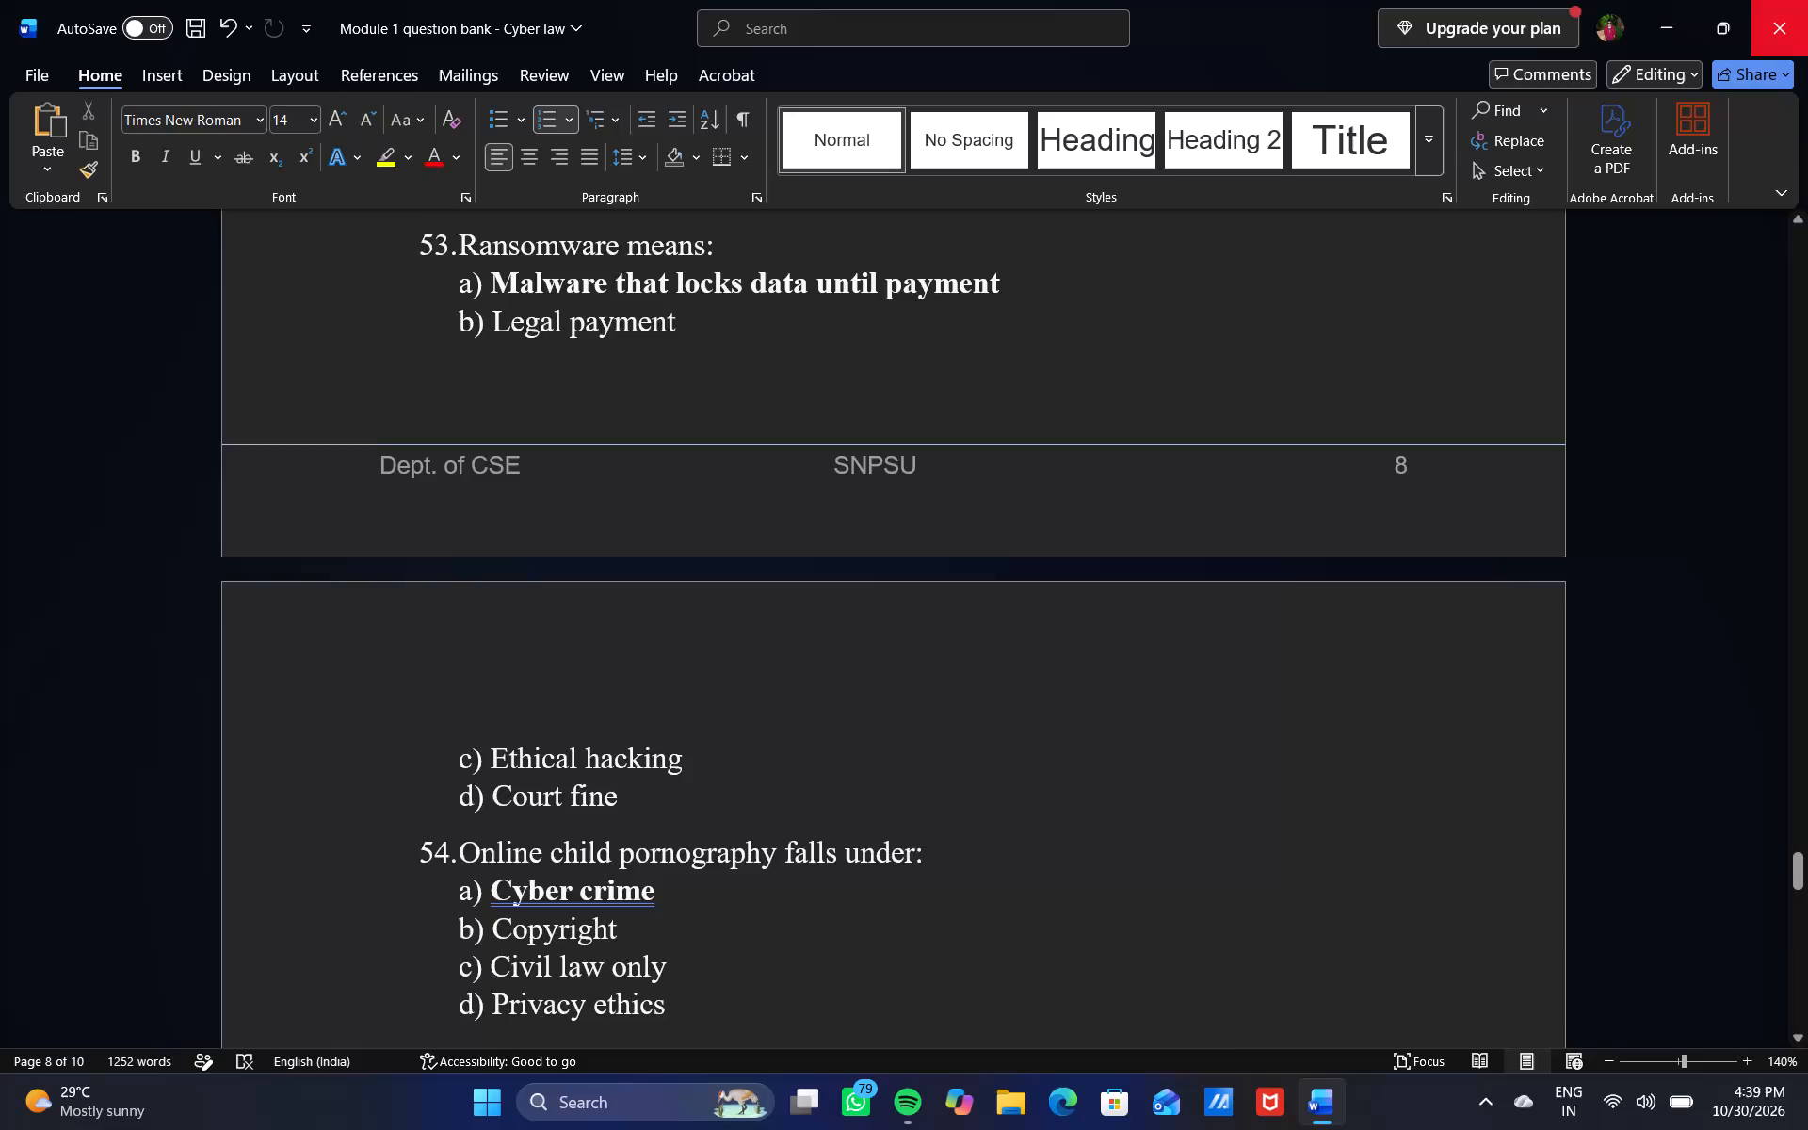
# Read through questions 53 to 60 and their bolded answers in the Module 1 question bank, to the end of the document.
pyautogui.scroll(-1, 852, 570)
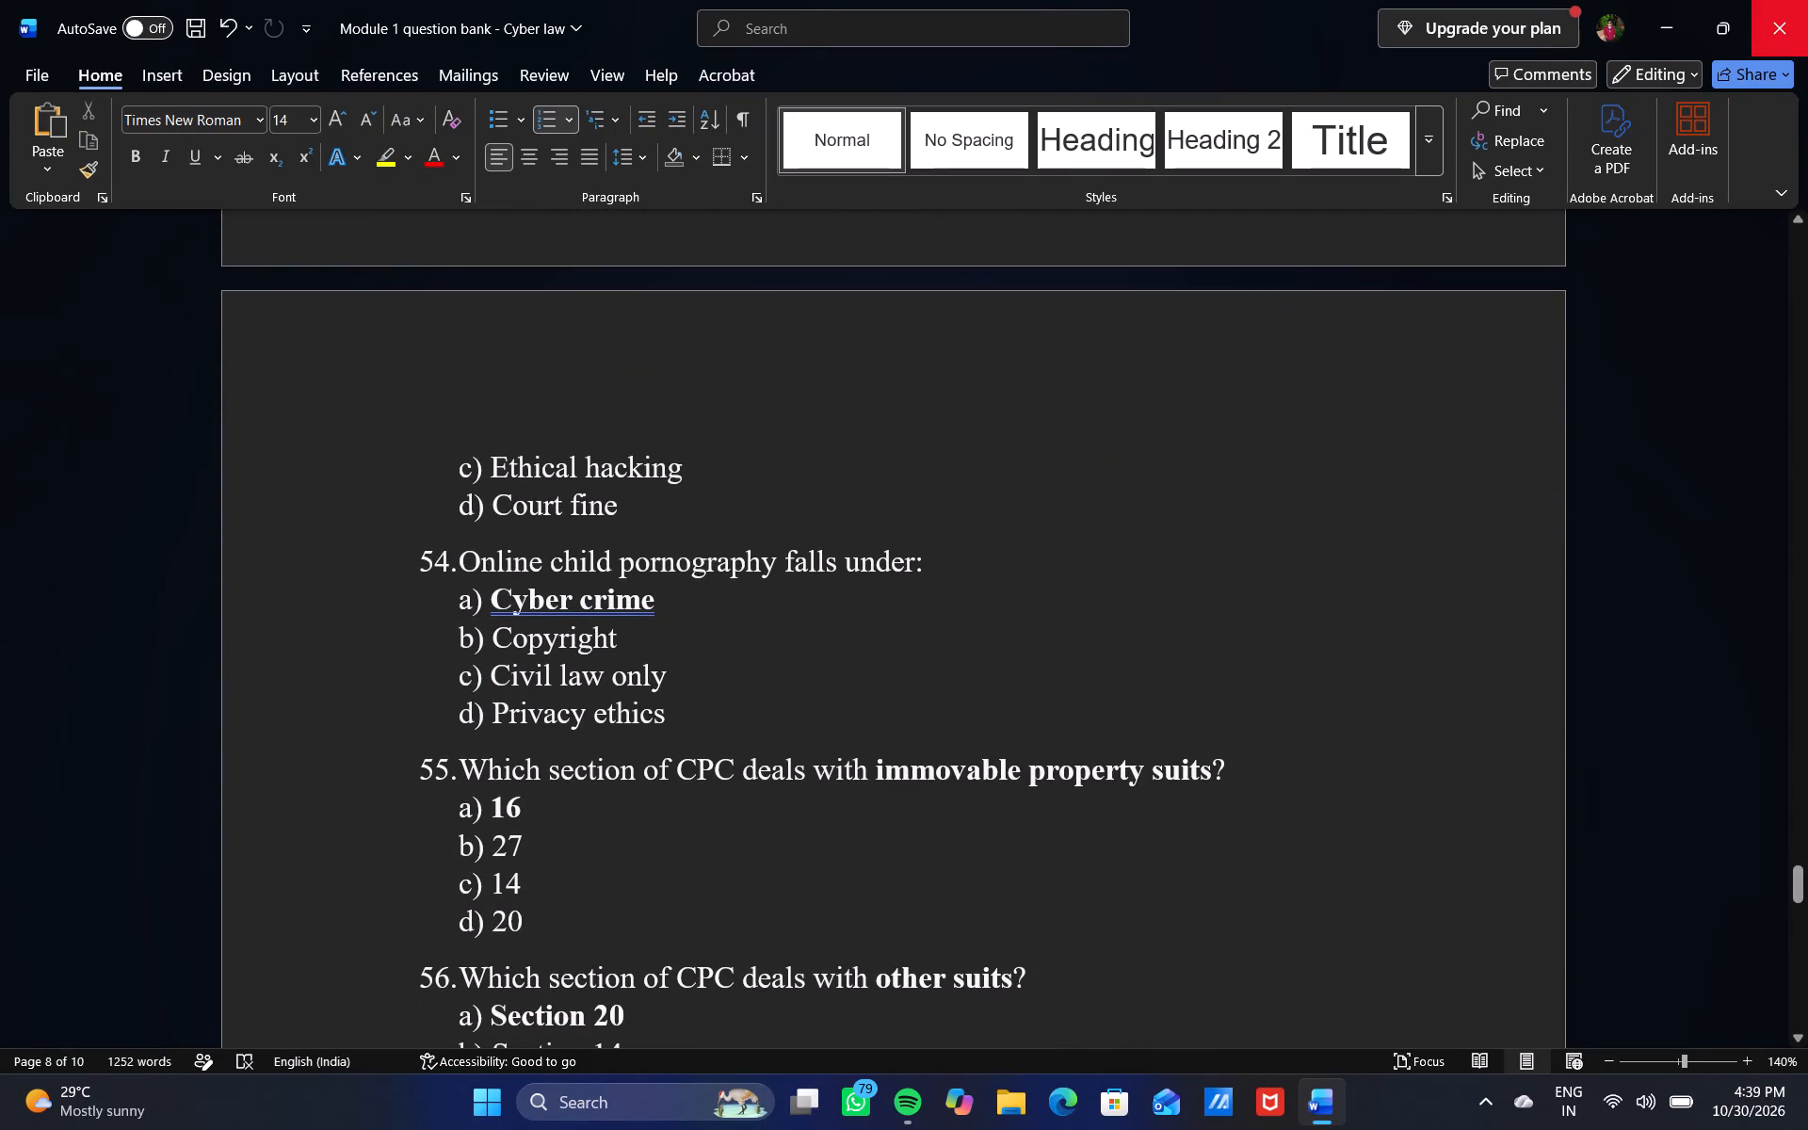
pyautogui.scroll(-1, 852, 570)
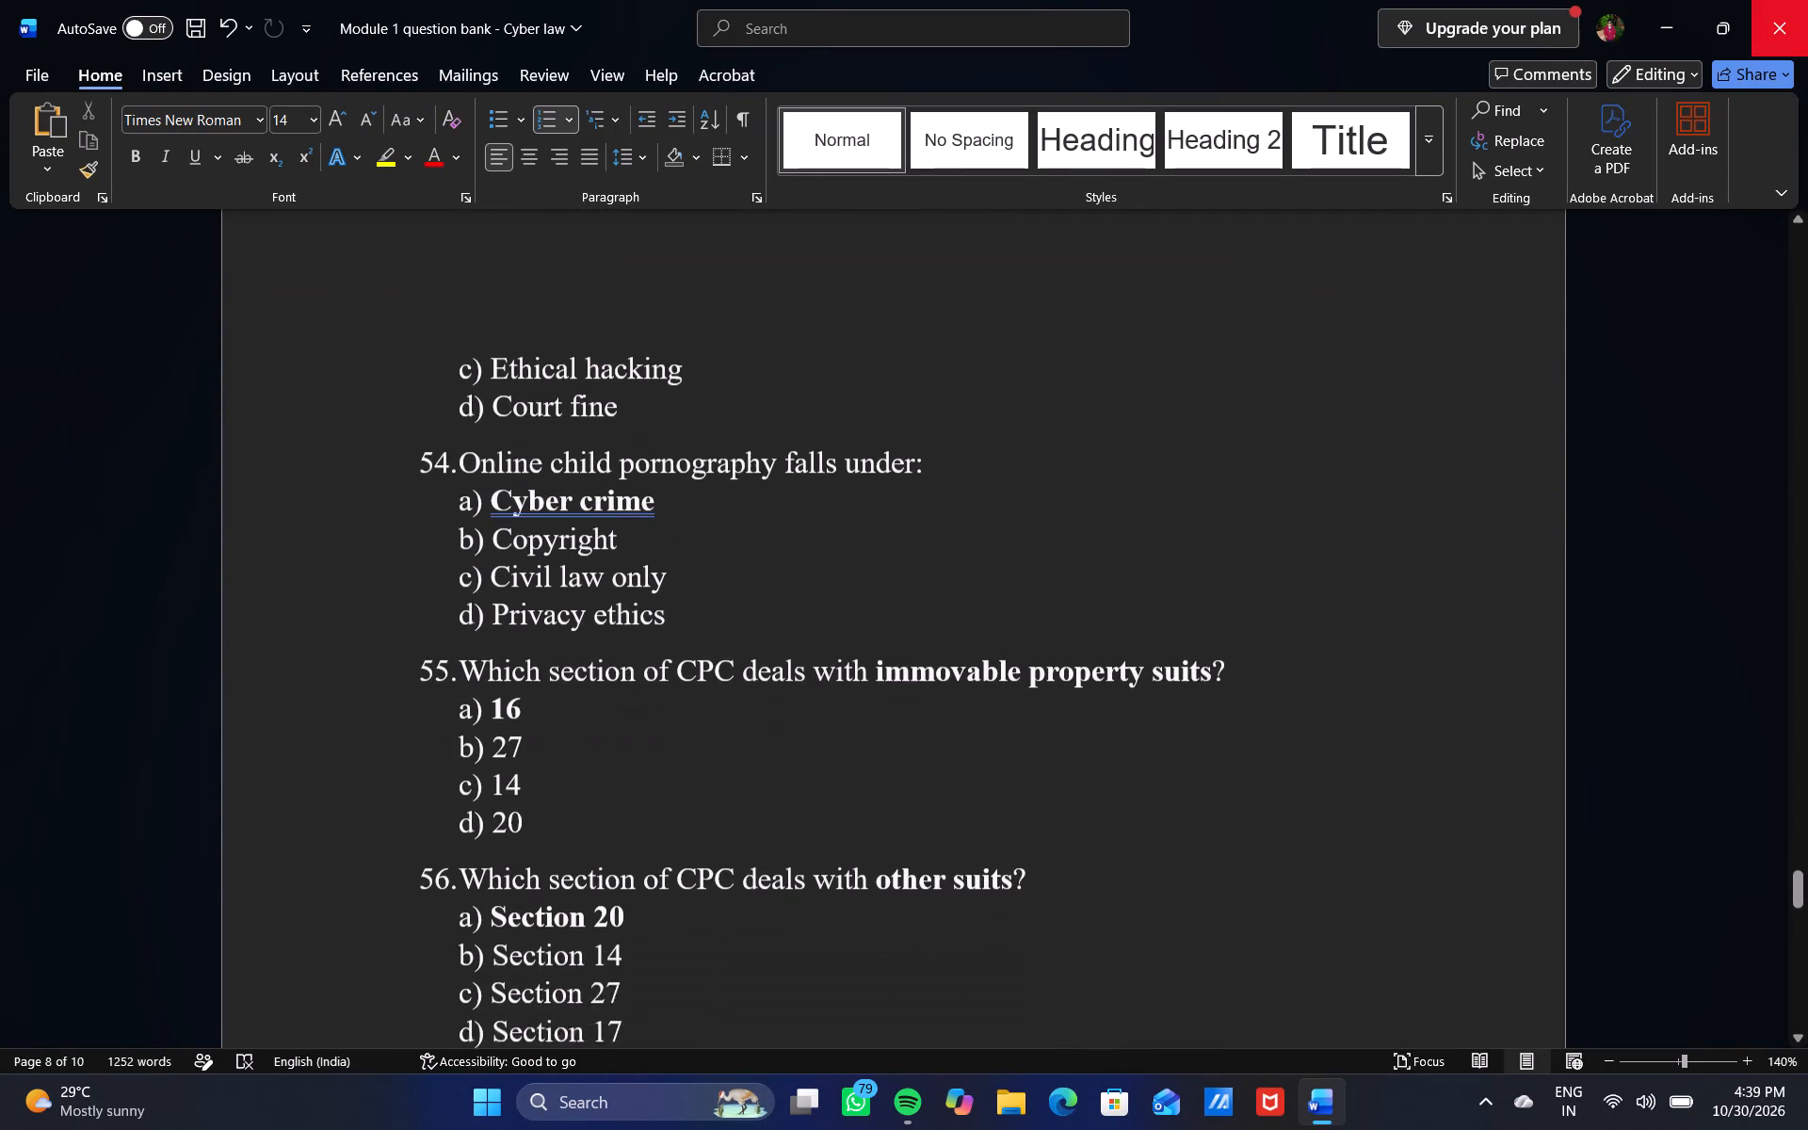
pyautogui.scroll(-1, 852, 570)
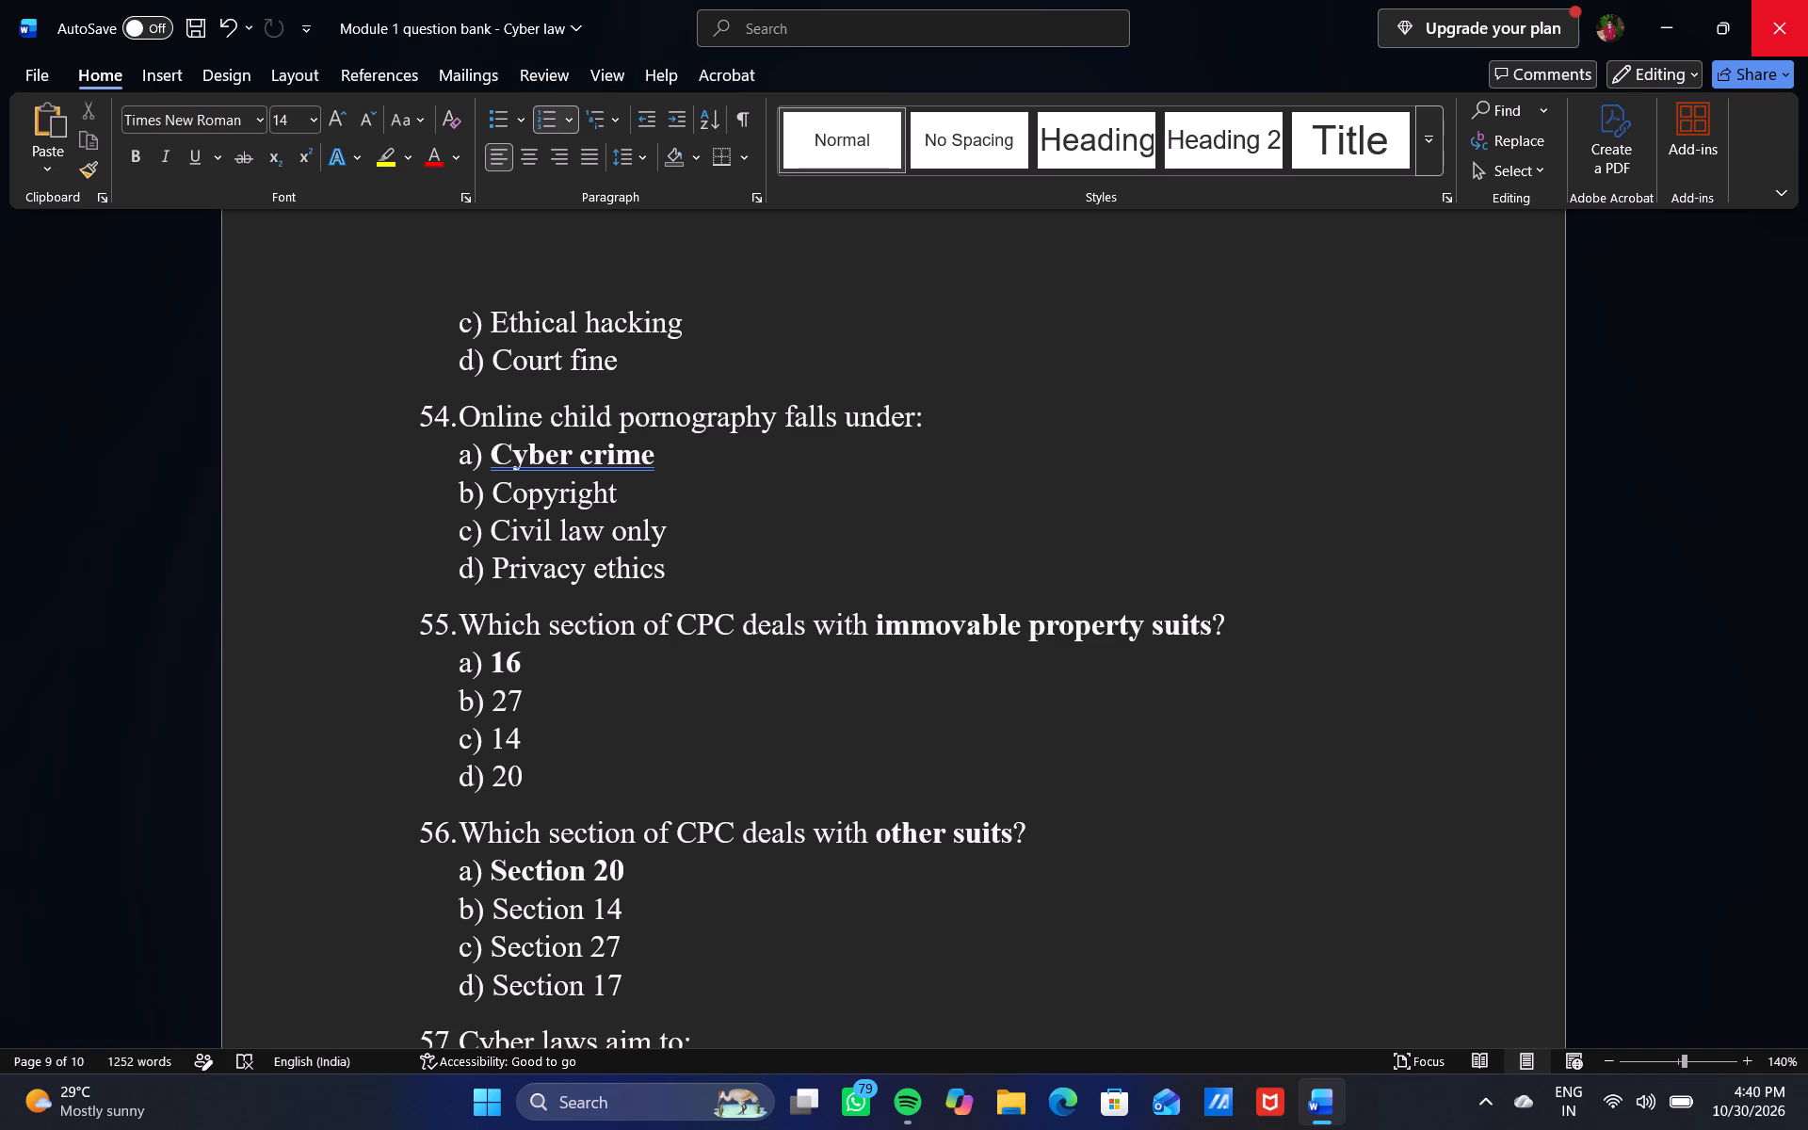
pyautogui.scroll(-1, 852, 570)
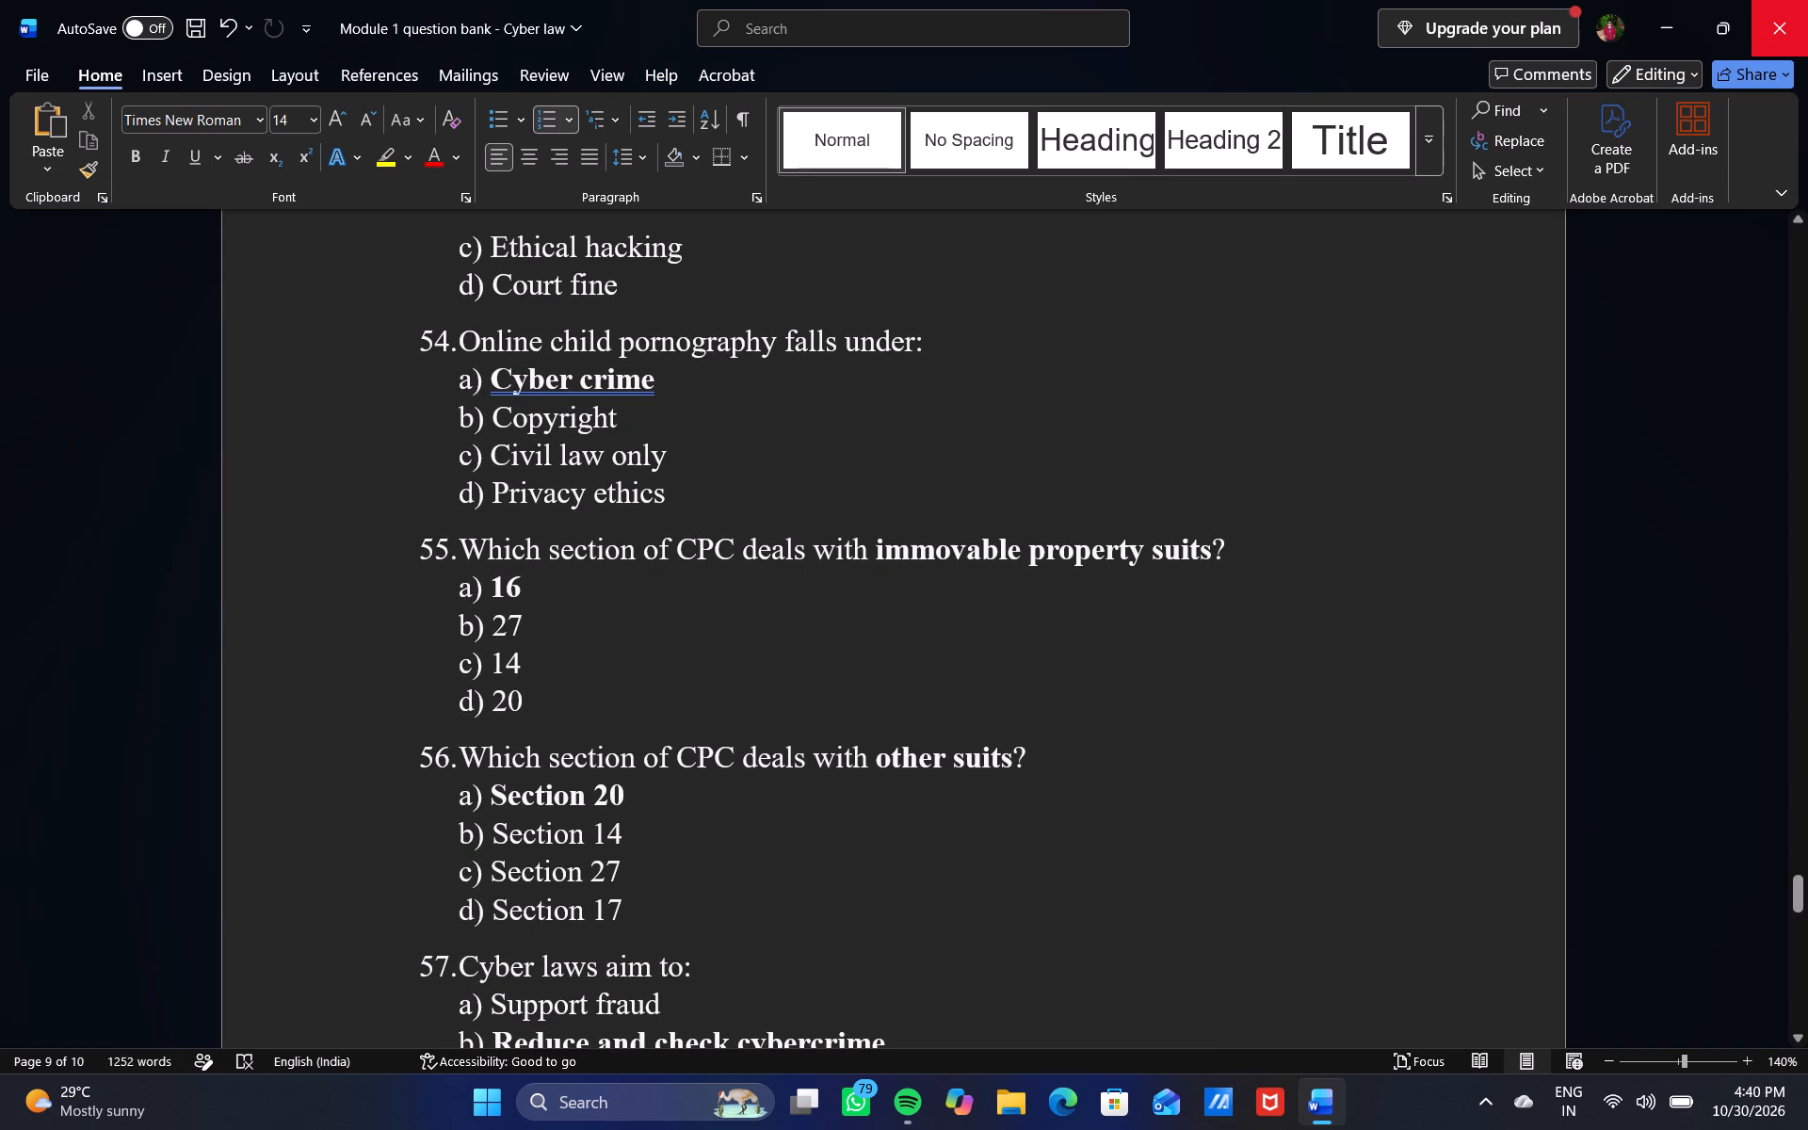
pyautogui.scroll(-2, 569, 718)
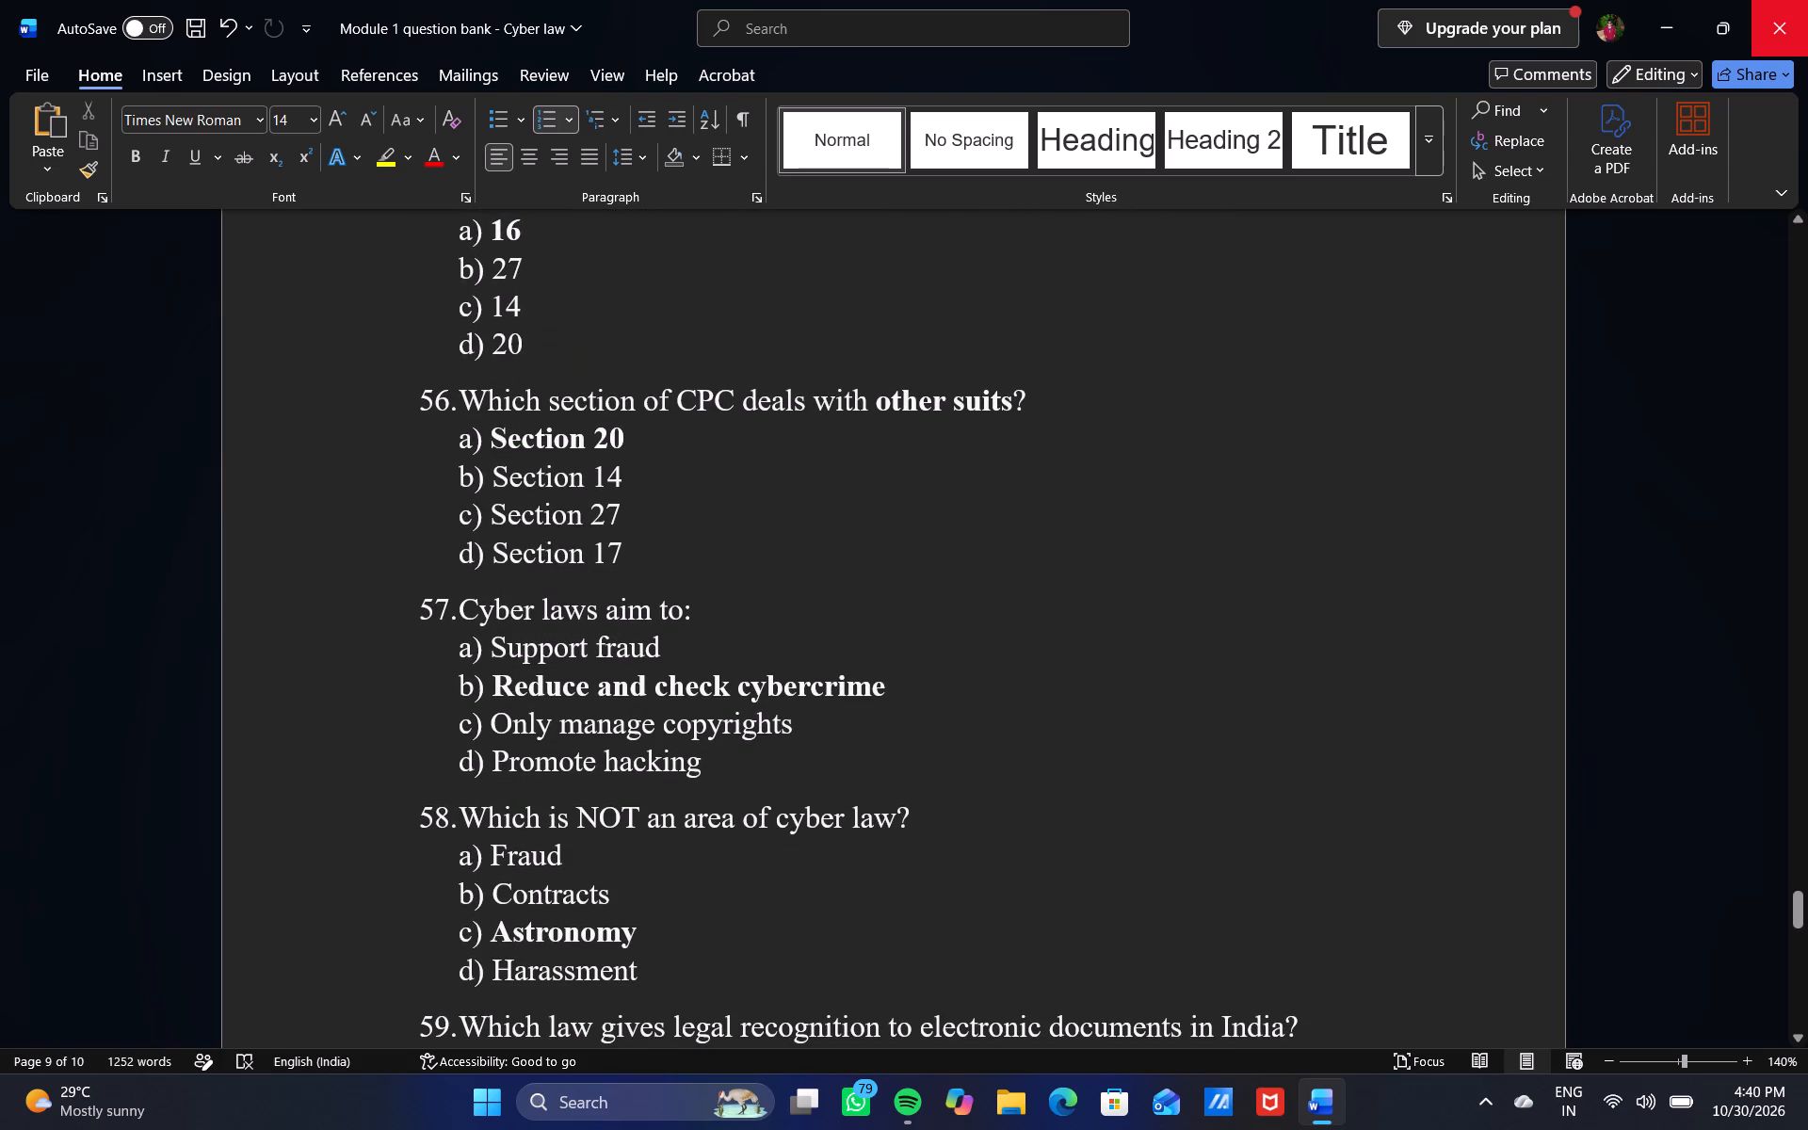
pyautogui.scroll(-1, 599, 606)
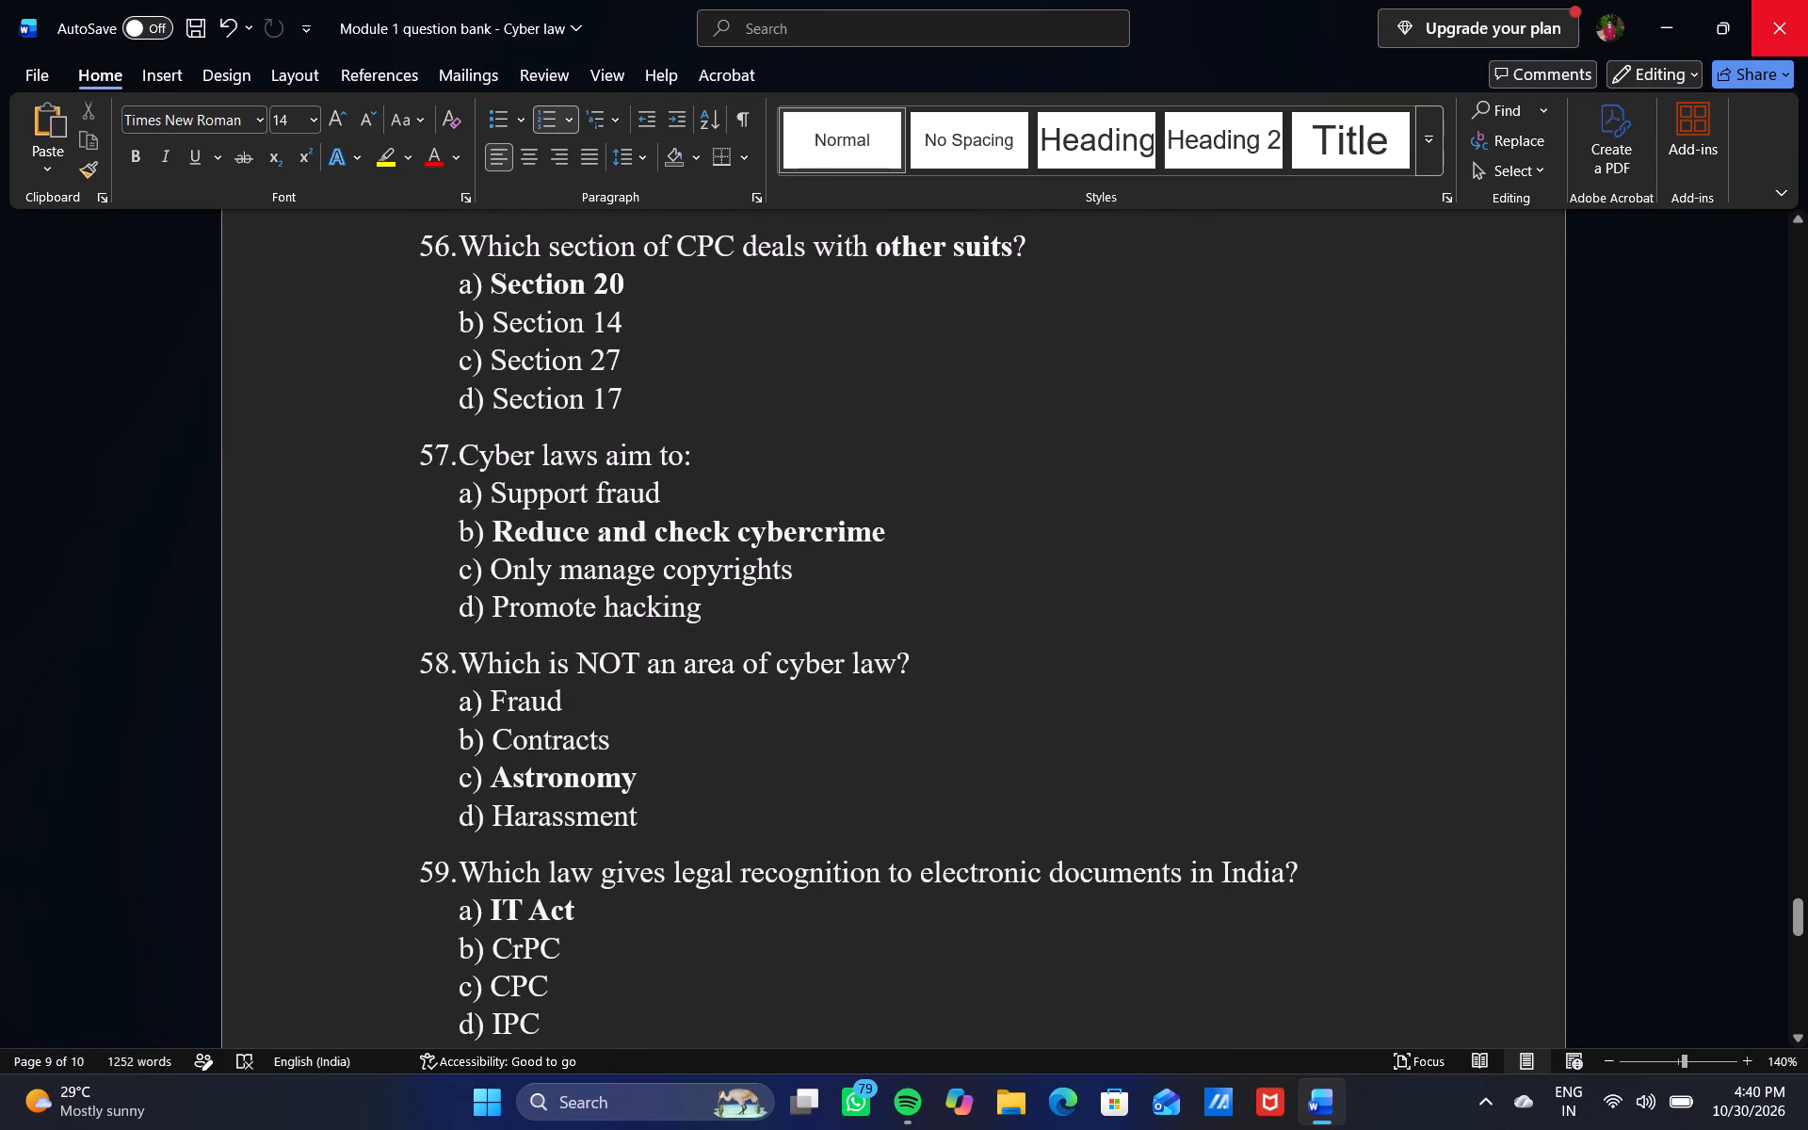
pyautogui.scroll(-1, 862, 580)
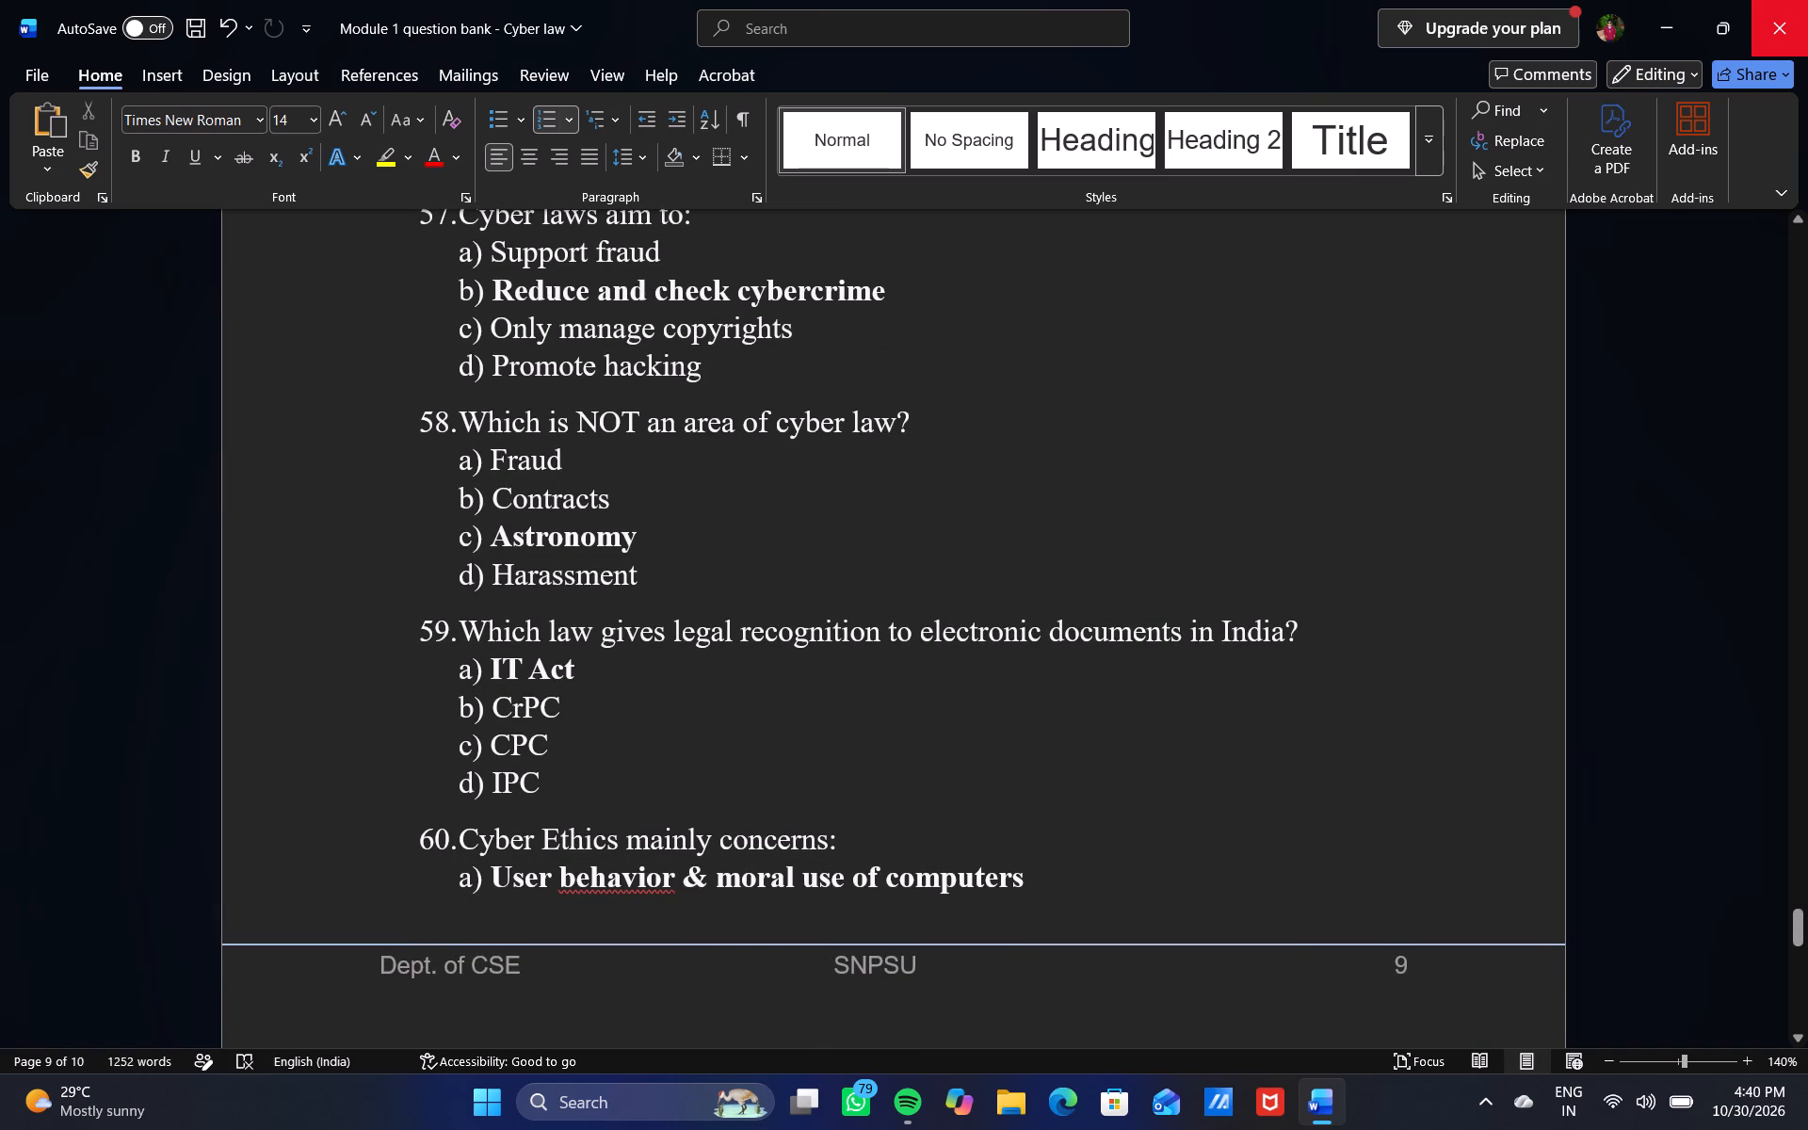
pyautogui.scroll(-1, 658, 663)
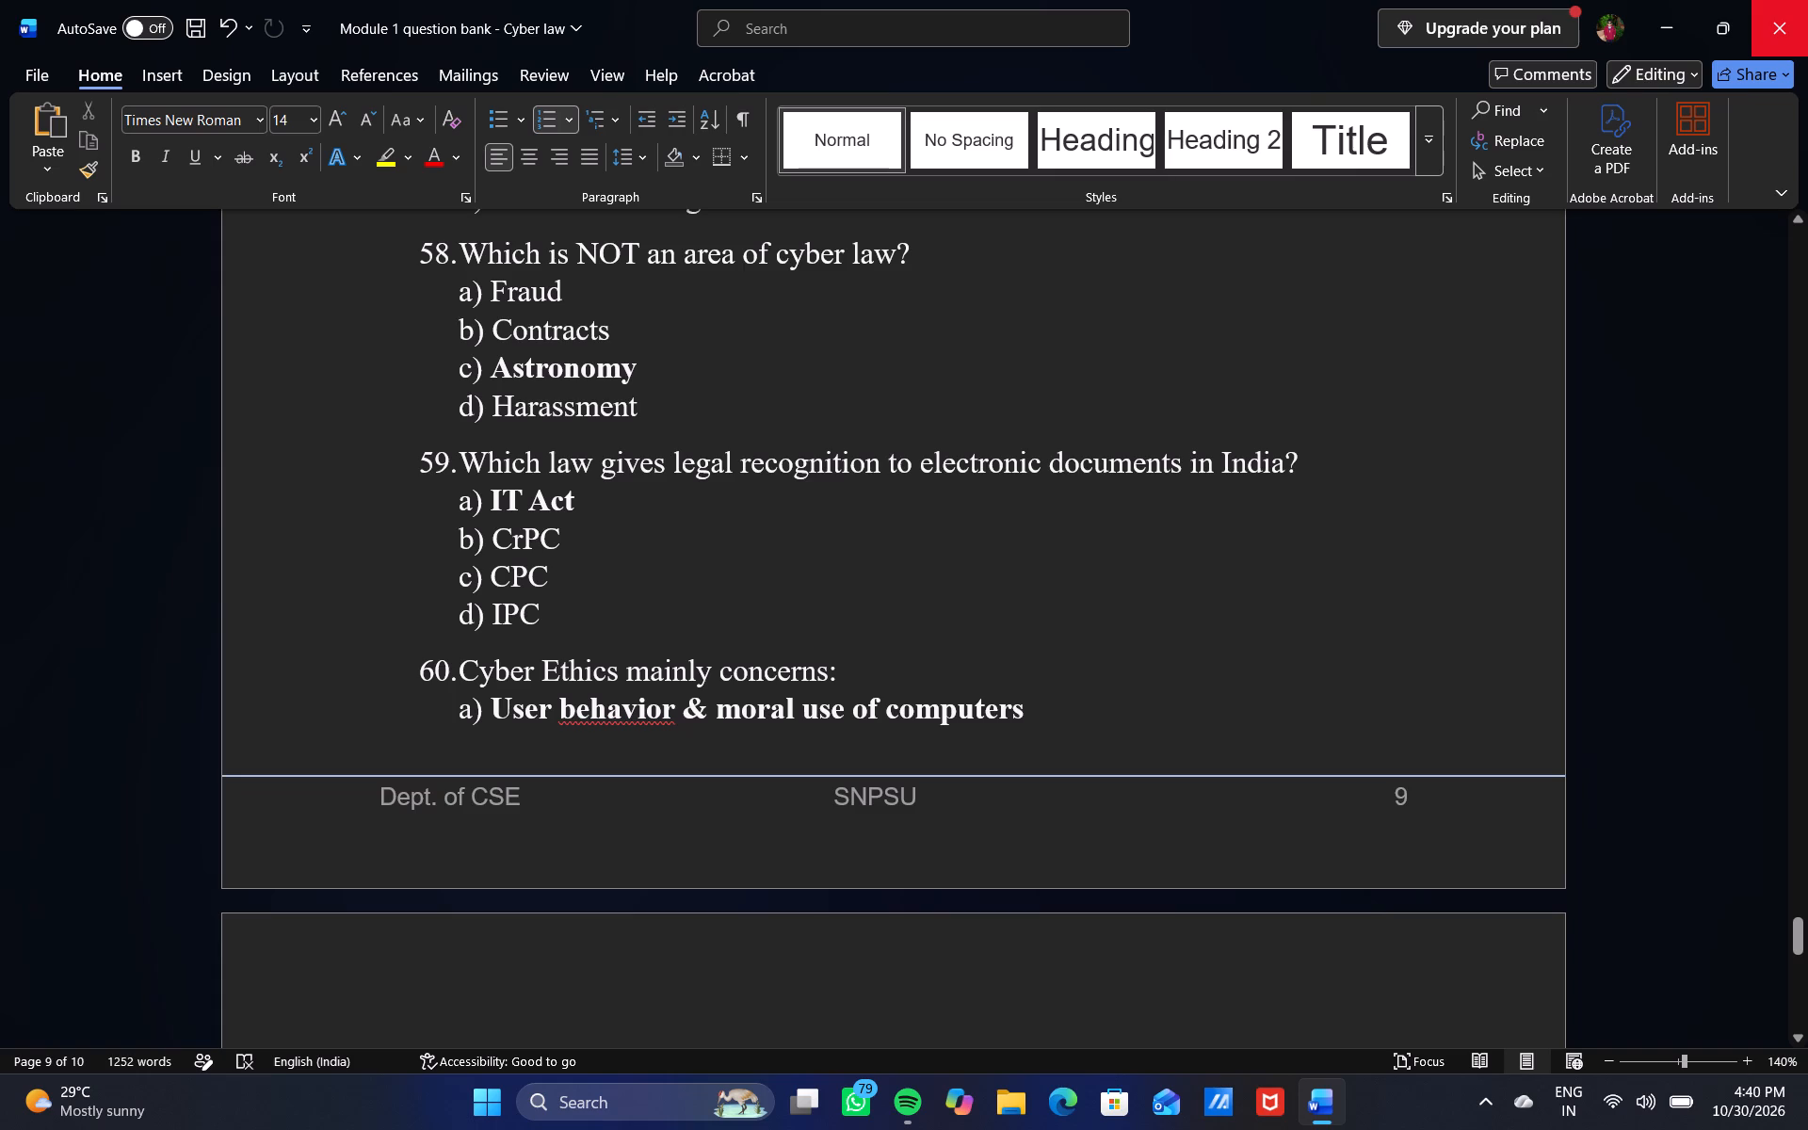
pyautogui.scroll(-1, 614, 633)
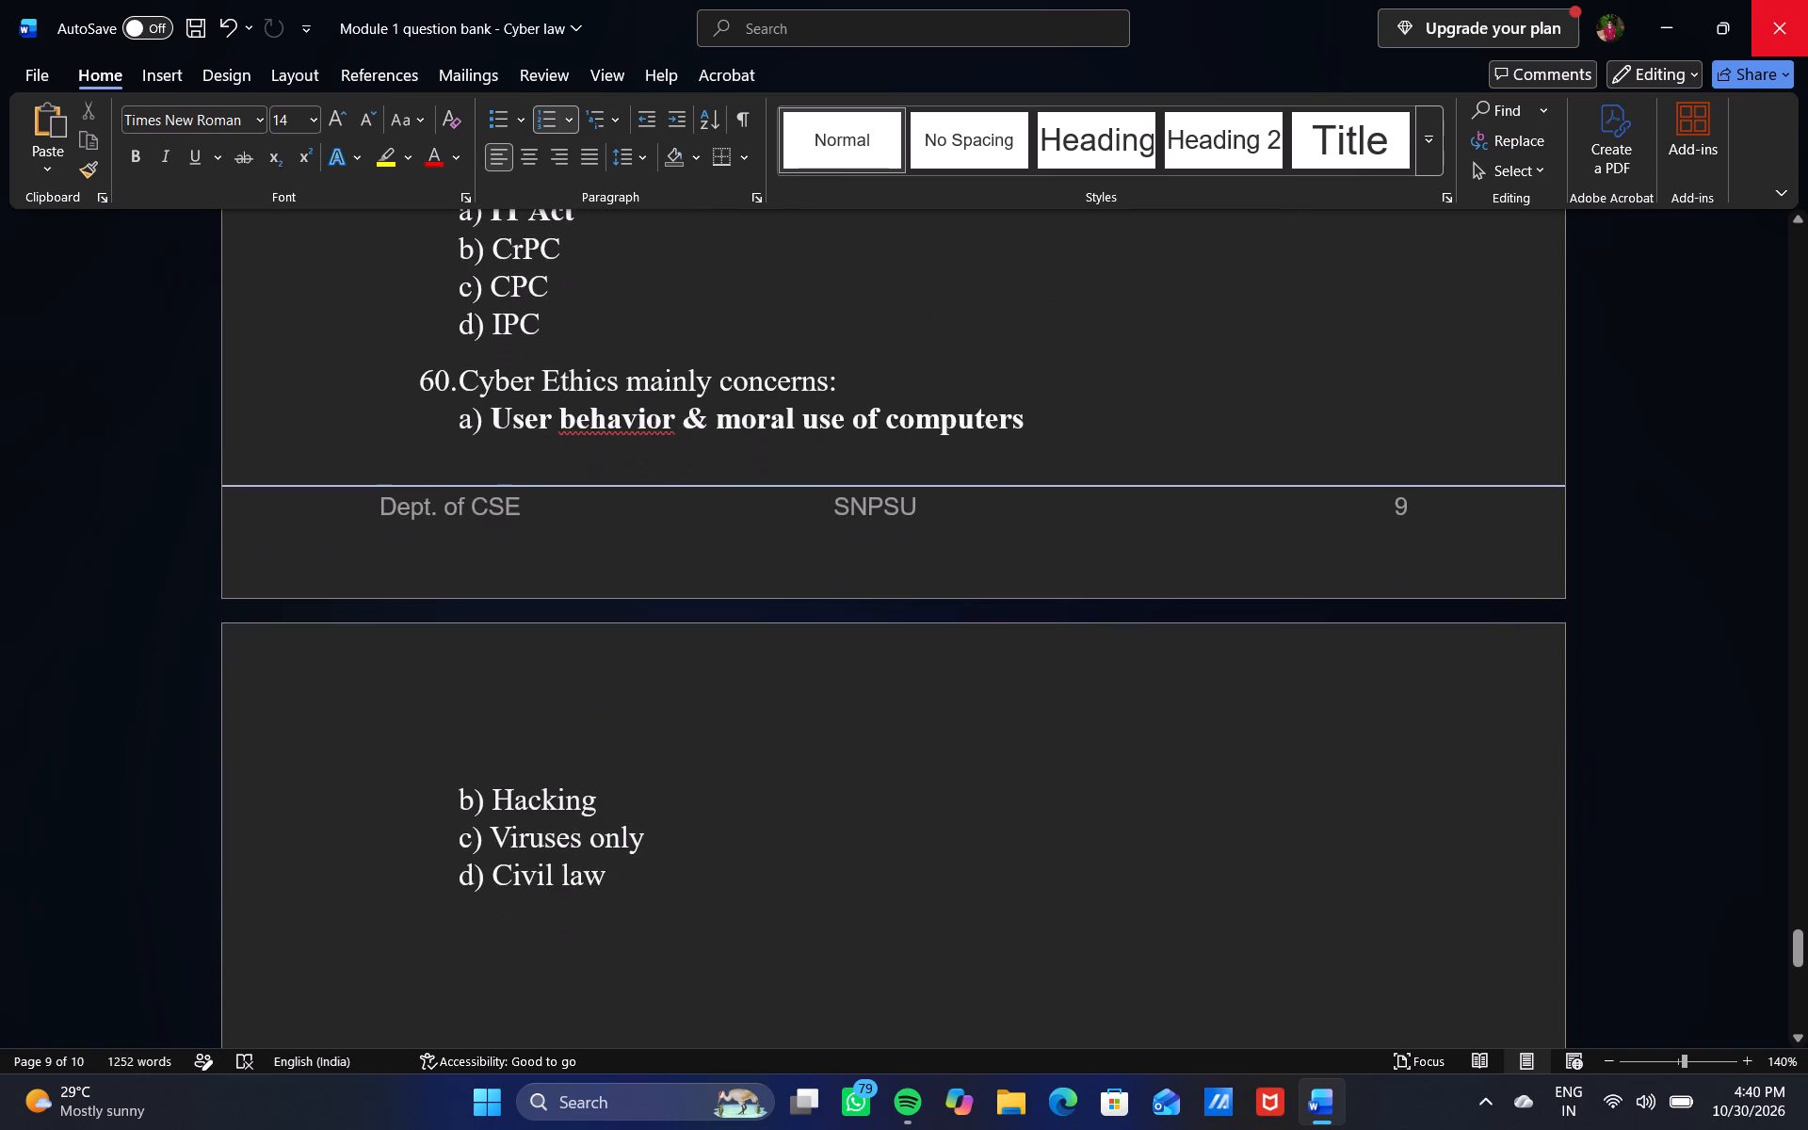
pyautogui.scroll(-1, 614, 633)
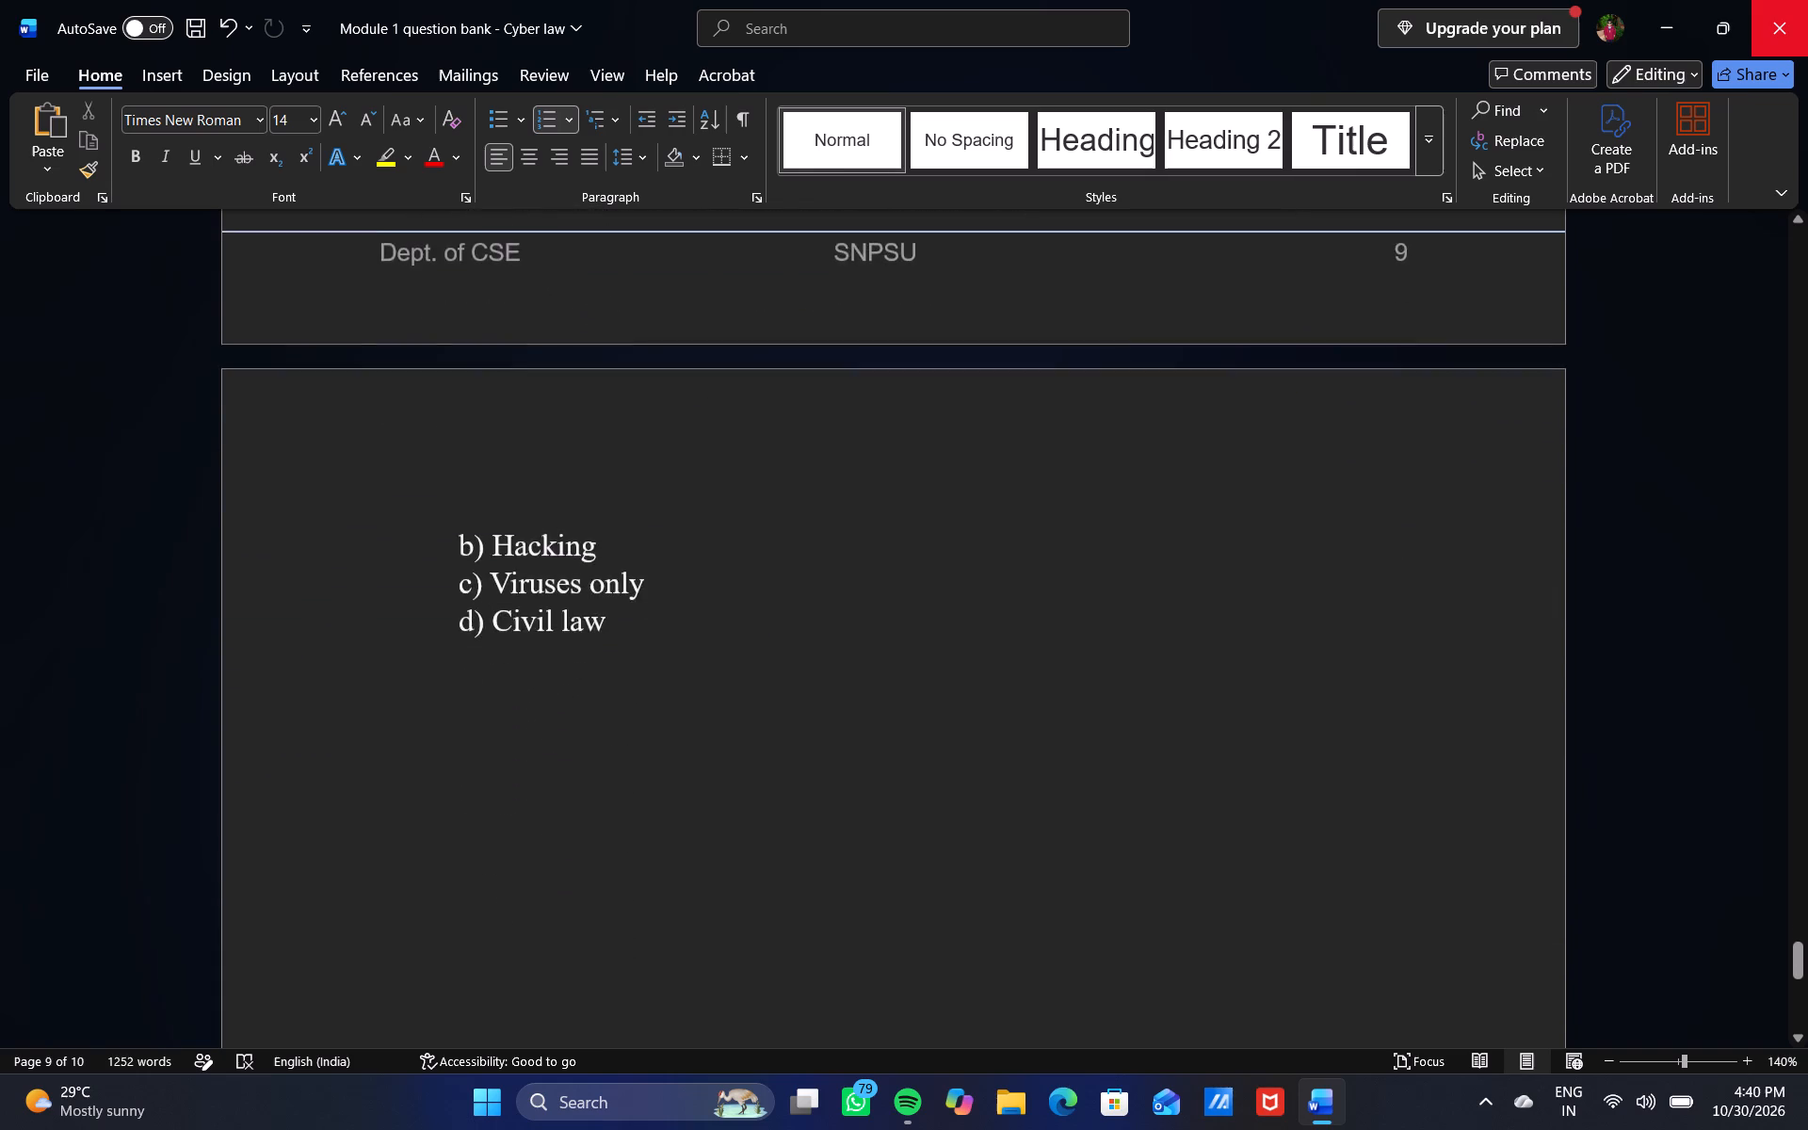
pyautogui.scroll(-1, 614, 633)
# Close the Module 1 question bank without saving its changes.
pyautogui.click(1763, 0)
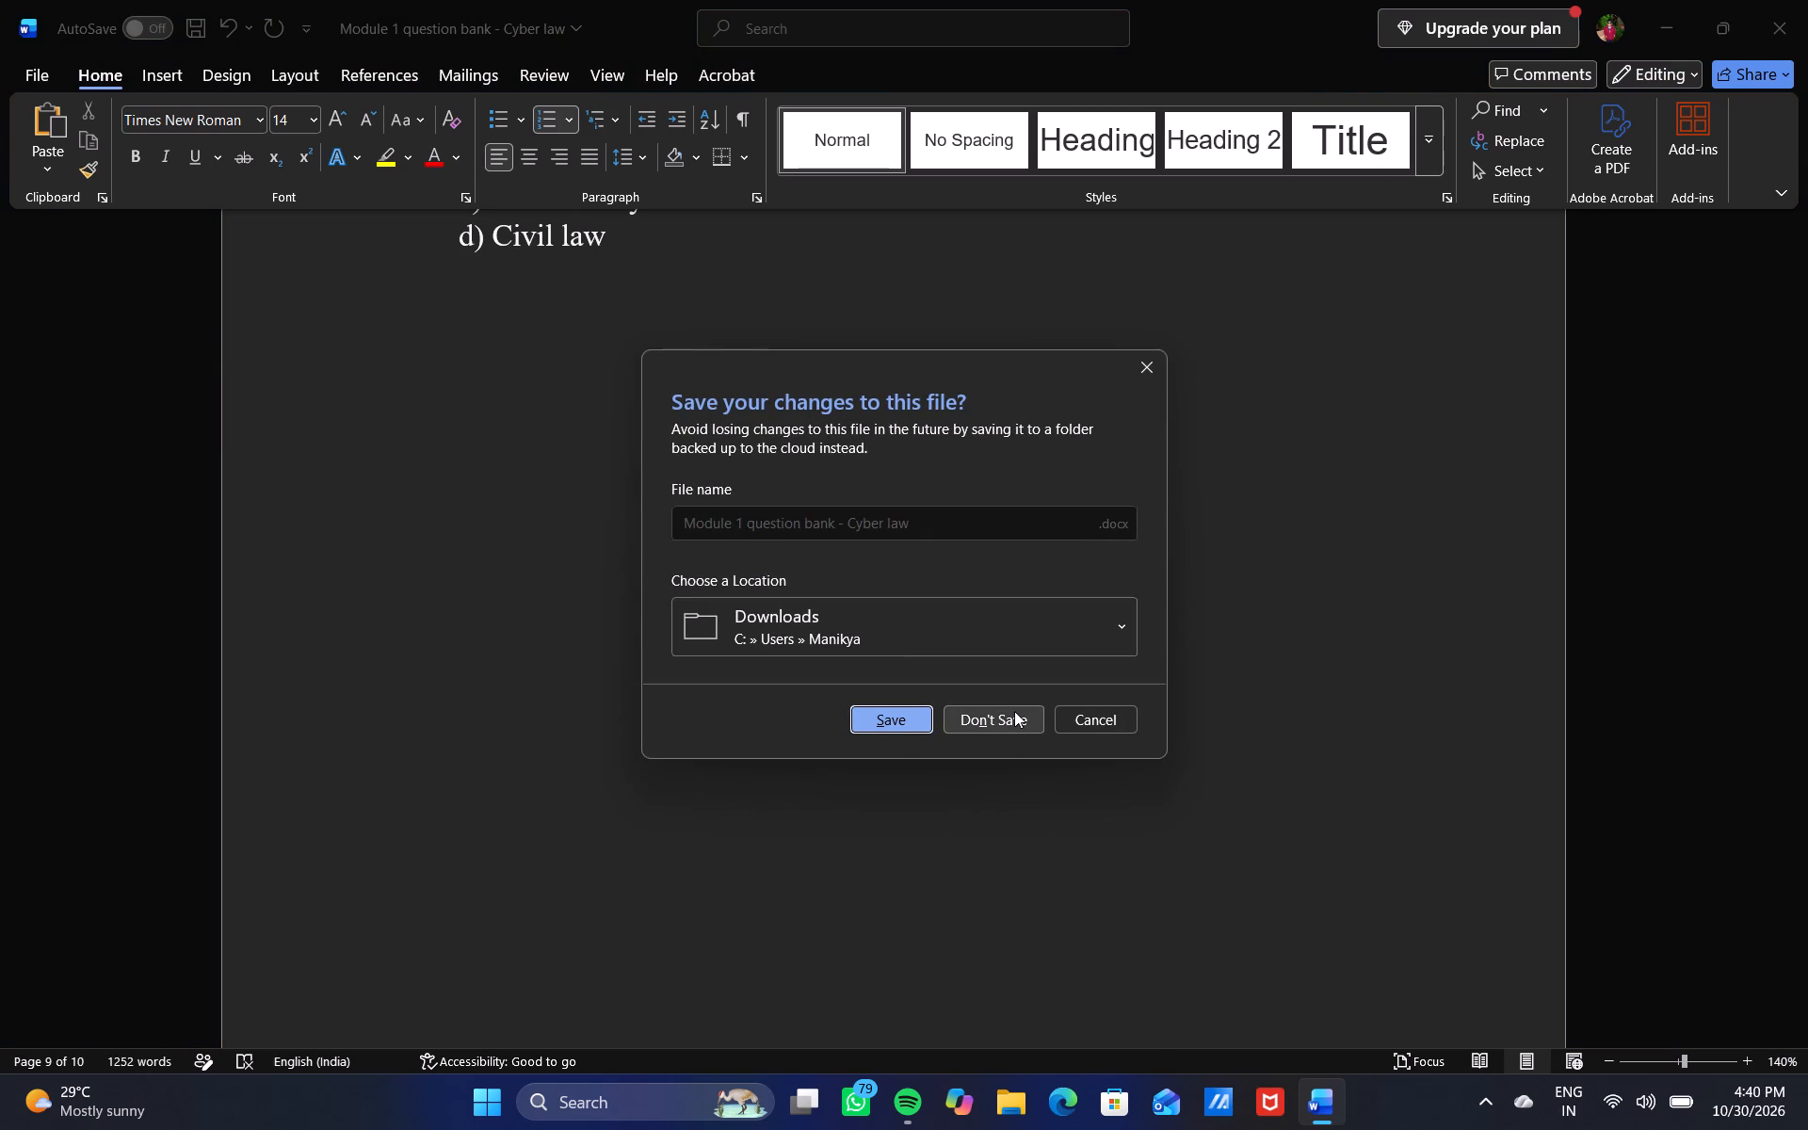
pyautogui.click(1014, 711)
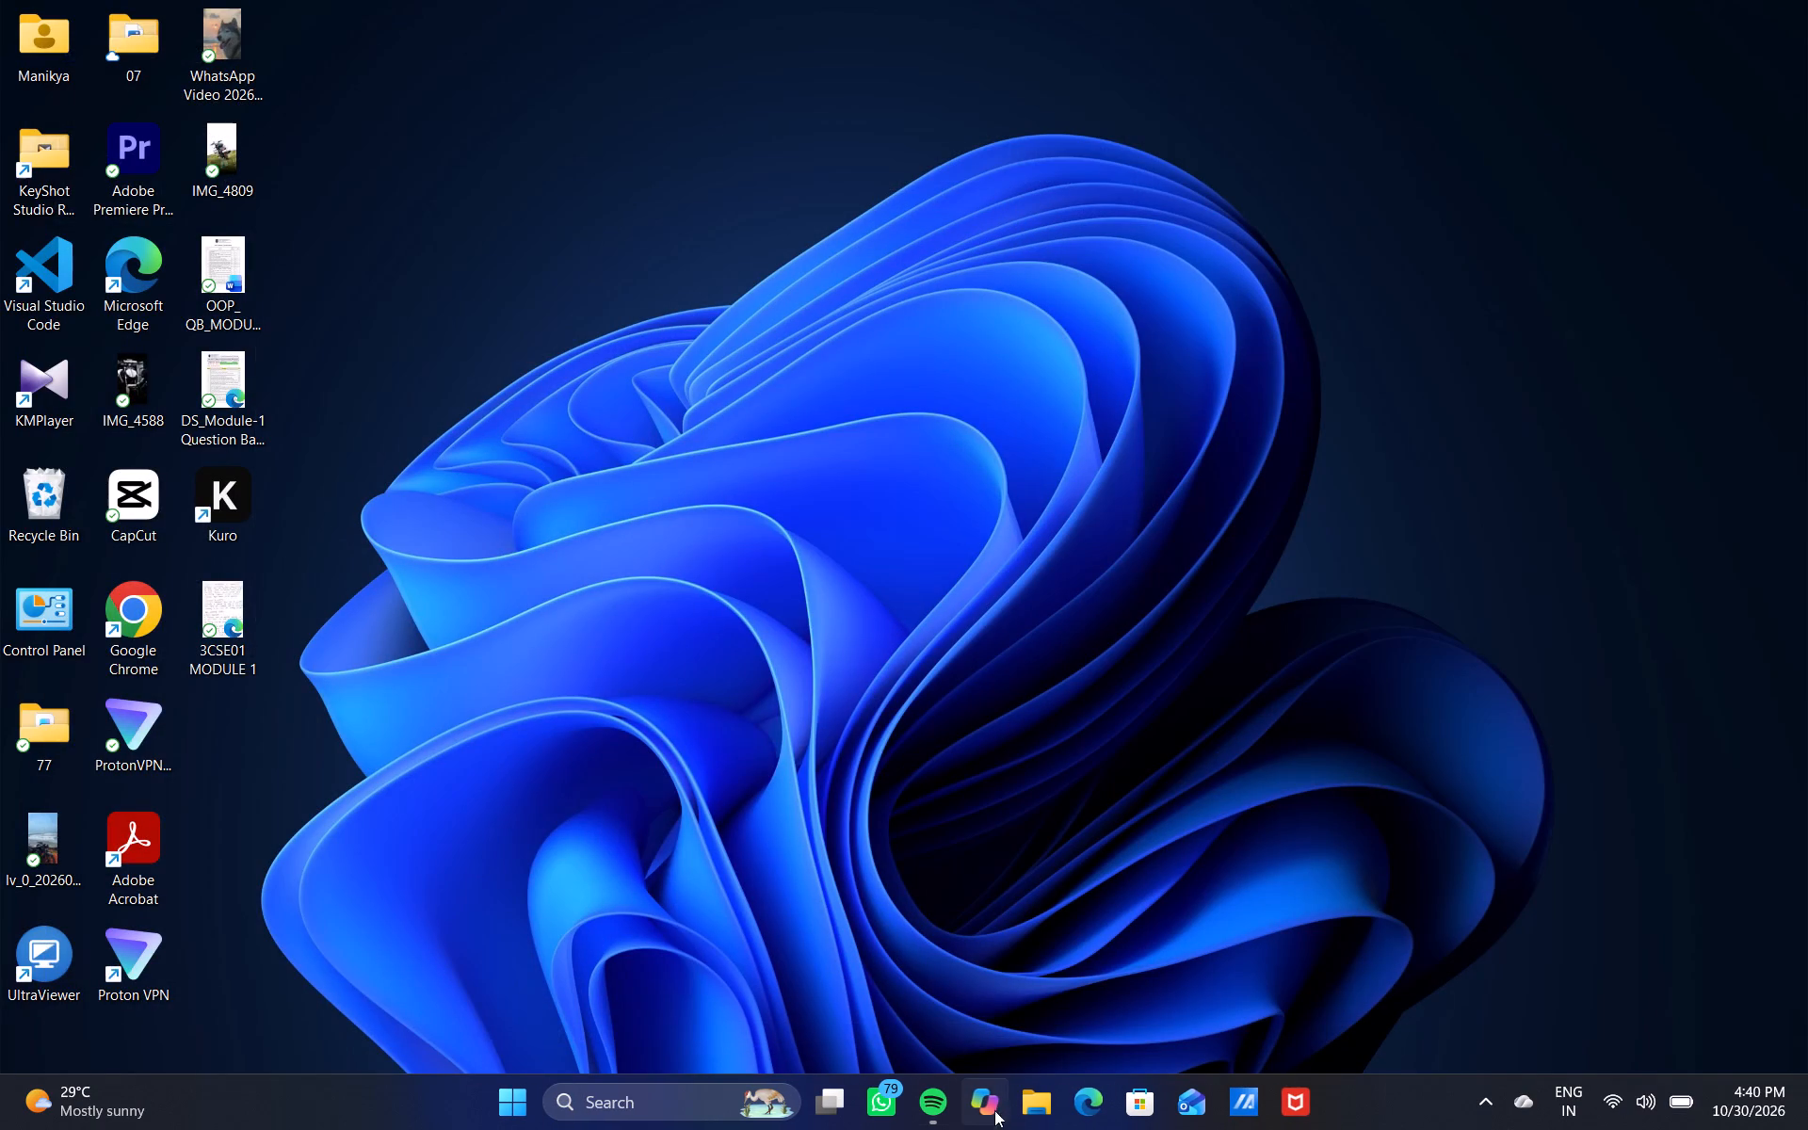
# Open the document "Module 2 question bank - Cyber law" from the Downloads folder in File Explorer.
pyautogui.click(1034, 1098)
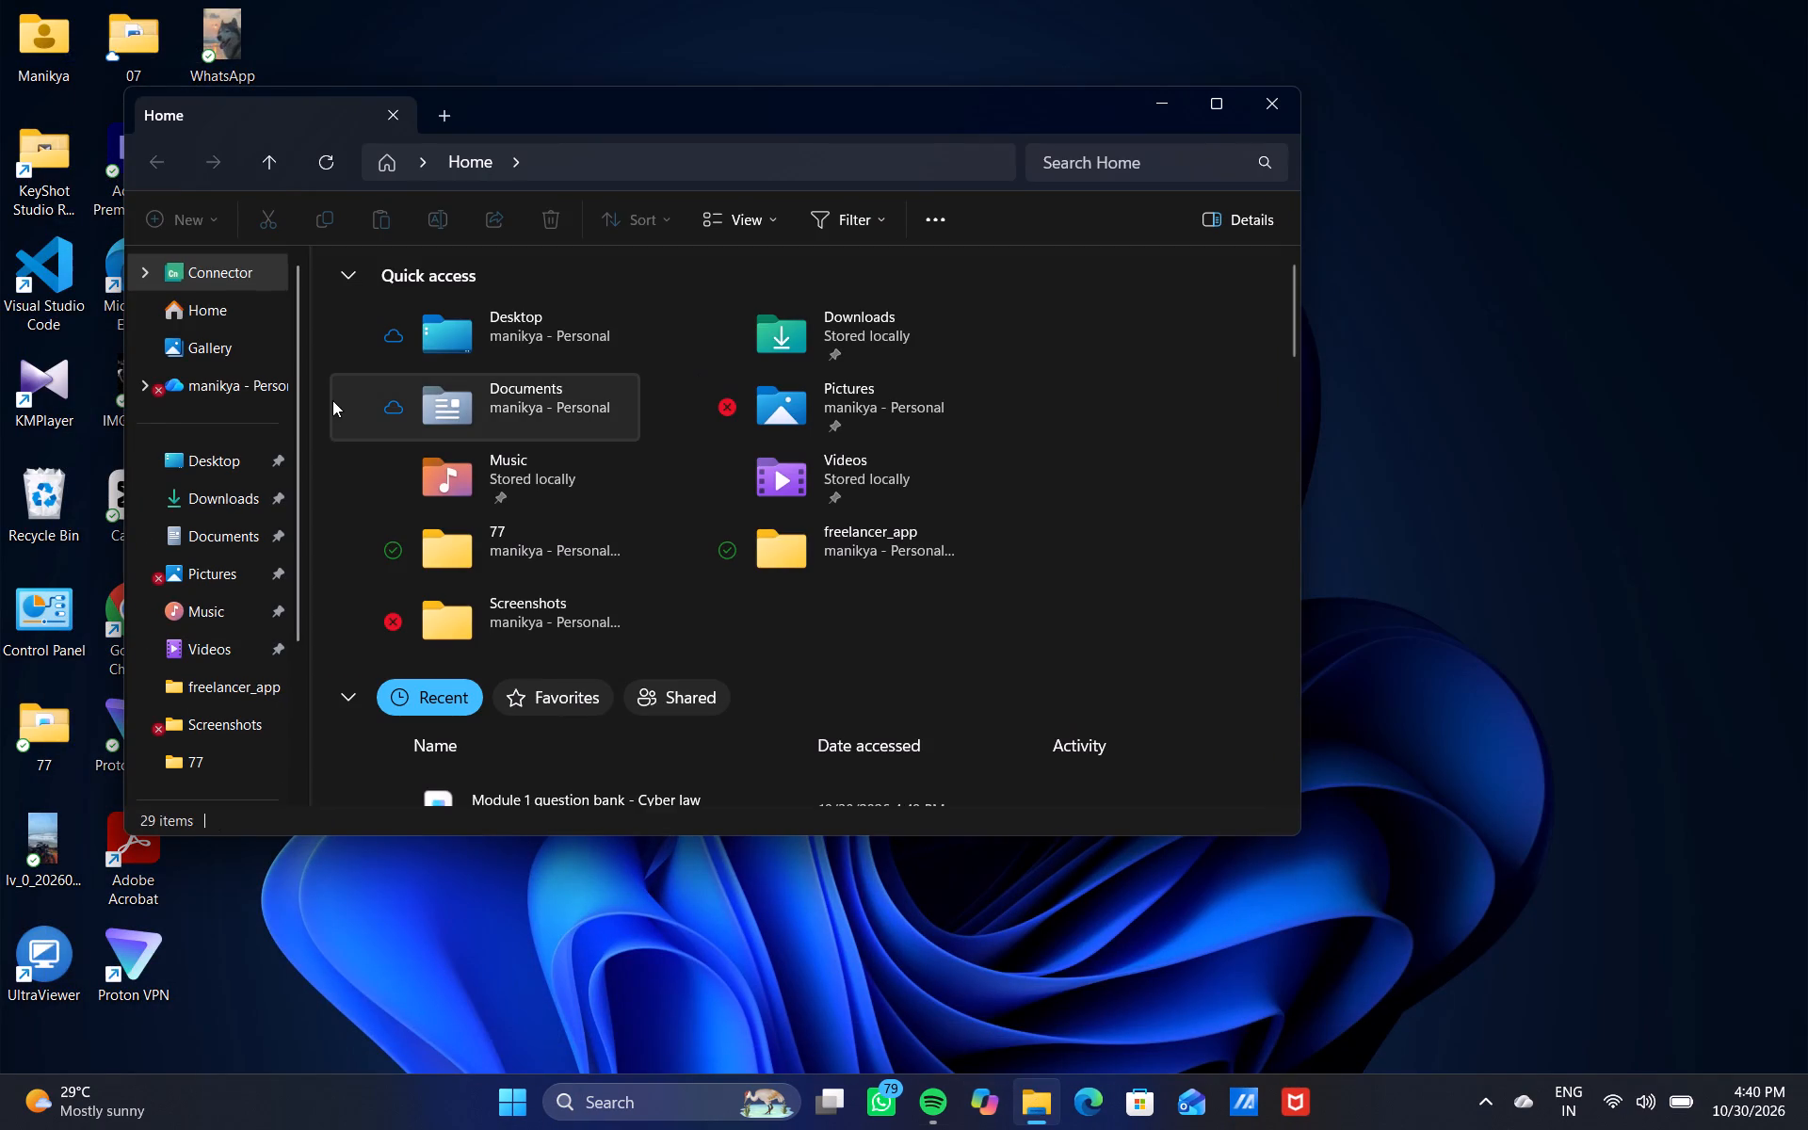
pyautogui.click(206, 480)
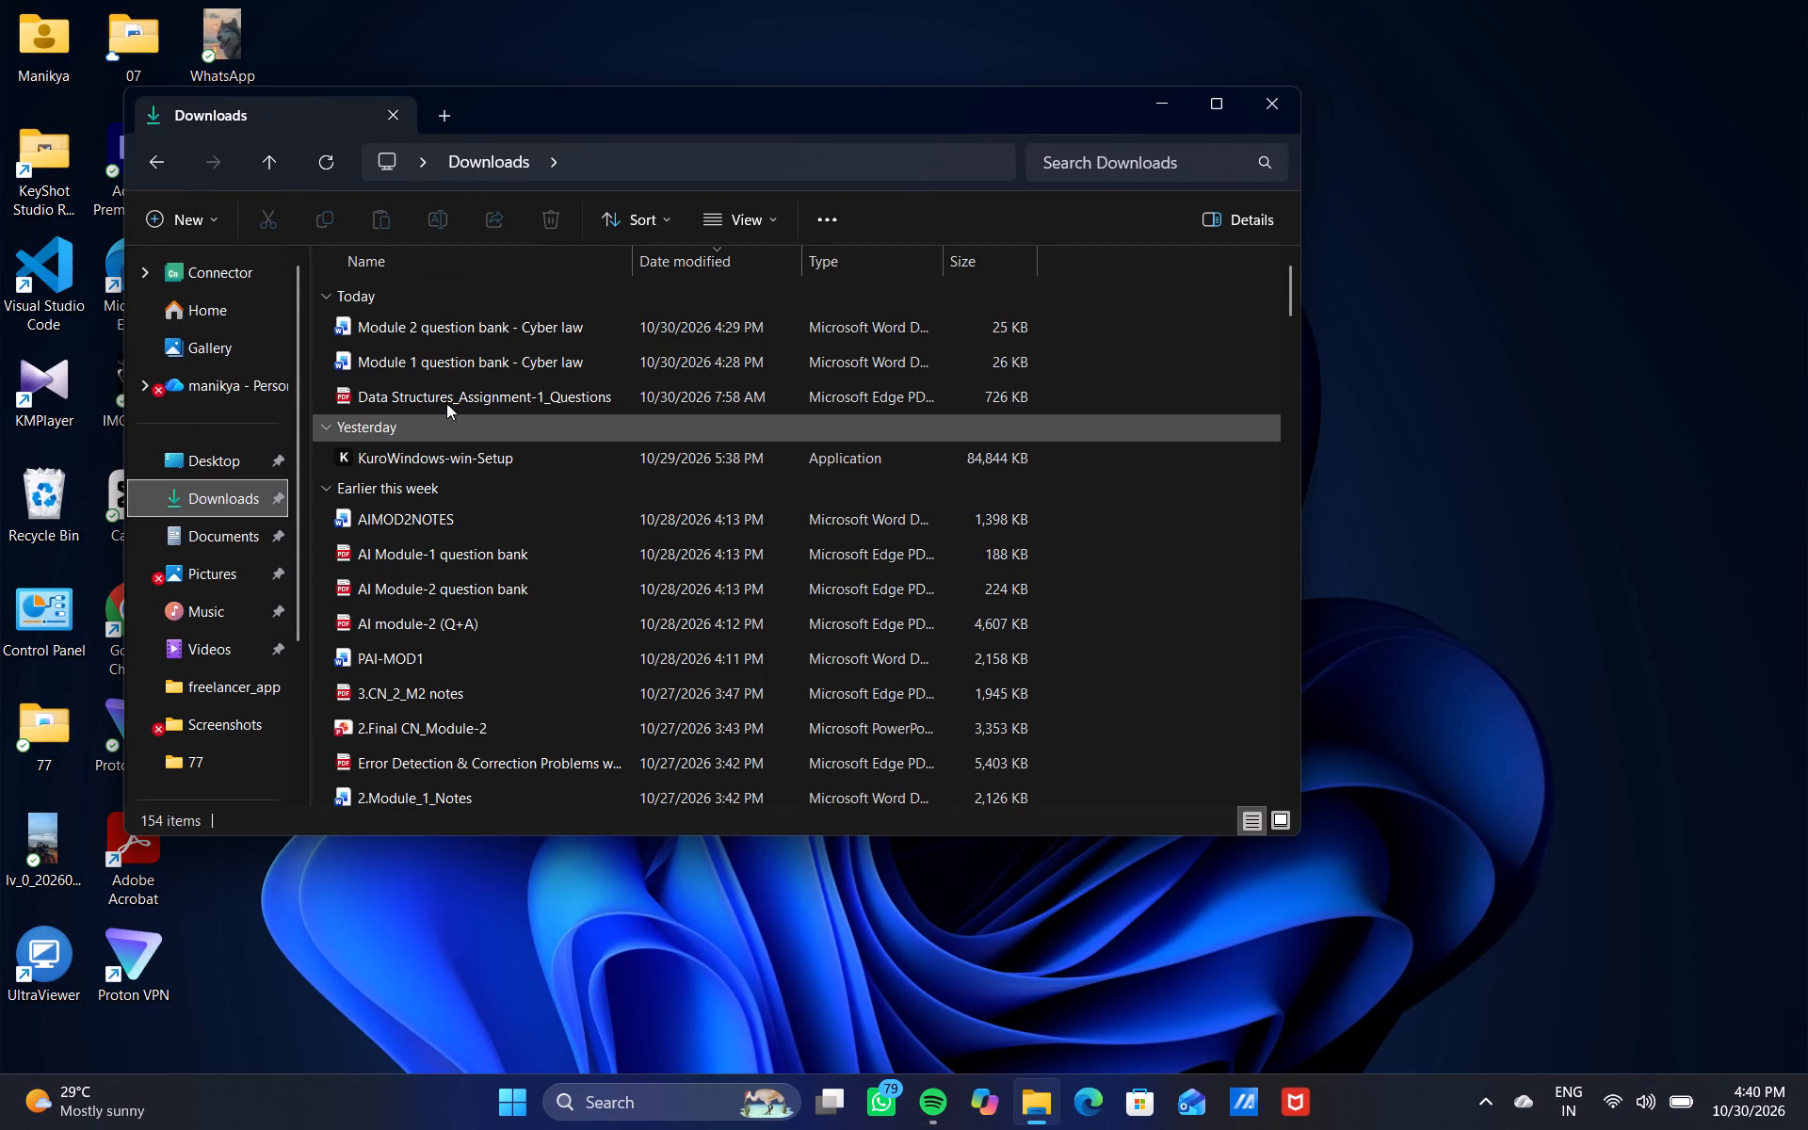
pyautogui.doubleClick(448, 319)
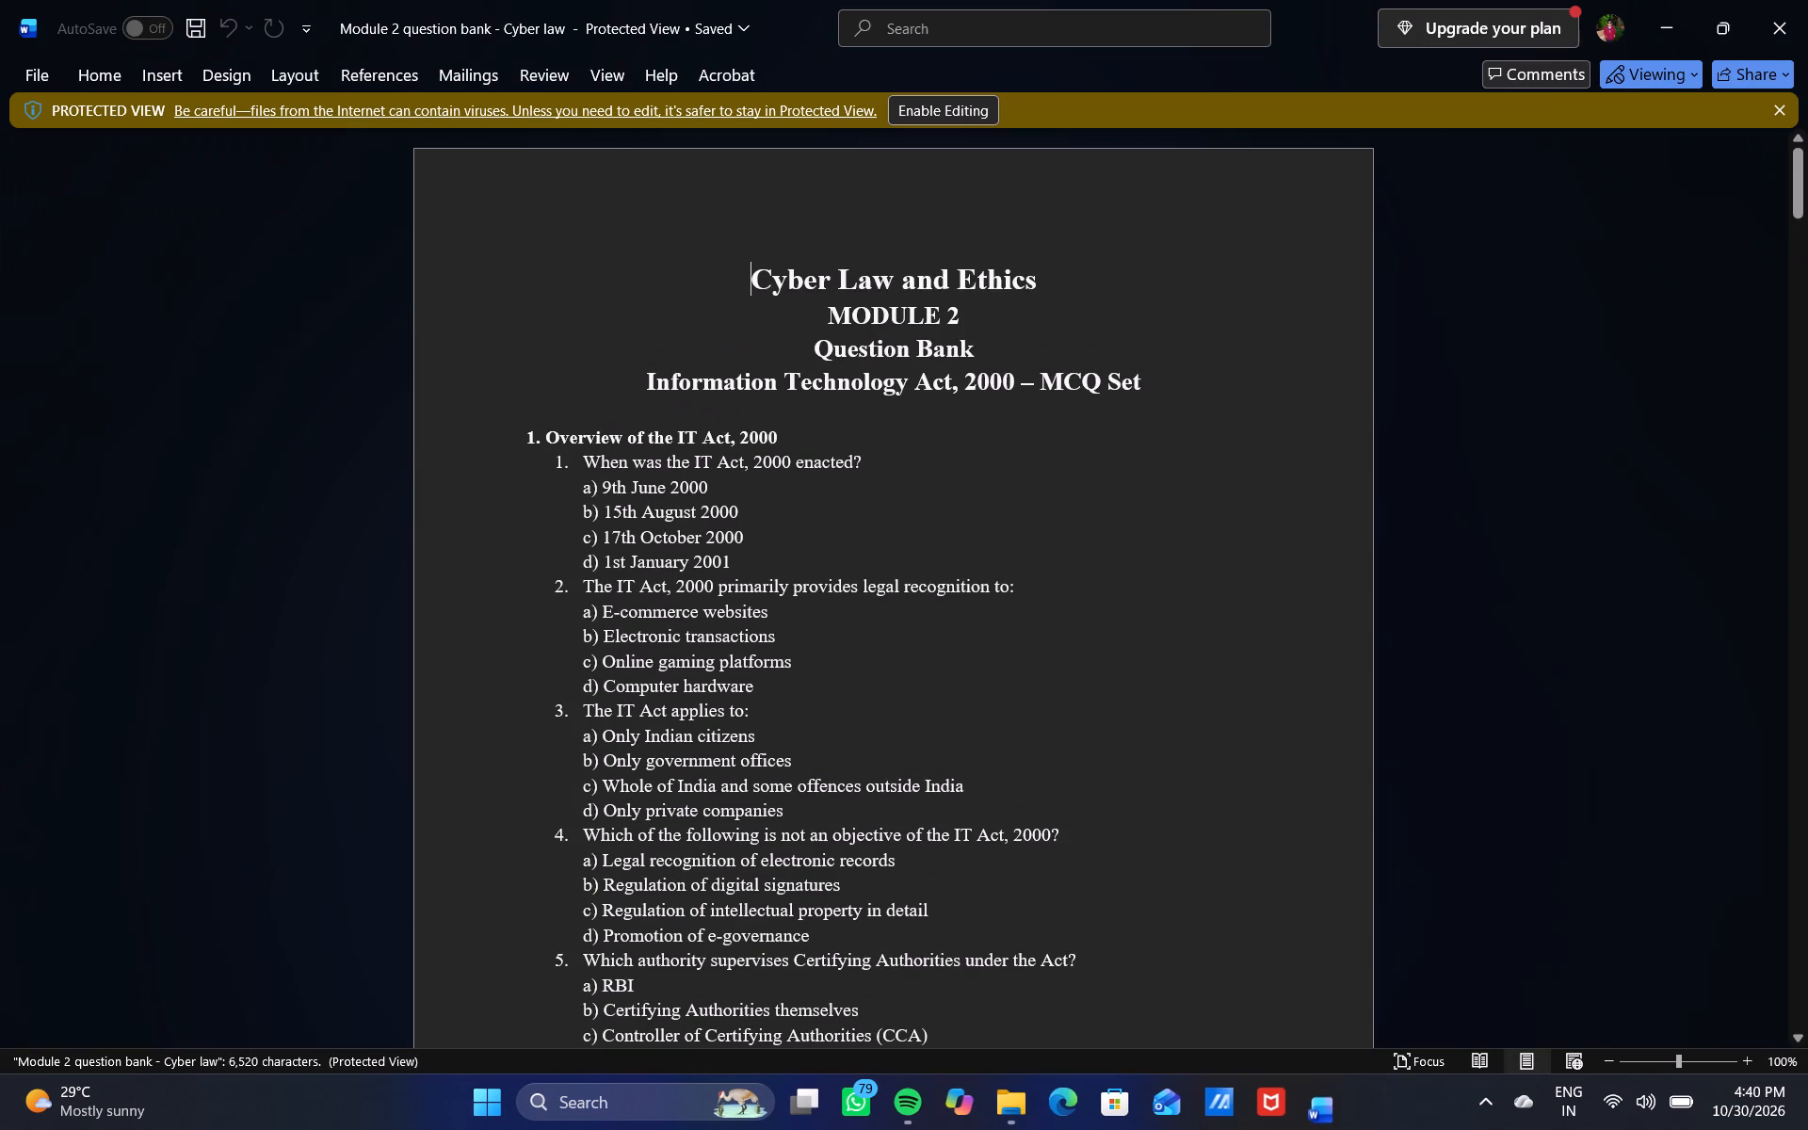
# Skim the Module 2 multiple-choice questions and the answer key at the end of the document.
pyautogui.scroll(-6, 863, 782)
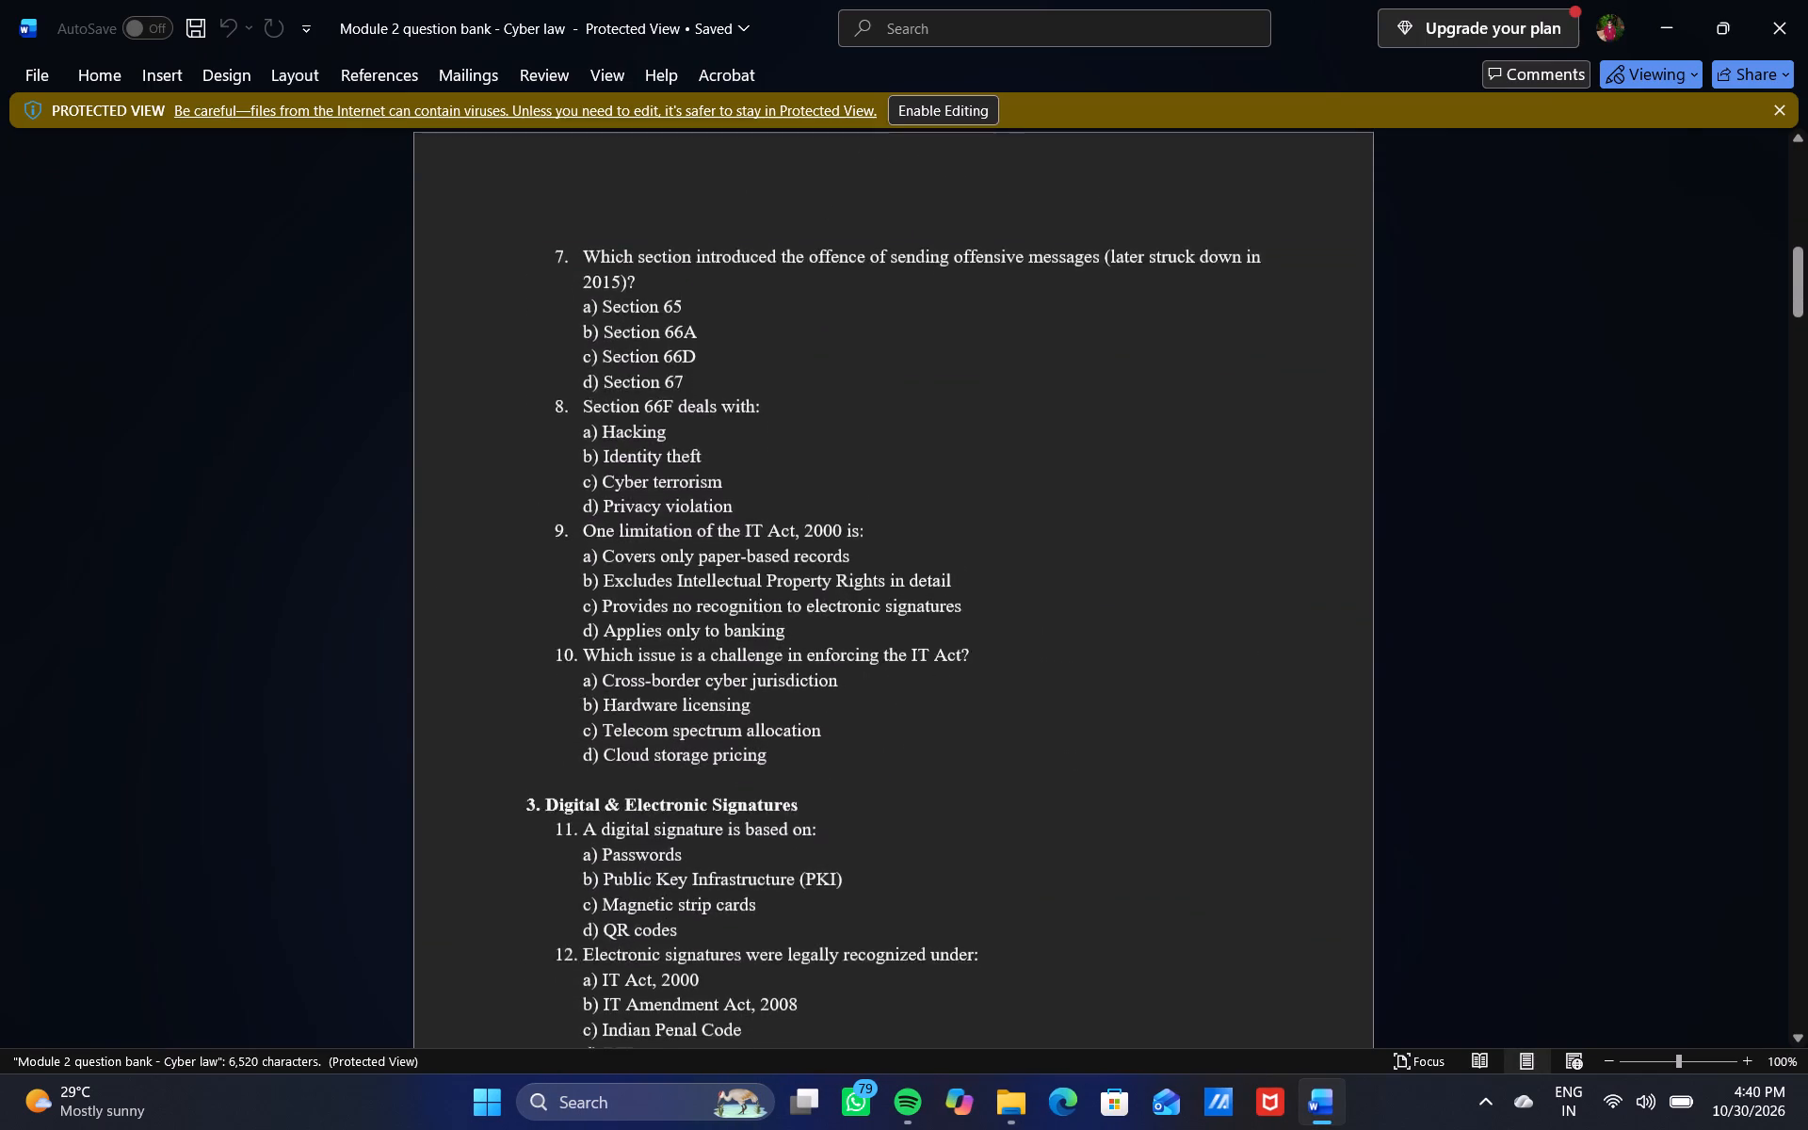
pyautogui.scroll(-8, 863, 782)
pyautogui.scroll(1, 863, 782)
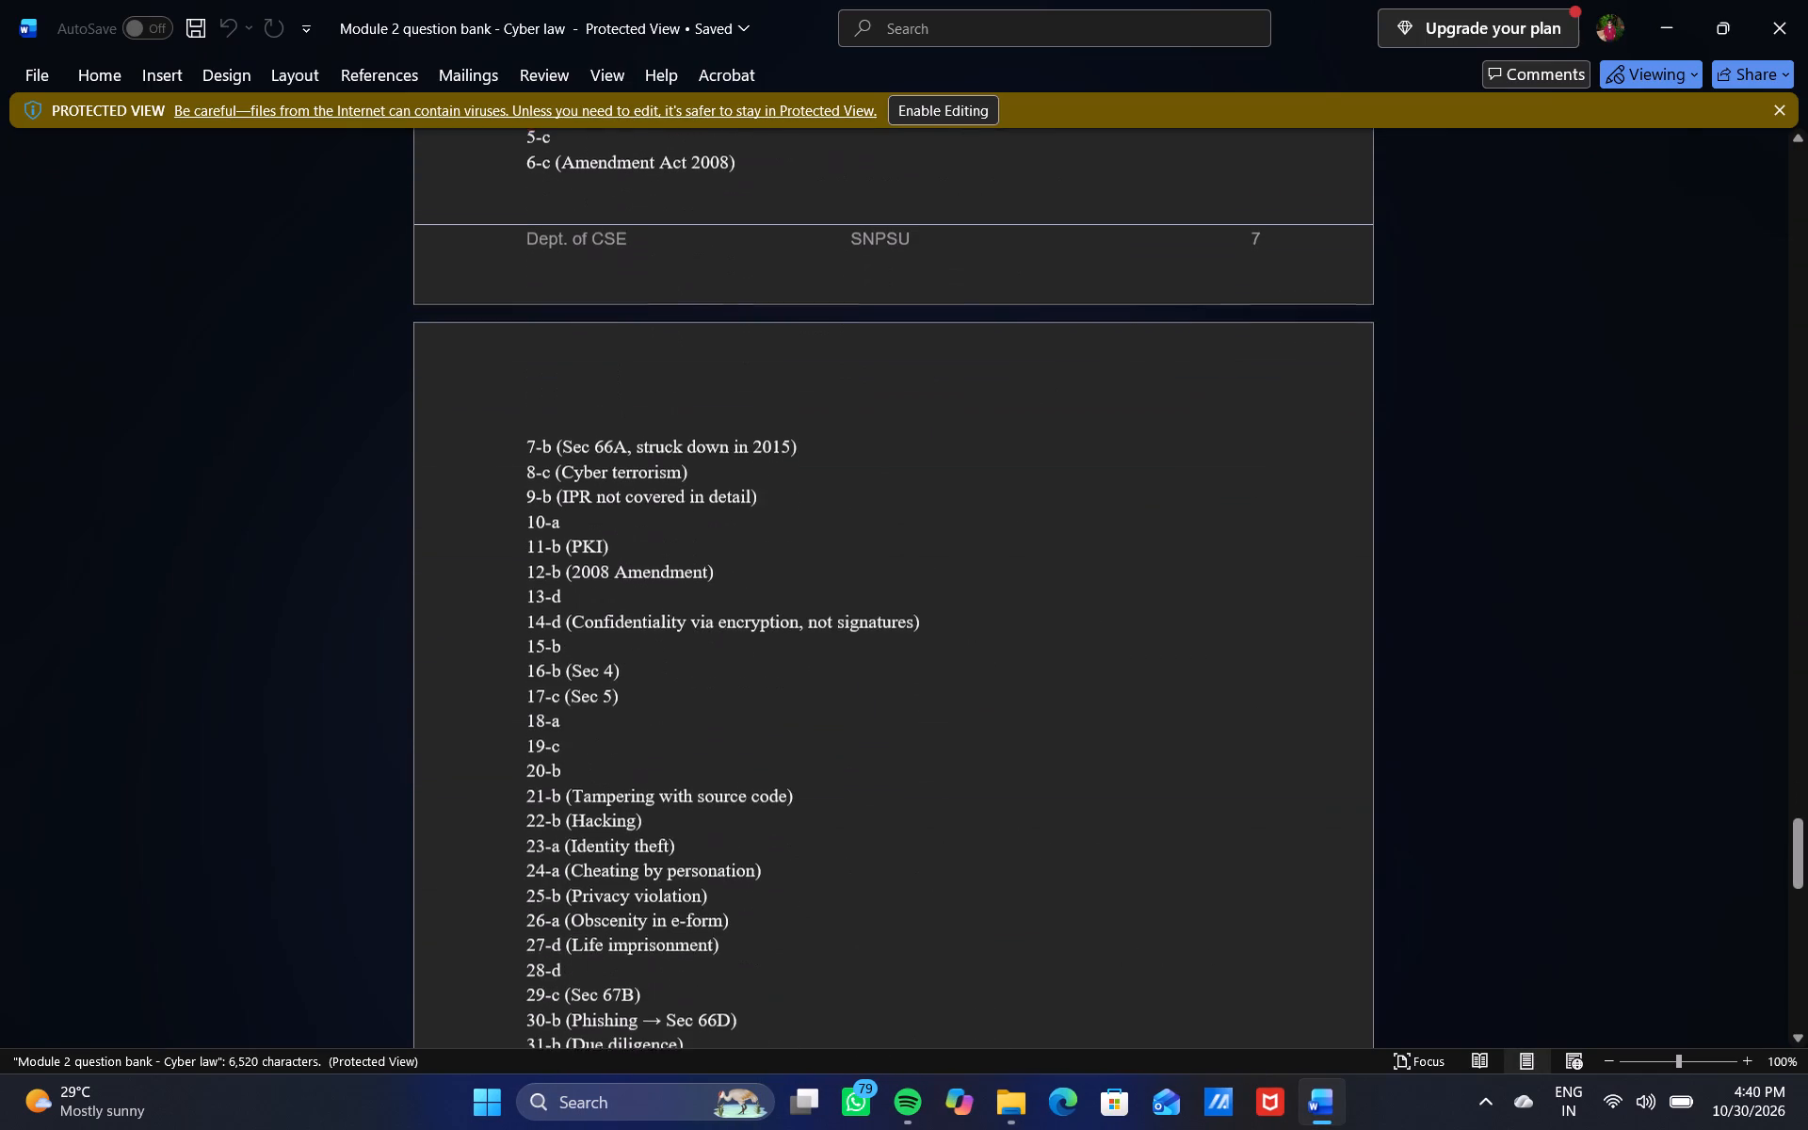
pyautogui.scroll(3, 863, 782)
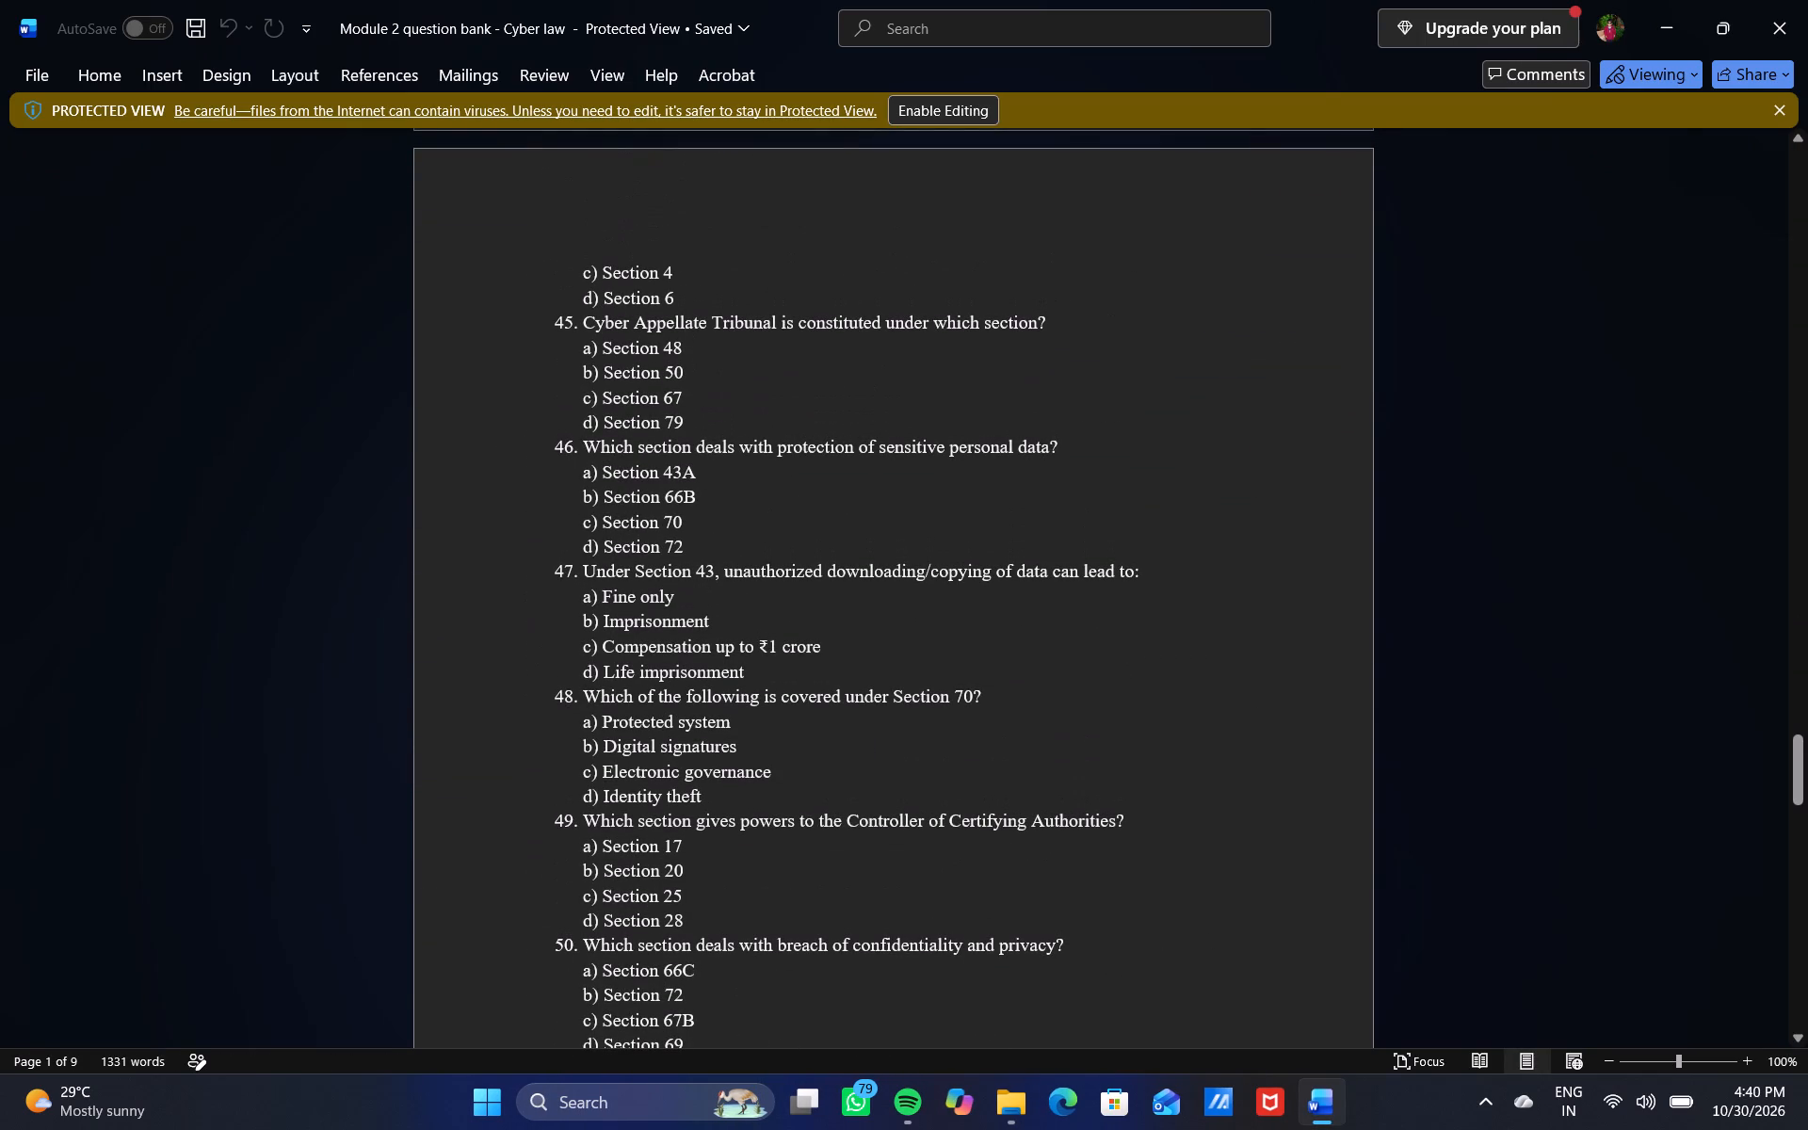
pyautogui.keyDown('ctrl'); pyautogui.scroll(6, 675, 501); pyautogui.keyUp('ctrl')
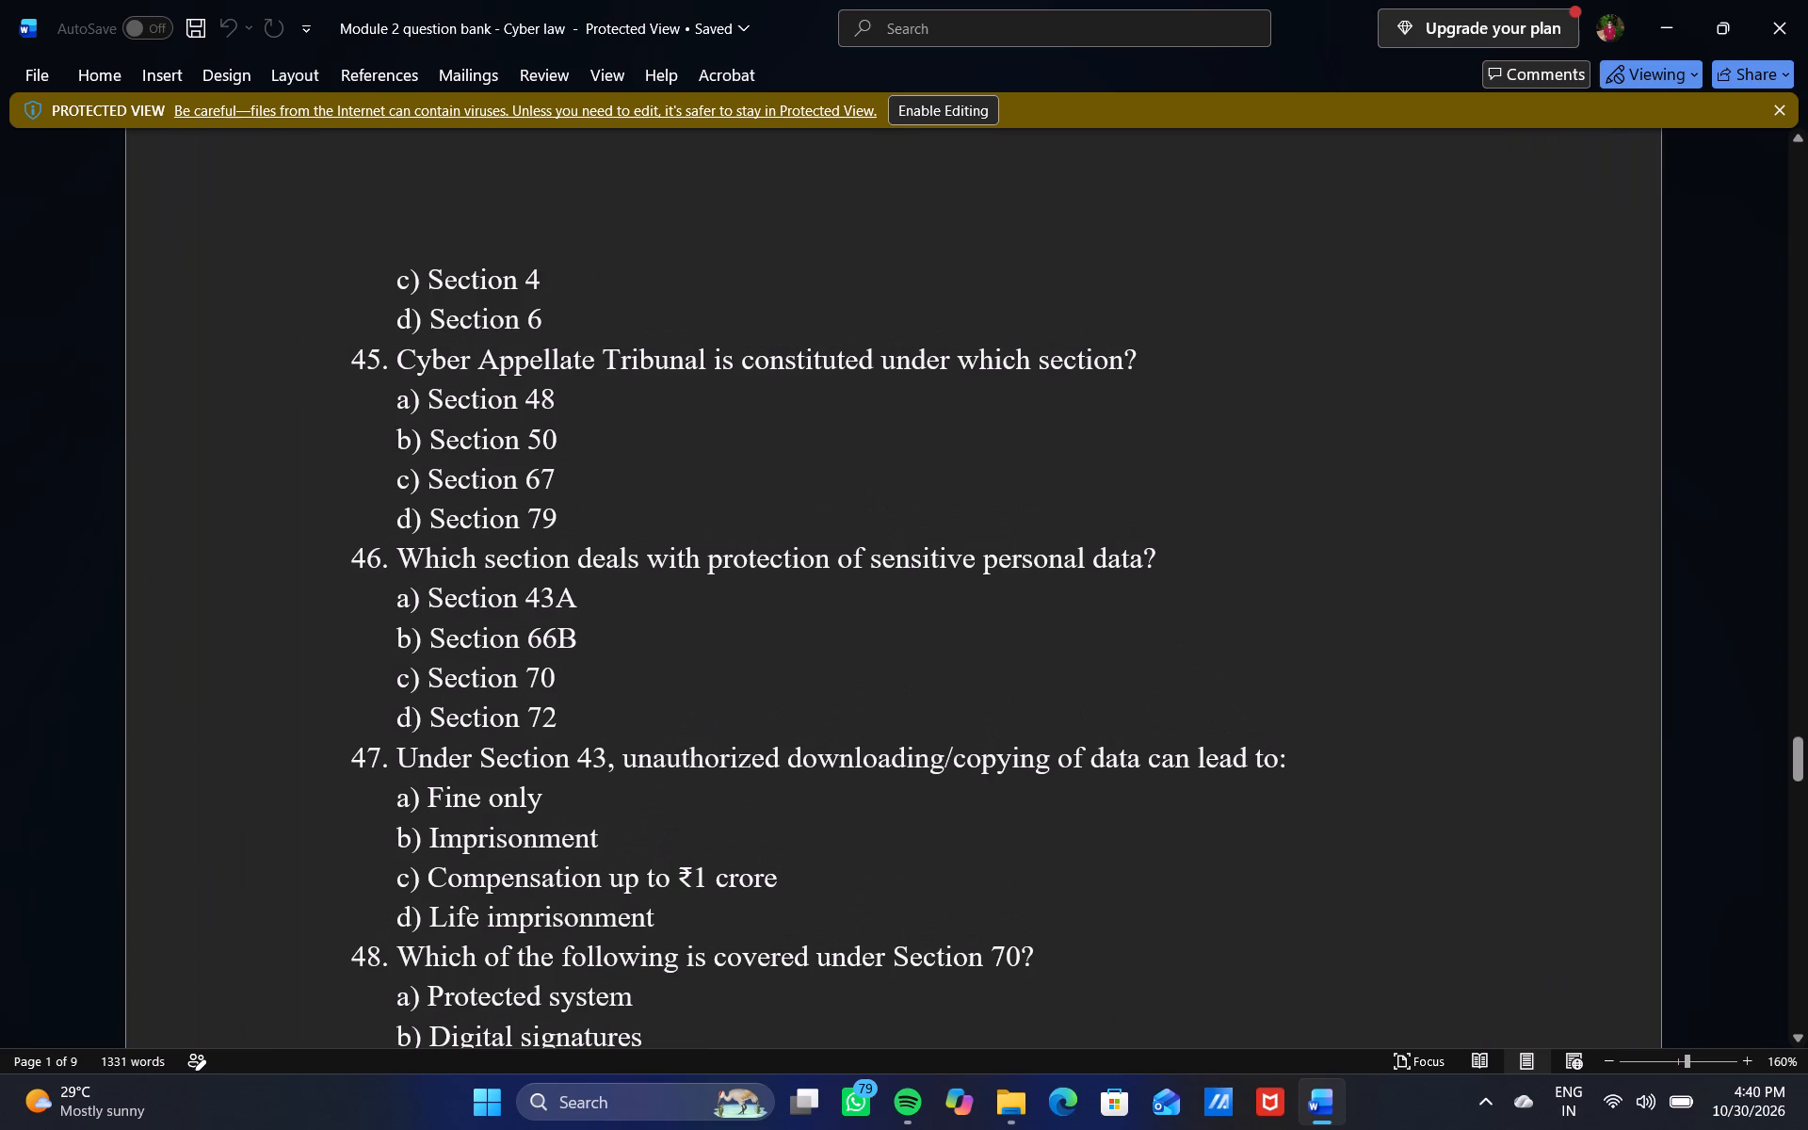
pyautogui.keyDown('ctrl'); pyautogui.scroll(-6, 675, 501); pyautogui.keyUp('ctrl')
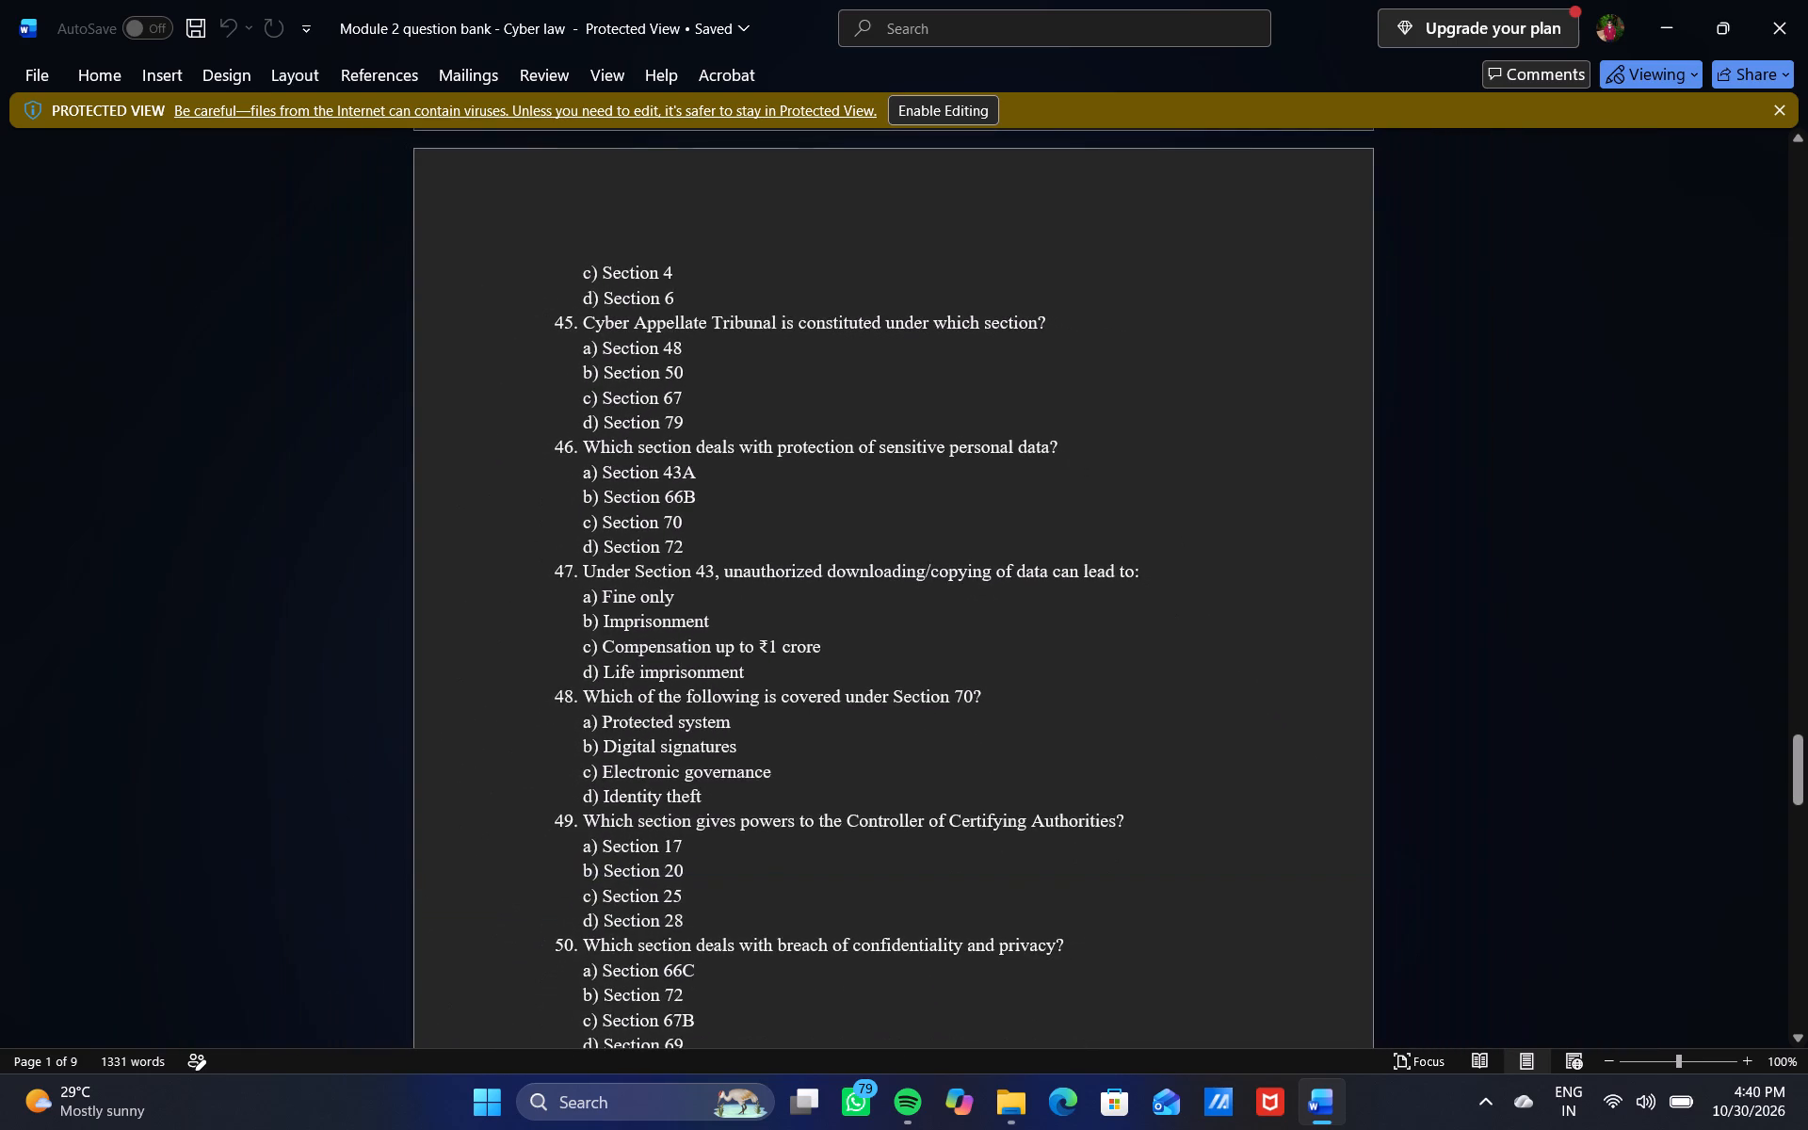
pyautogui.scroll(-8, 675, 501)
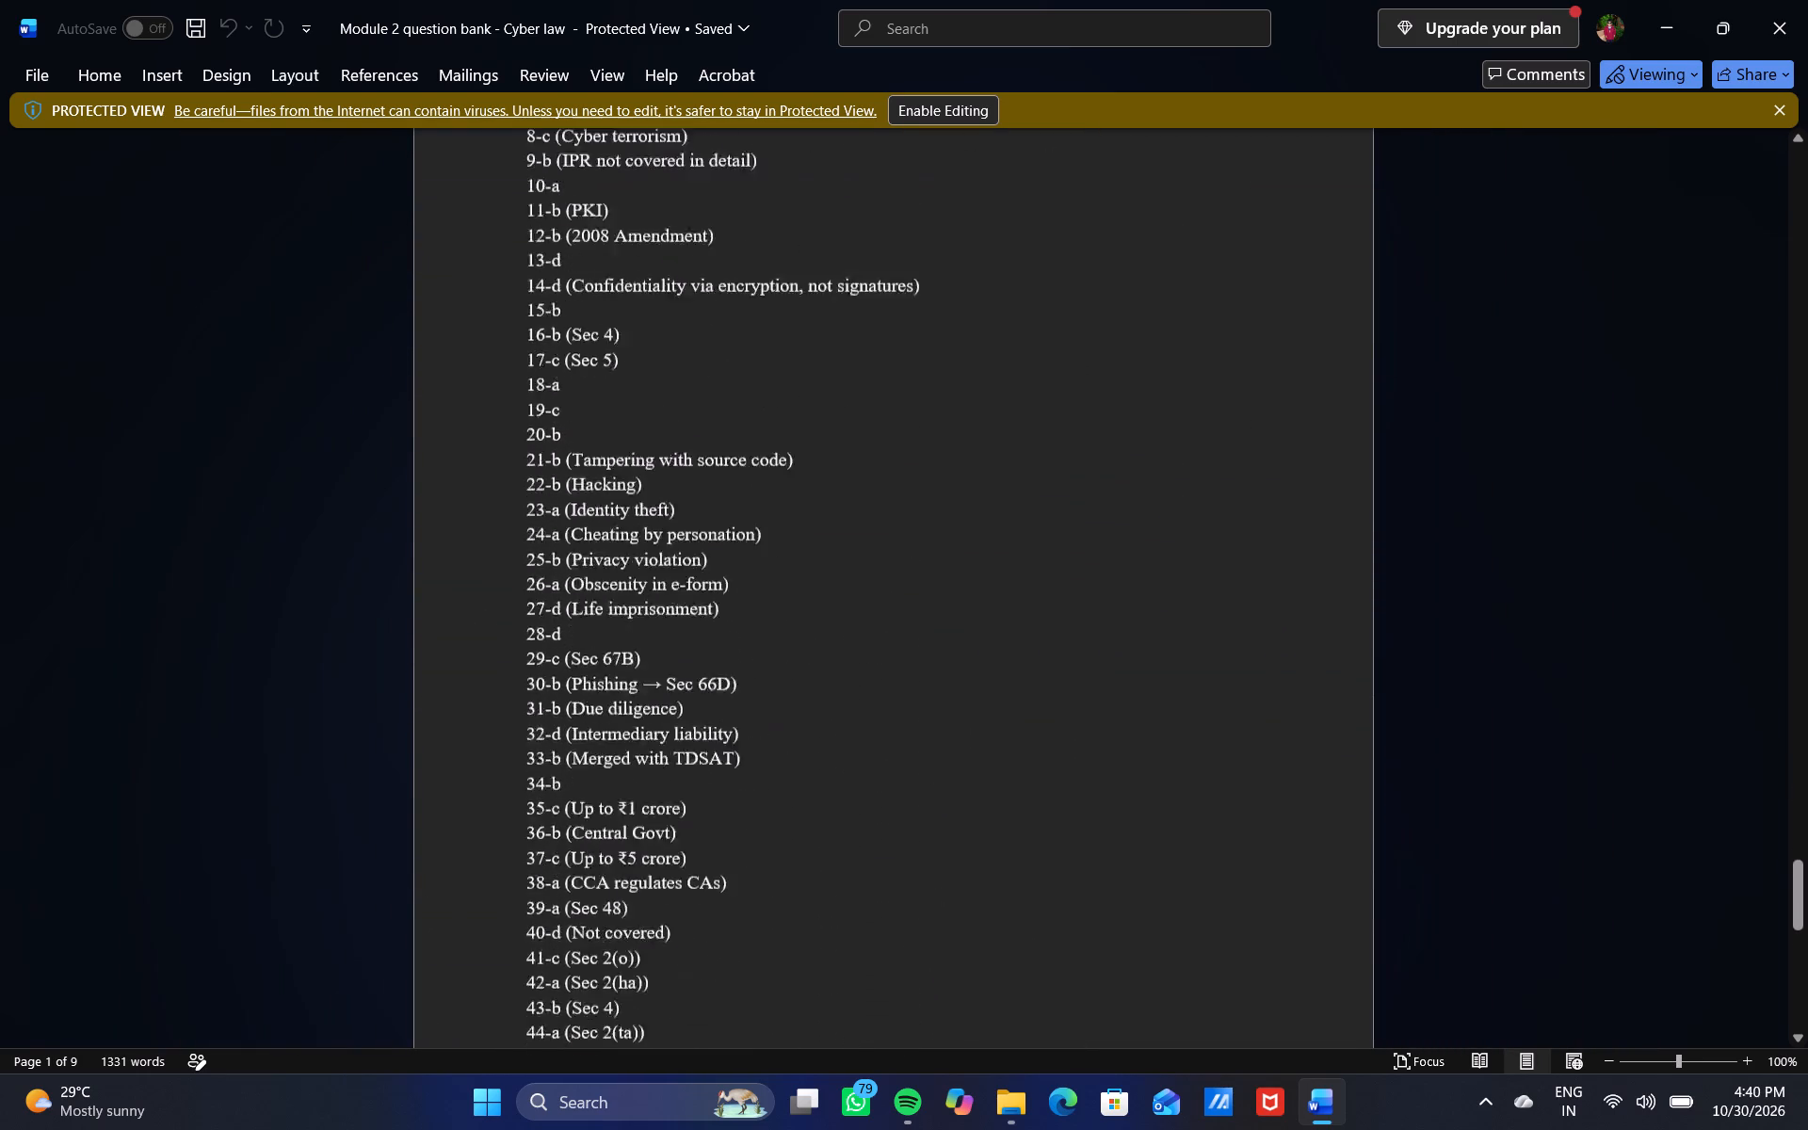
pyautogui.scroll(-3, 675, 501)
pyautogui.scroll(12, 675, 501)
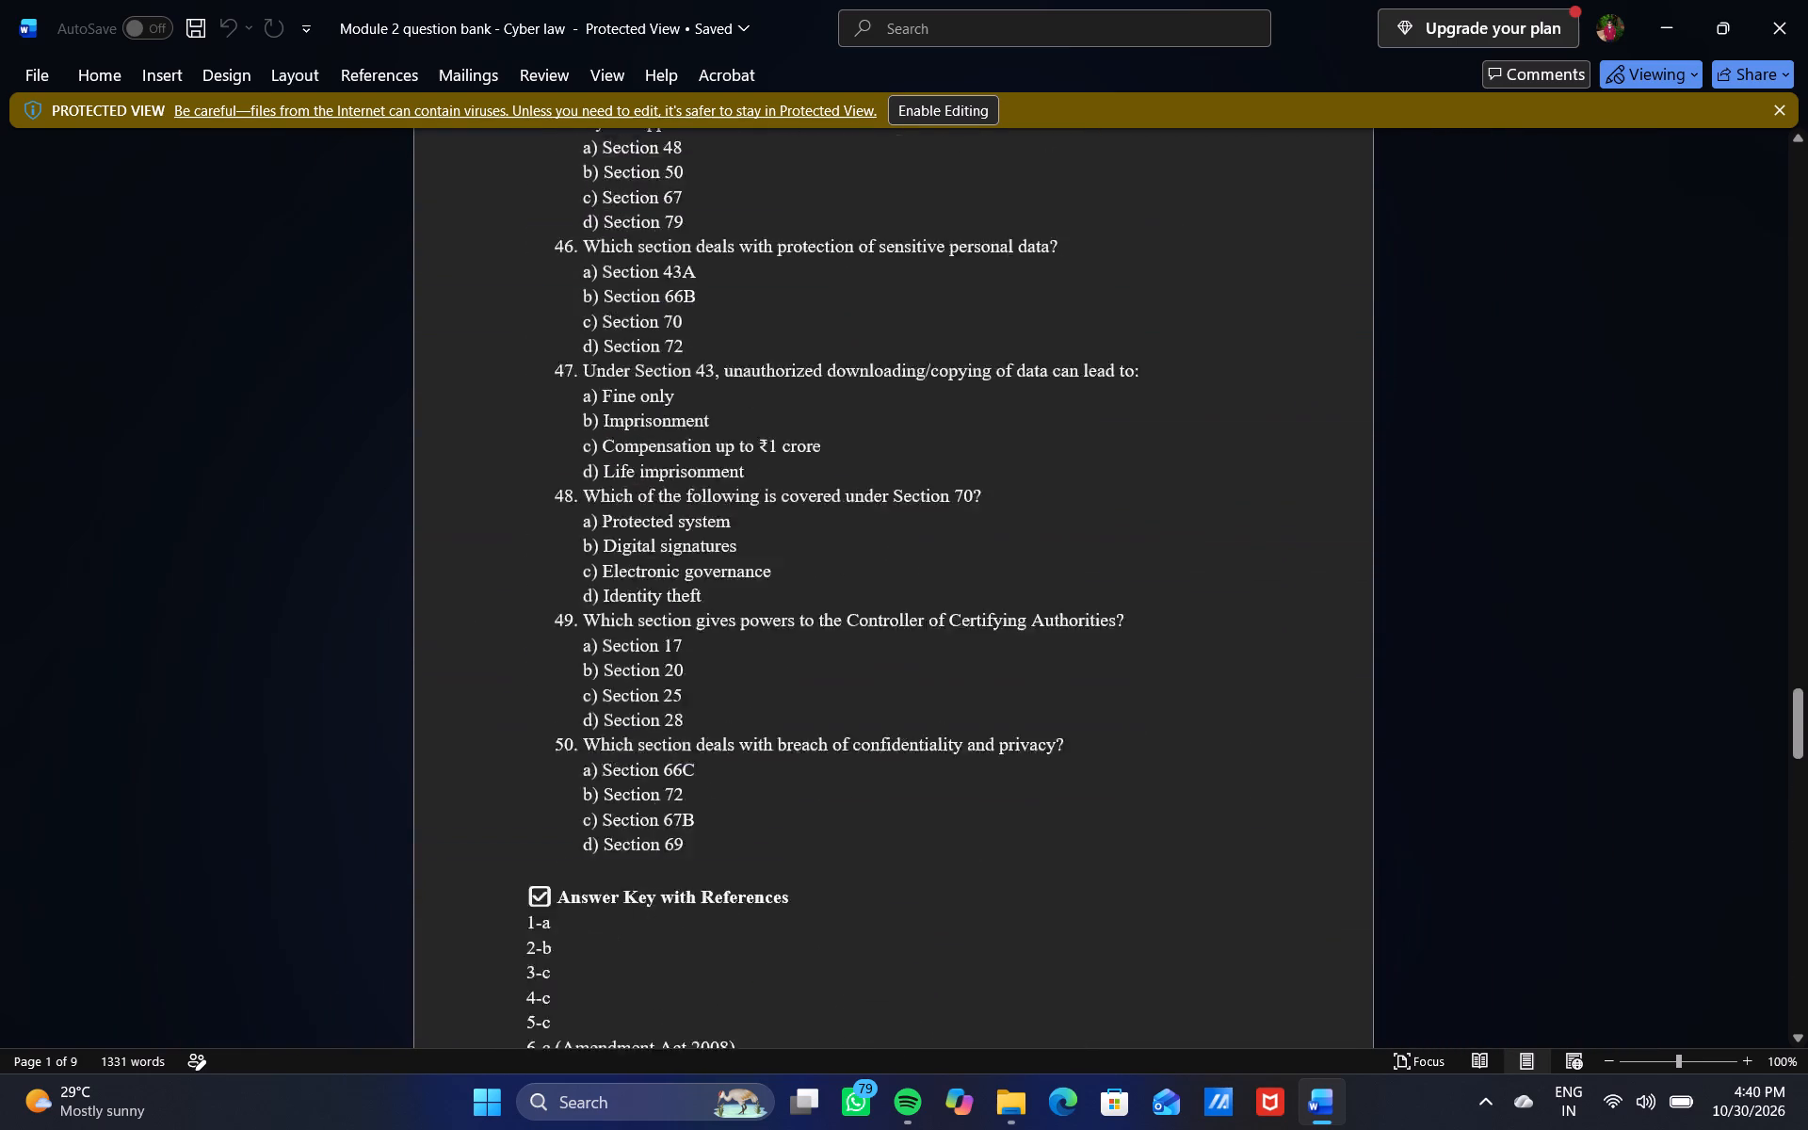
pyautogui.scroll(5, 675, 501)
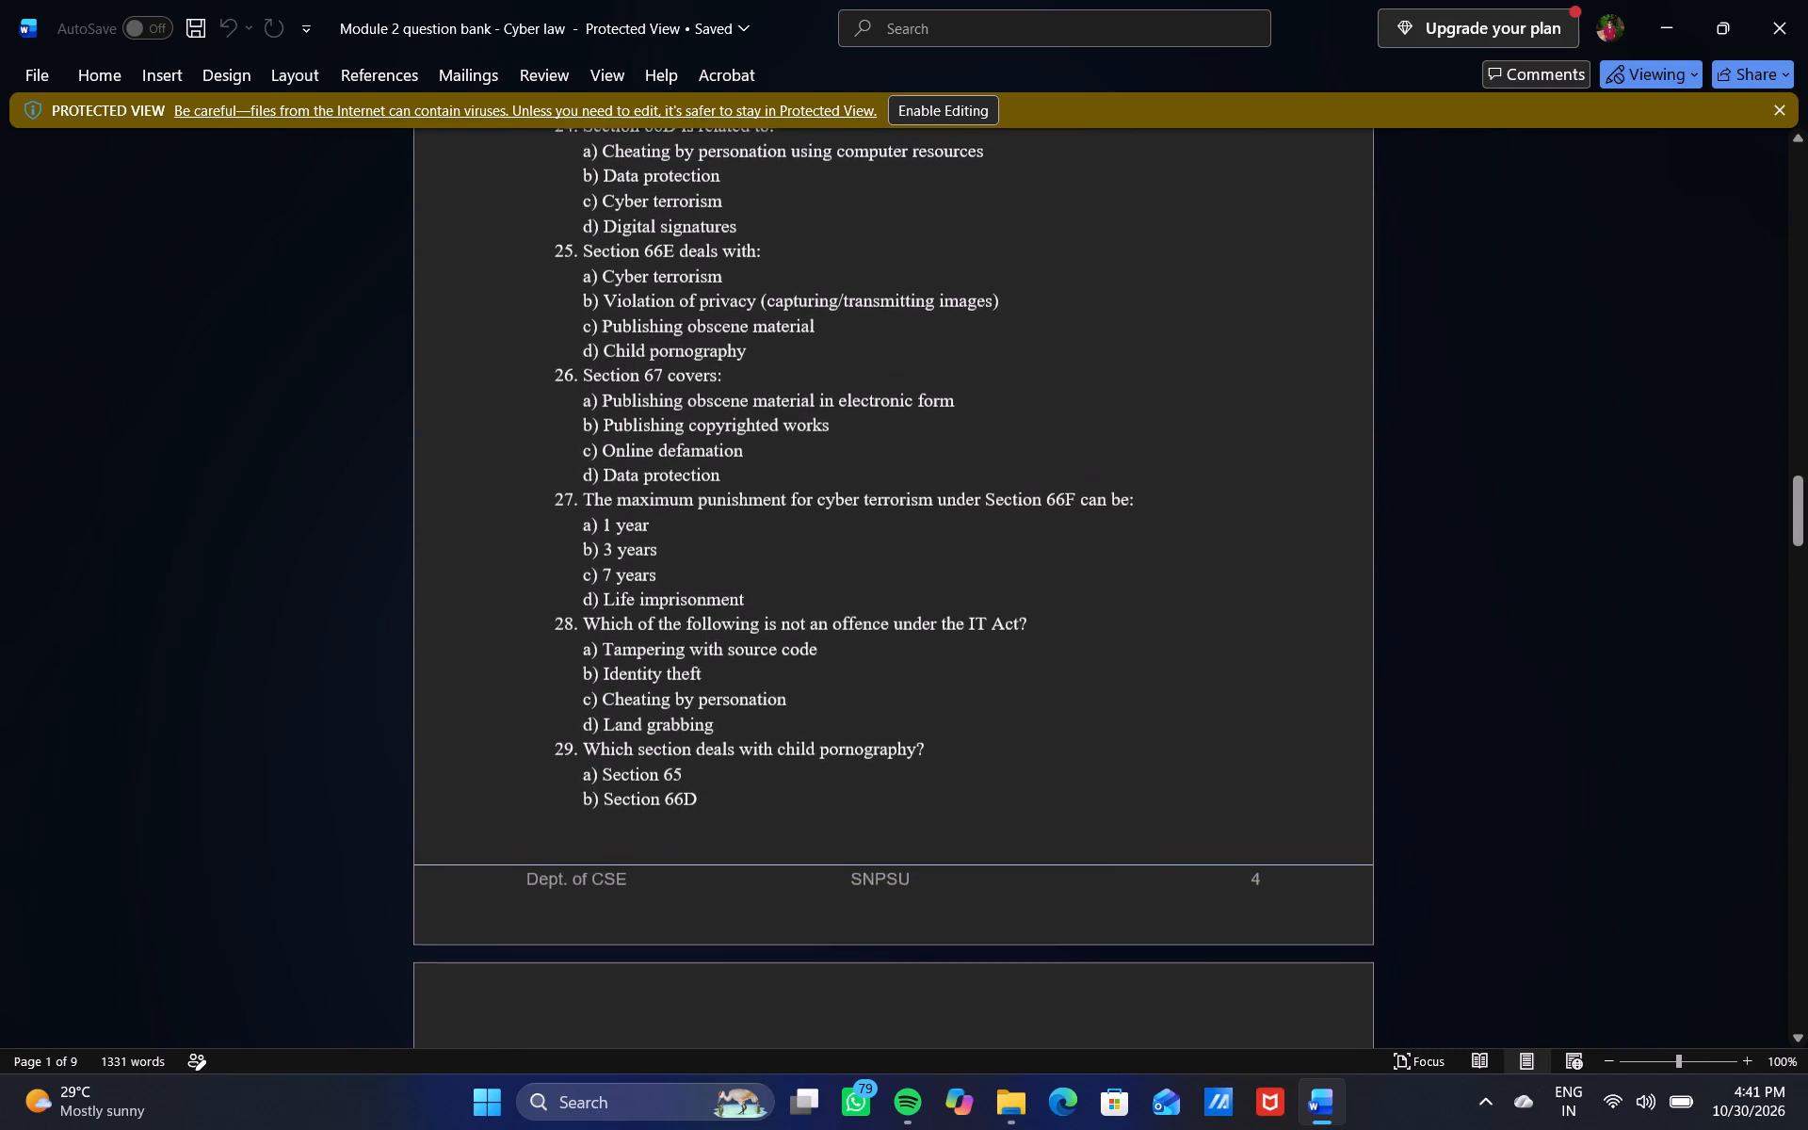
pyautogui.scroll(6, 675, 501)
pyautogui.scroll(-2, 675, 501)
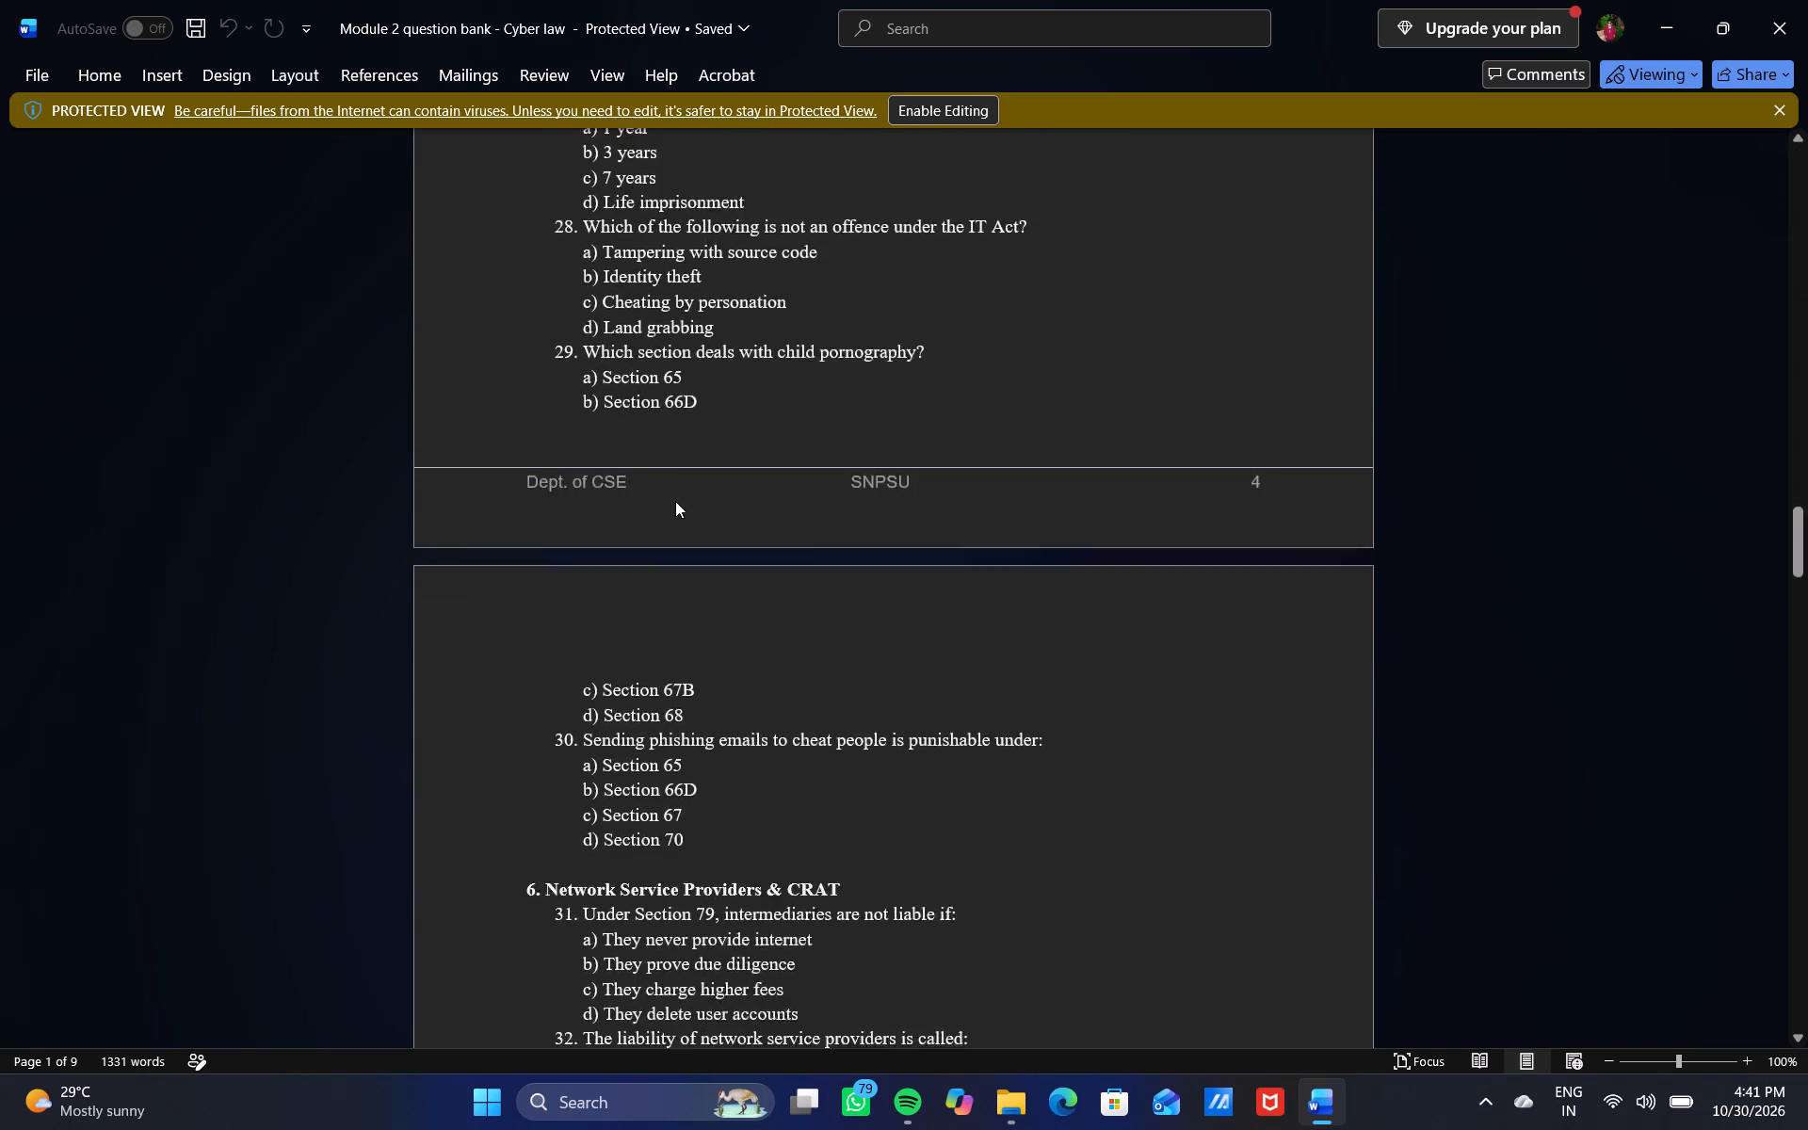
pyautogui.scroll(-10, 675, 501)
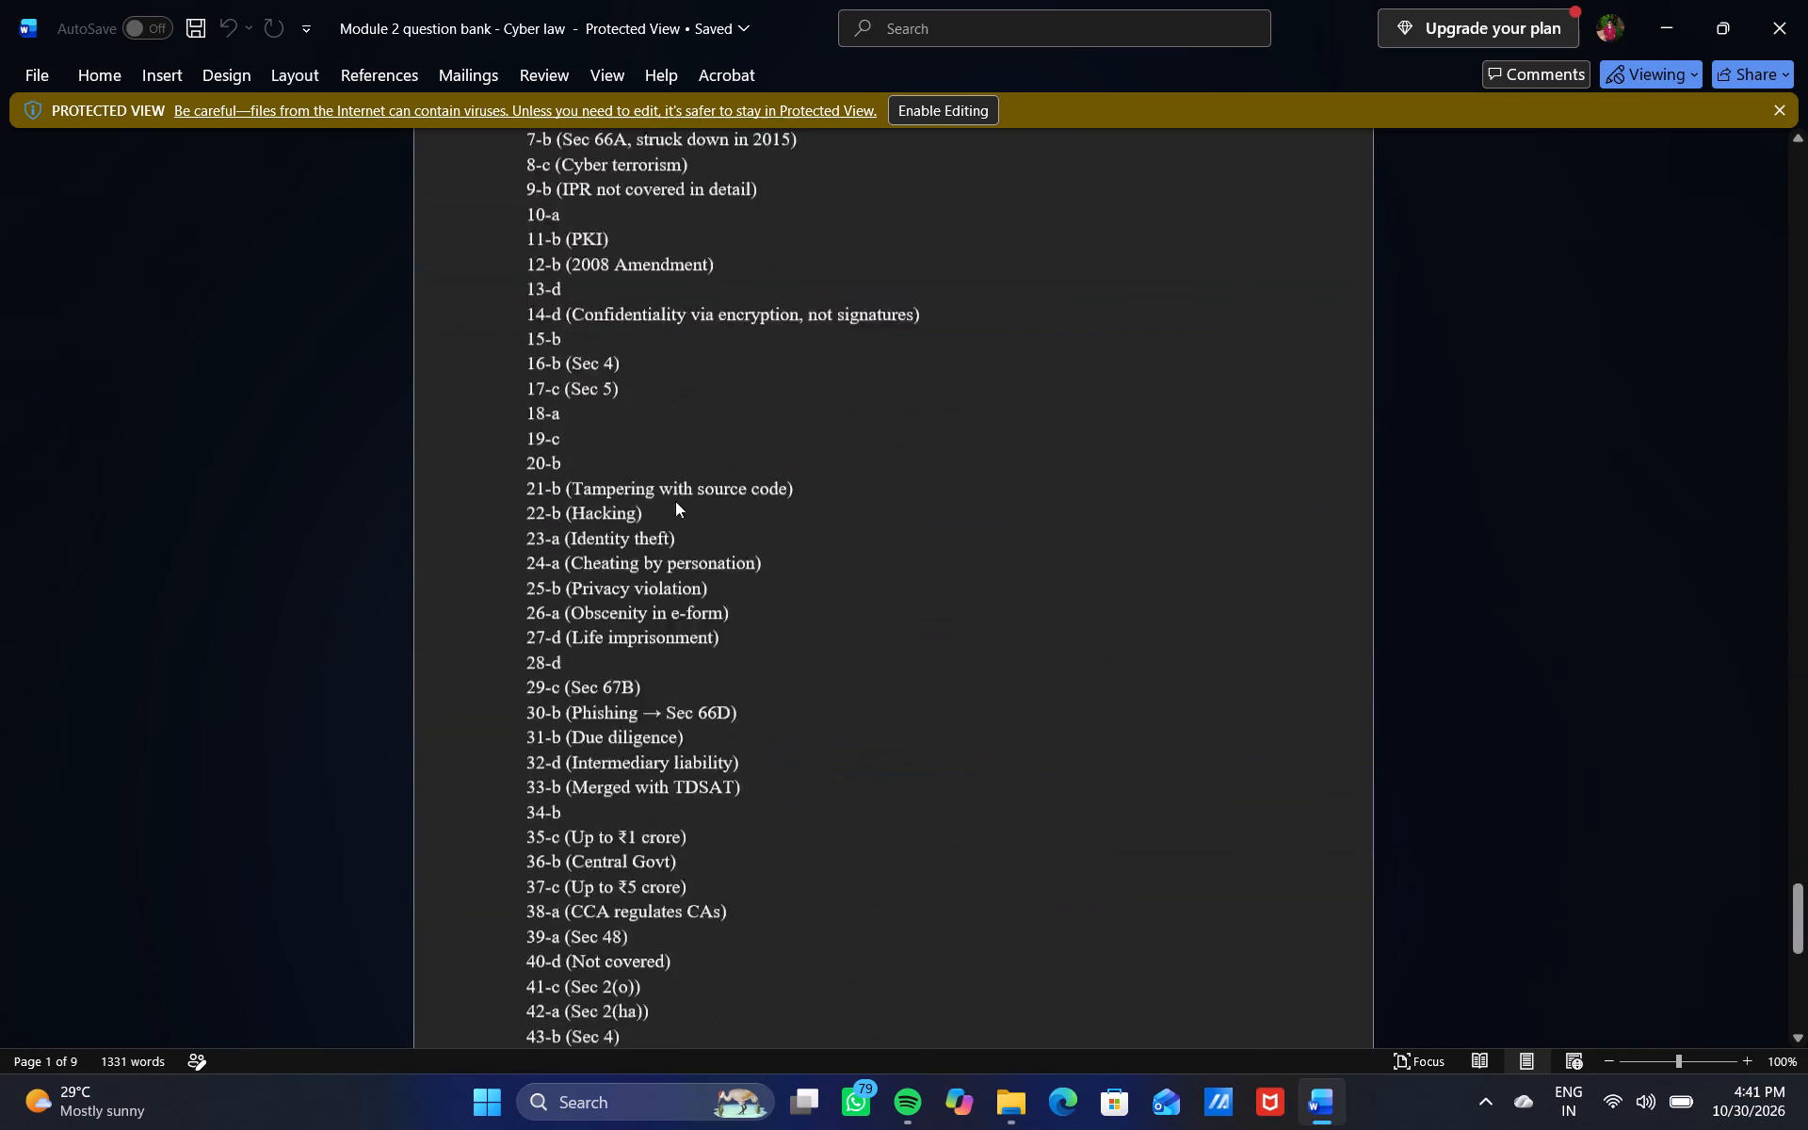
pyautogui.scroll(-3, 675, 501)
# Copy the whole "Answer Key with References" section, from its heading through answer 50, at the document's end.
pyautogui.scroll(6, 675, 501)
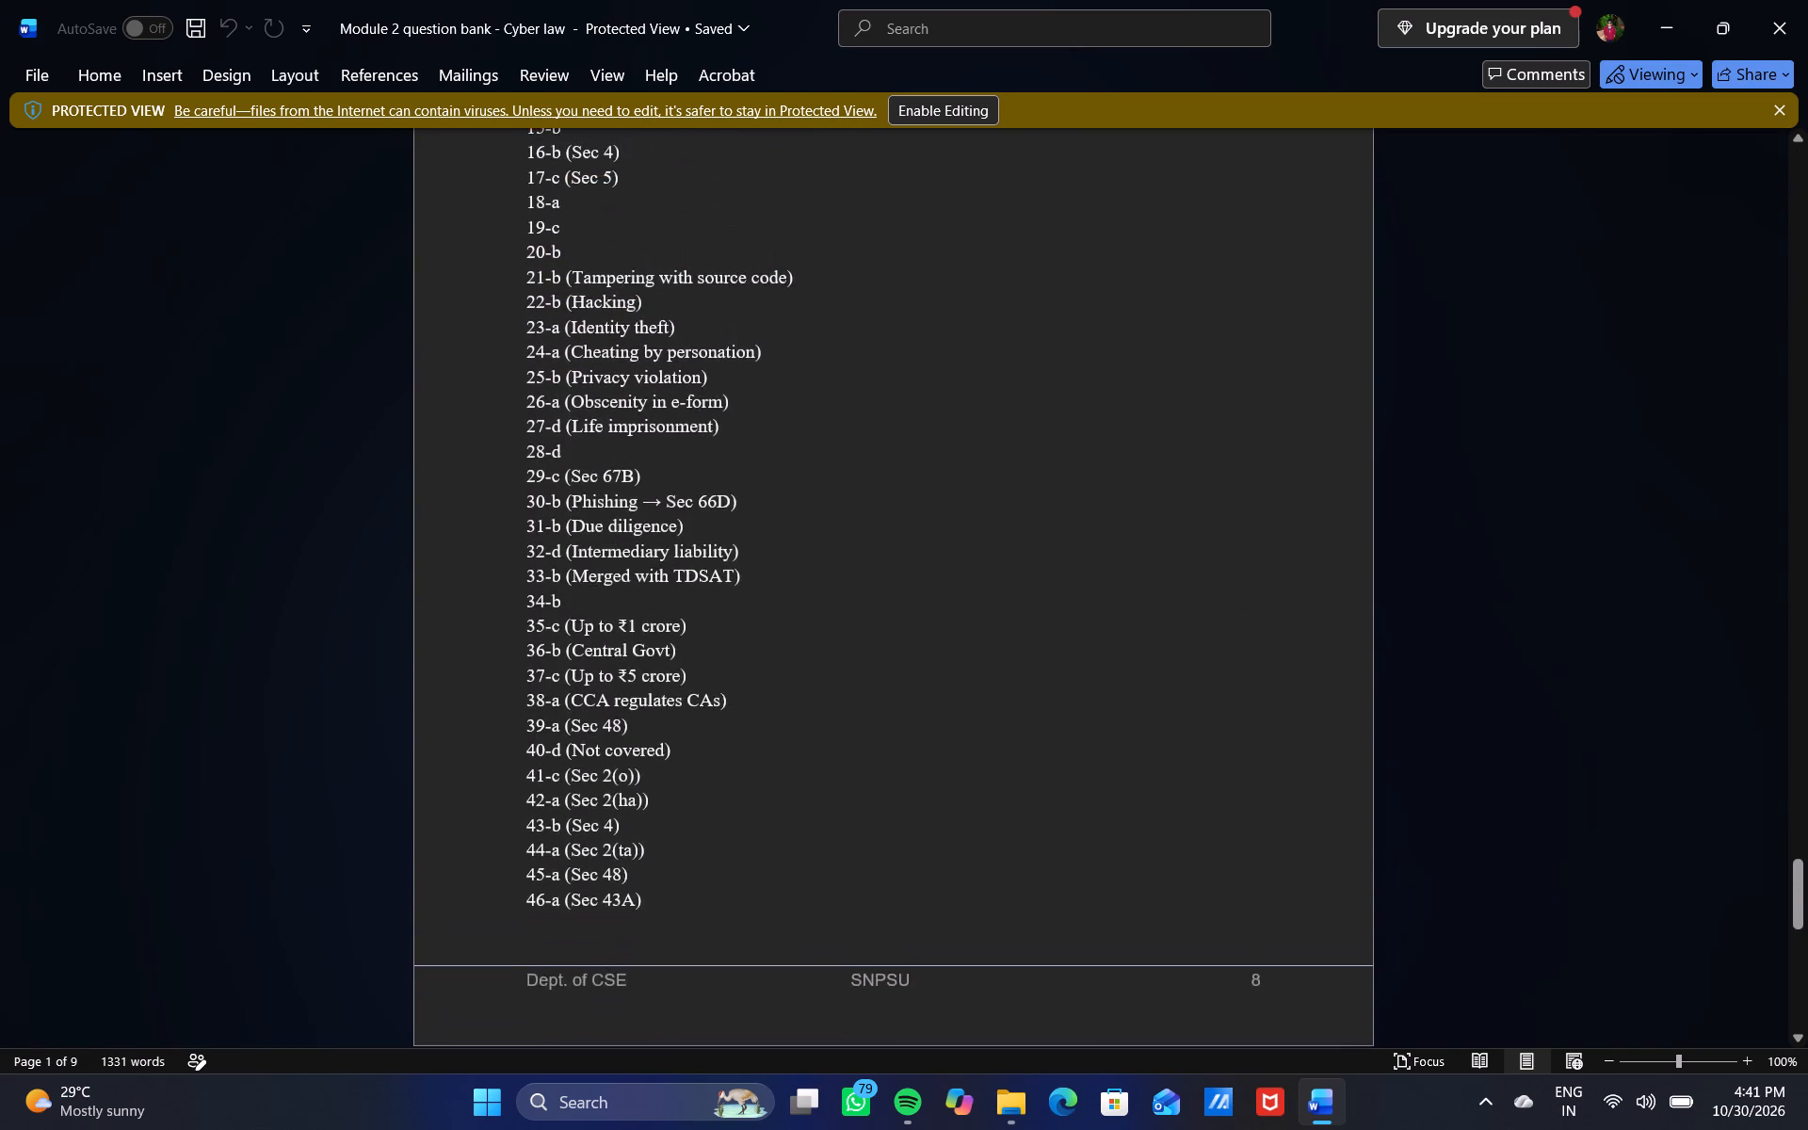
pyautogui.scroll(4, 675, 501)
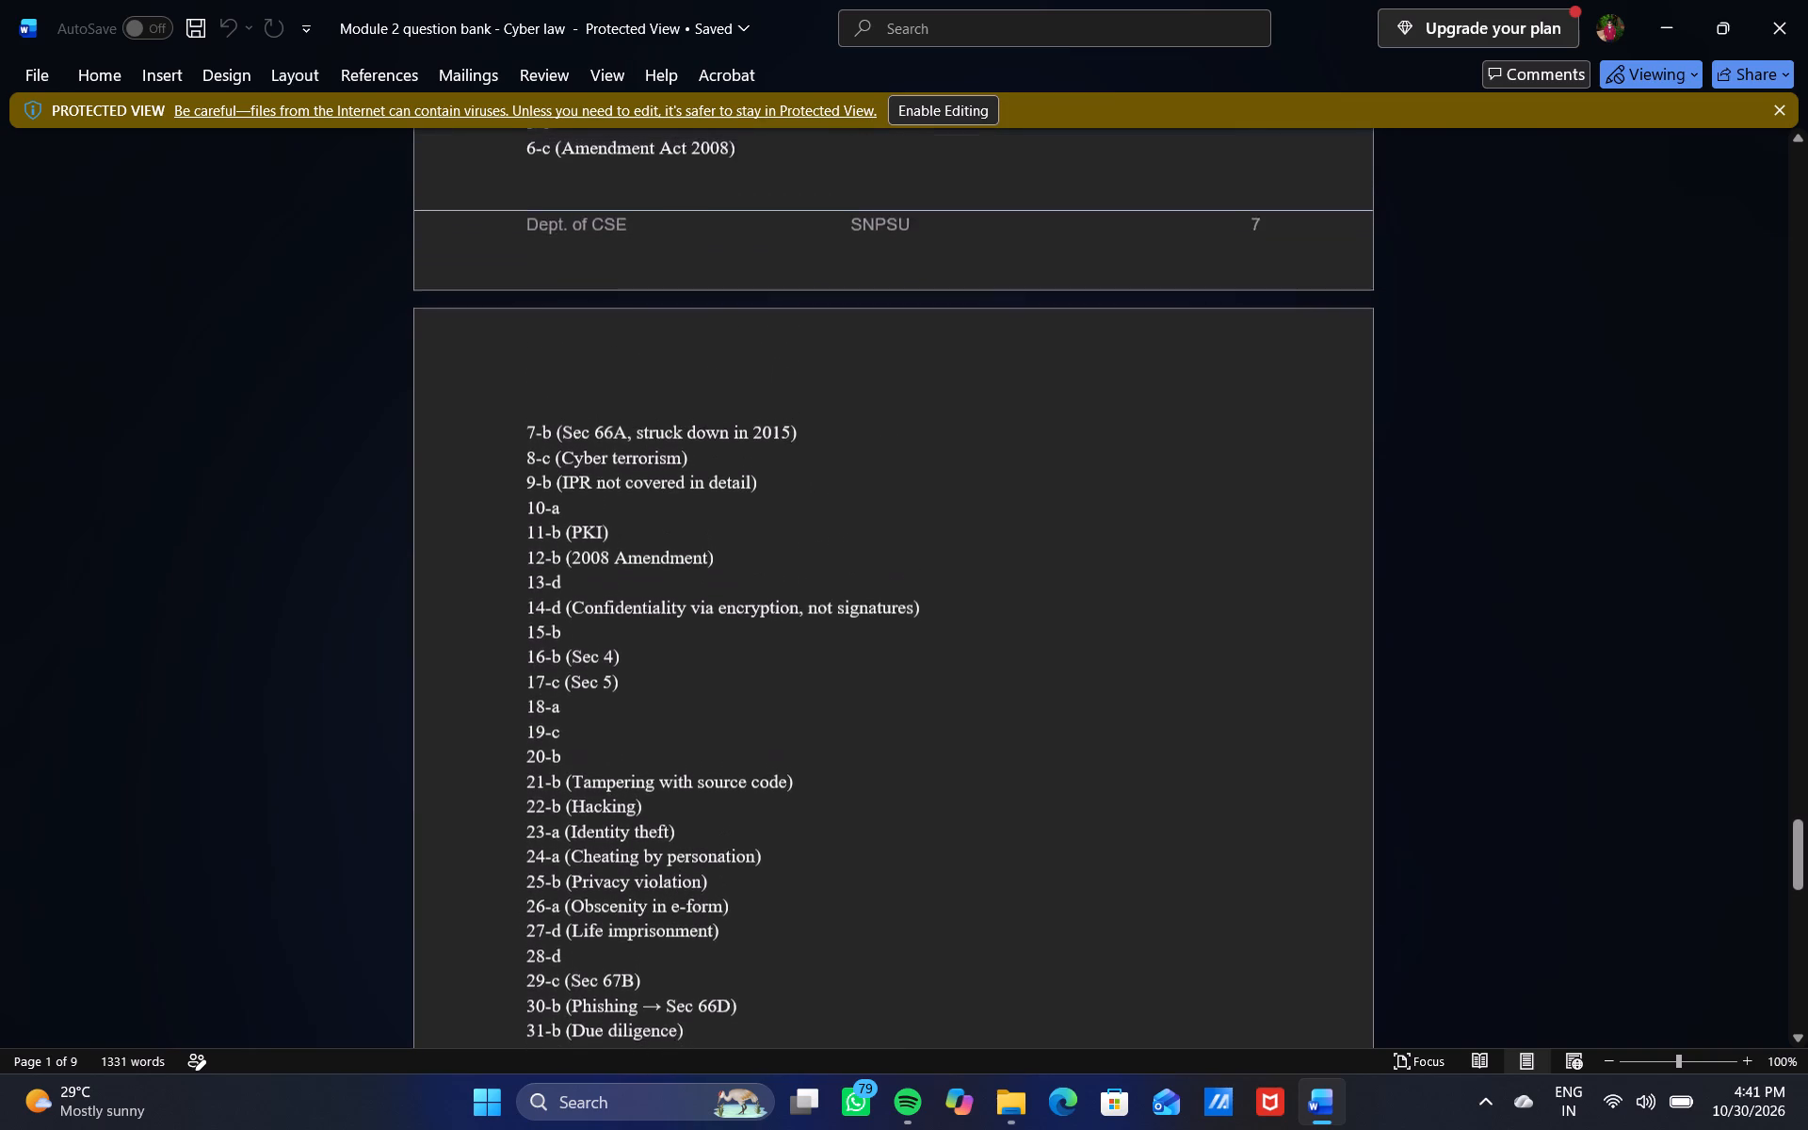
pyautogui.scroll(3, 675, 501)
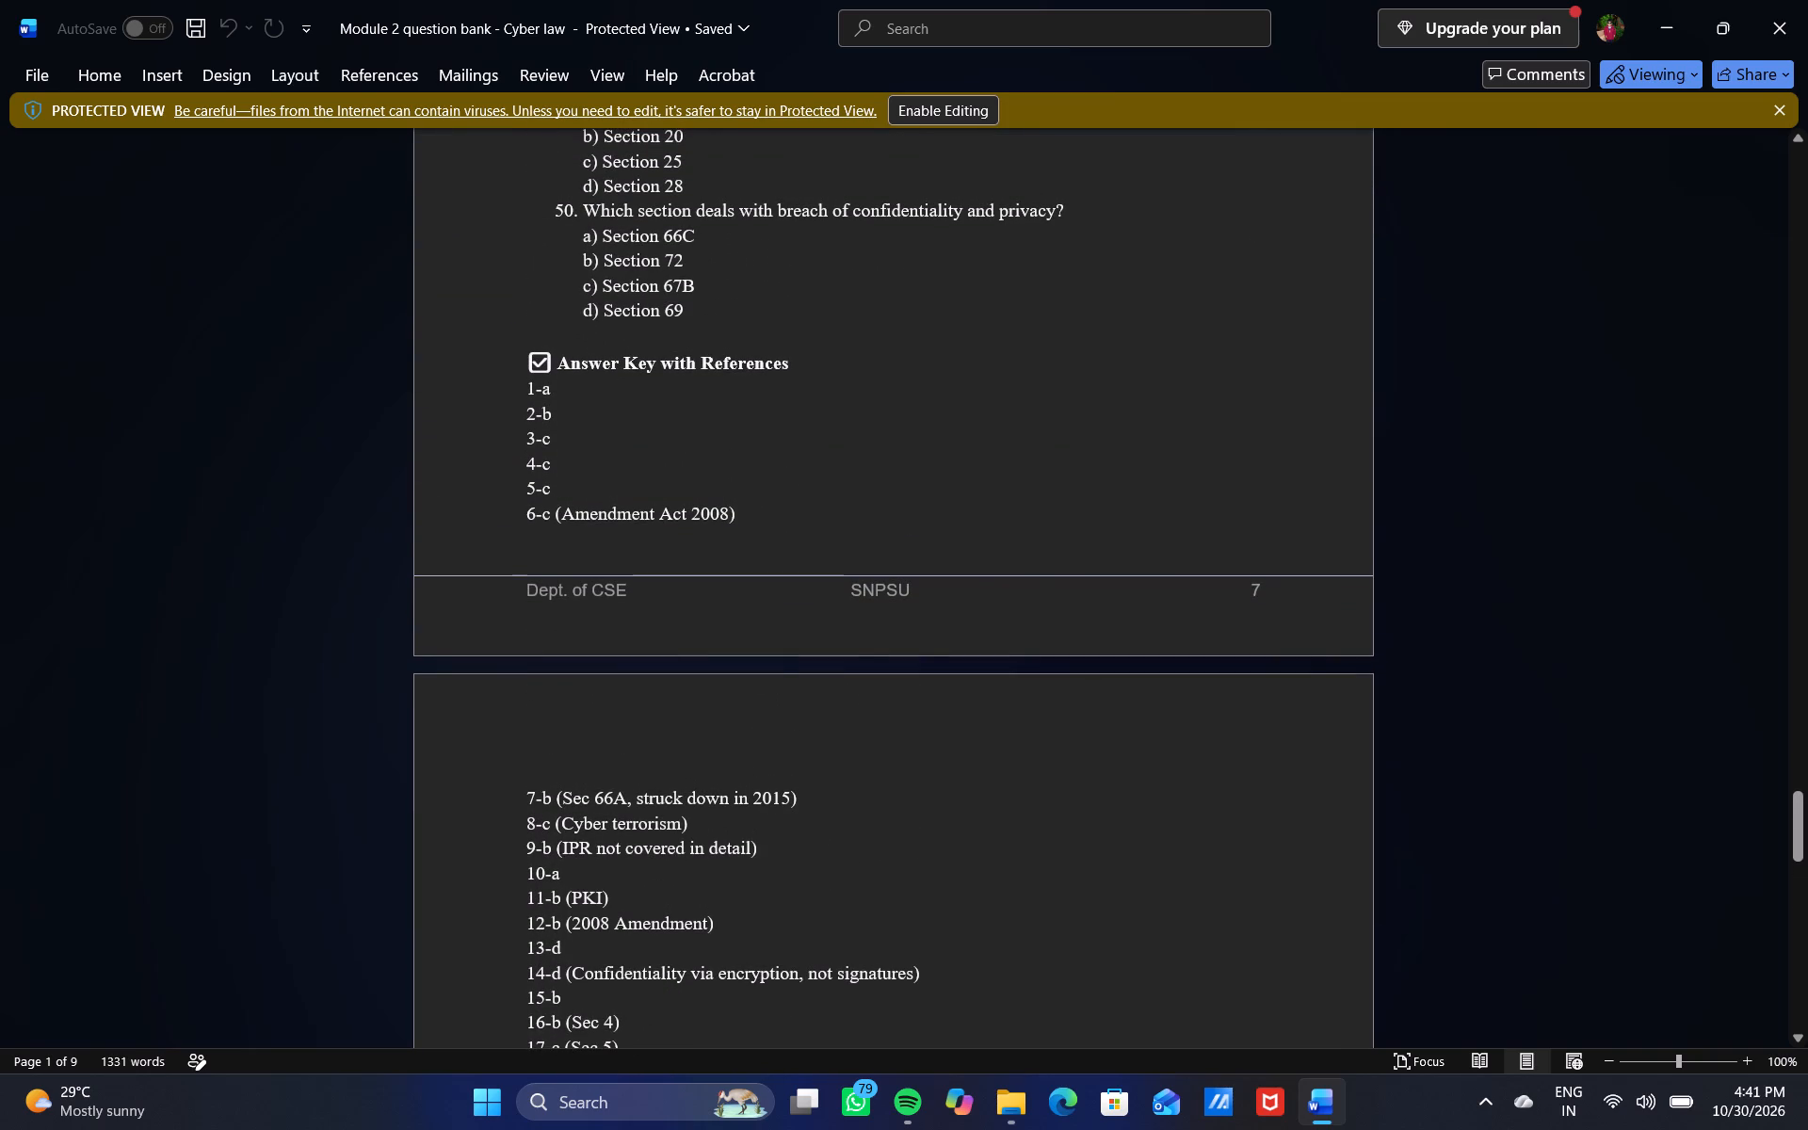
pyautogui.moveTo(517, 348); pyautogui.dragTo(650, 1025)
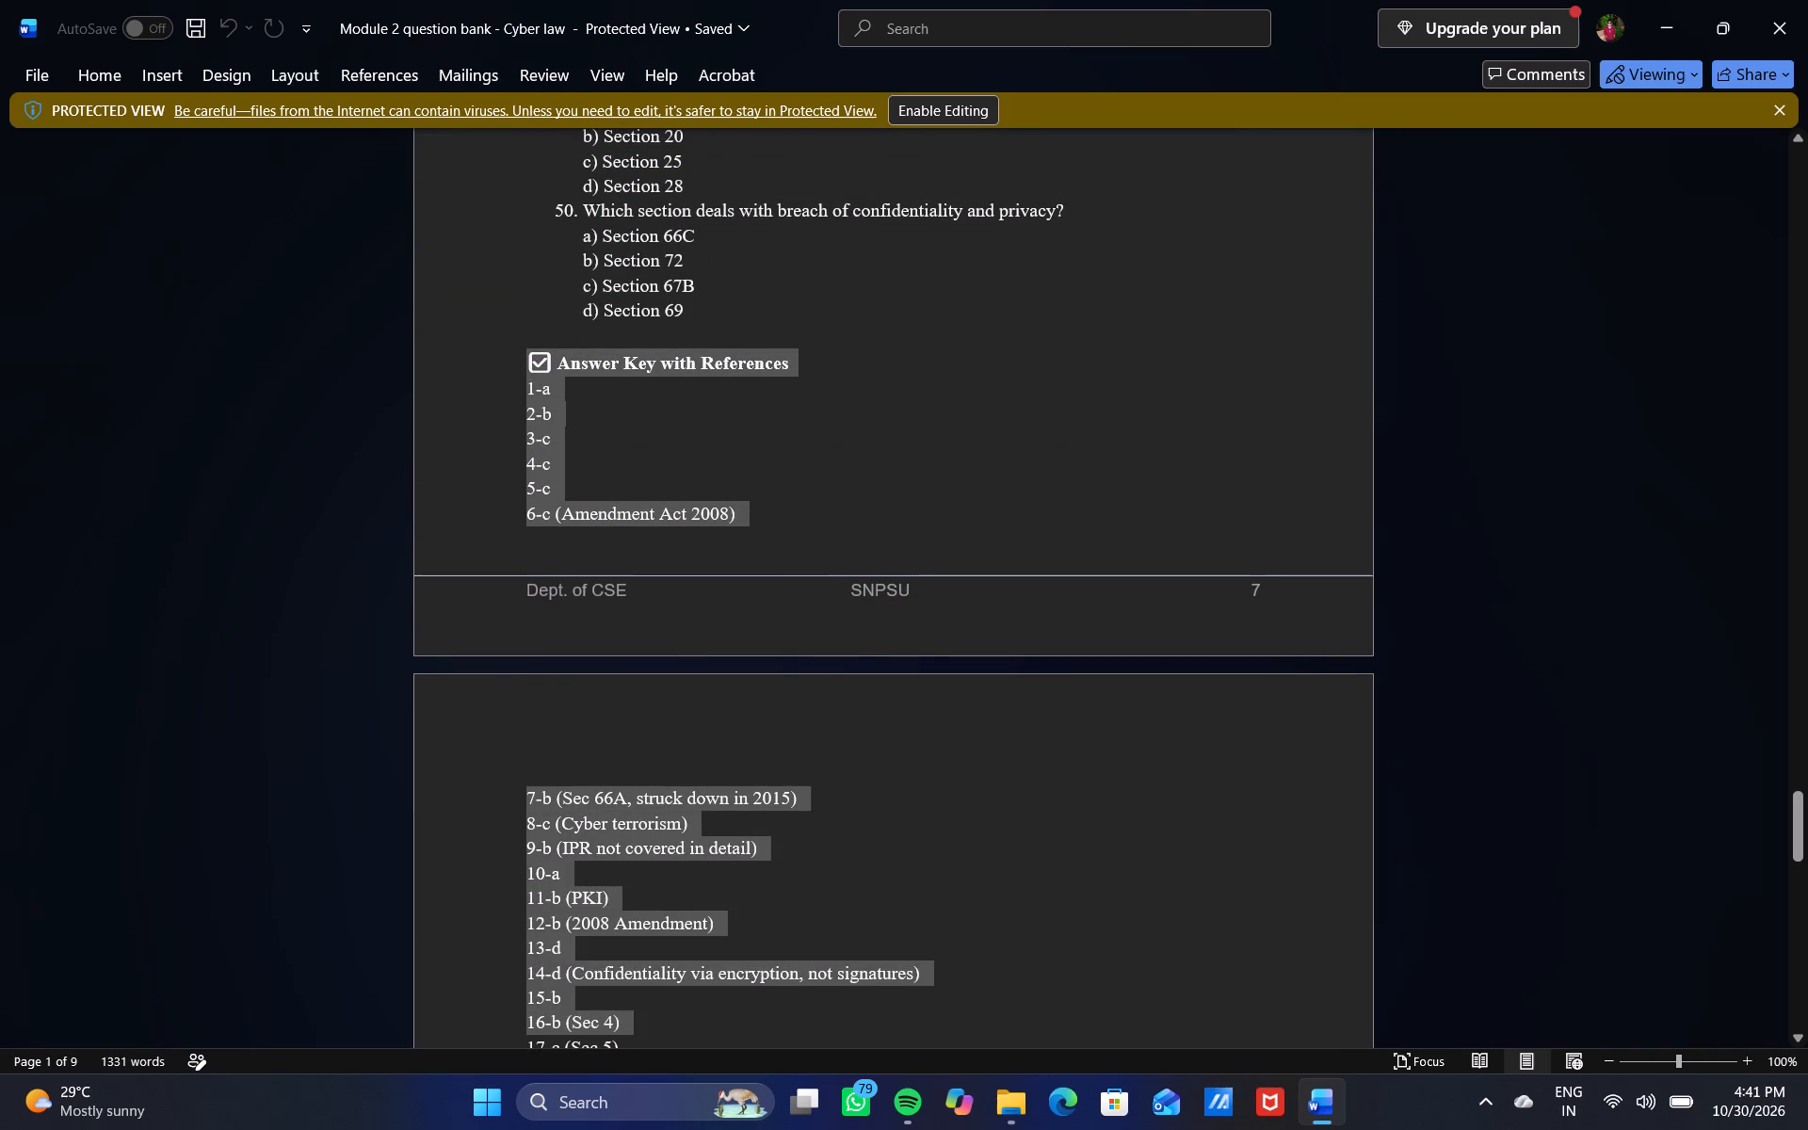
pyautogui.moveTo(650, 1025); pyautogui.dragTo(638, 1067)
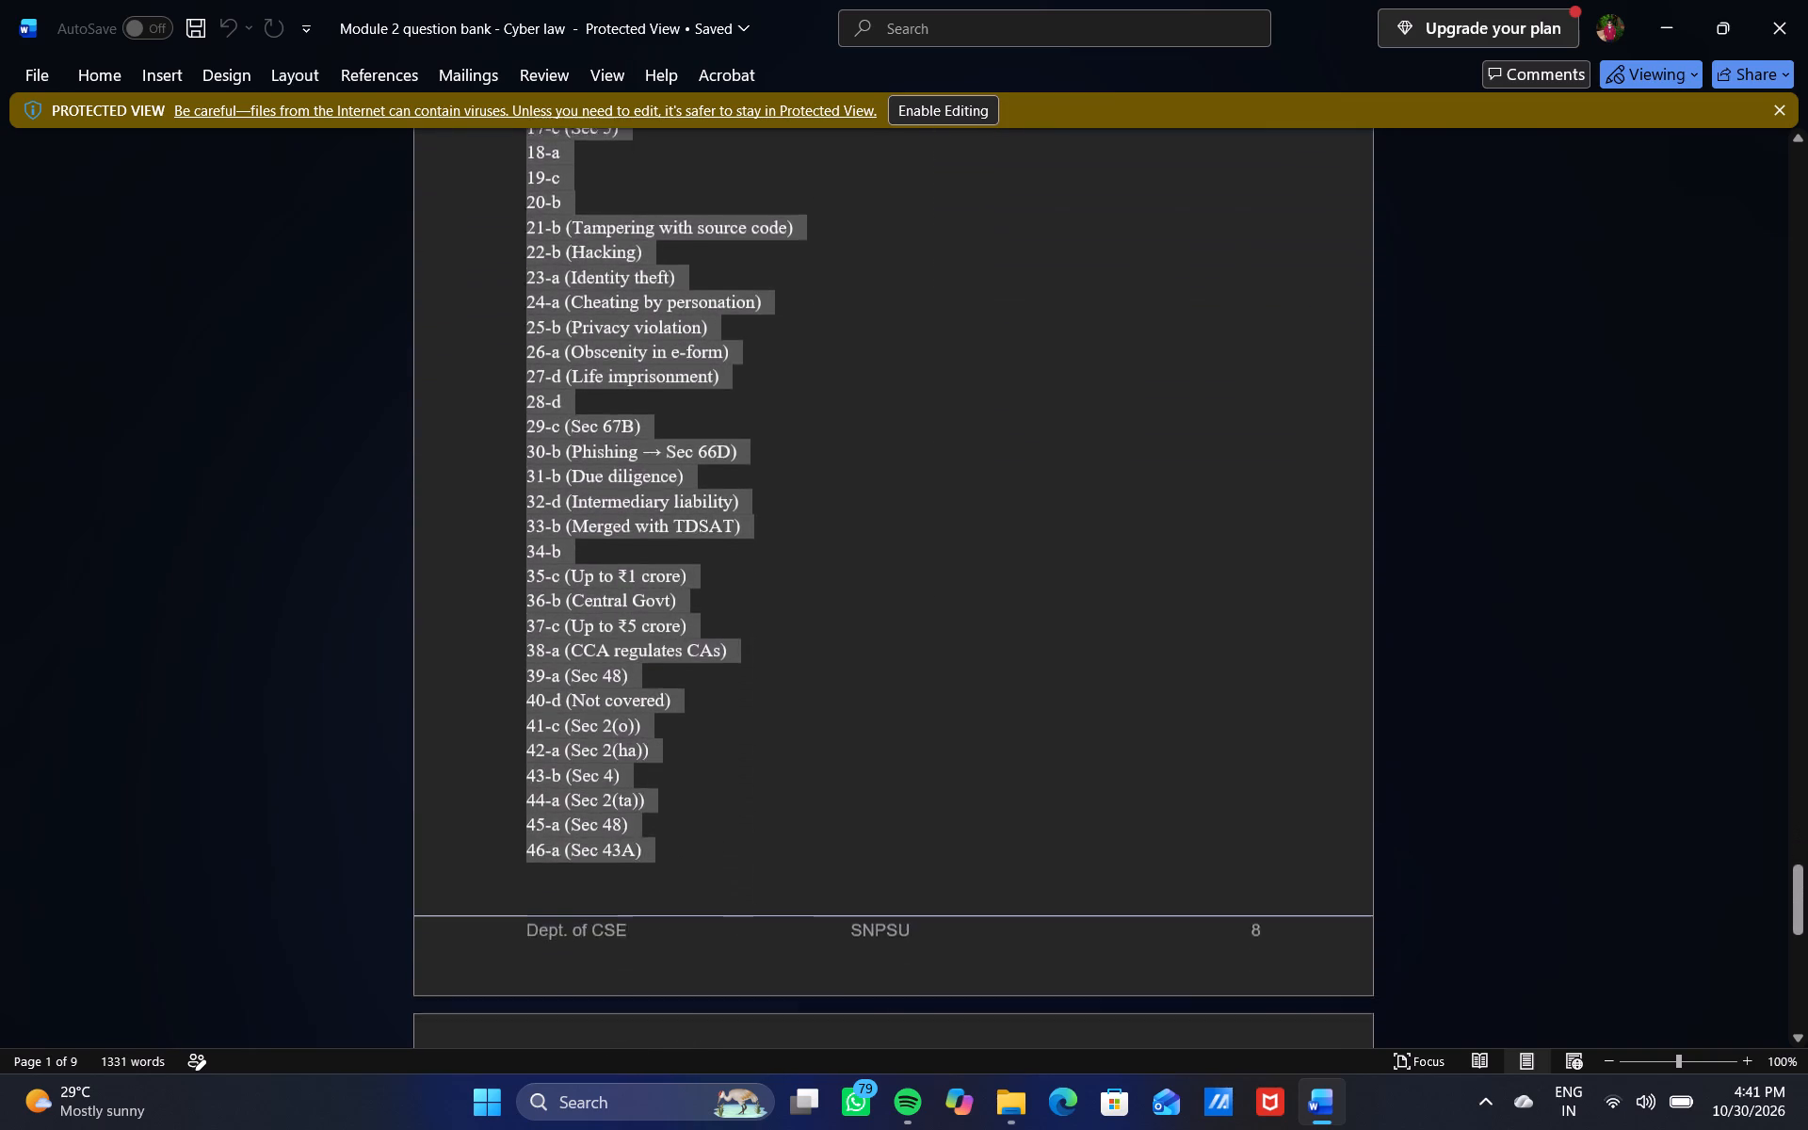
pyautogui.moveTo(638, 1067); pyautogui.dragTo(639, 679)
pyautogui.hotkey('ctrl', 'c')
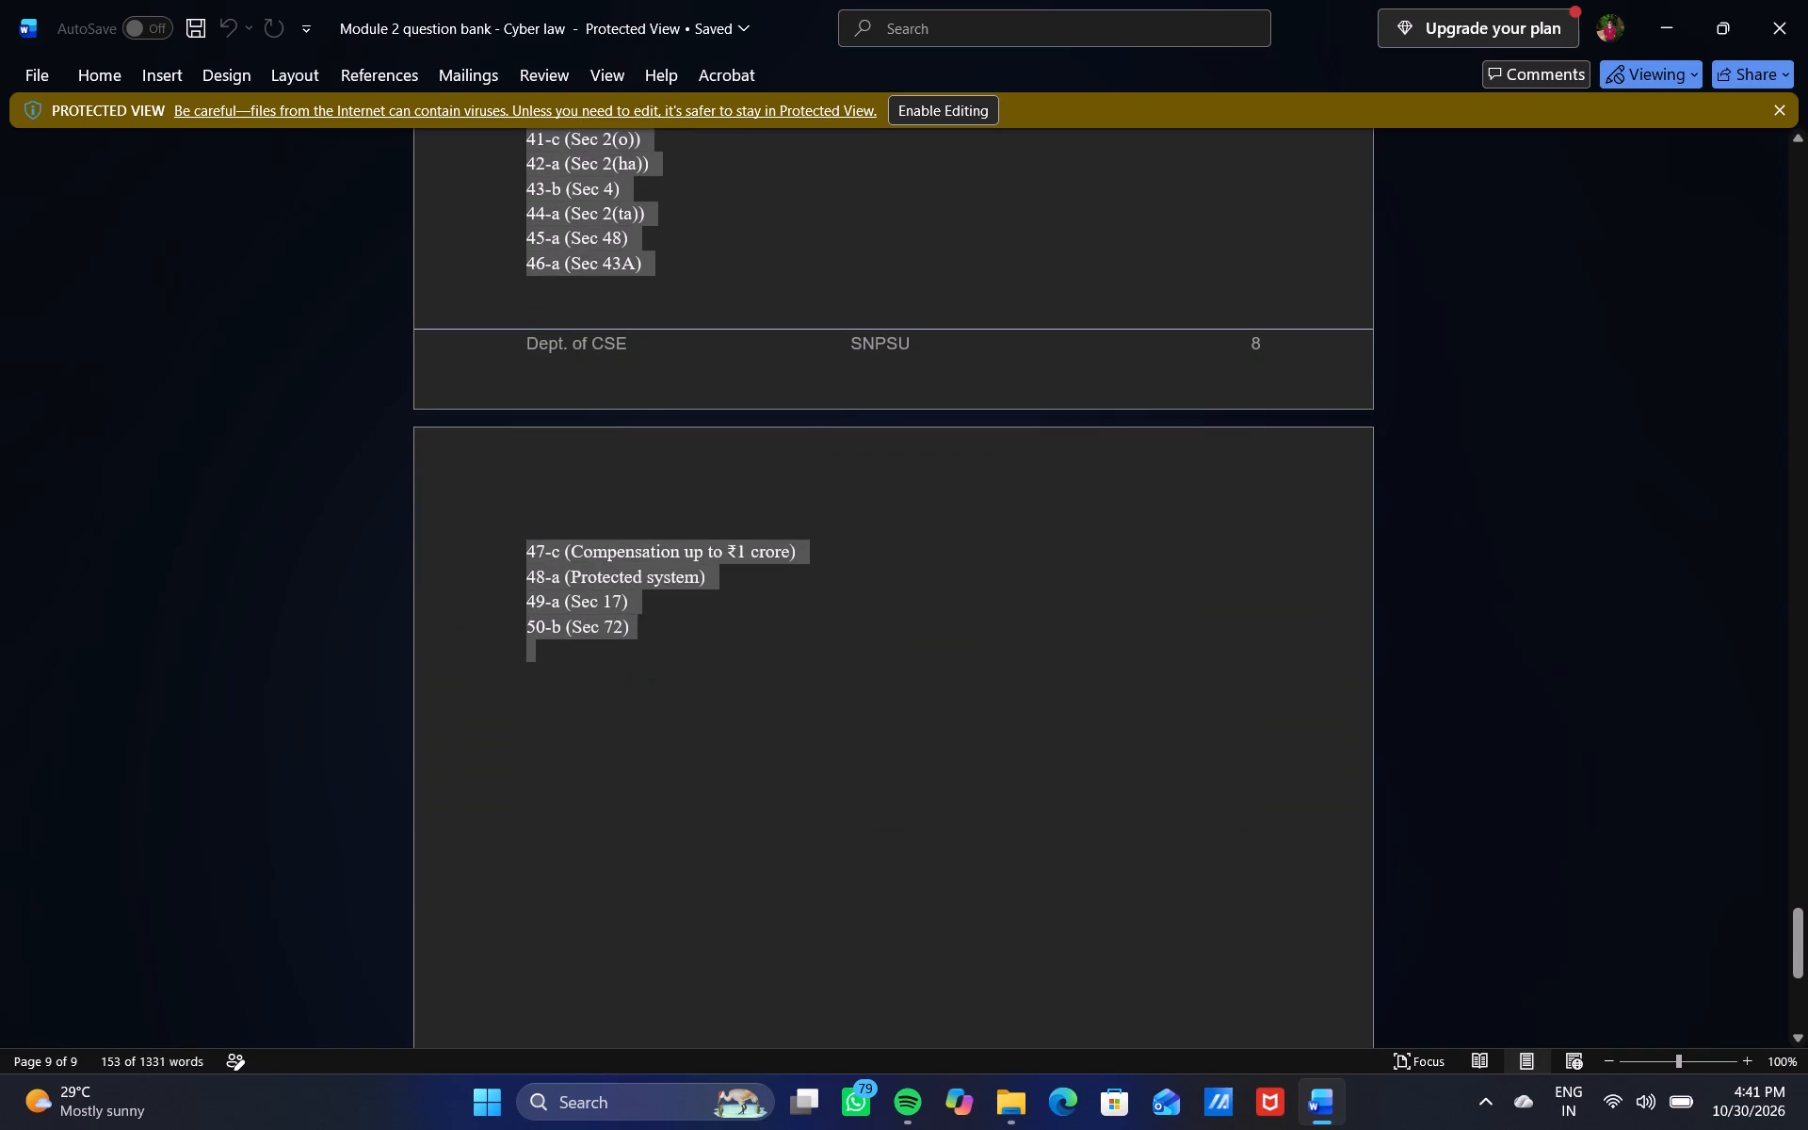
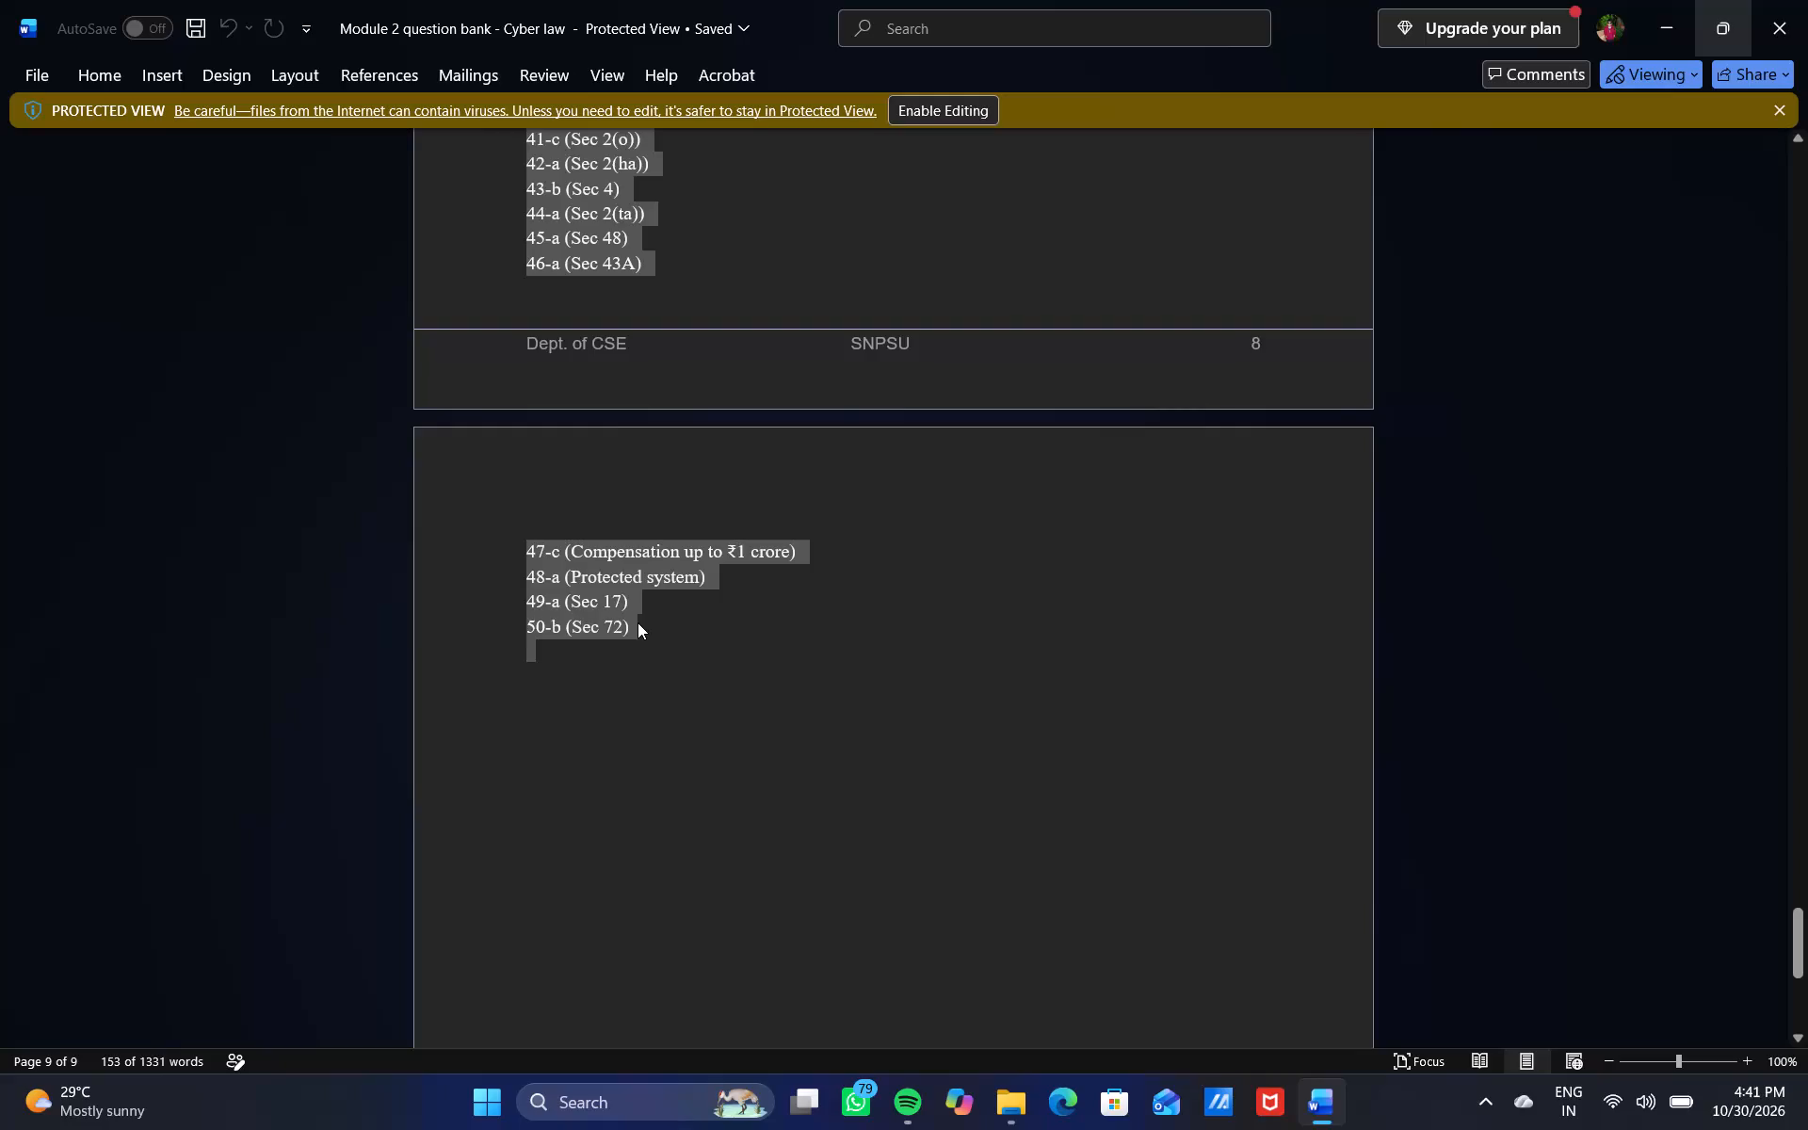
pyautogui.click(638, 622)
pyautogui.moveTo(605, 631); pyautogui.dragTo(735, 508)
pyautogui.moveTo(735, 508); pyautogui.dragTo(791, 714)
# Close the Module 2 question bank document and the Downloads folder window behind it.
pyautogui.click(1805, 0)
pyautogui.moveTo(1805, 0); pyautogui.dragTo(1284, 171)
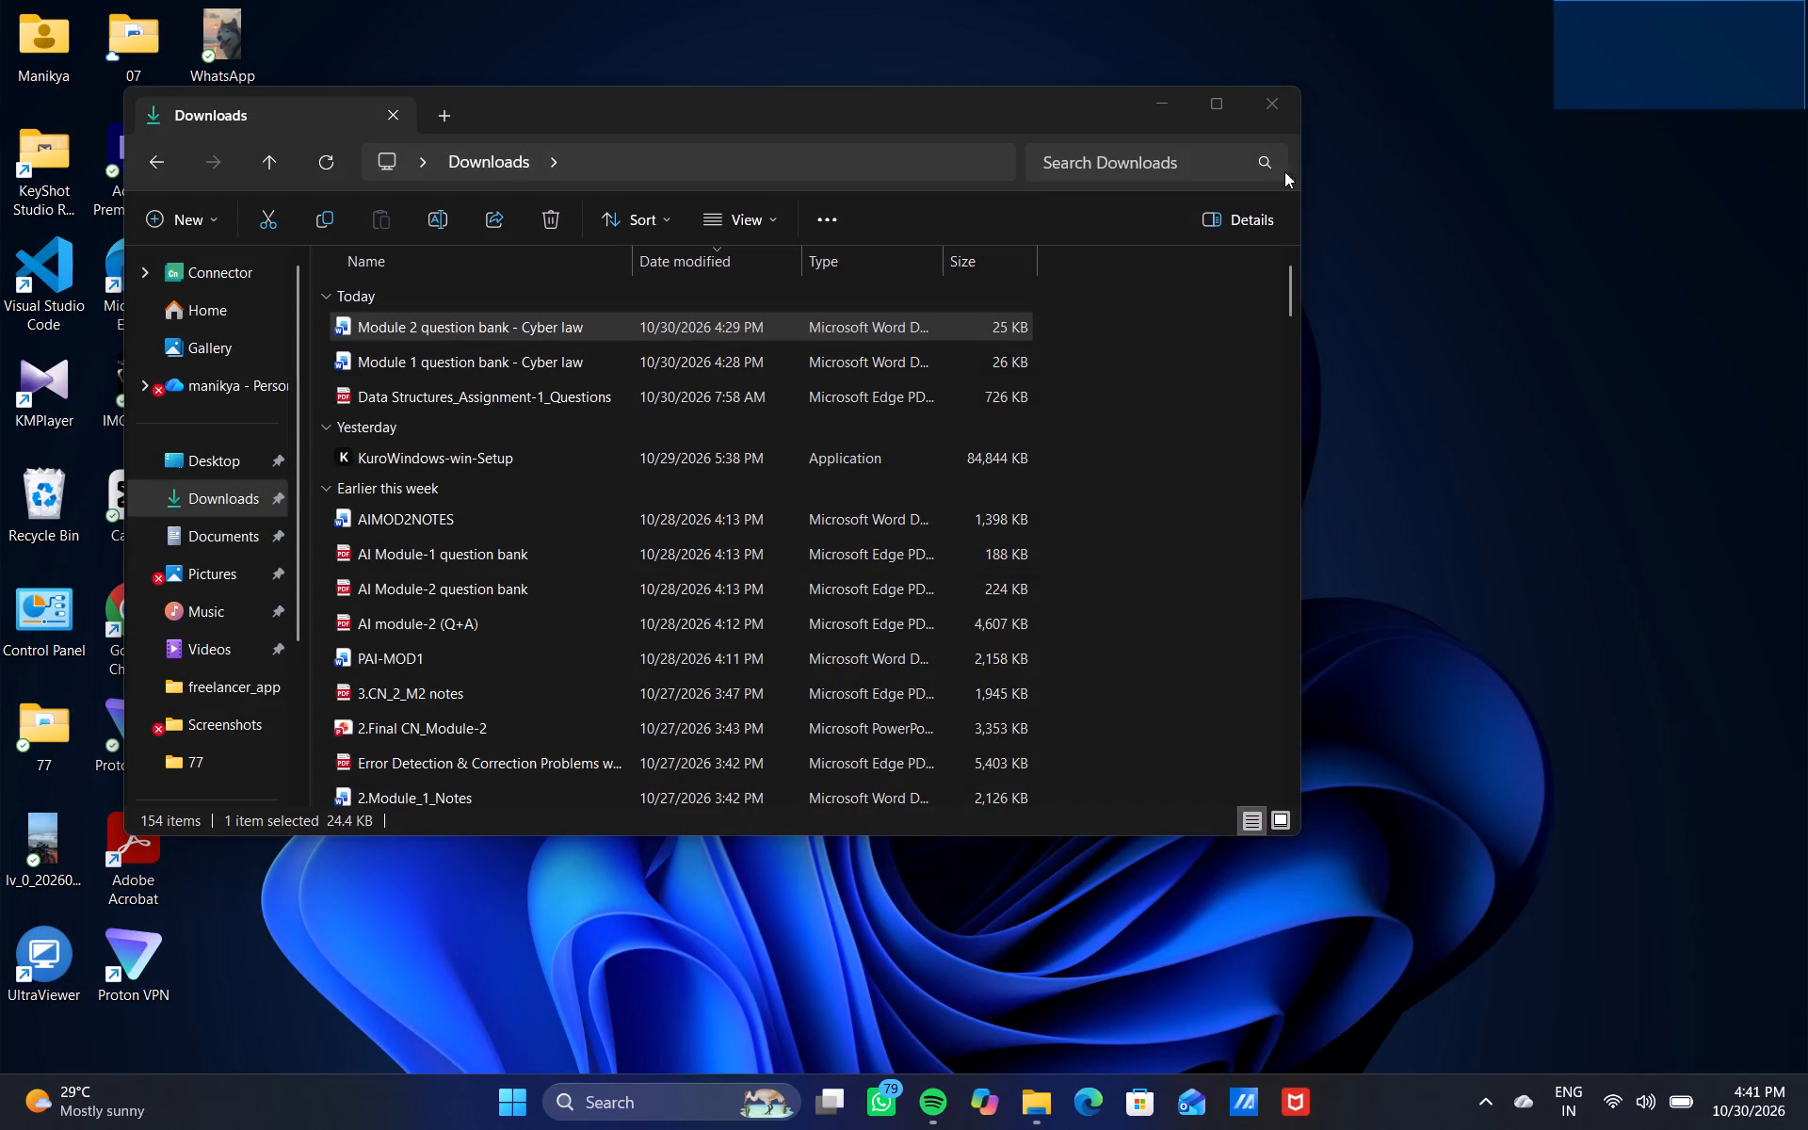
pyautogui.moveTo(1284, 171); pyautogui.dragTo(1299, 106)
pyautogui.click(1299, 106)
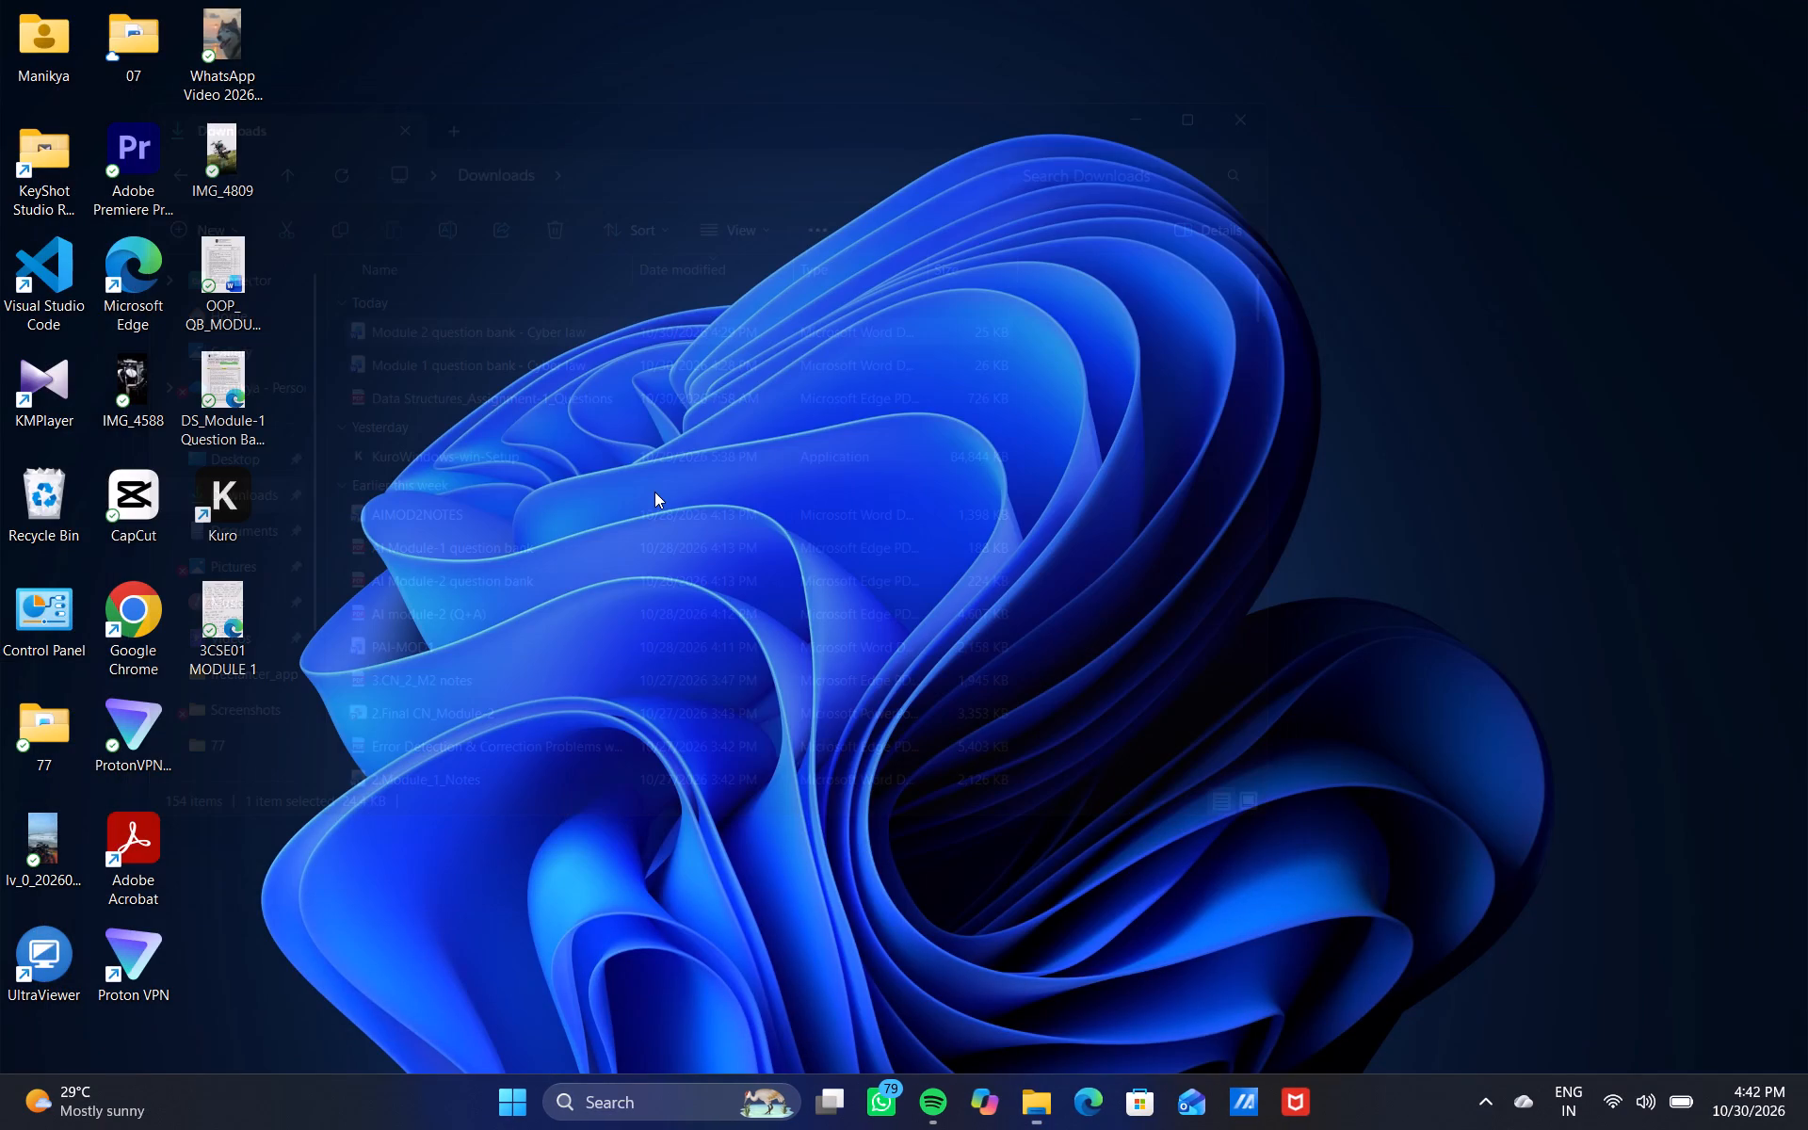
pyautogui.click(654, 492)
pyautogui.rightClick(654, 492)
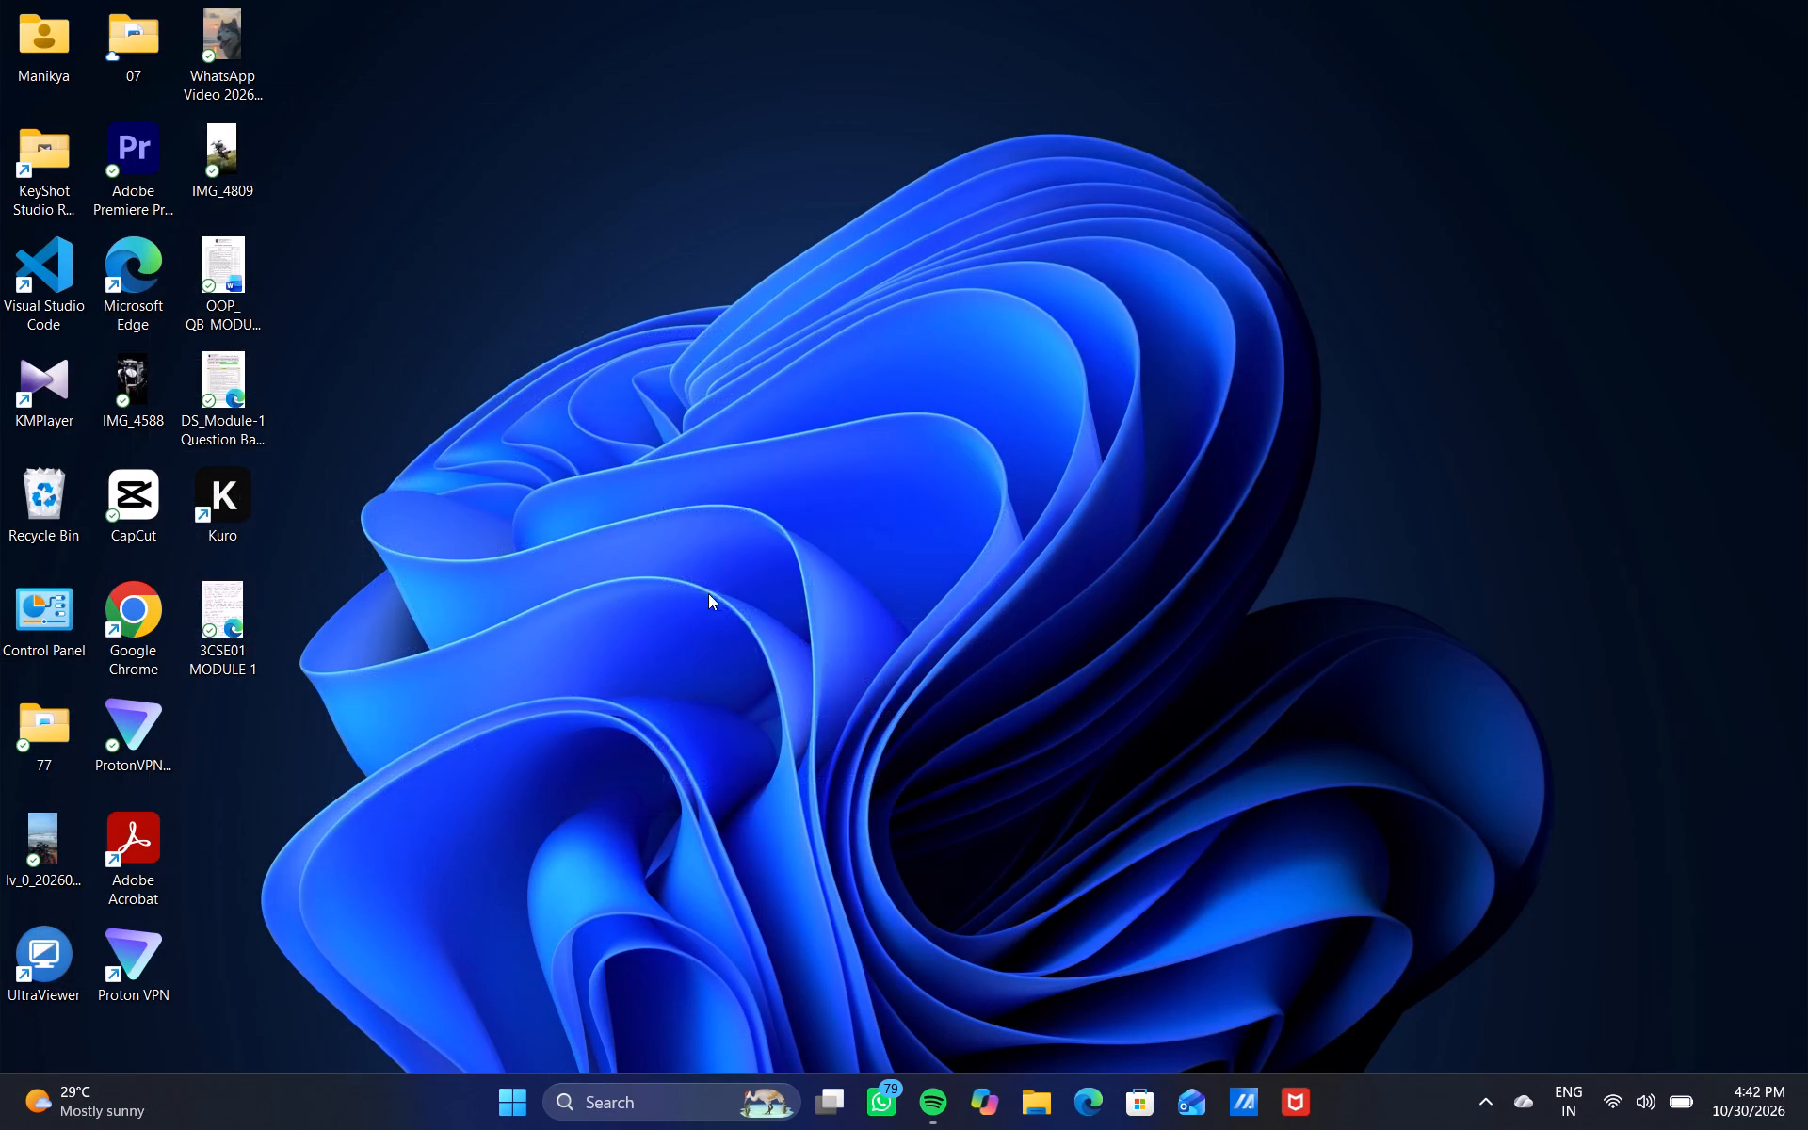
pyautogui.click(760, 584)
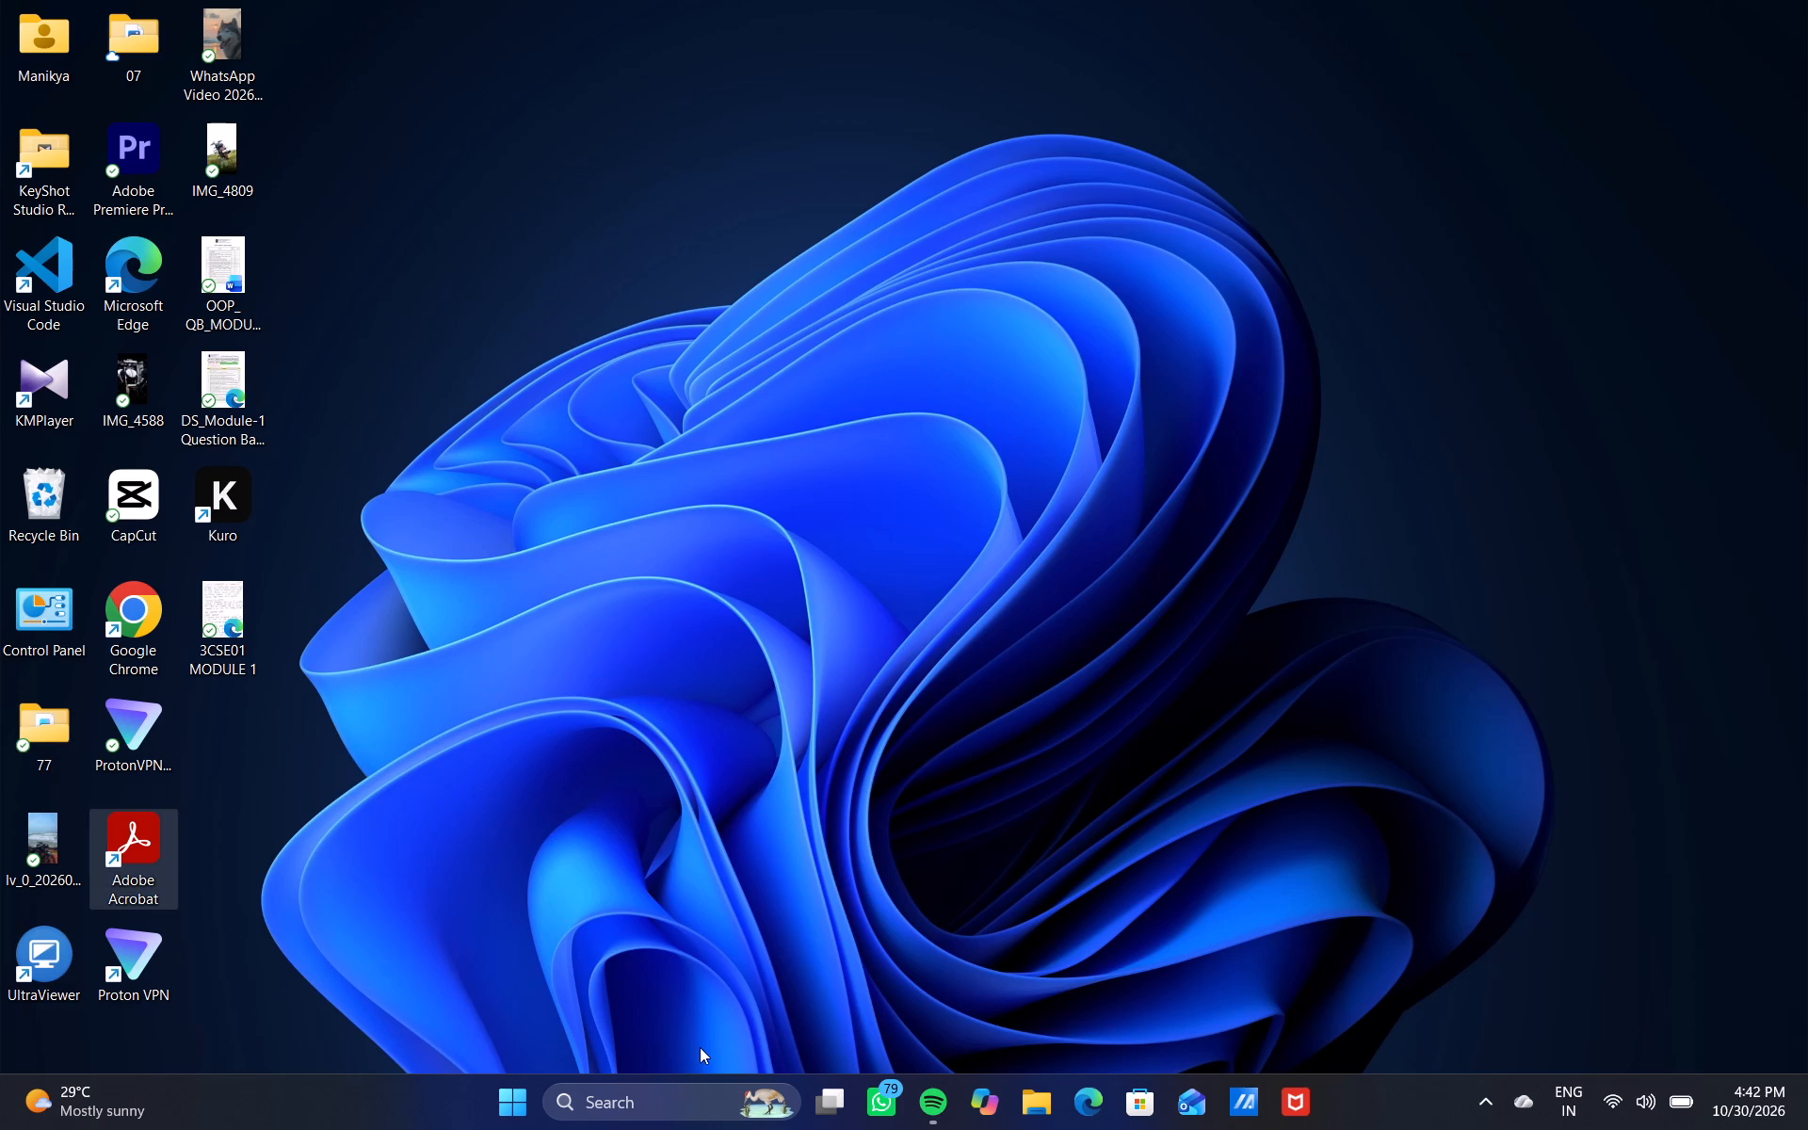
# Open the Downloads folder in a new File Explorer window.
pyautogui.click(1014, 1120)
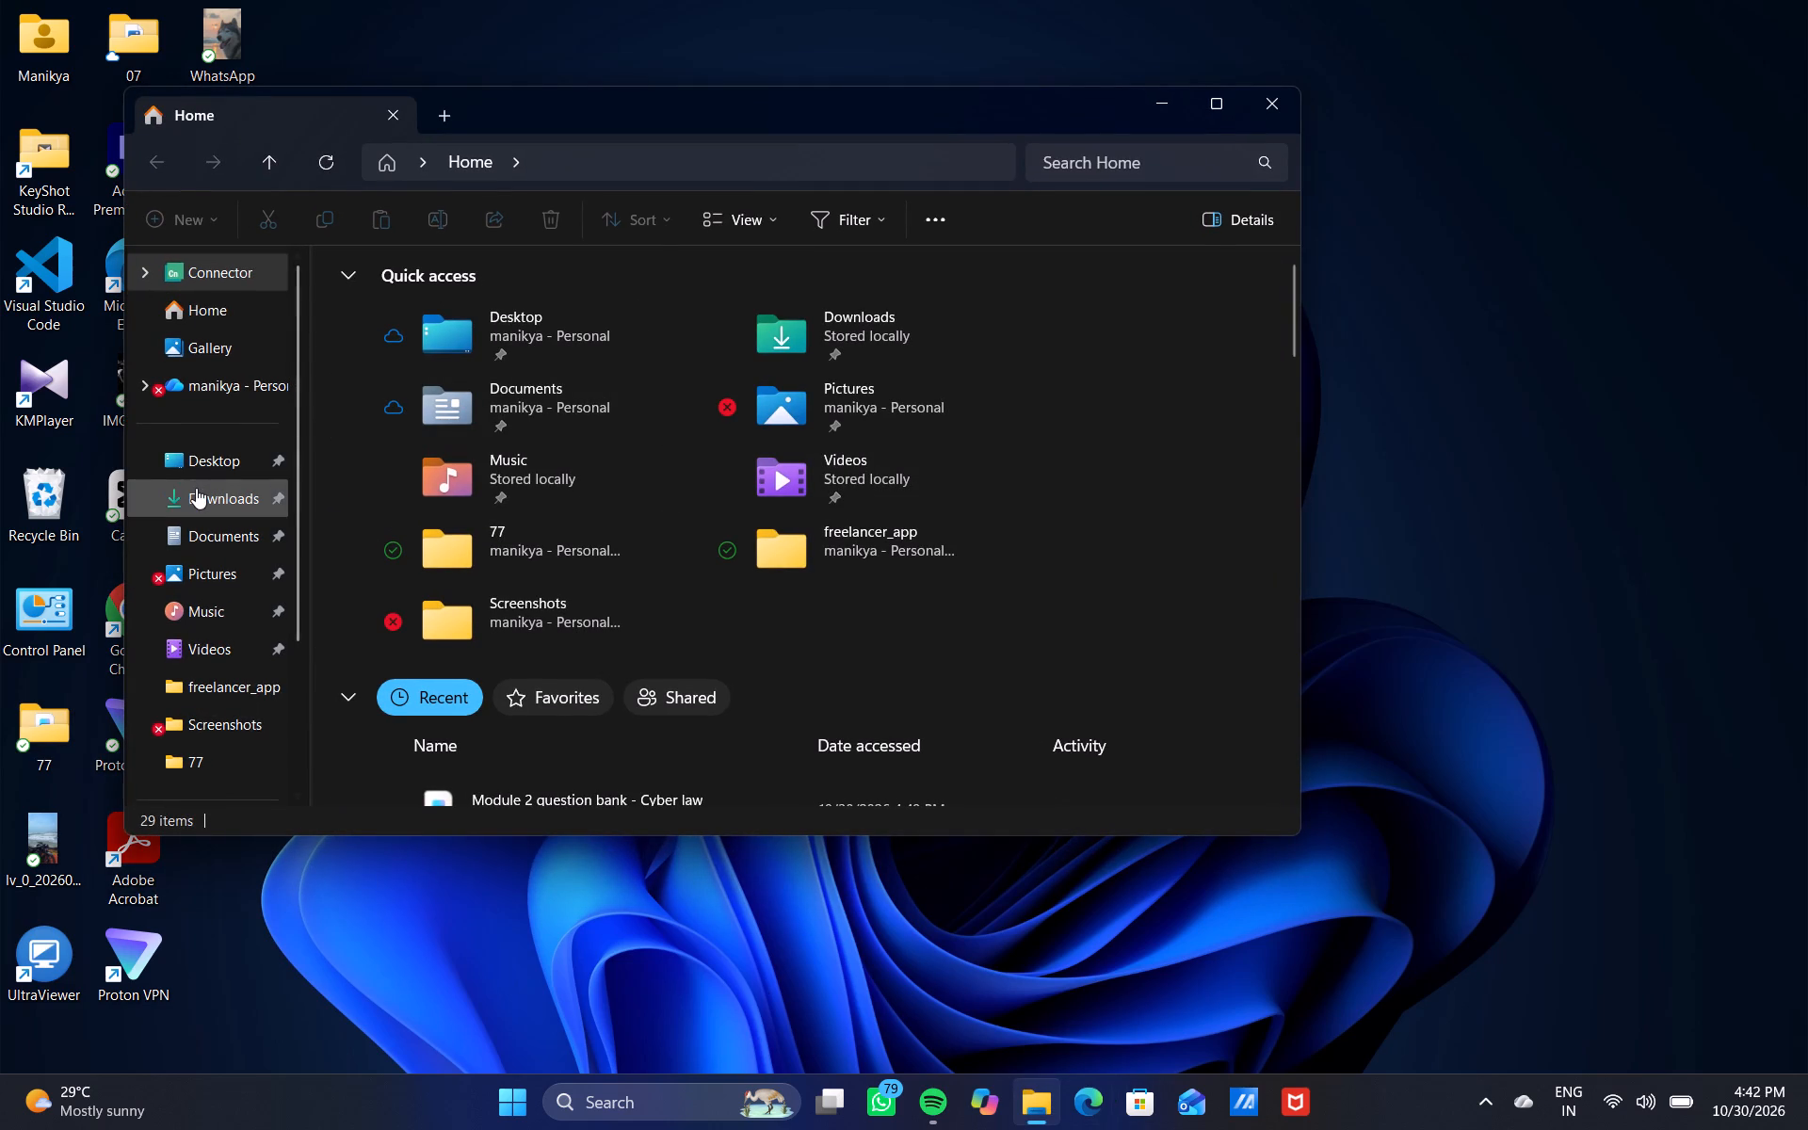
pyautogui.click(196, 490)
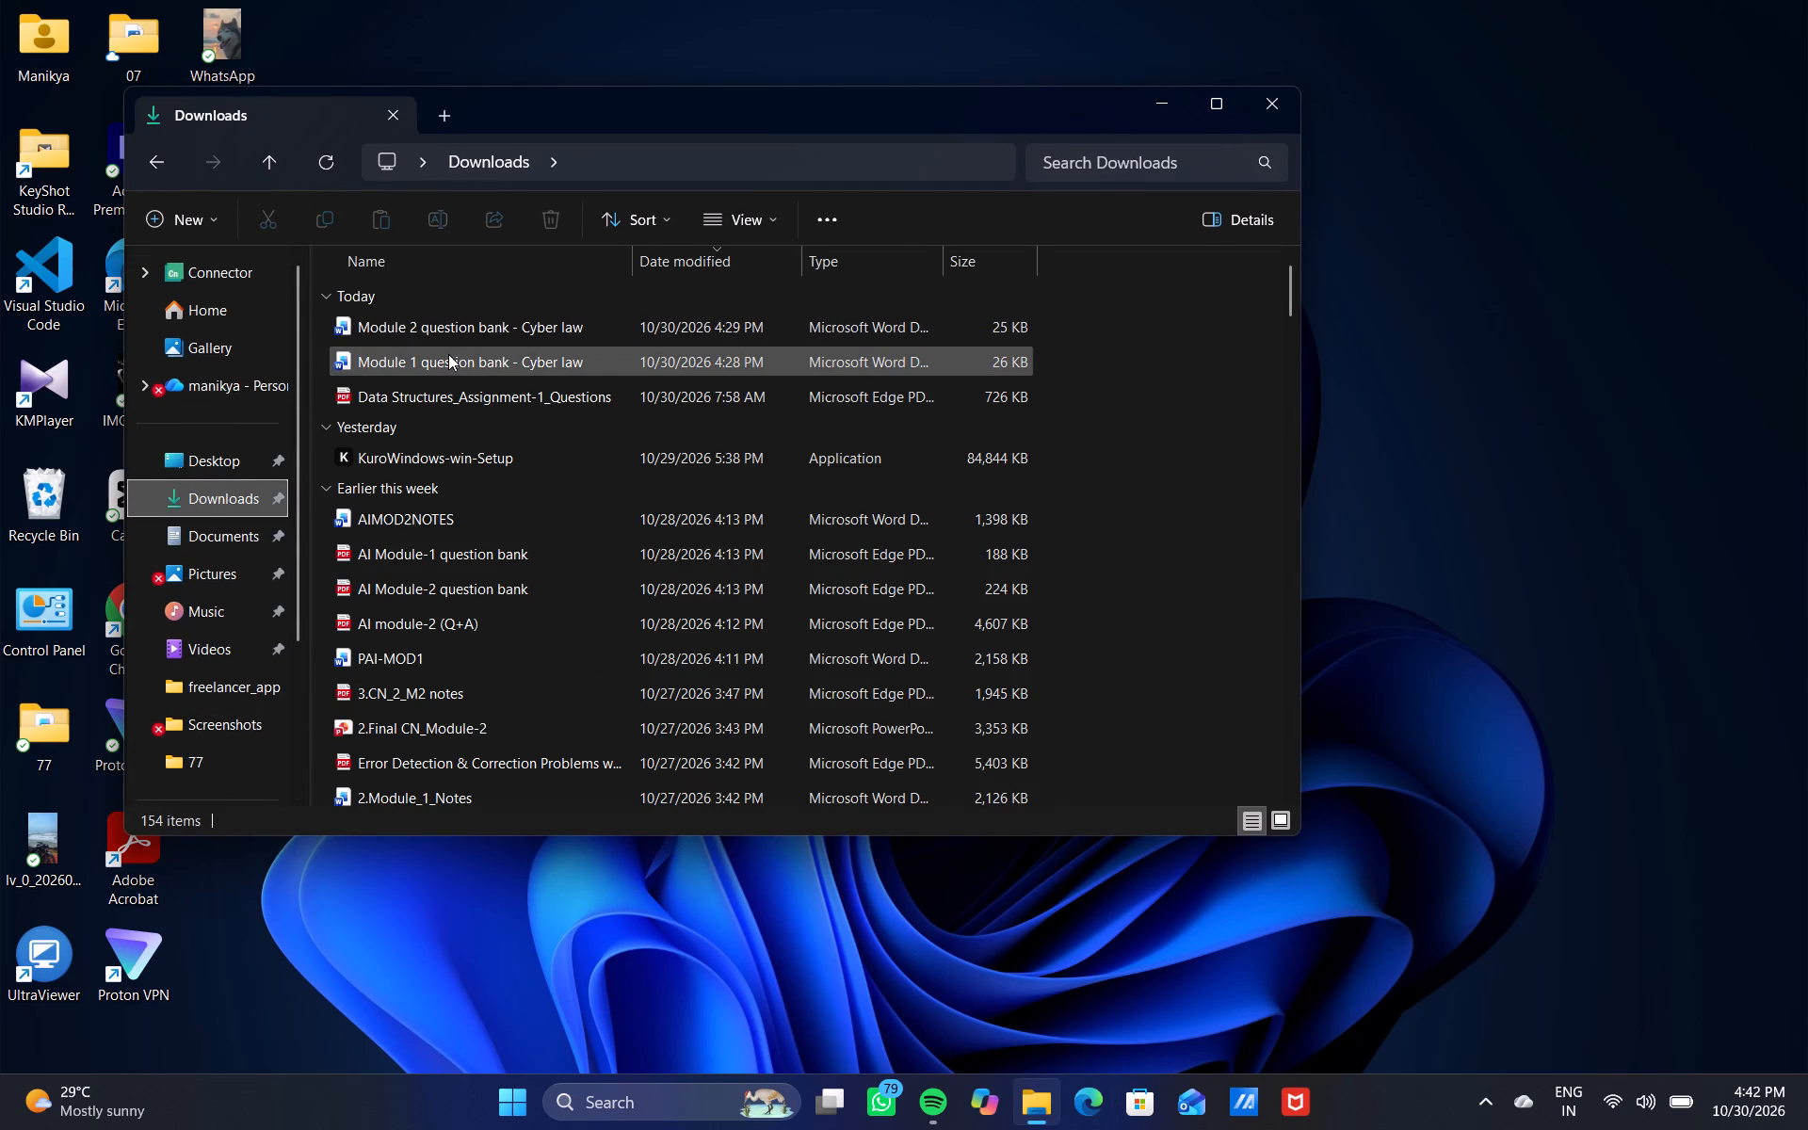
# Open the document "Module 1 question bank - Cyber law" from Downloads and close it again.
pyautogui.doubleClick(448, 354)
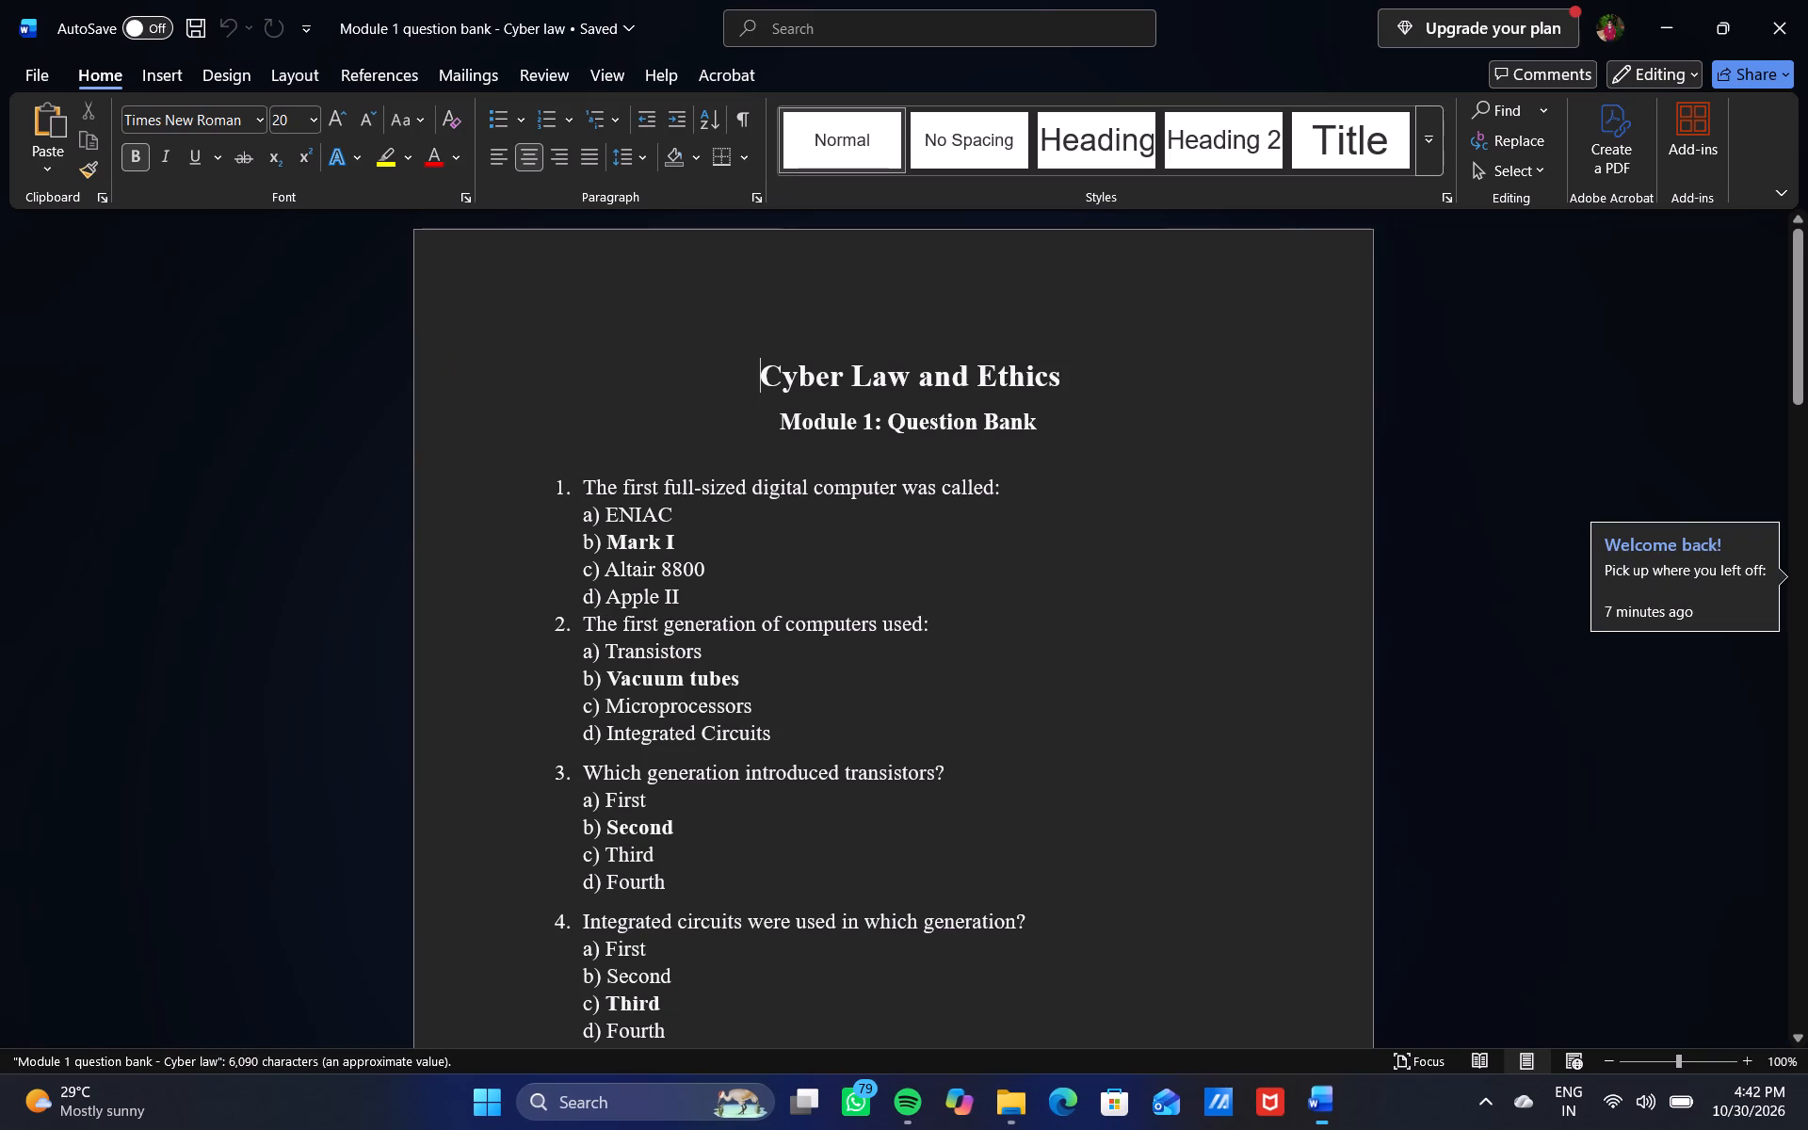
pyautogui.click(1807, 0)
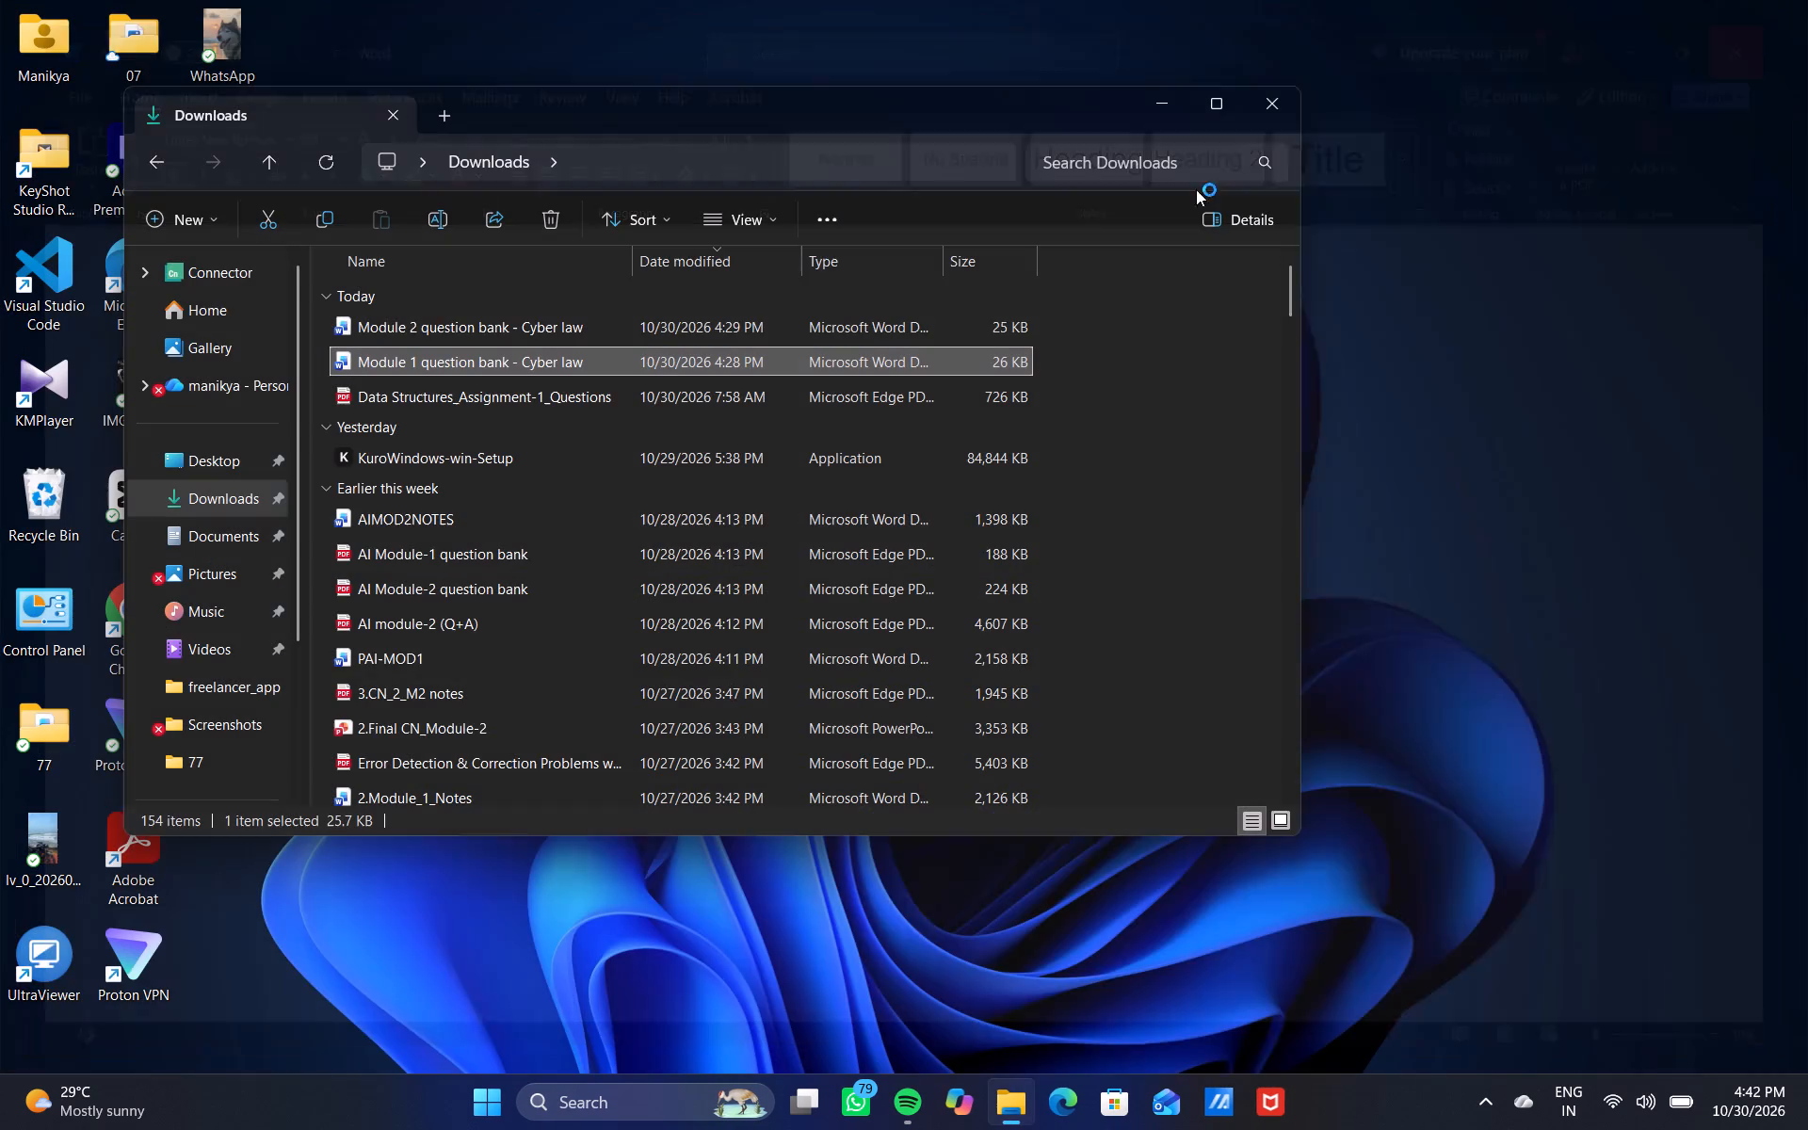
# Open the document "Module 2 question bank - Cyber law" from the Downloads folder.
pyautogui.doubleClick(736, 325)
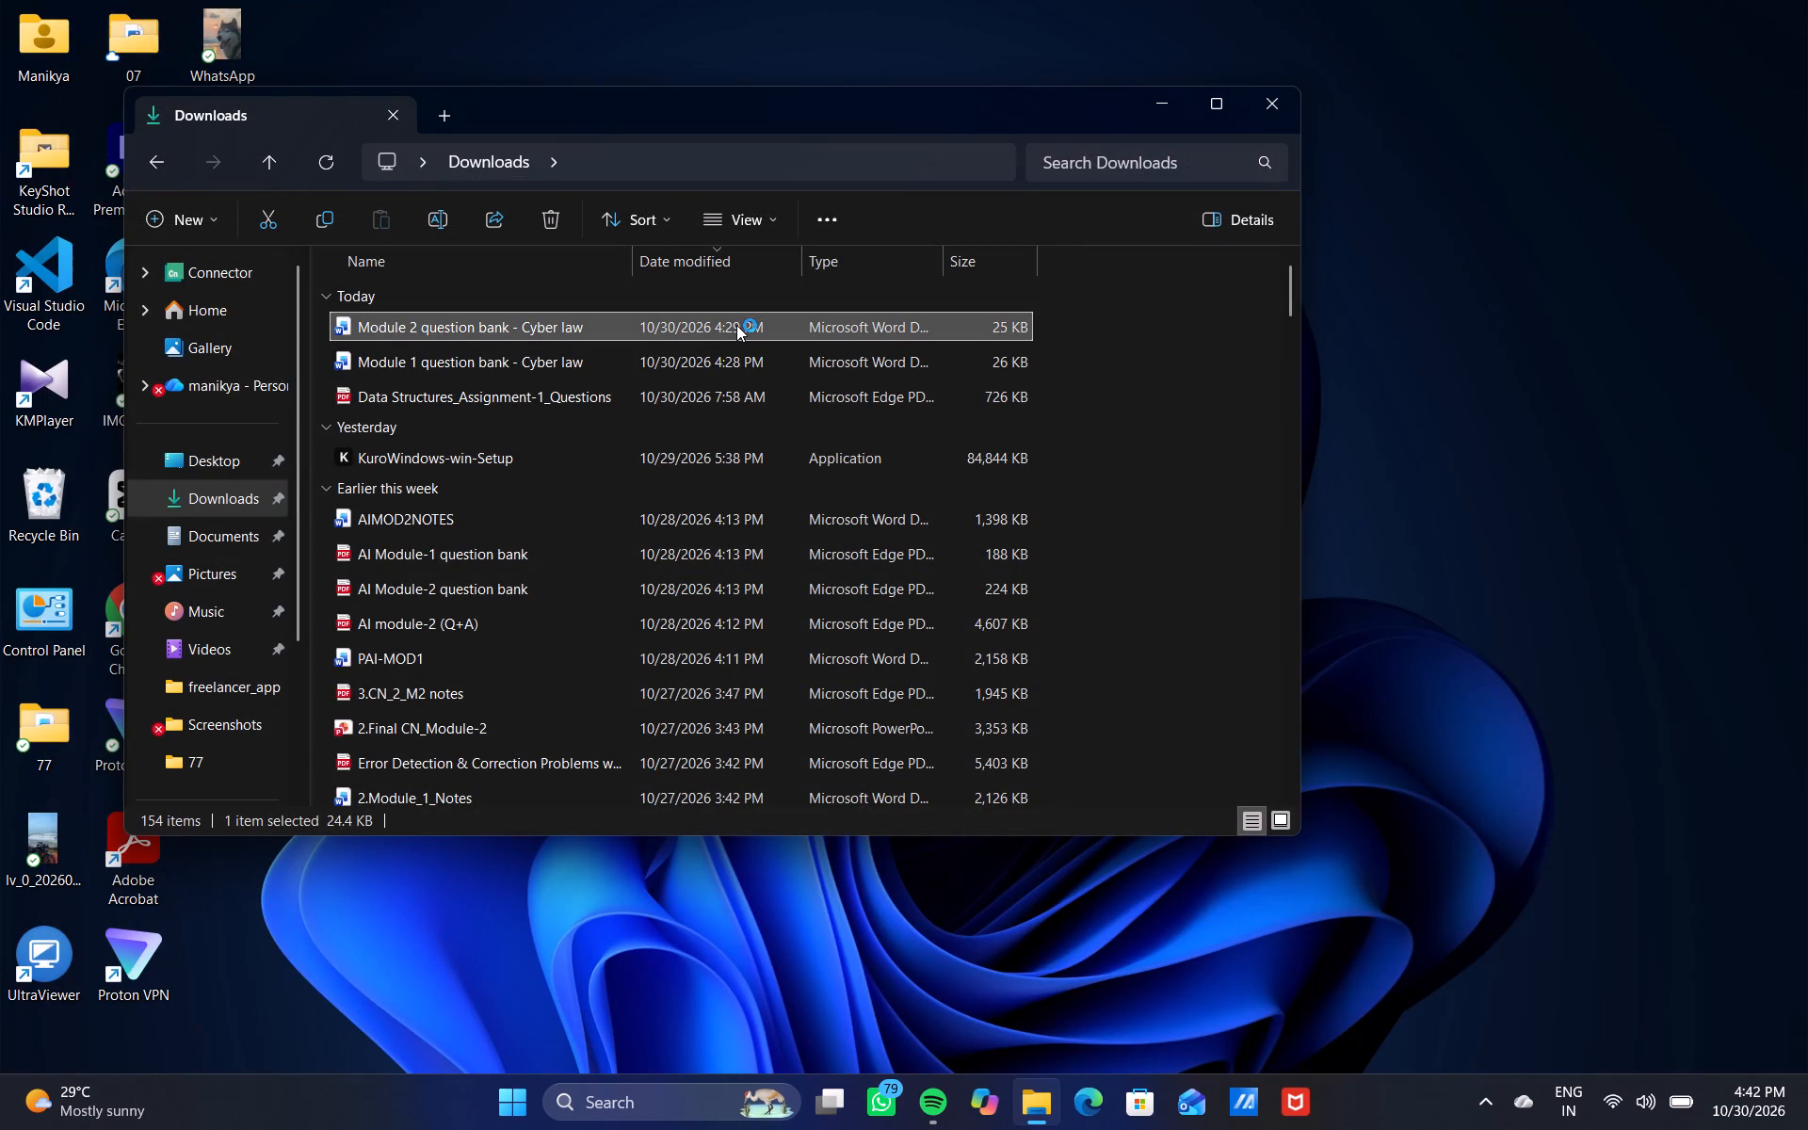
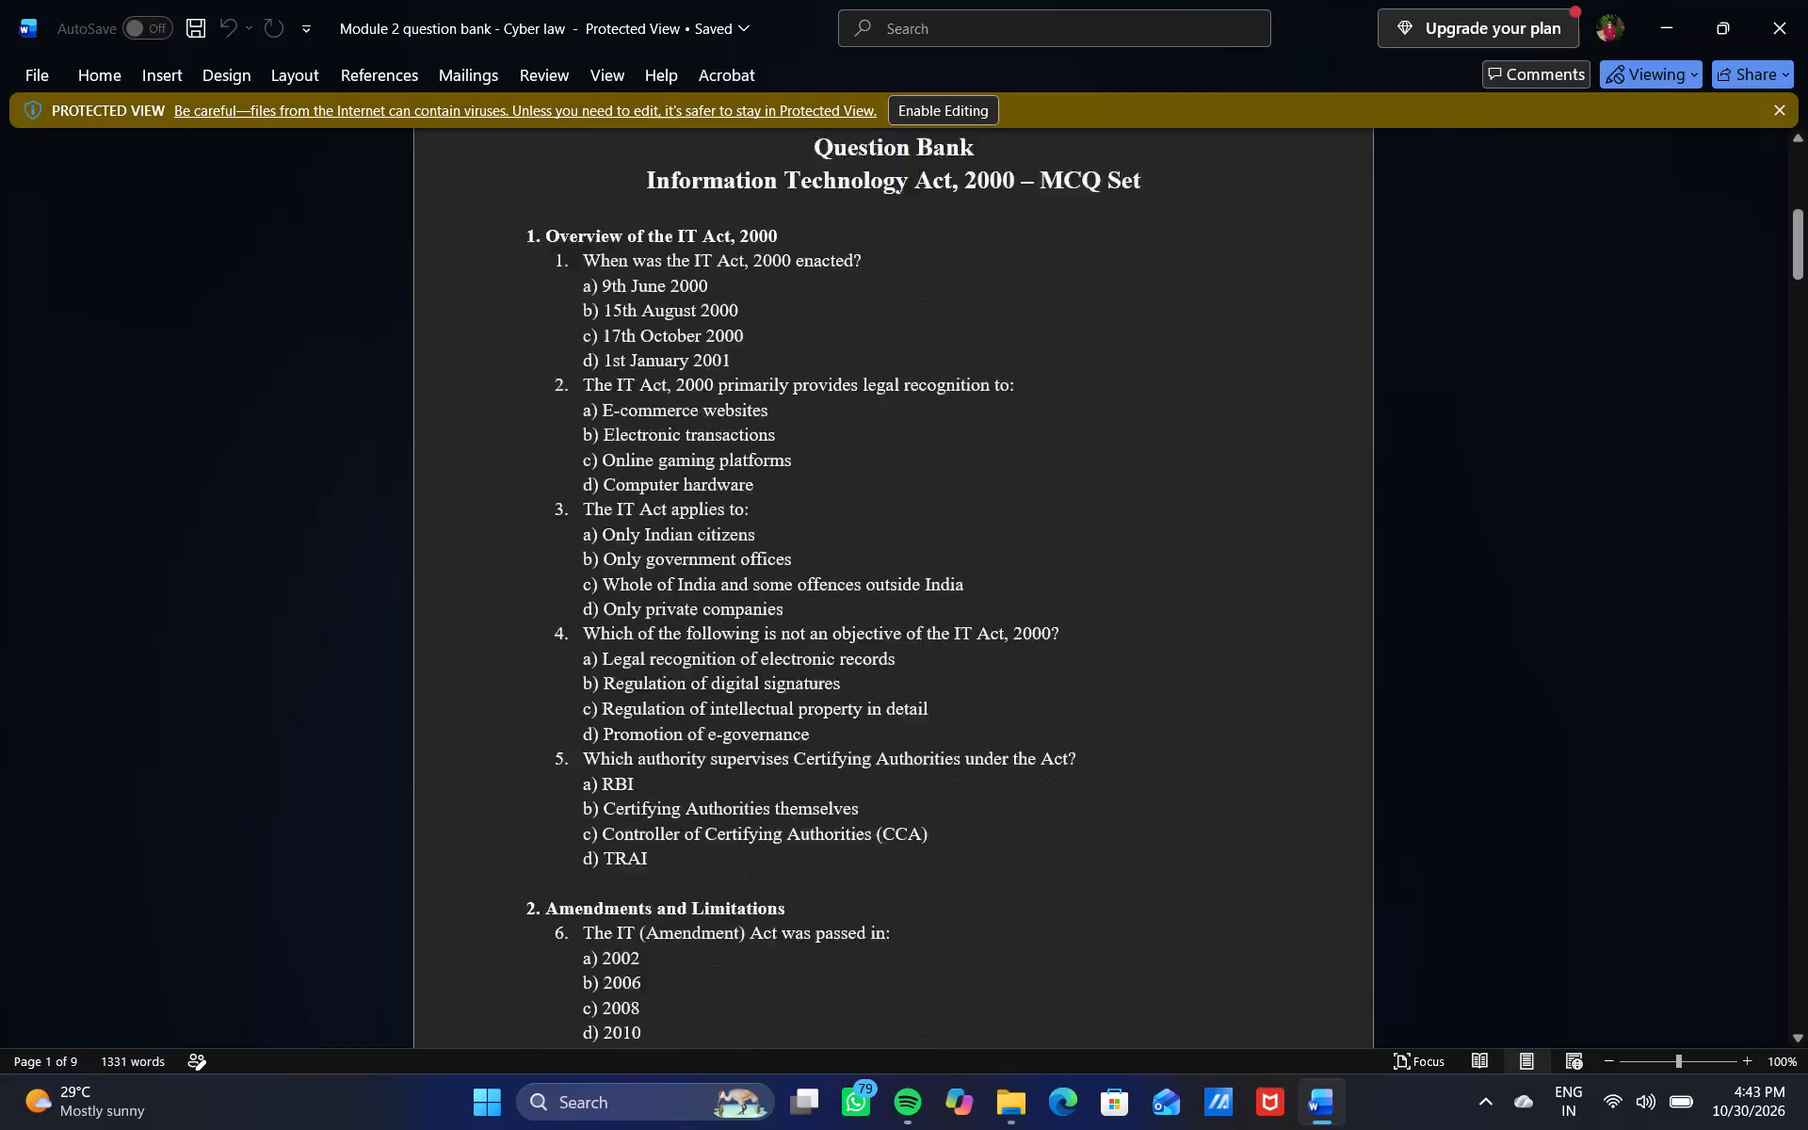
# Copy the whole "Answer Key with References" section, from its heading through answer 50-b (Sec 72), in the Module 2 question bank.
pyautogui.scroll(4, 718, 817)
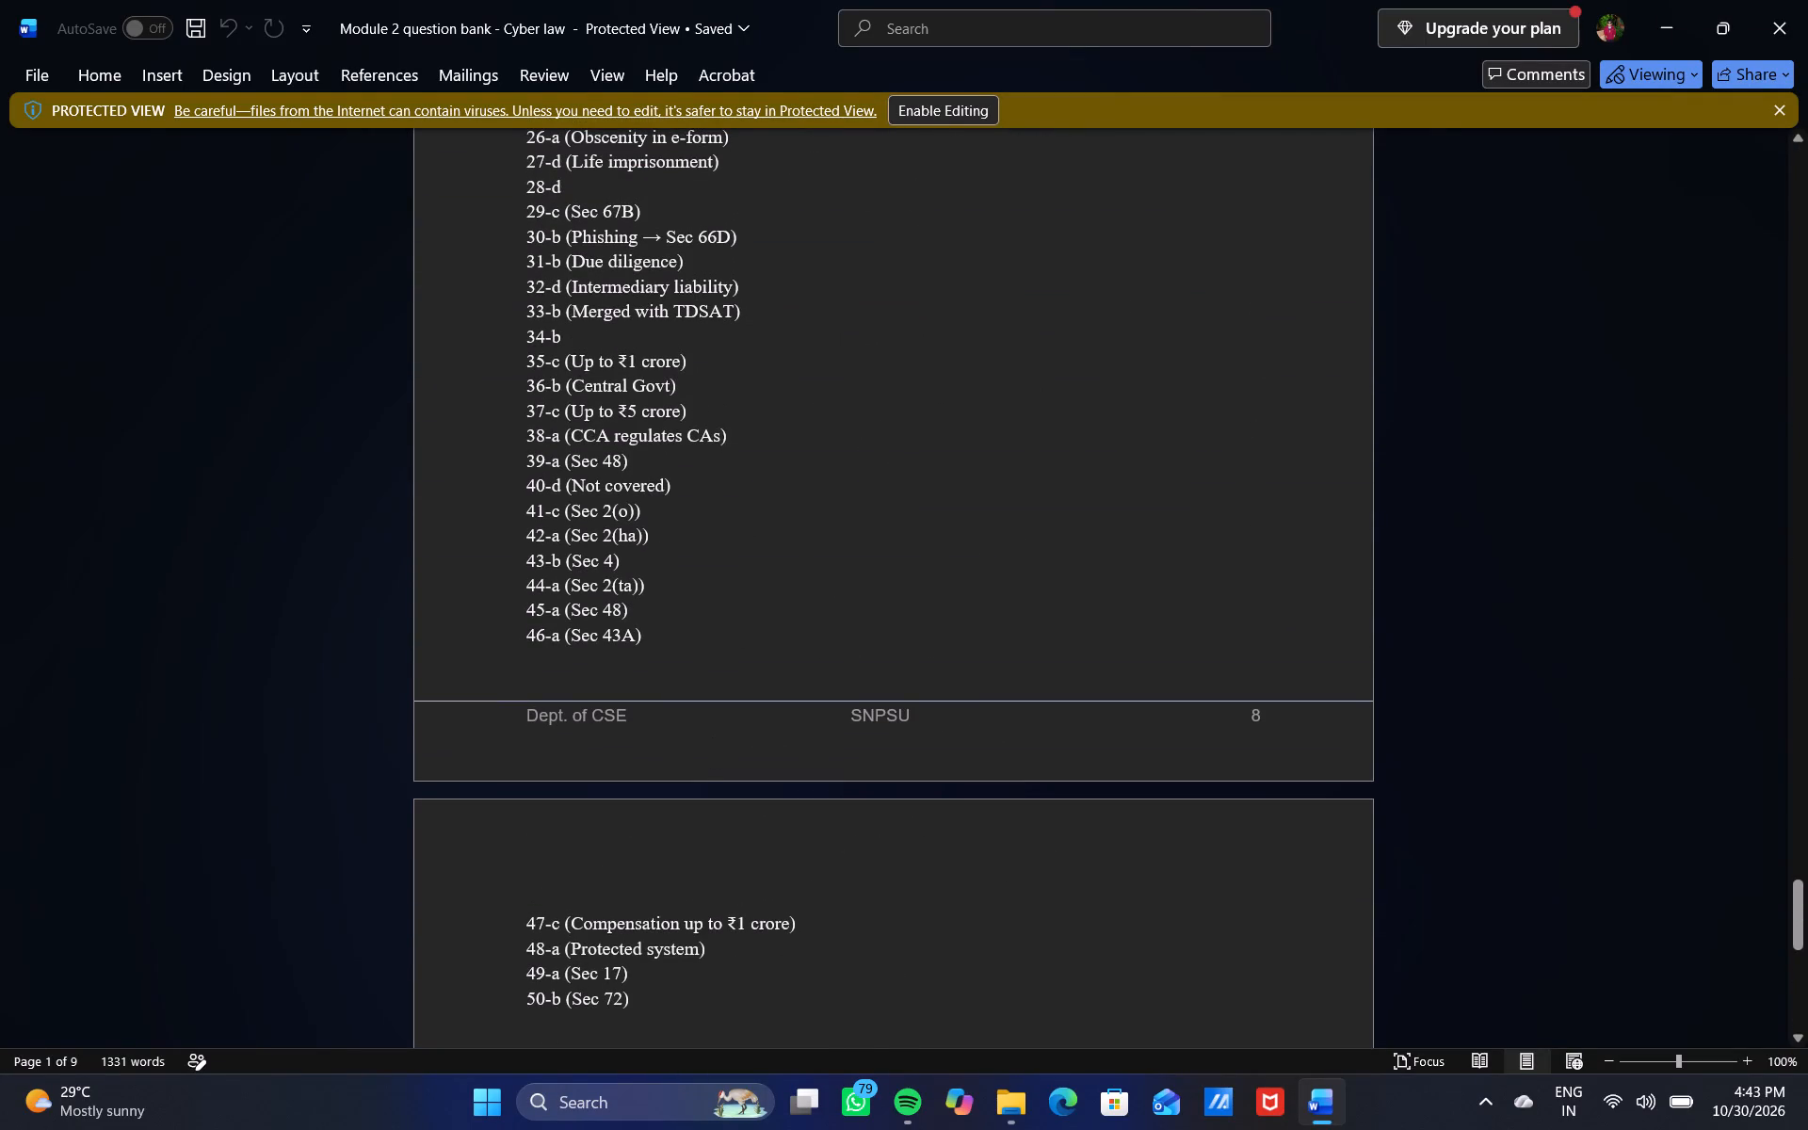
pyautogui.scroll(6, 626, 357)
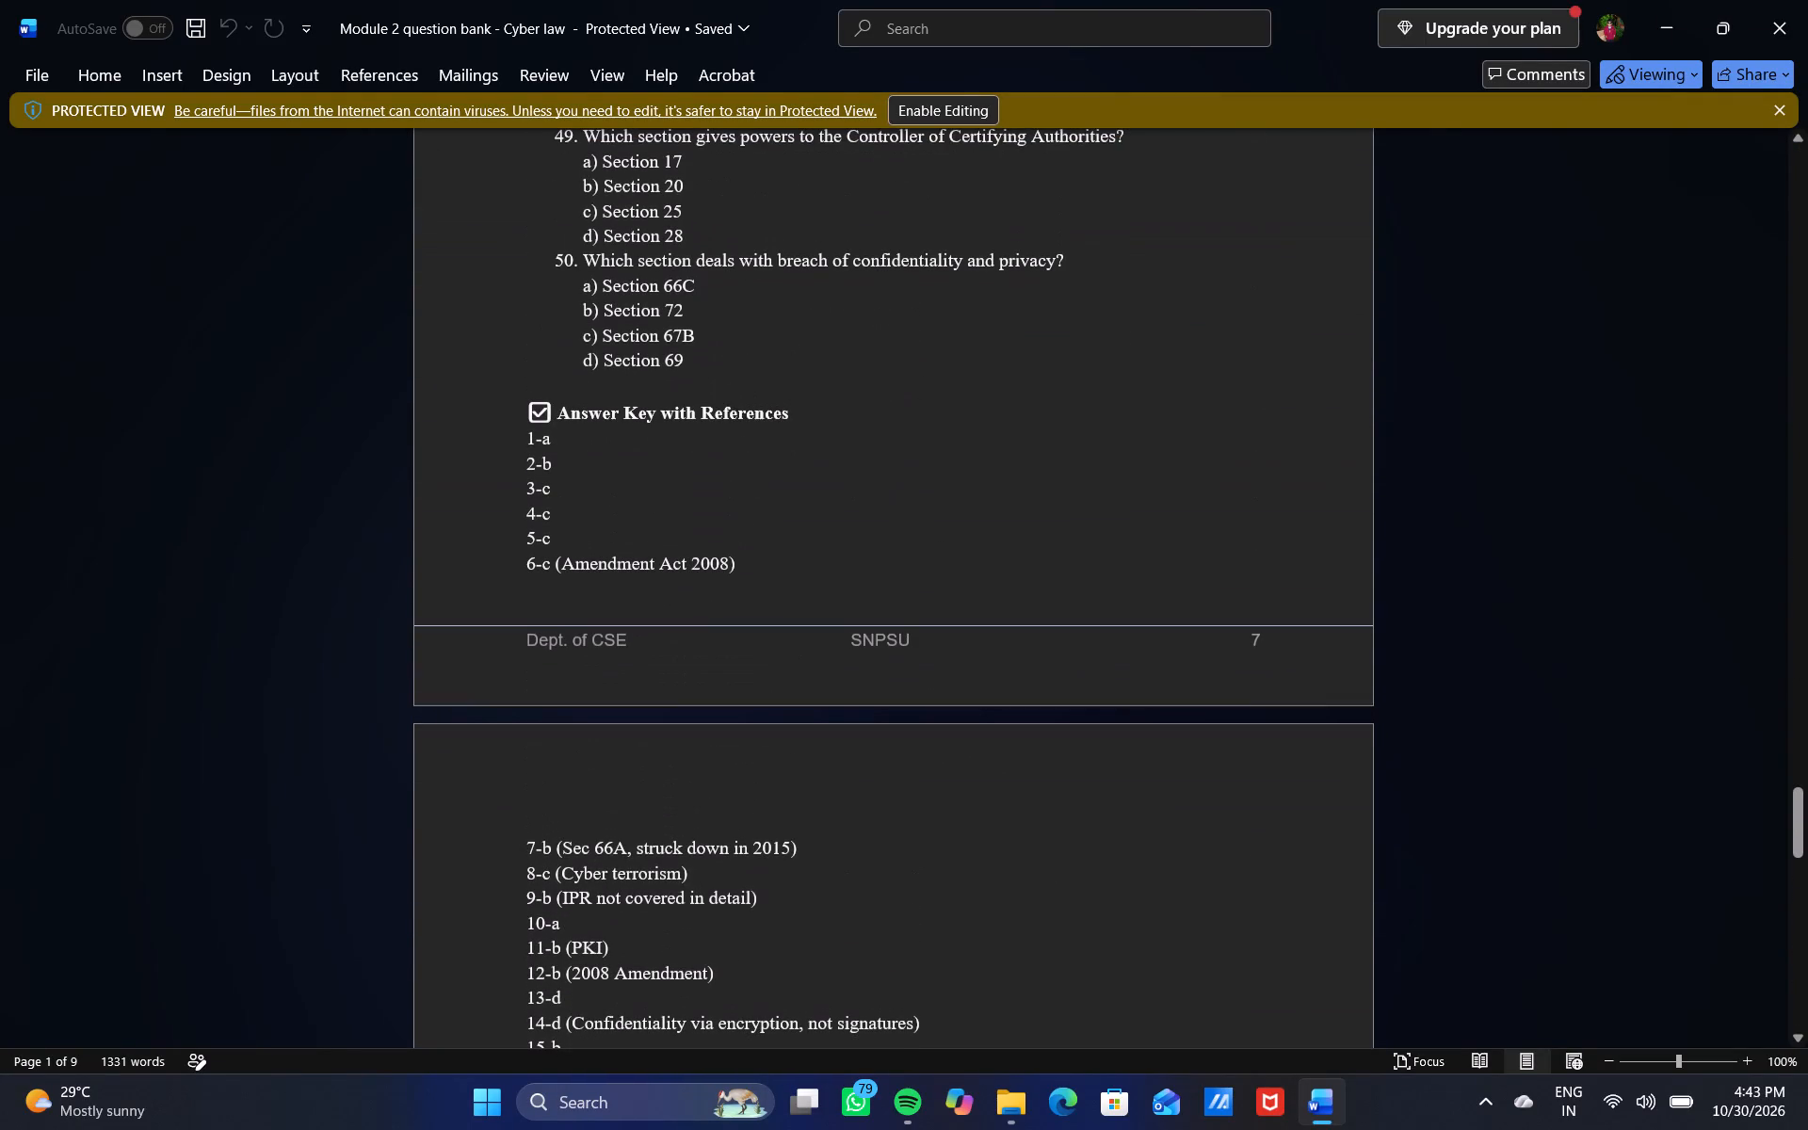
pyautogui.moveTo(522, 412); pyautogui.dragTo(670, 800)
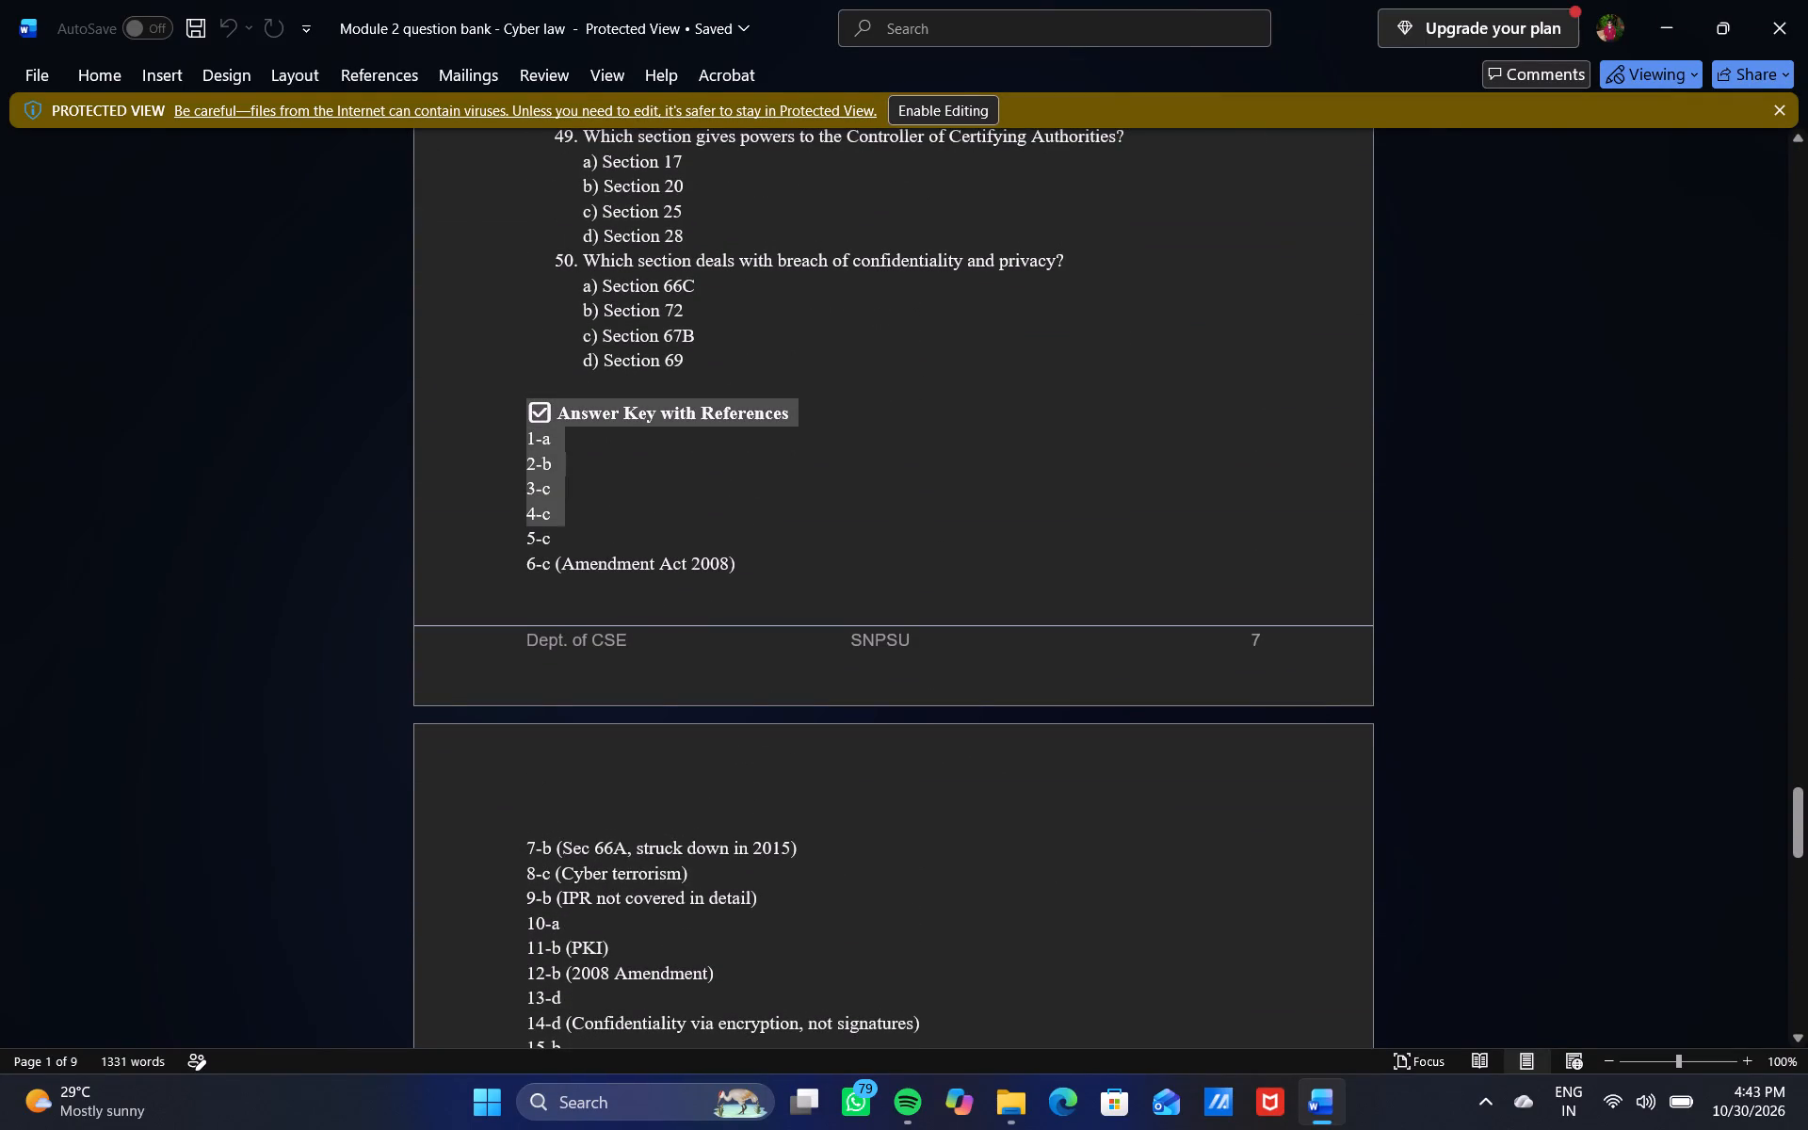
pyautogui.moveTo(670, 800); pyautogui.dragTo(654, 508)
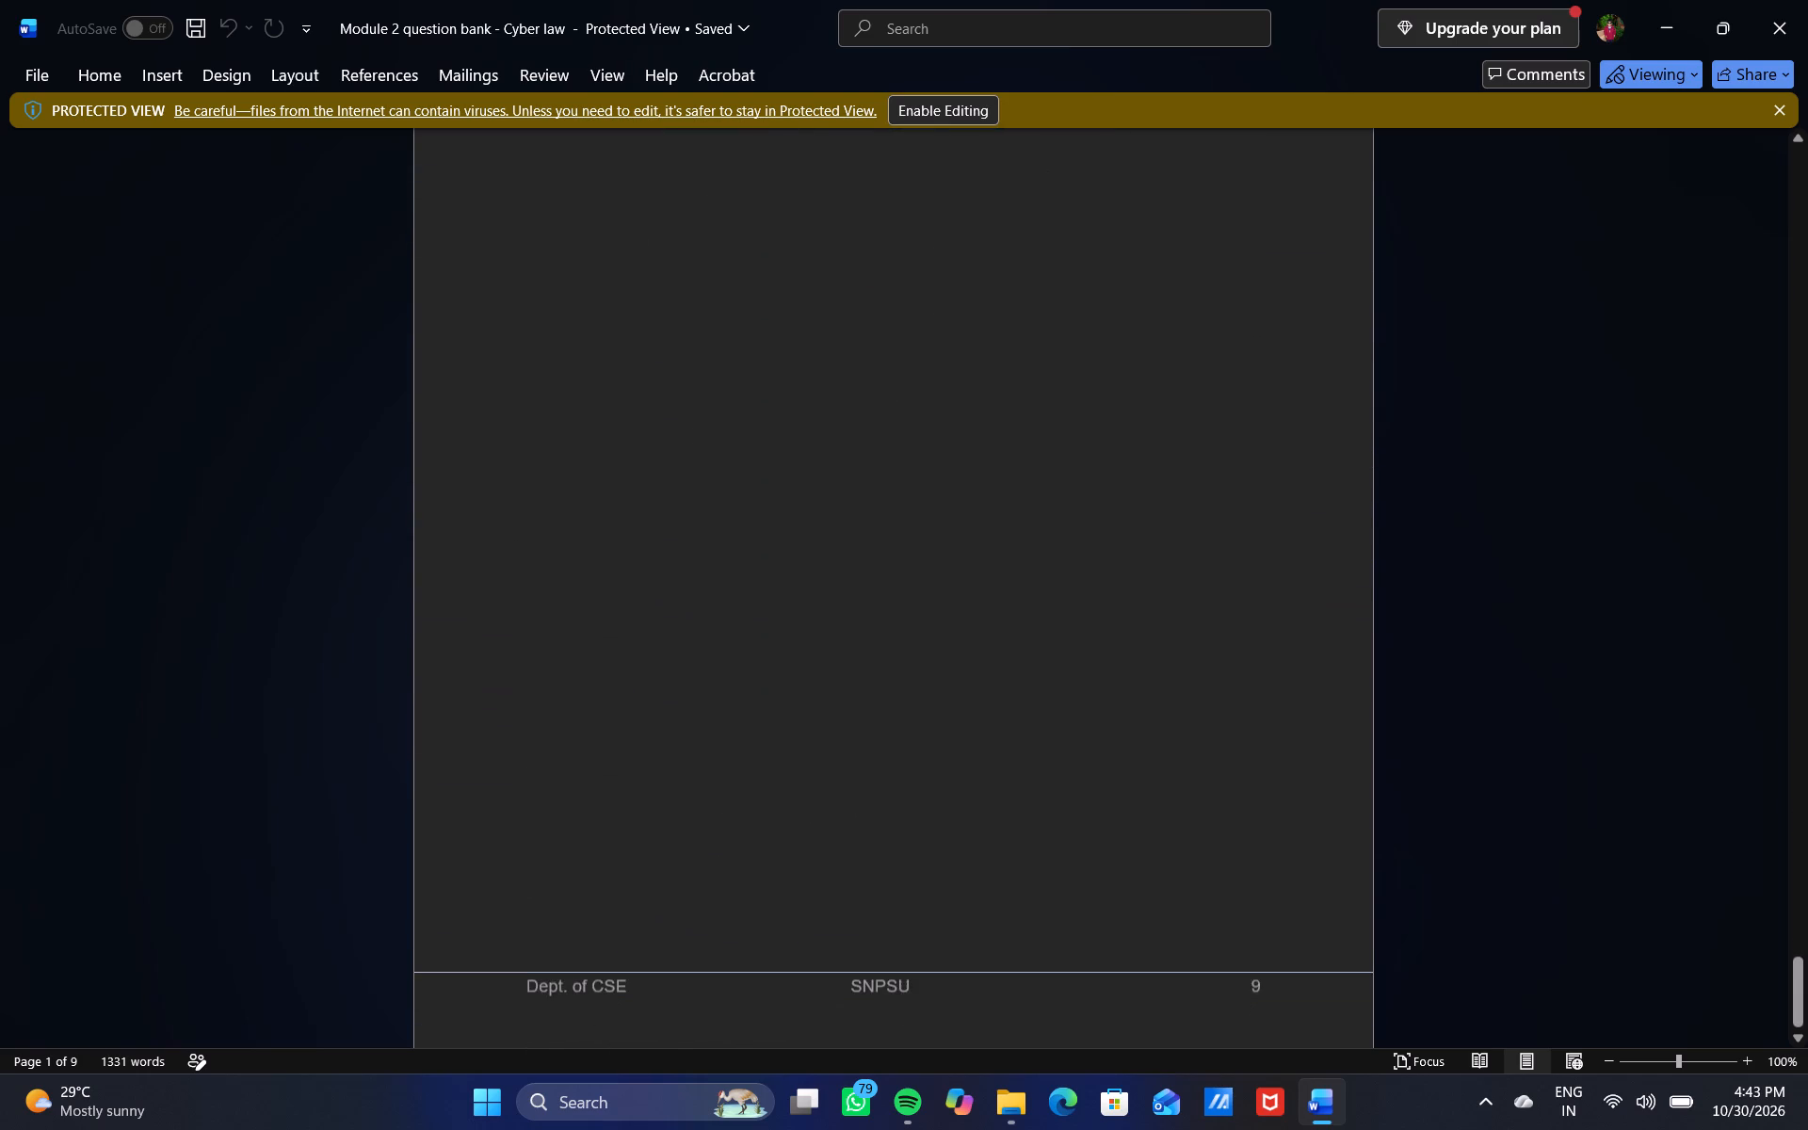
pyautogui.moveTo(654, 508); pyautogui.dragTo(698, 124)
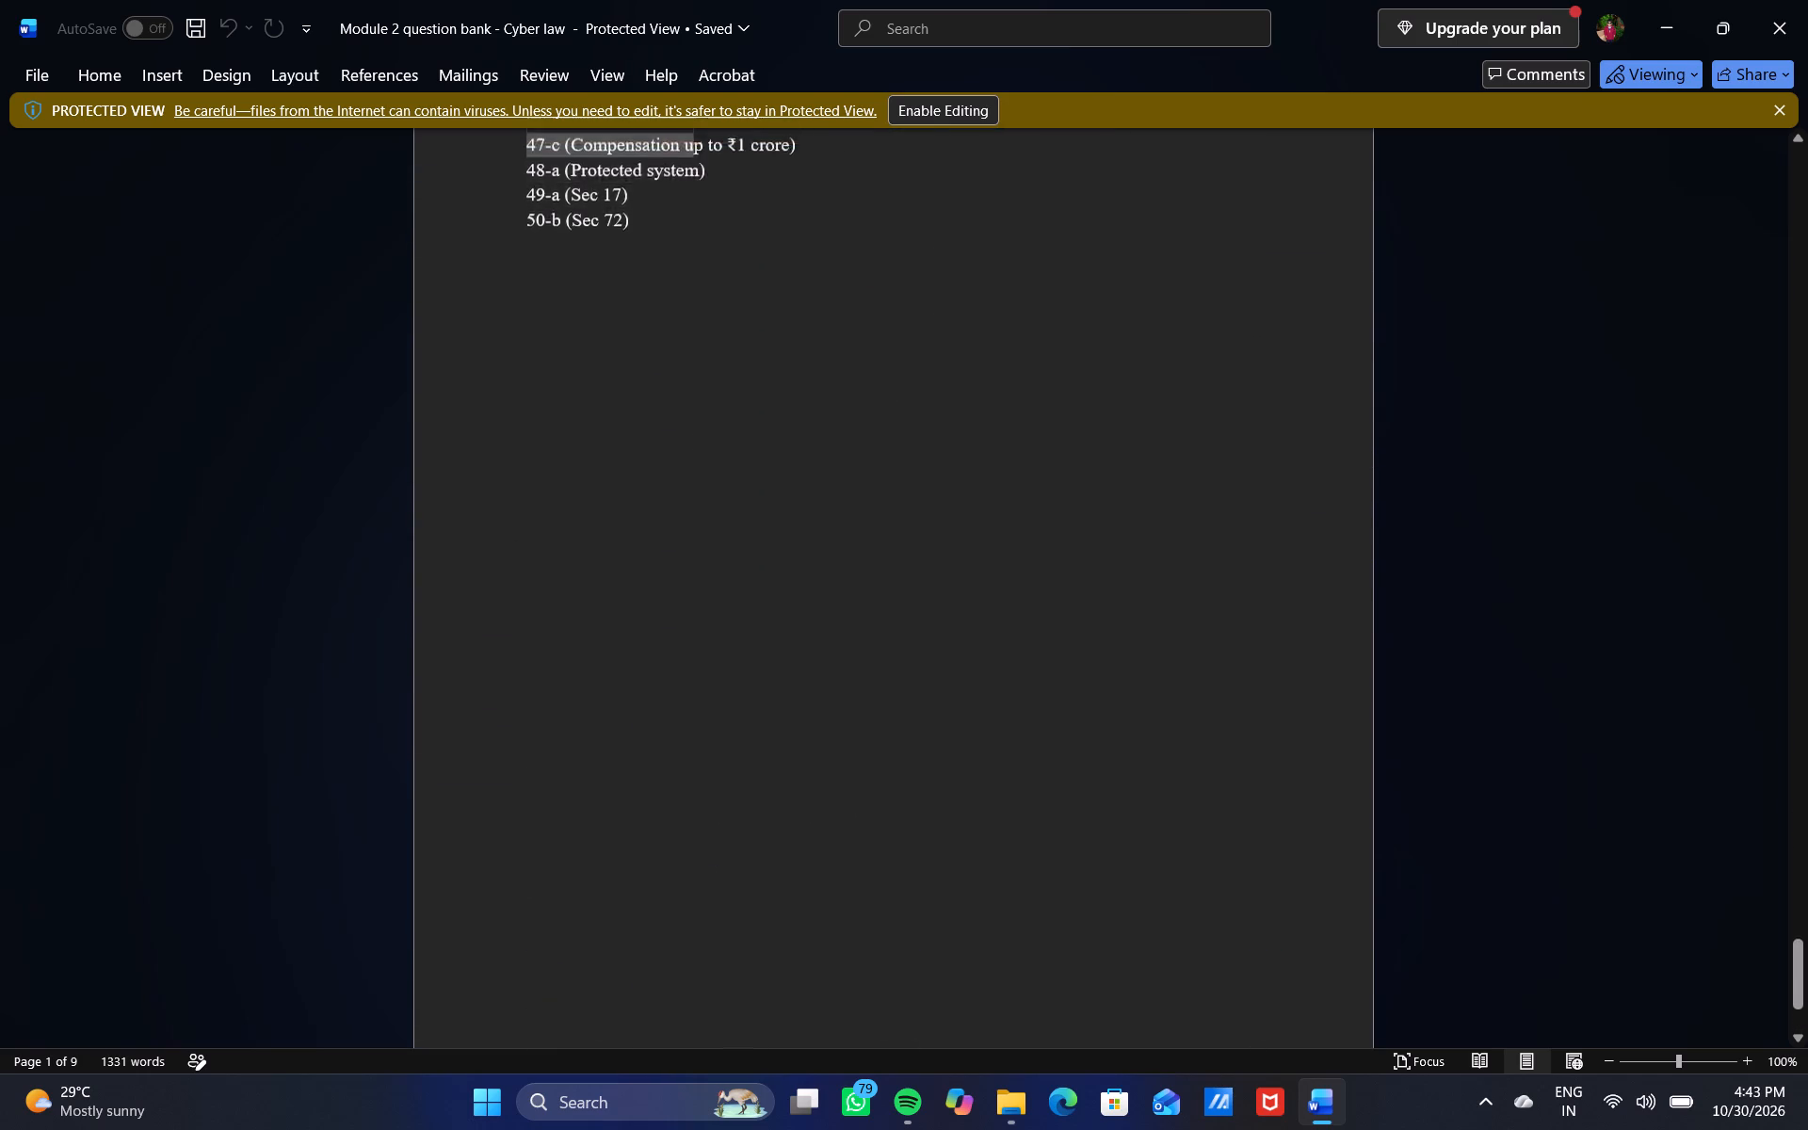
pyautogui.moveTo(698, 124); pyautogui.dragTo(679, 629)
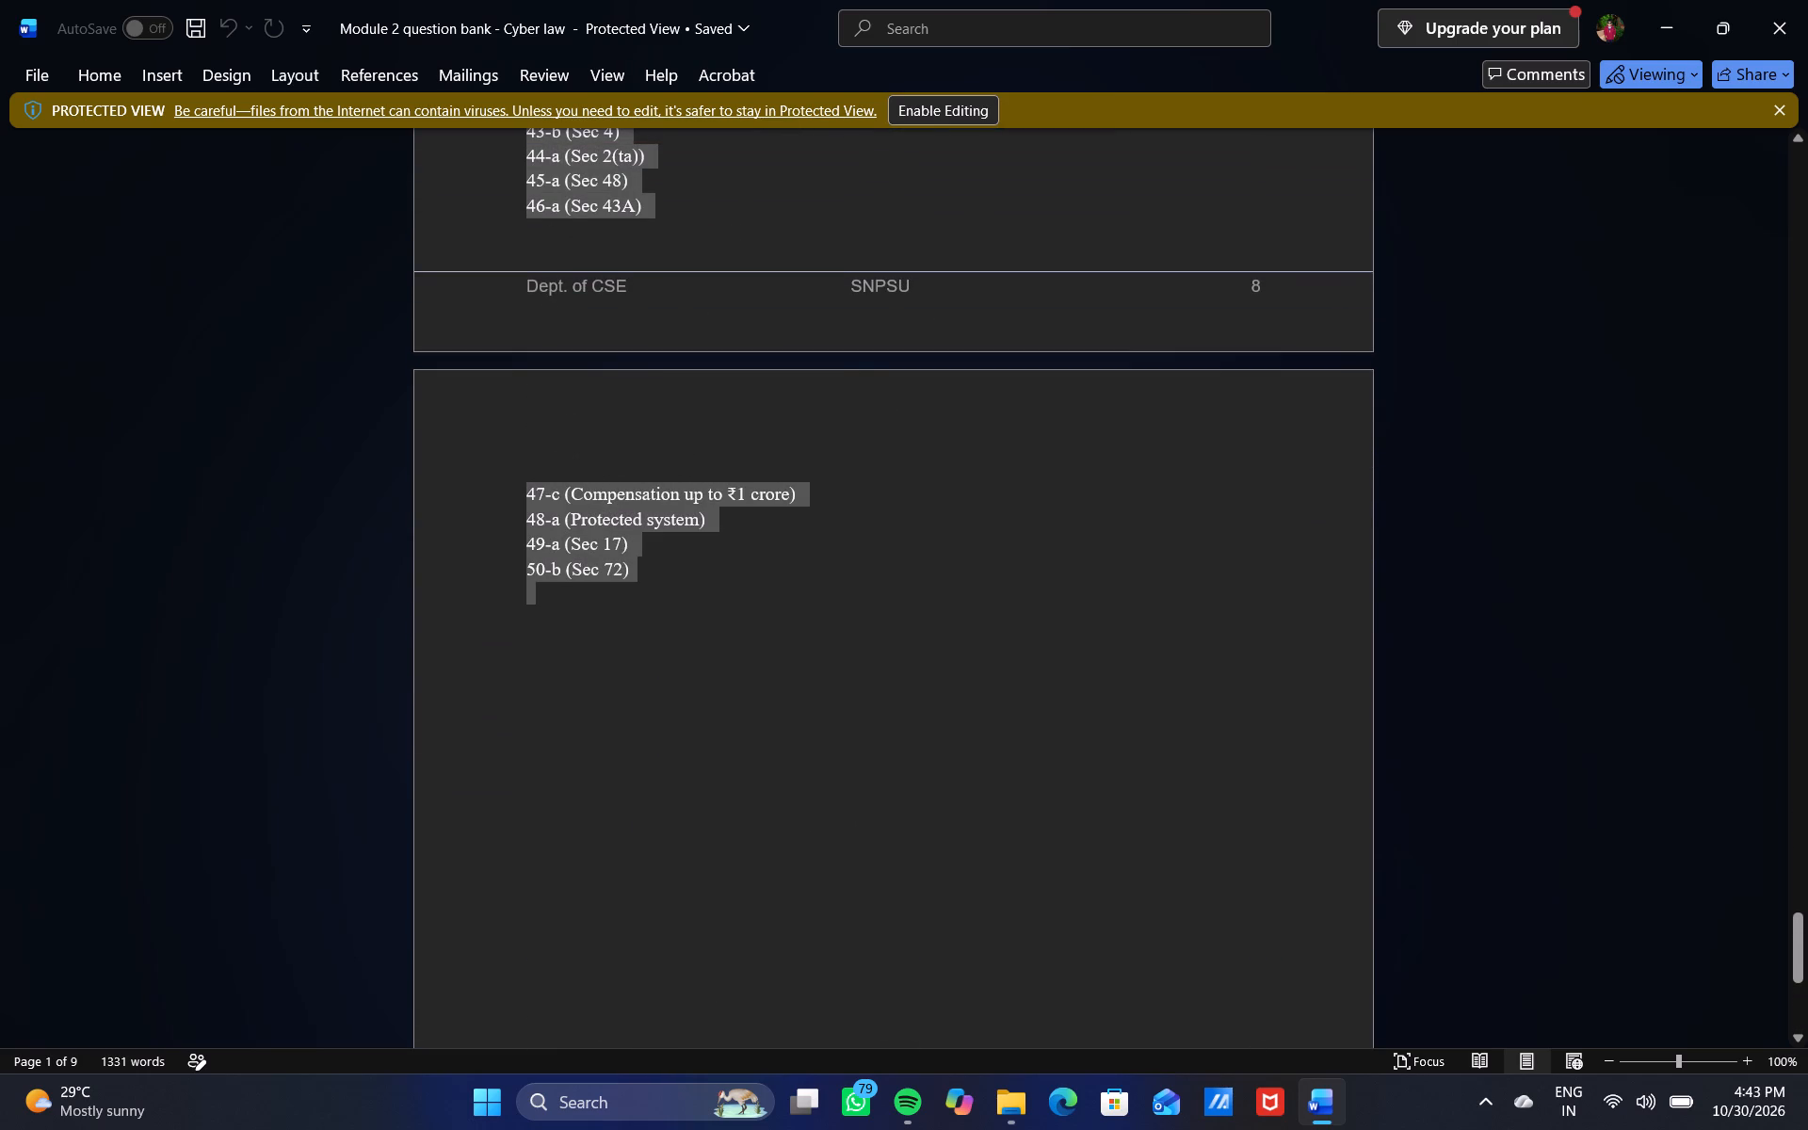
pyautogui.hotkey('ctrl', 'c')
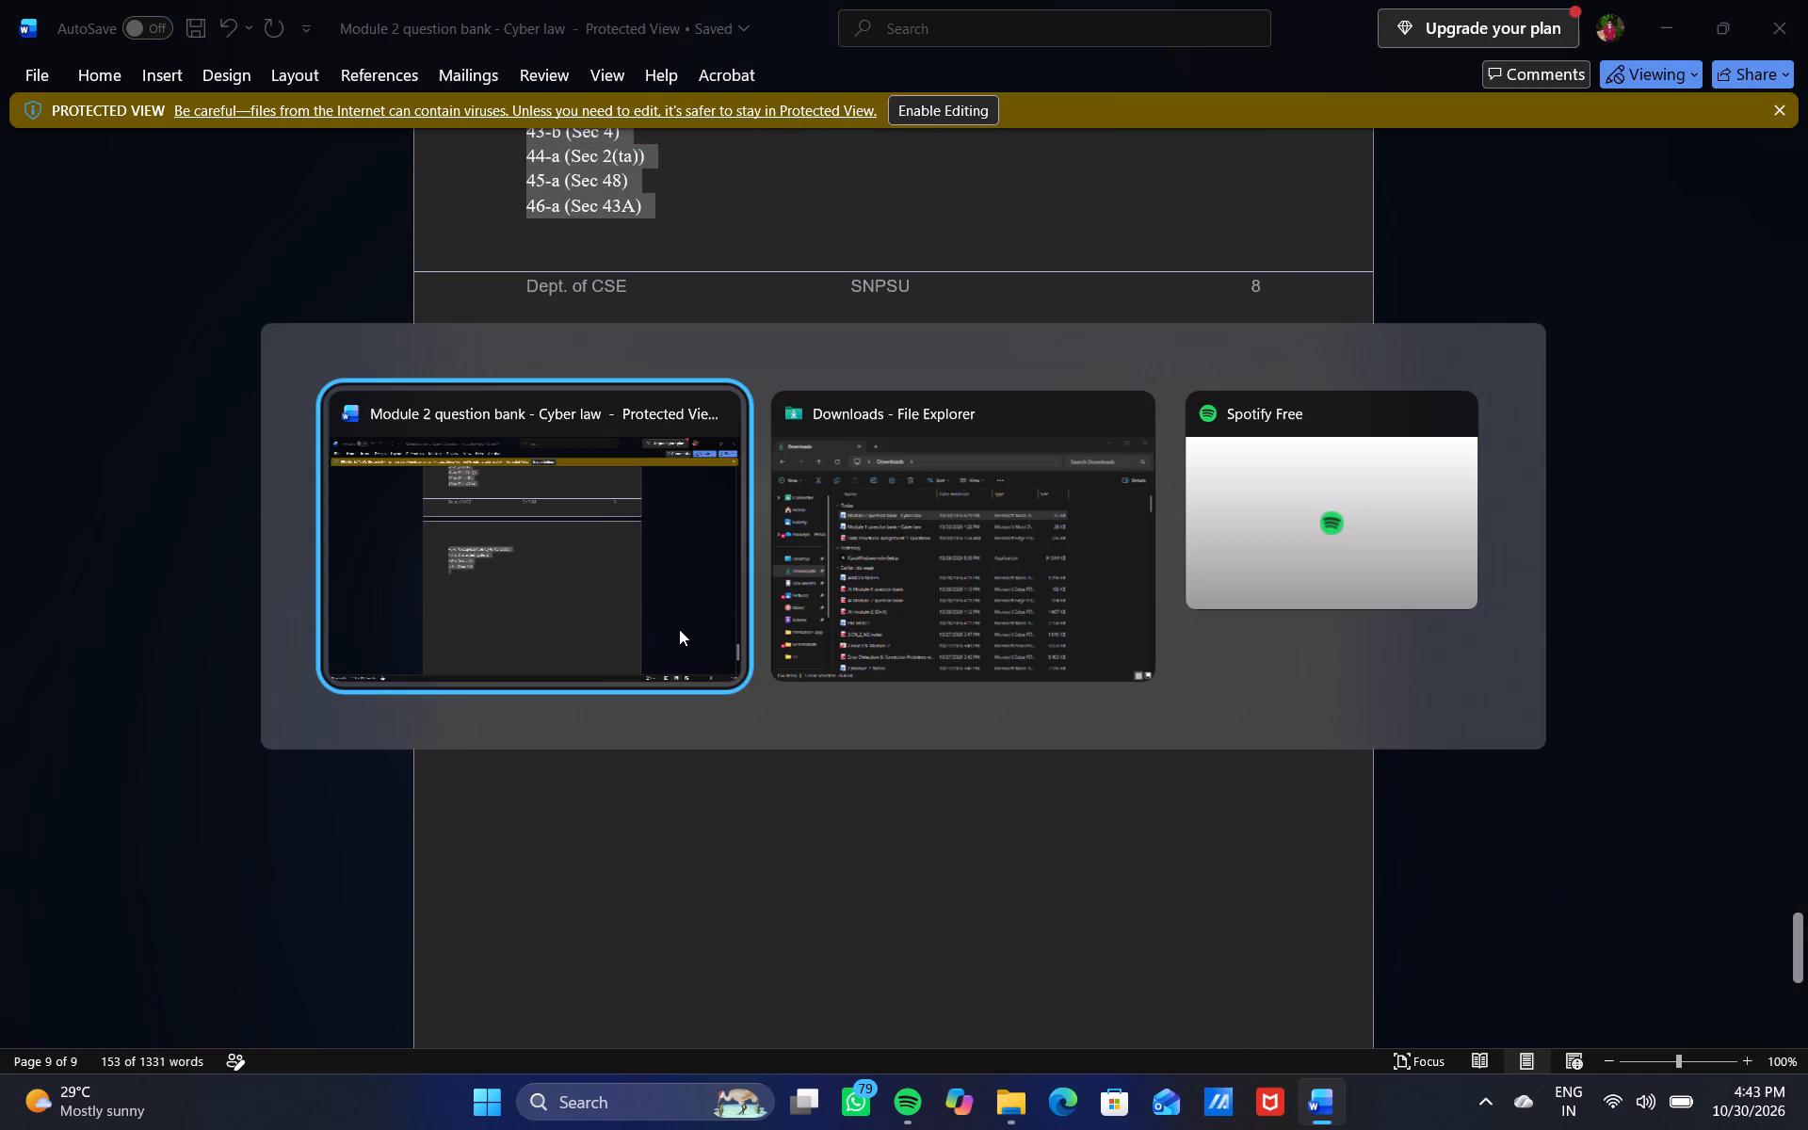
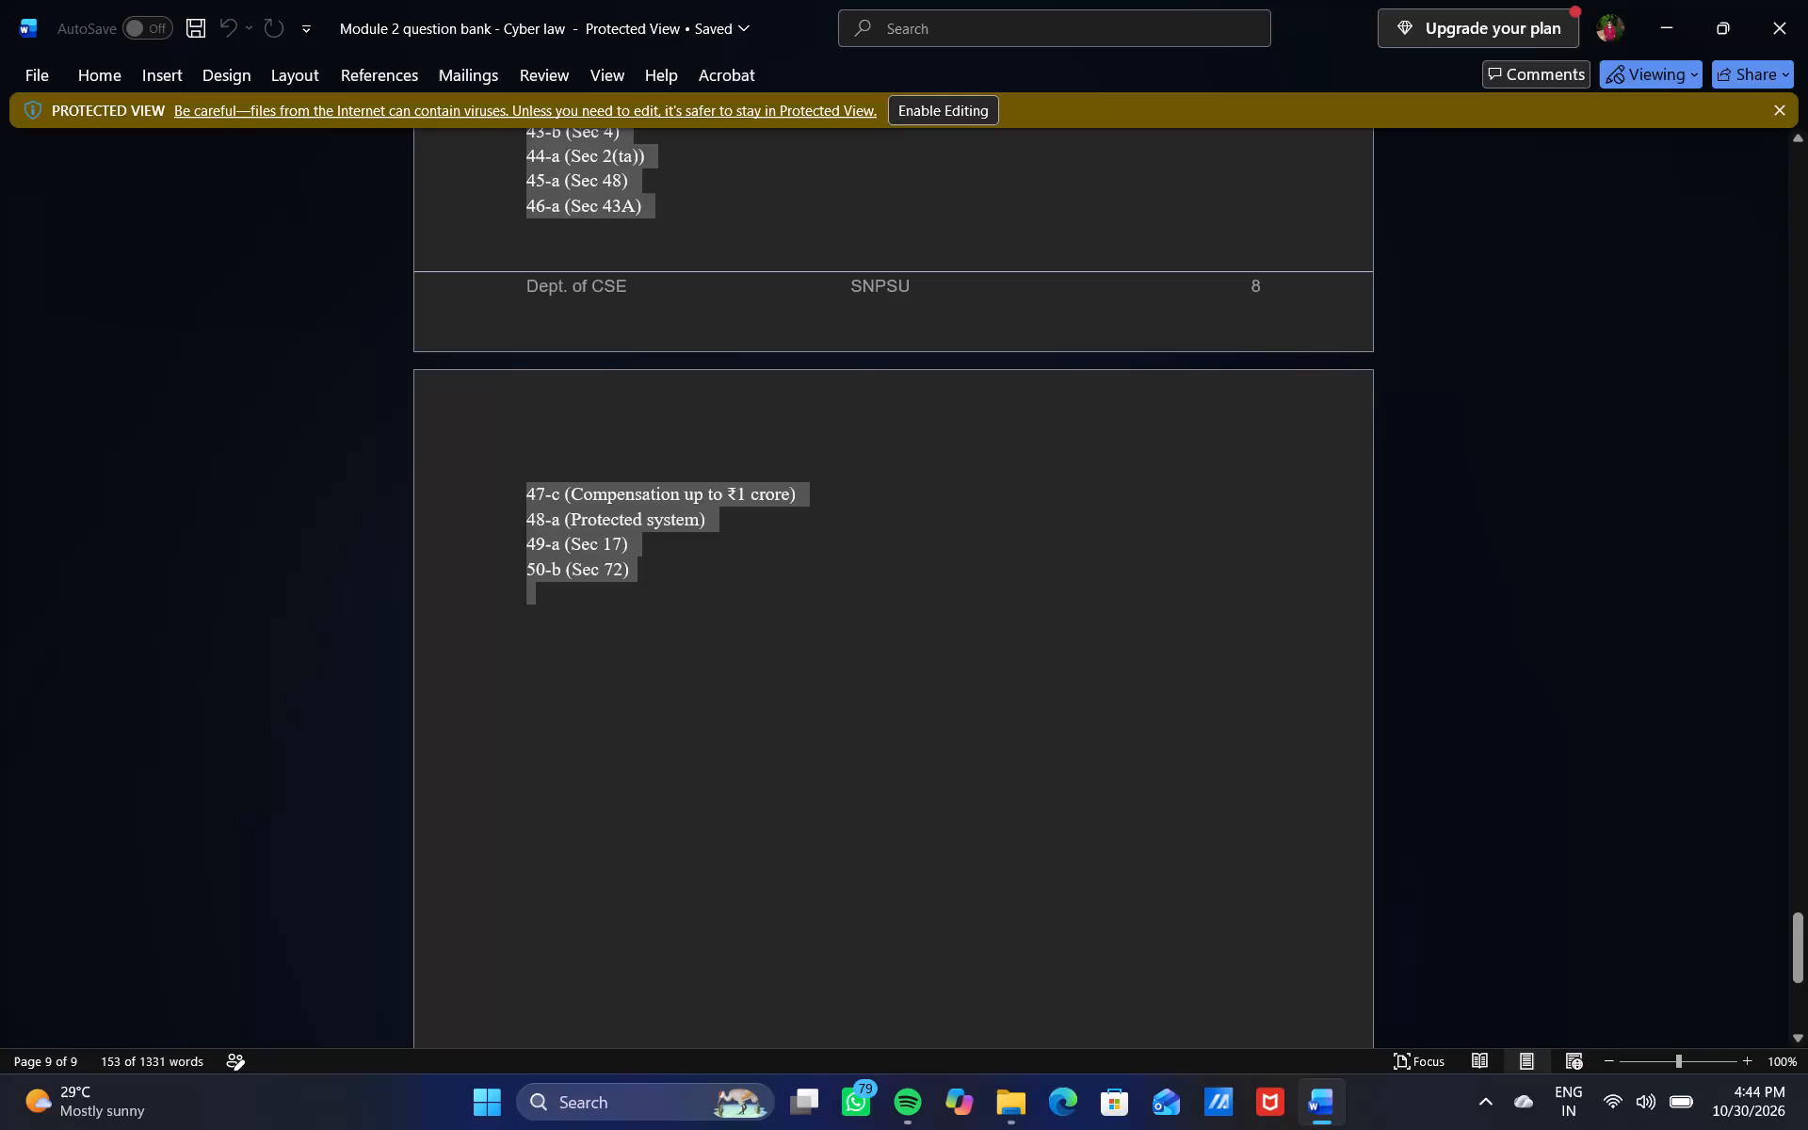
# Close the unresponsive Module 2 question bank document and reopen it from the Downloads folder.
pyautogui.click(1308, 176)
pyautogui.doubleClick(1785, 35)
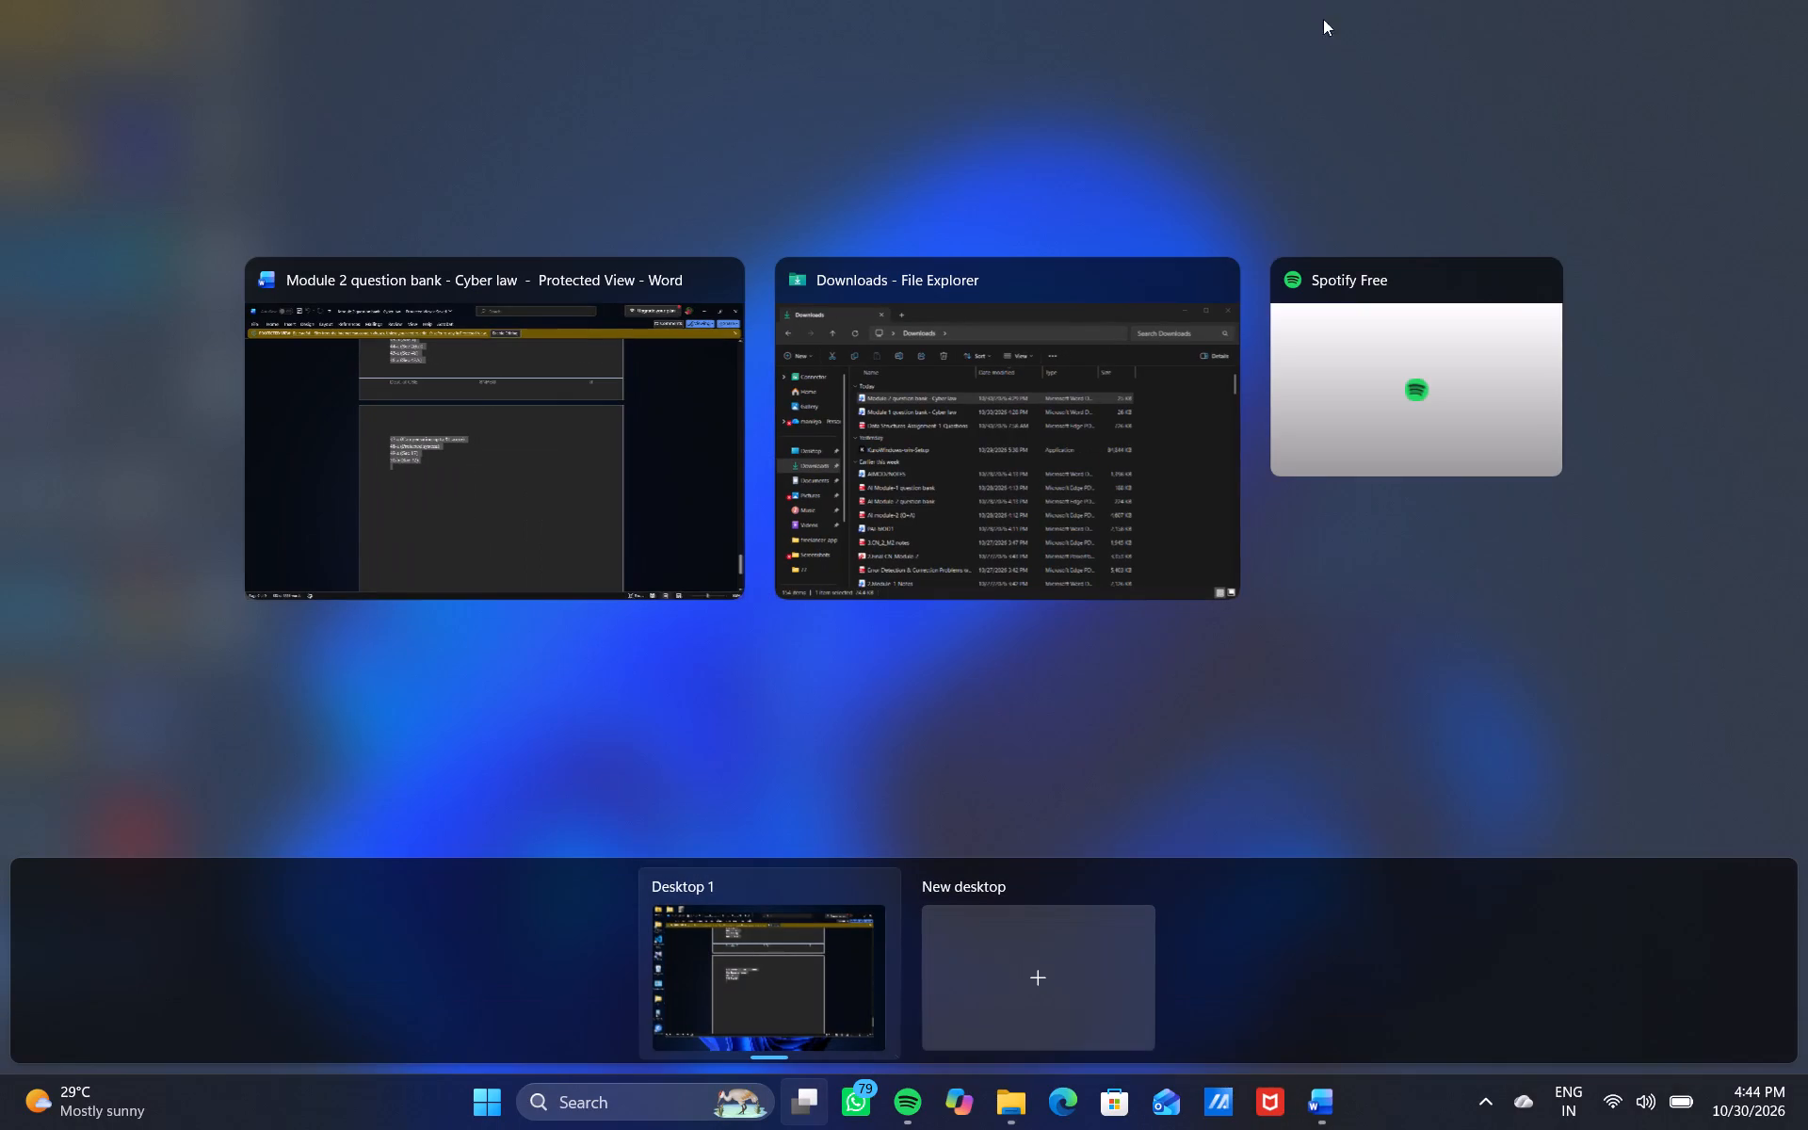
pyautogui.click(584, 425)
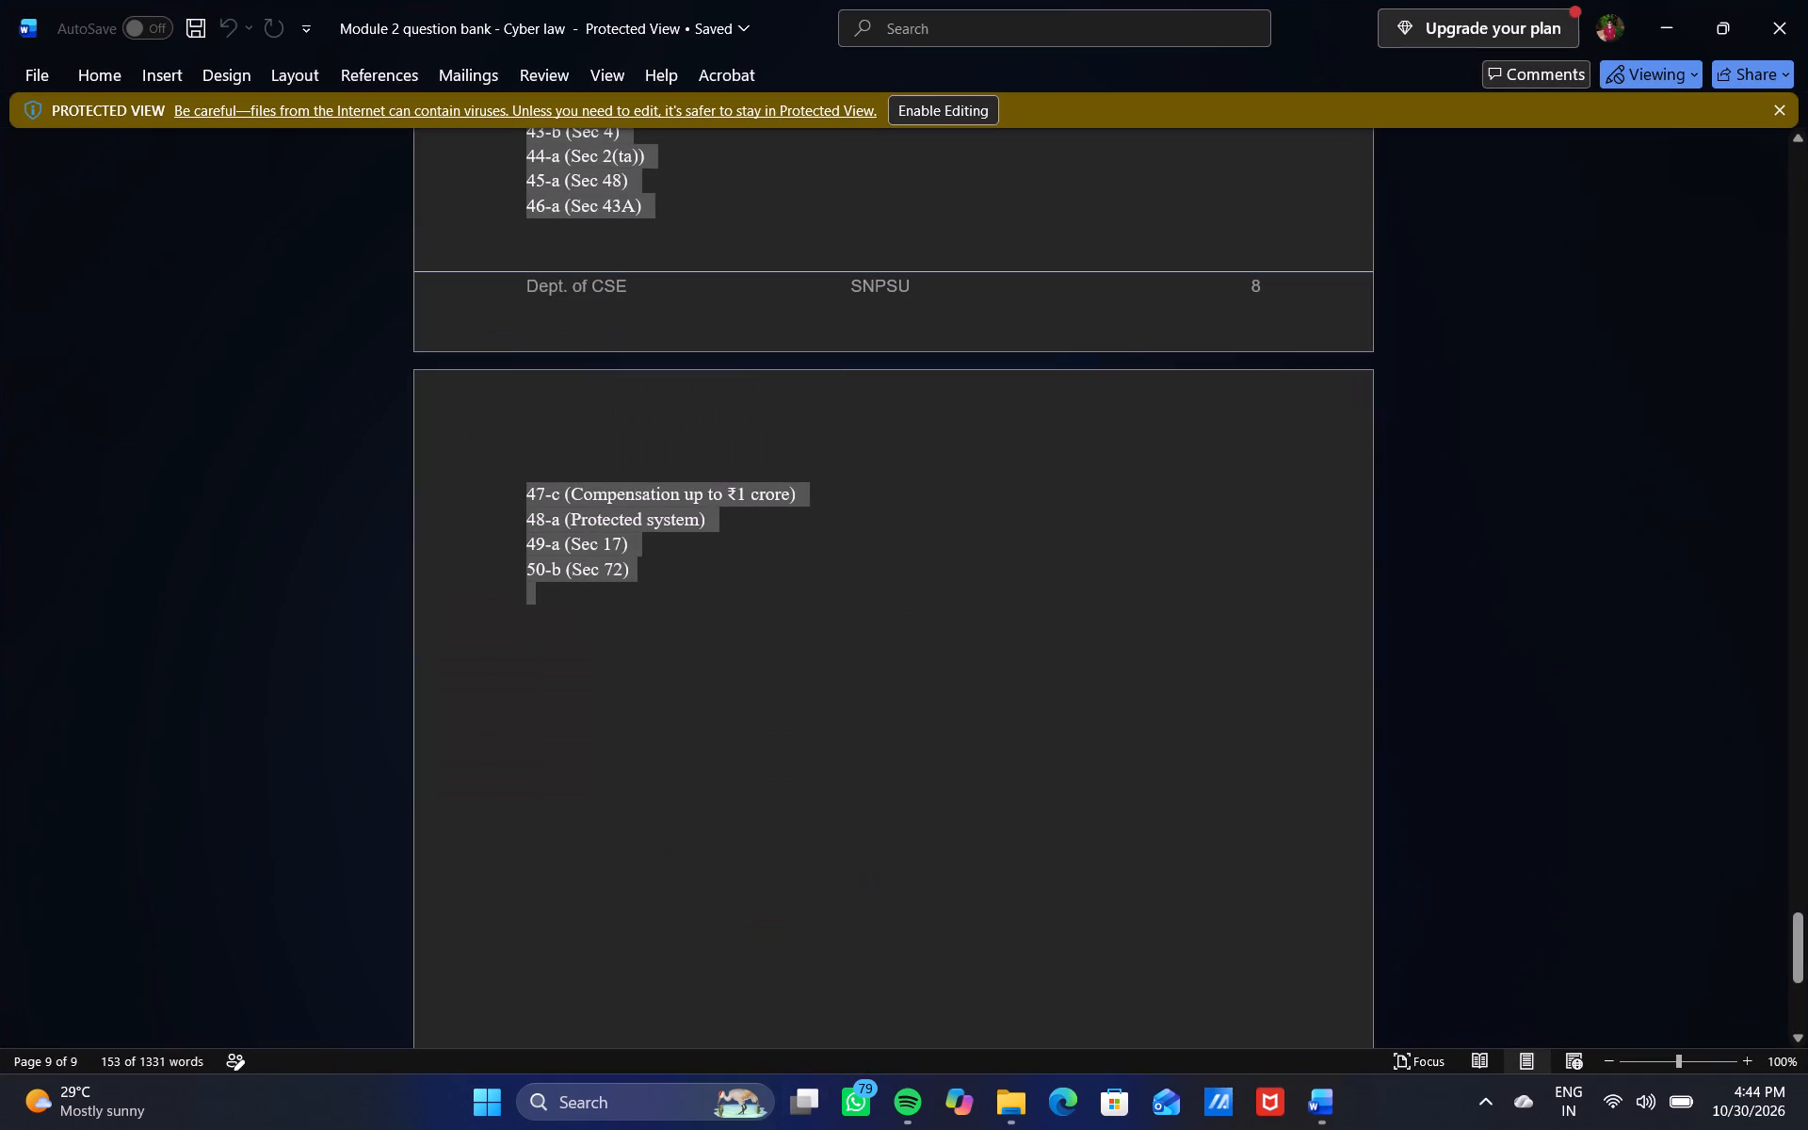
pyautogui.scroll(3, 626, 379)
pyautogui.click(626, 379)
pyautogui.click(933, 110)
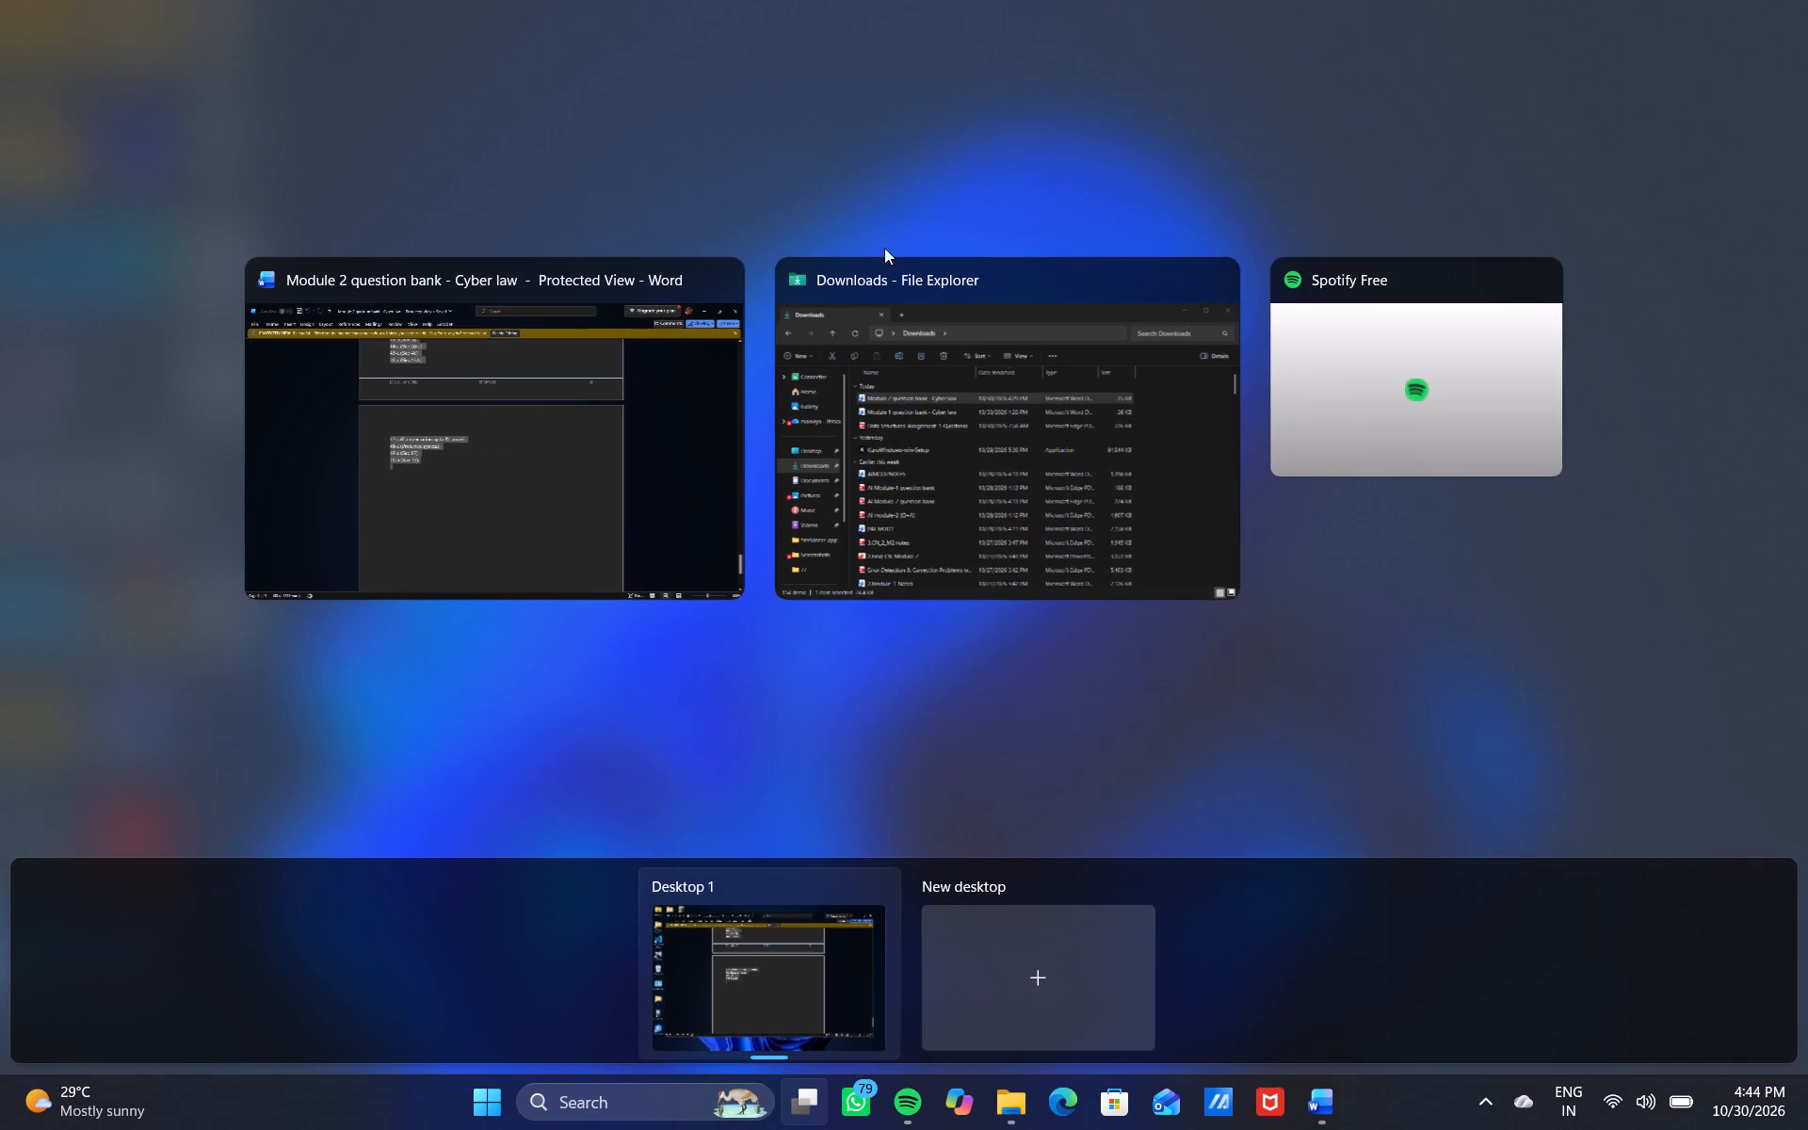
pyautogui.click(709, 286)
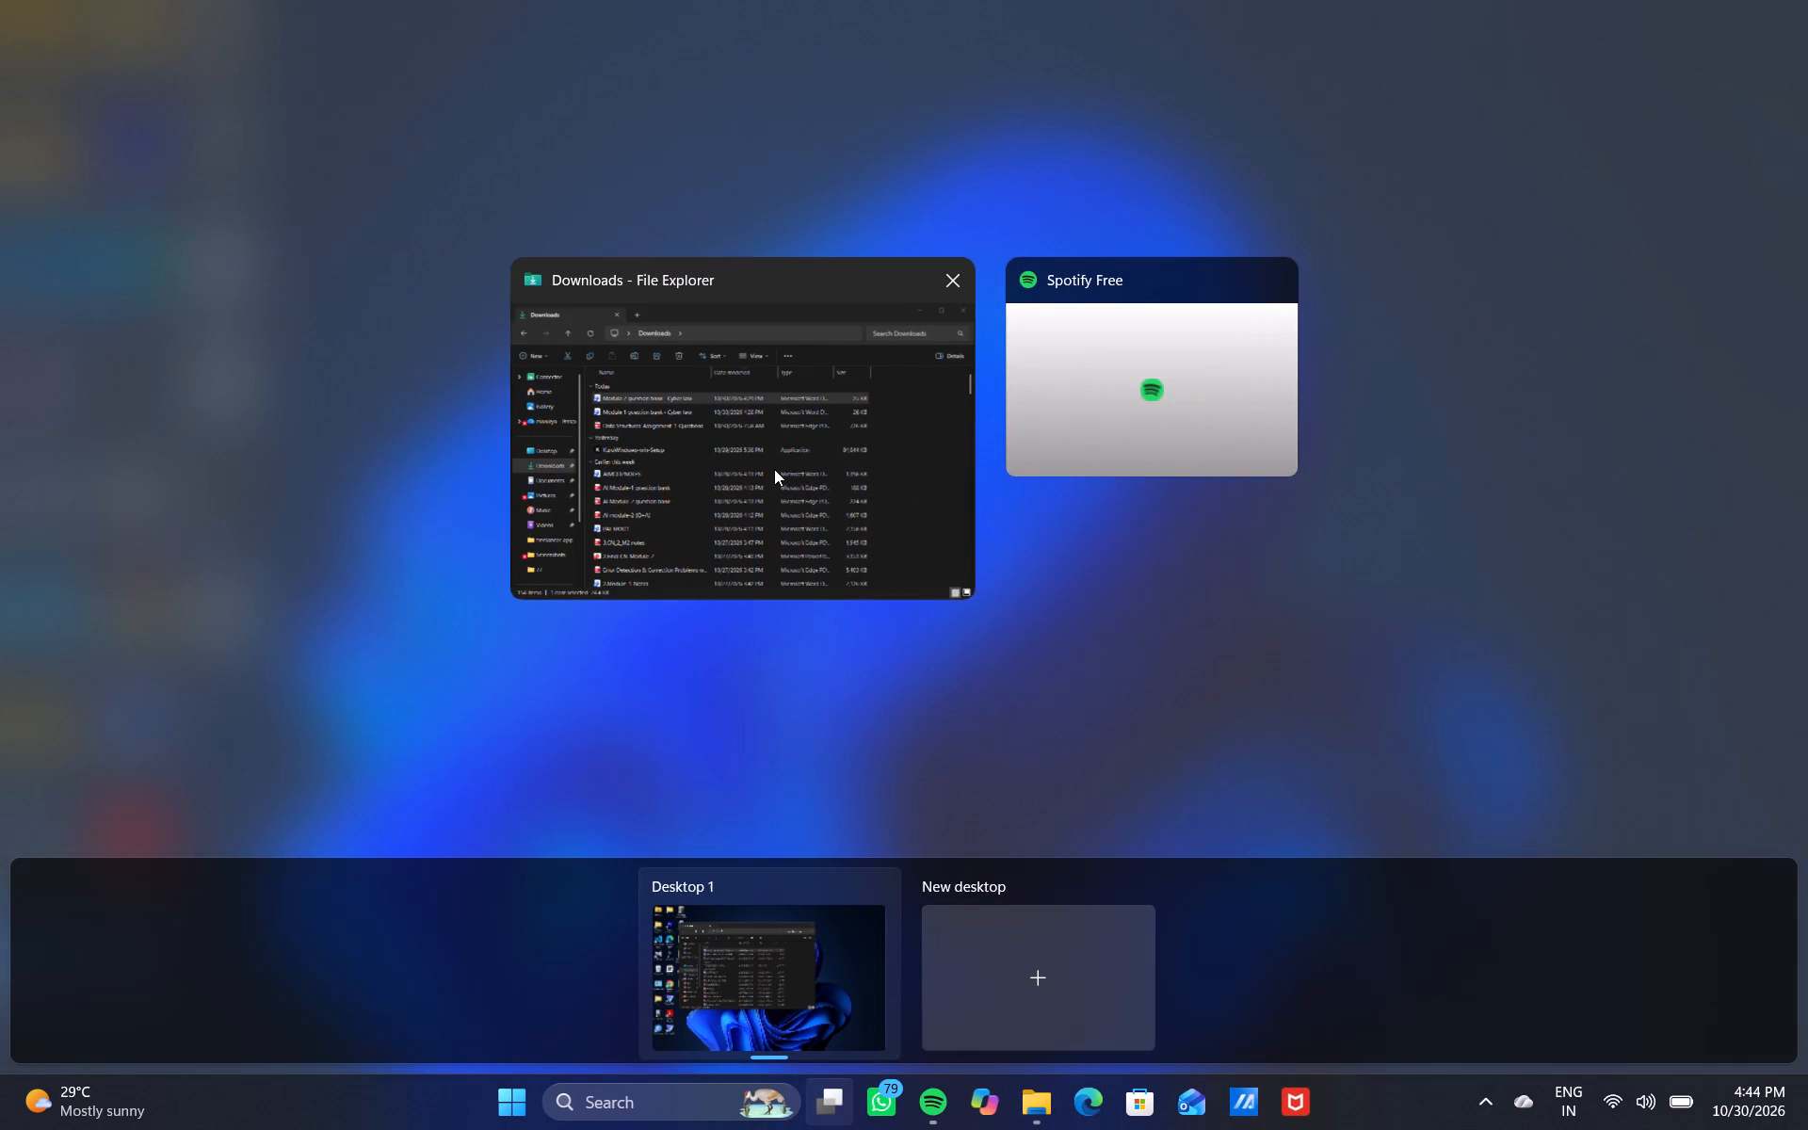
pyautogui.click(774, 469)
pyautogui.doubleClick(654, 328)
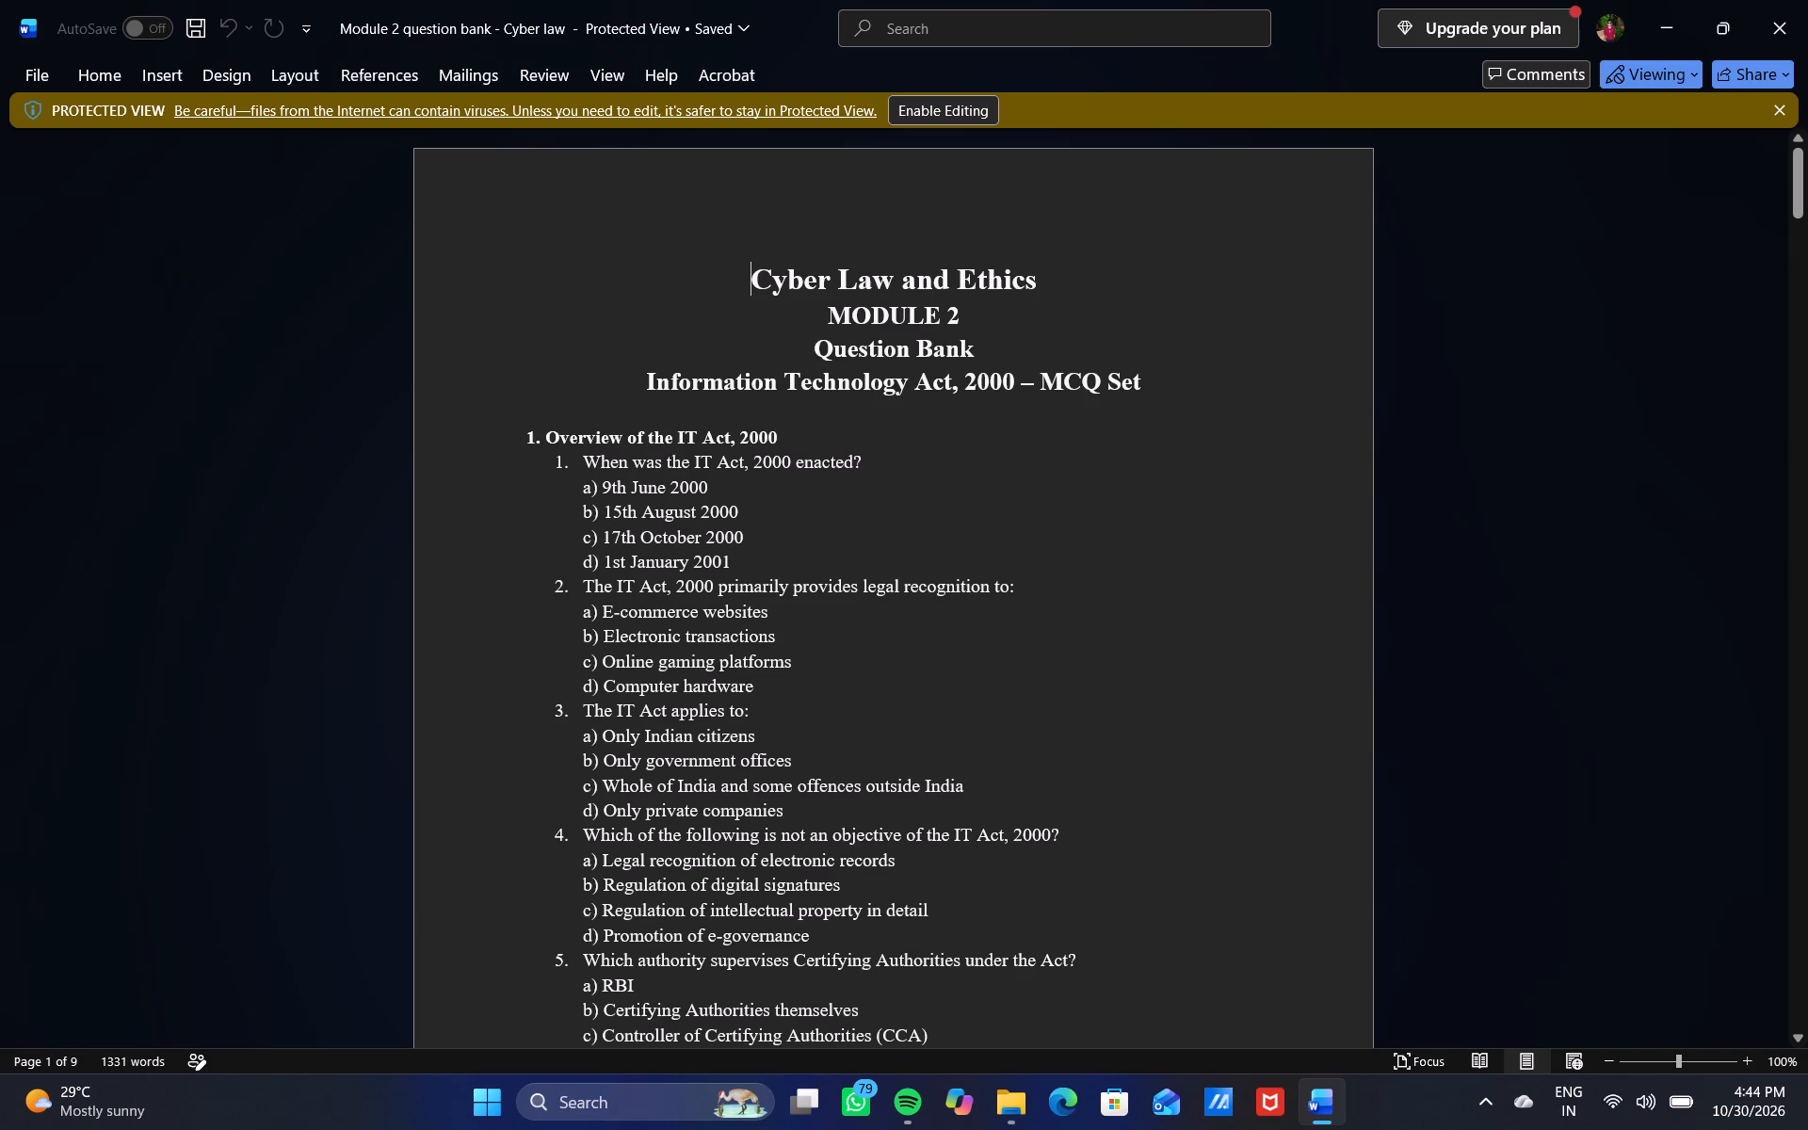
# Look through the reopened Module 2 question bank from the first questions down to the Answer Key with References.
pyautogui.scroll(-4, 945, 815)
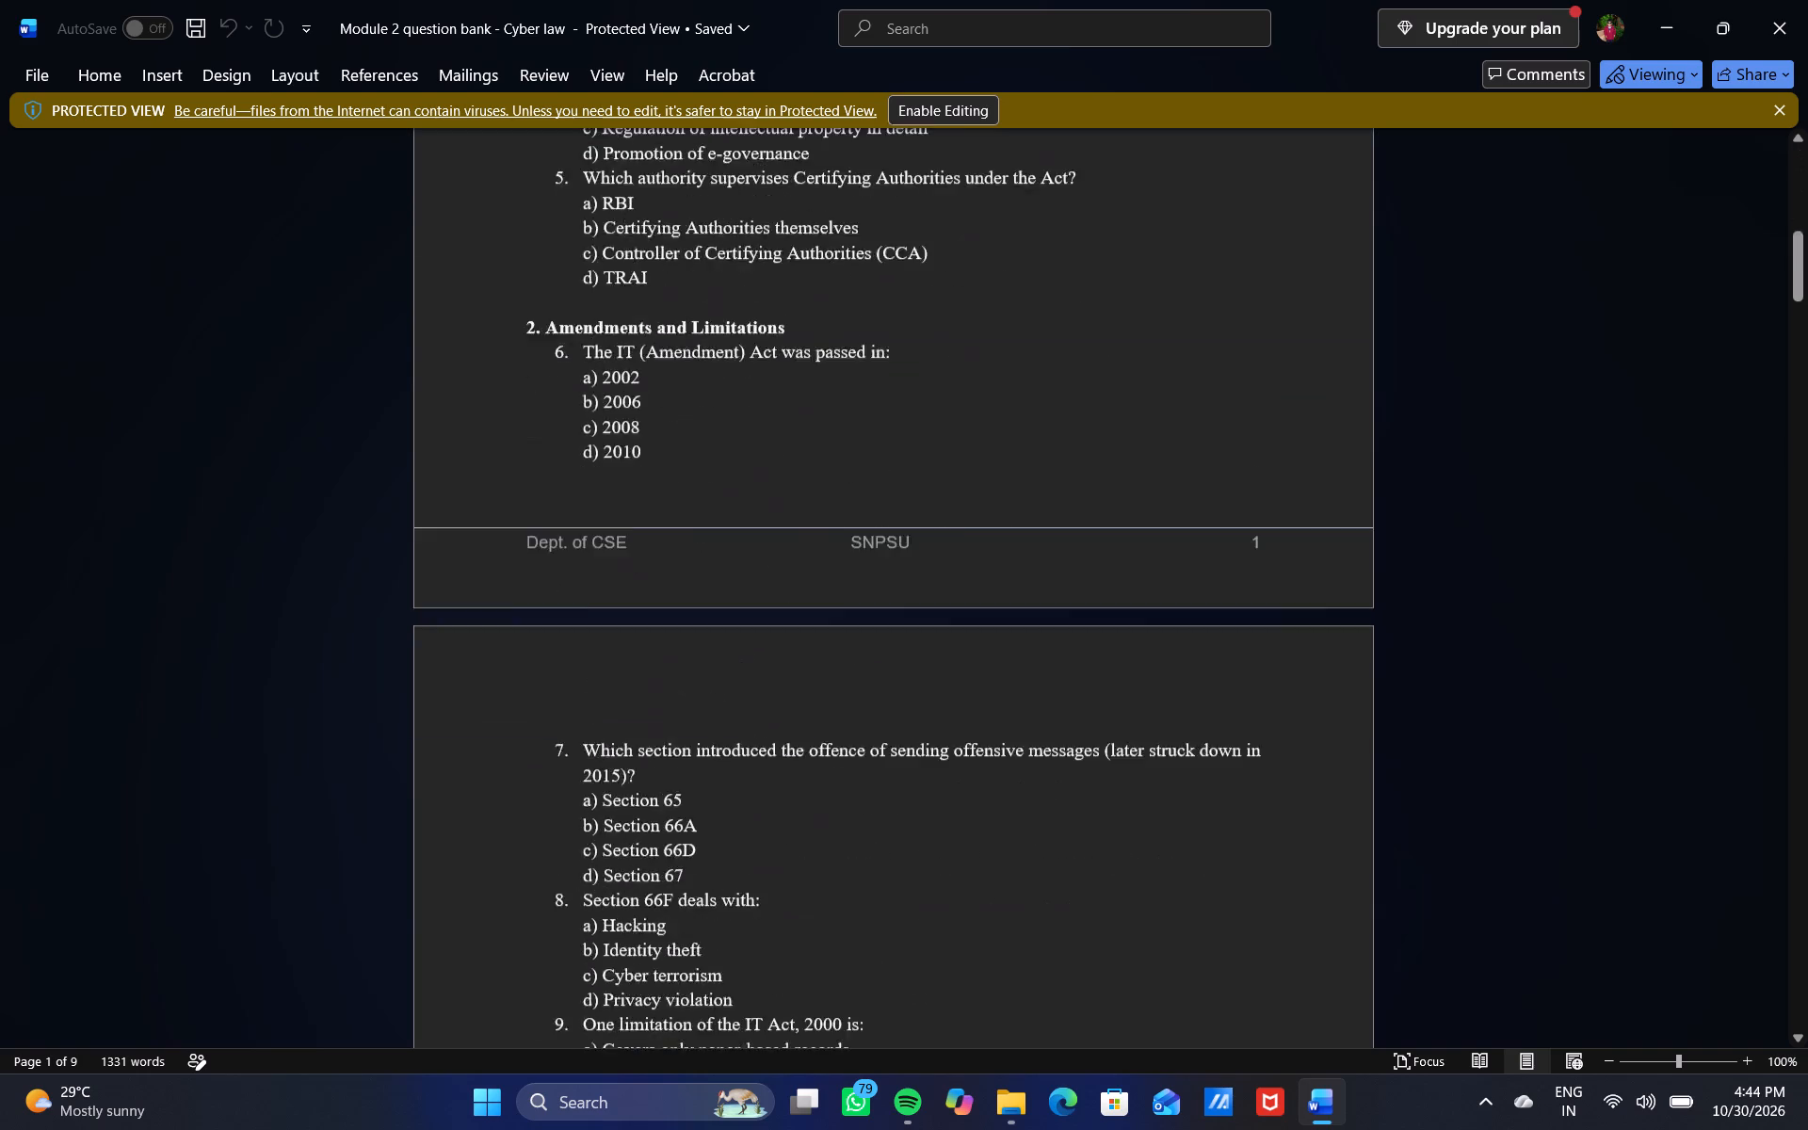
pyautogui.scroll(-12, 945, 815)
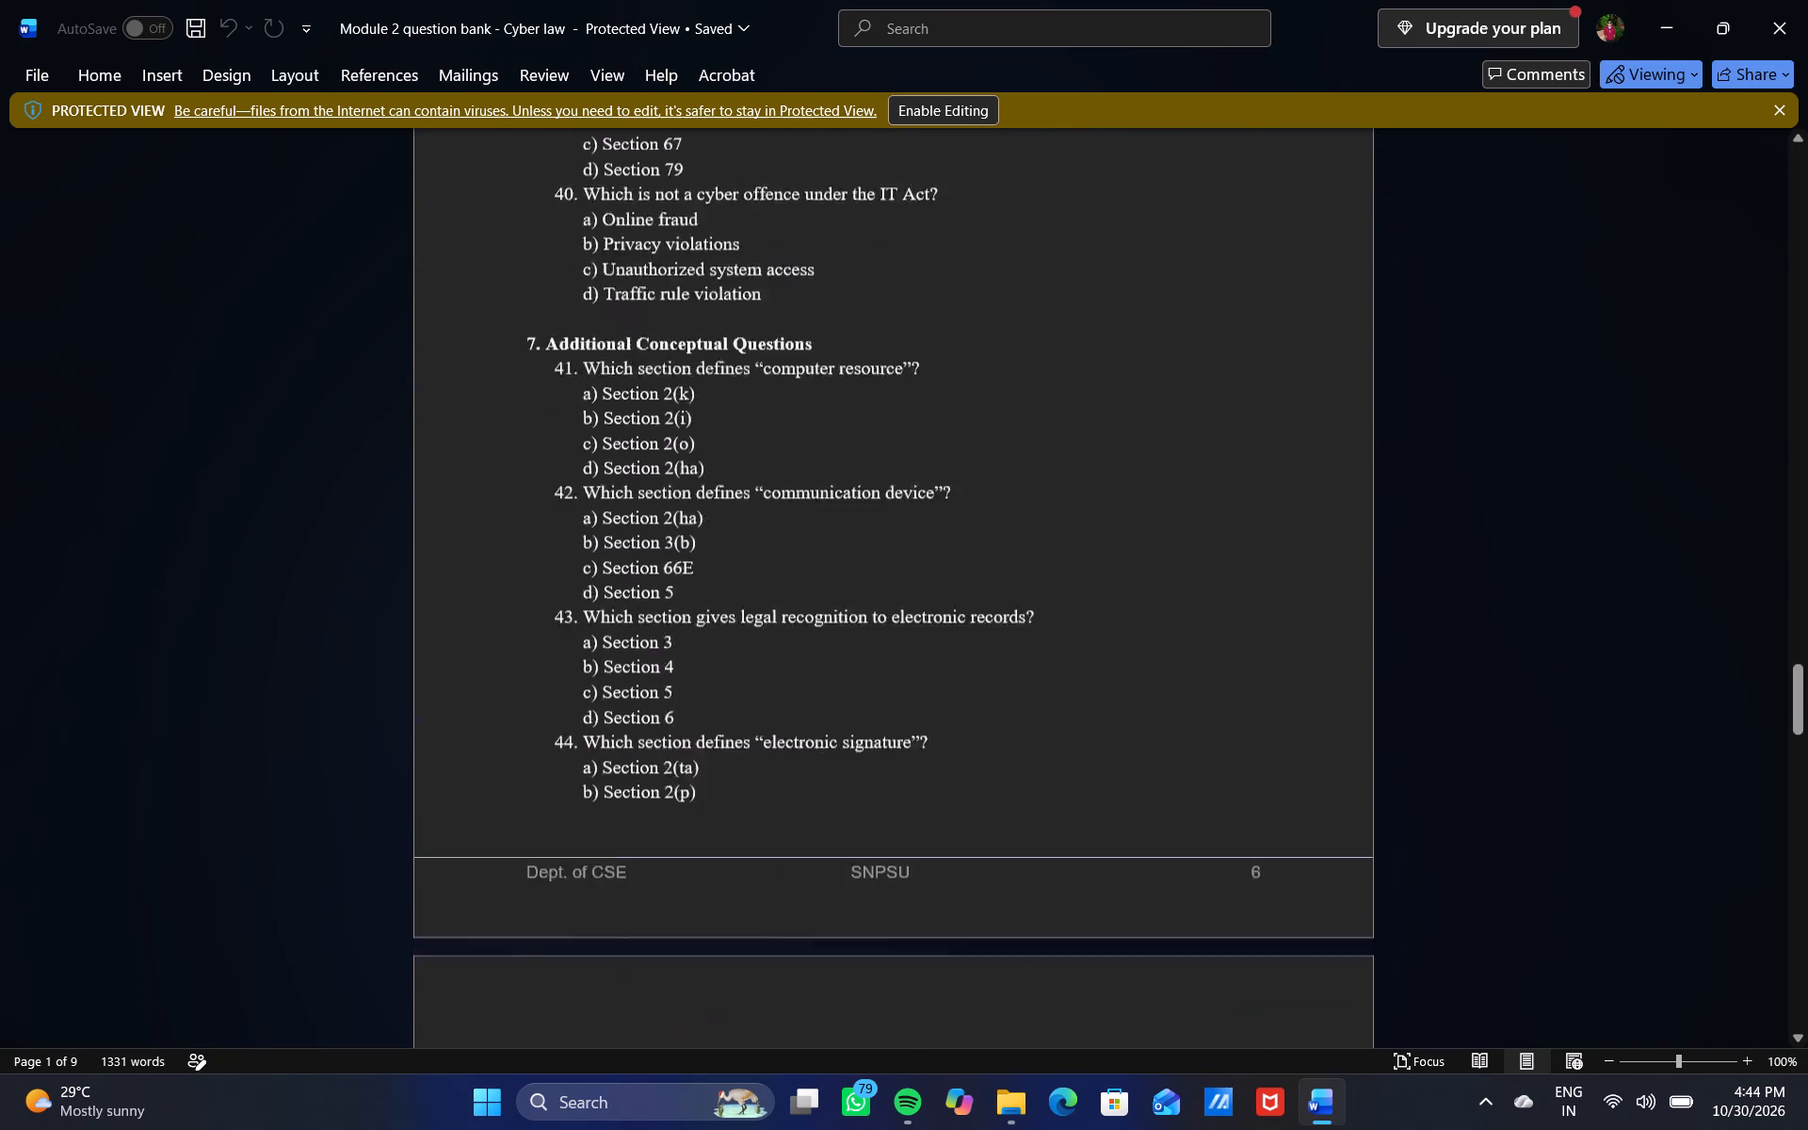
pyautogui.scroll(-1, 945, 815)
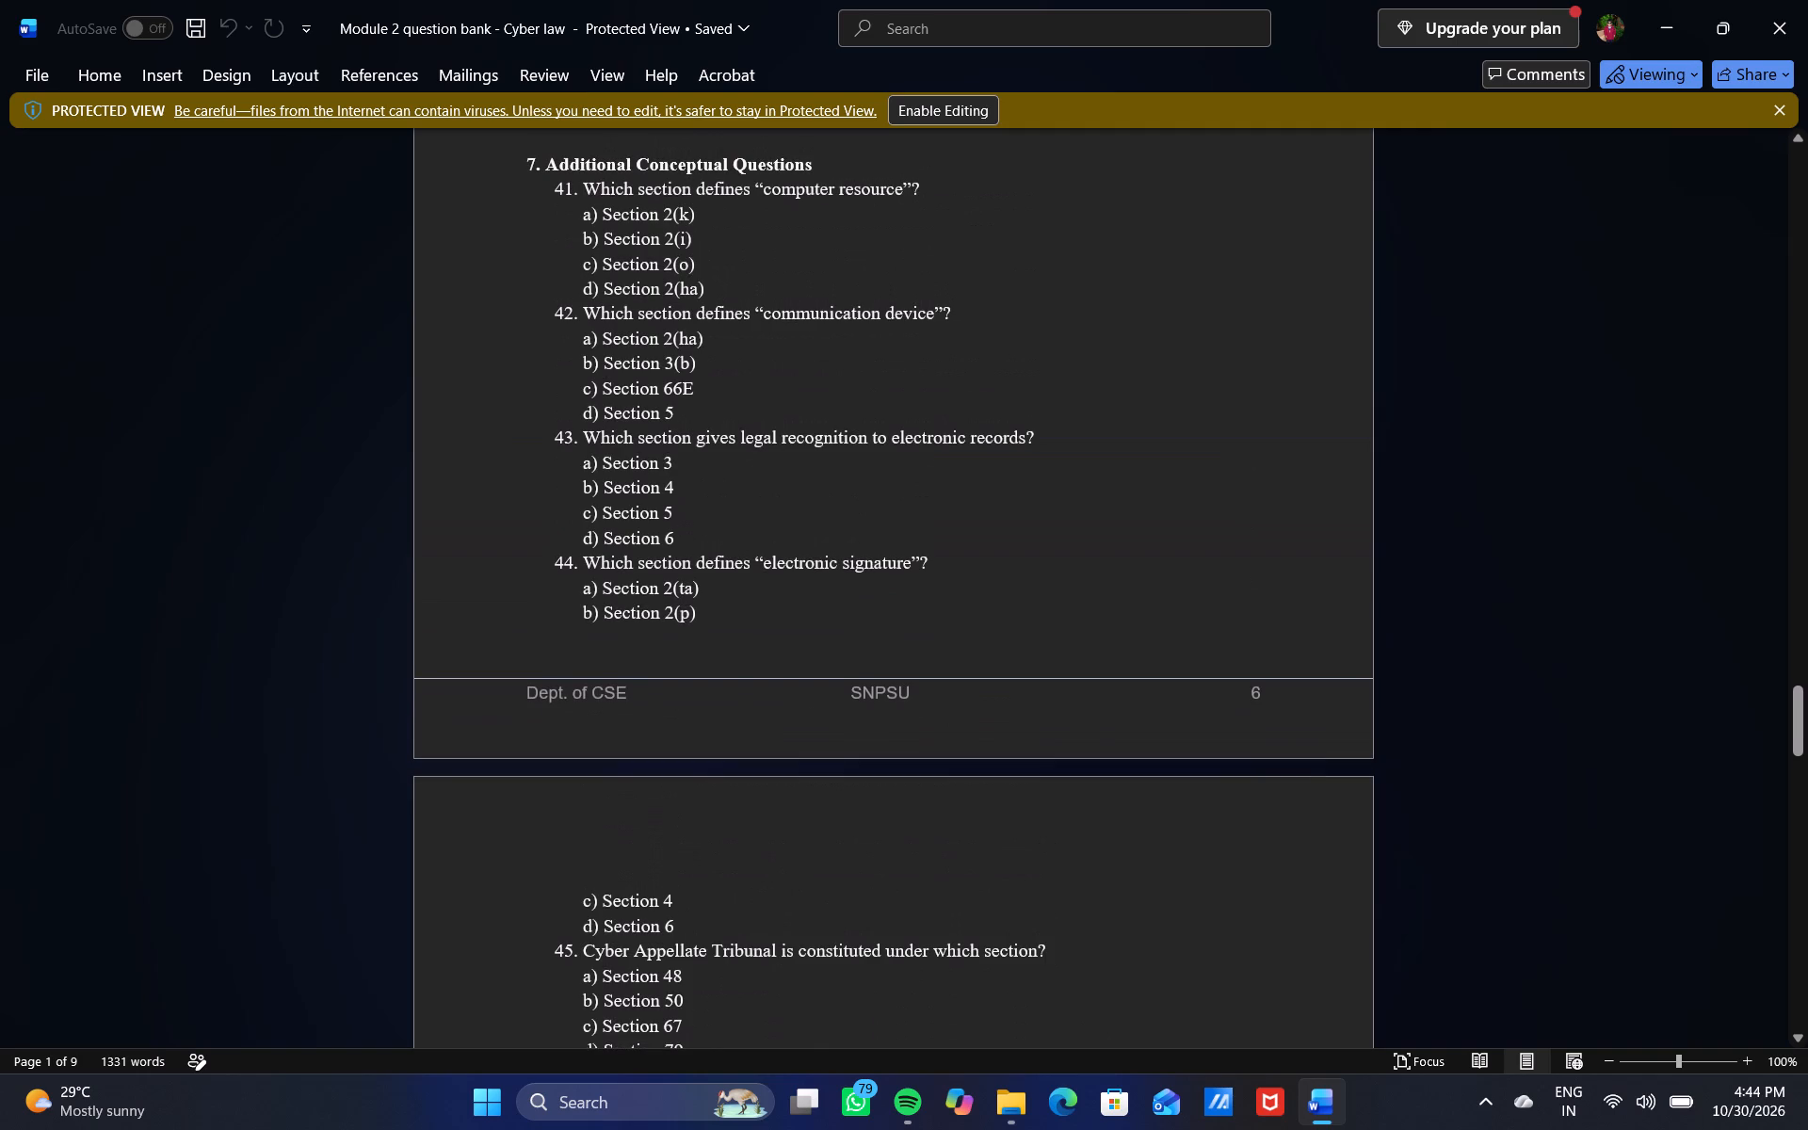
pyautogui.scroll(-3, 945, 815)
pyautogui.scroll(4, 945, 815)
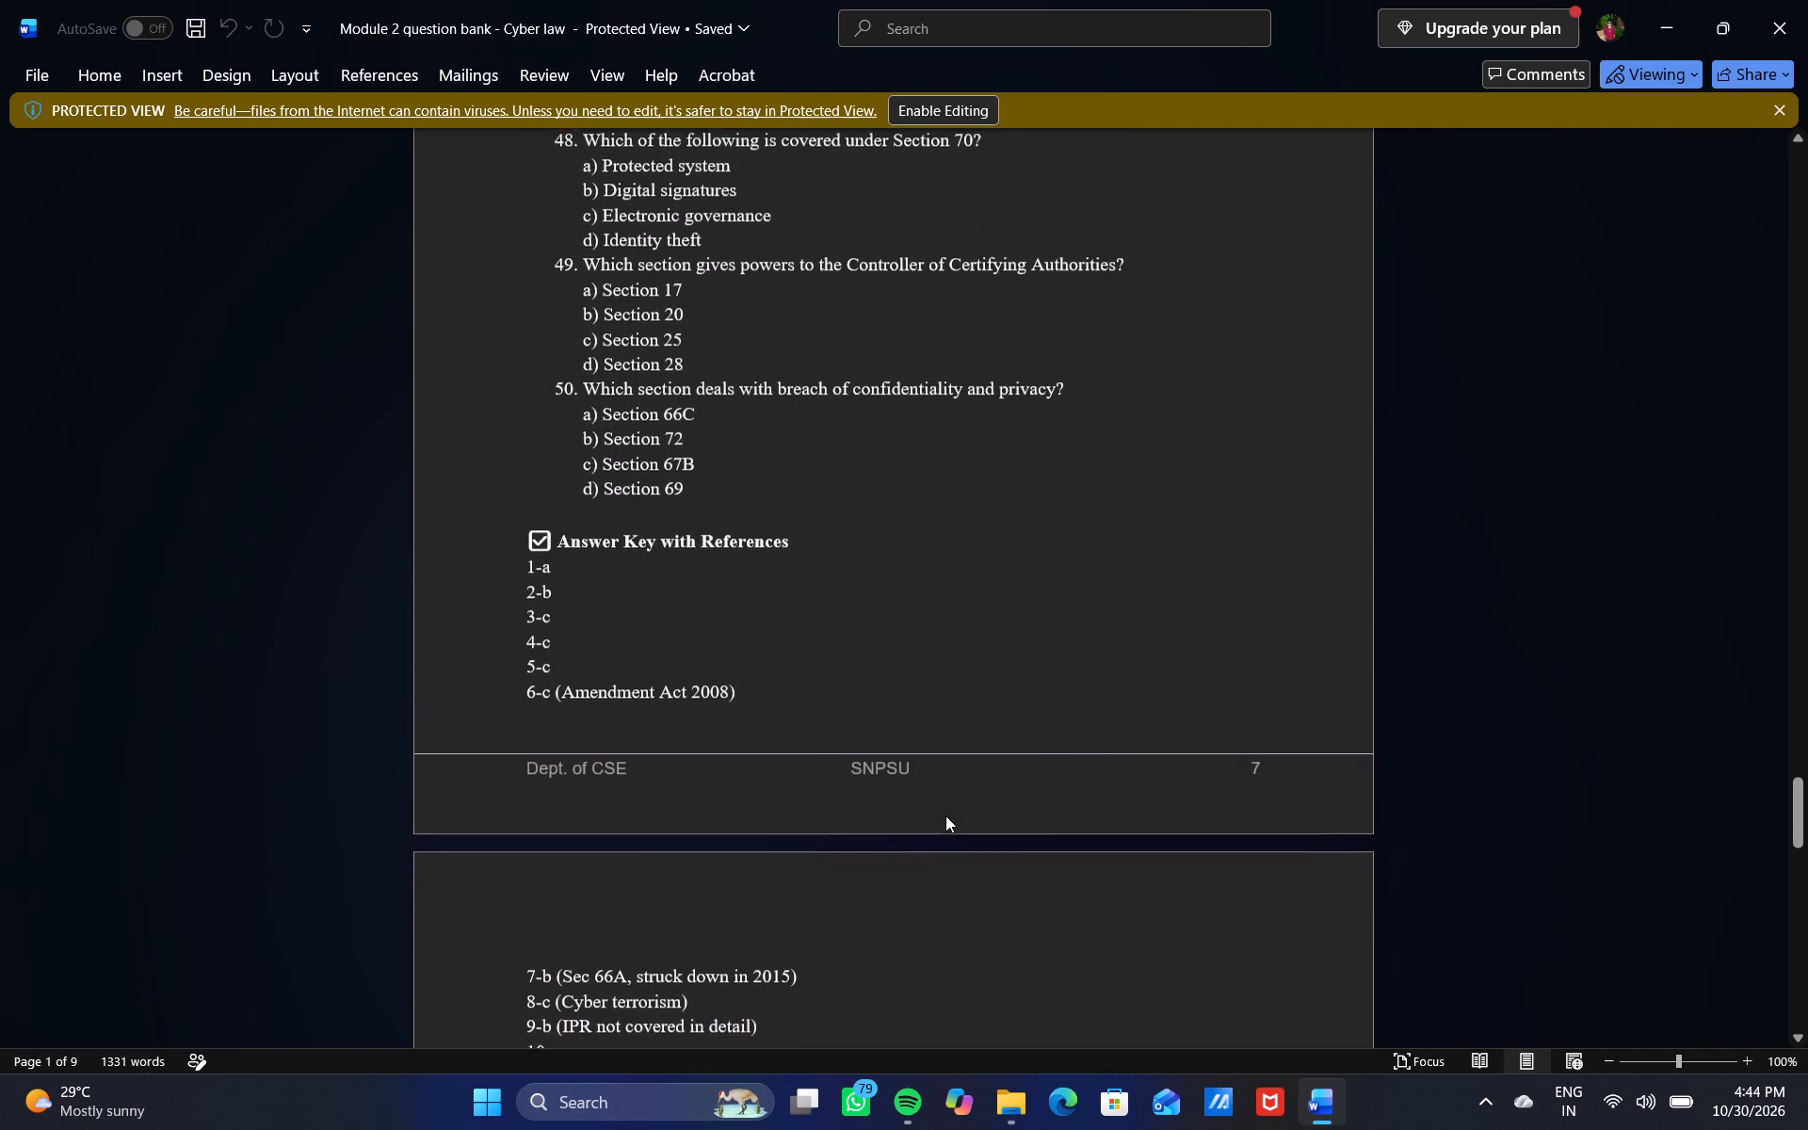
pyautogui.scroll(16, 945, 815)
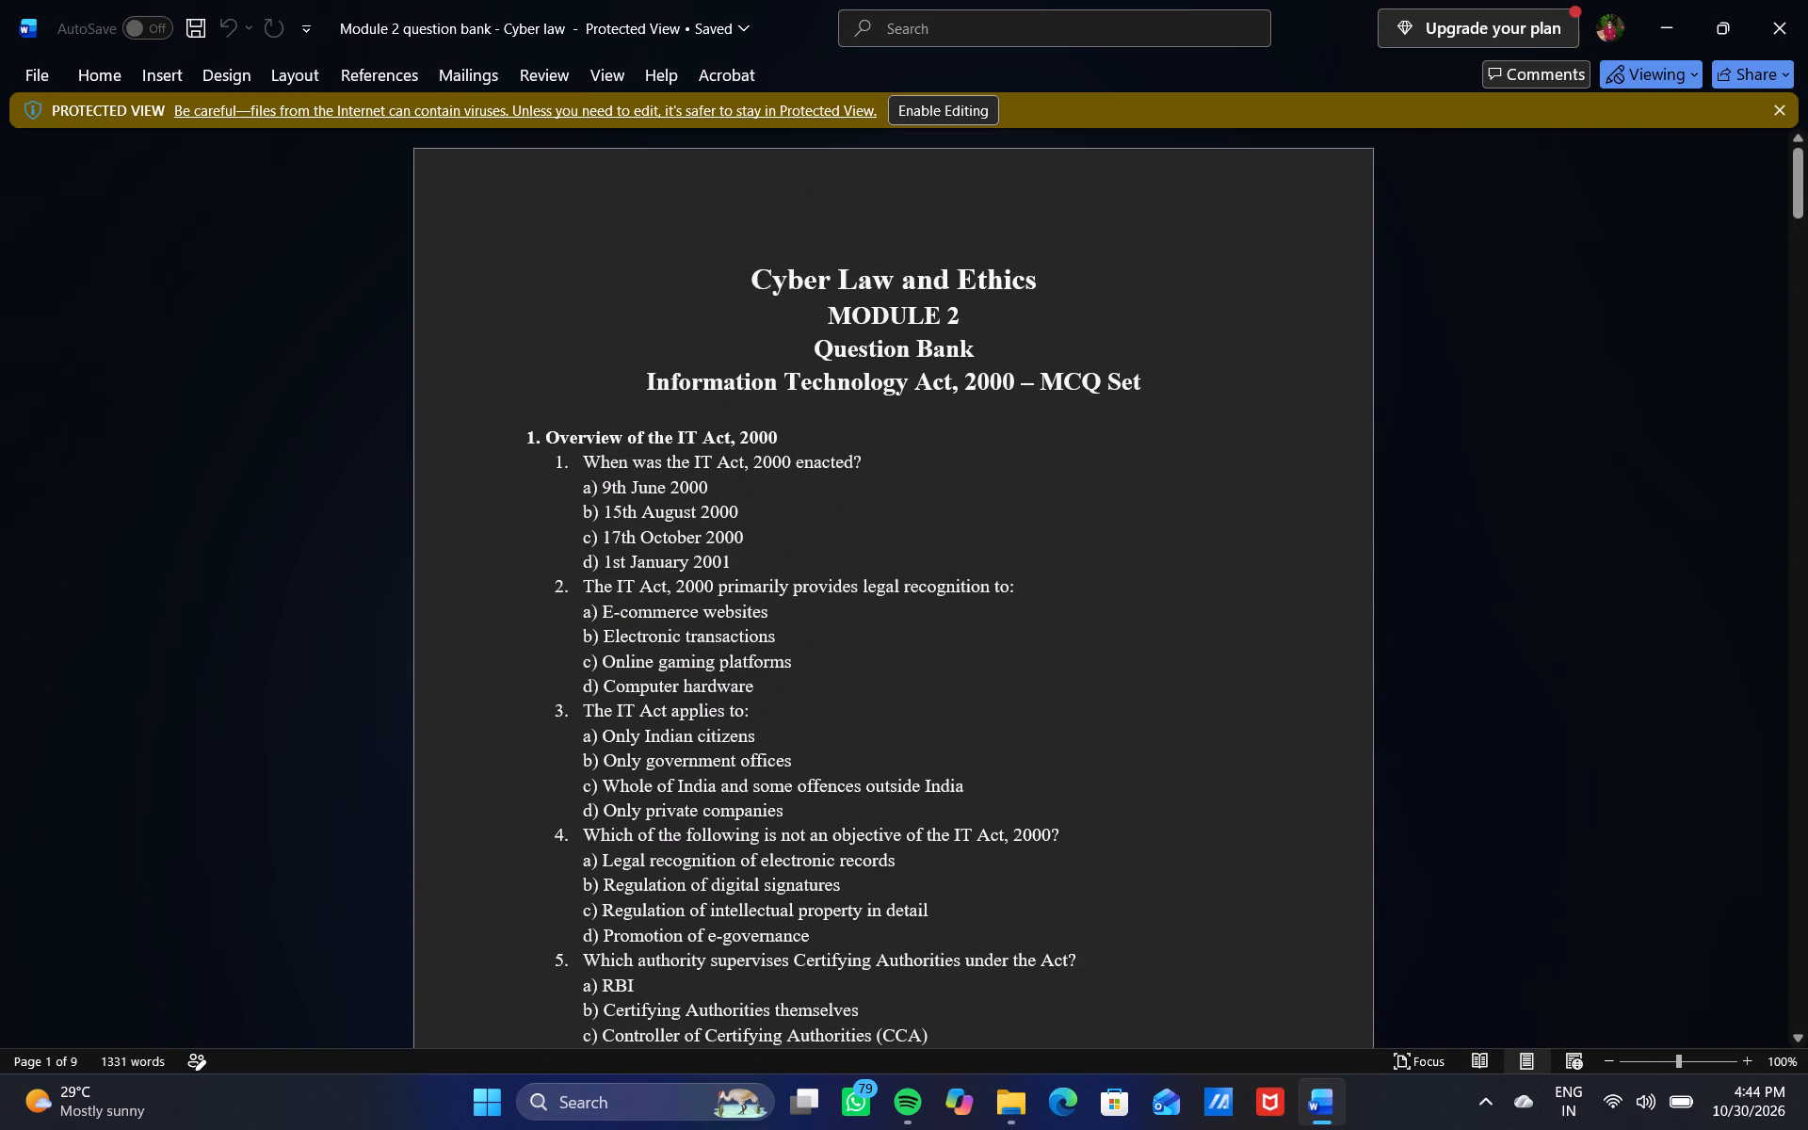
# Enable editing for the Module 2 question bank.
pyautogui.click(907, 121)
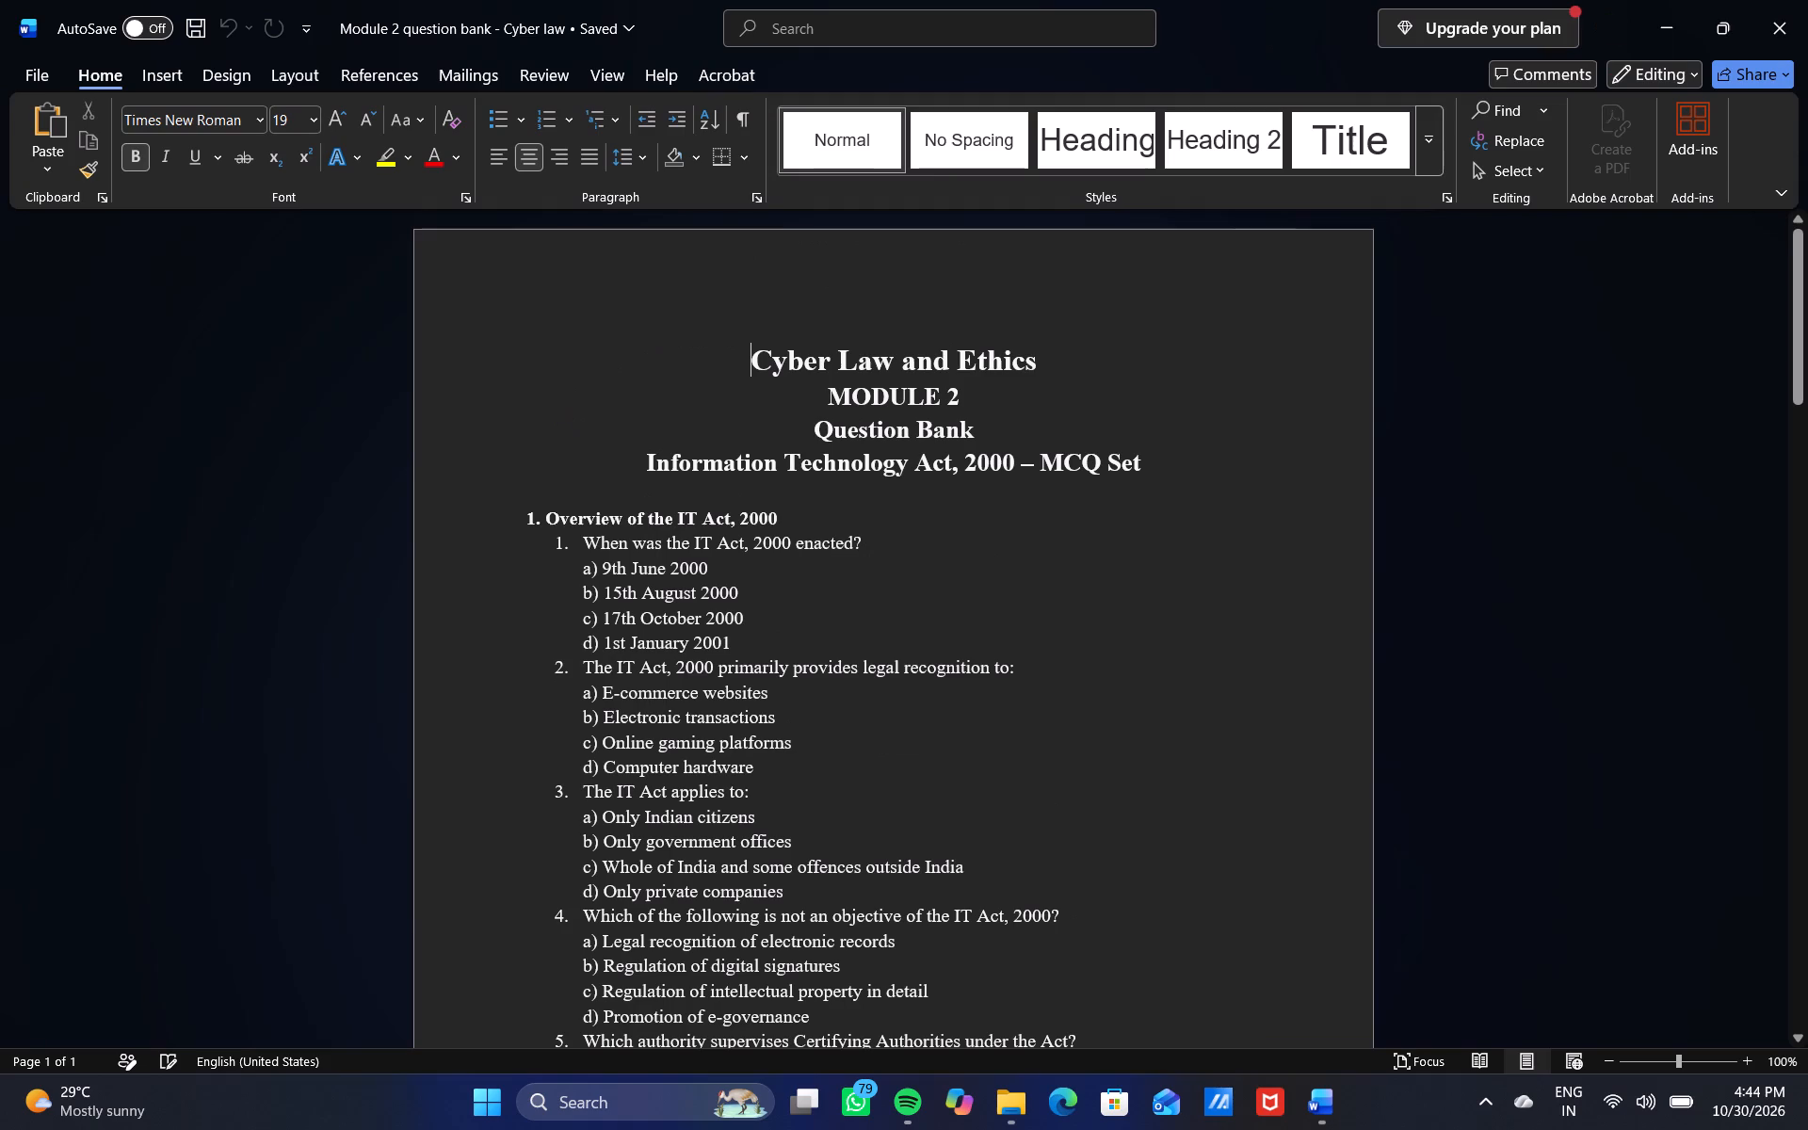
# Format option "a) 9th June 2000" under question 1 in bold and italic.
pyautogui.moveTo(573, 567); pyautogui.dragTo(719, 572)
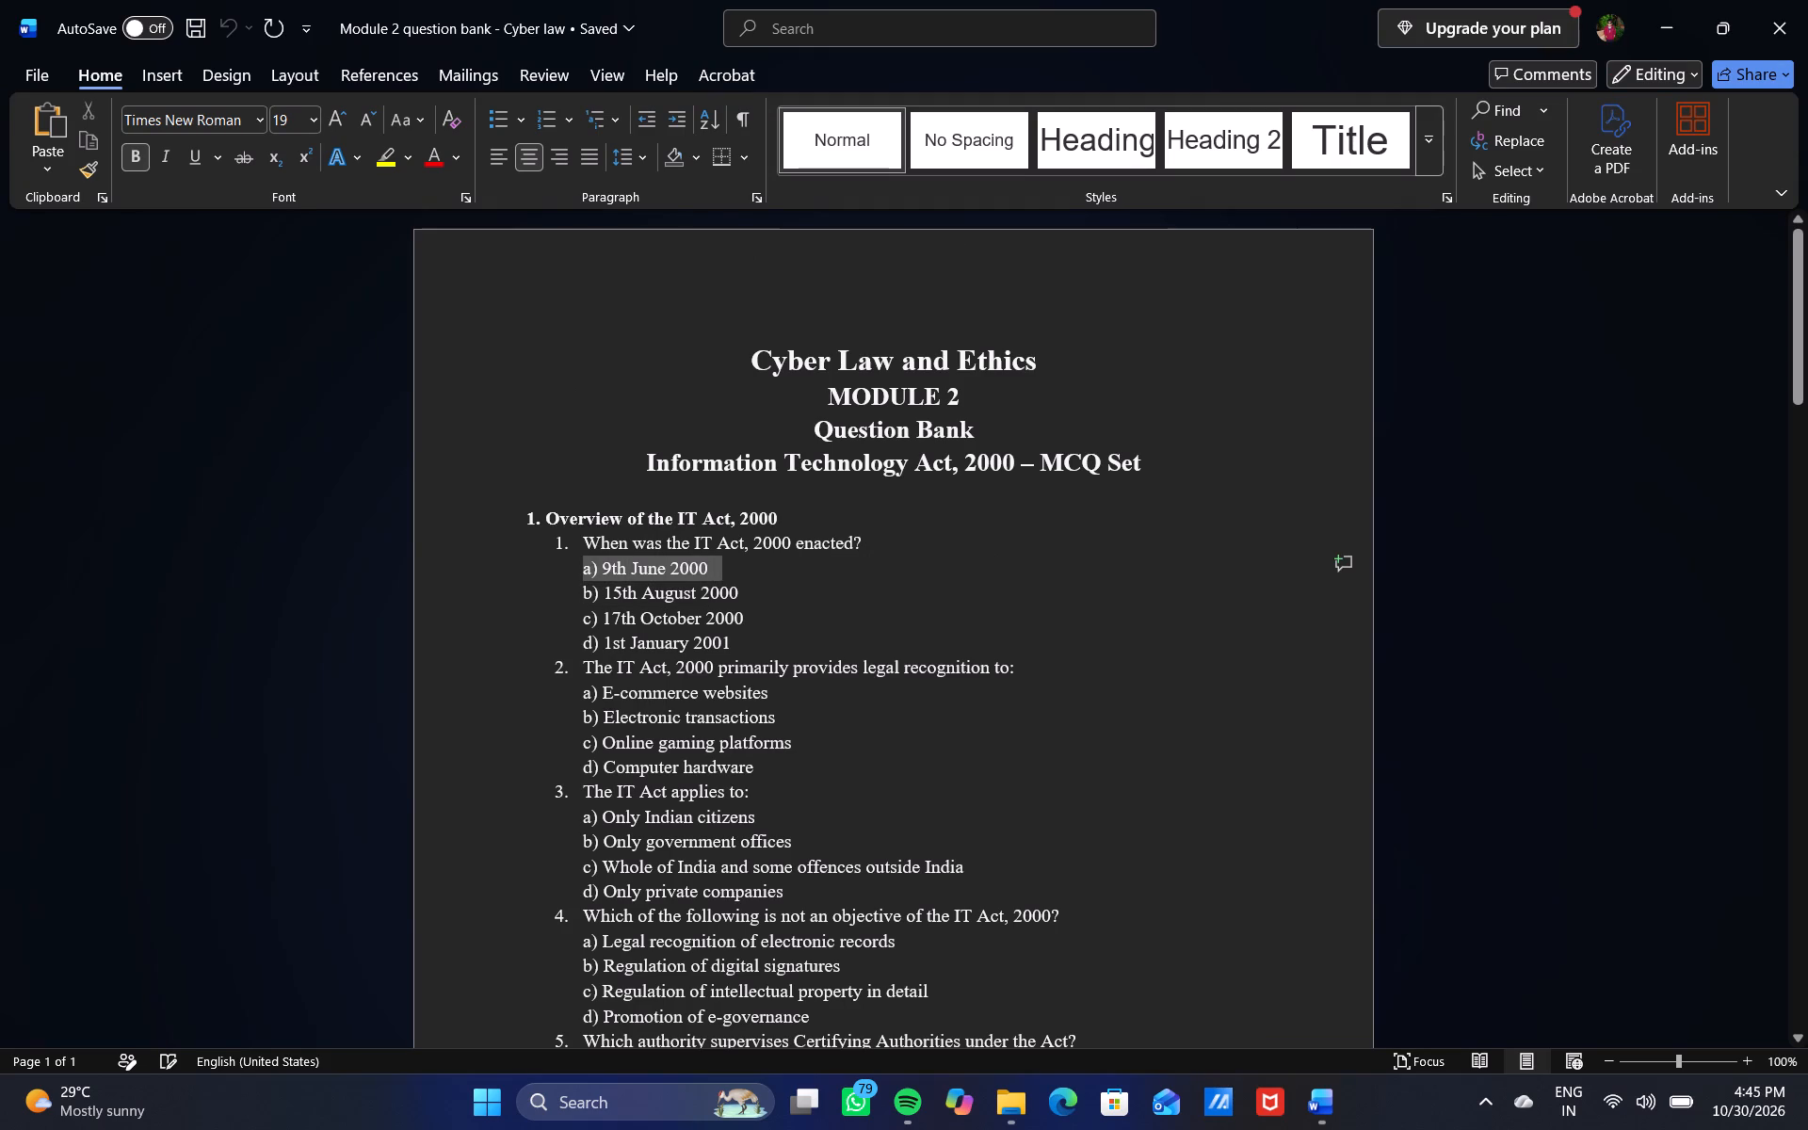
pyautogui.moveTo(719, 572); pyautogui.dragTo(715, 572)
pyautogui.click(742, 529)
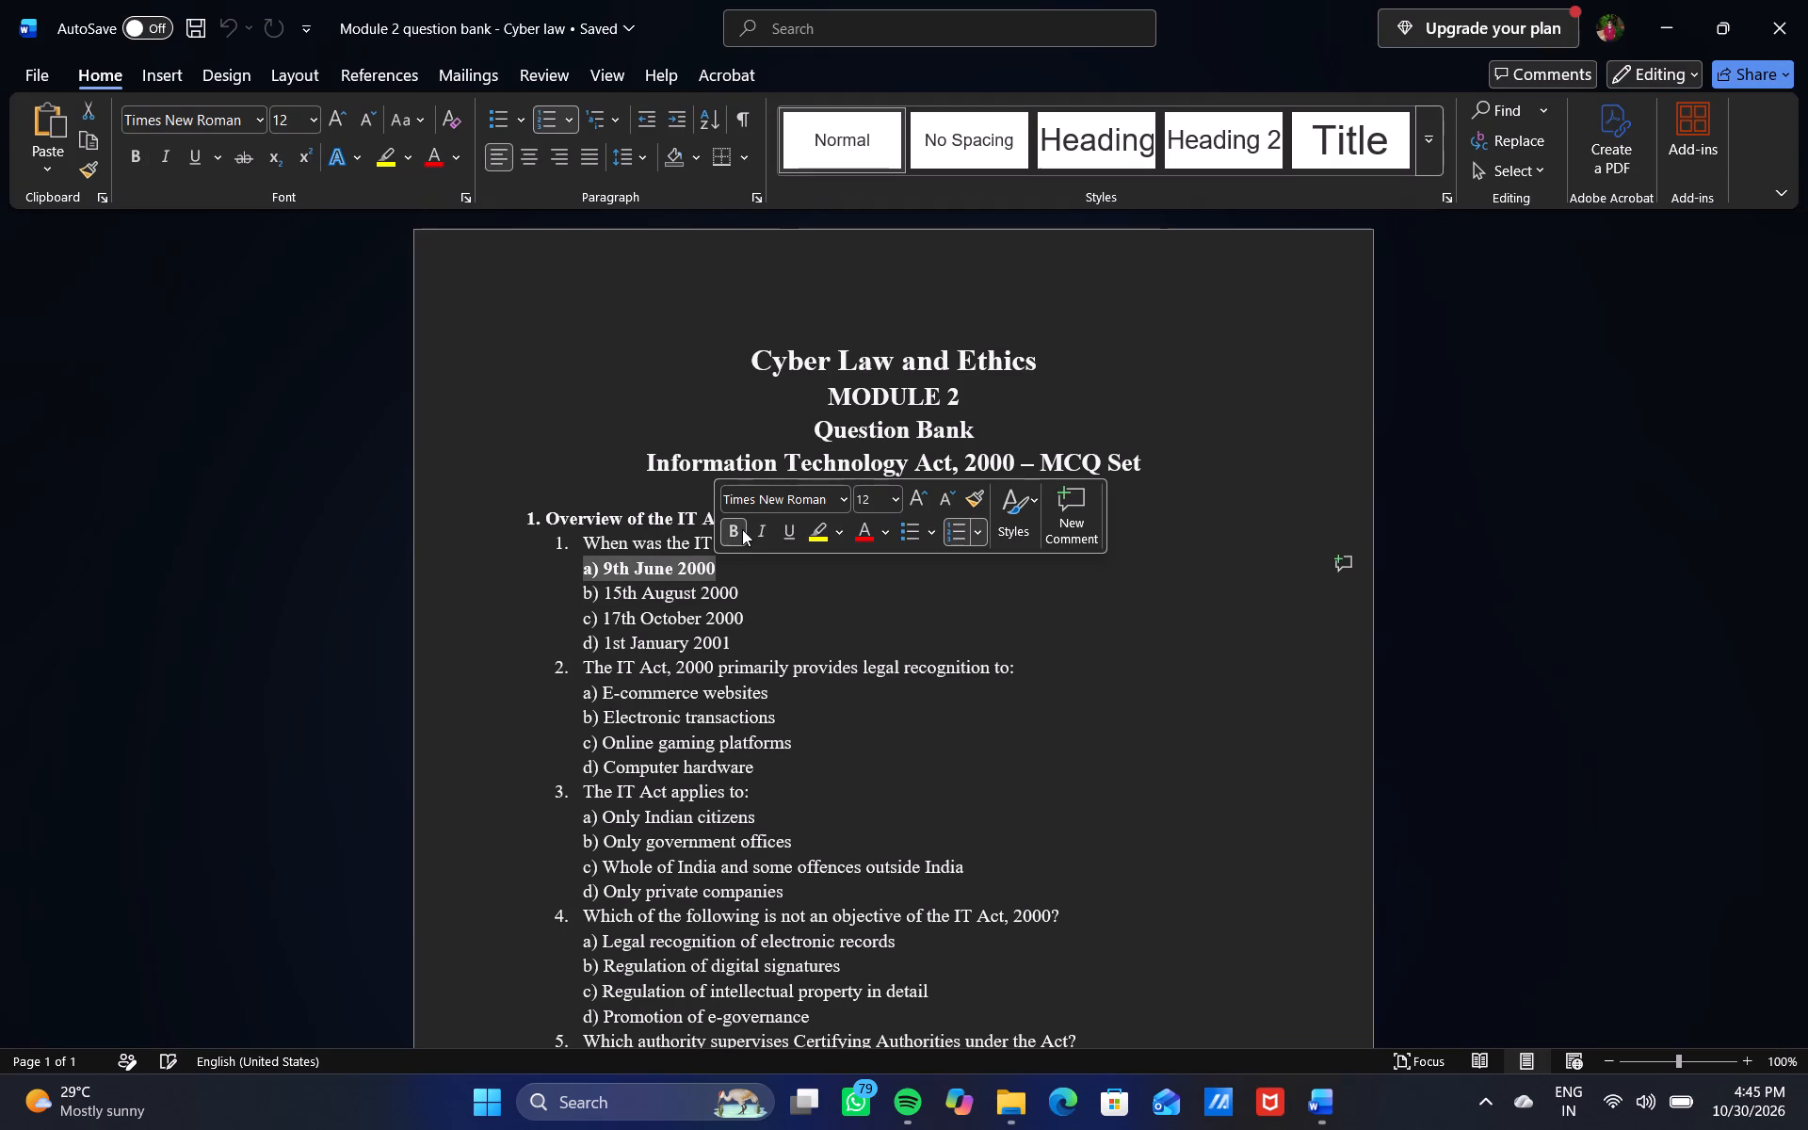
pyautogui.click(787, 617)
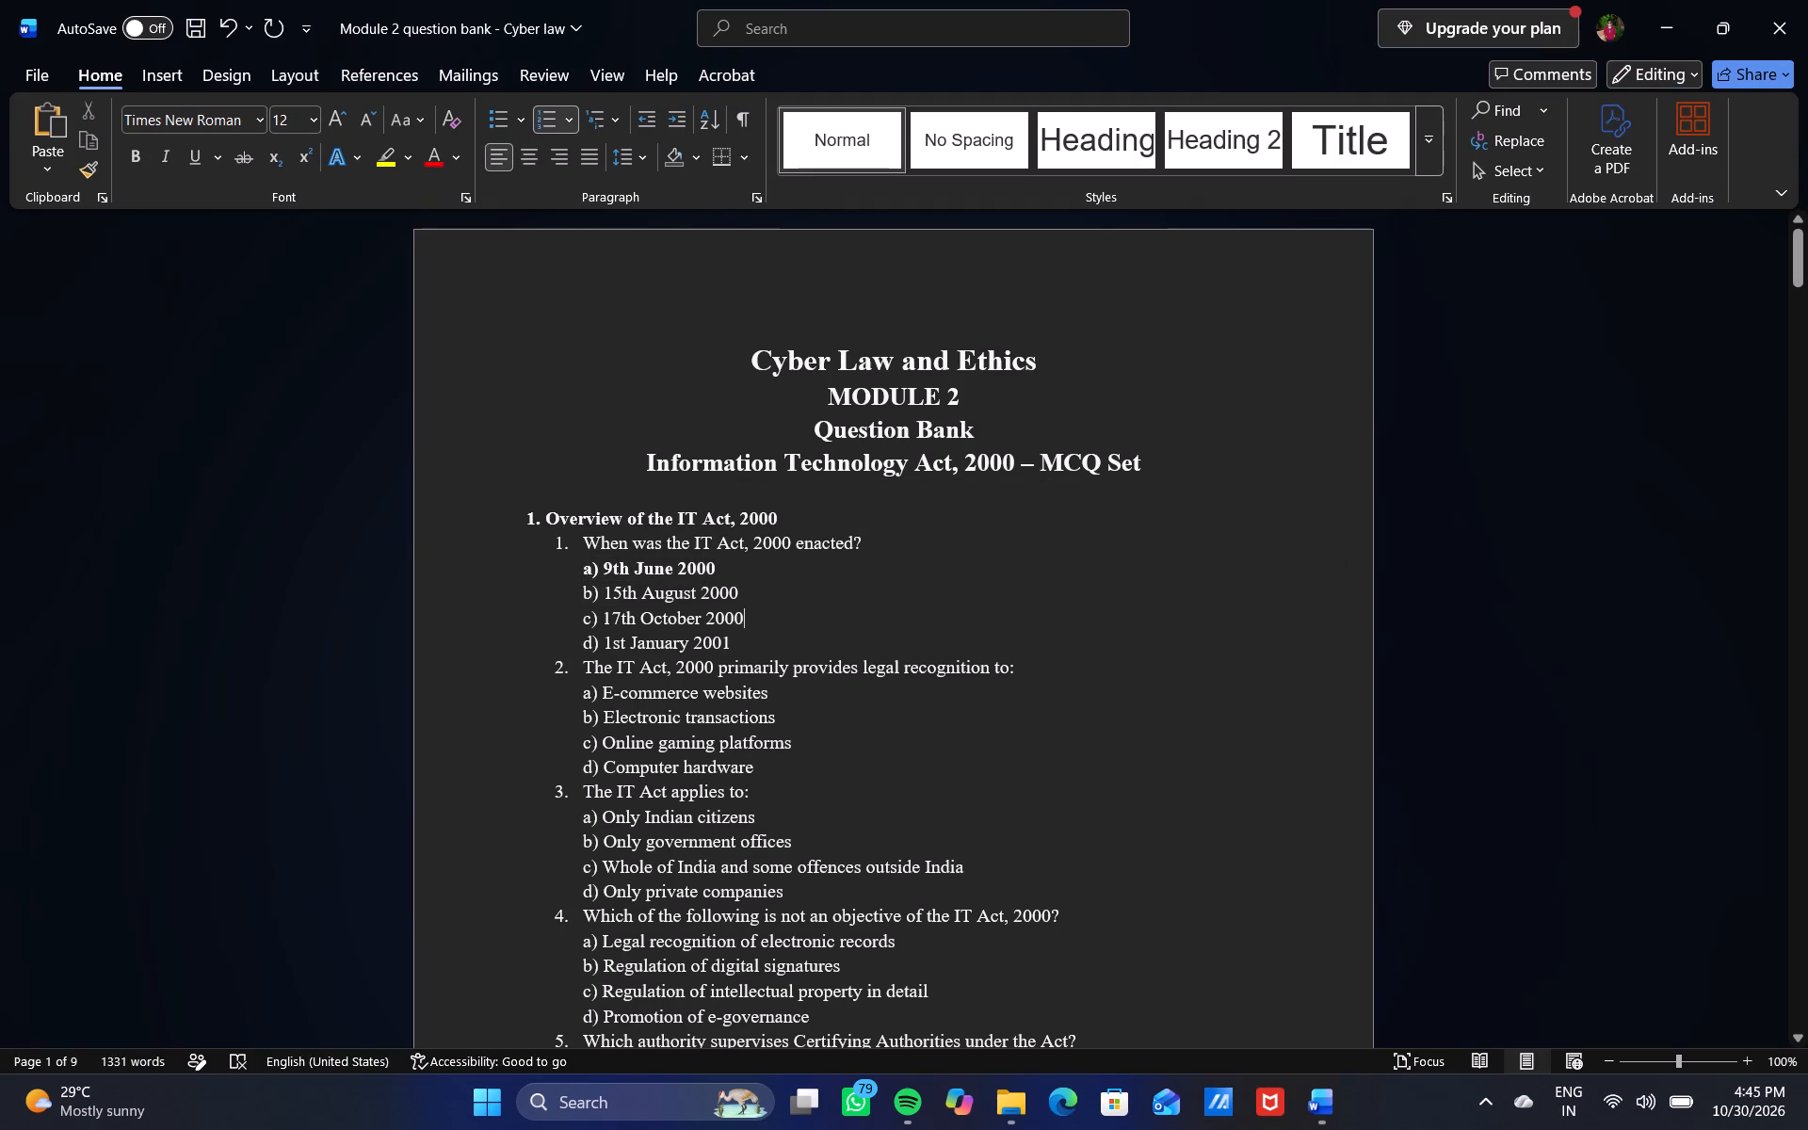
pyautogui.moveTo(584, 563); pyautogui.dragTo(726, 559)
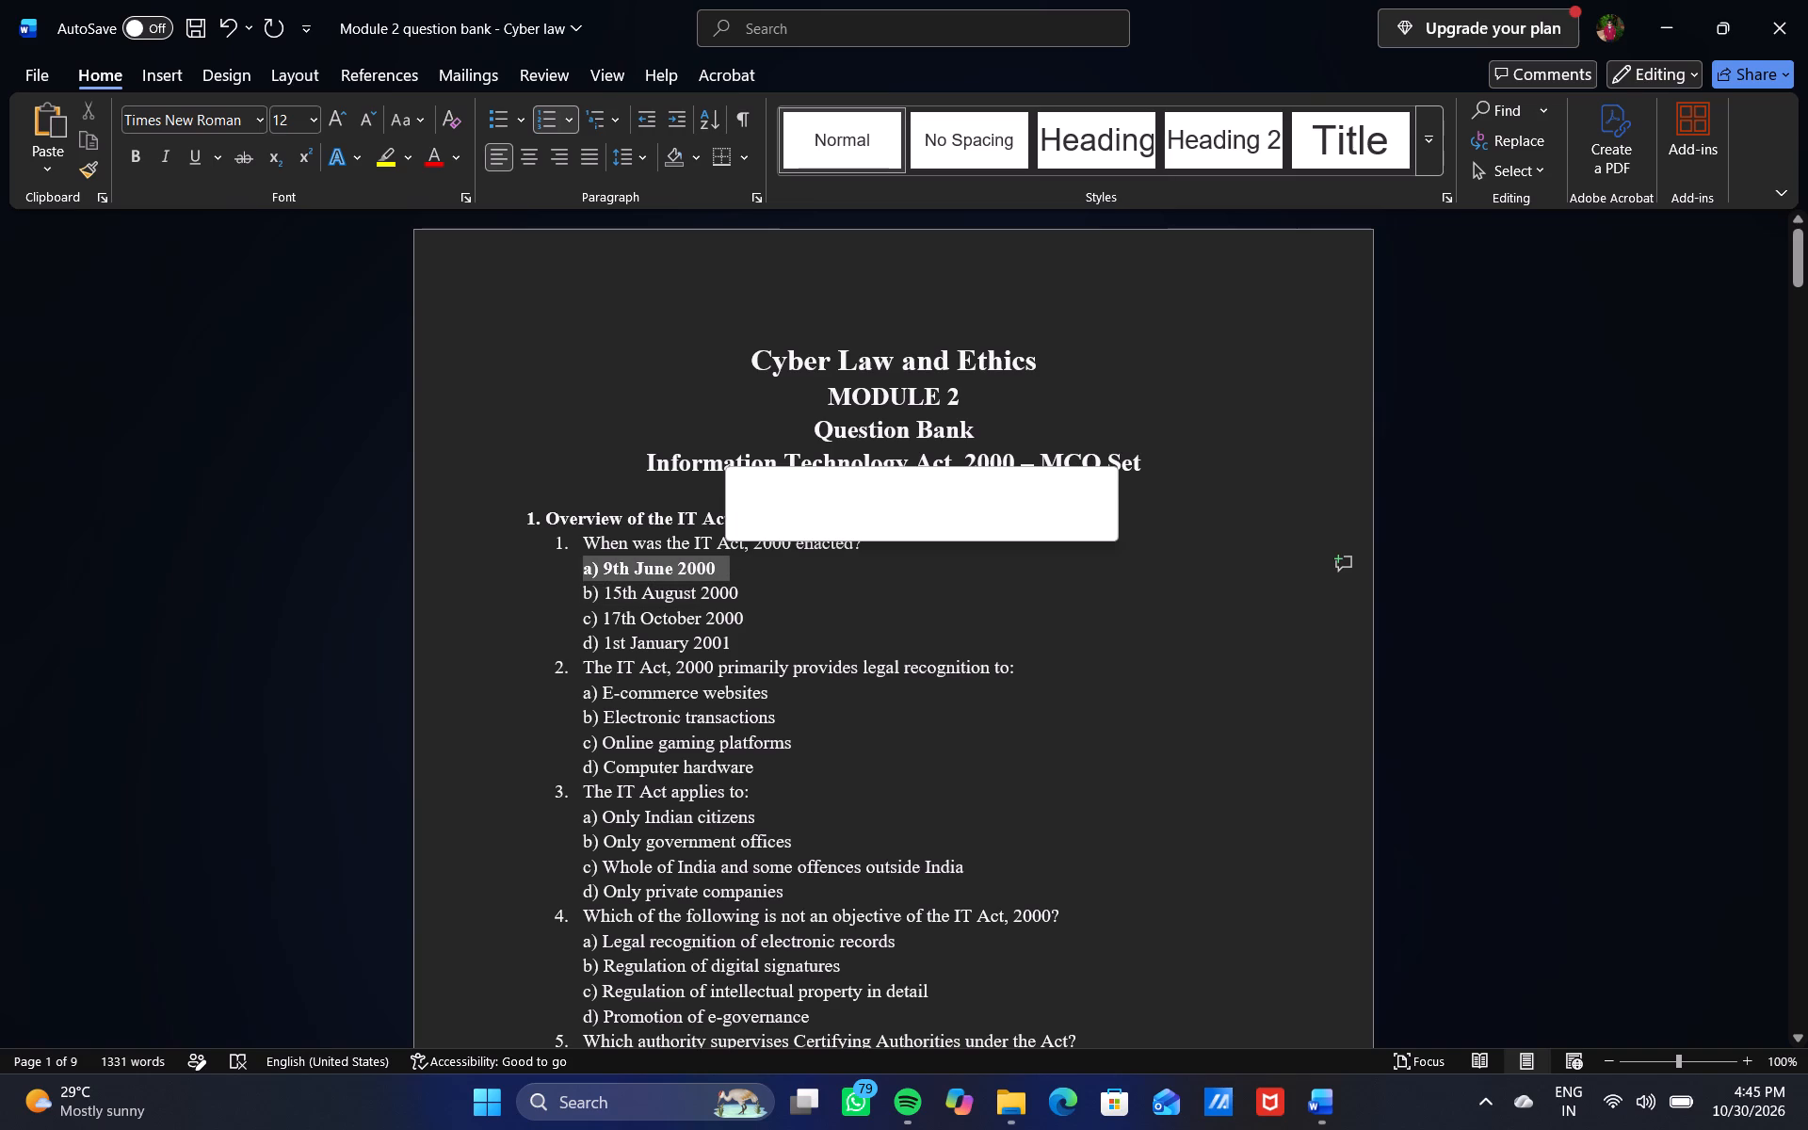
pyautogui.click(778, 521)
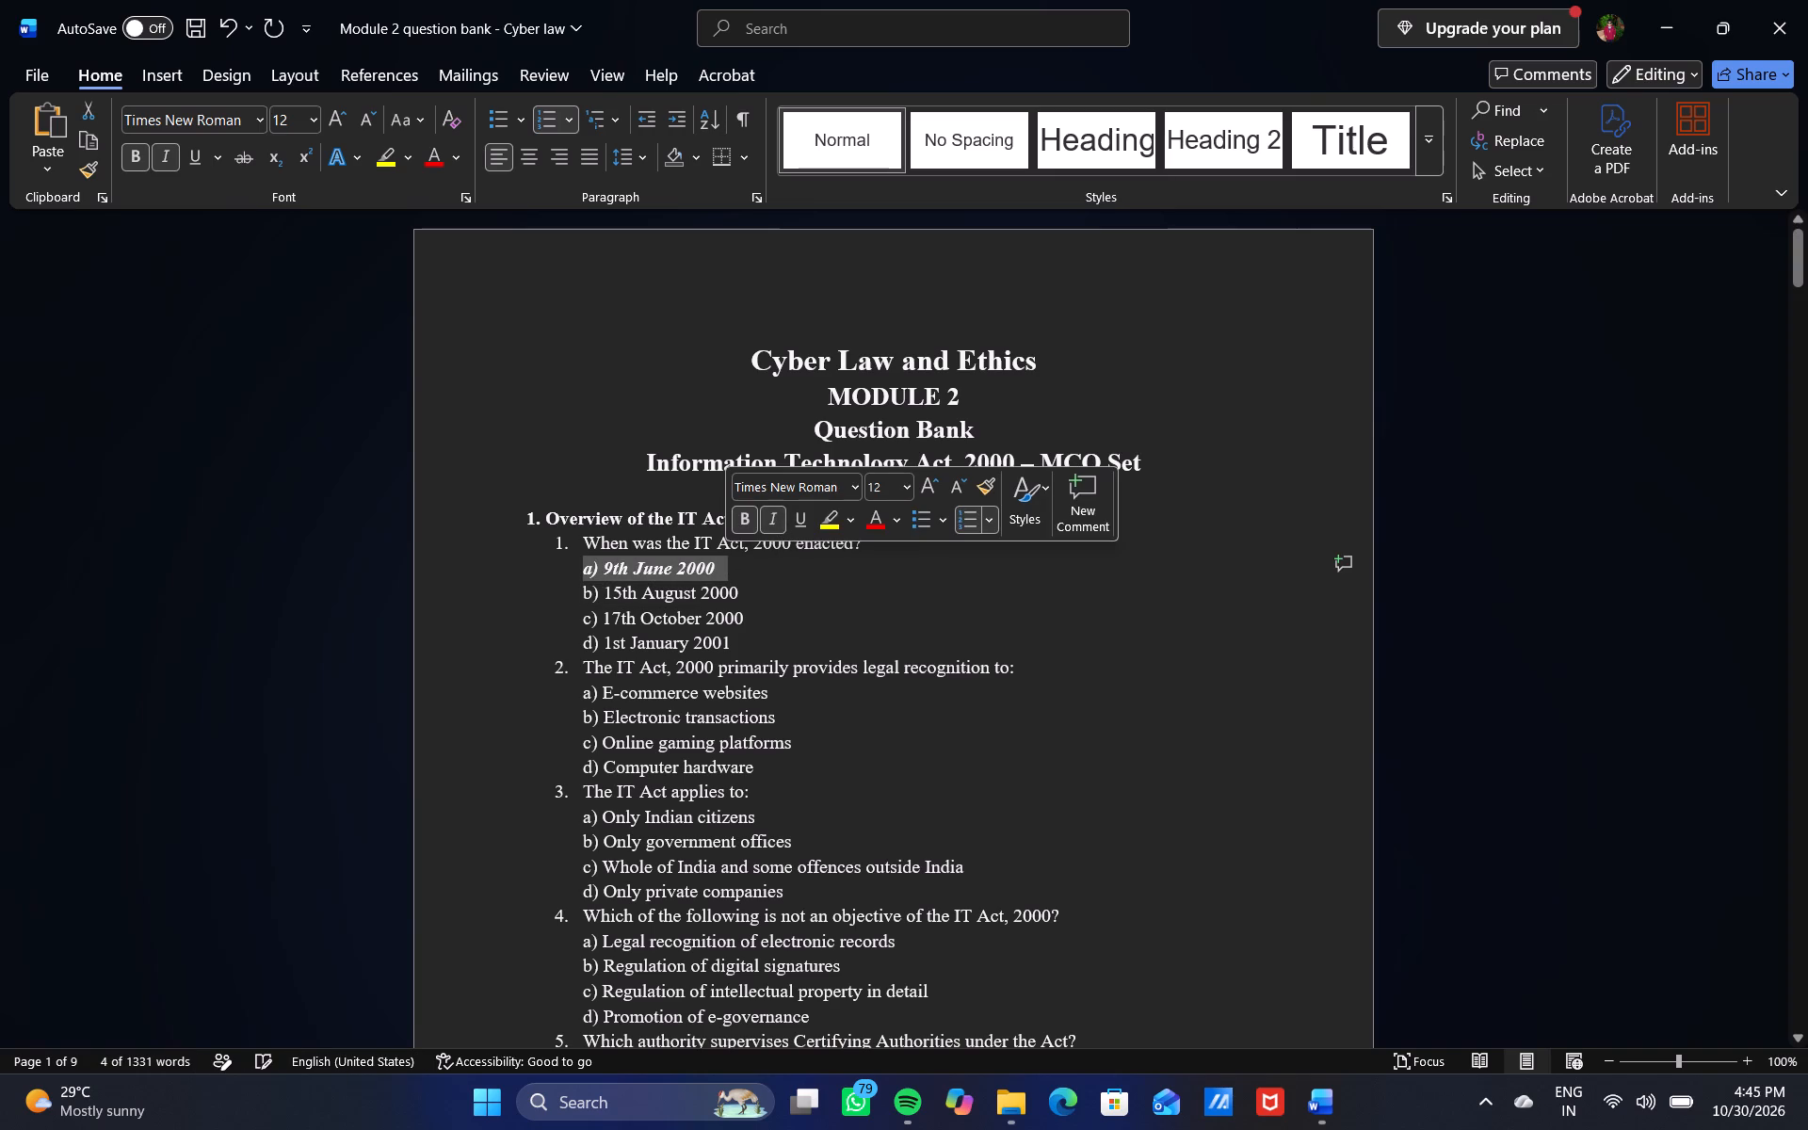
pyautogui.click(829, 621)
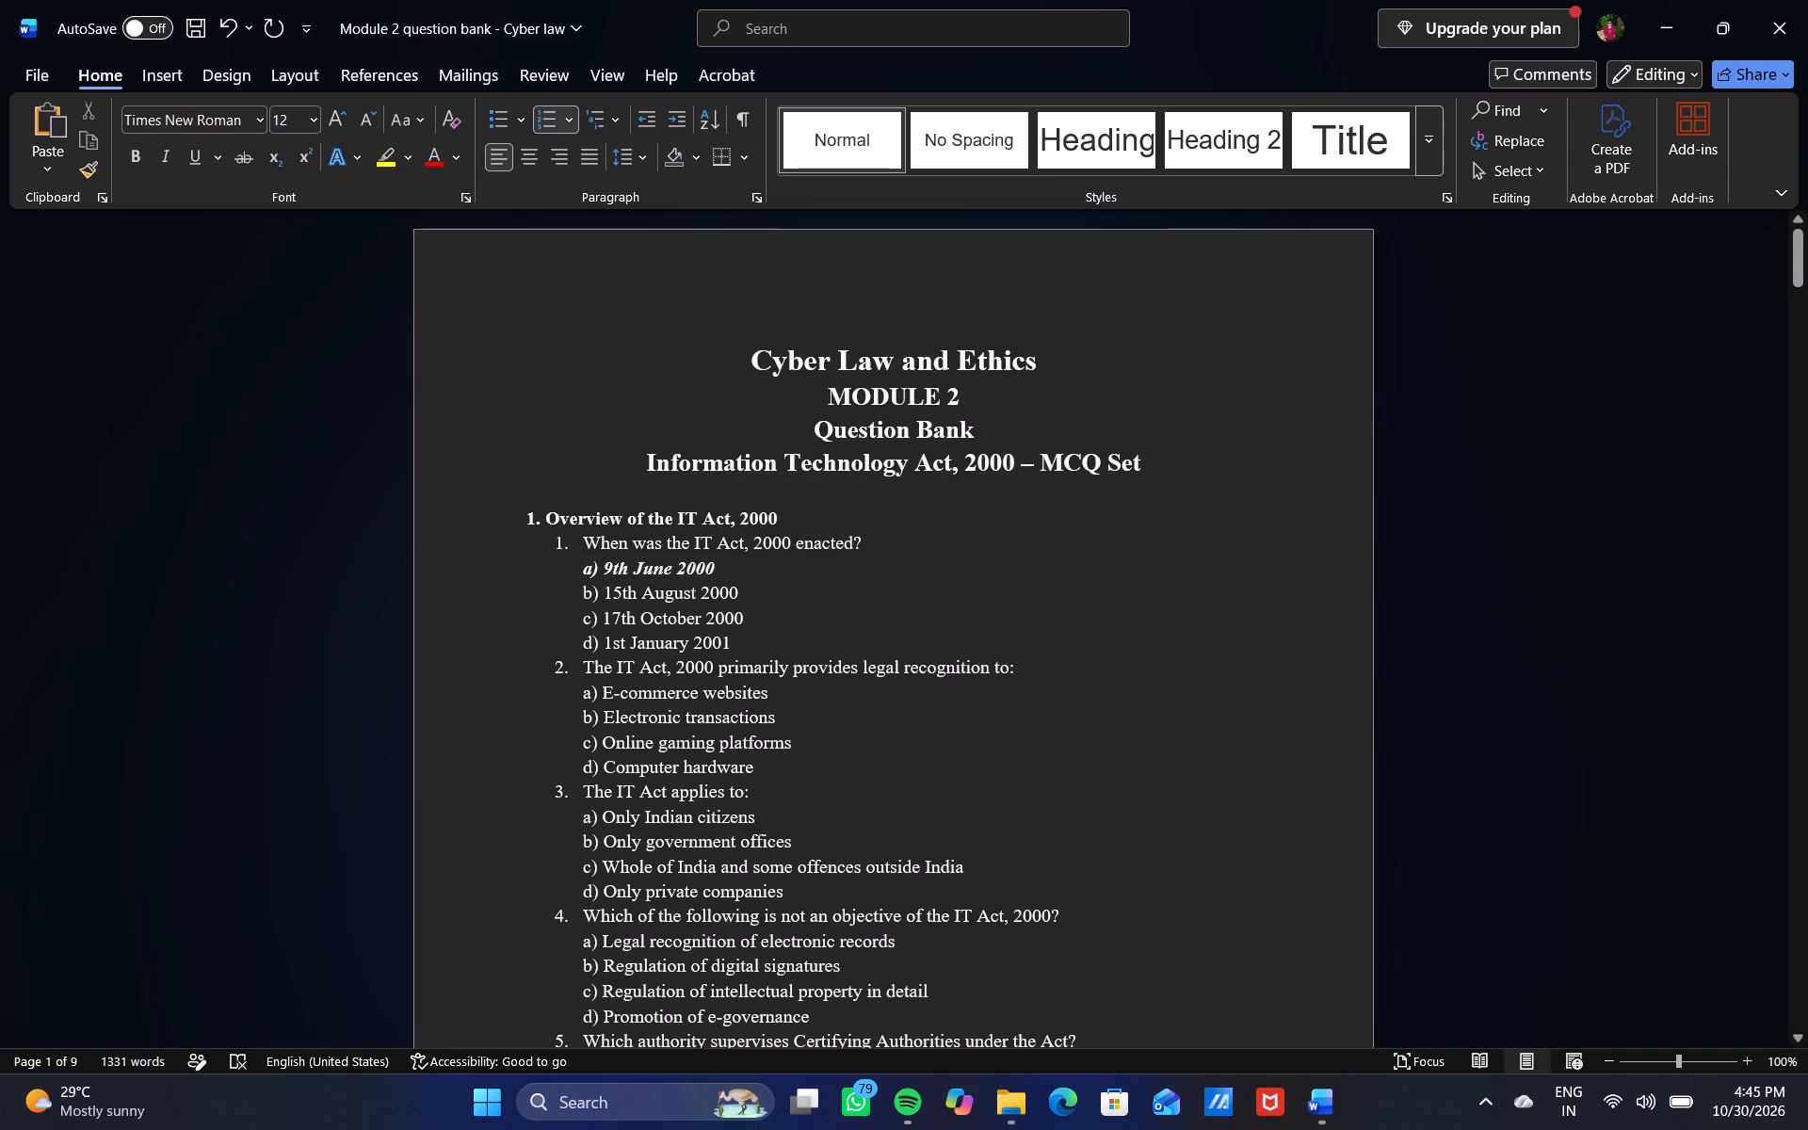
# Read the Answer Key with References through answer 50 for the correct options to the Module 2 questions.
pyautogui.scroll(-5, 756, 685)
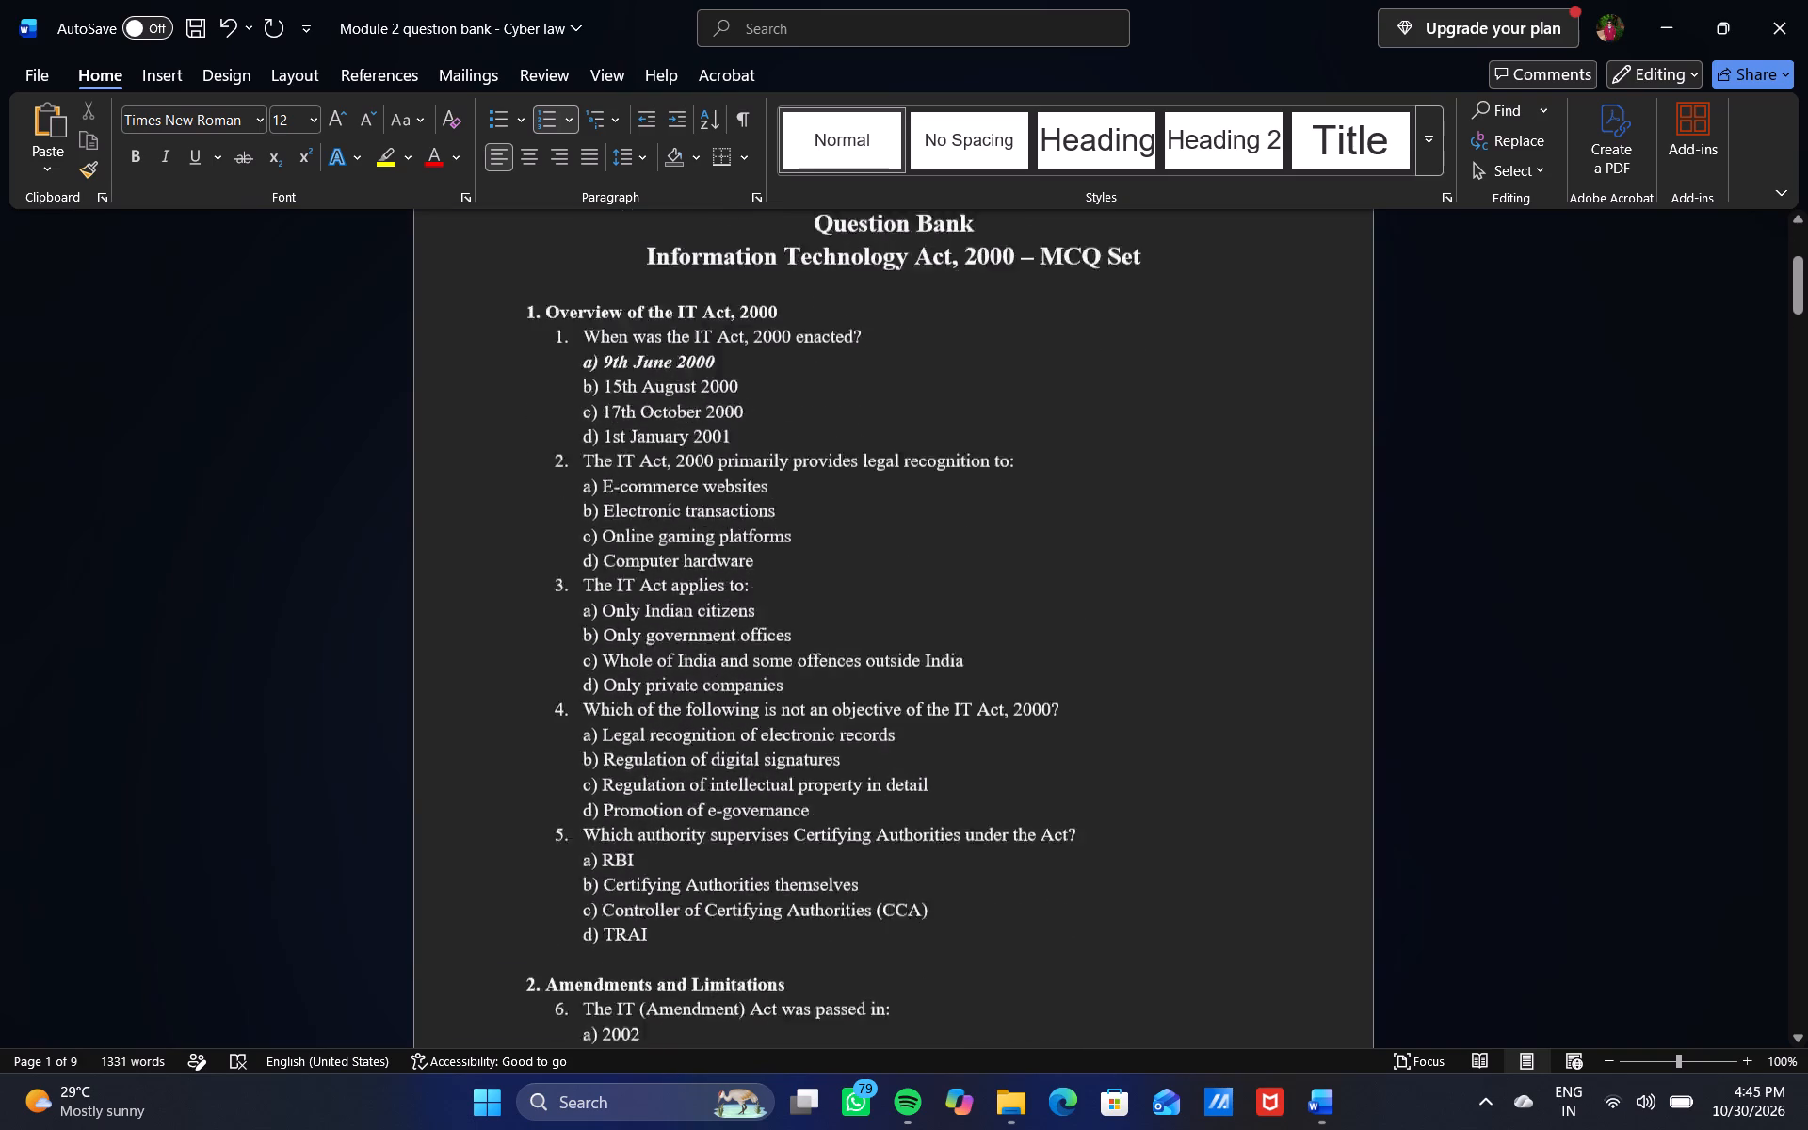
pyautogui.scroll(-7, 756, 685)
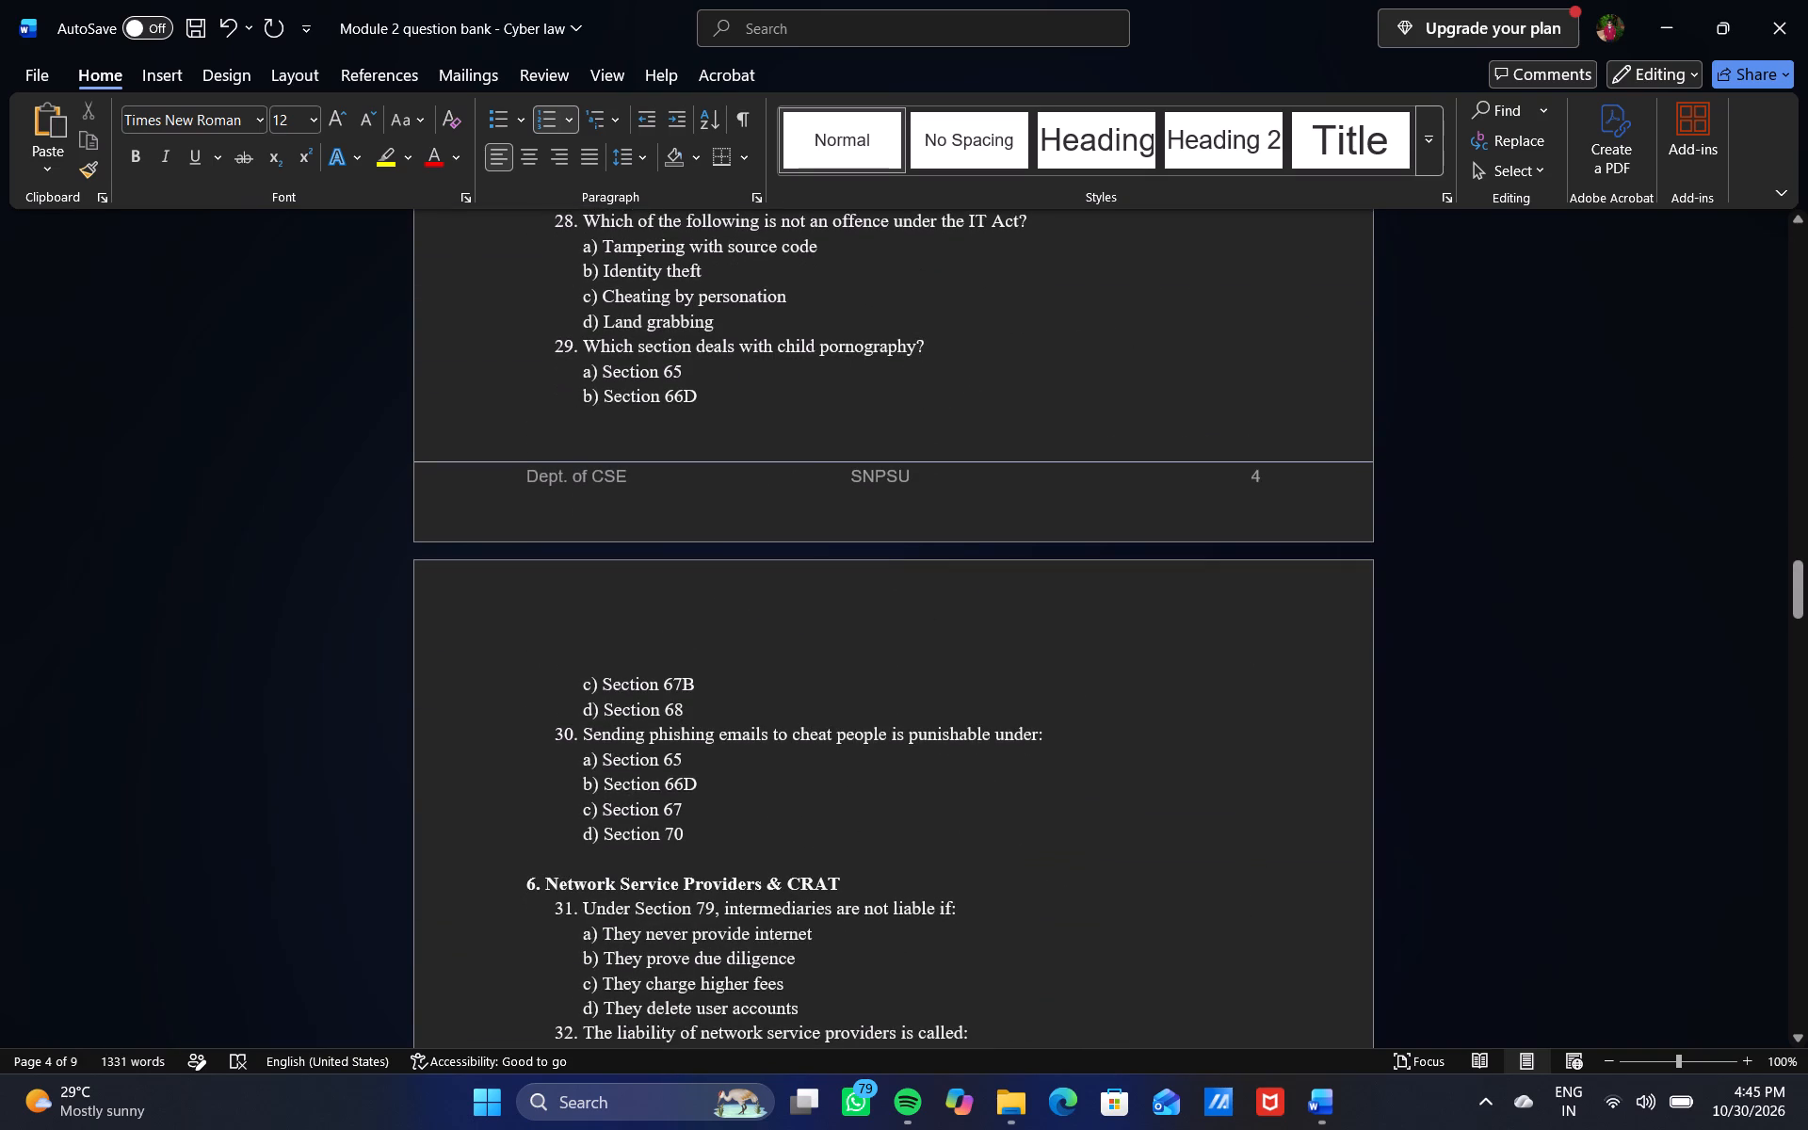
pyautogui.scroll(-11, 756, 685)
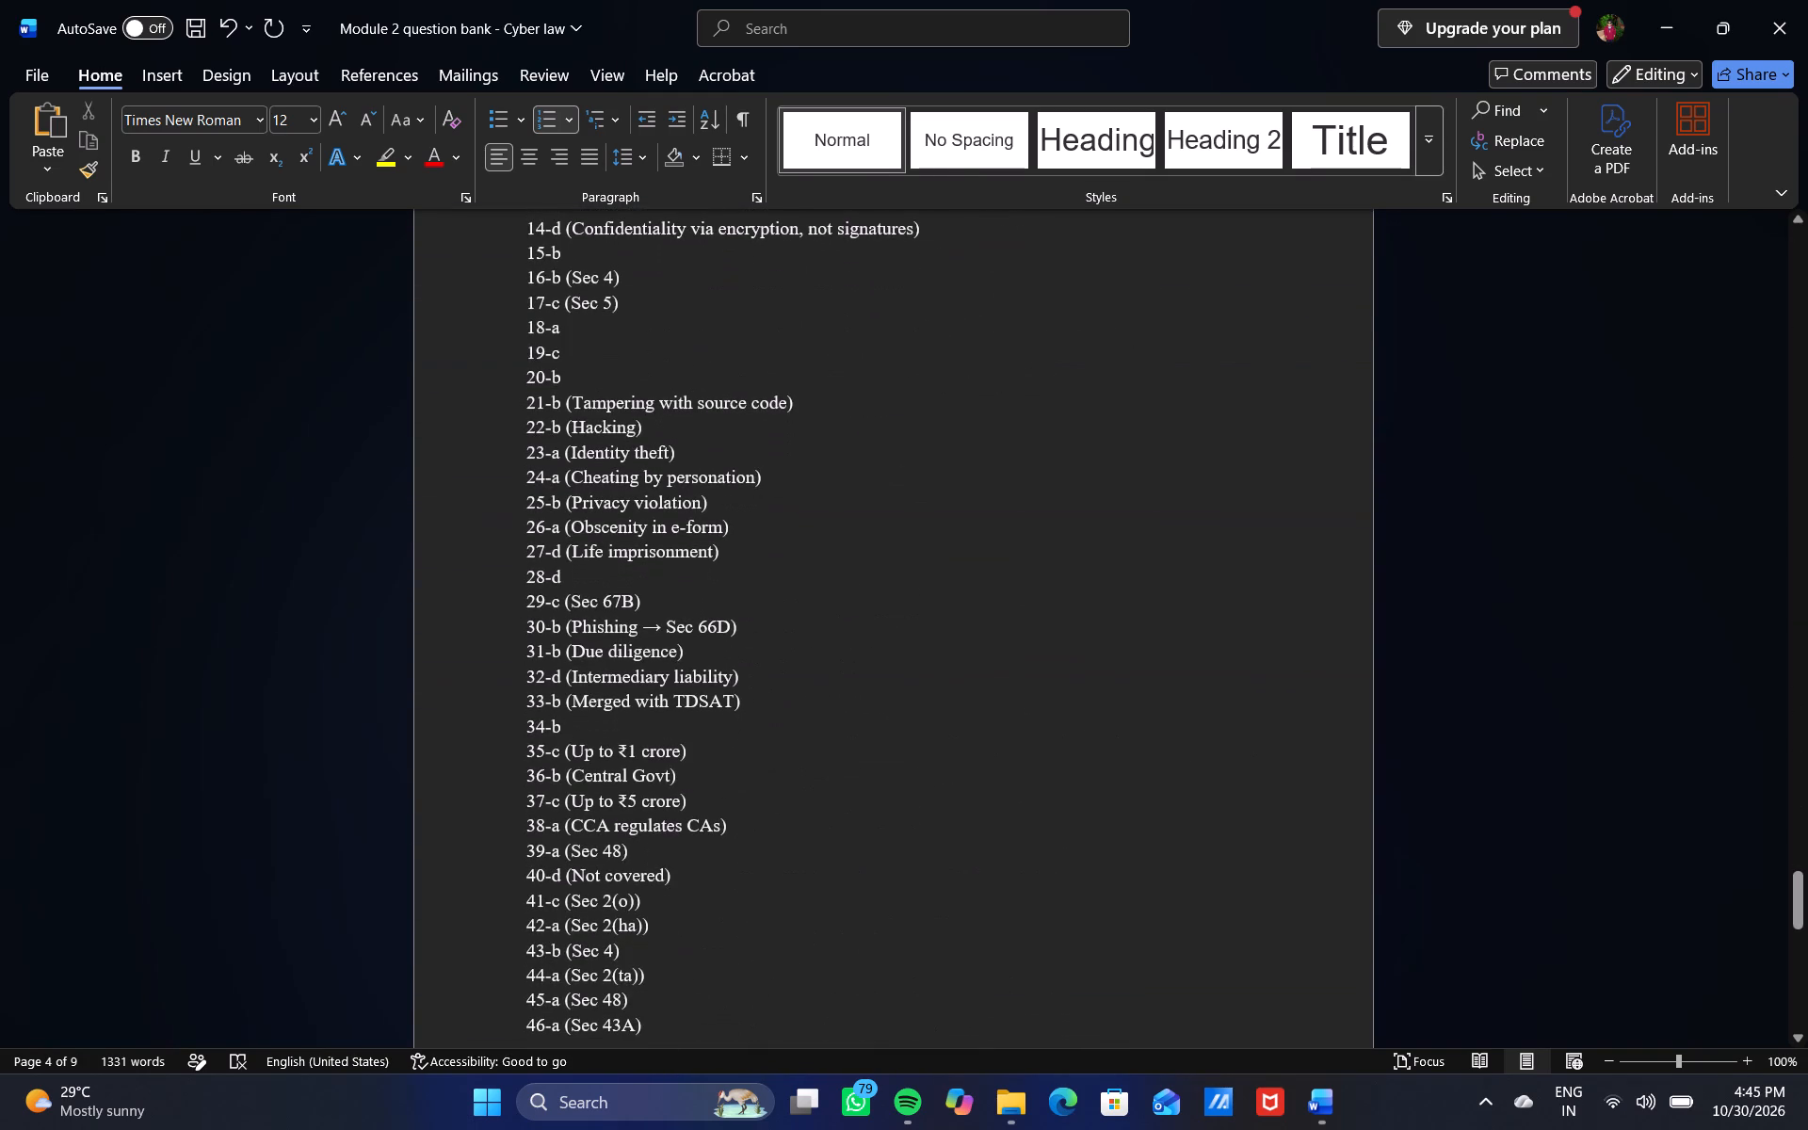
pyautogui.scroll(4, 756, 685)
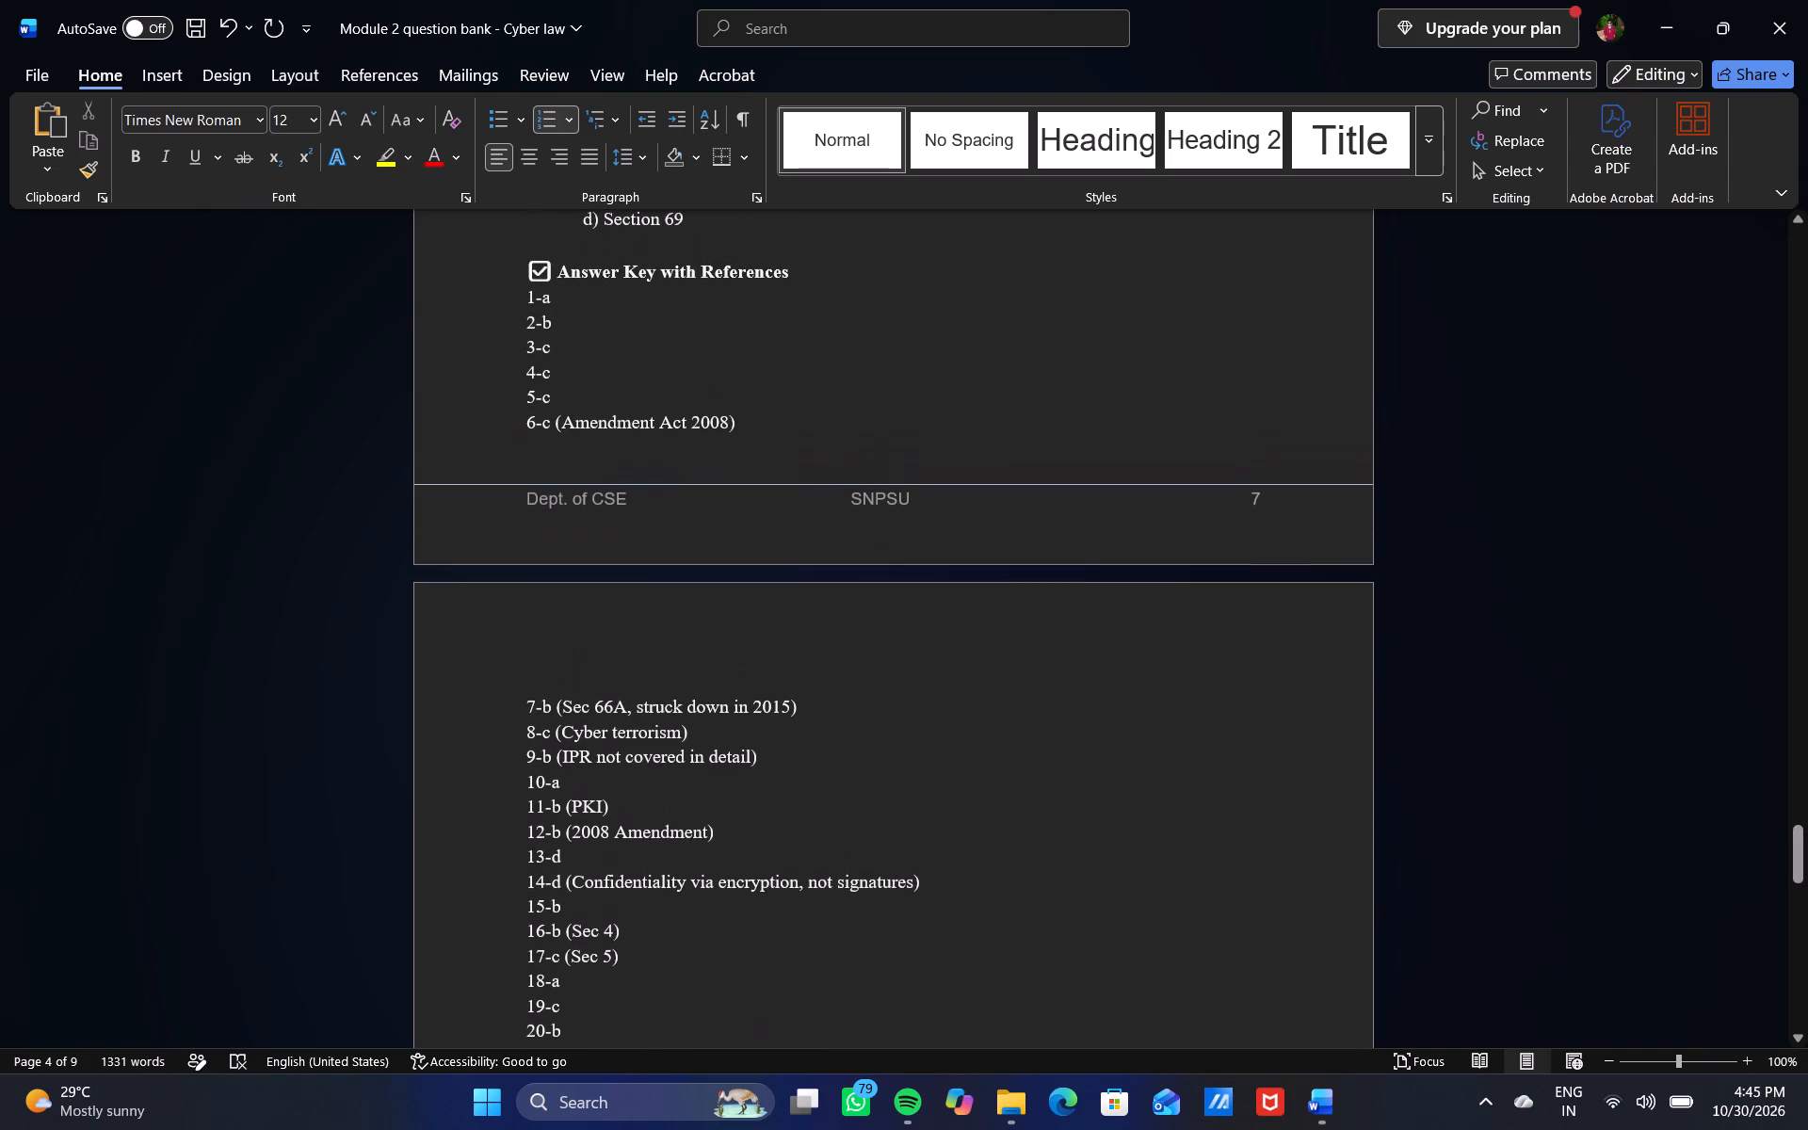
pyautogui.scroll(-1, 756, 685)
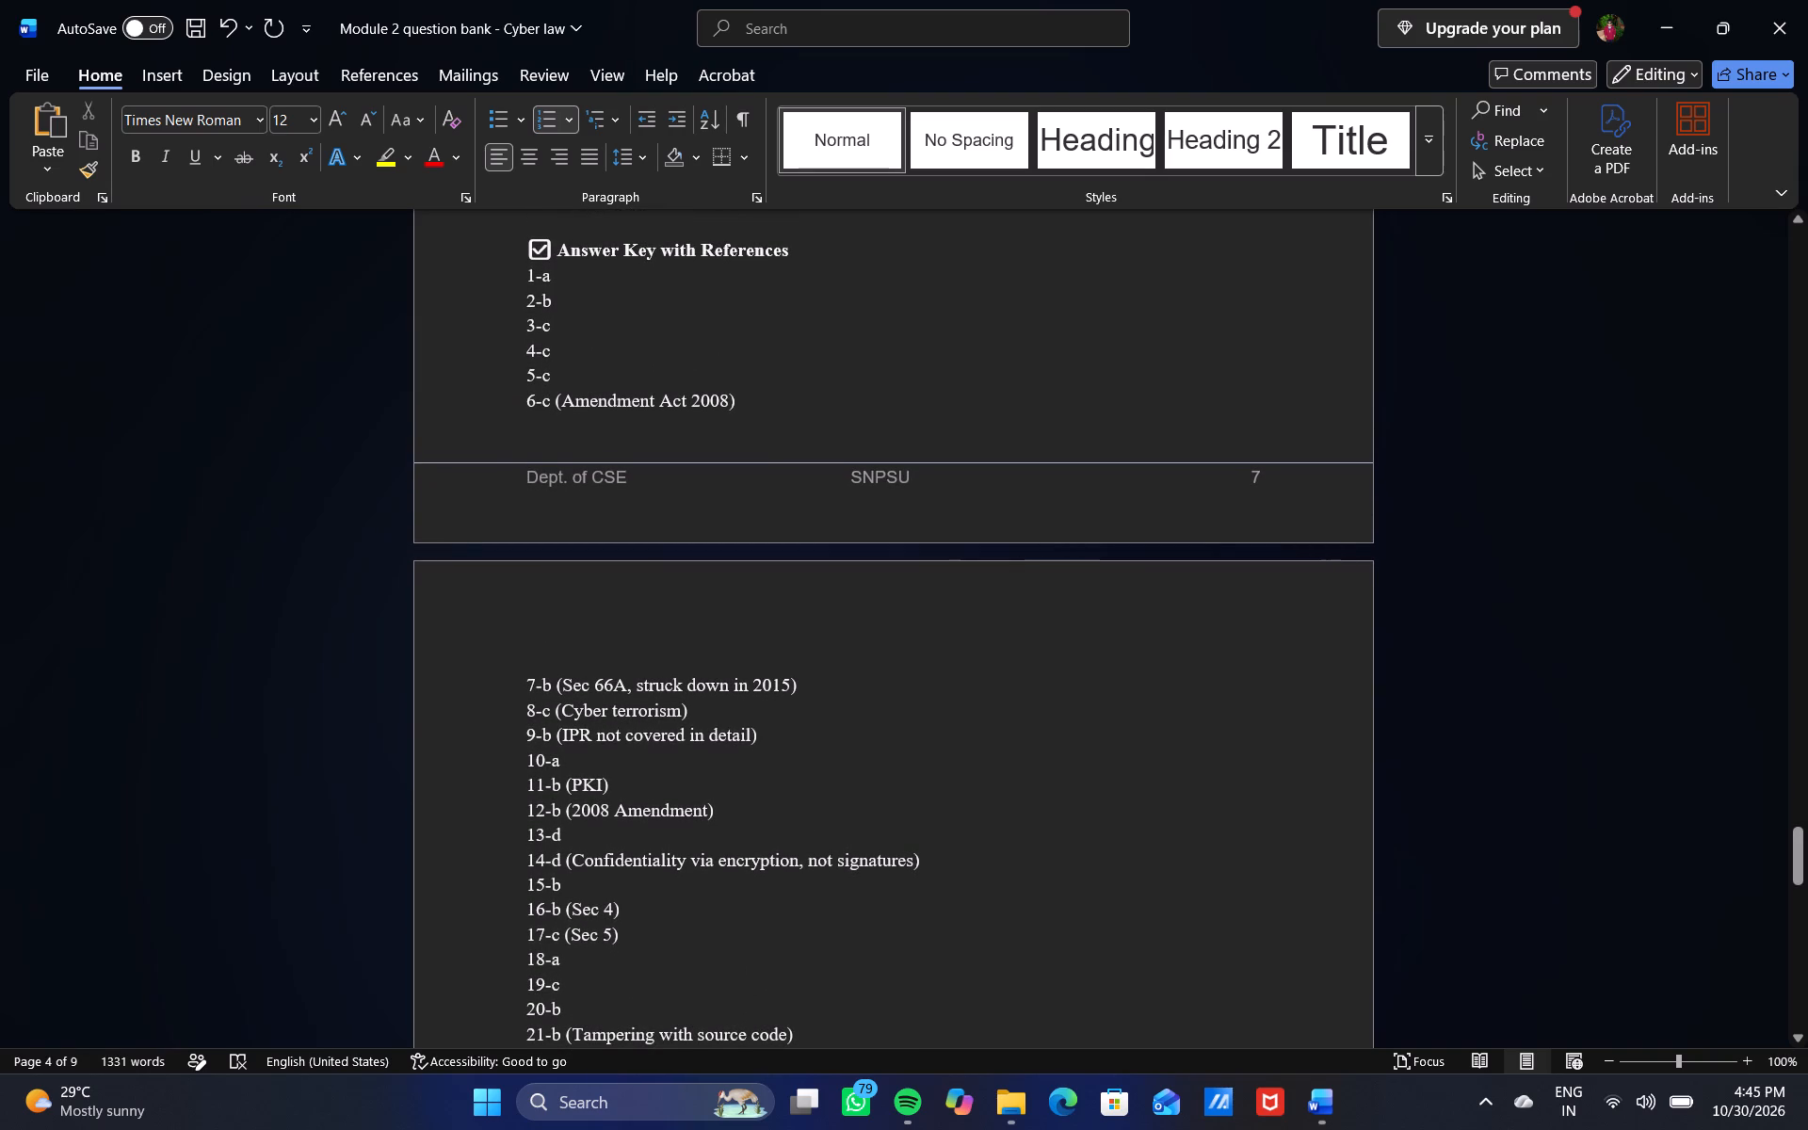
pyautogui.scroll(-3, 756, 685)
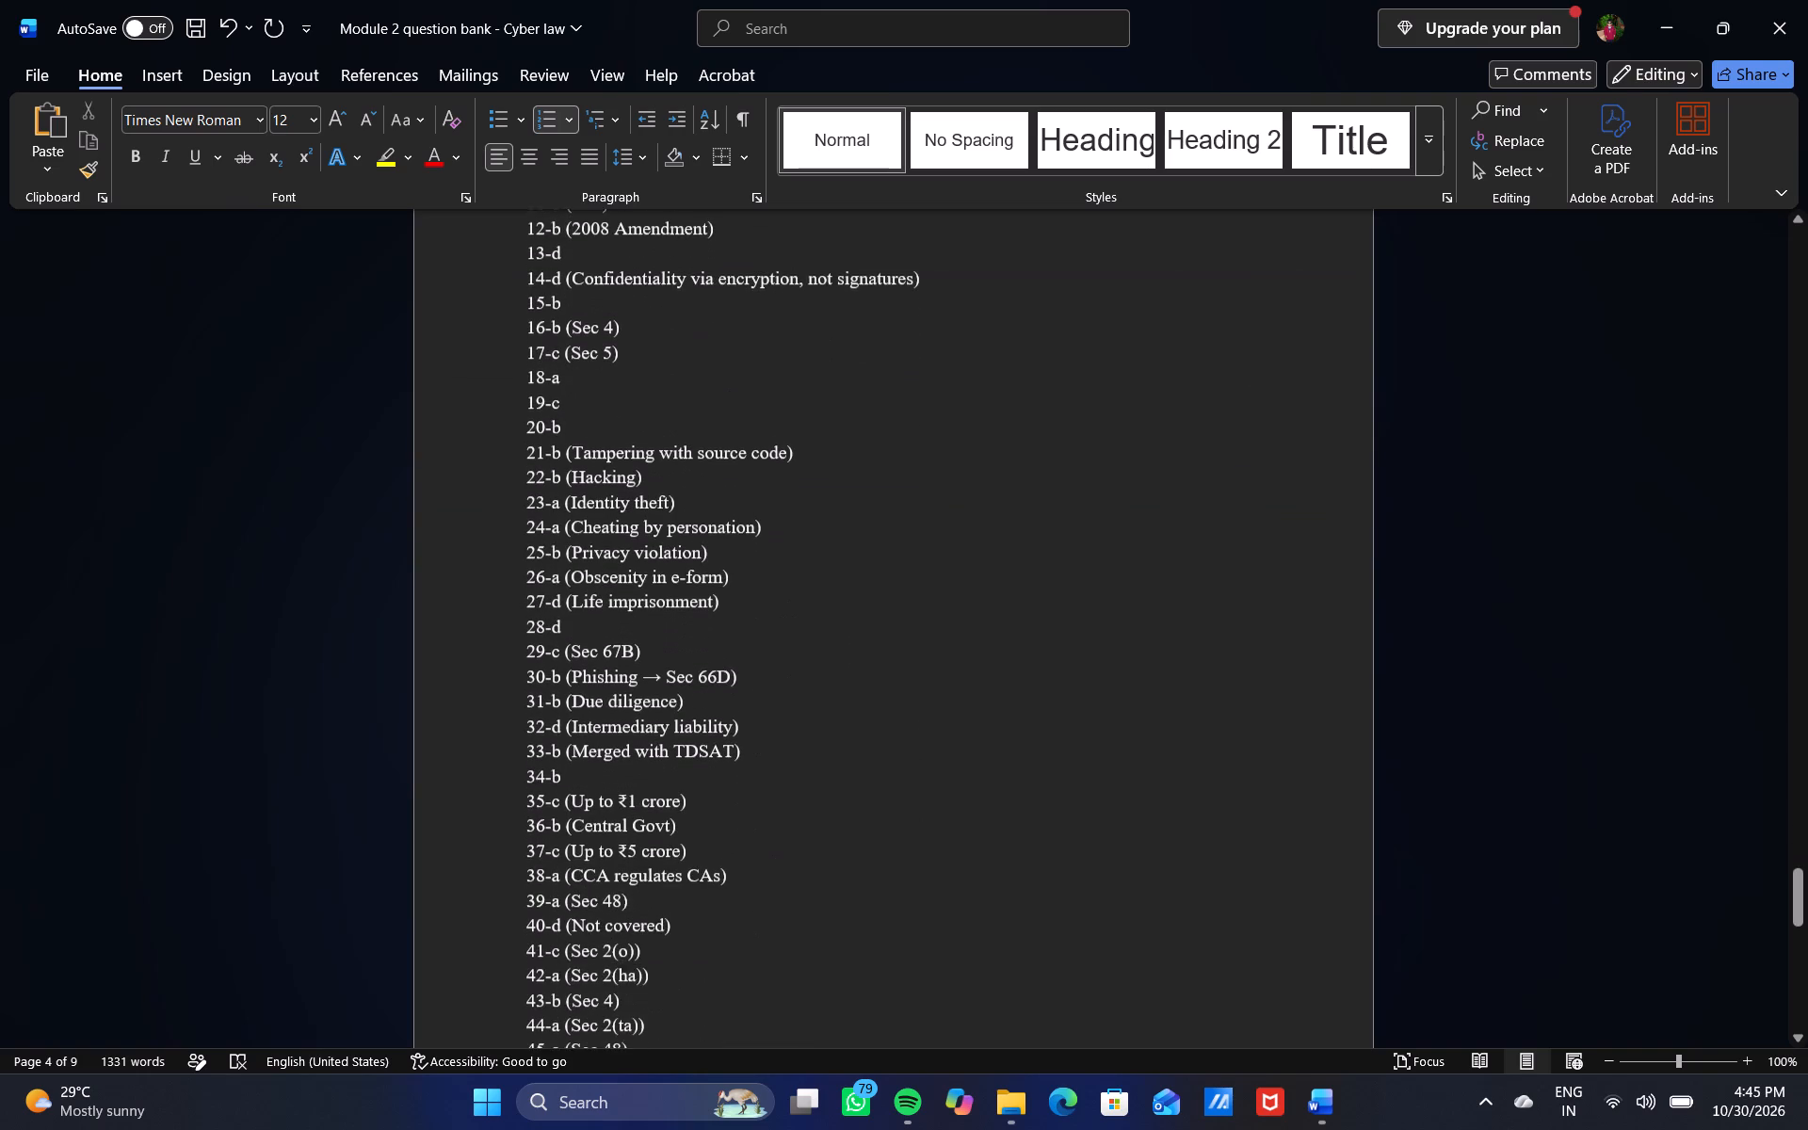
pyautogui.scroll(-1, 756, 685)
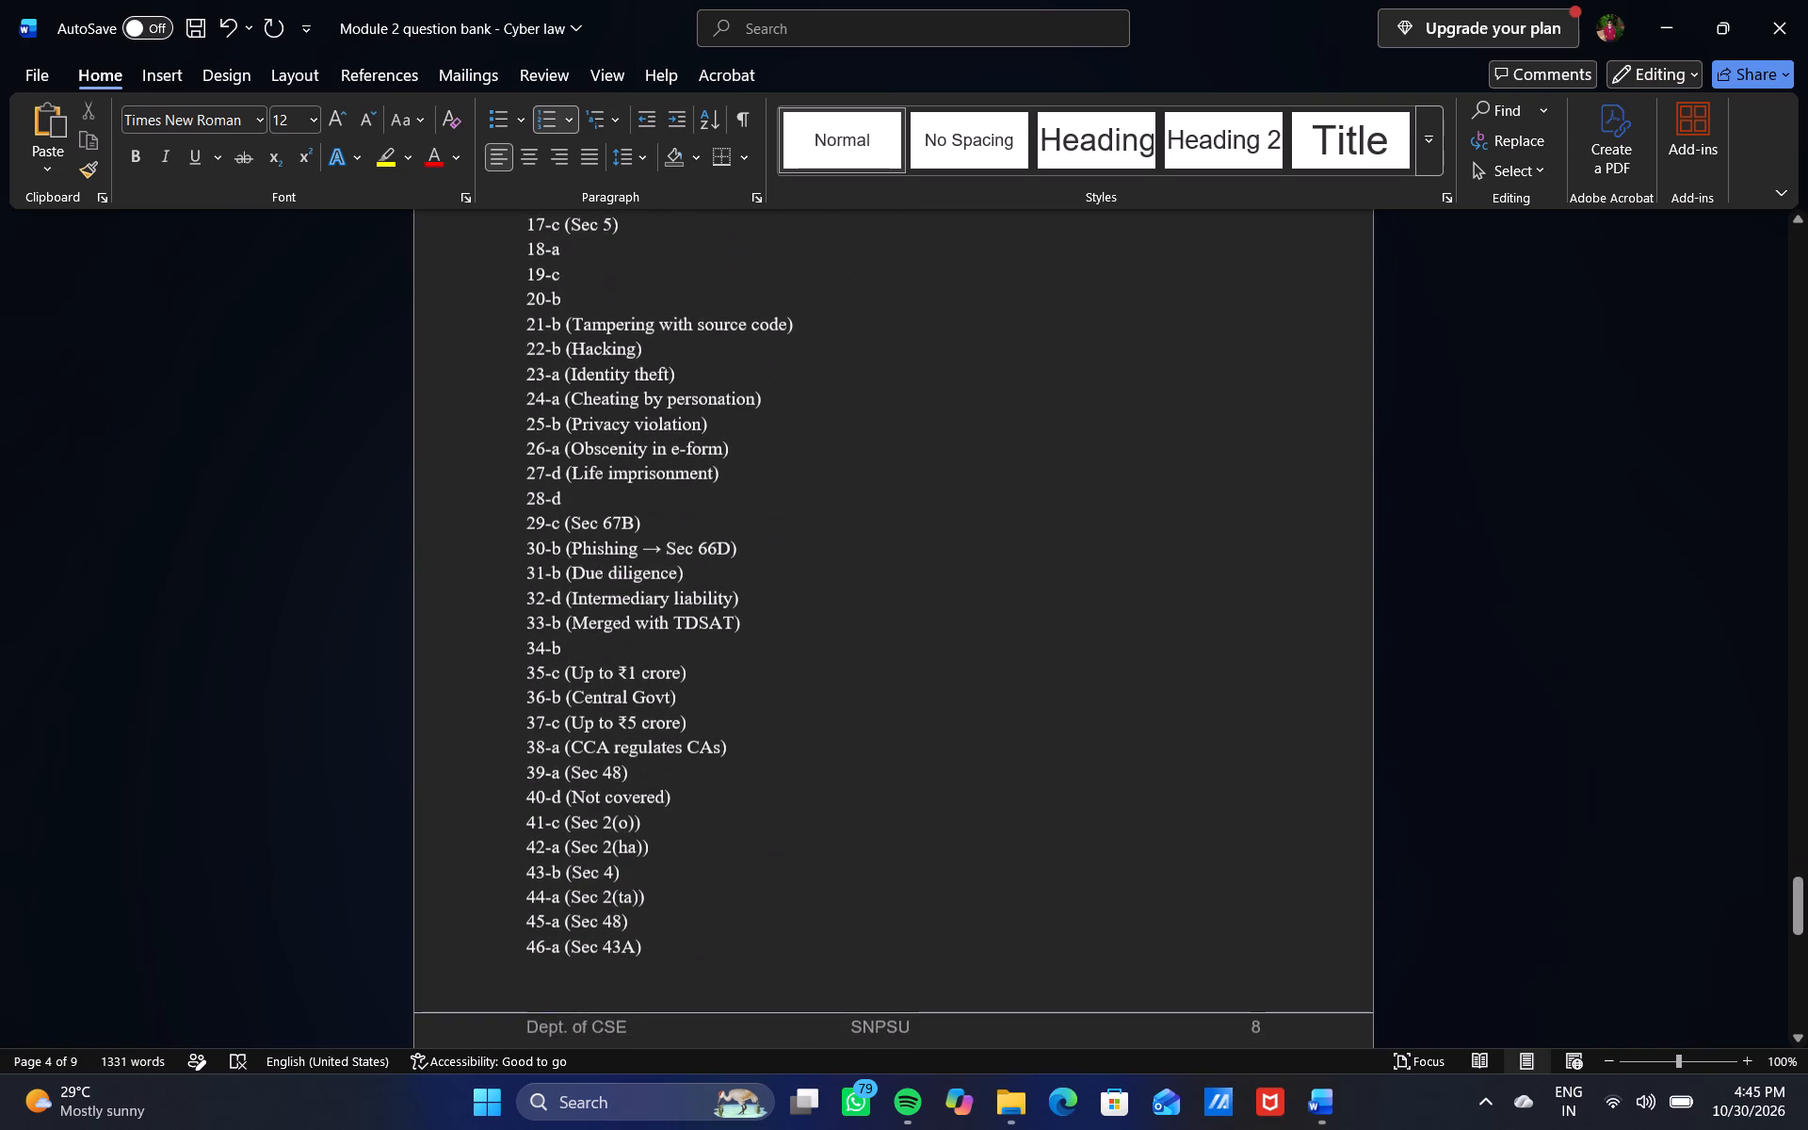
pyautogui.scroll(-2, 756, 685)
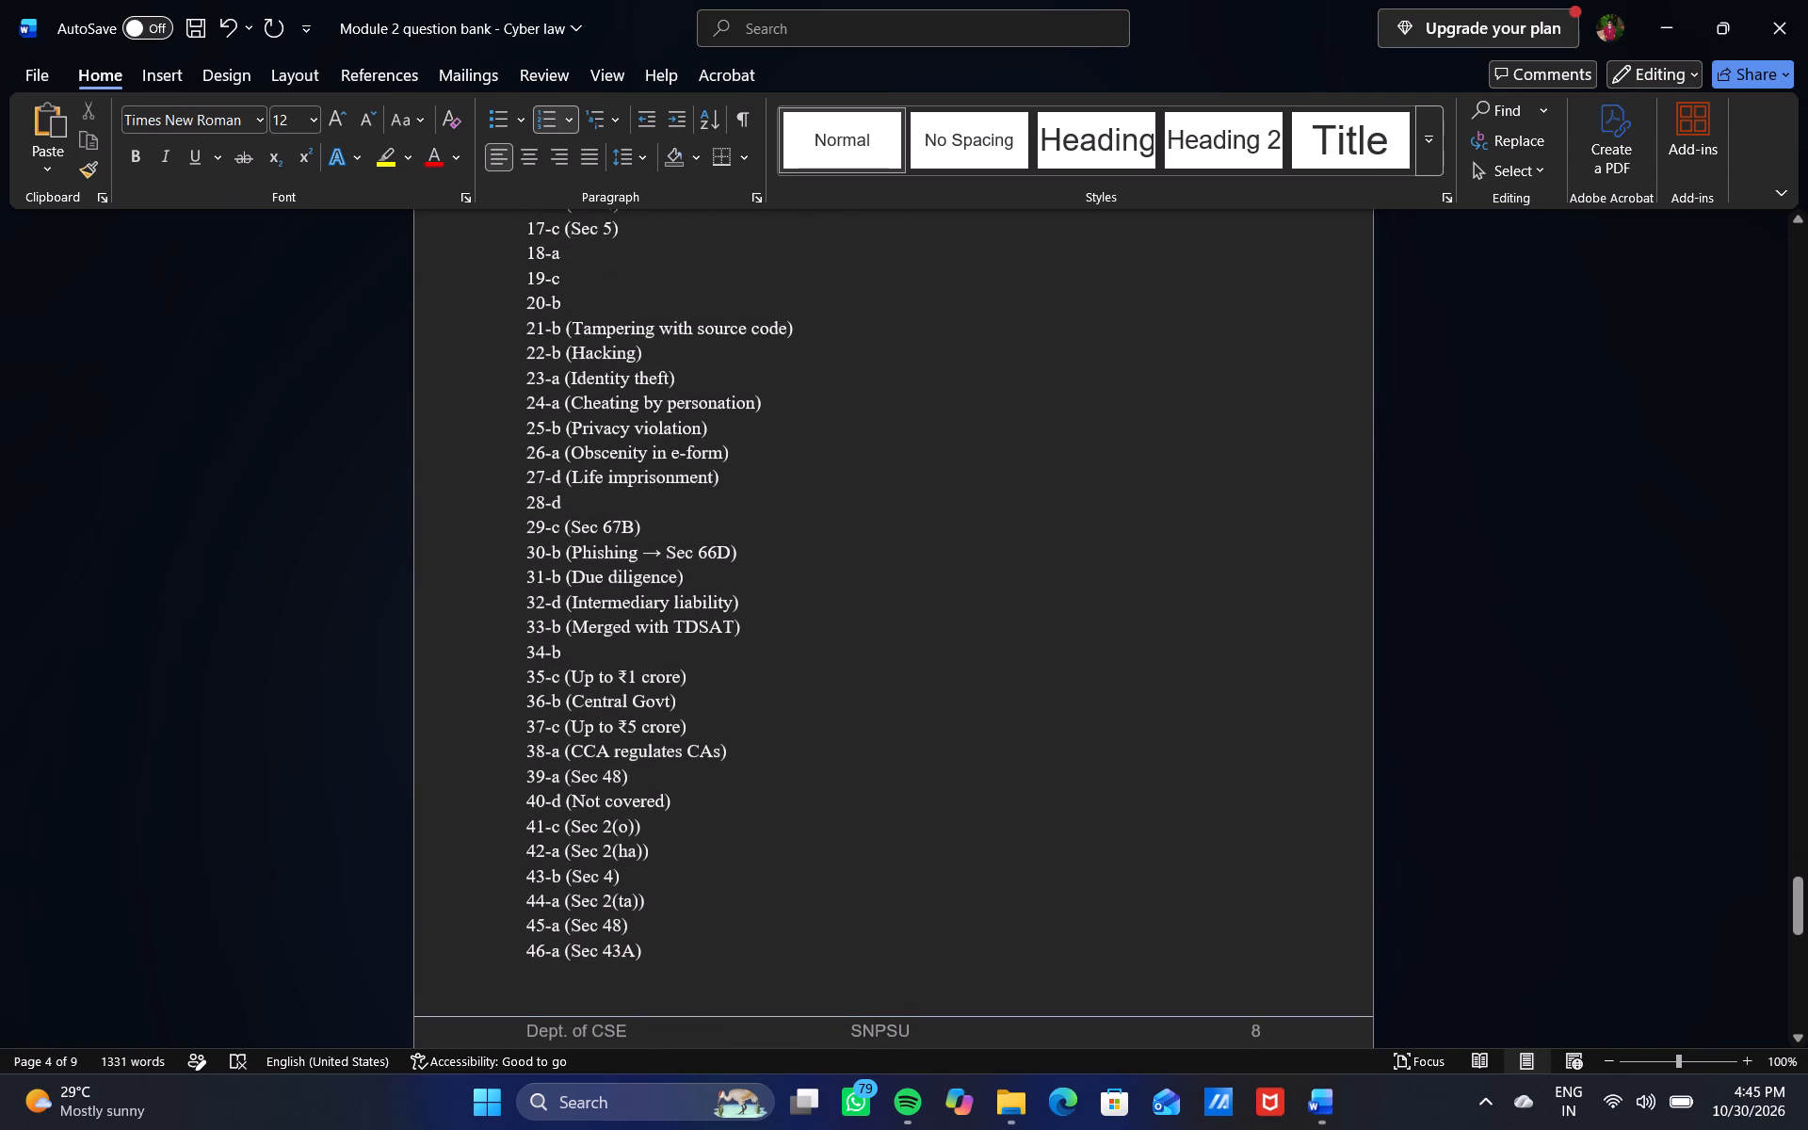
pyautogui.scroll(-3, 756, 685)
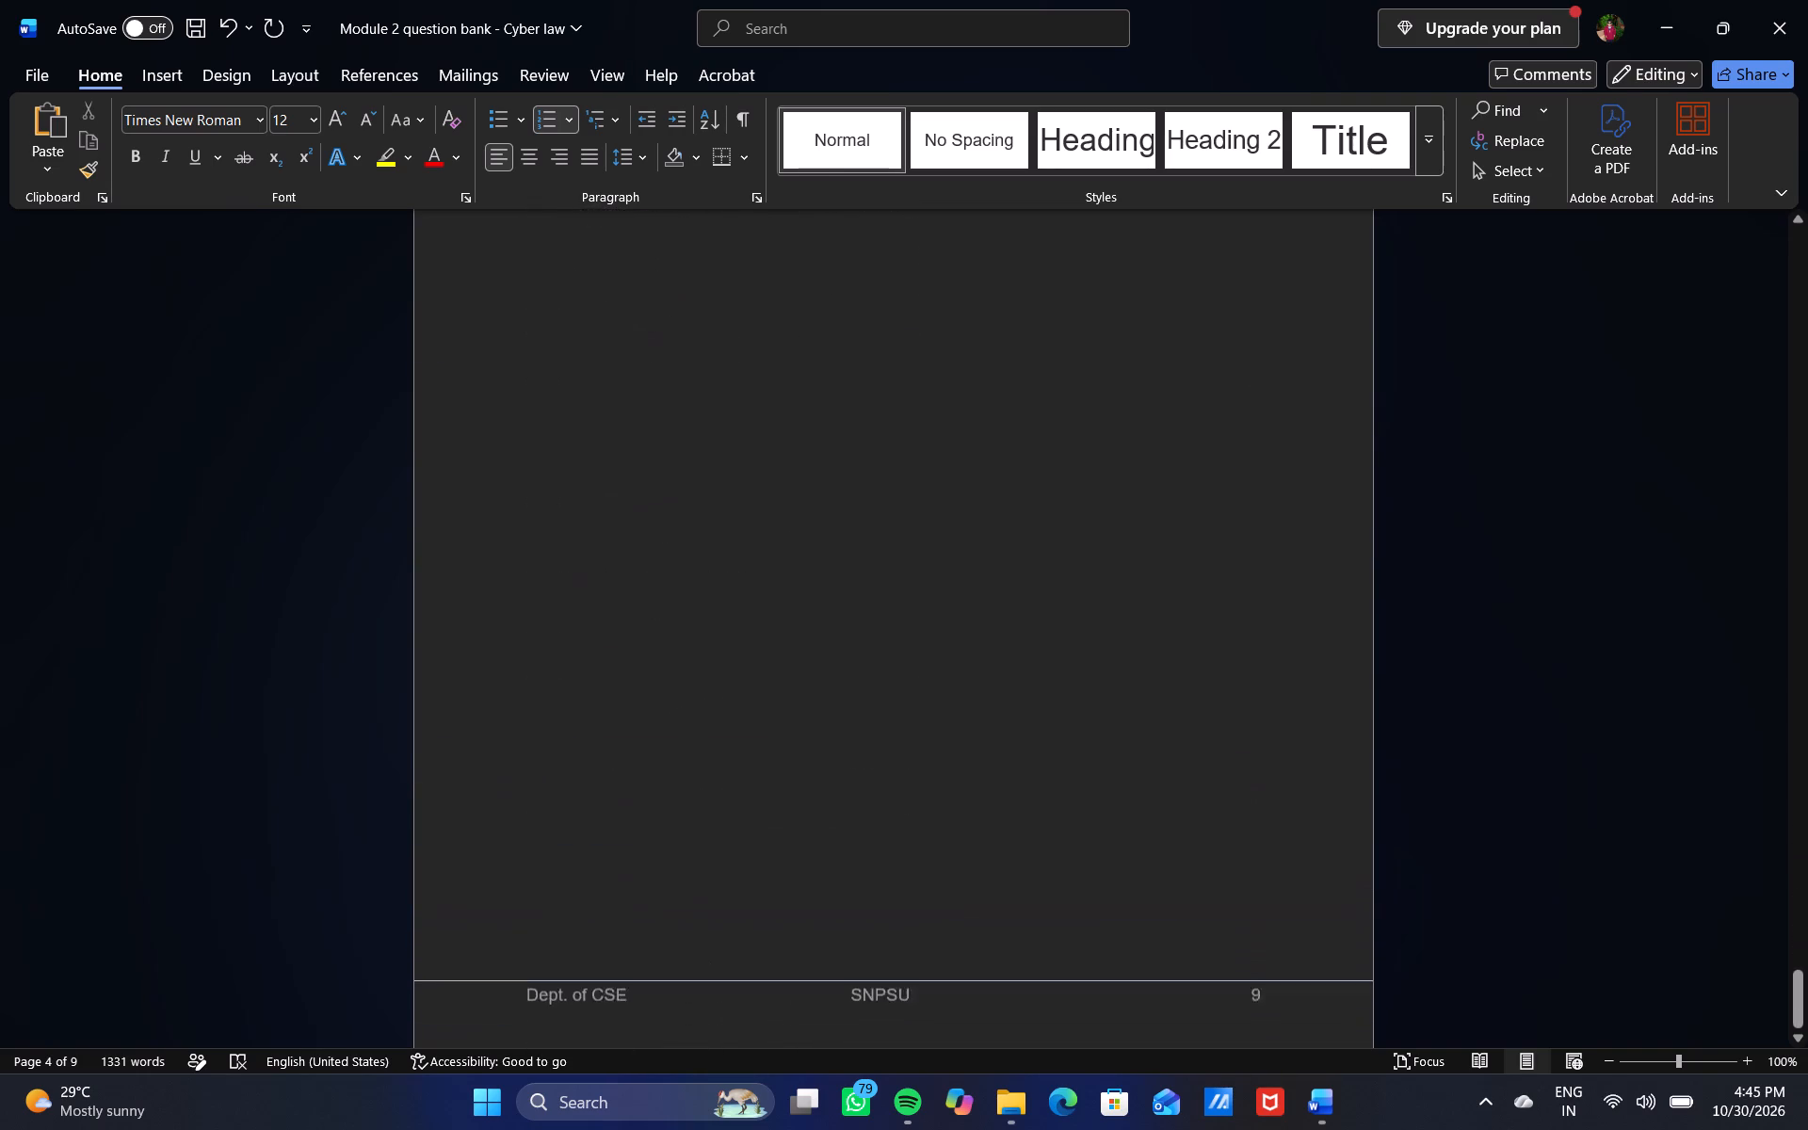
pyautogui.scroll(2, 756, 685)
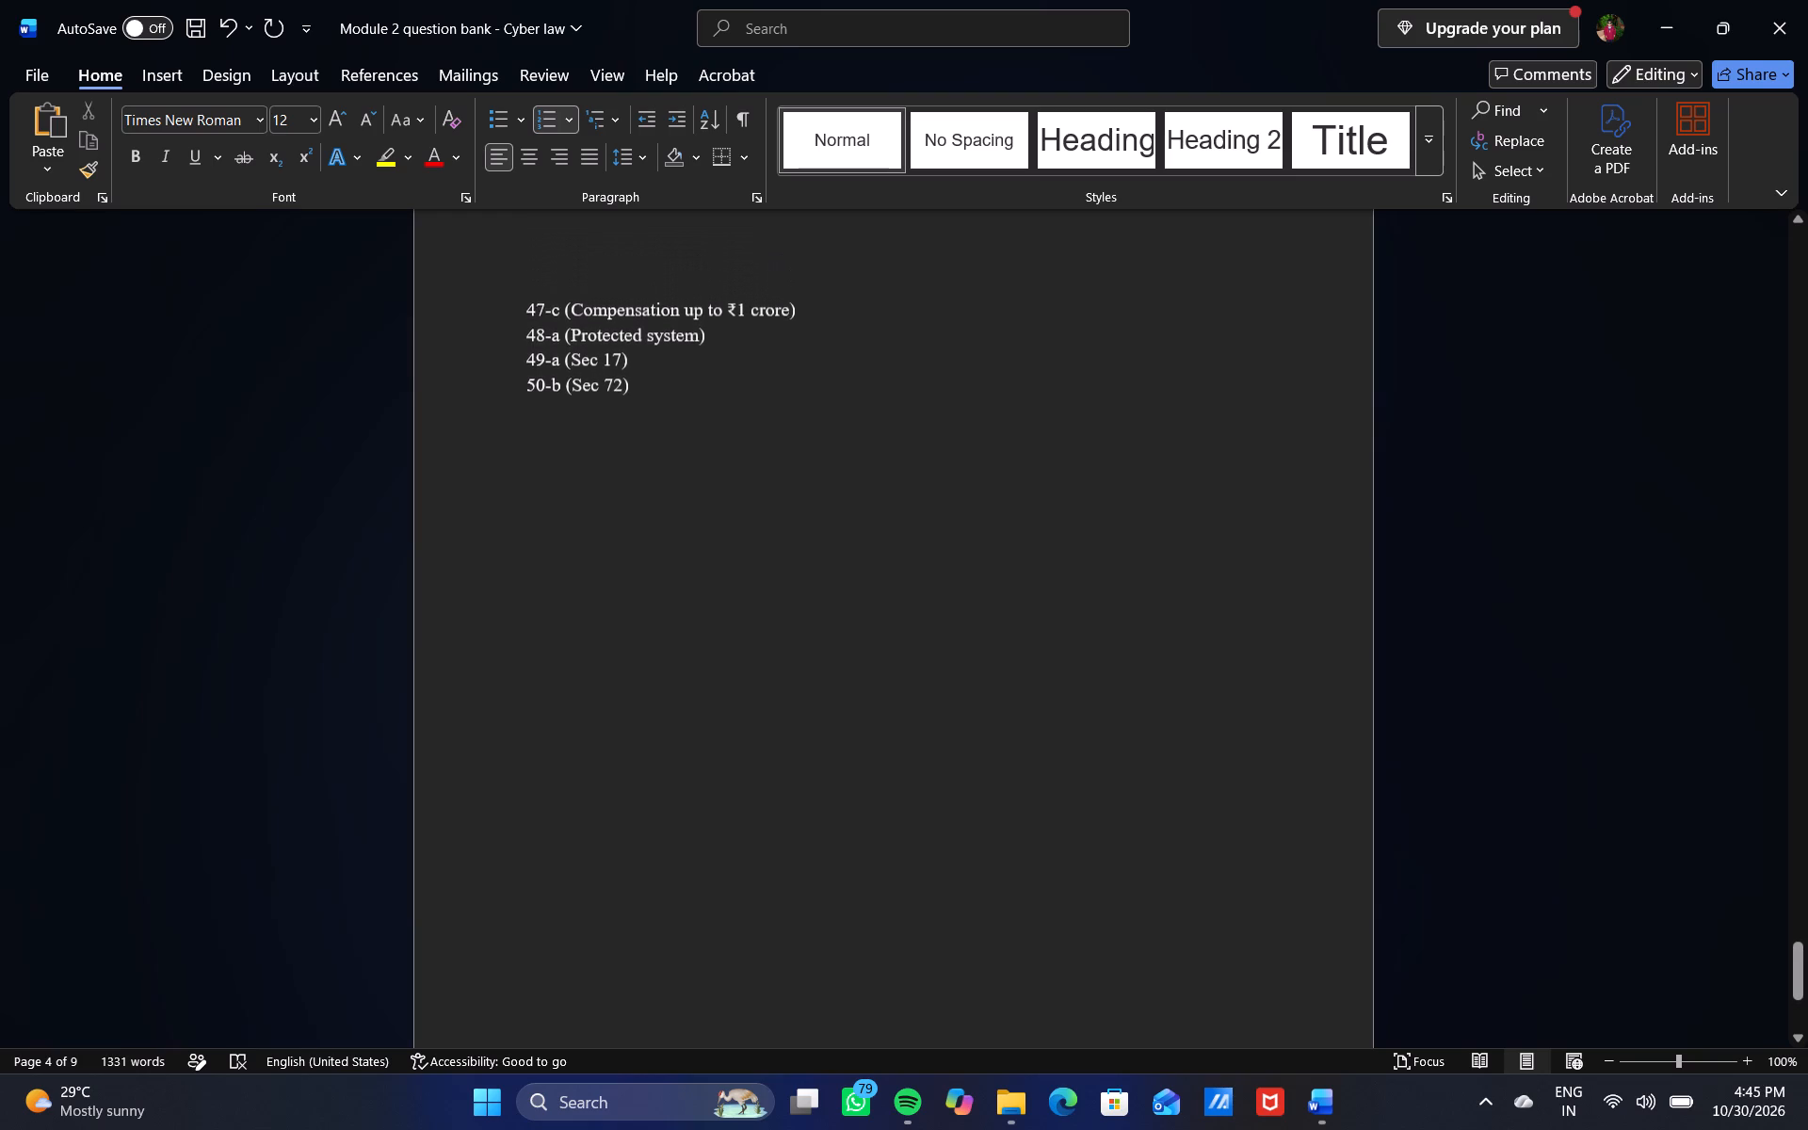
# Format option "b) Electronic transactions" under question 2 in bold and italic.
pyautogui.scroll(18, 756, 685)
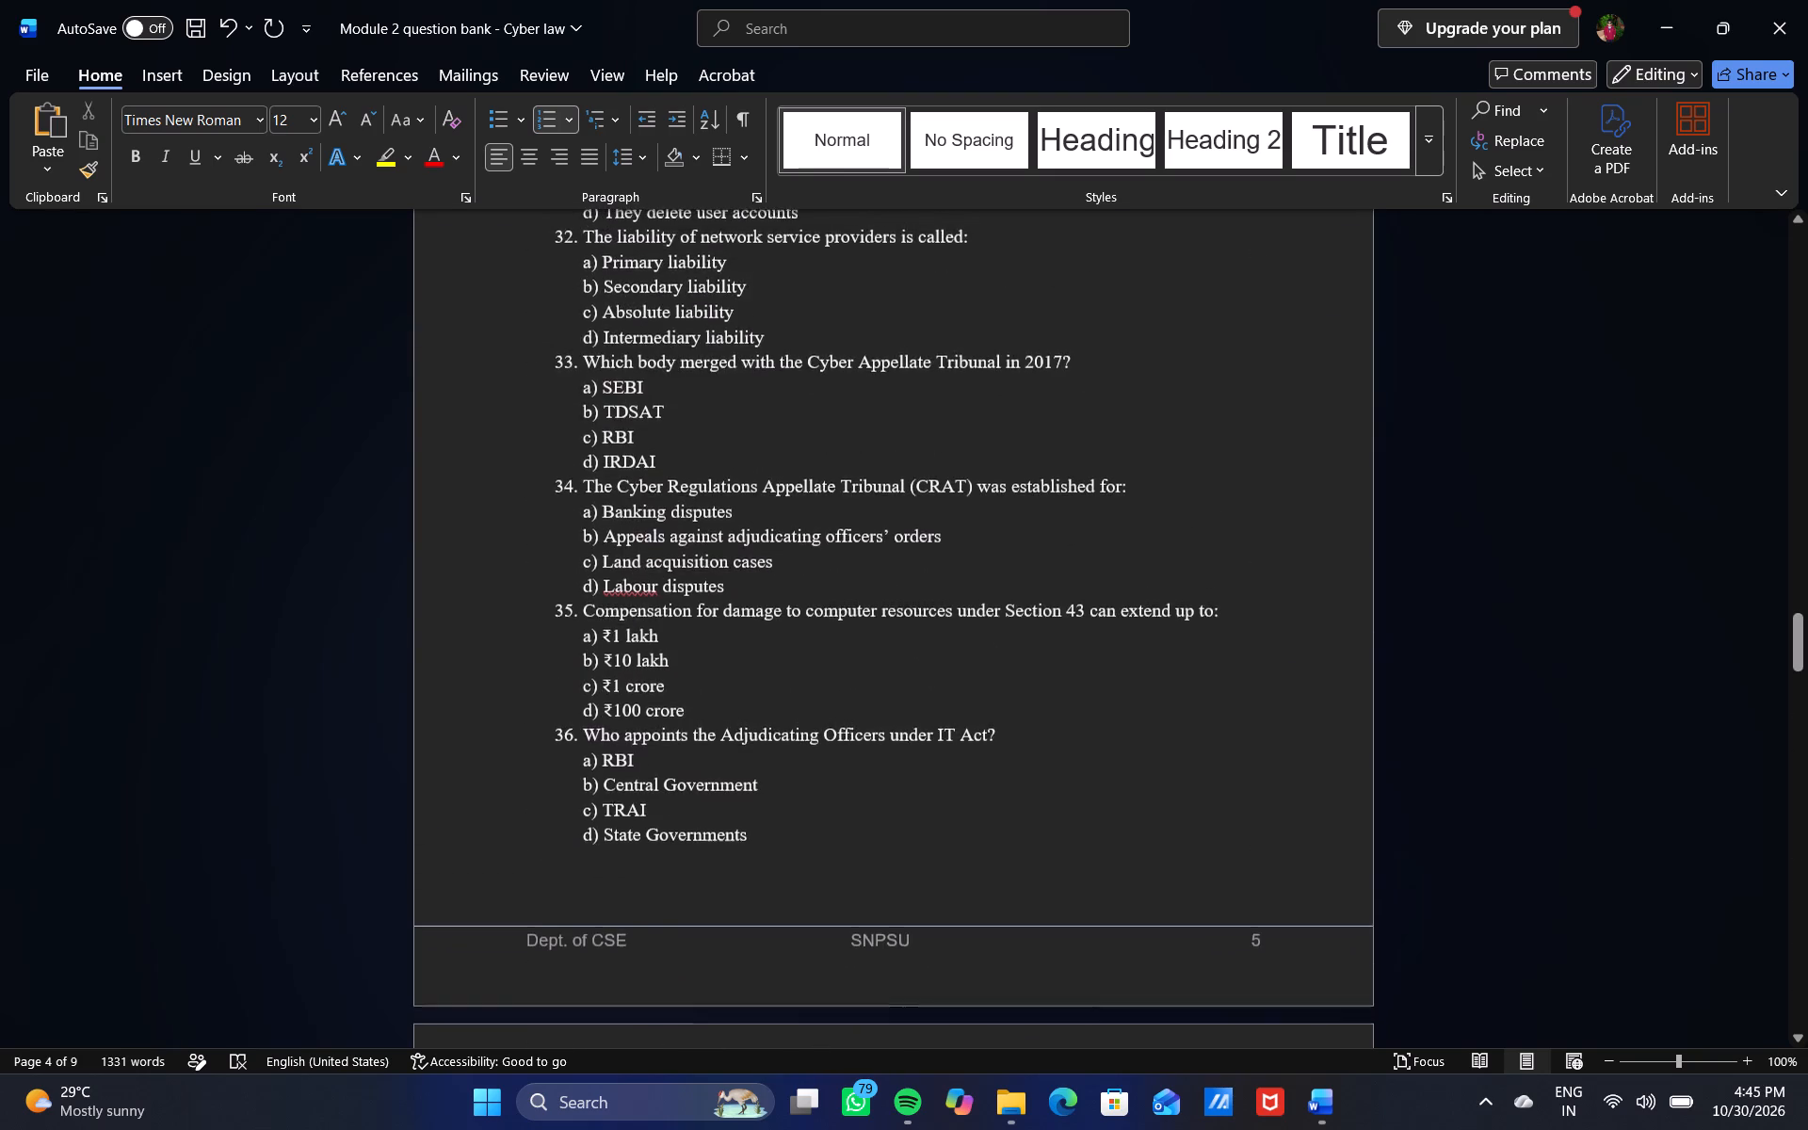
pyautogui.scroll(1, 756, 685)
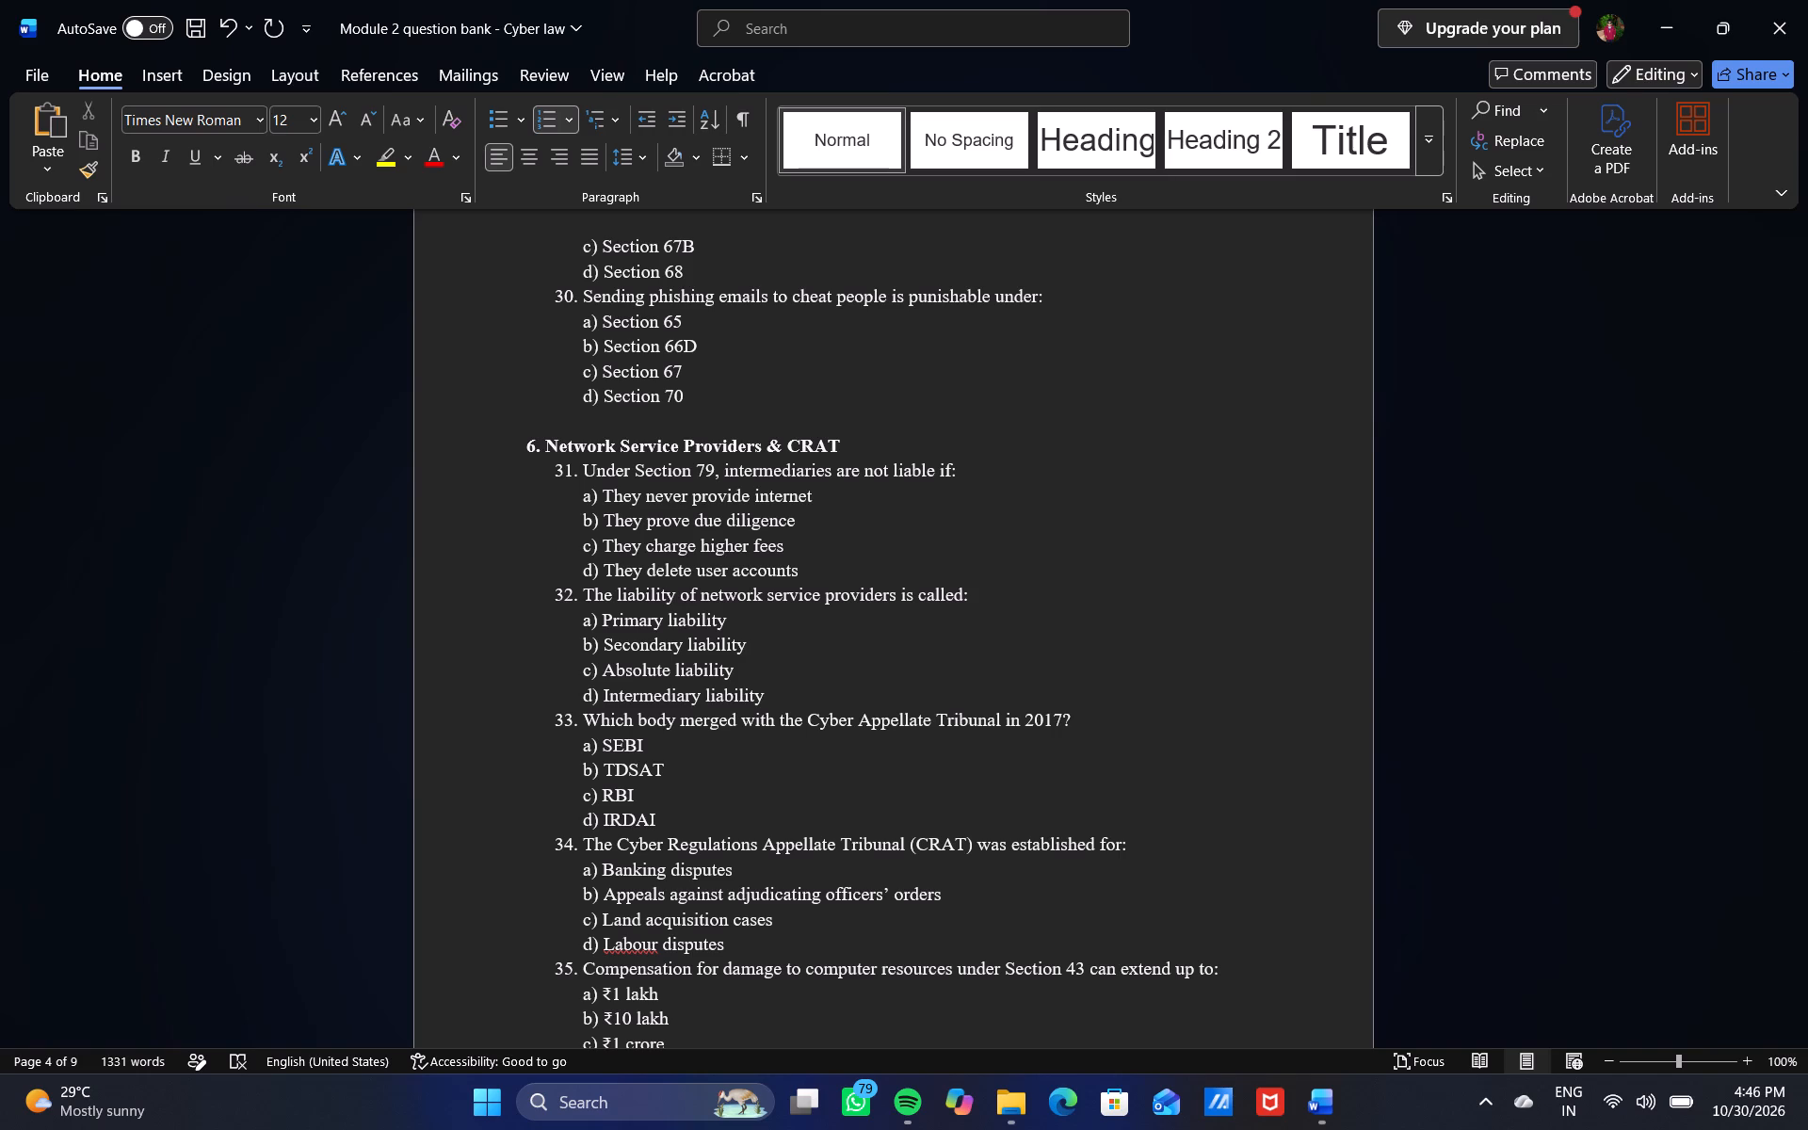
pyautogui.scroll(10, 864, 635)
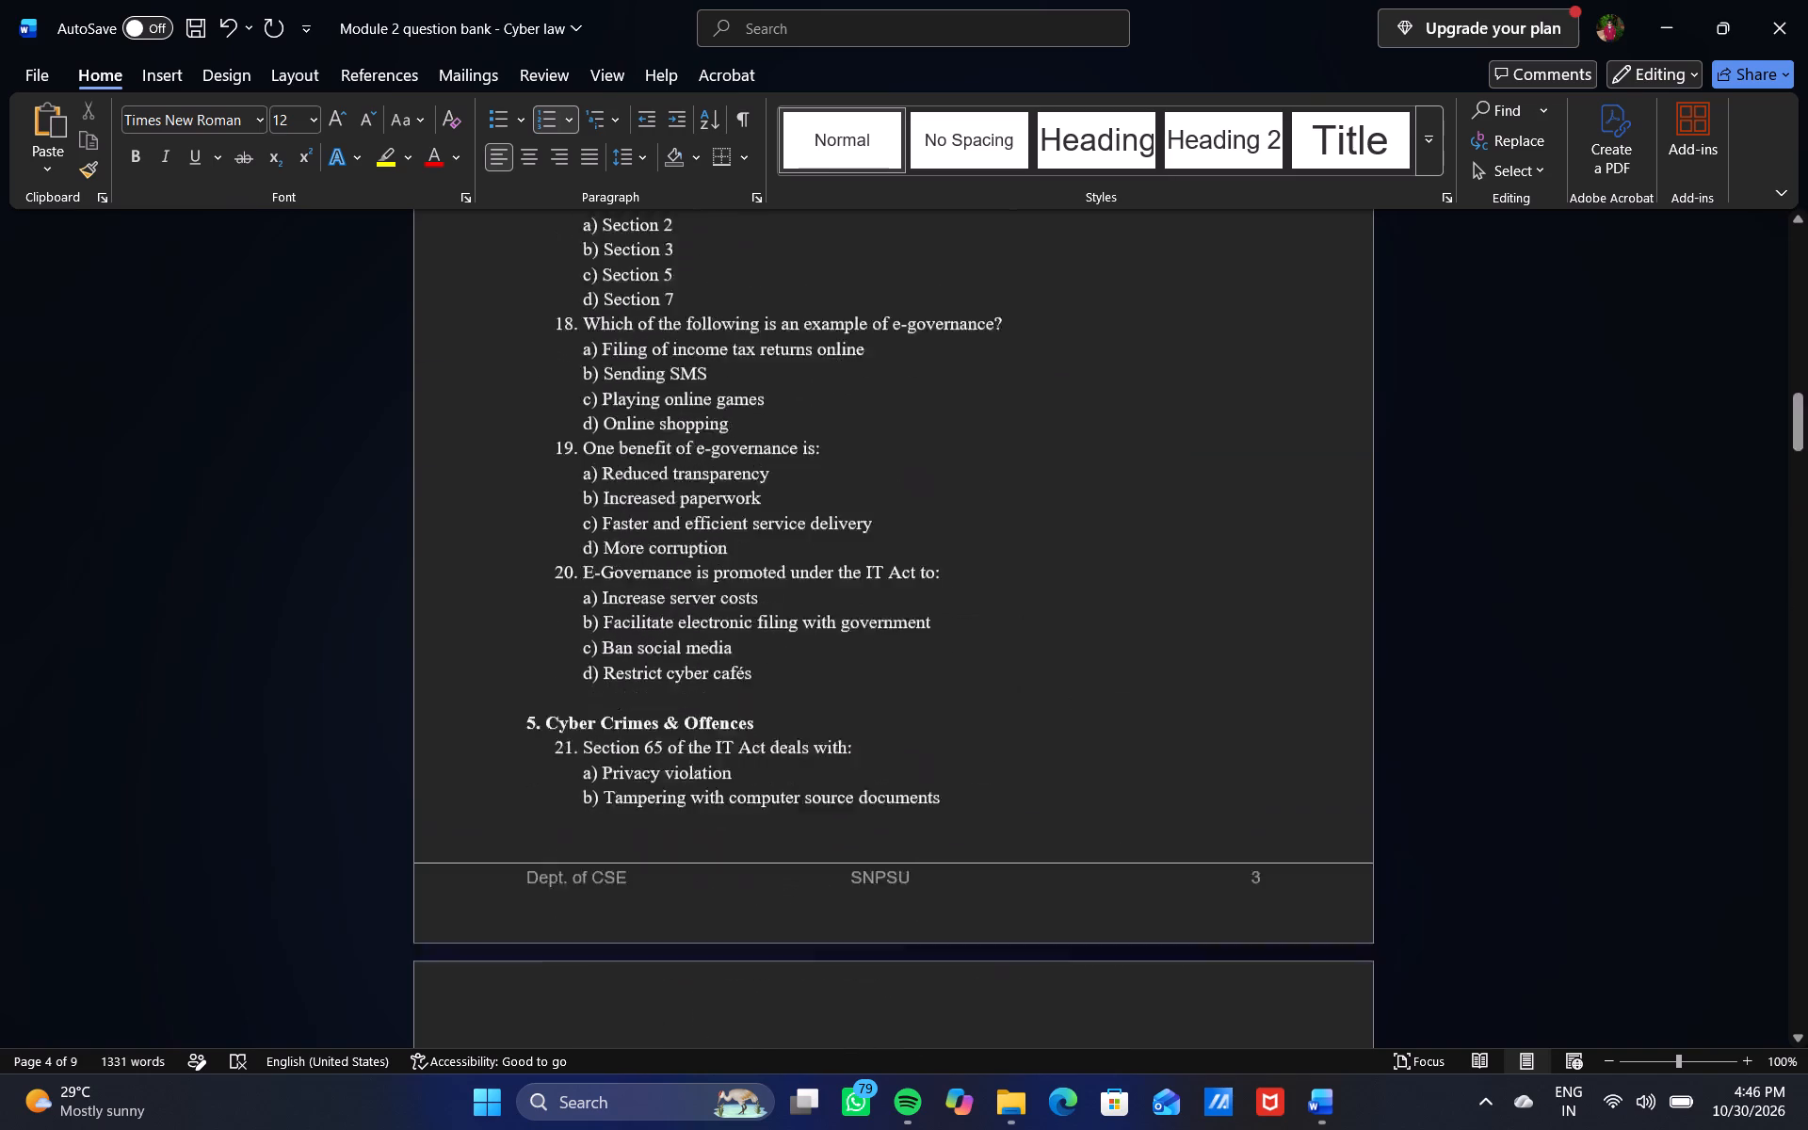
pyautogui.scroll(6, 864, 635)
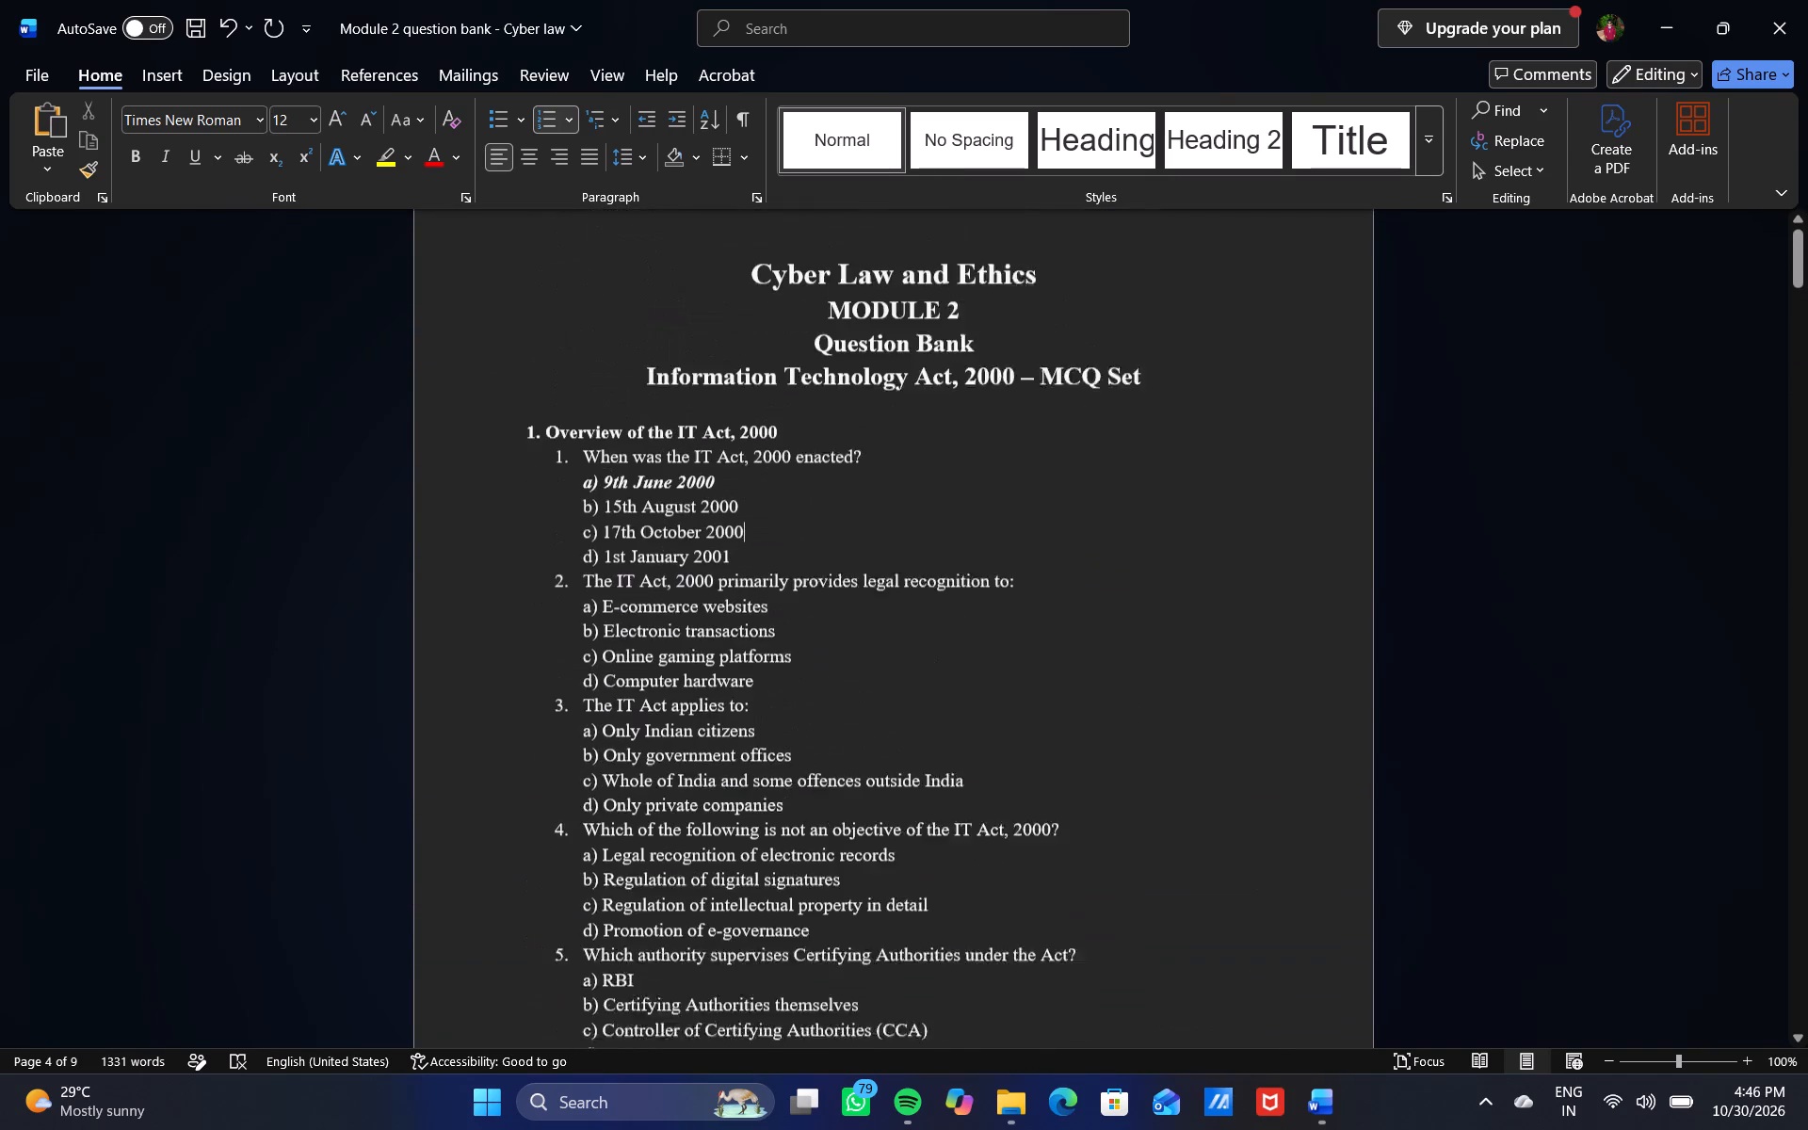
pyautogui.scroll(1, 864, 635)
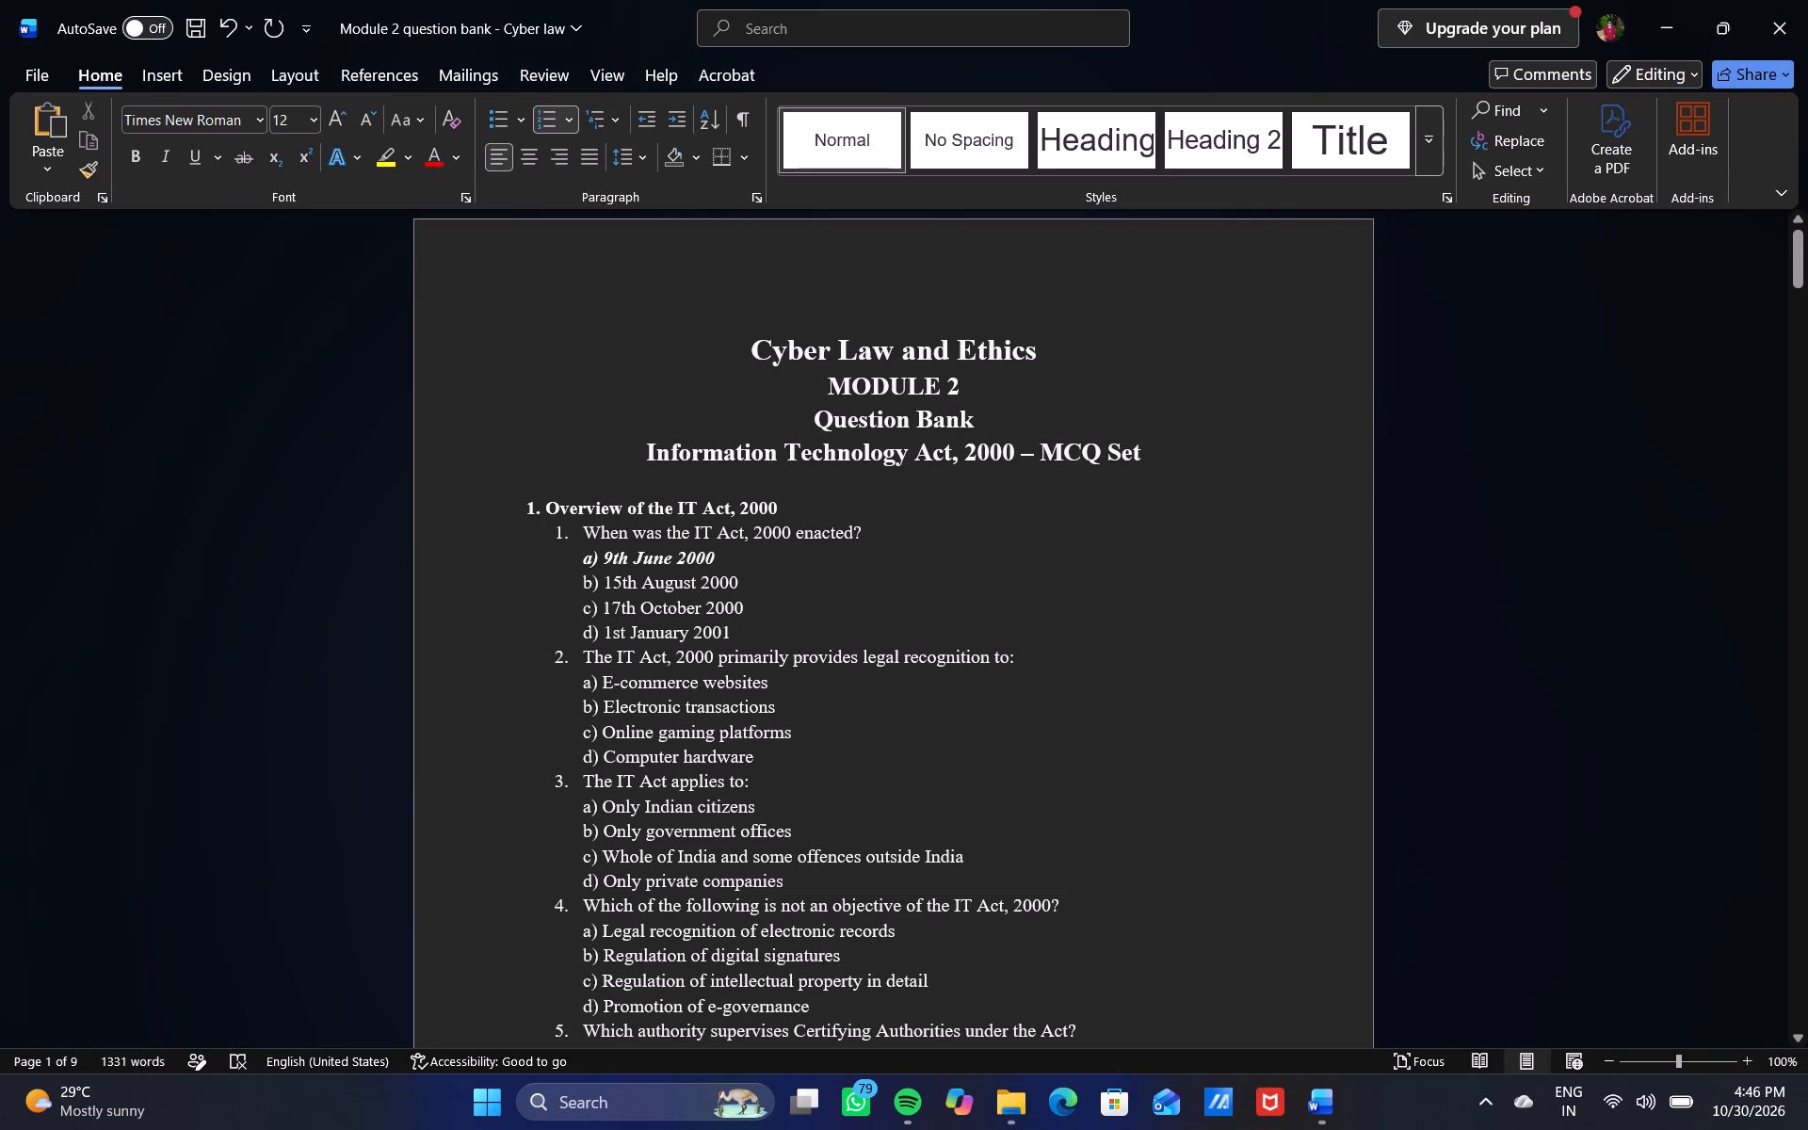
pyautogui.moveTo(581, 704); pyautogui.dragTo(772, 705)
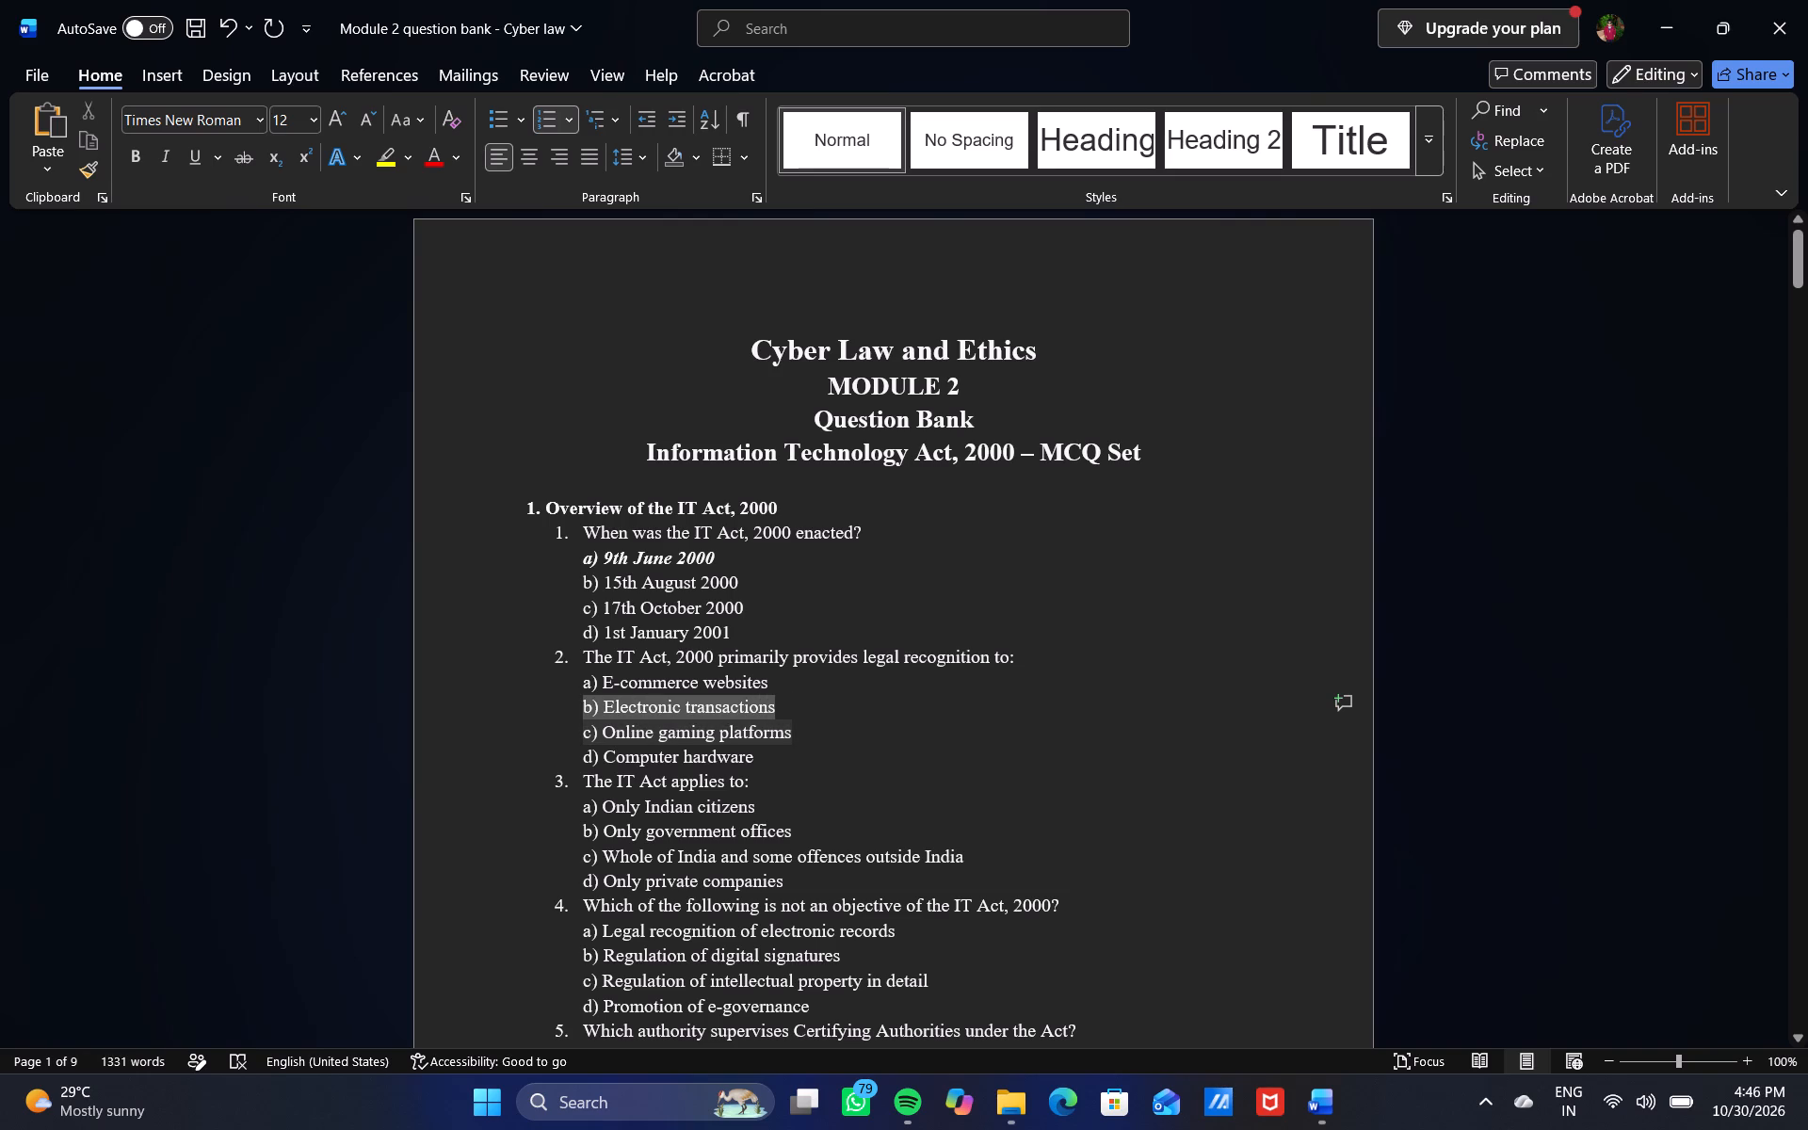
pyautogui.moveTo(772, 705); pyautogui.dragTo(781, 707)
pyautogui.click(827, 663)
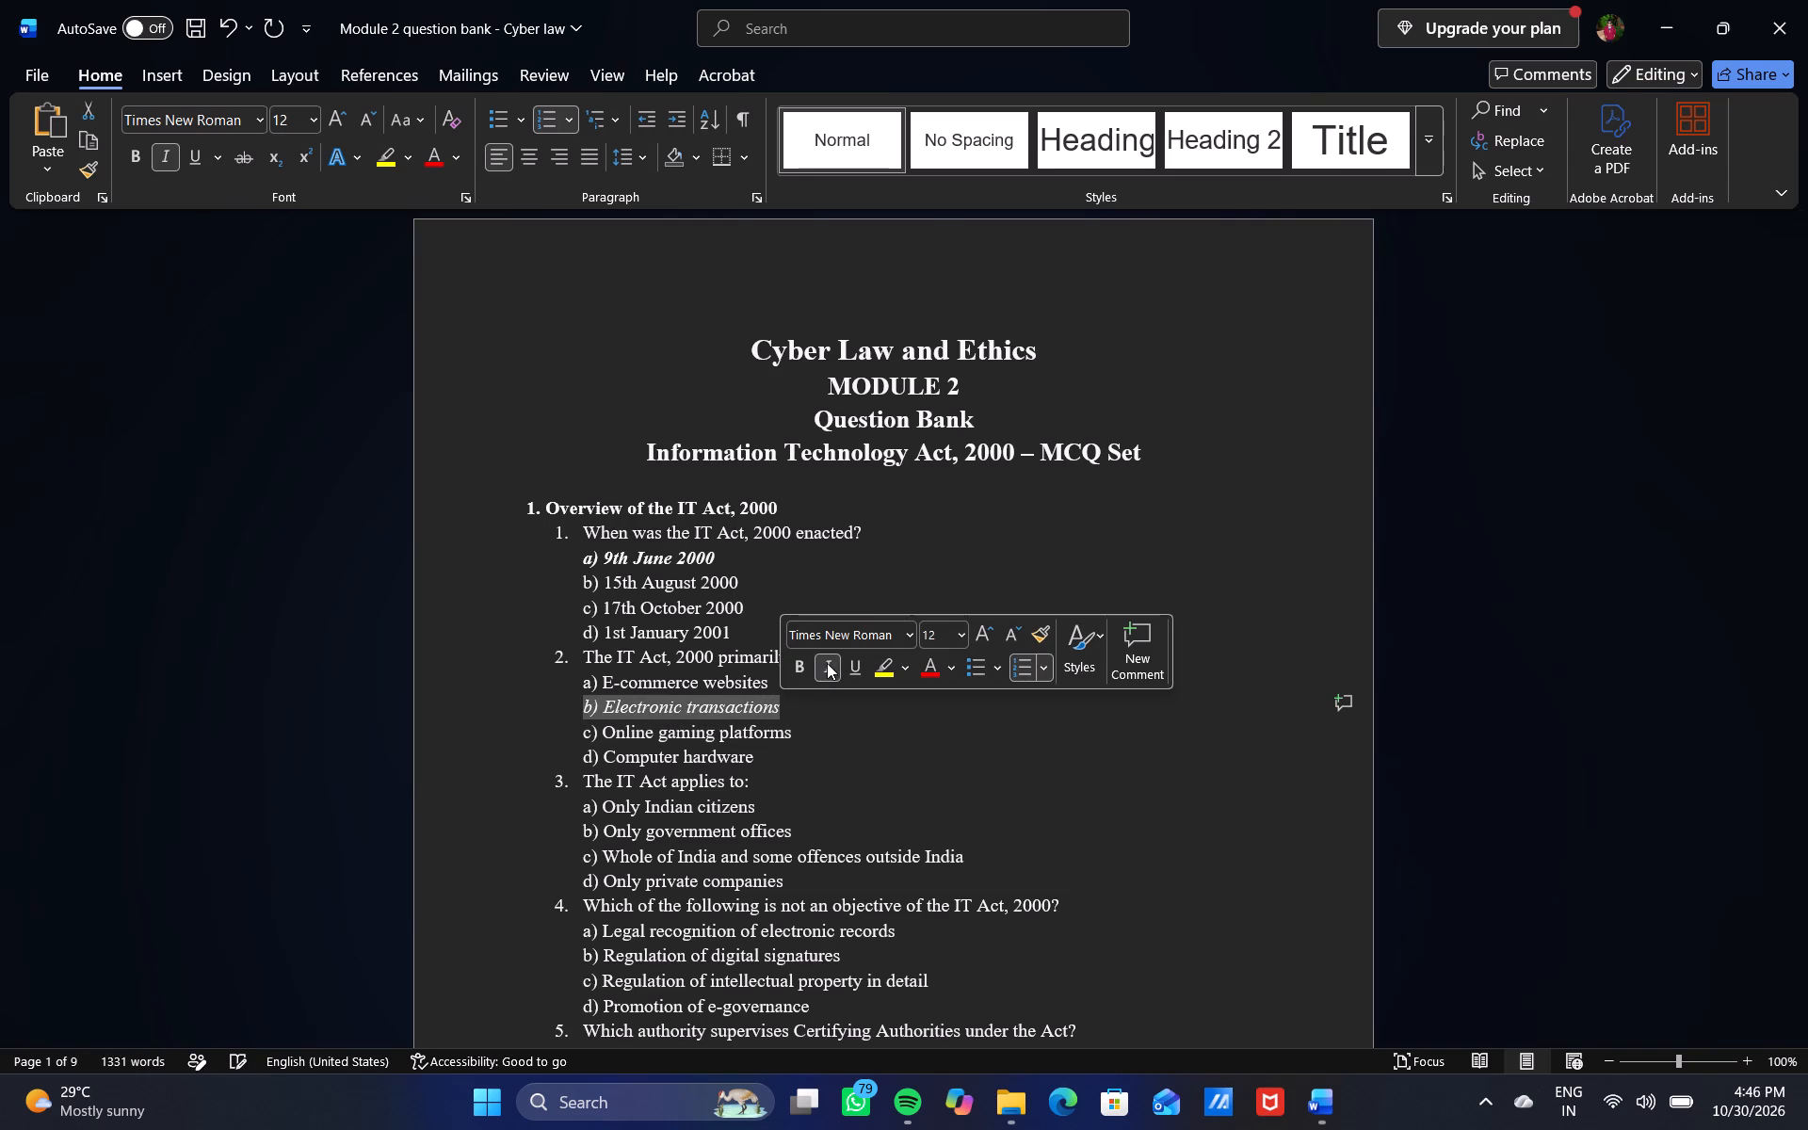
pyautogui.click(799, 663)
pyautogui.click(841, 729)
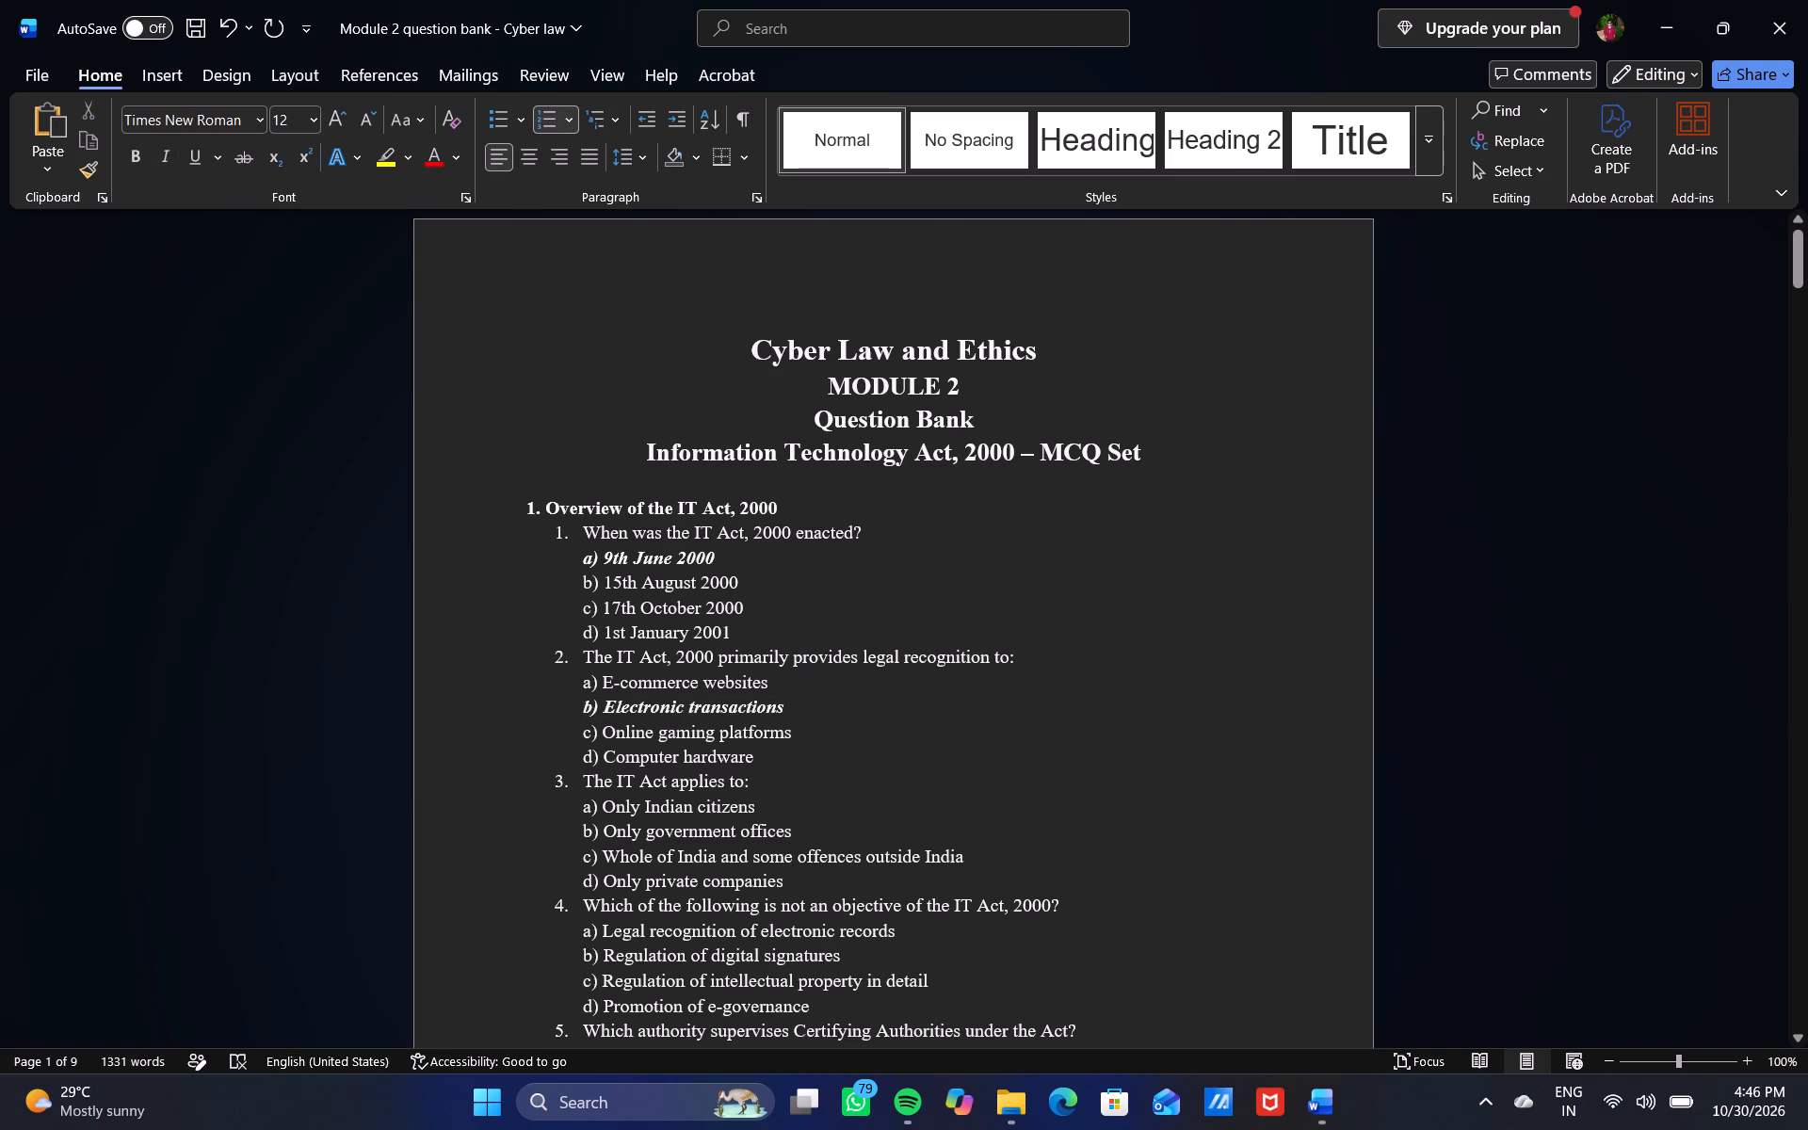
# Format option "c) Whole of India and some offences outside India" under question 3 in bold and italic.
pyautogui.scroll(-1, 841, 729)
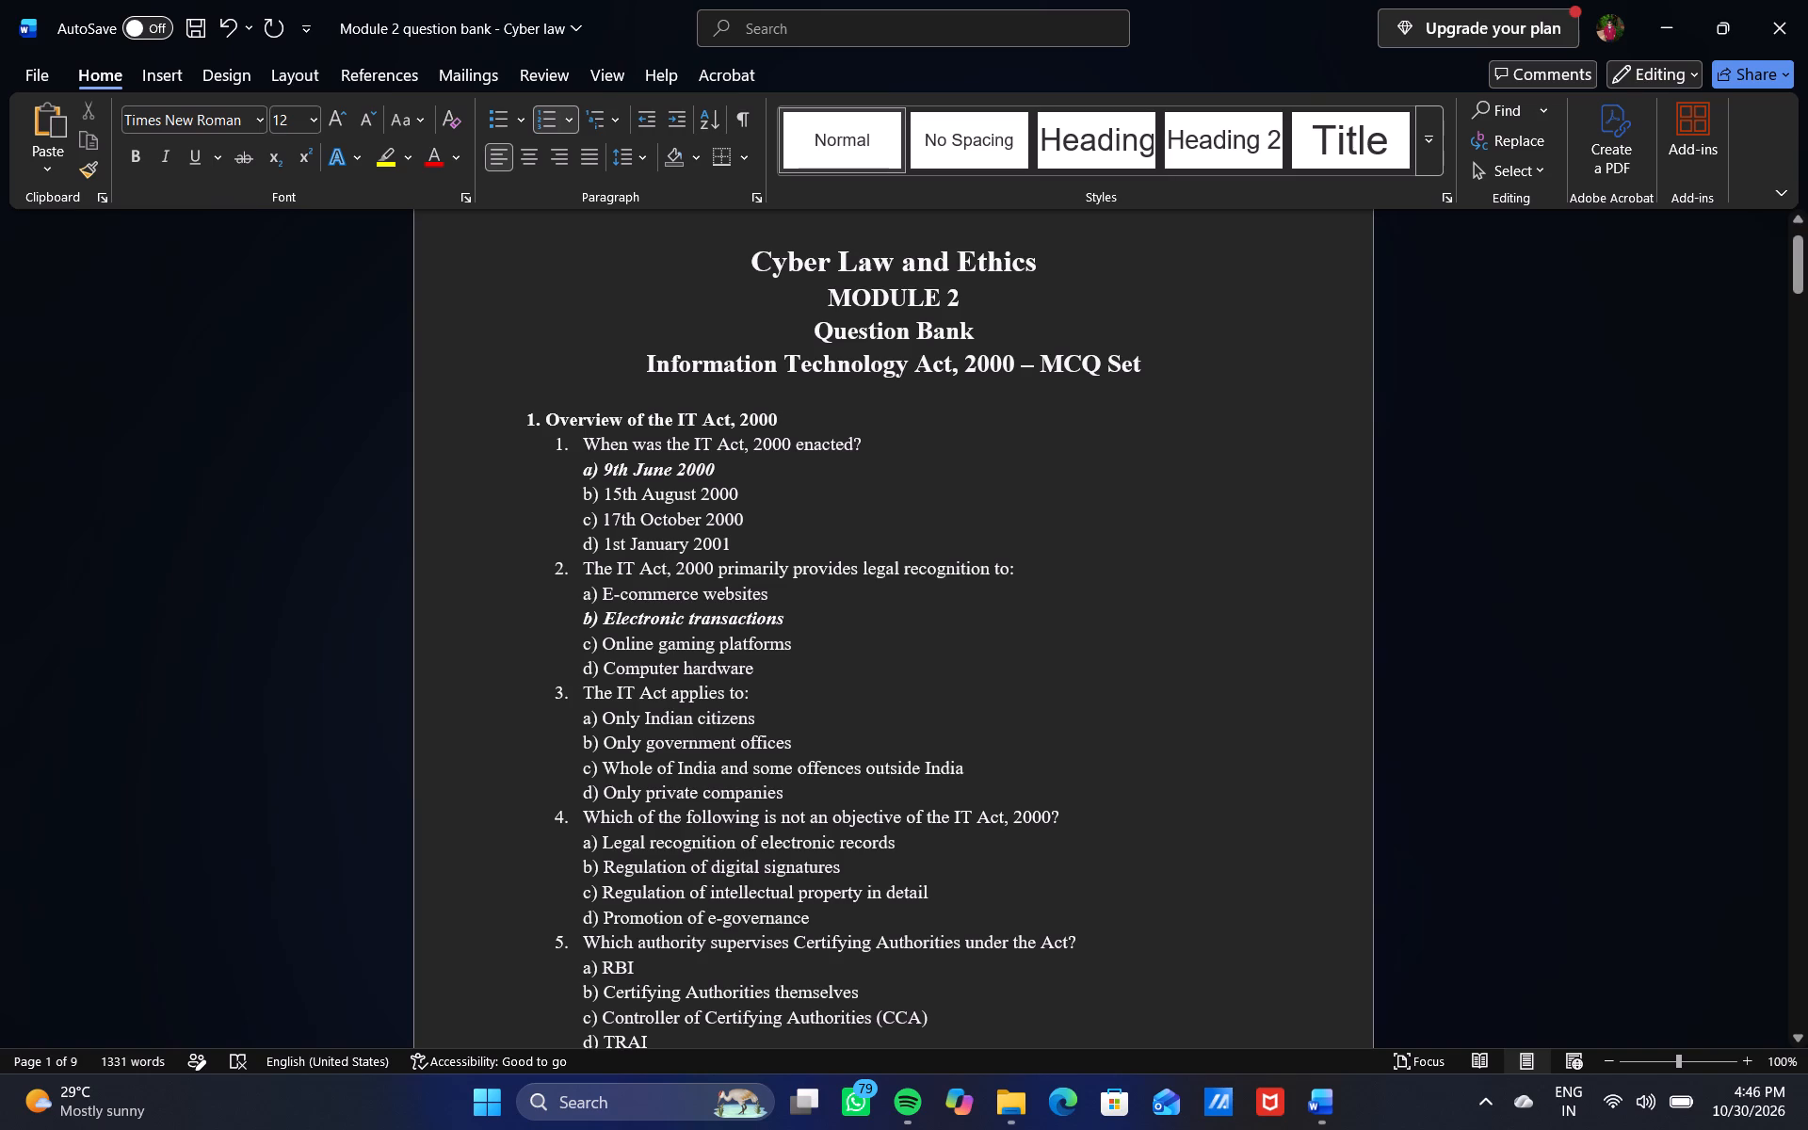
pyautogui.moveTo(583, 772); pyautogui.dragTo(871, 790)
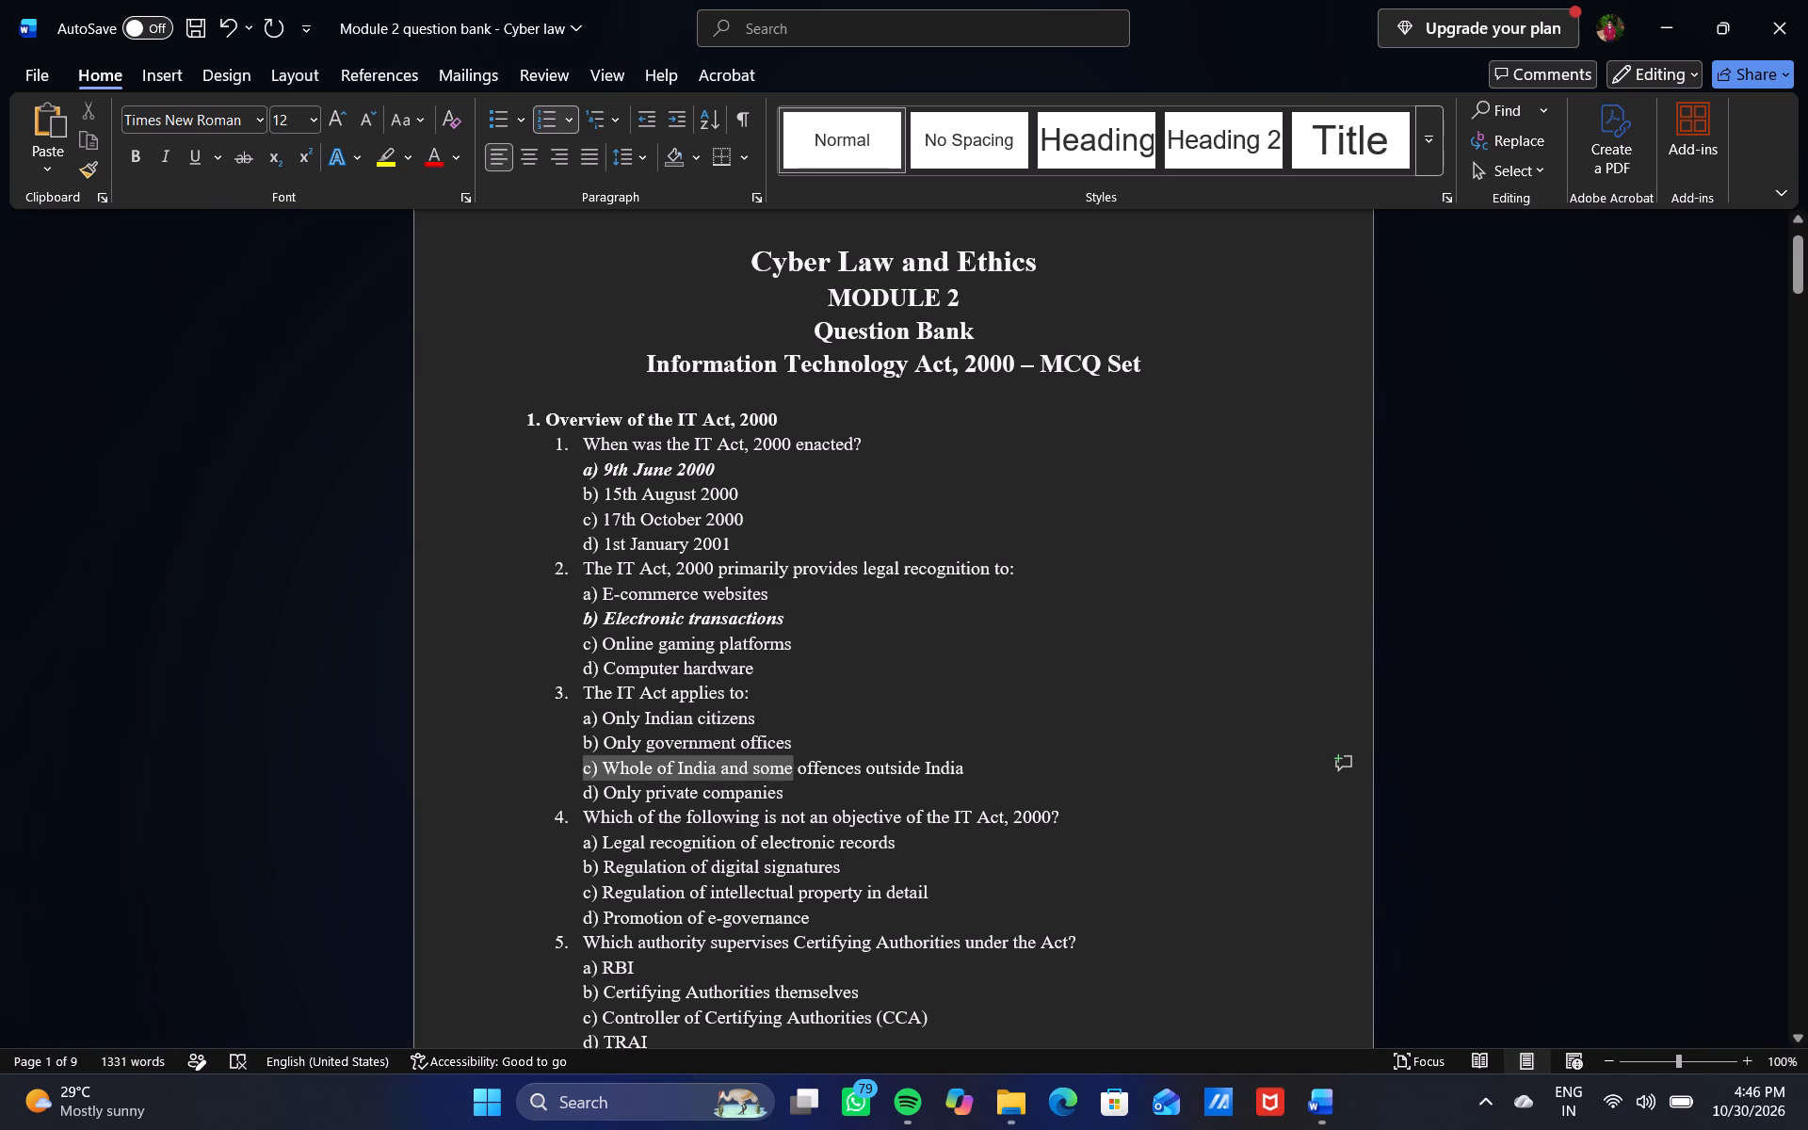
pyautogui.moveTo(871, 790); pyautogui.dragTo(966, 759)
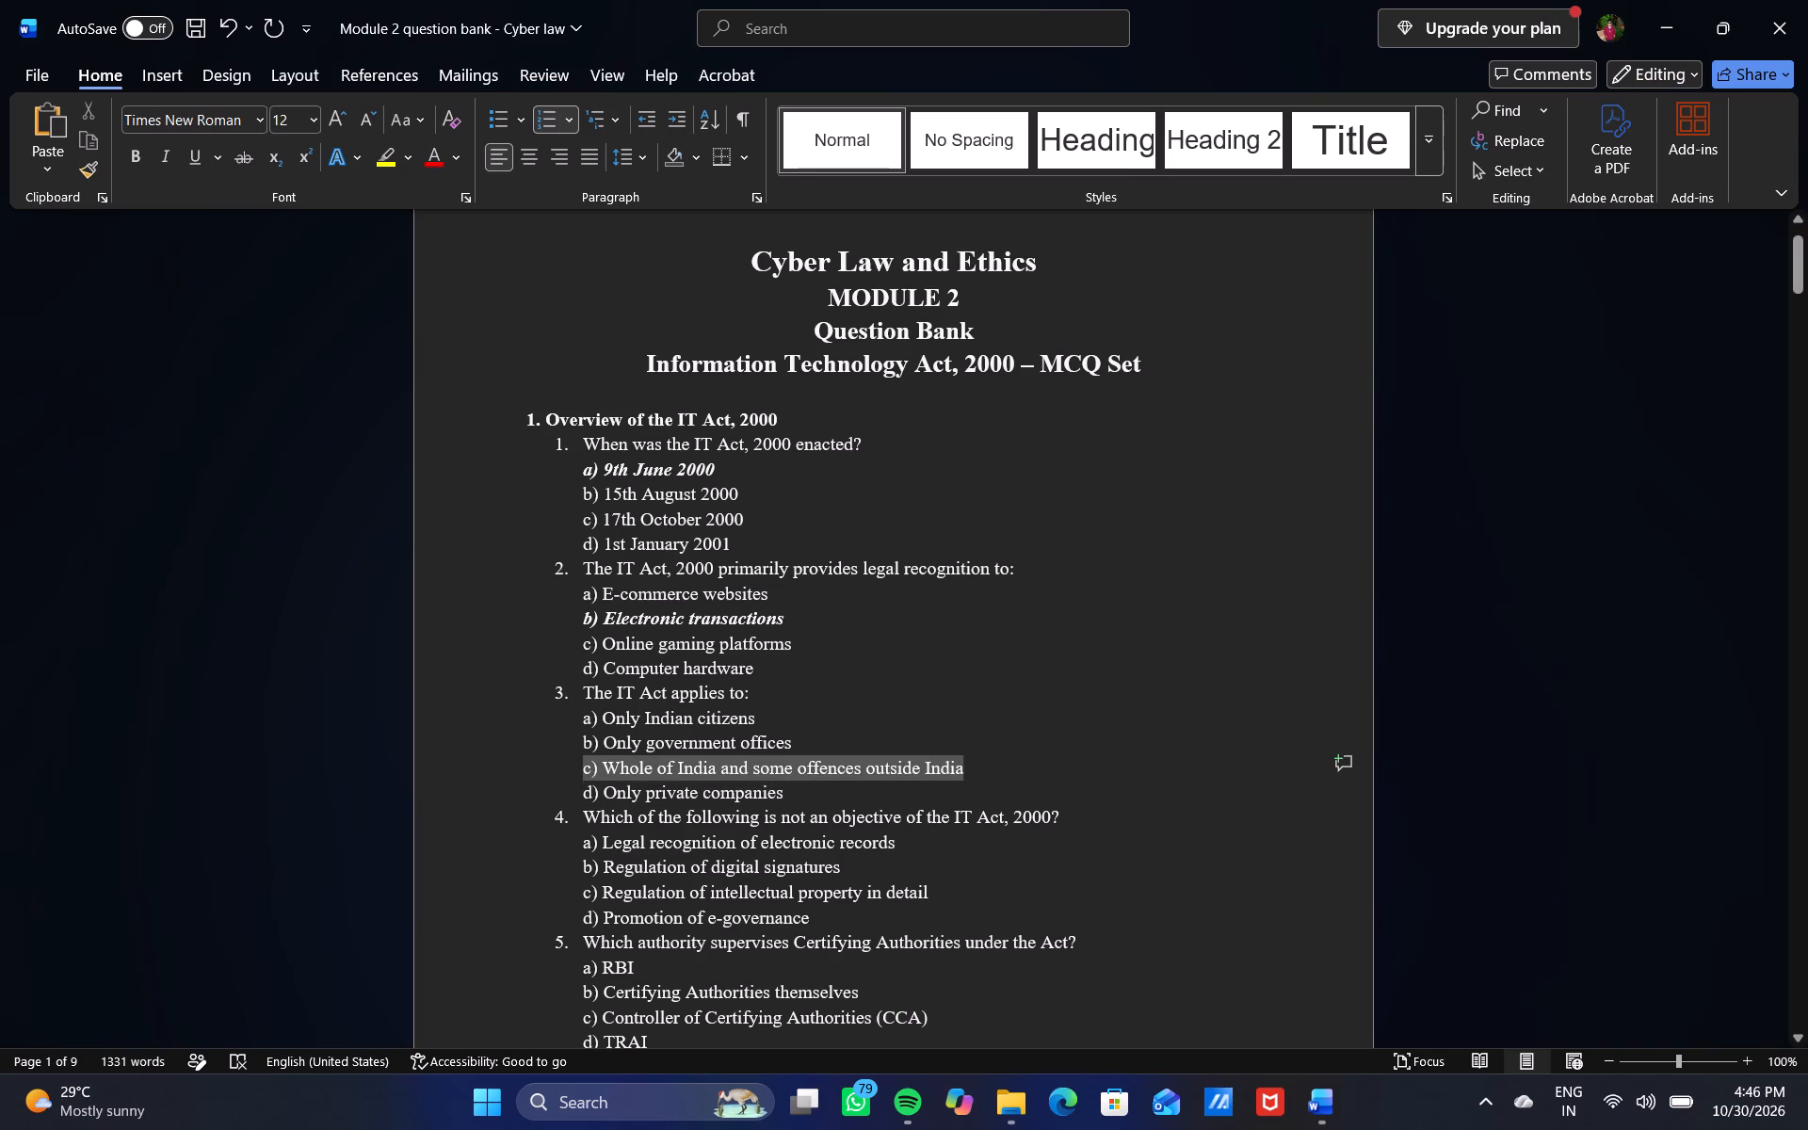
pyautogui.moveTo(966, 759); pyautogui.dragTo(966, 757)
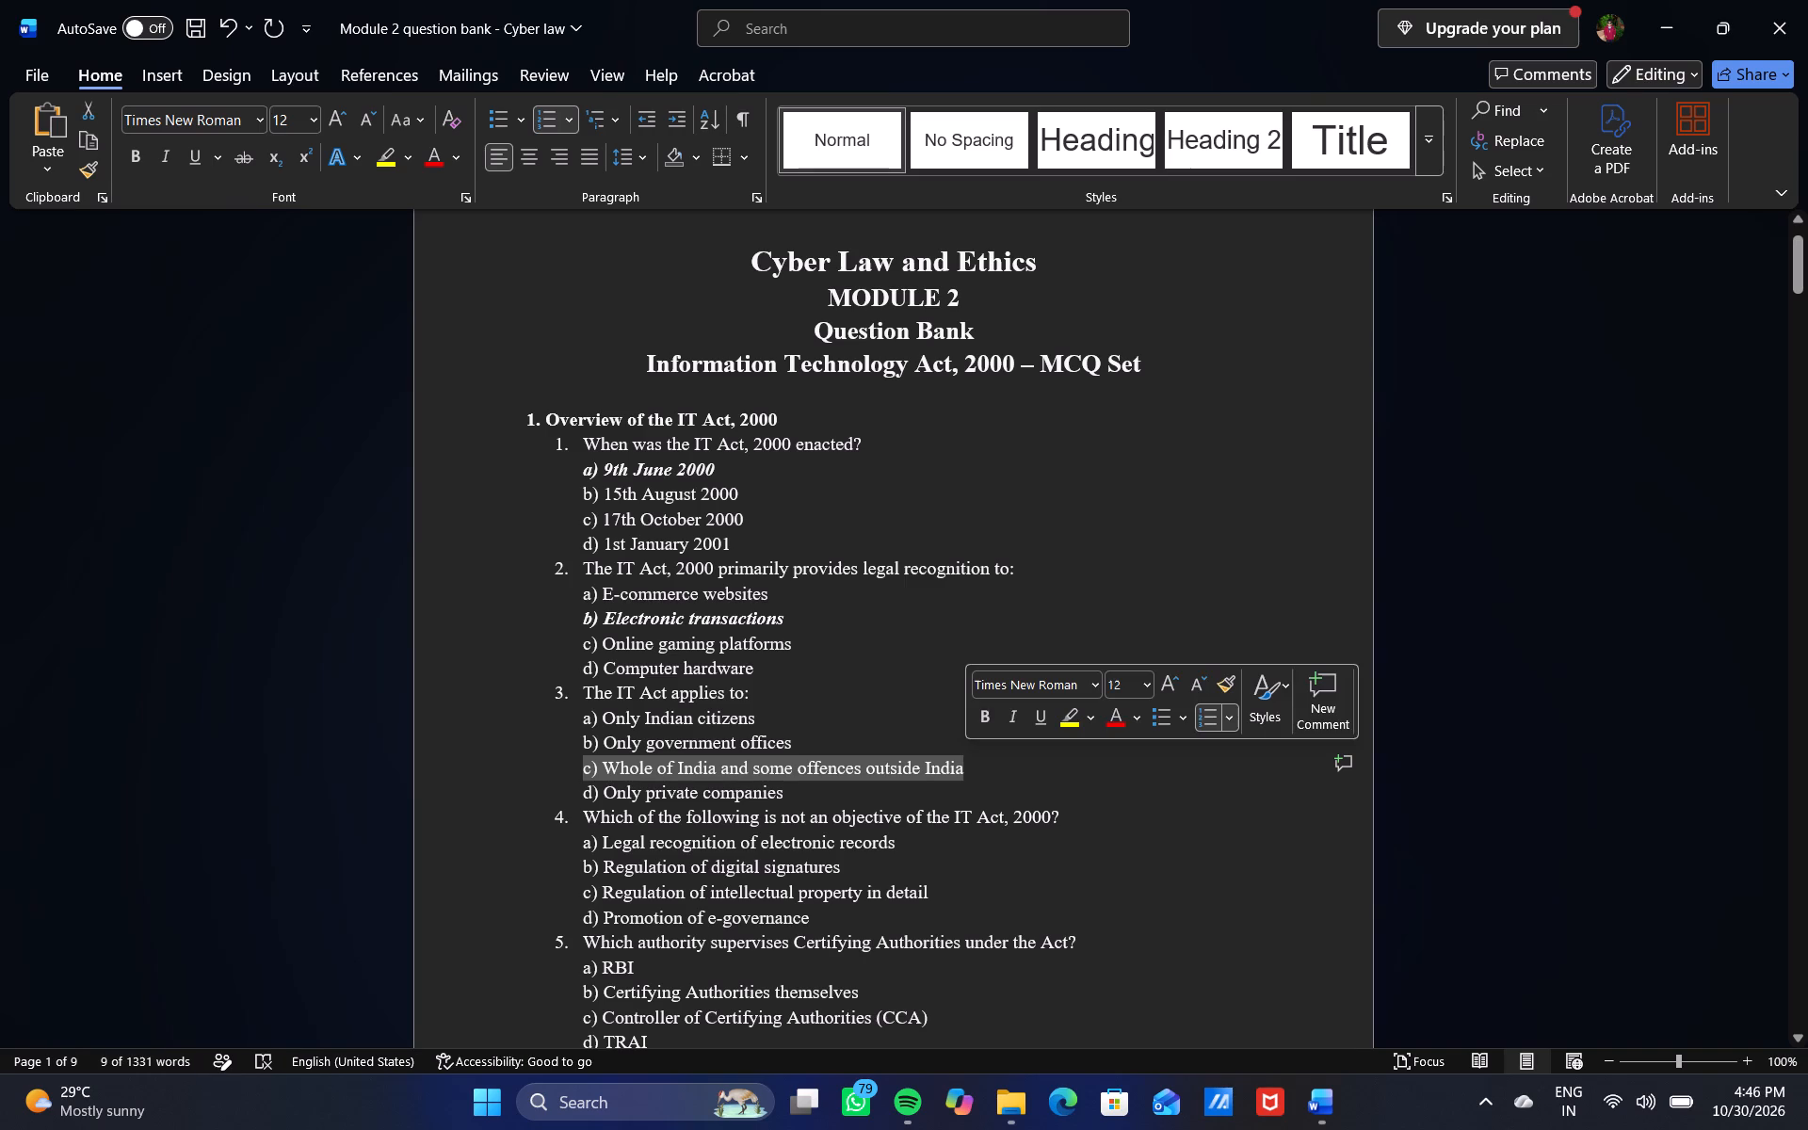
pyautogui.click(993, 716)
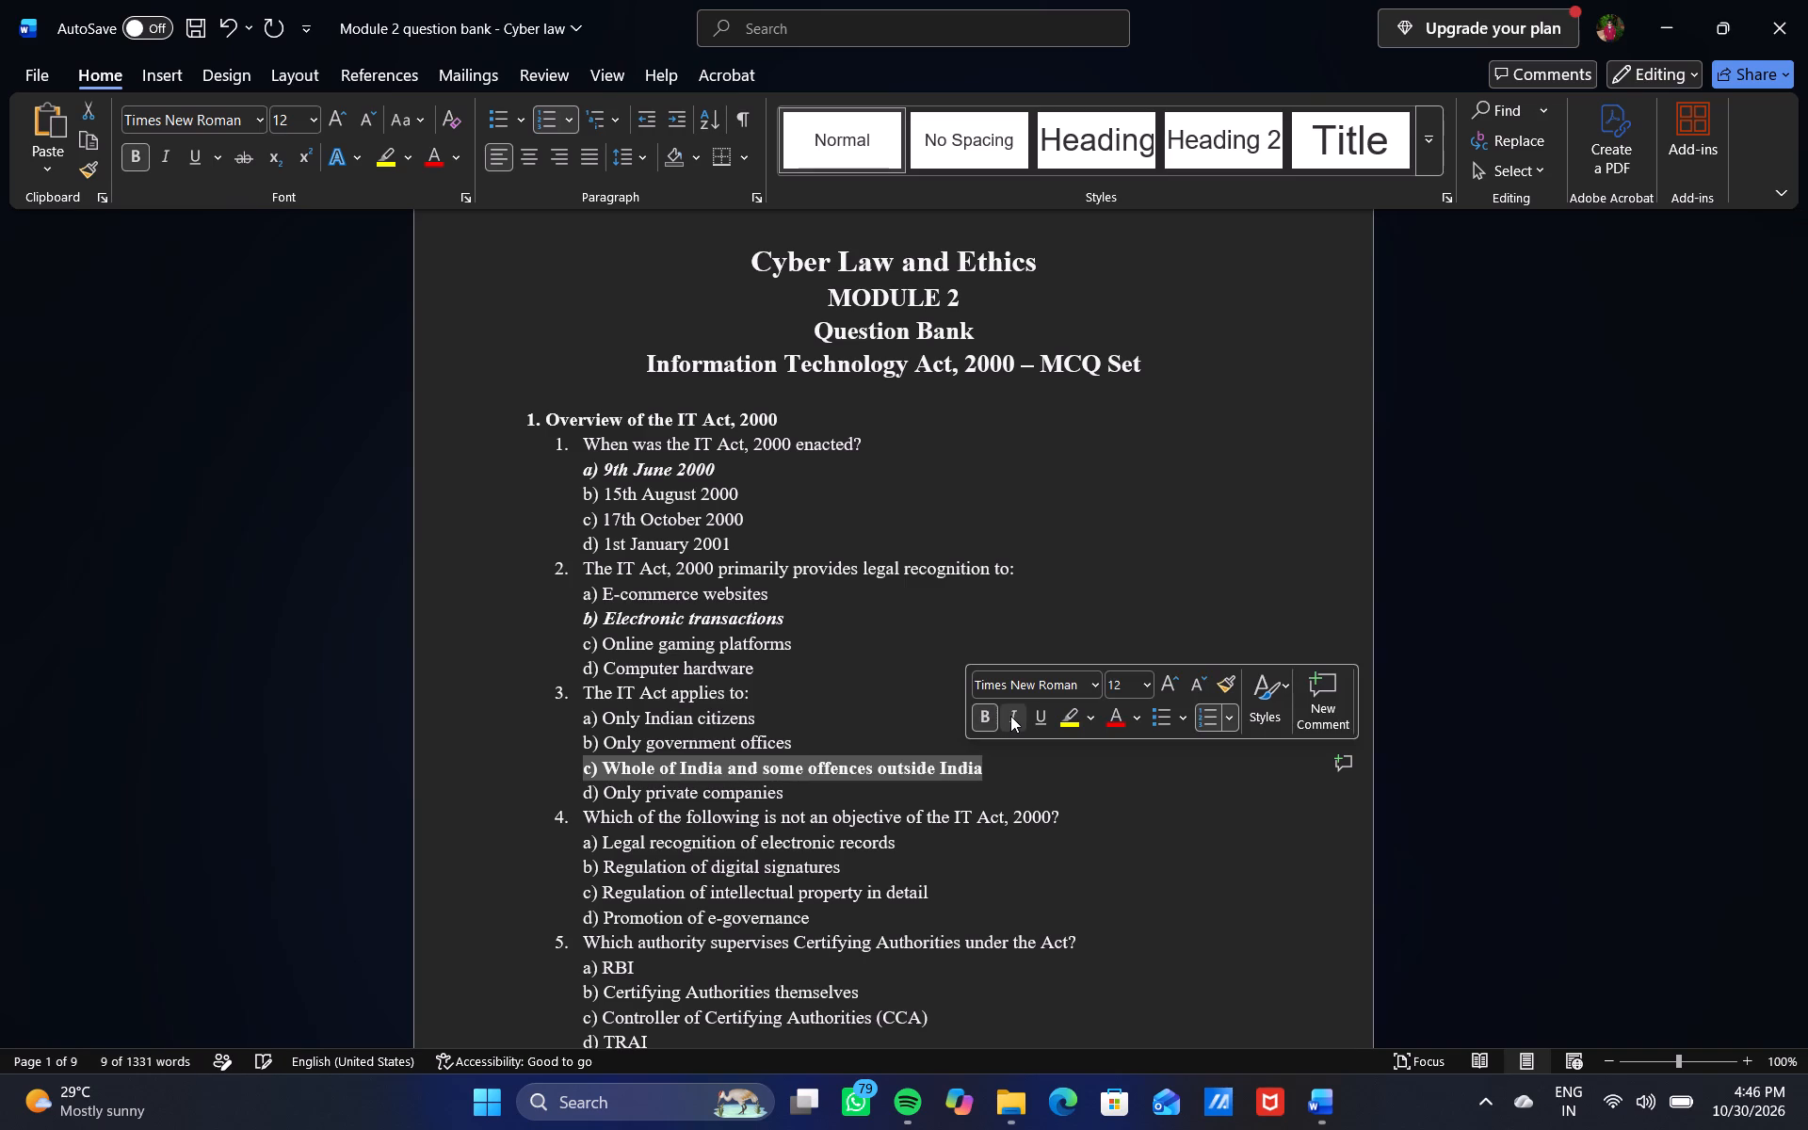
pyautogui.click(1010, 716)
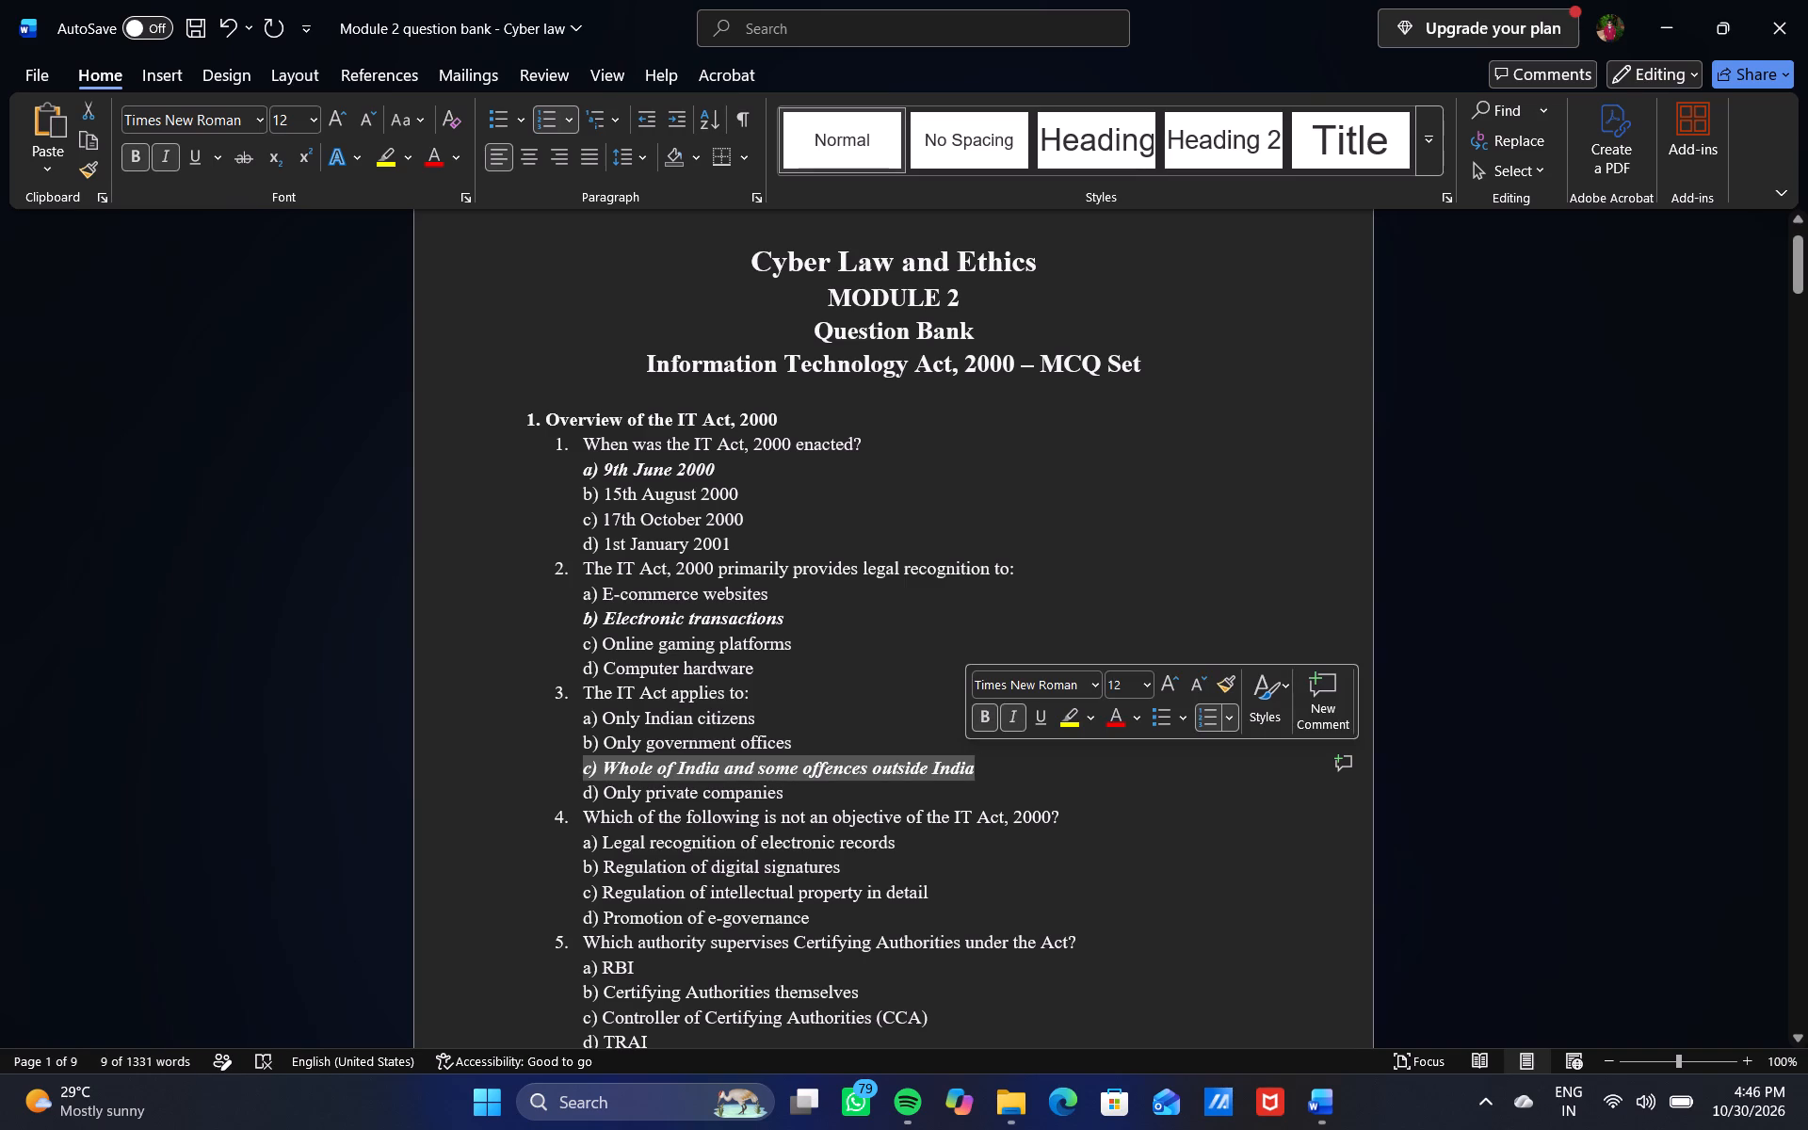
pyautogui.click(855, 633)
# Format option "c) Regulation of intellectual property in detail" under question 4 in bold and italic.
pyautogui.scroll(-1, 600, 771)
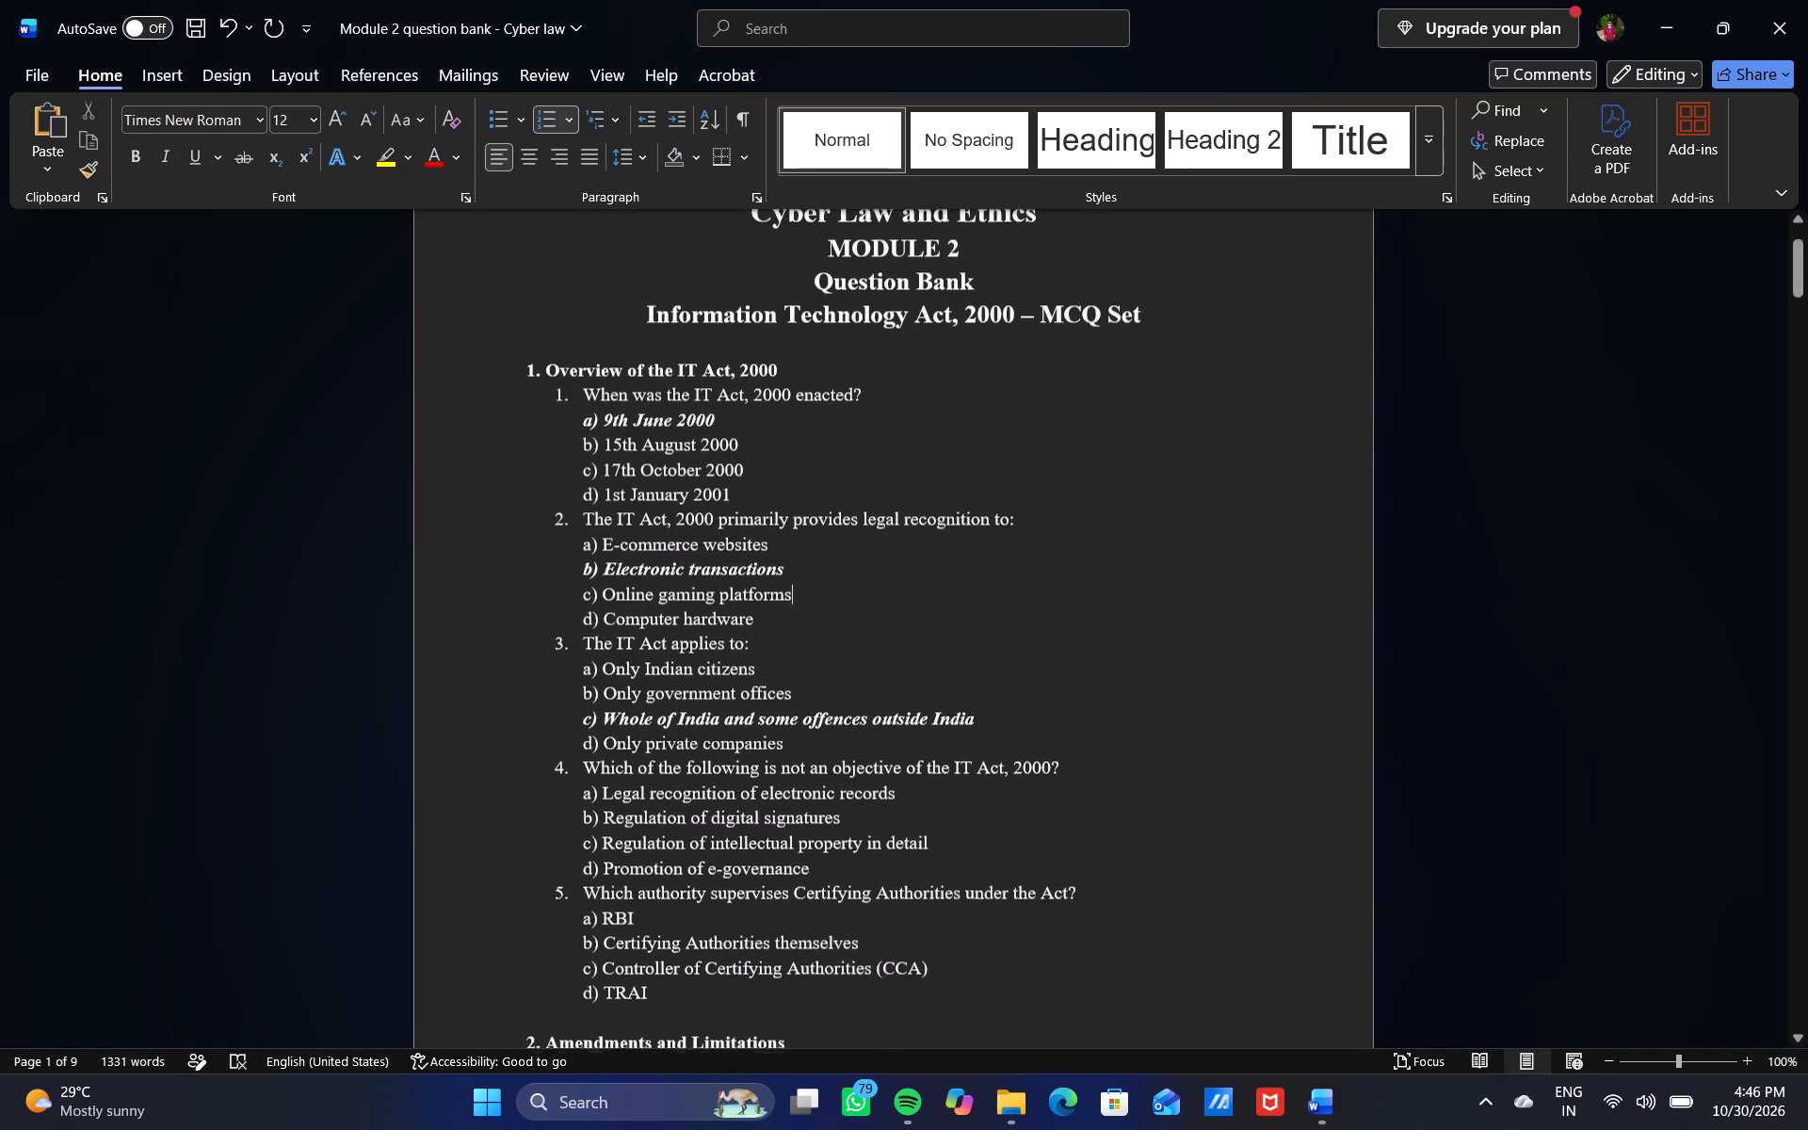
pyautogui.scroll(-1, 600, 771)
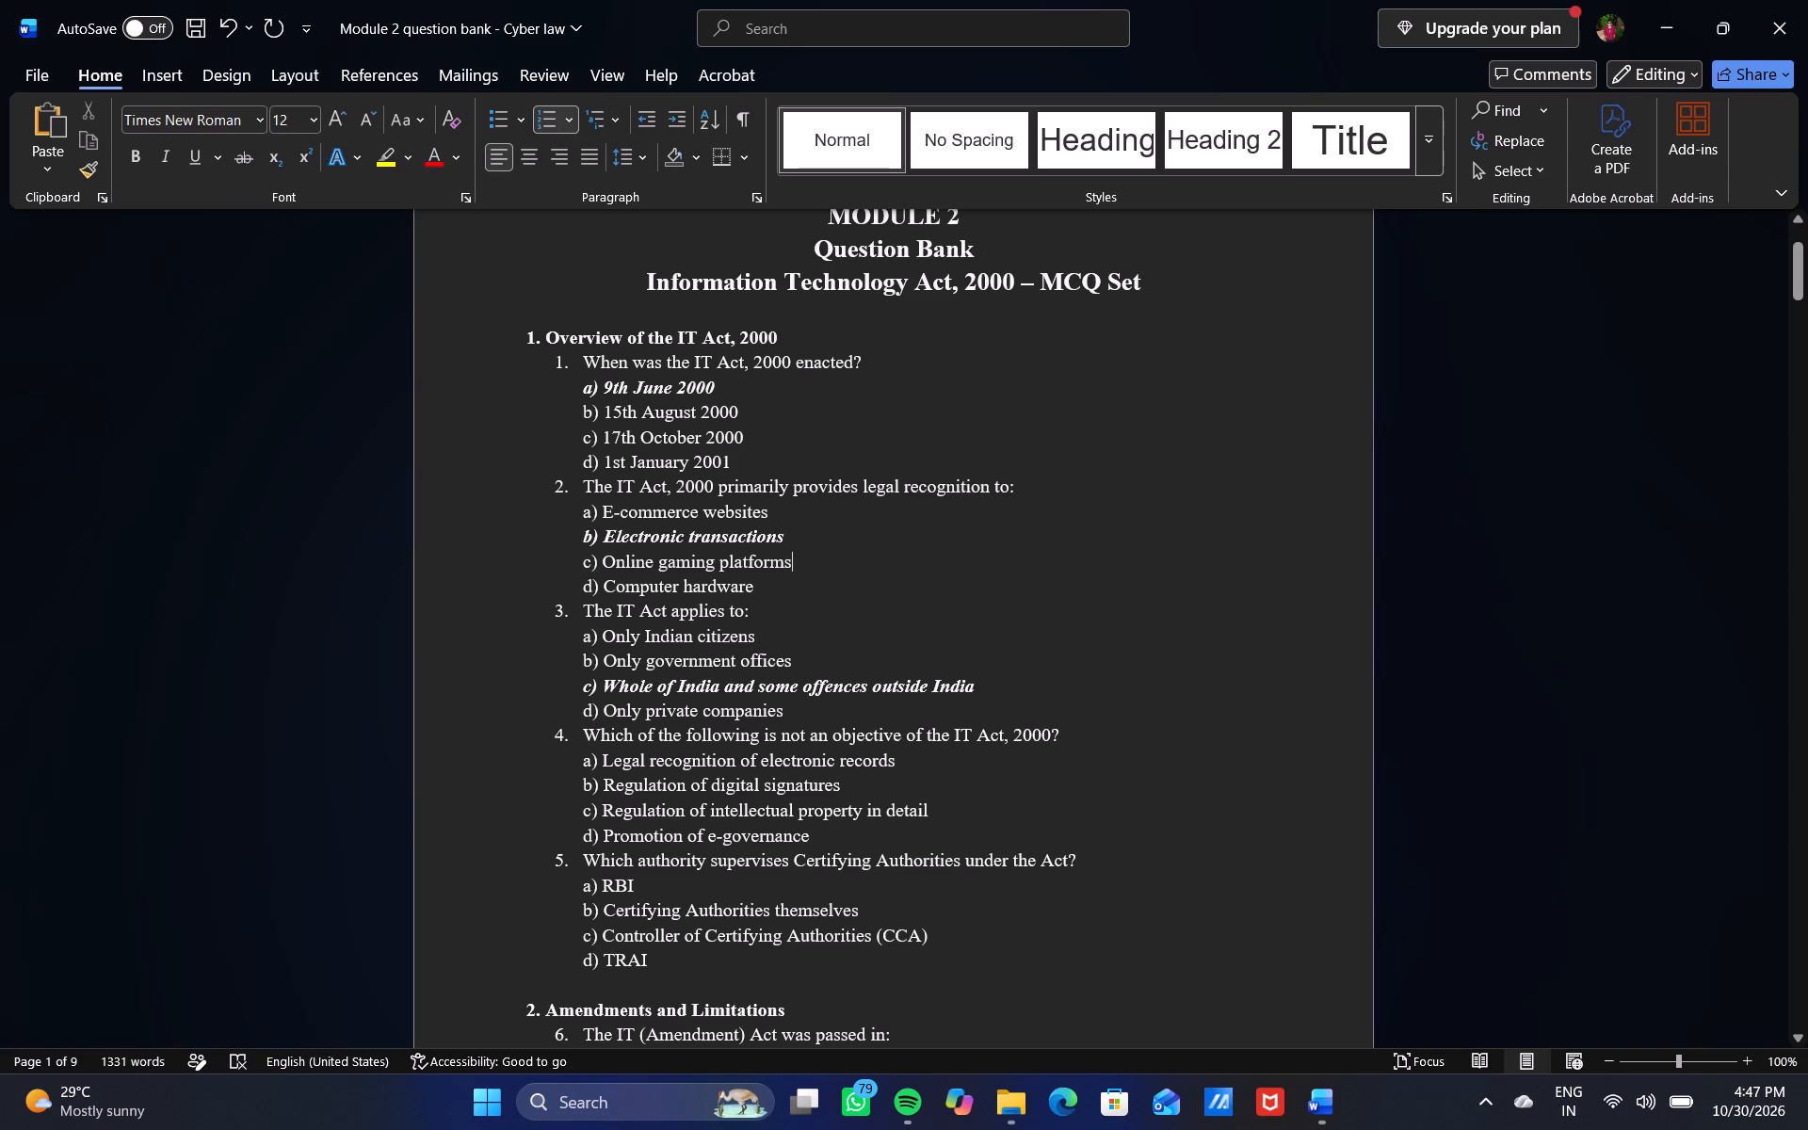
pyautogui.moveTo(560, 805); pyautogui.dragTo(932, 806)
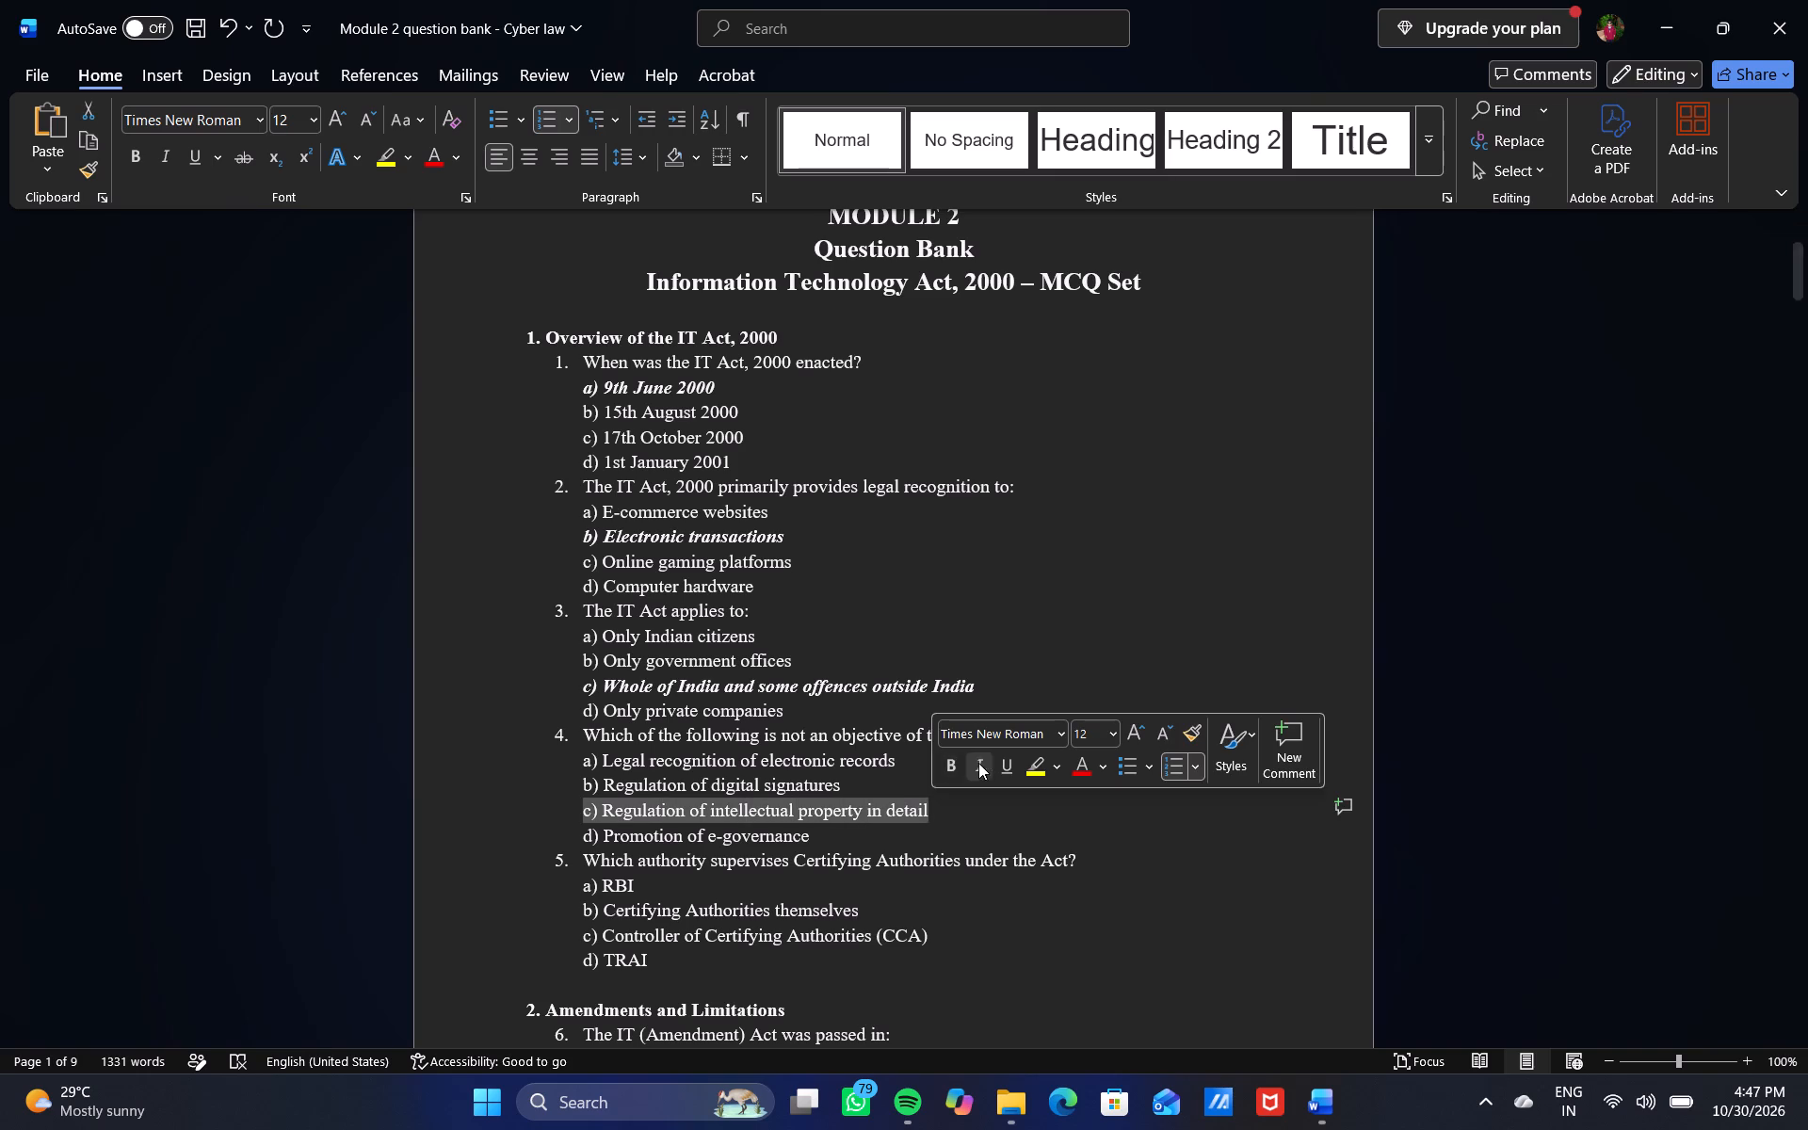
pyautogui.moveTo(952, 762); pyautogui.dragTo(977, 767)
pyautogui.click(977, 767)
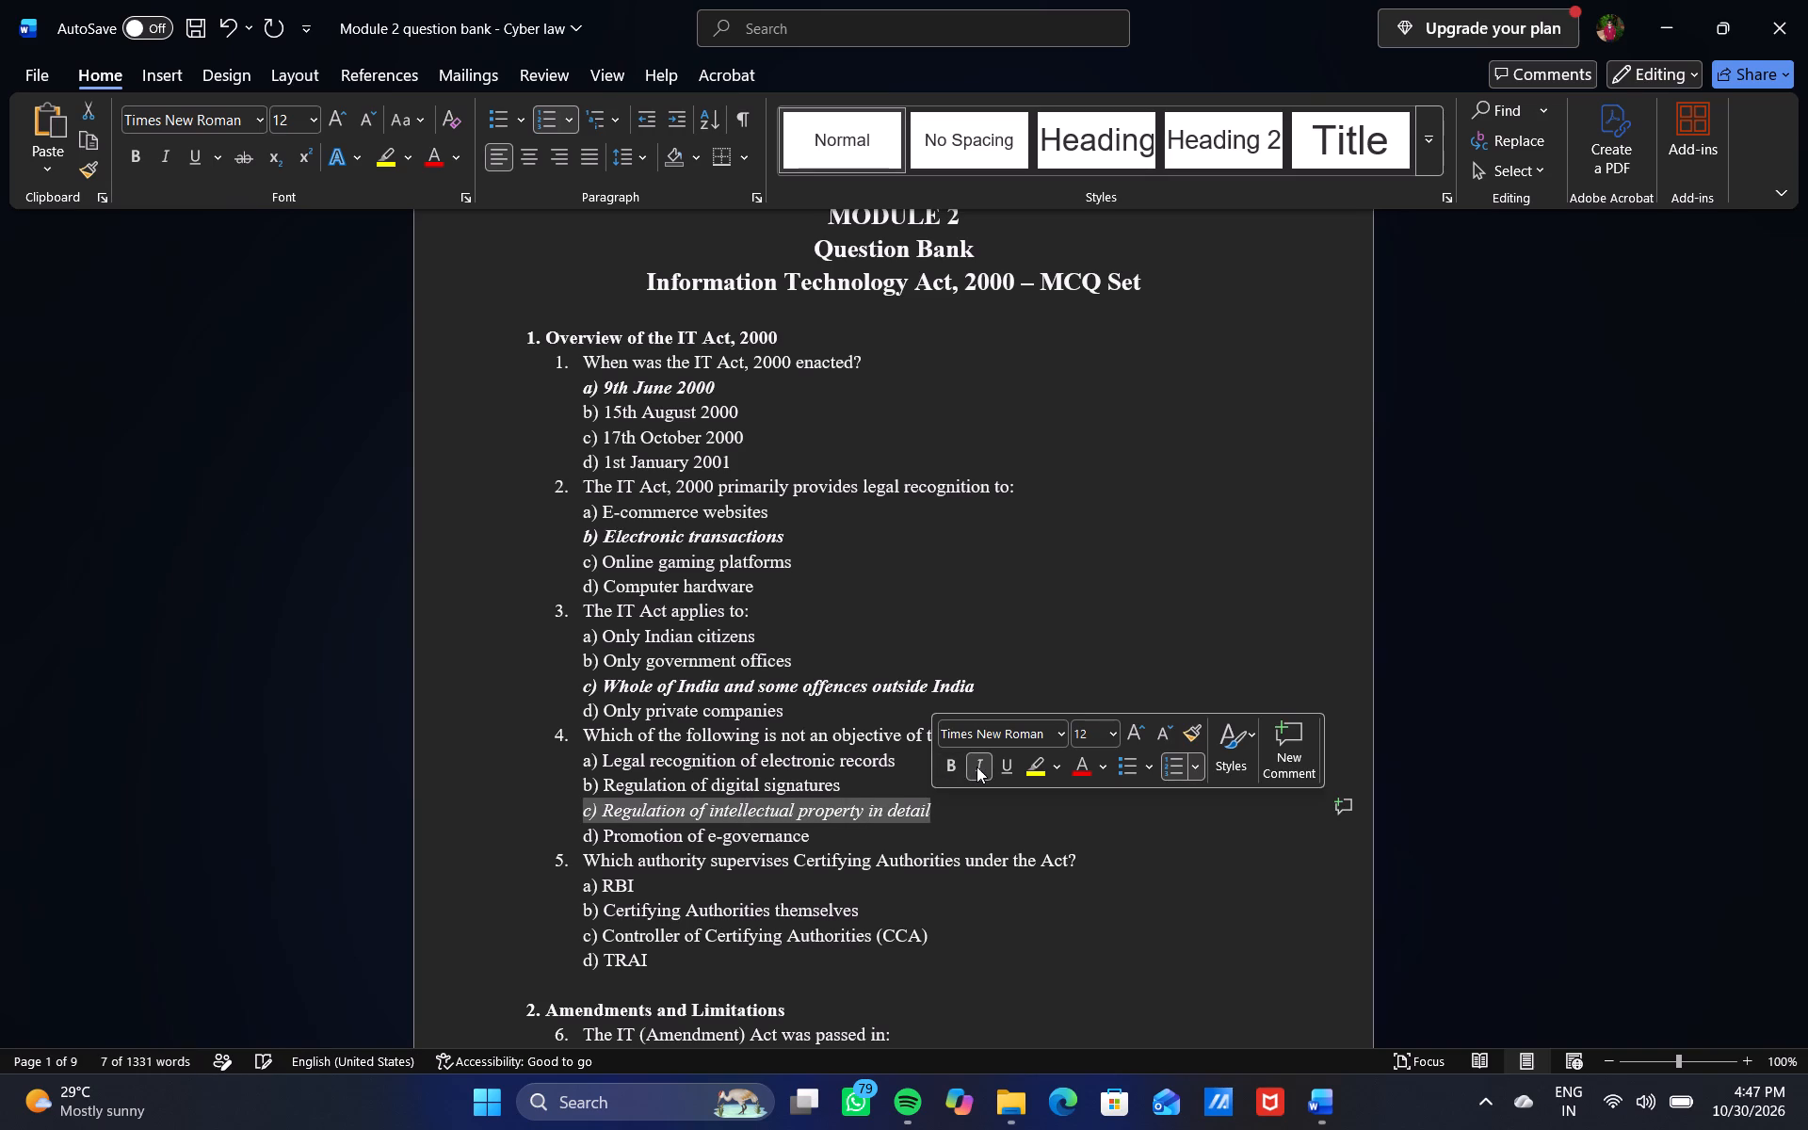
pyautogui.click(944, 765)
pyautogui.click(968, 829)
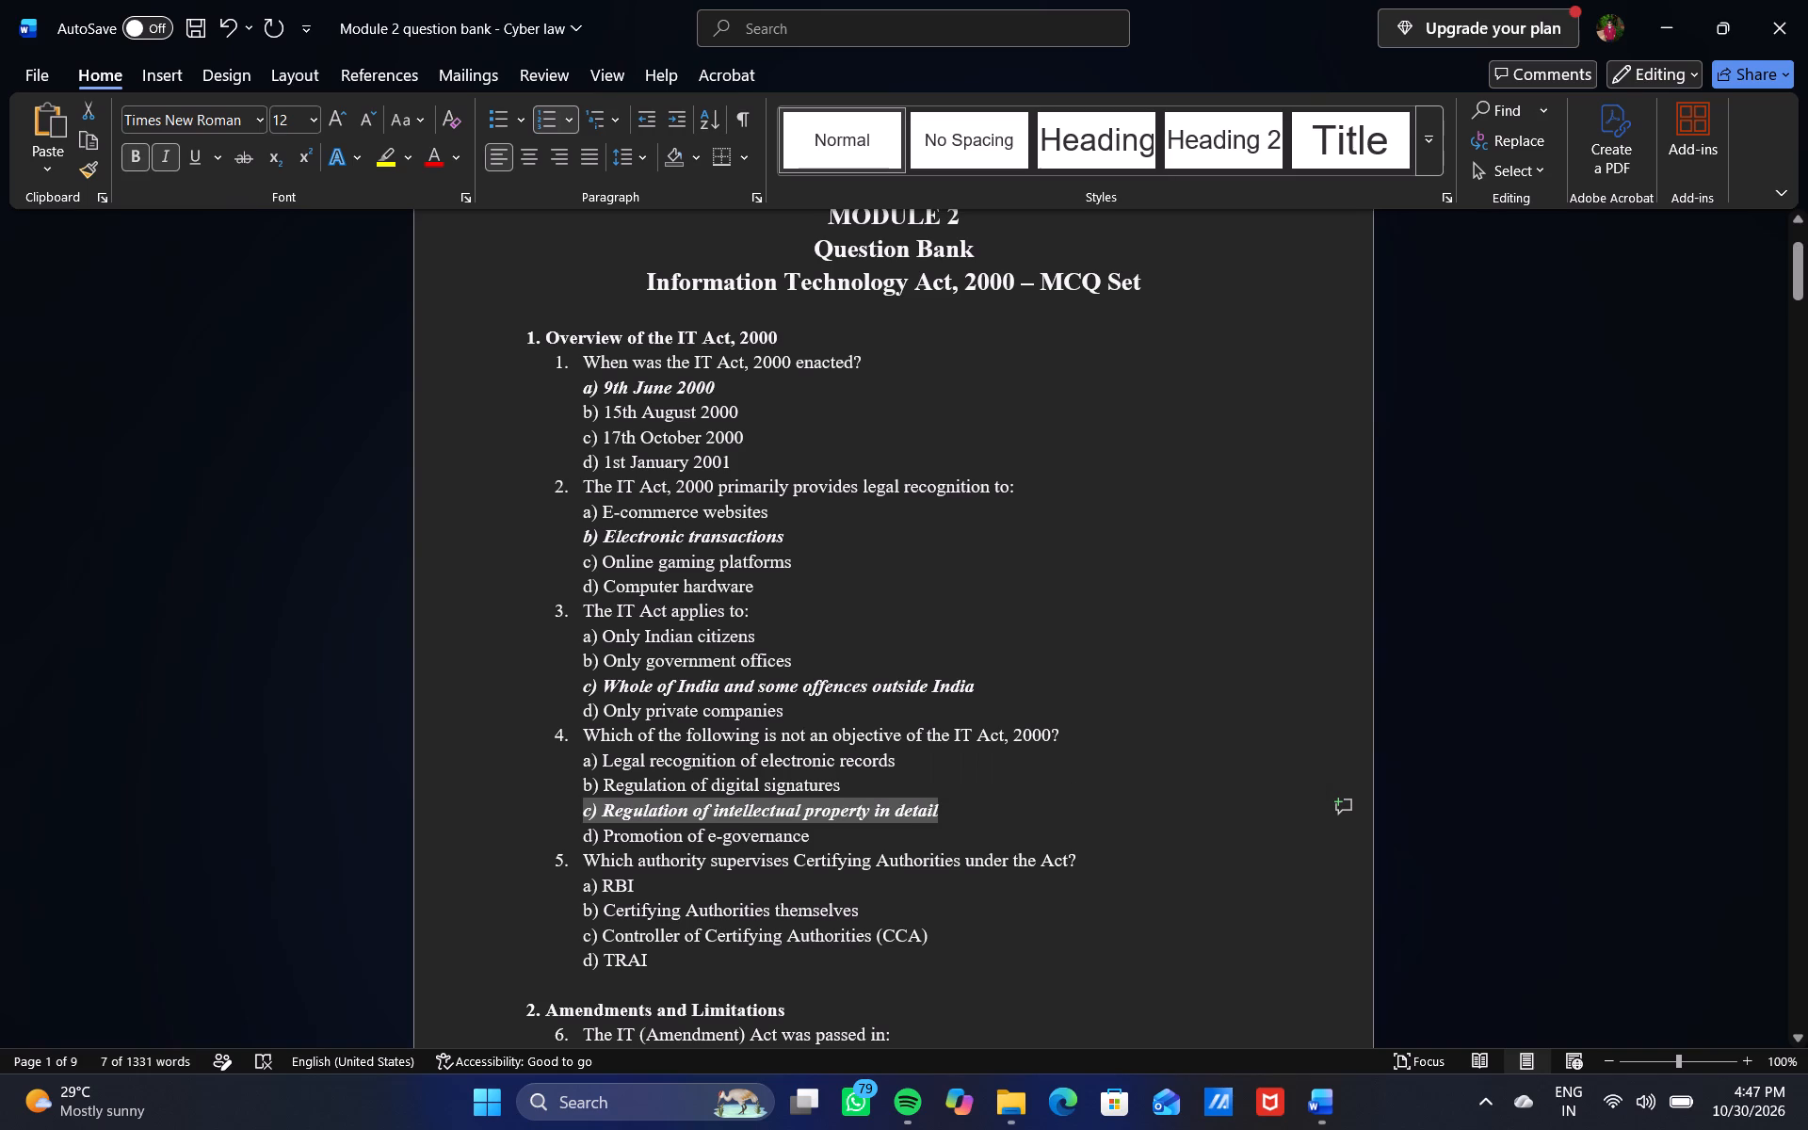
# Format option "c) Controller of Certifying Authorities (CCA)" under question 5 in bold and italic.
pyautogui.scroll(-1, 968, 829)
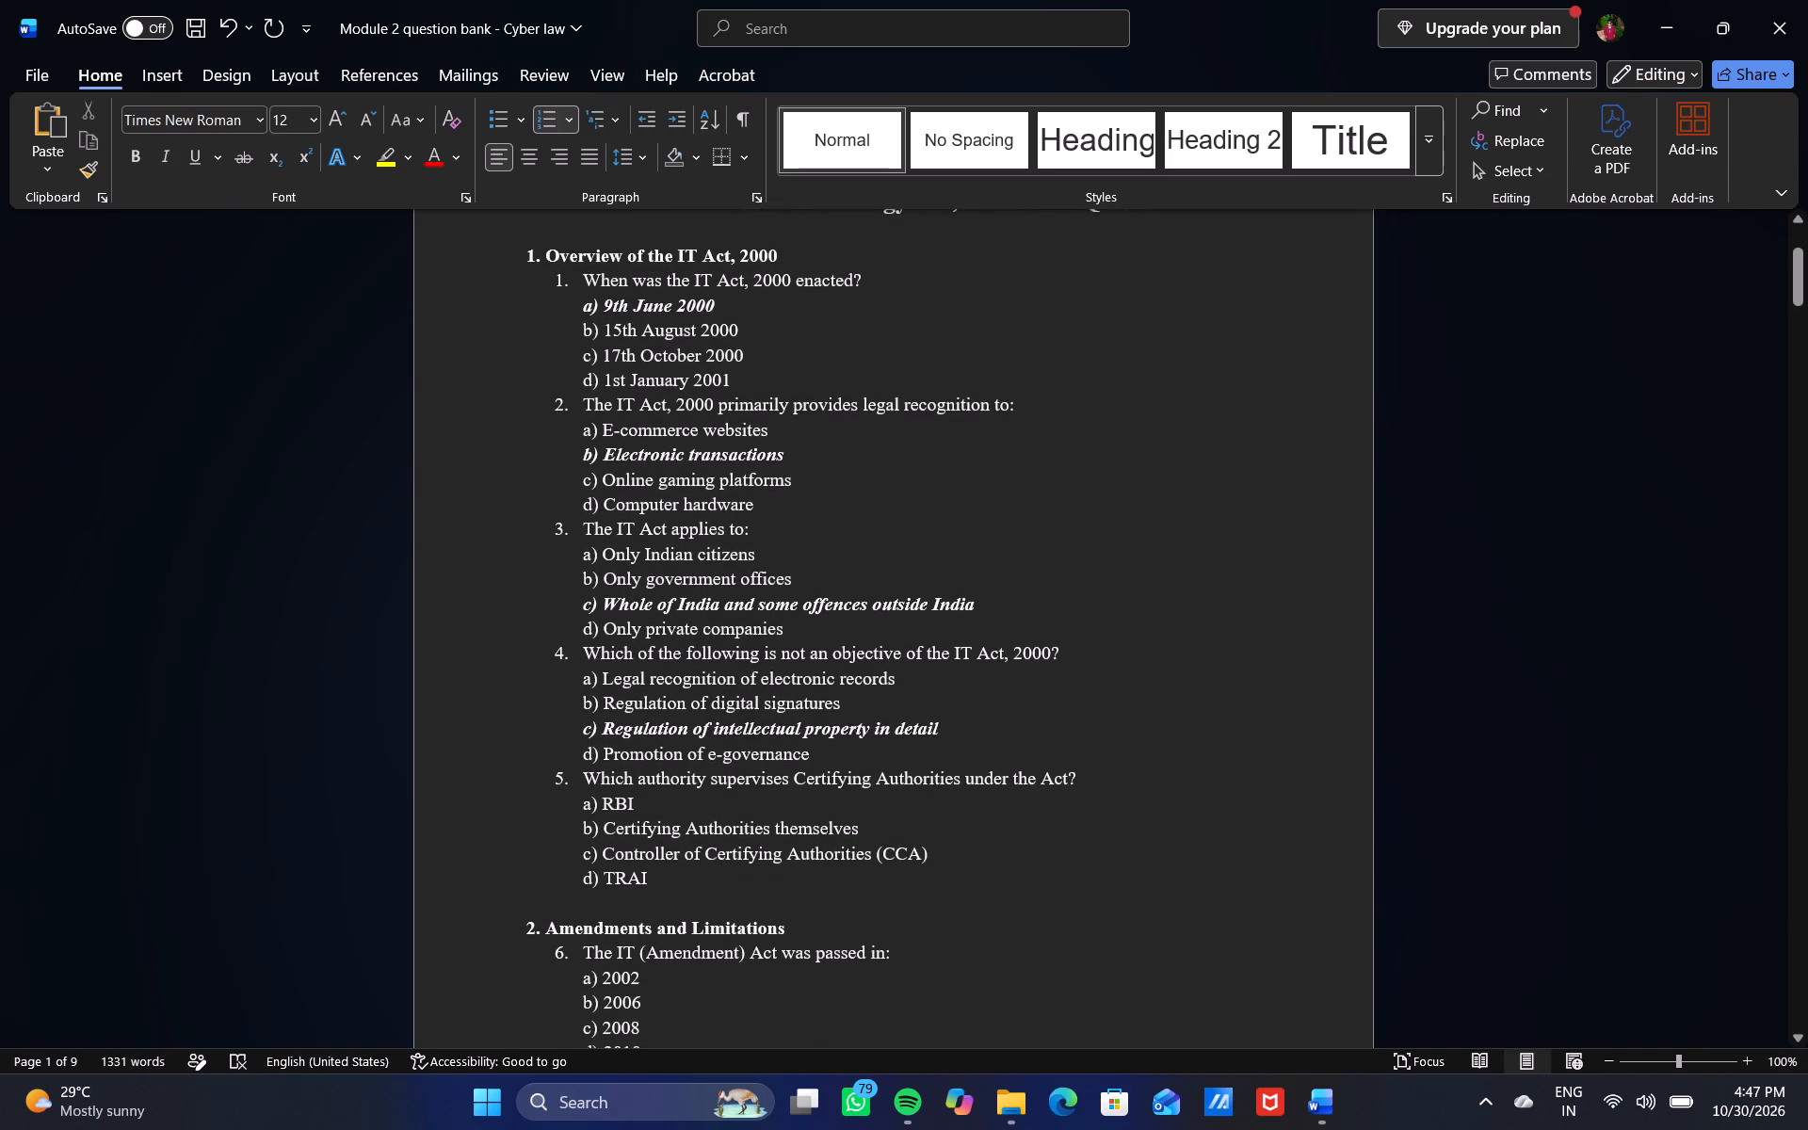
pyautogui.scroll(-1, 784, 829)
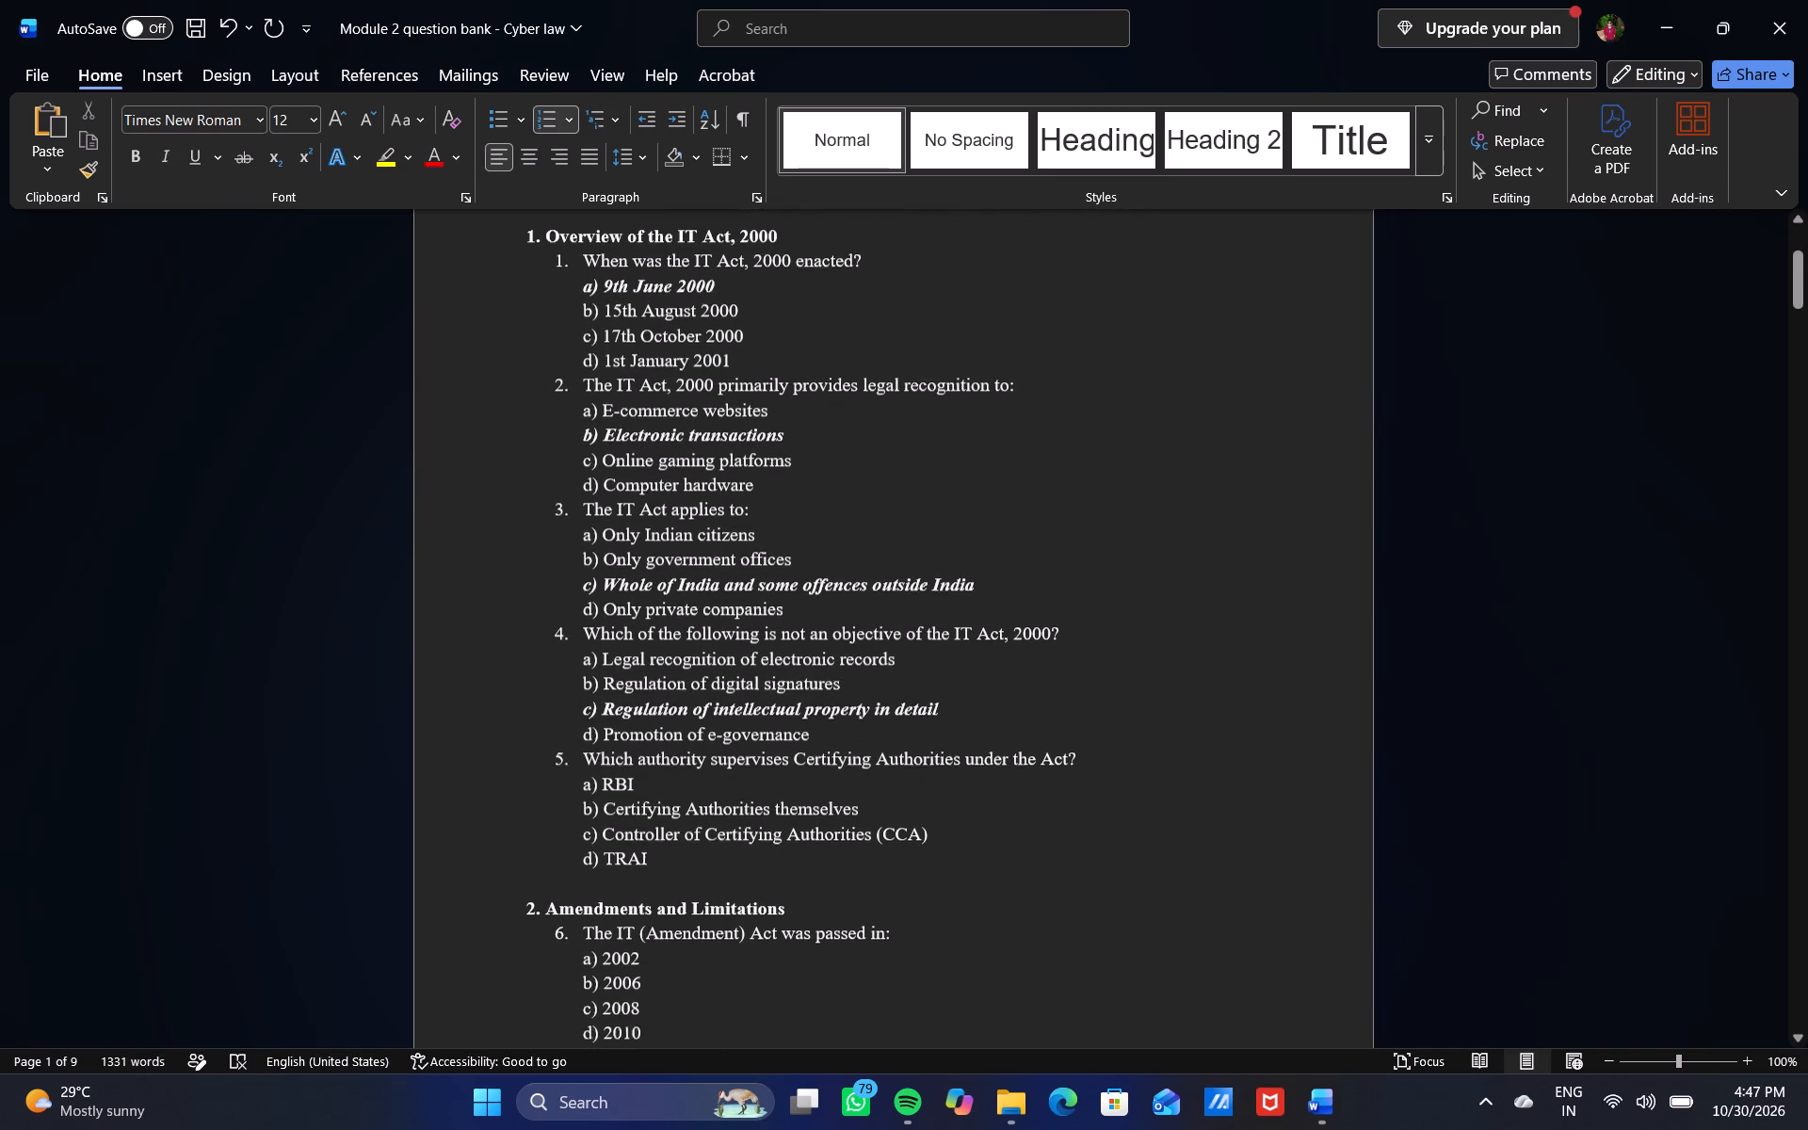
pyautogui.scroll(-1, 784, 829)
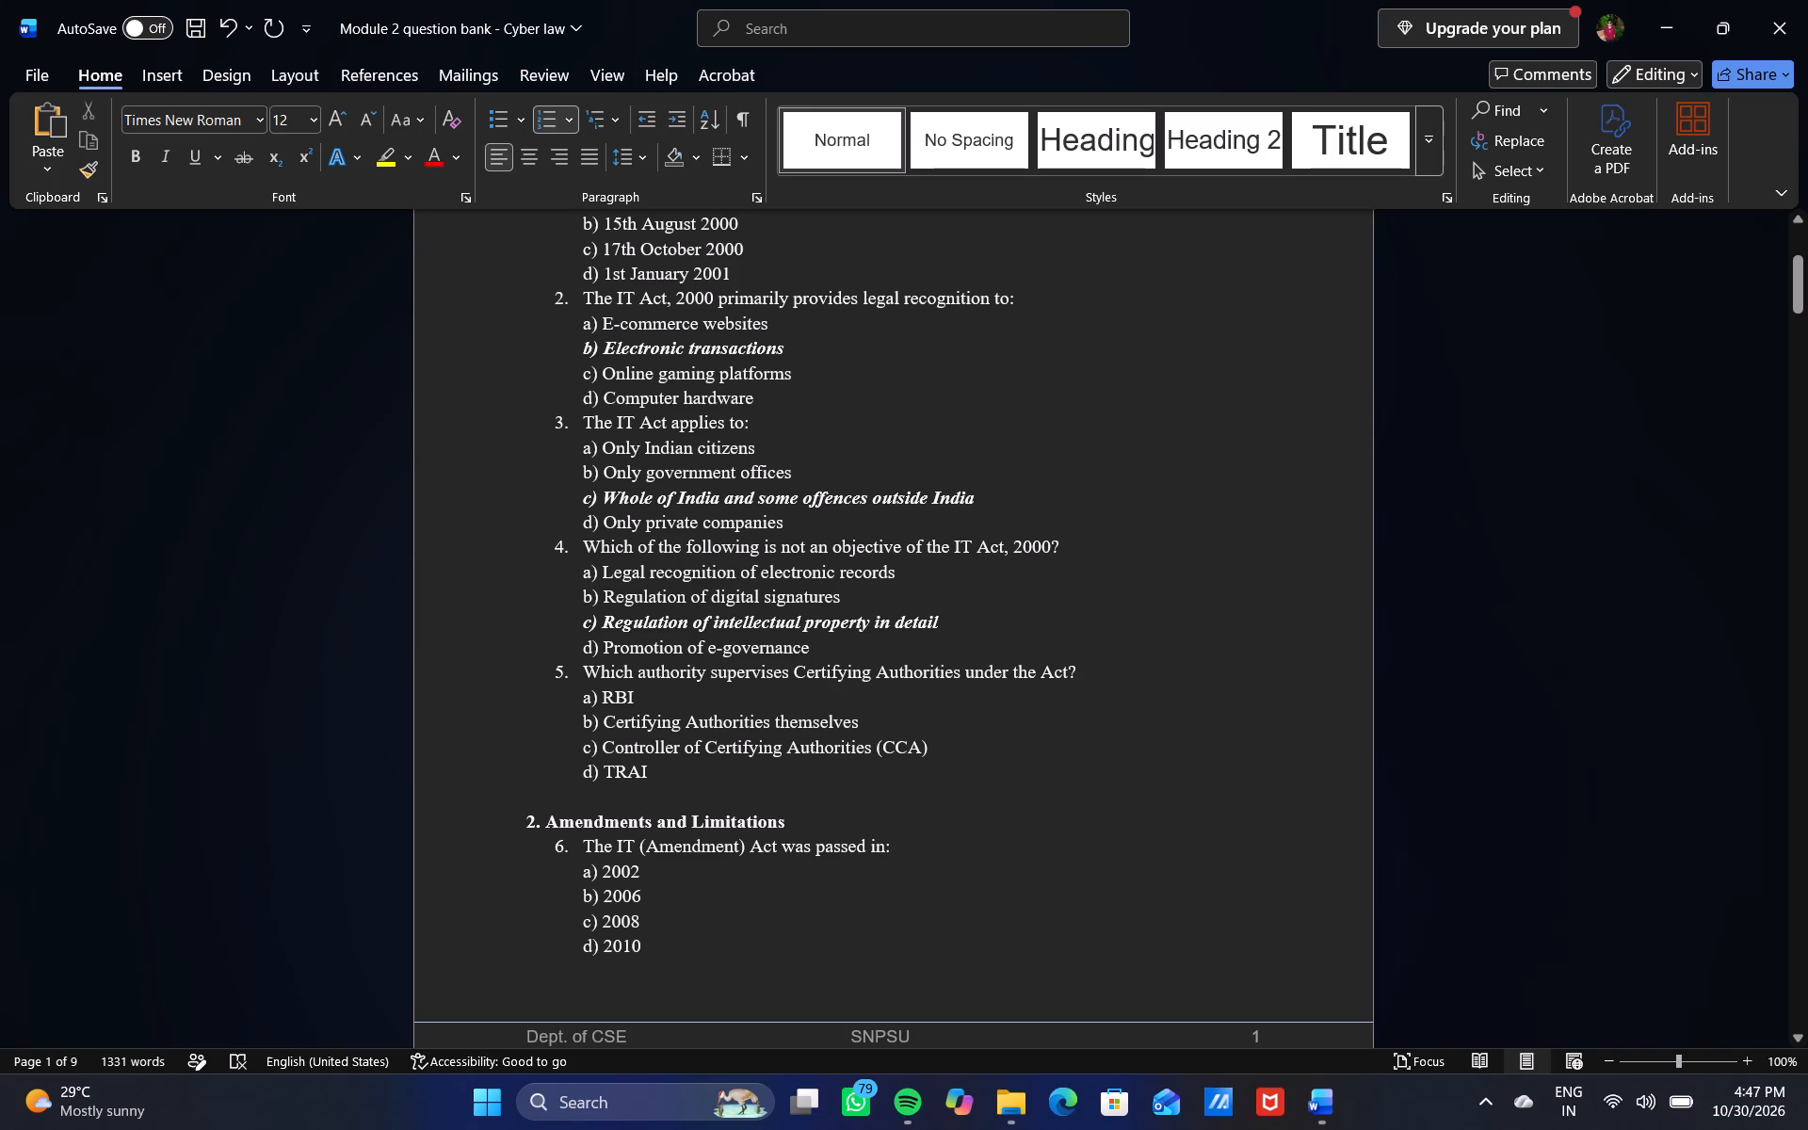
pyautogui.moveTo(577, 745); pyautogui.dragTo(933, 754)
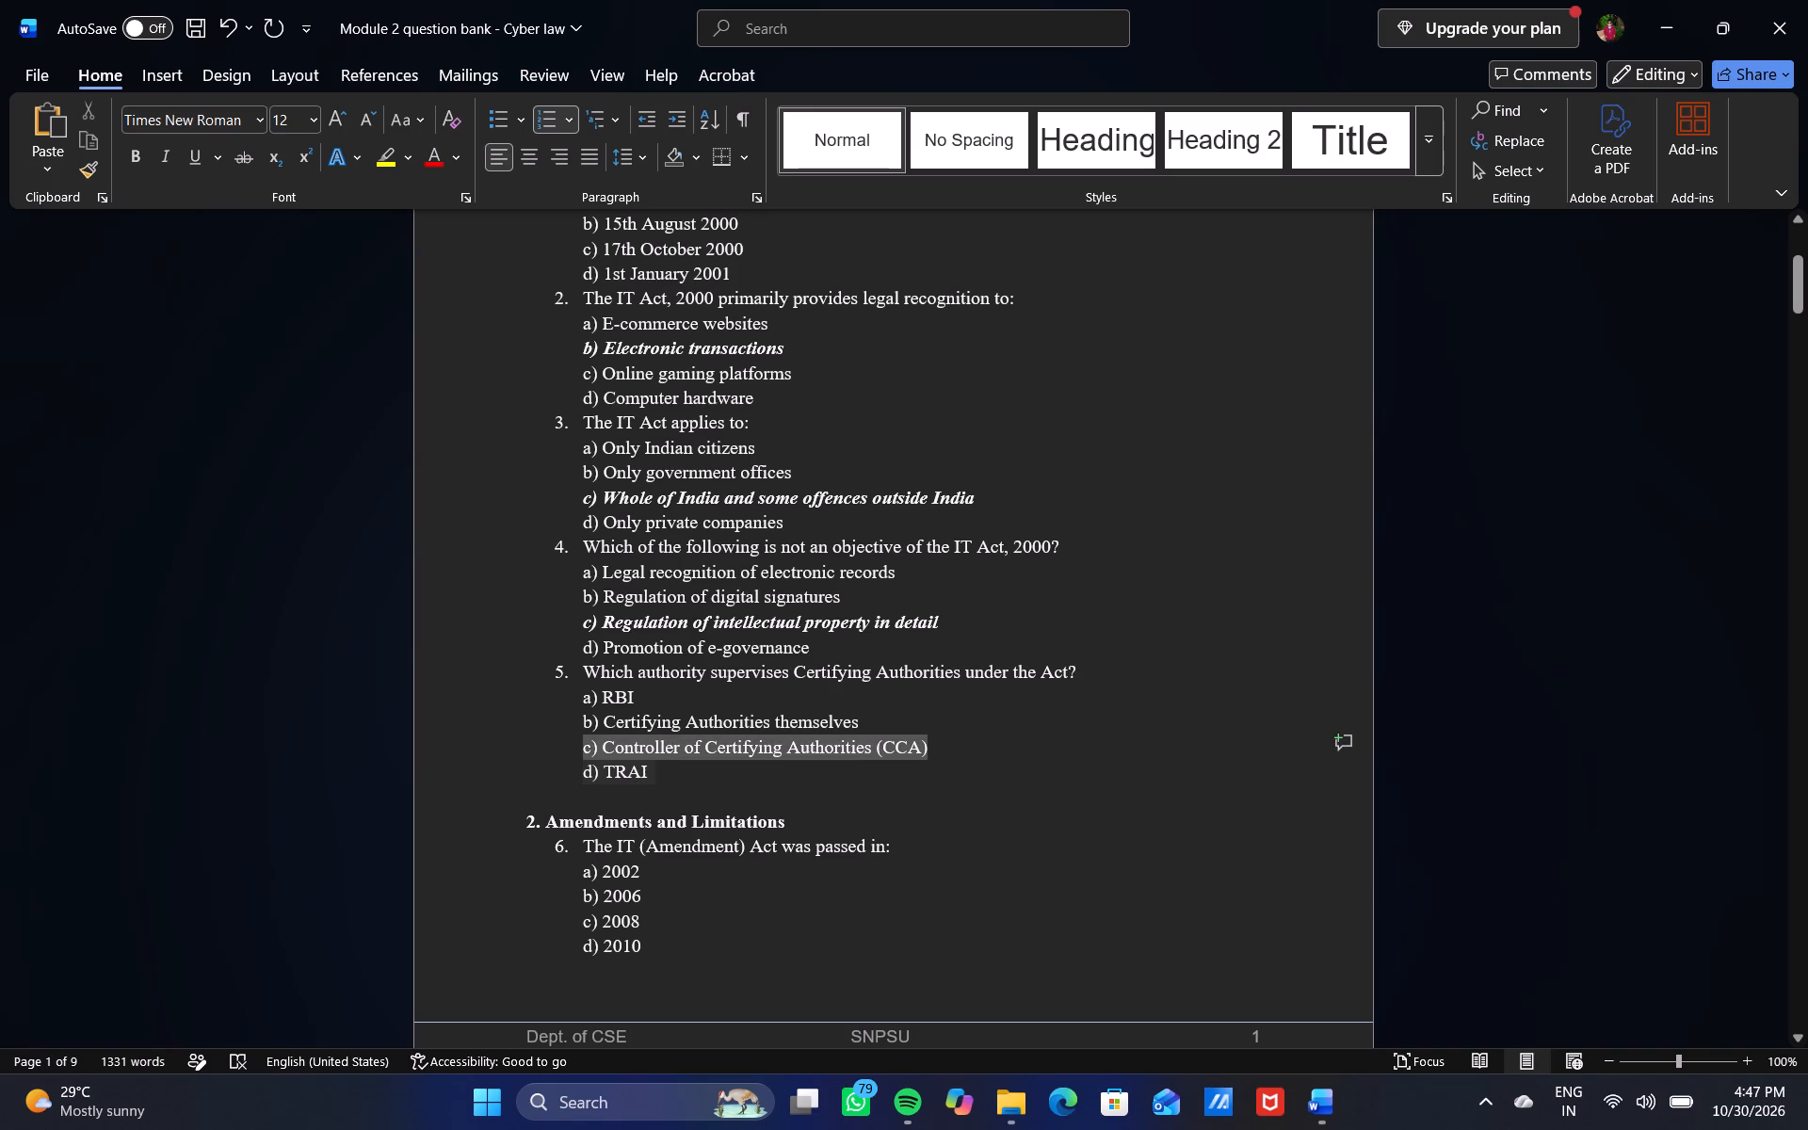
pyautogui.moveTo(933, 754); pyautogui.dragTo(932, 753)
pyautogui.click(958, 709)
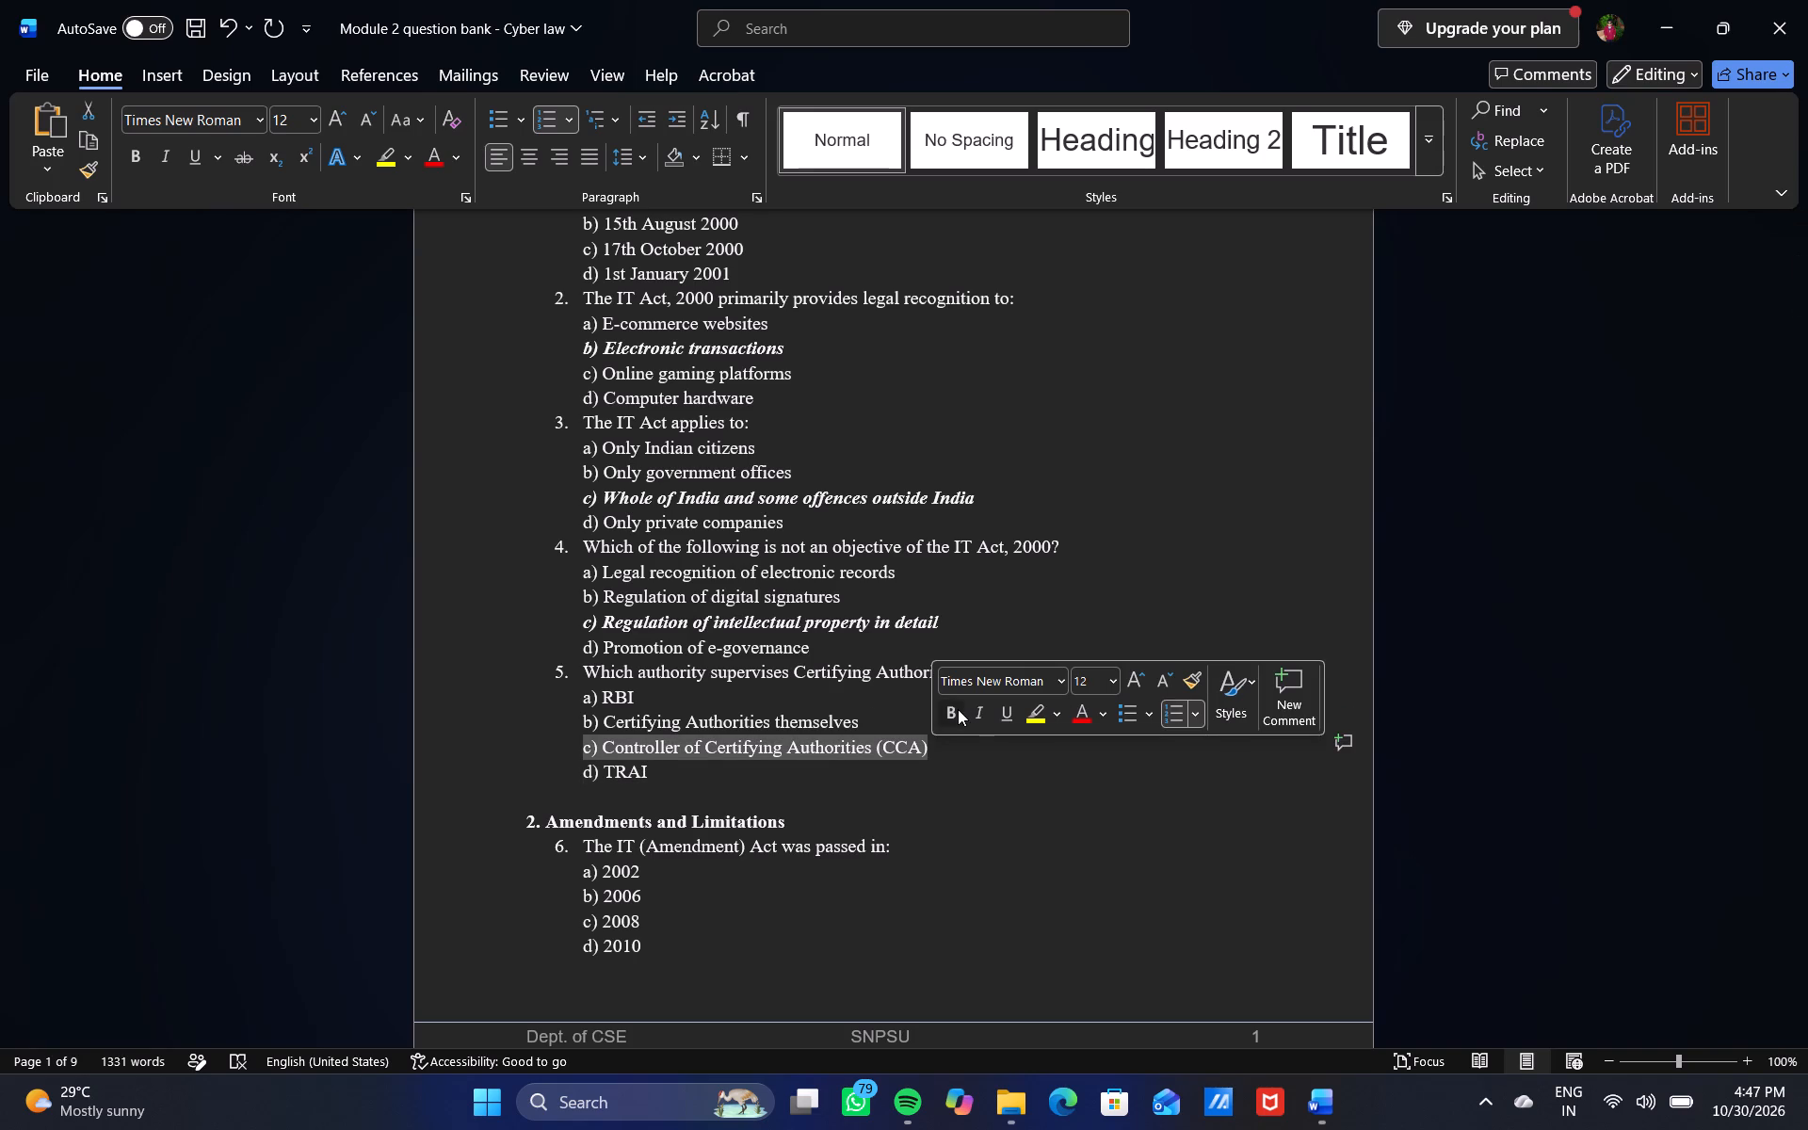
pyautogui.click(972, 717)
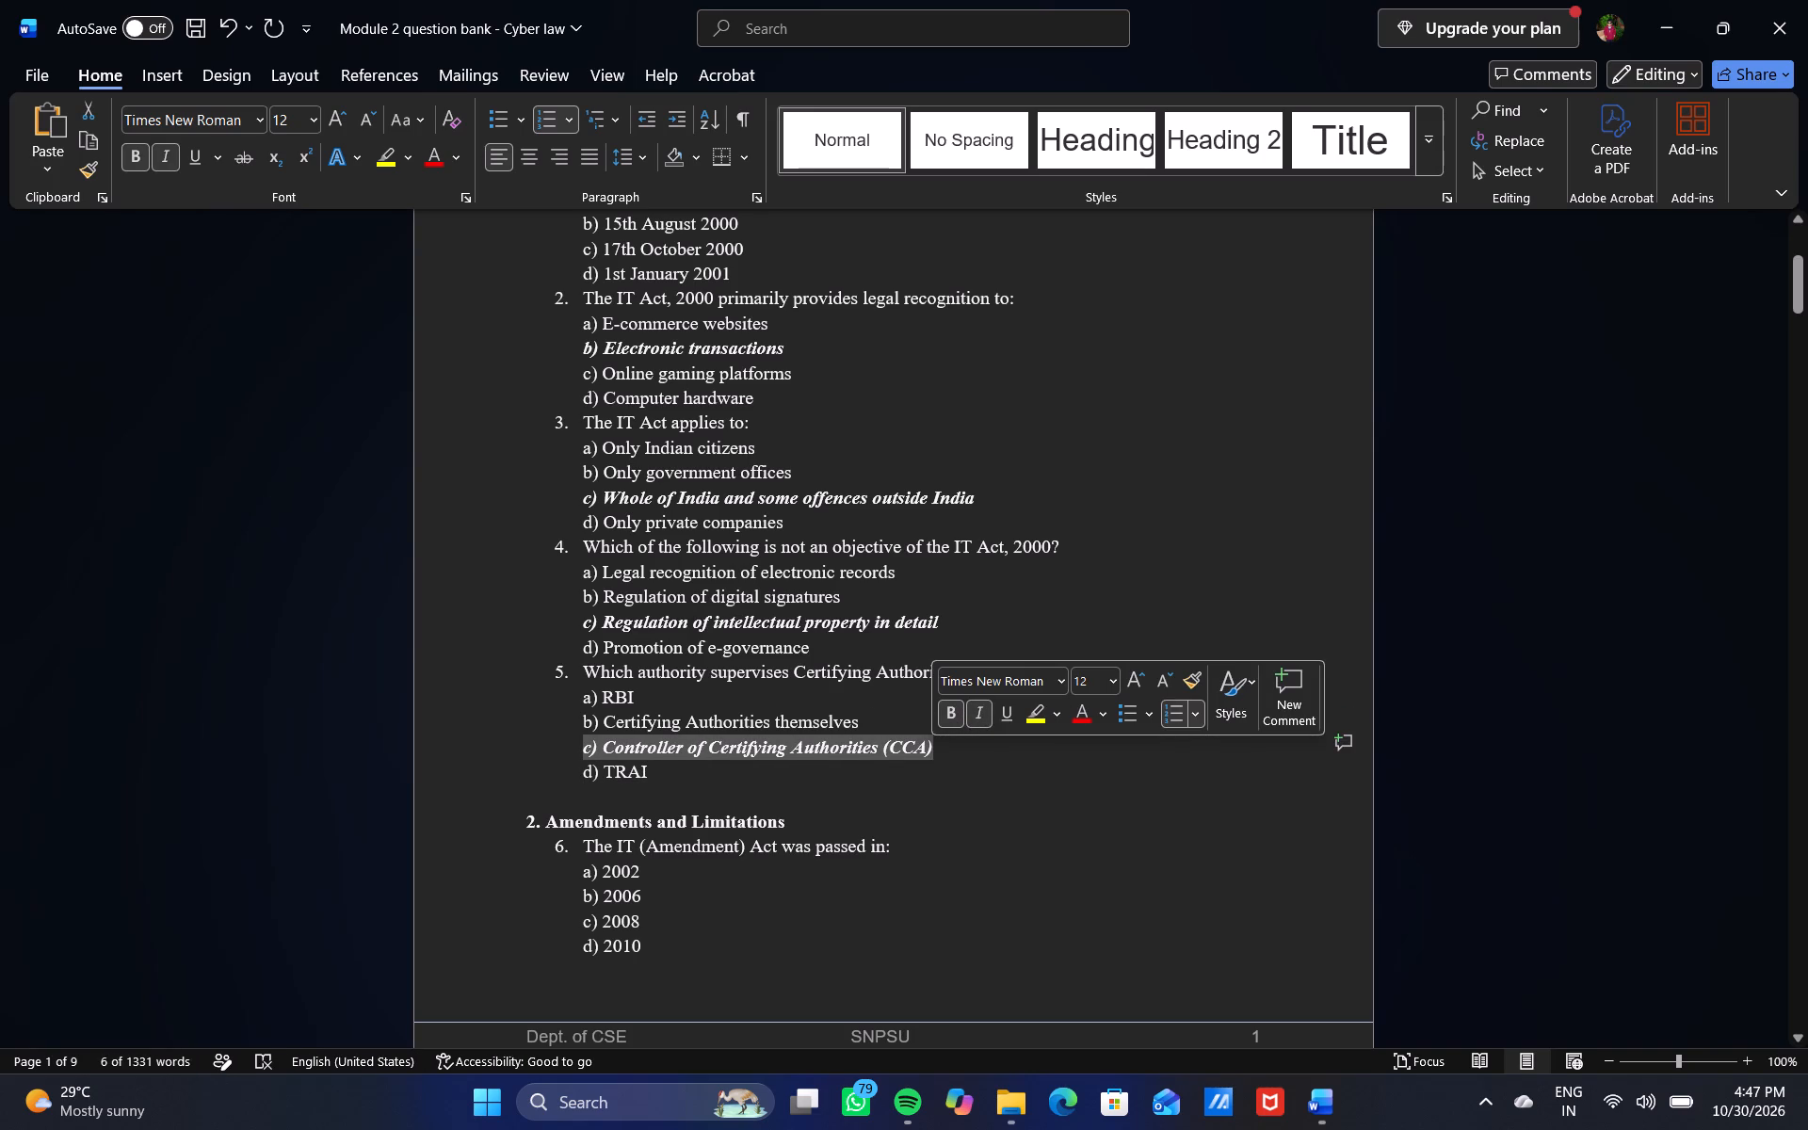
pyautogui.click(974, 786)
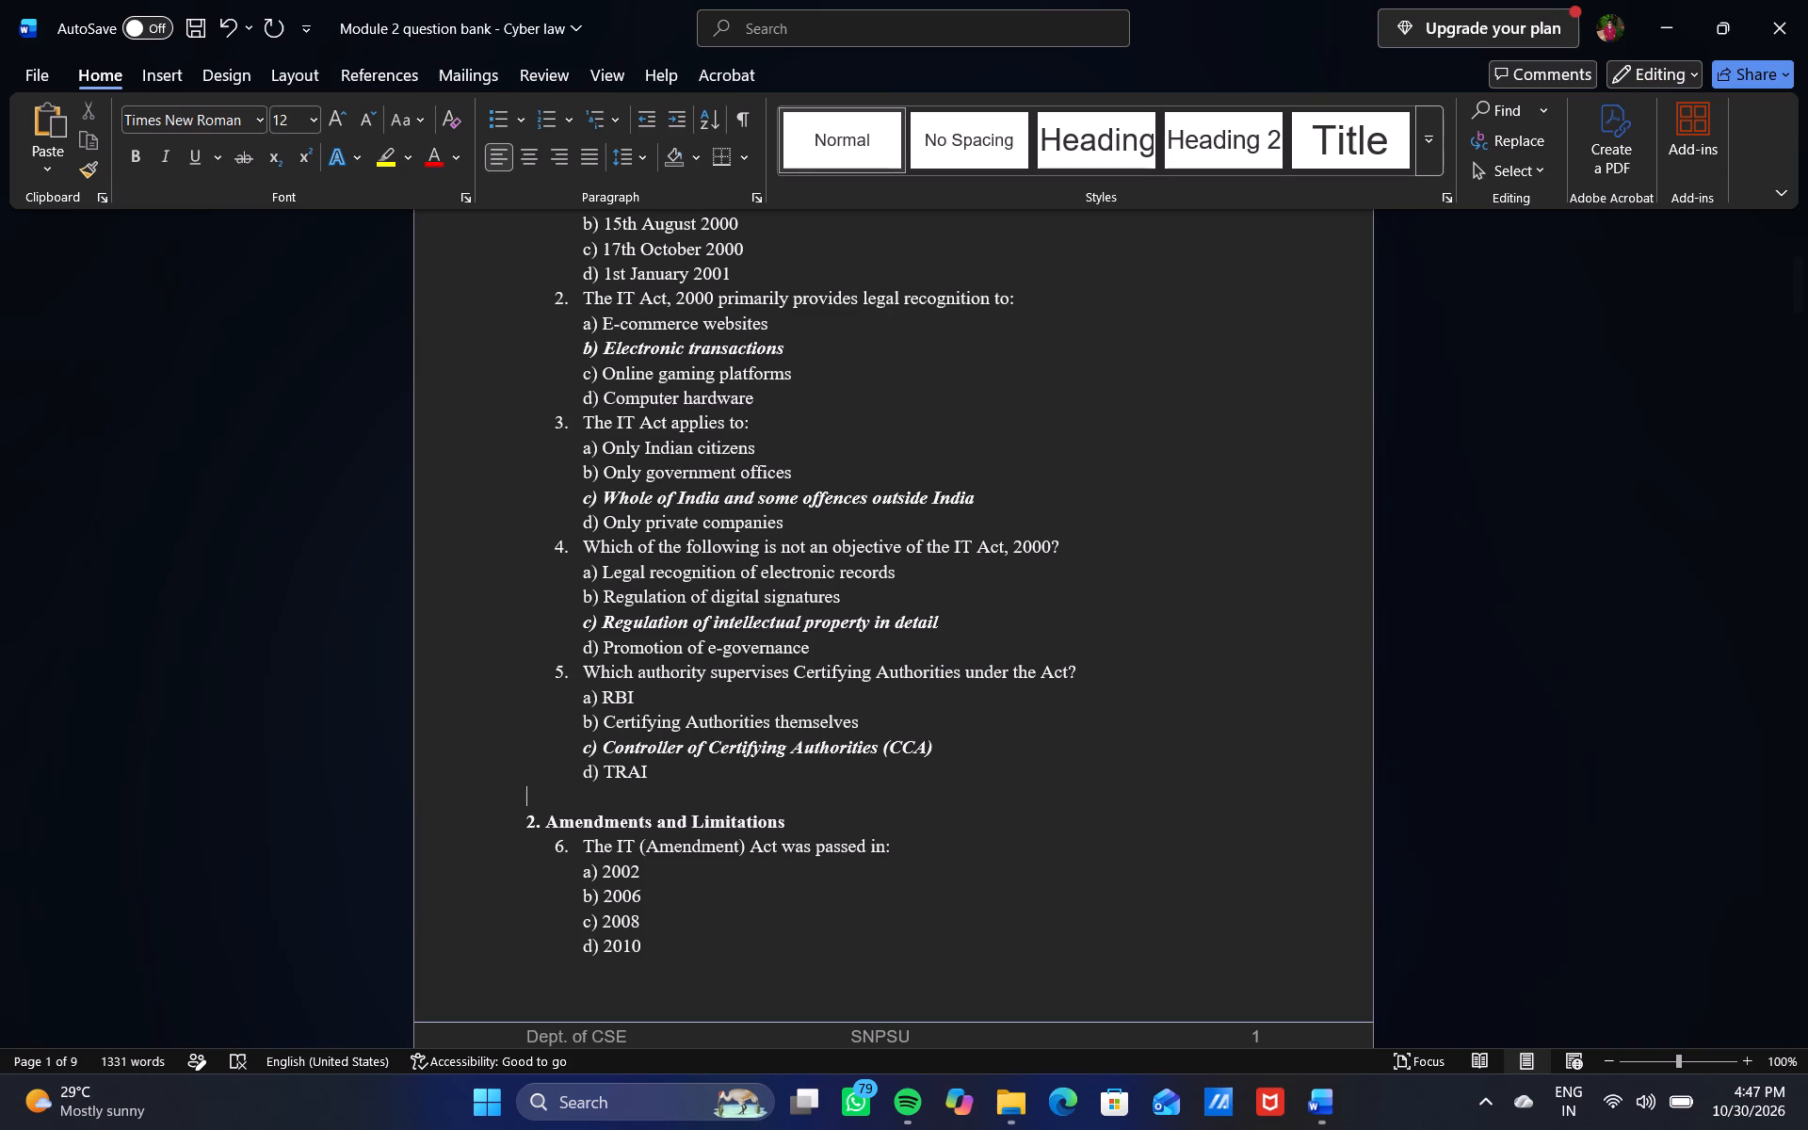
# Format the whole of option "c) 2008" under question 6, including its letter, in bold and italic.
pyautogui.scroll(-1, 974, 786)
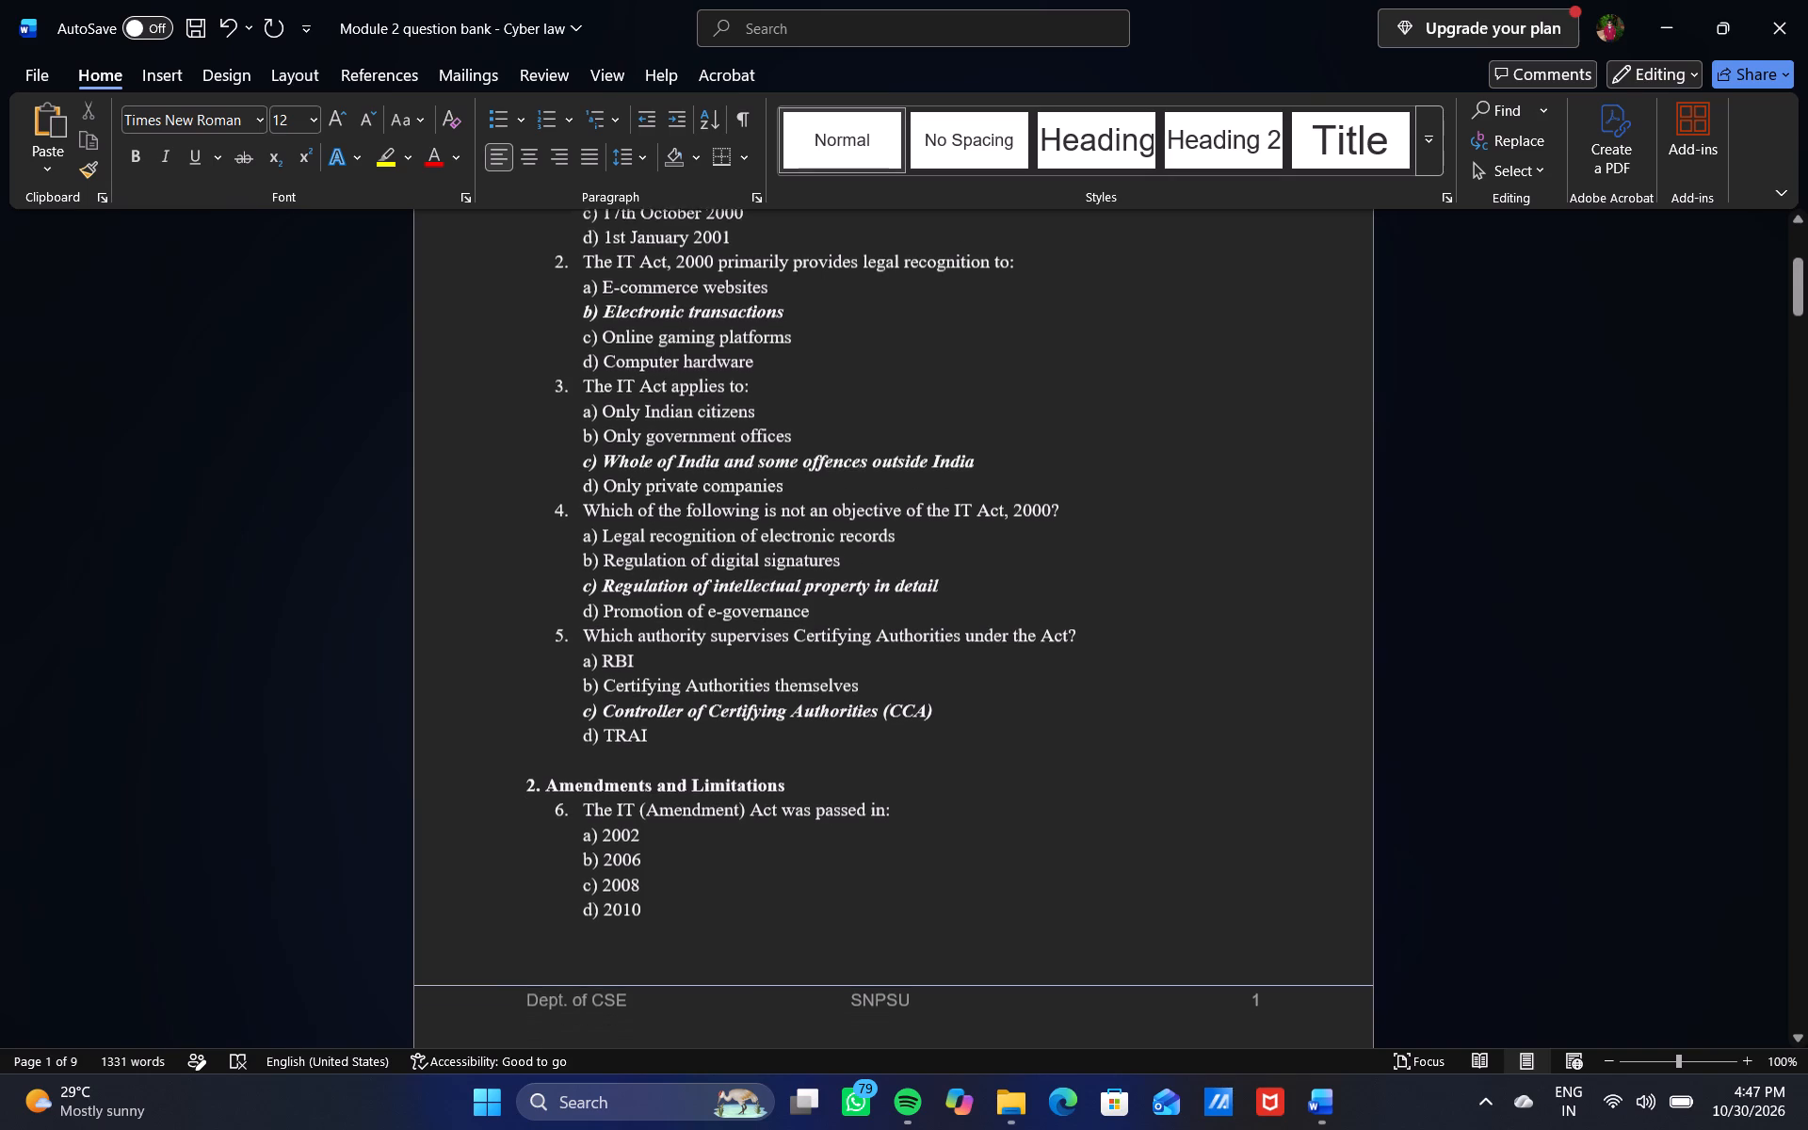
pyautogui.scroll(-2, 974, 786)
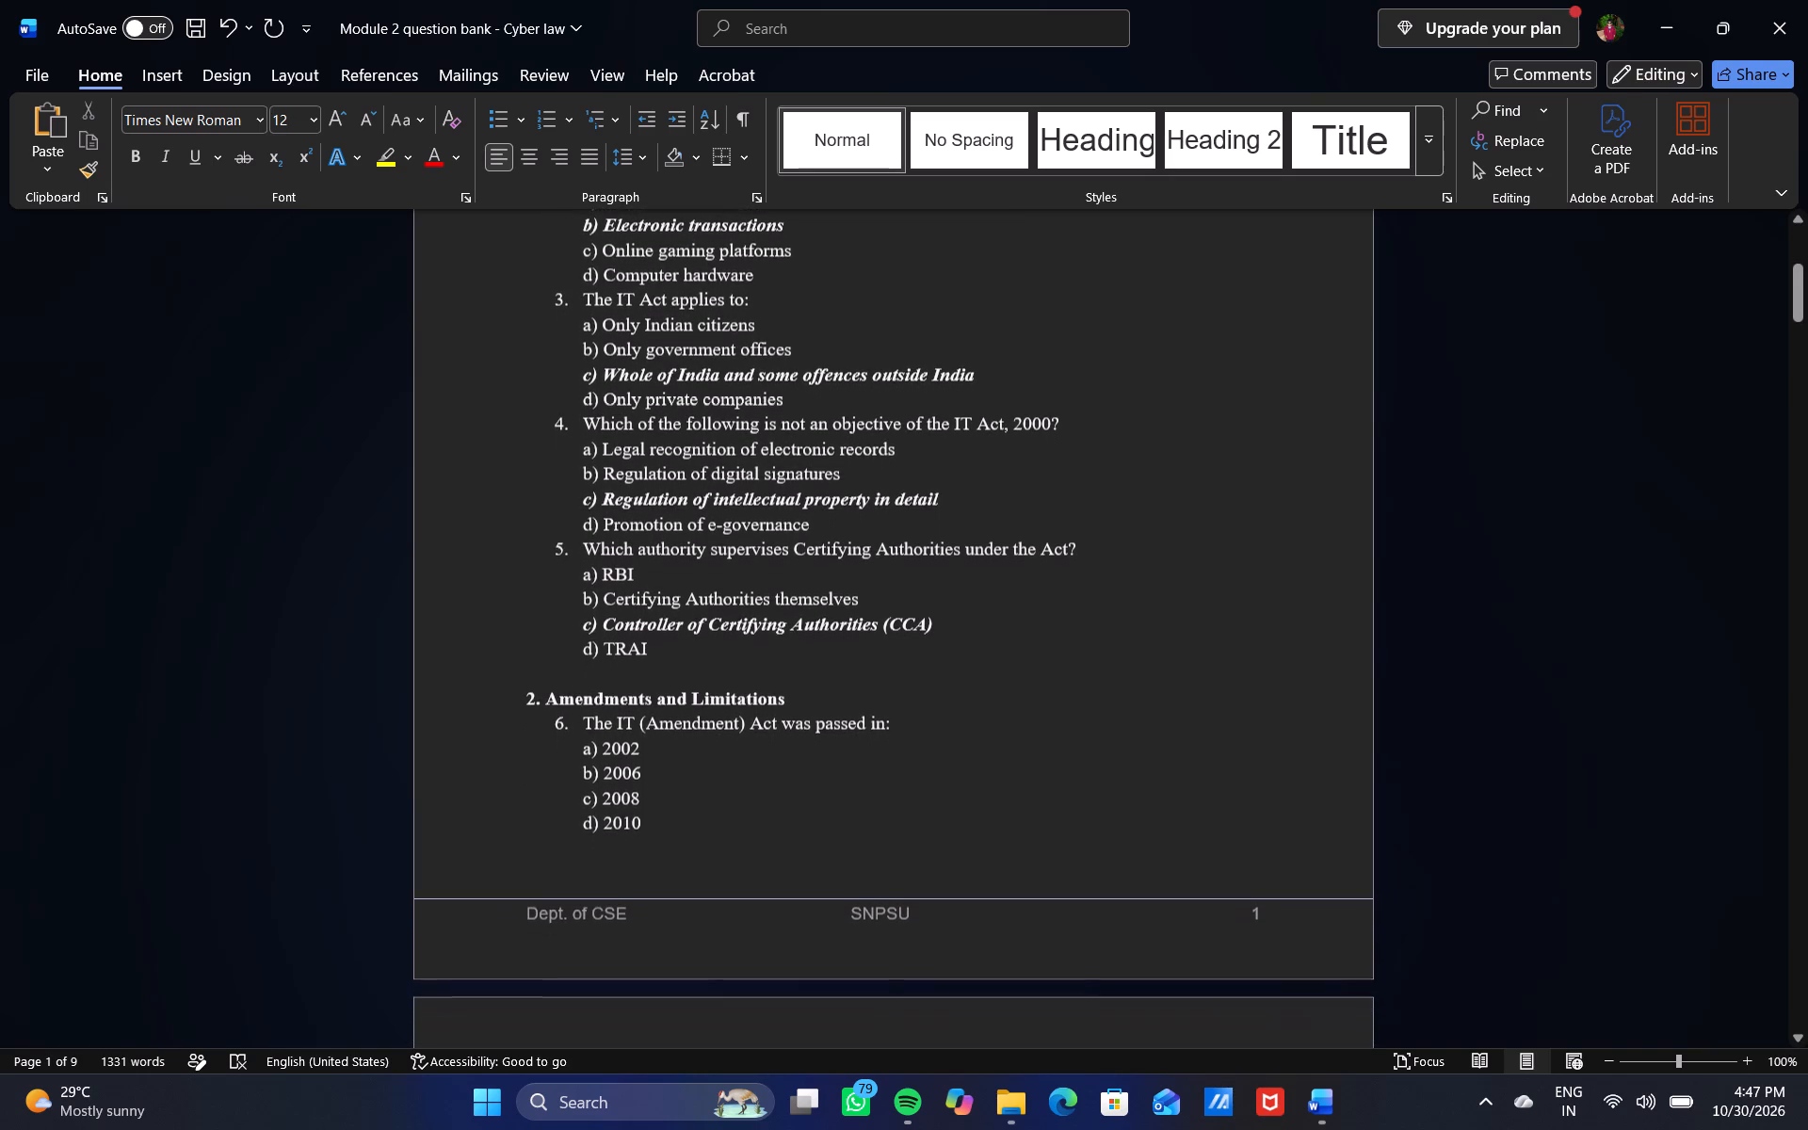
pyautogui.scroll(-1, 974, 786)
pyautogui.moveTo(589, 803); pyautogui.dragTo(651, 799)
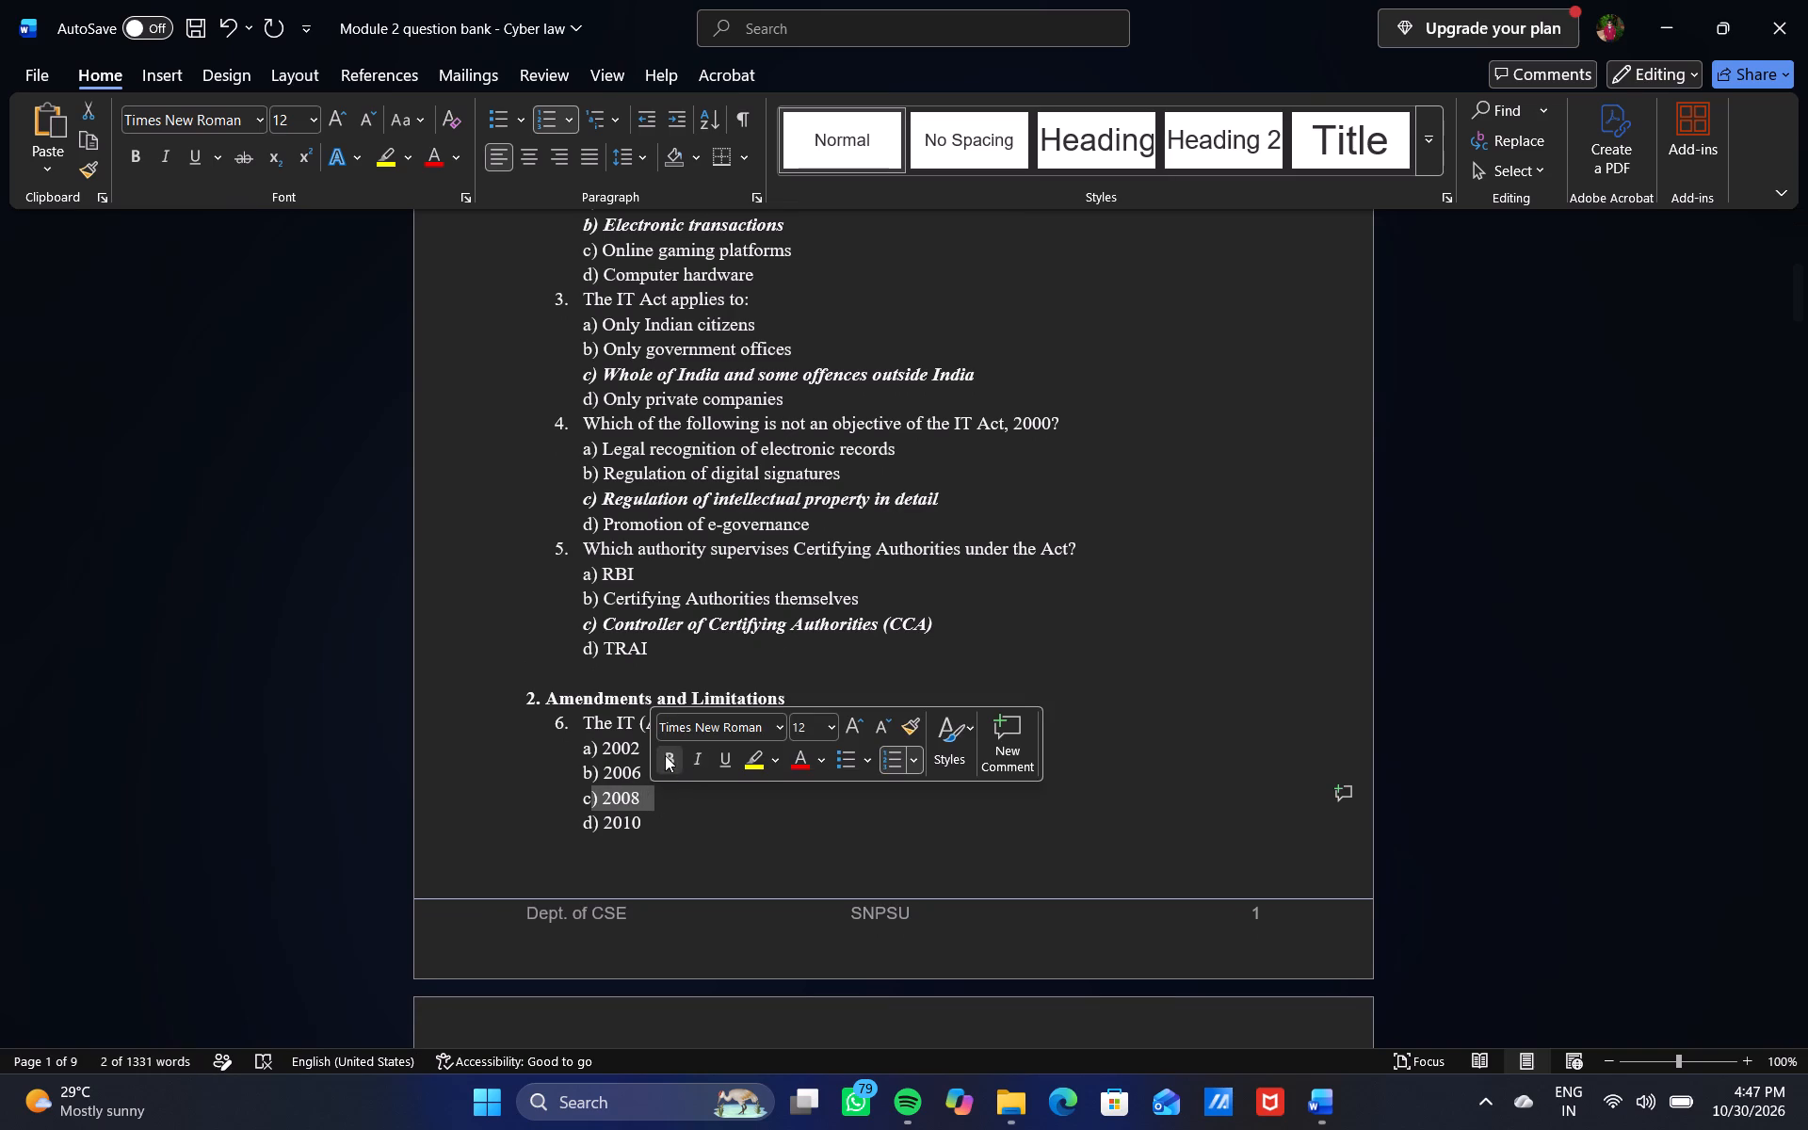
pyautogui.click(665, 755)
pyautogui.click(703, 754)
pyautogui.click(690, 799)
pyautogui.moveTo(569, 799); pyautogui.dragTo(634, 809)
pyautogui.click(658, 768)
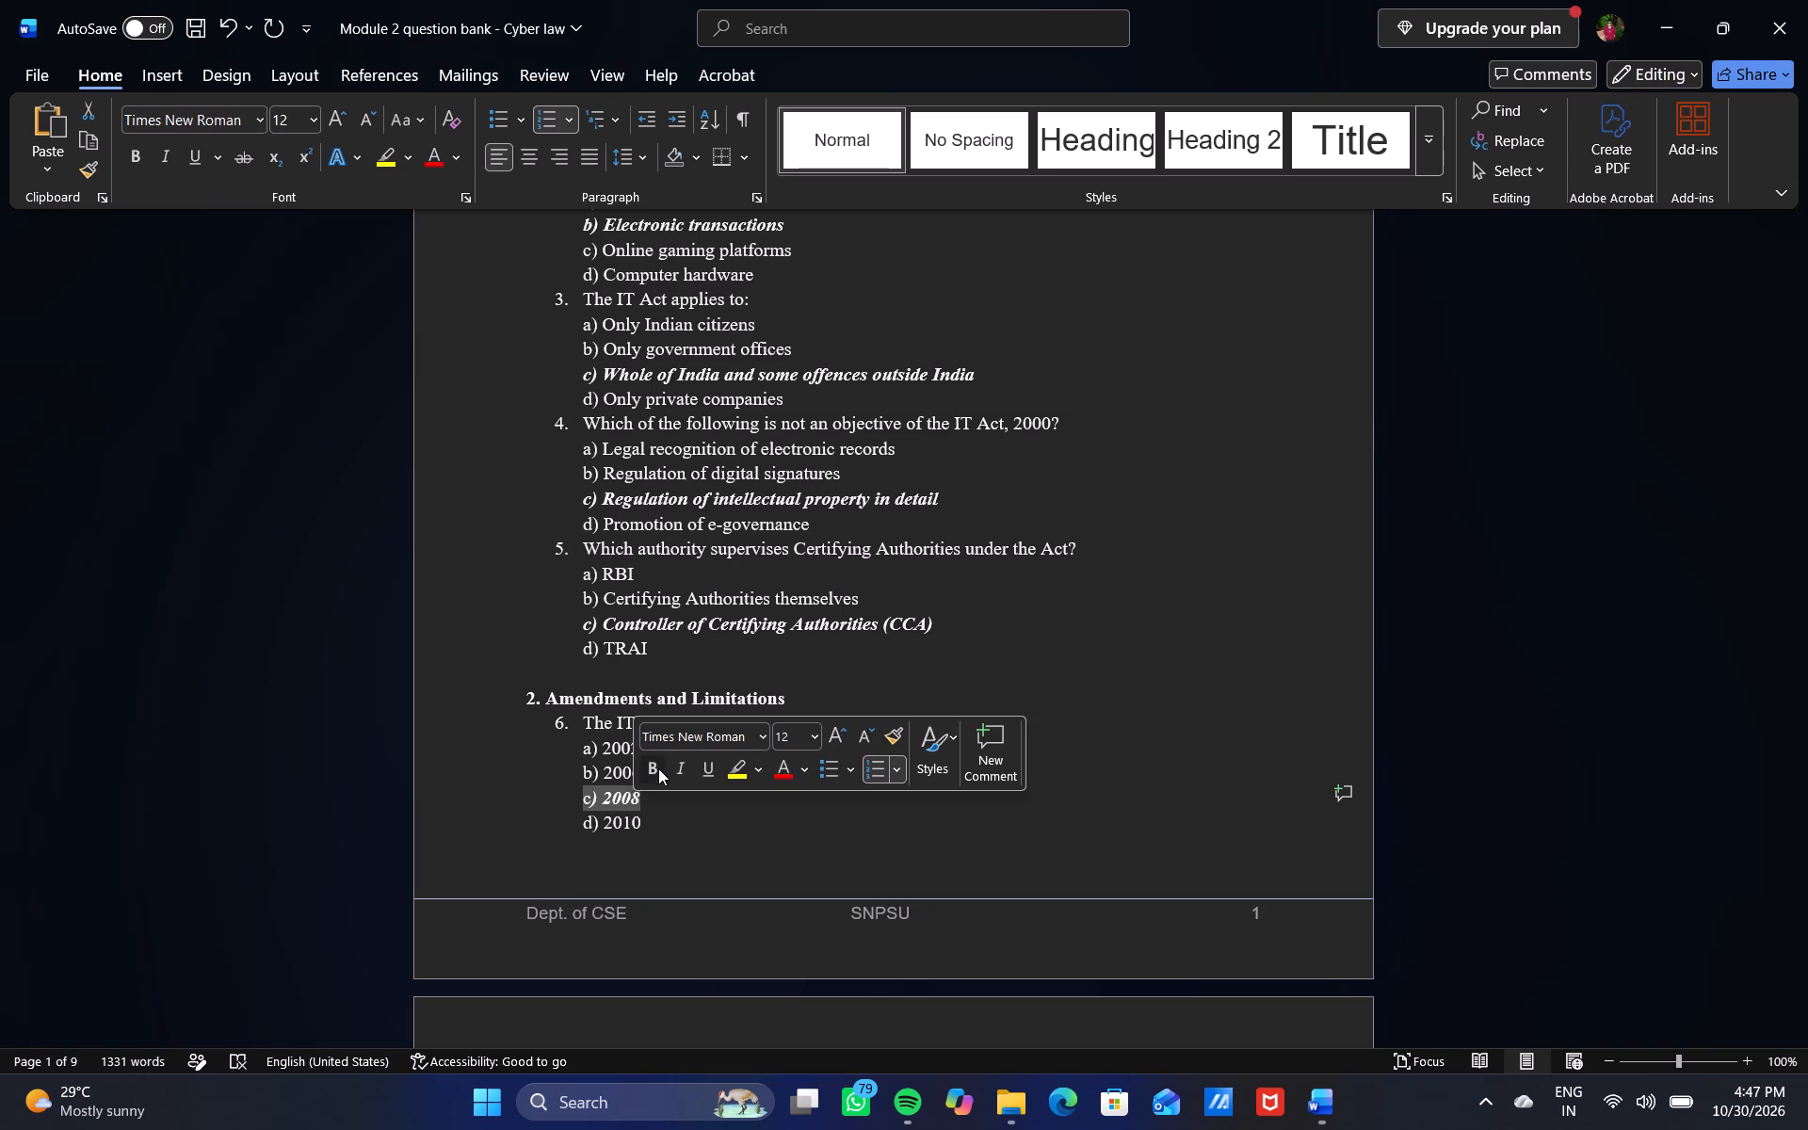
pyautogui.click(689, 807)
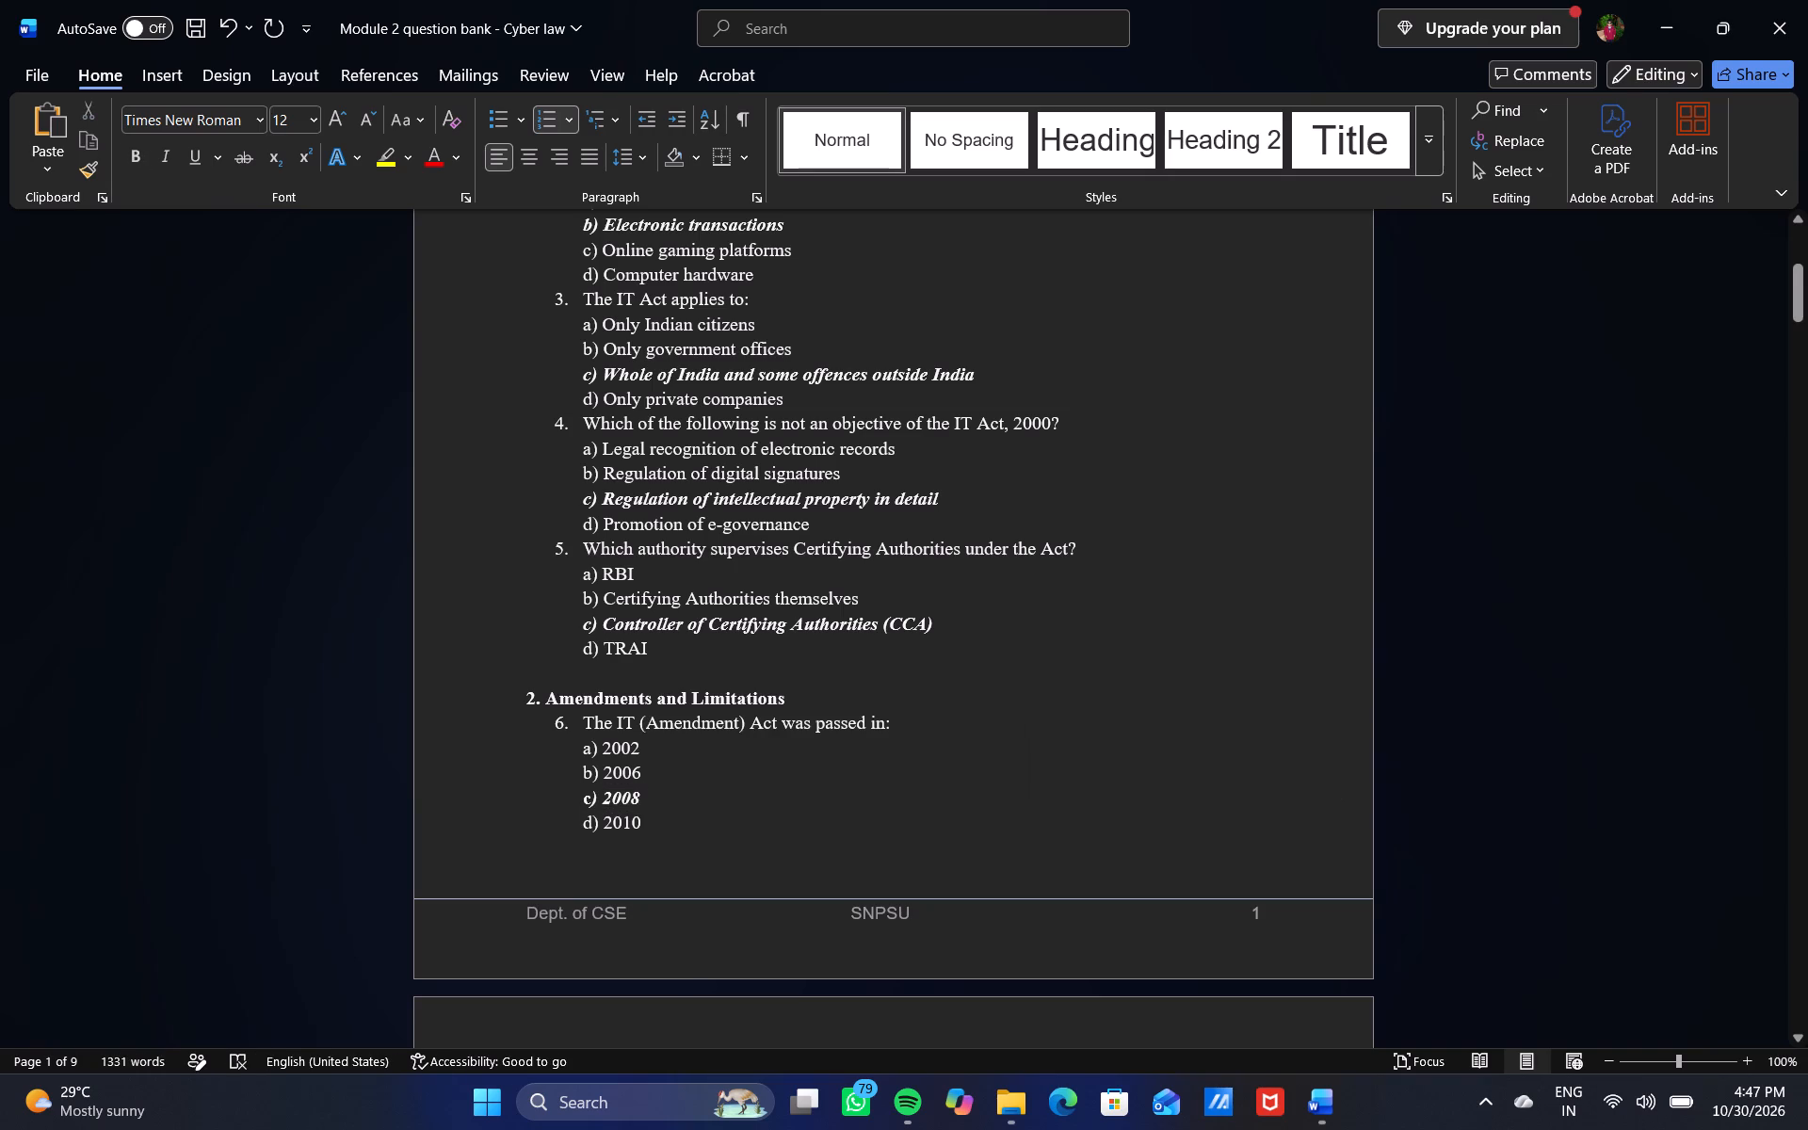
pyautogui.moveTo(562, 799); pyautogui.dragTo(686, 812)
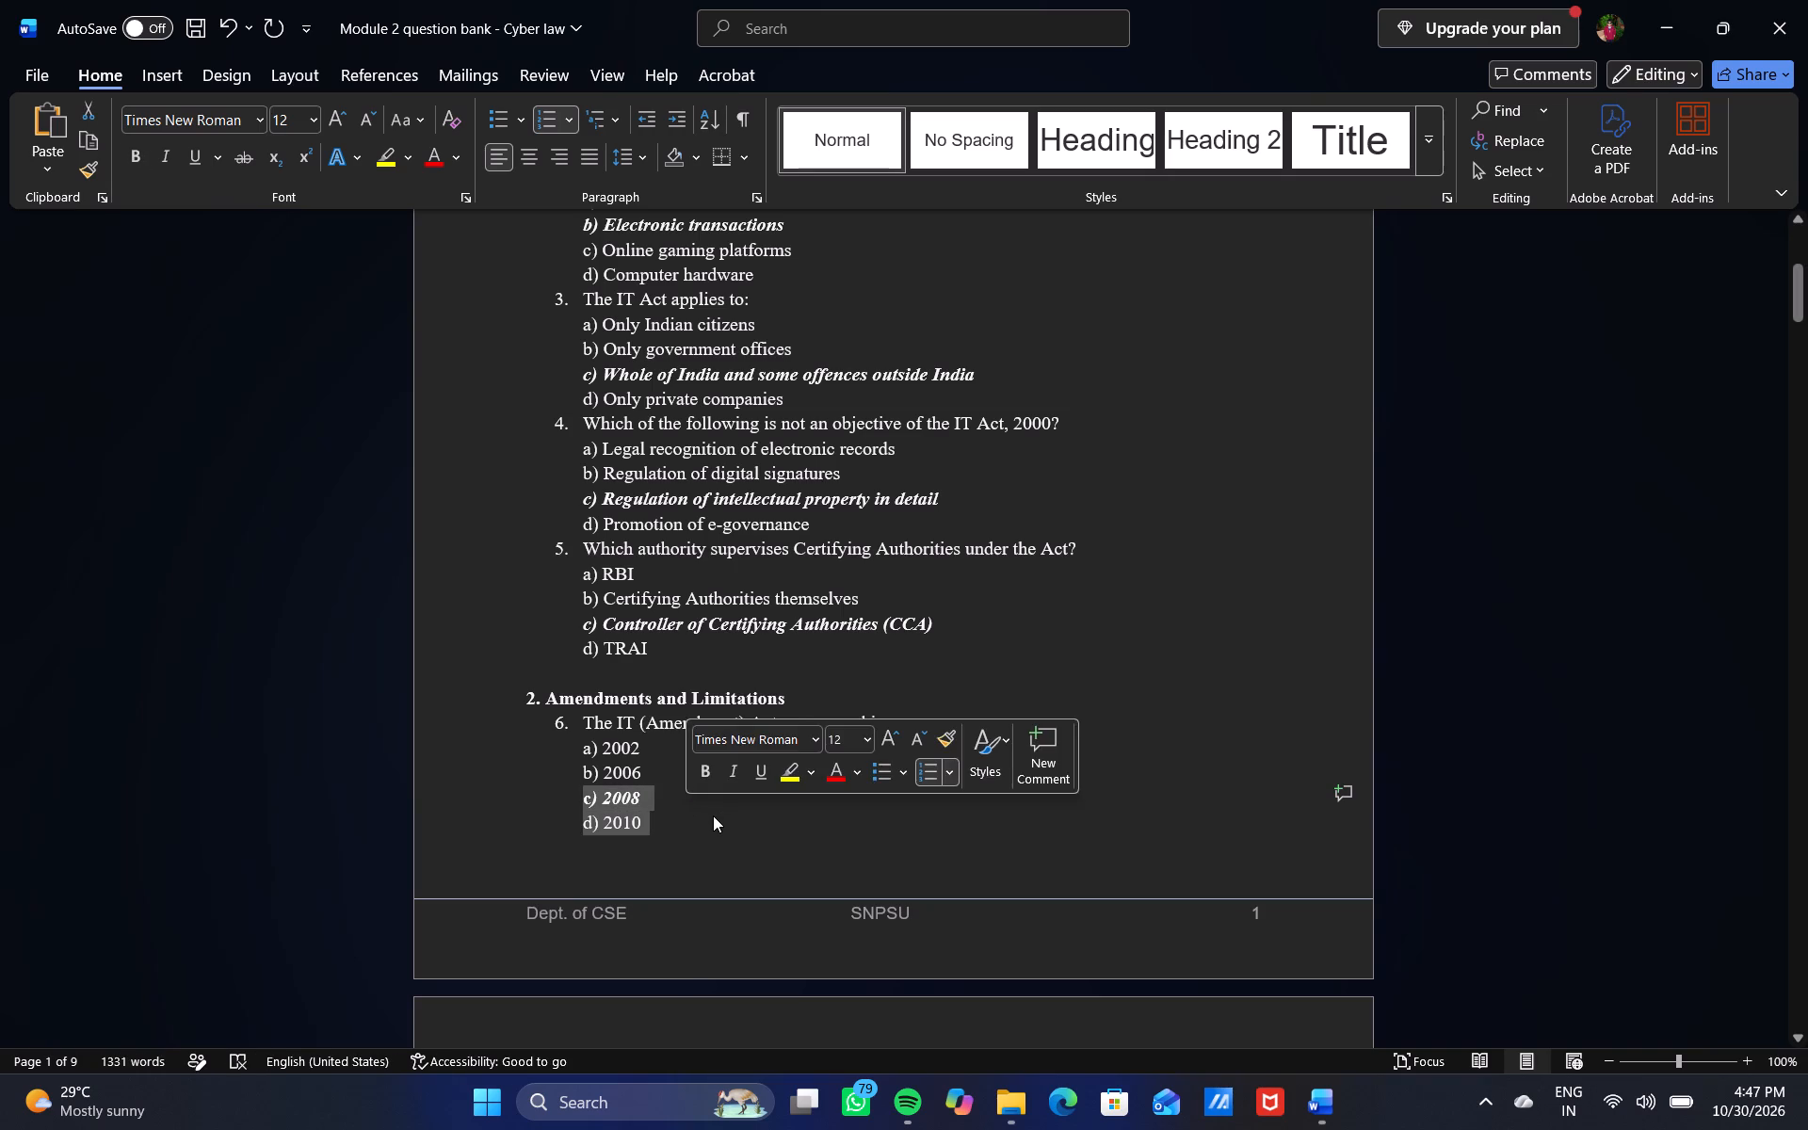
pyautogui.click(713, 815)
pyautogui.moveTo(576, 795); pyautogui.dragTo(651, 799)
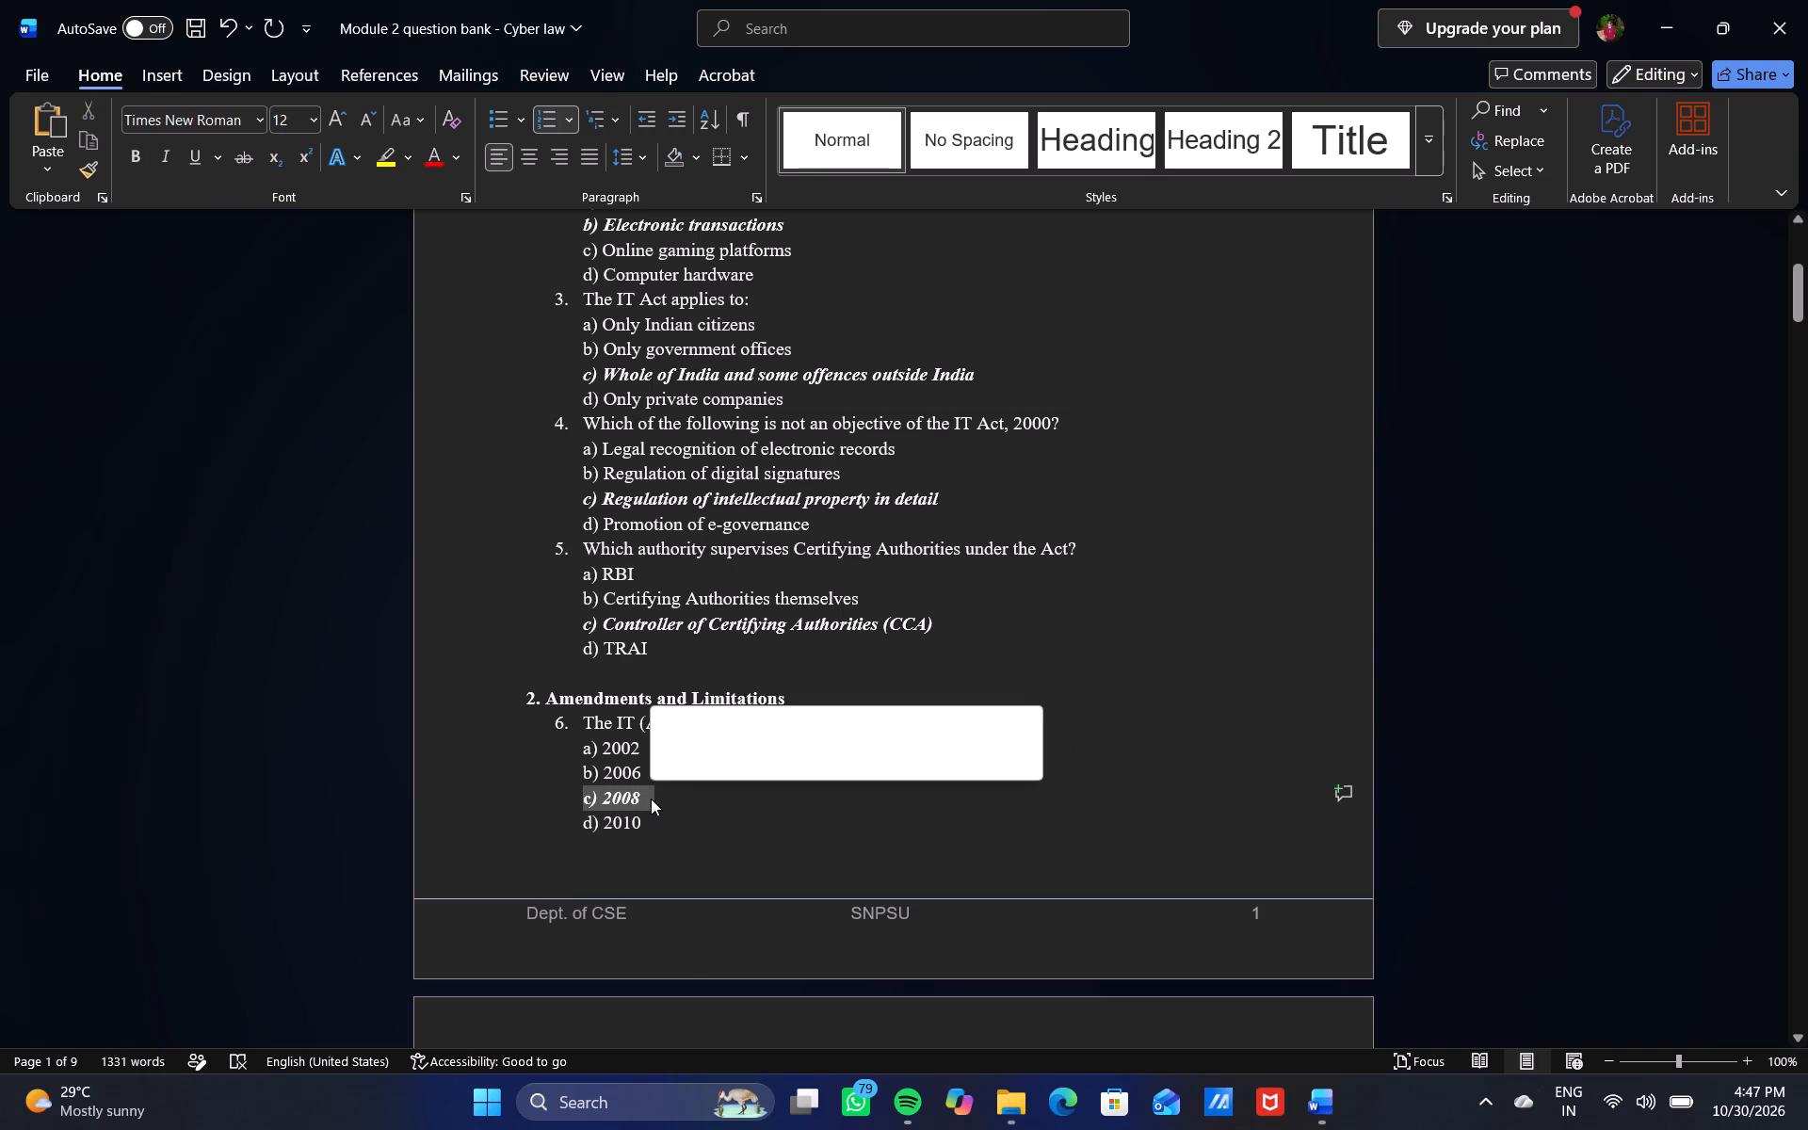
pyautogui.click(686, 765)
pyautogui.click(715, 815)
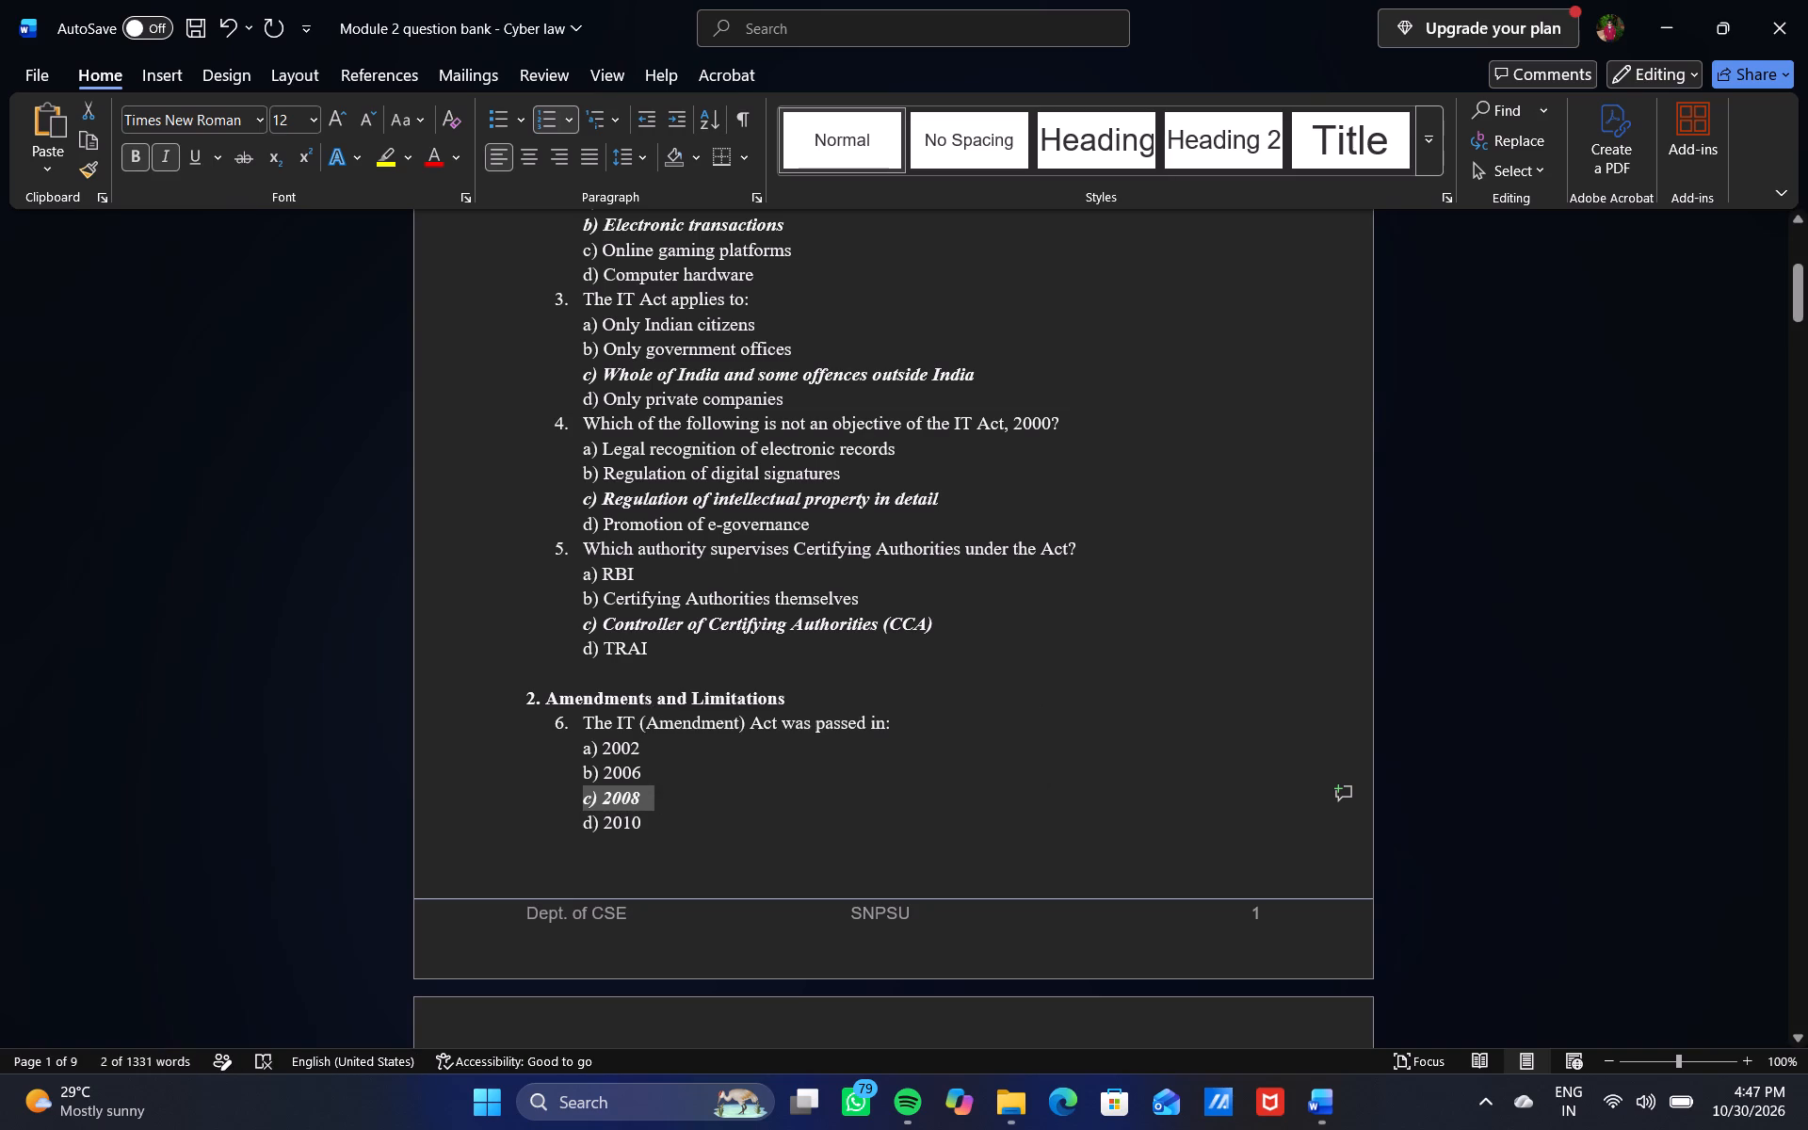
# Format option "b) Section 66A" under question 7 in bold and italic.
pyautogui.scroll(-3, 715, 815)
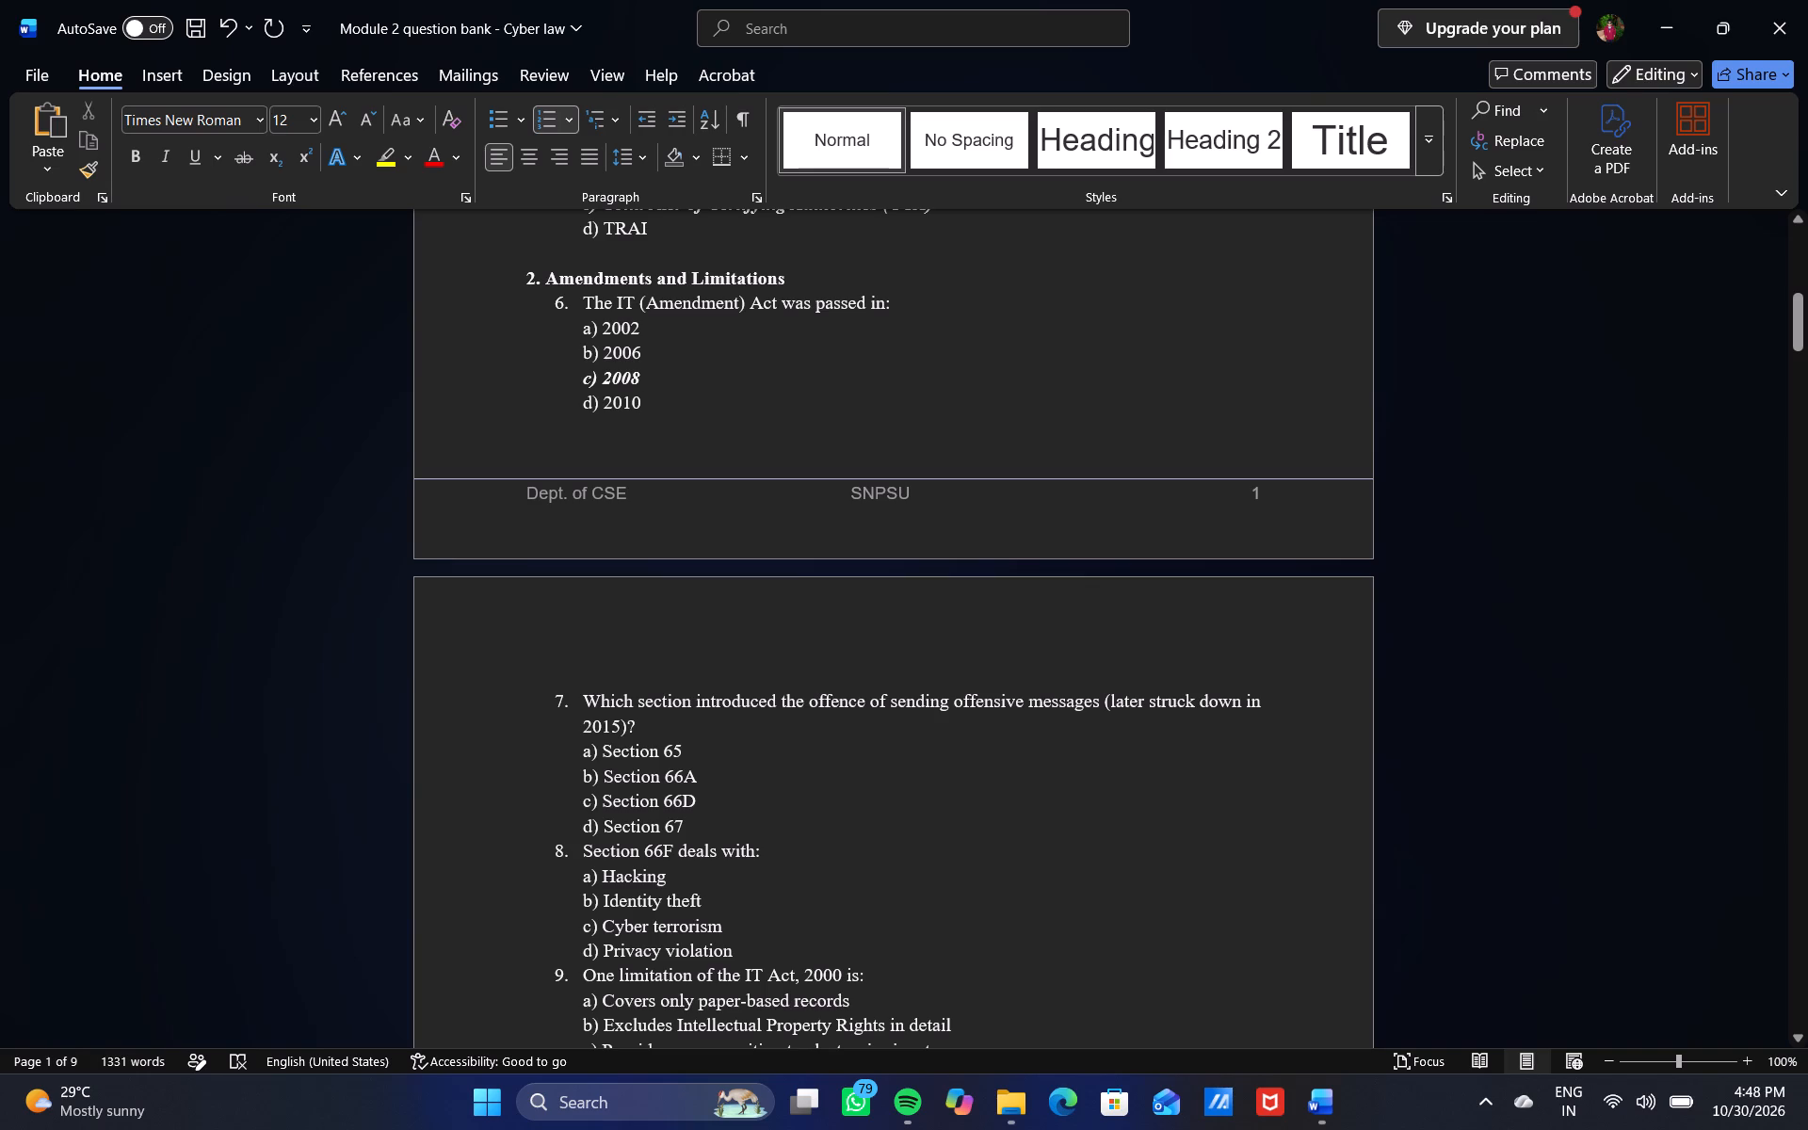
pyautogui.moveTo(573, 774); pyautogui.dragTo(702, 787)
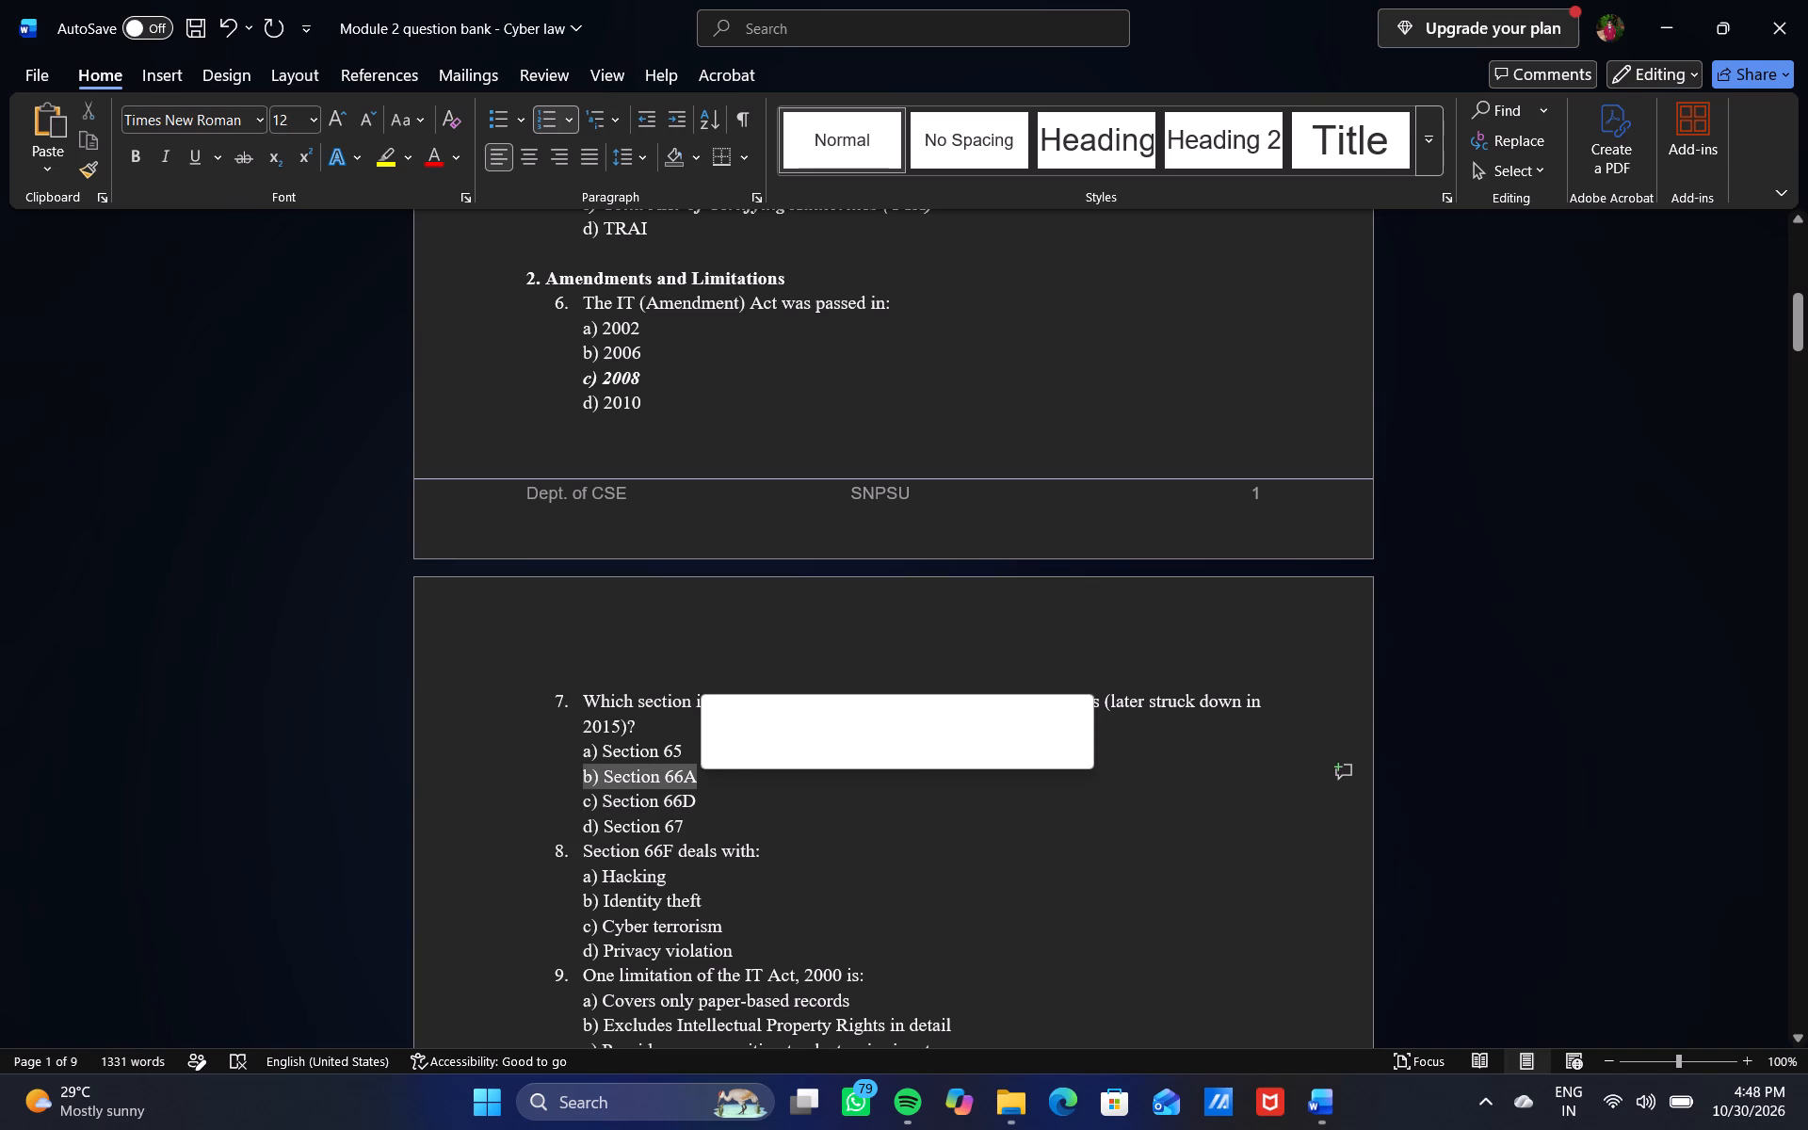
pyautogui.click(725, 748)
pyautogui.click(746, 747)
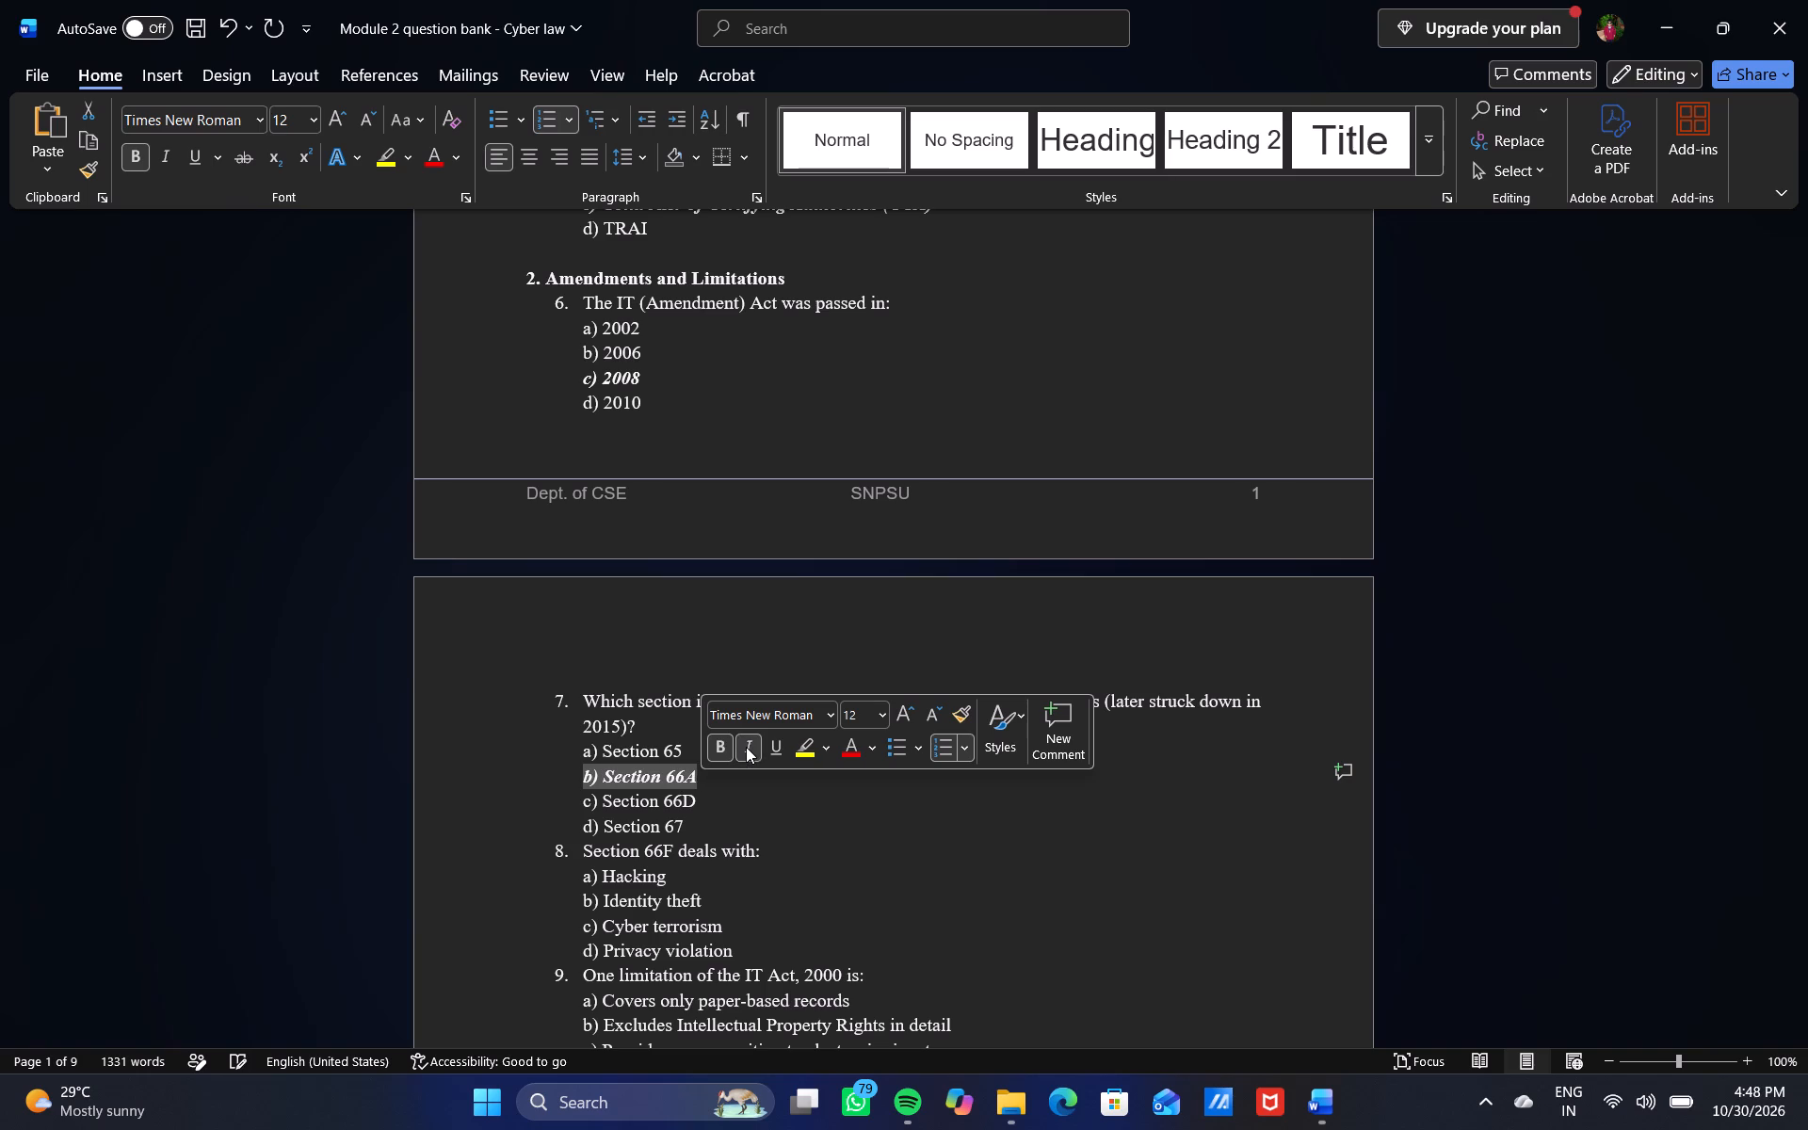
pyautogui.click(811, 842)
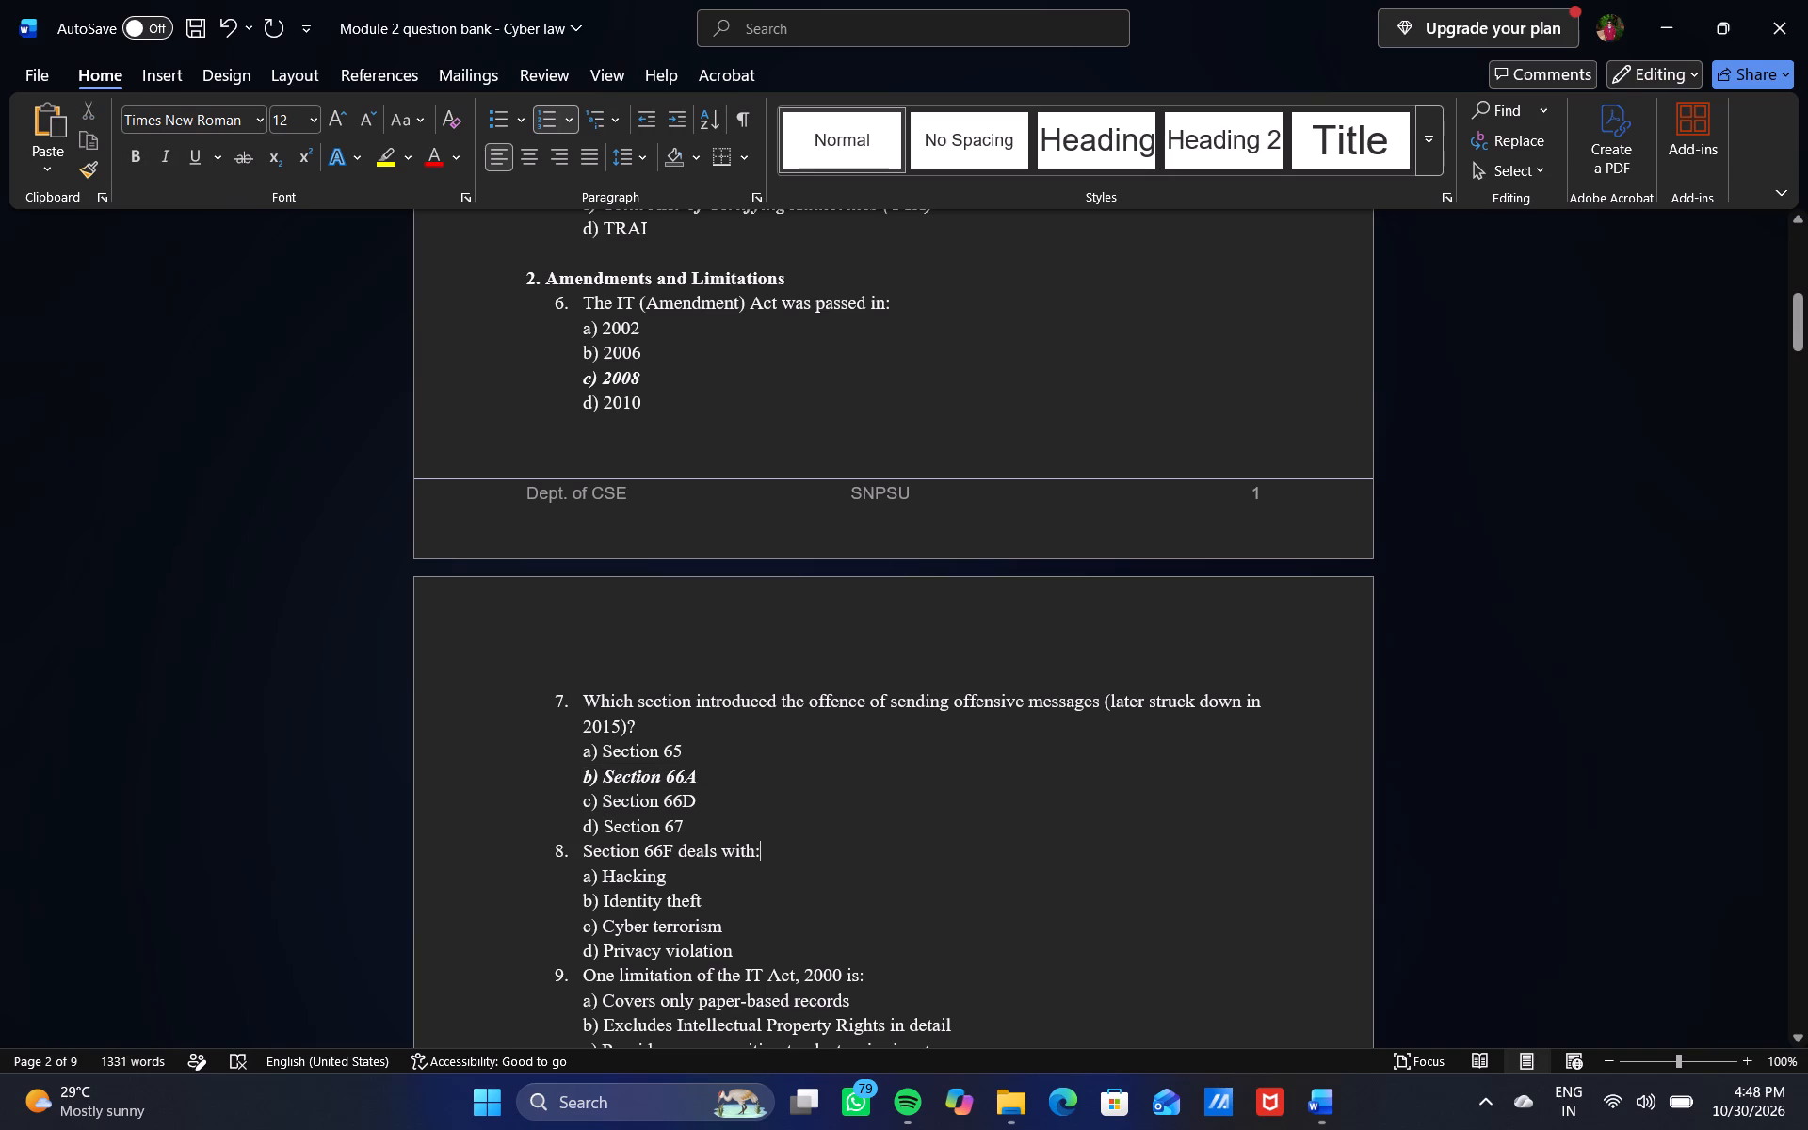
# Format option "c) Cyber terrorism" under question 8 in bold and italic.
pyautogui.scroll(-1, 793, 850)
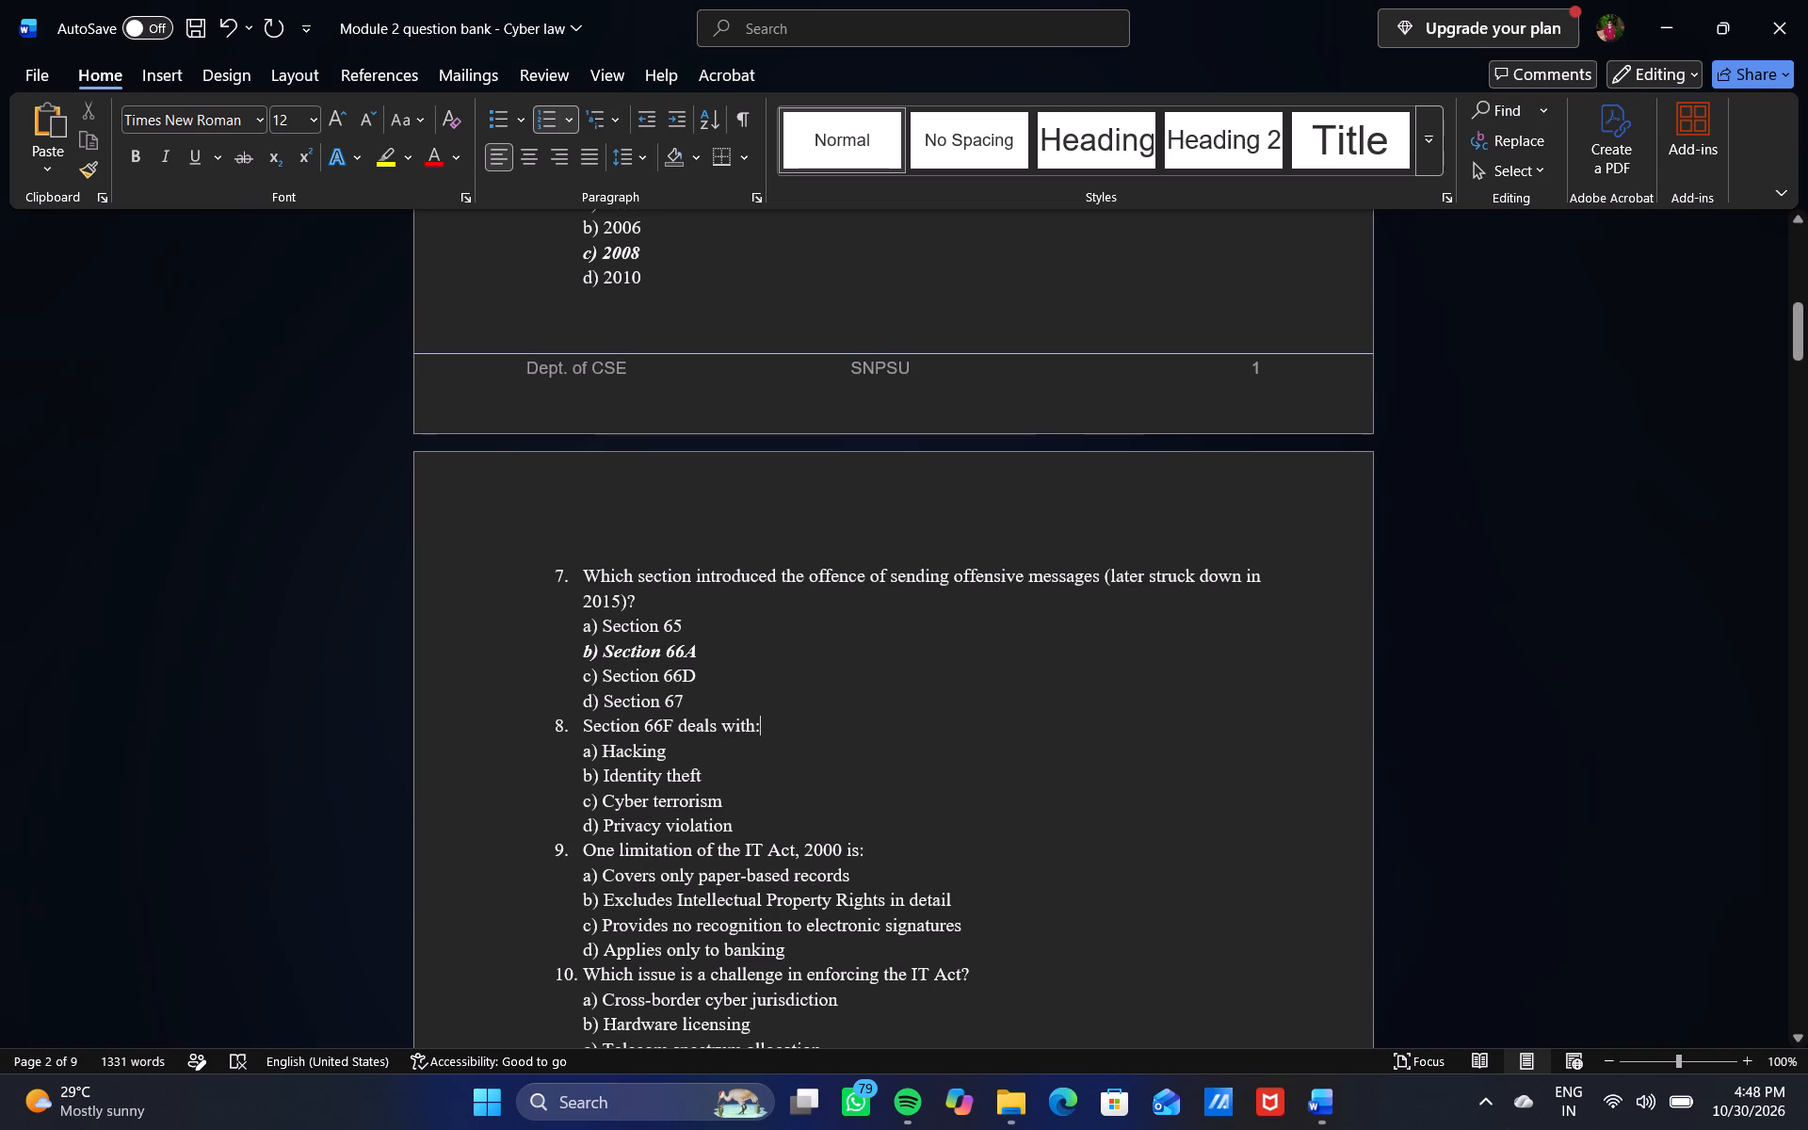
pyautogui.moveTo(581, 793); pyautogui.dragTo(741, 789)
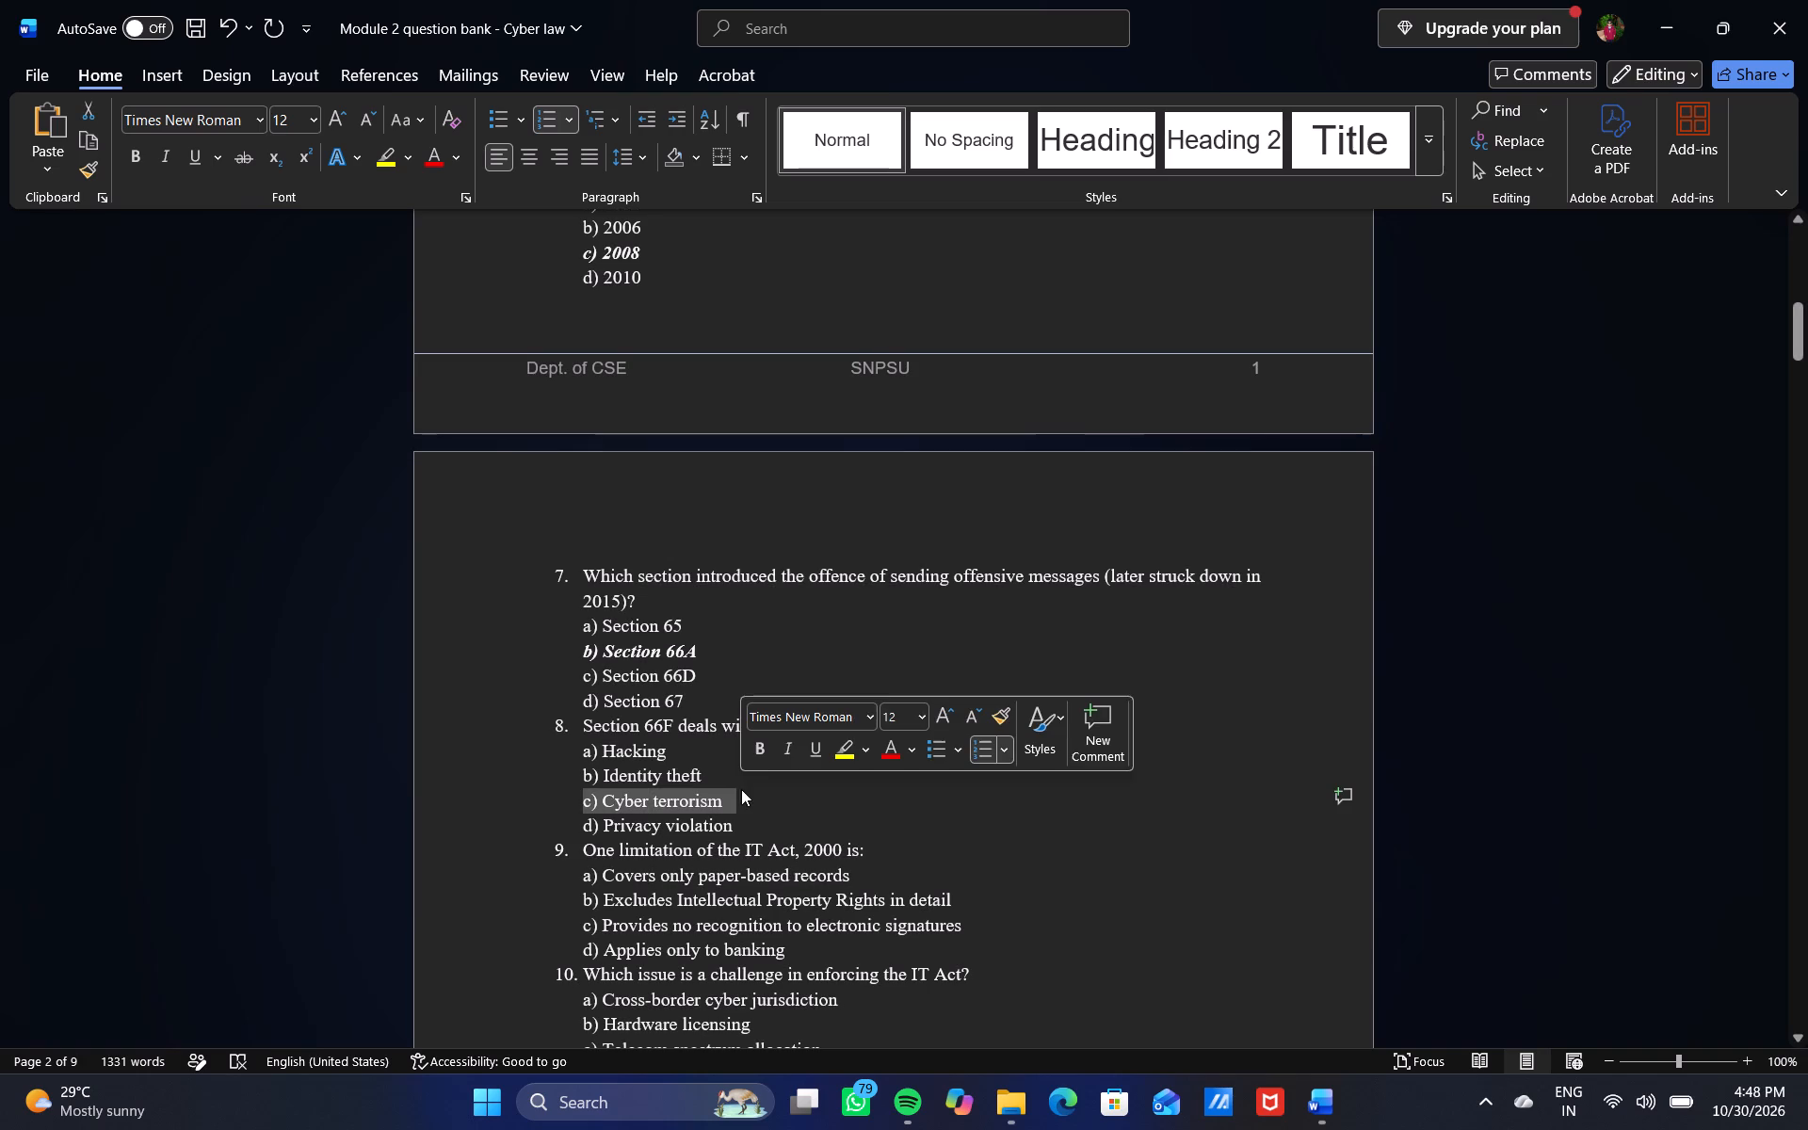
pyautogui.click(761, 747)
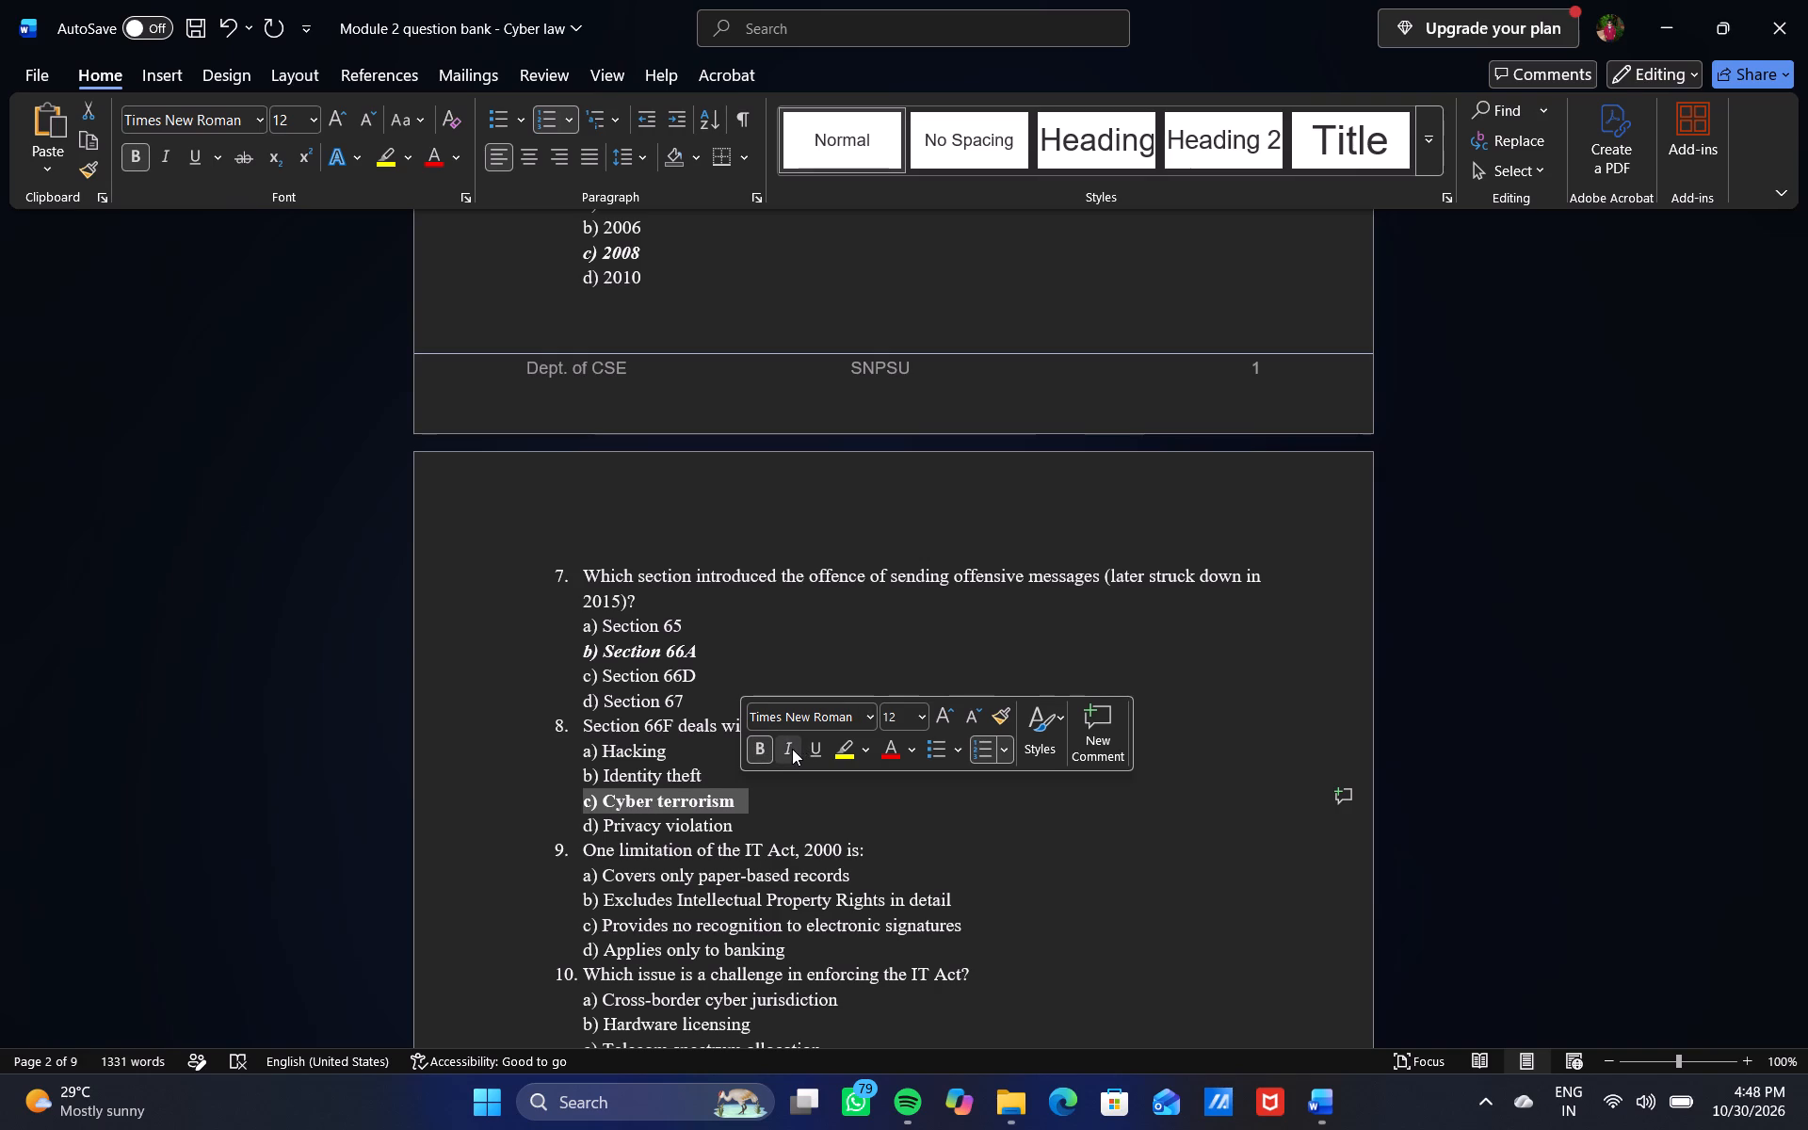
pyautogui.click(791, 747)
pyautogui.click(770, 805)
# Format the whole of option "b) Excludes Intellectual Property Rights in detail" under question 9 in bold and italic.
pyautogui.scroll(-1, 770, 805)
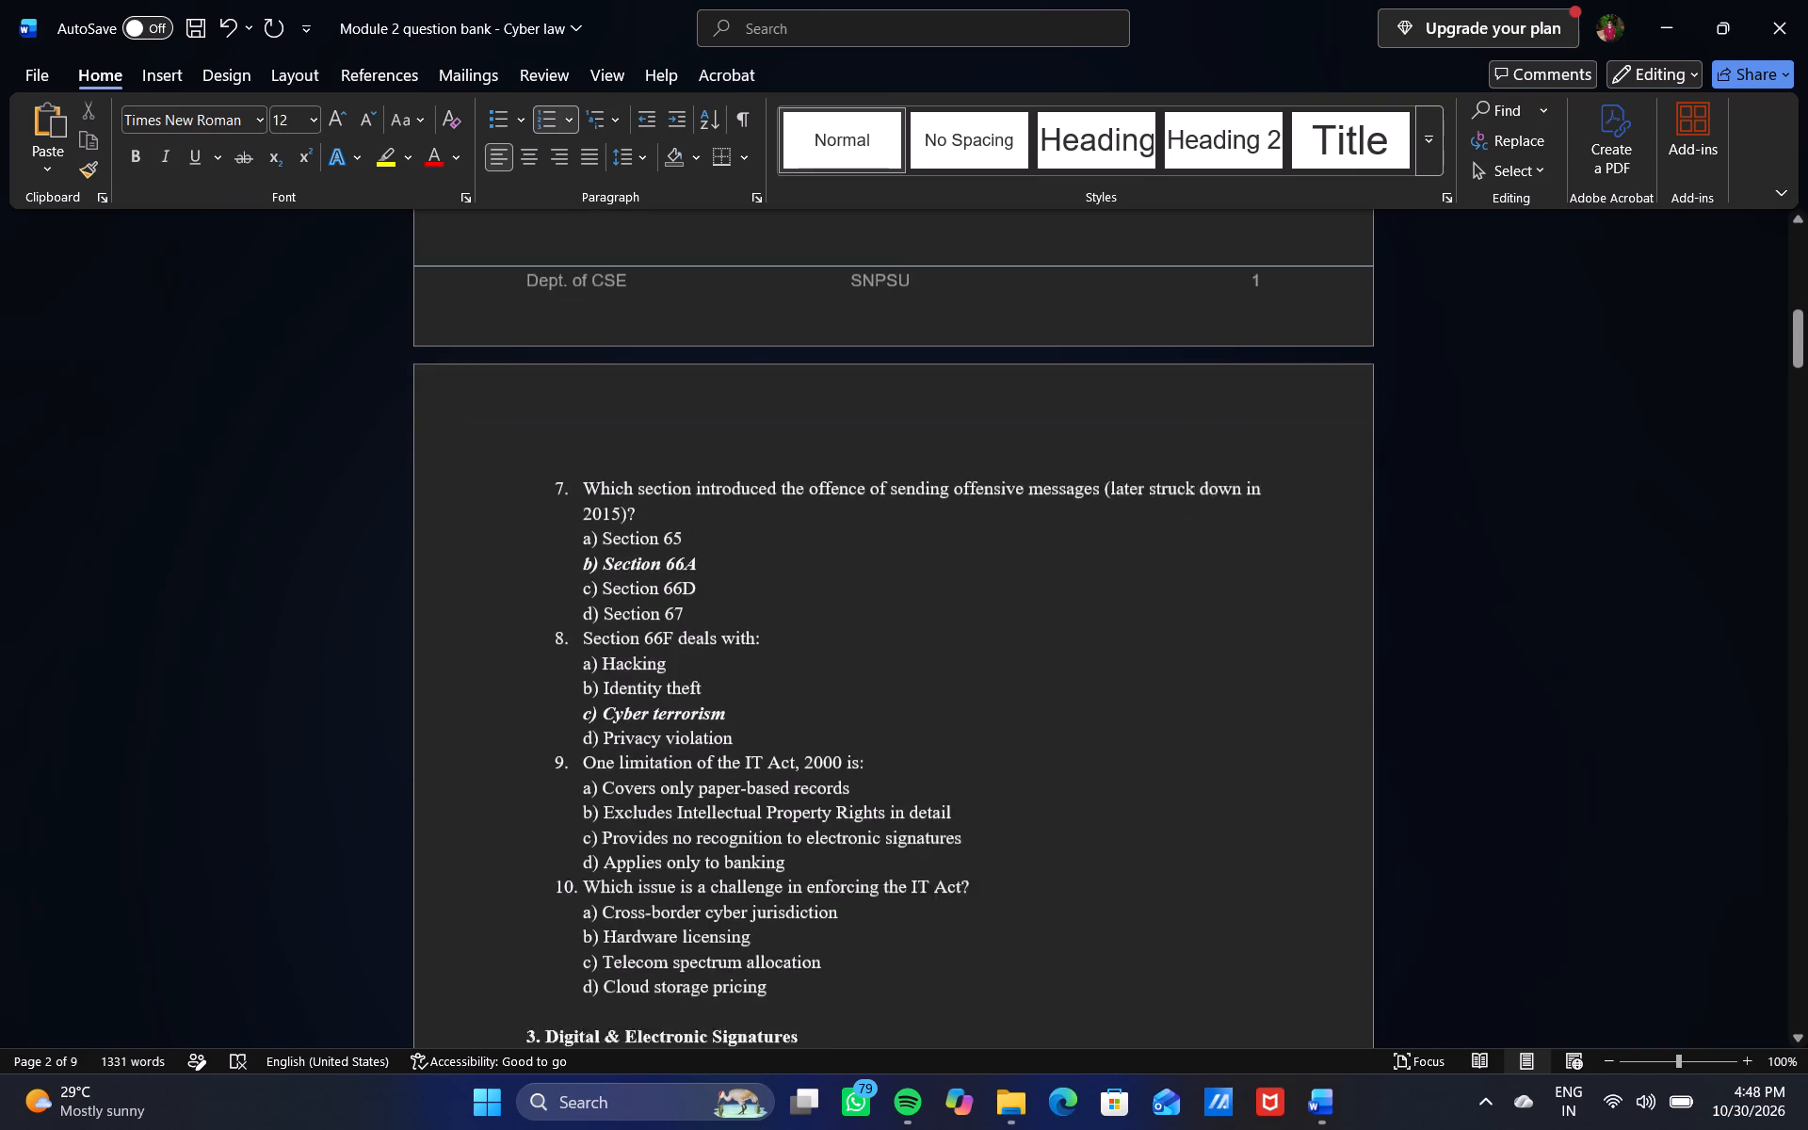
pyautogui.scroll(-2, 770, 805)
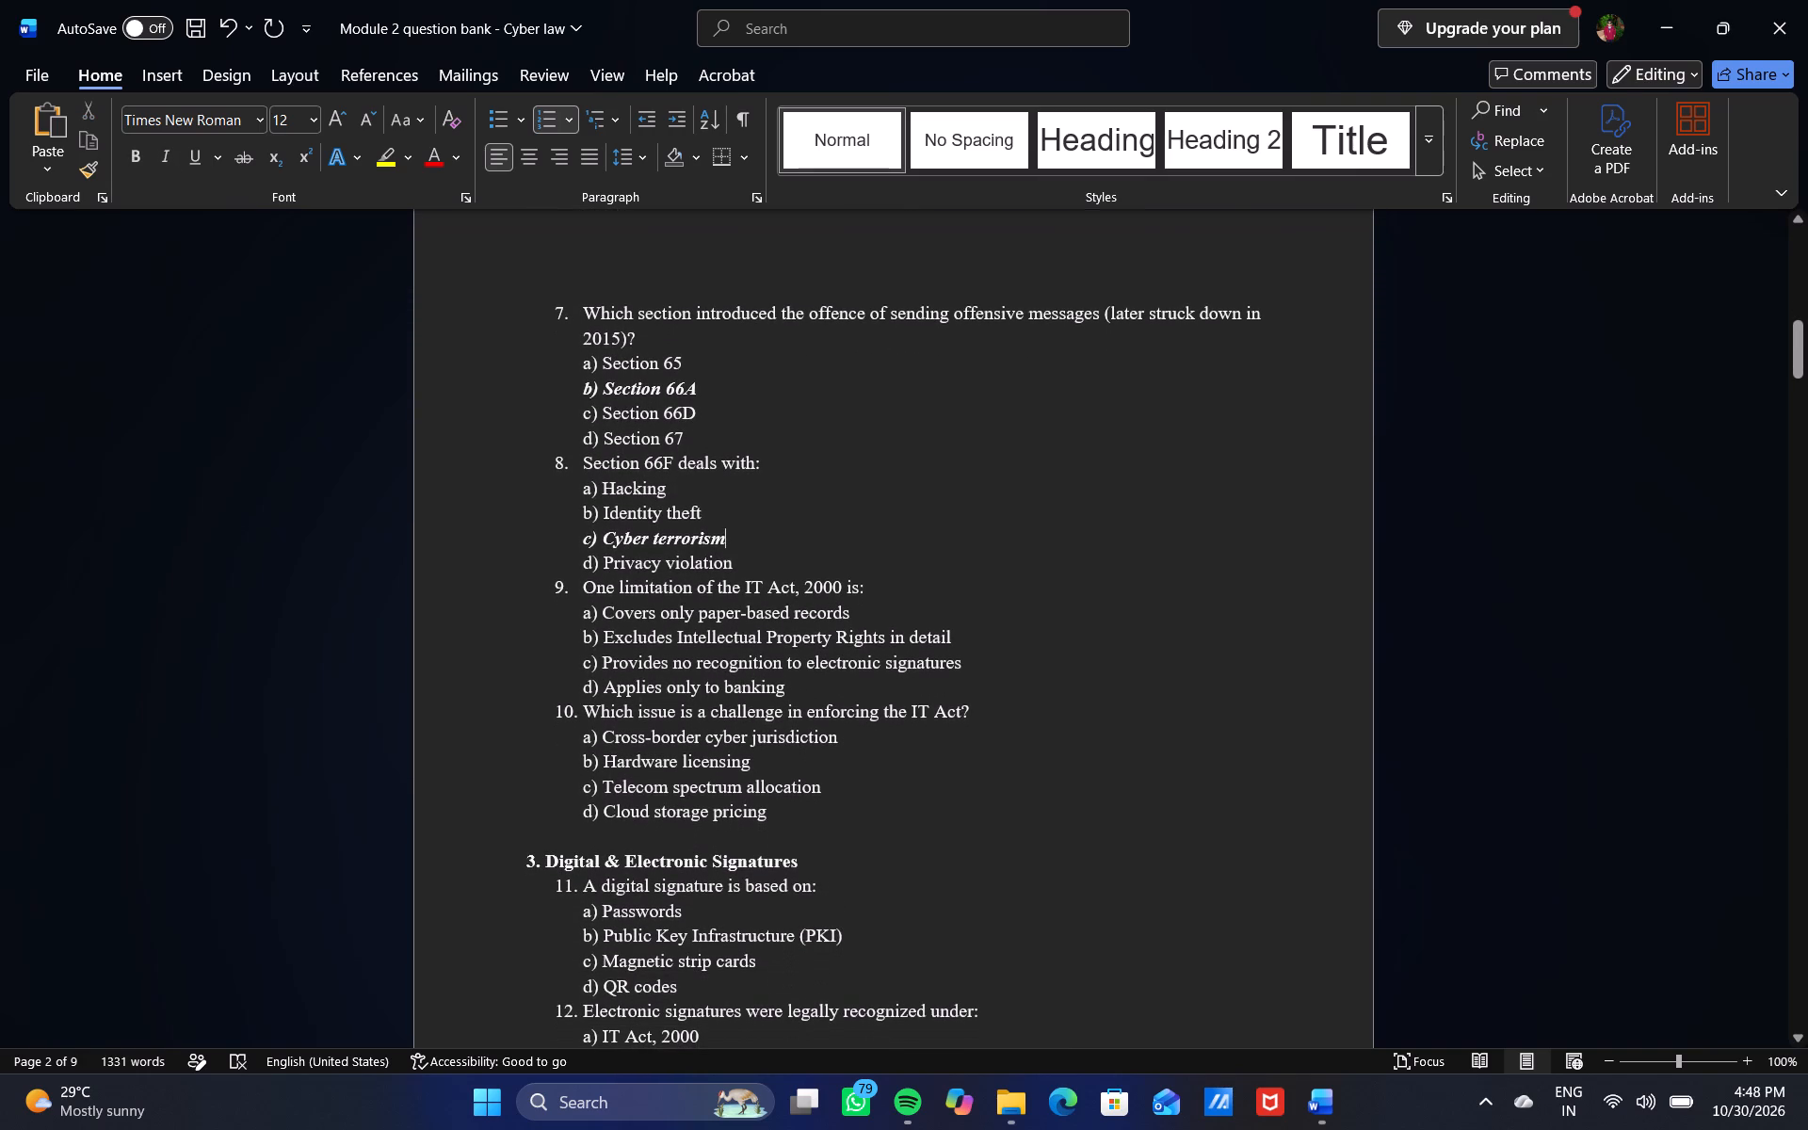
pyautogui.scroll(-1, 770, 805)
pyautogui.moveTo(576, 632); pyautogui.dragTo(915, 630)
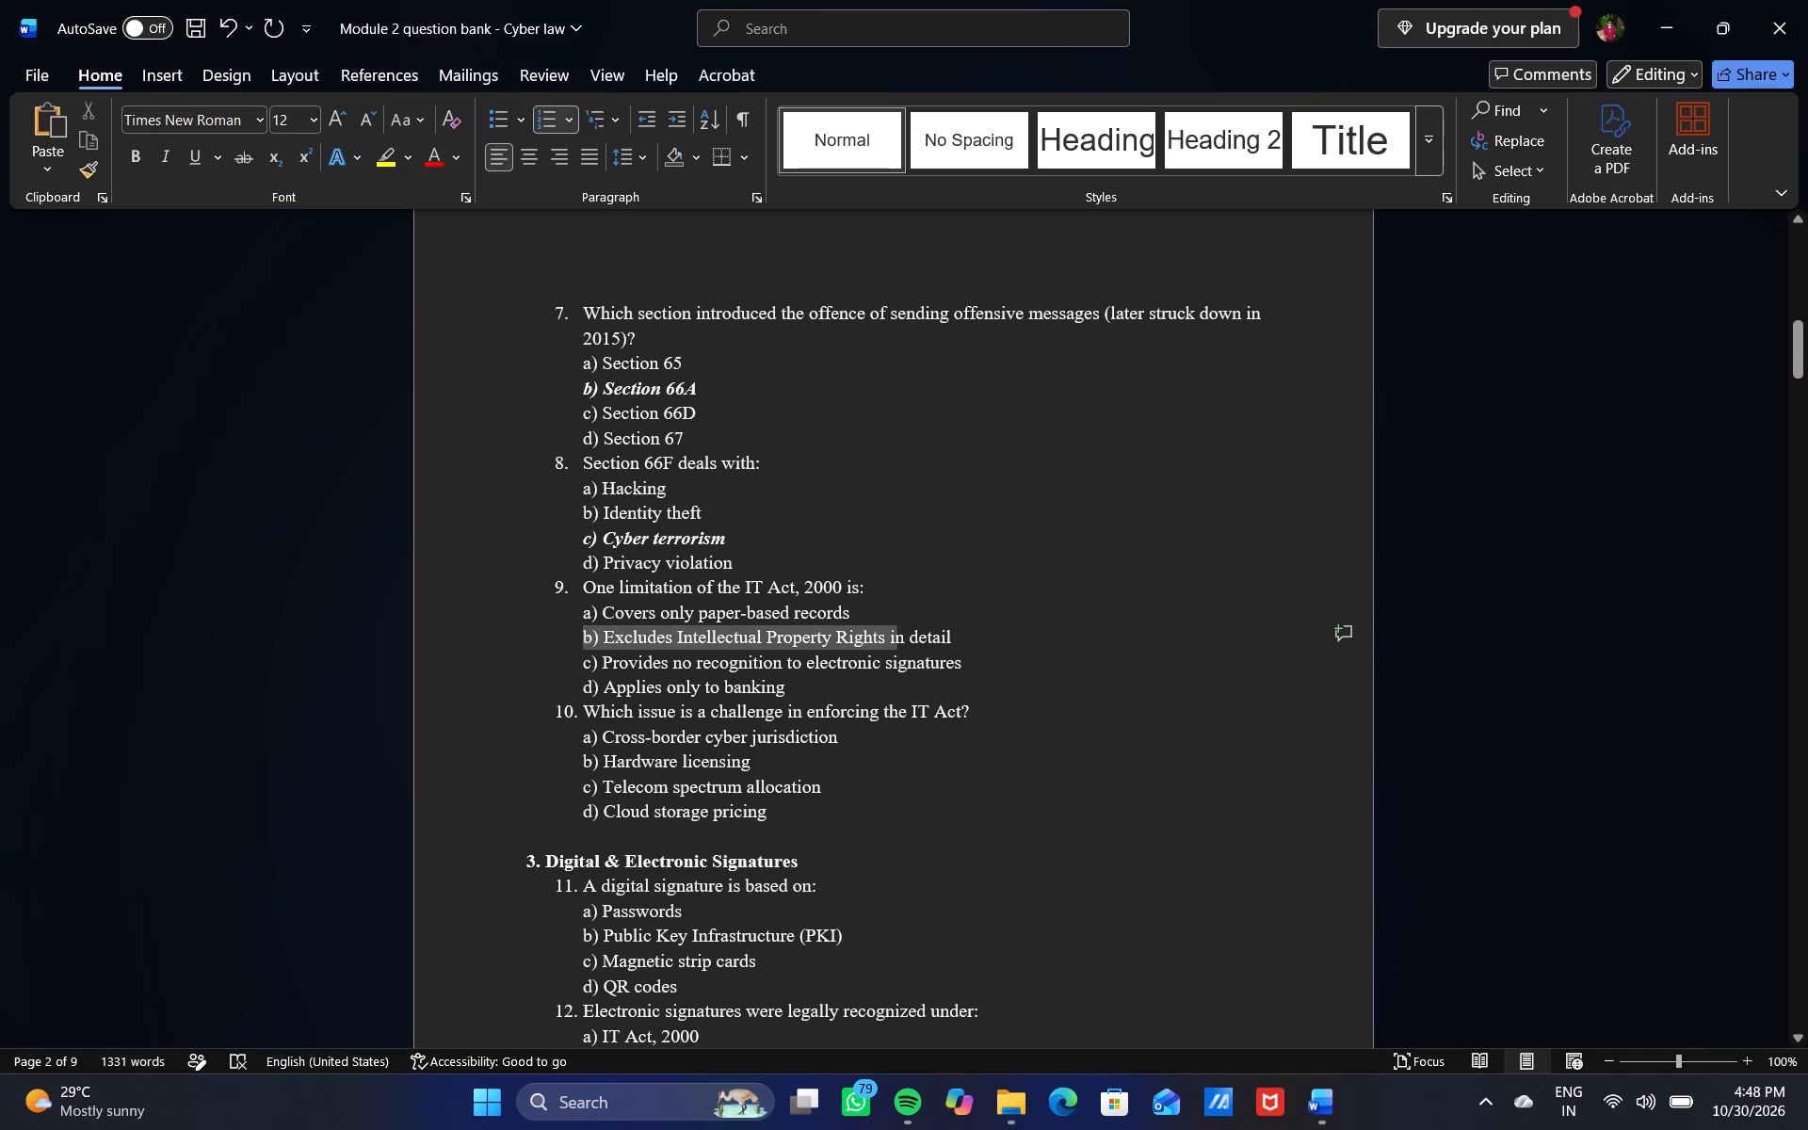
pyautogui.moveTo(915, 630); pyautogui.dragTo(964, 638)
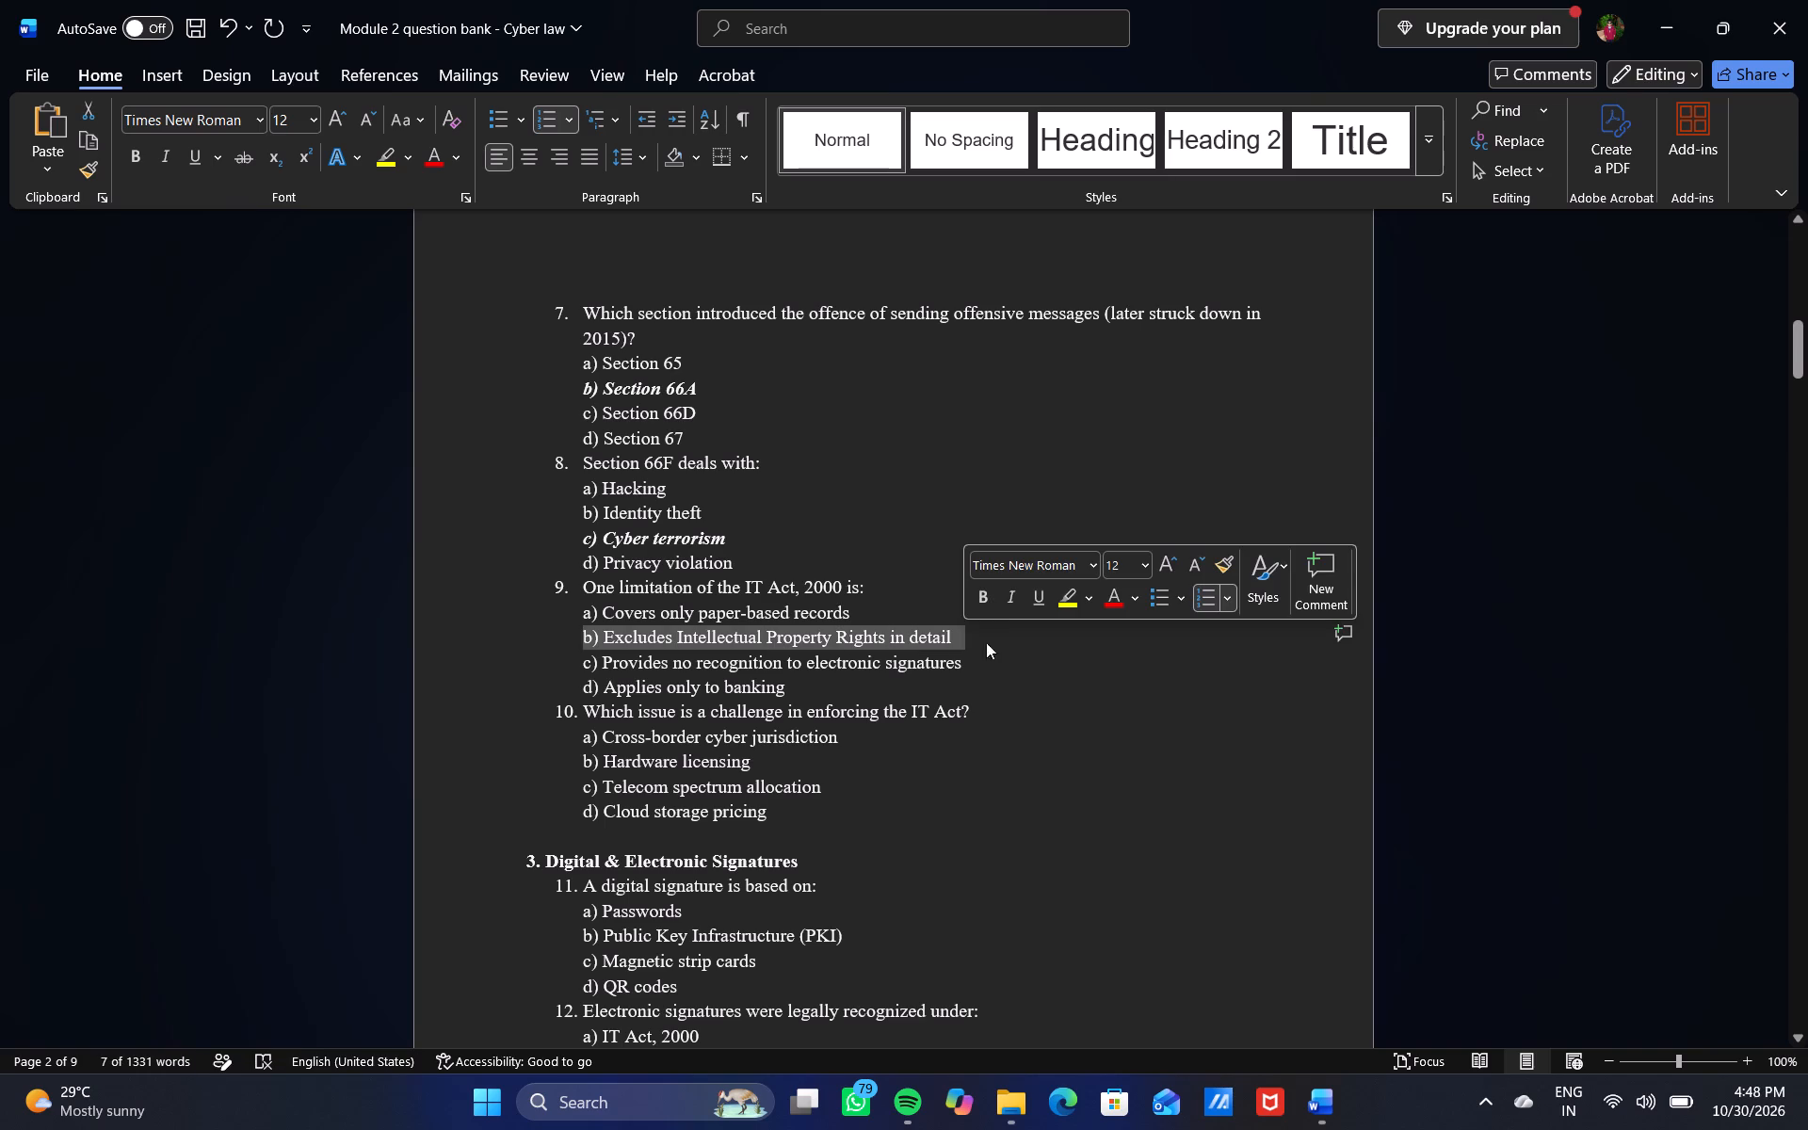
pyautogui.click(993, 598)
pyautogui.click(1009, 596)
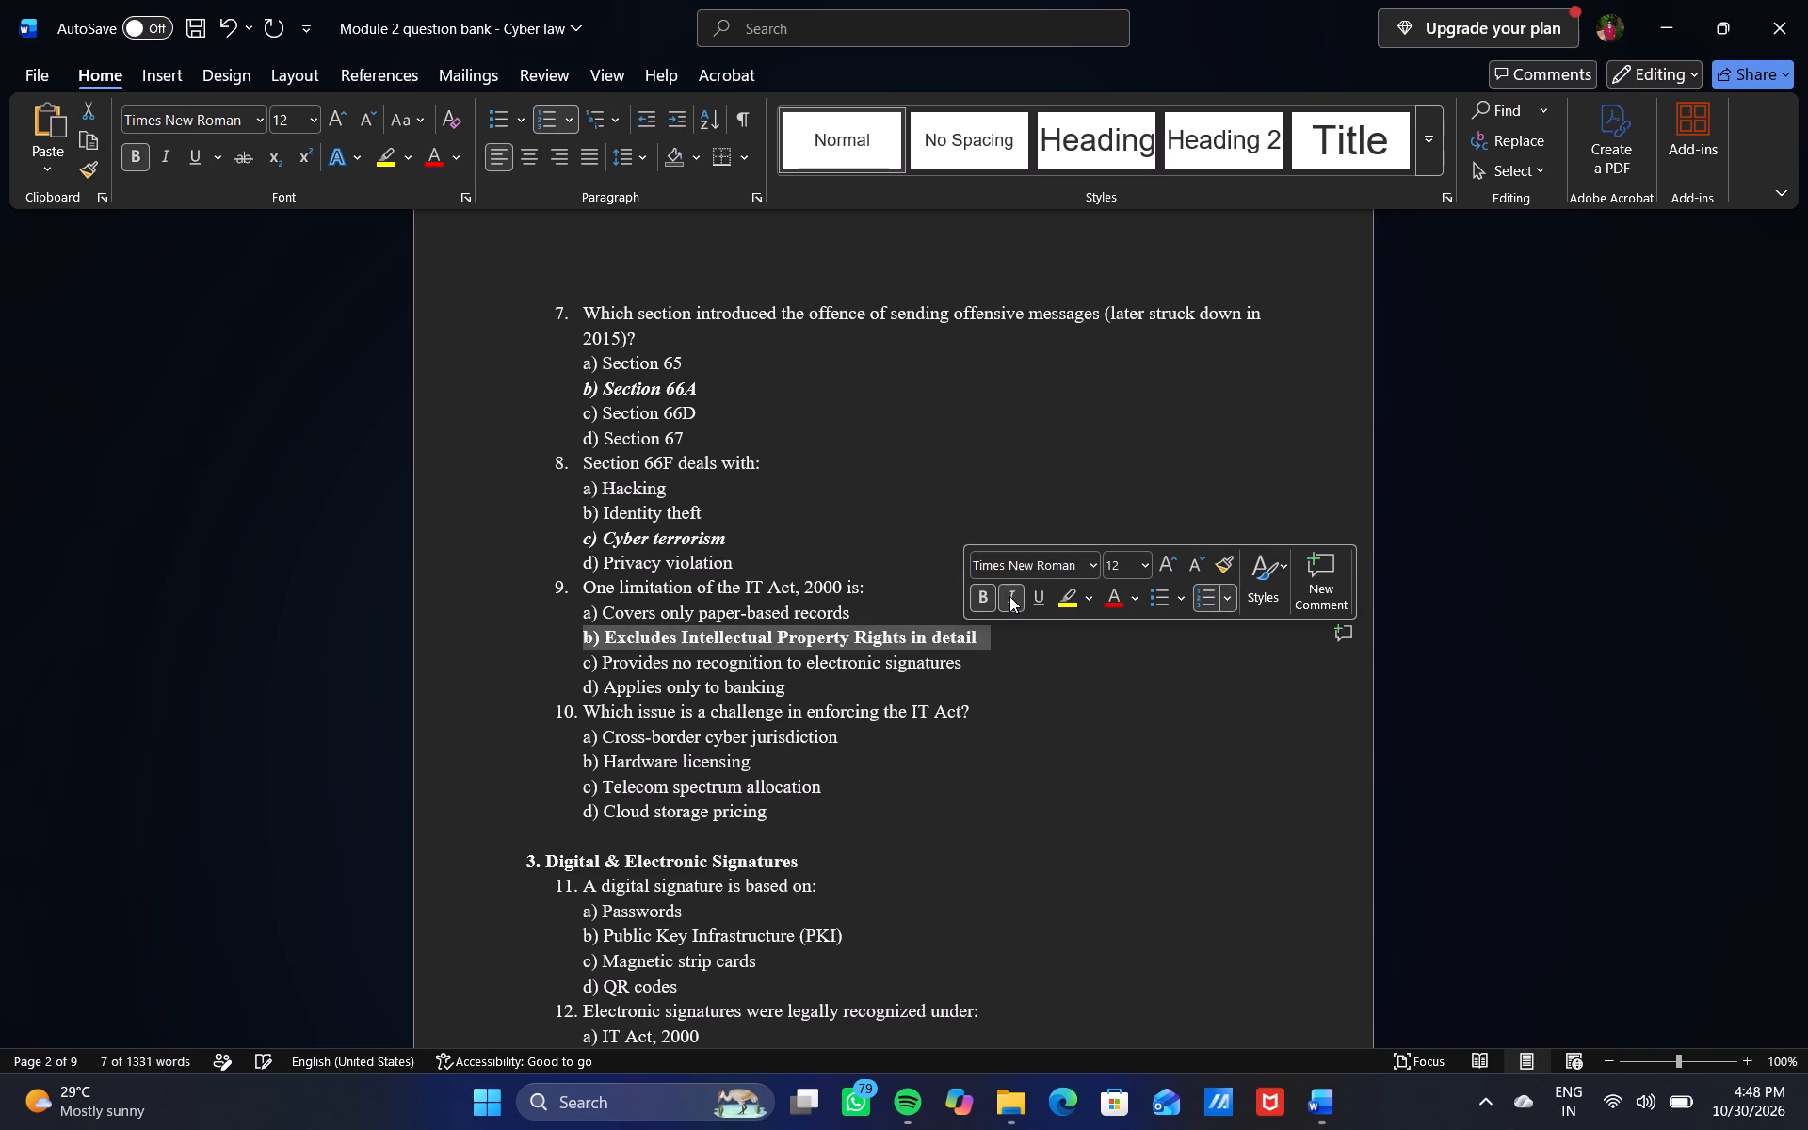
pyautogui.click(1025, 674)
# Format option "a) Cross-border cyber jurisdiction" under question 10 in italic.
pyautogui.scroll(-1, 697, 727)
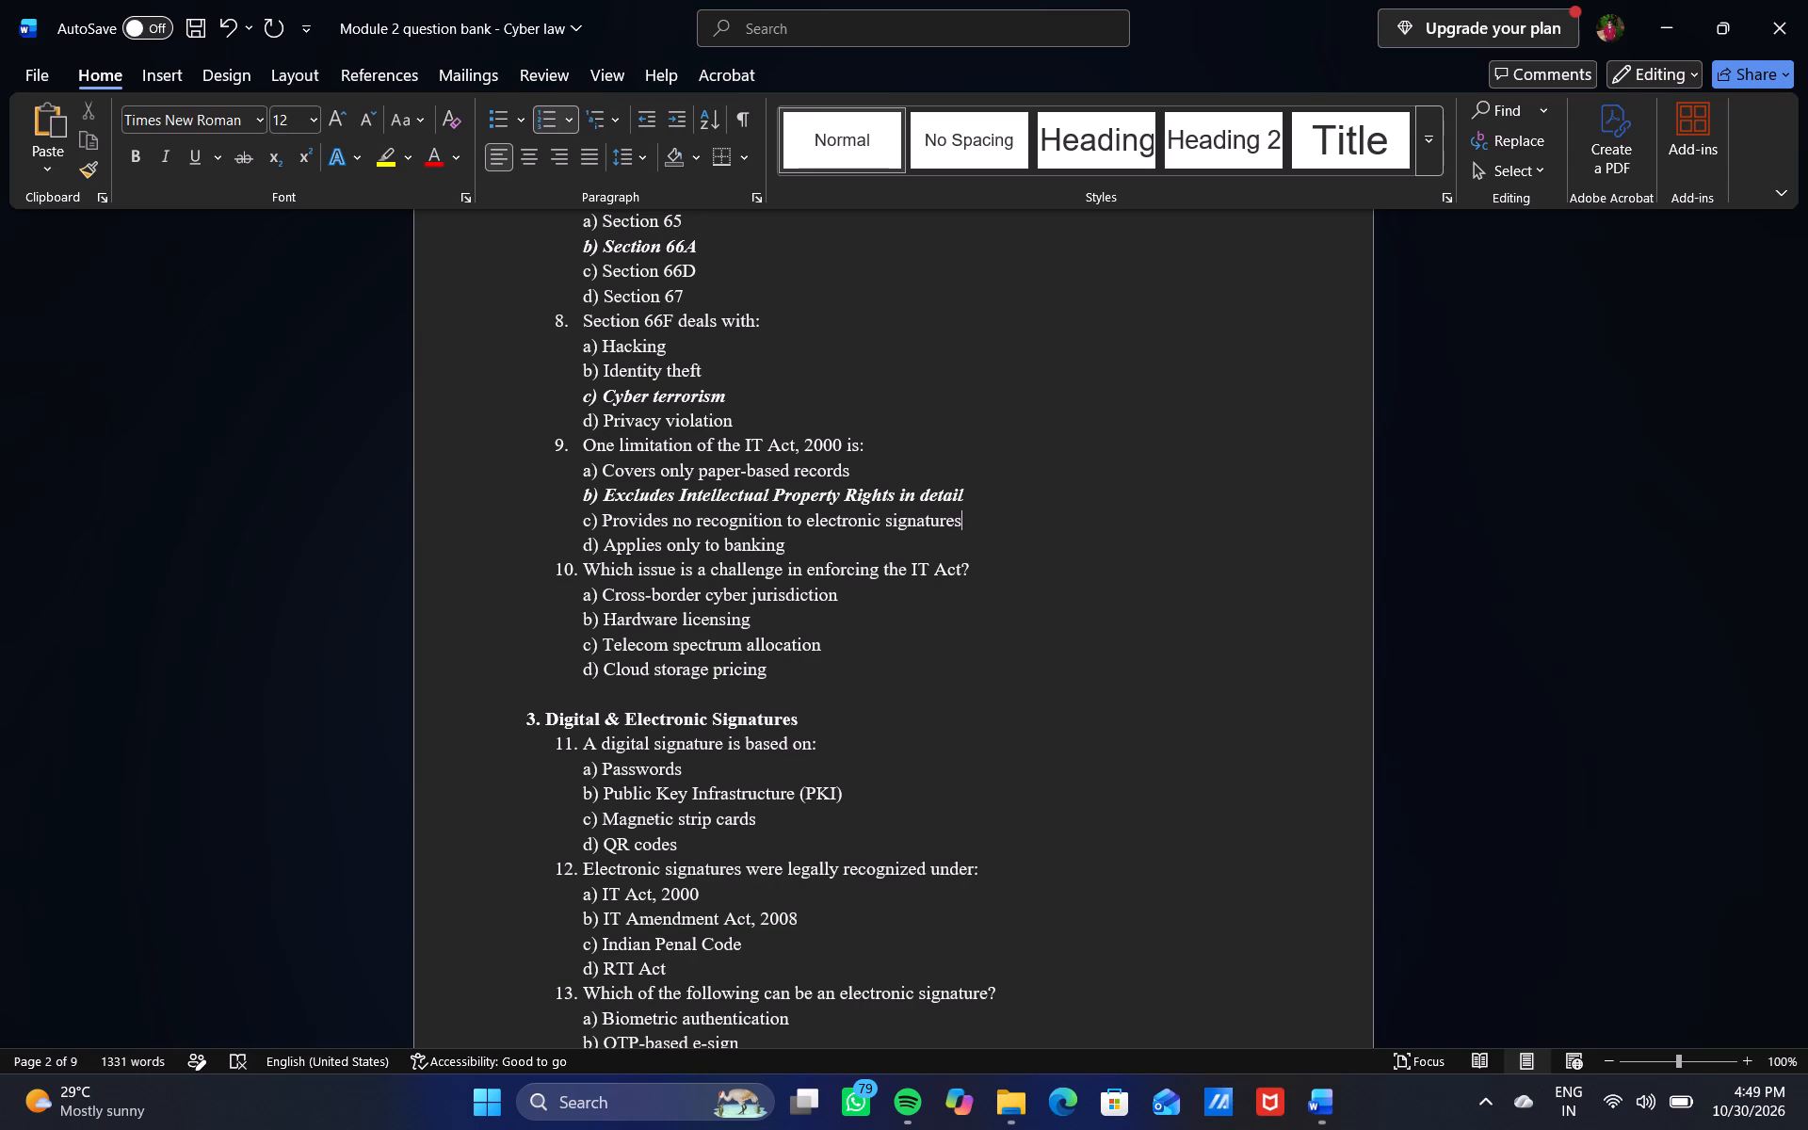
pyautogui.moveTo(567, 589); pyautogui.dragTo(846, 599)
pyautogui.moveTo(865, 552); pyautogui.dragTo(901, 554)
pyautogui.click(901, 554)
pyautogui.click(895, 600)
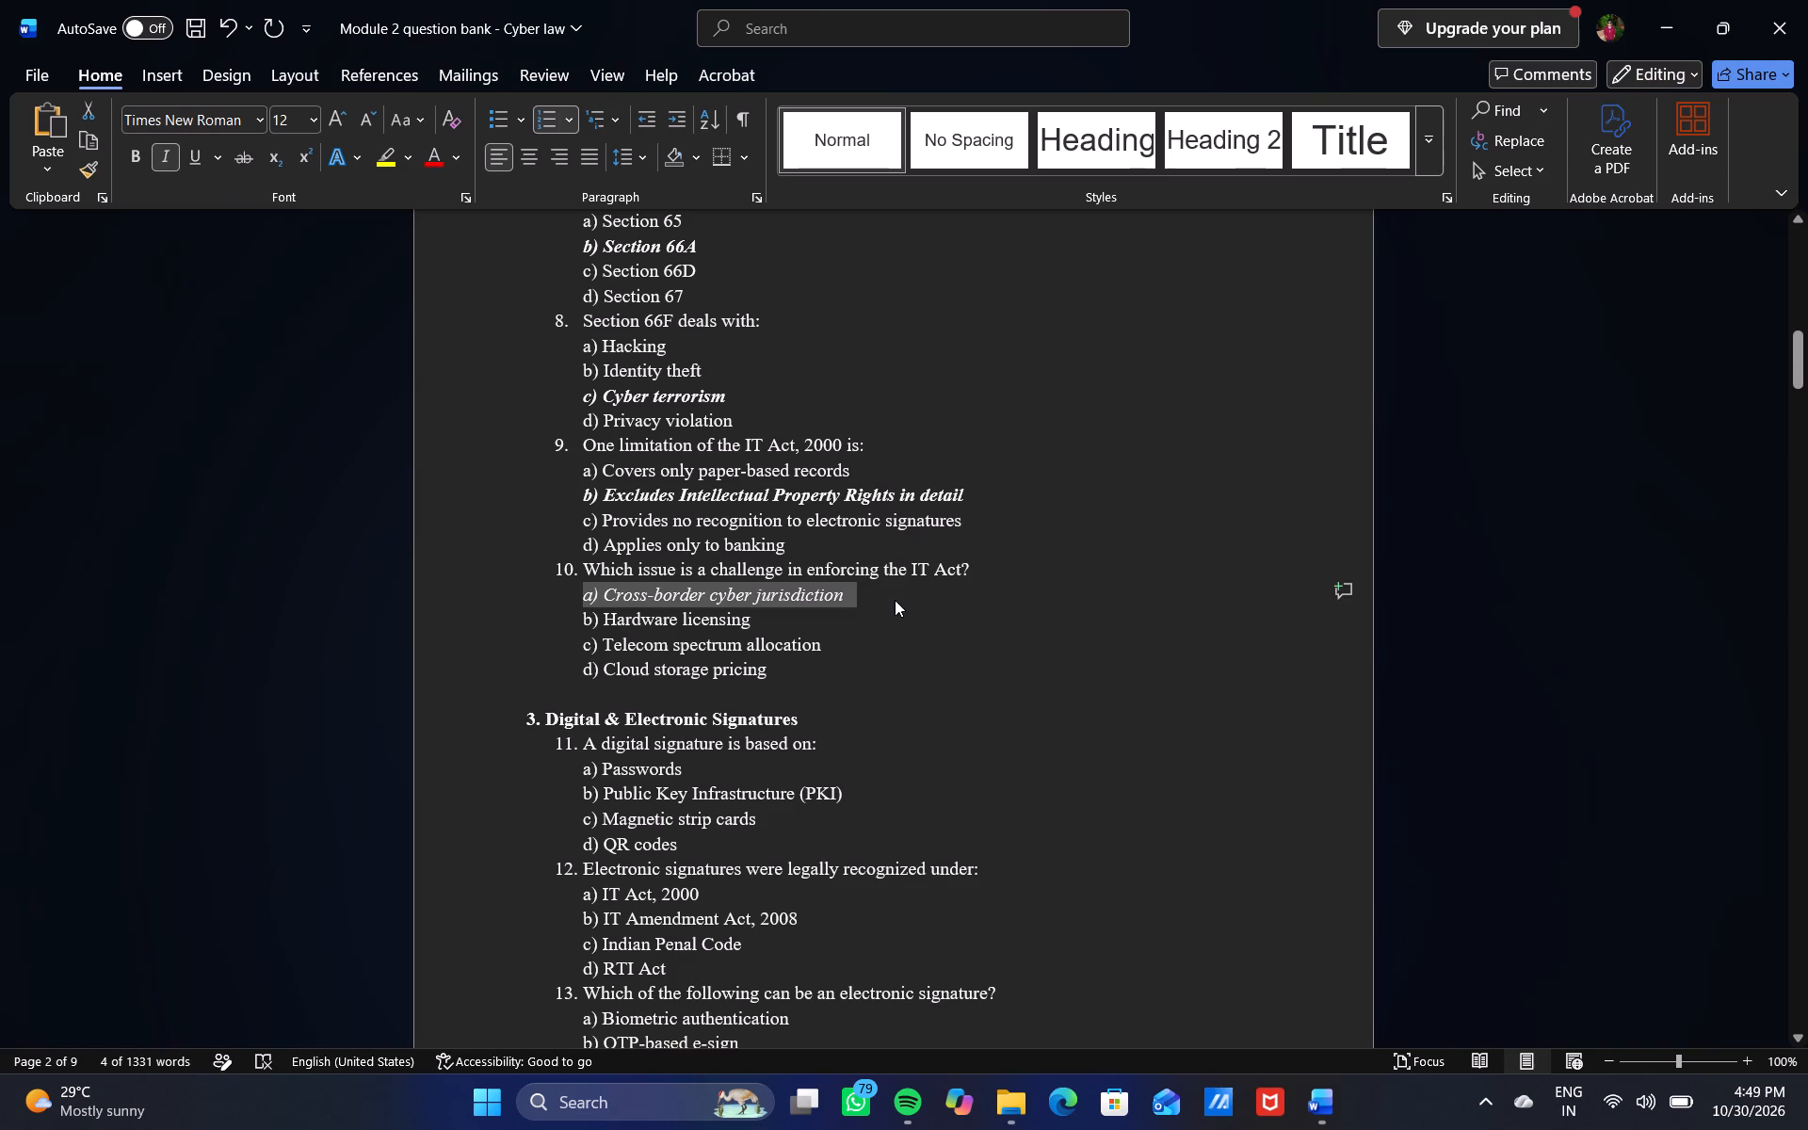
# Format the whole of option "b) Public Key Infrastructure (PKI)" under question 11 in bold and italic.
pyautogui.scroll(-2, 895, 600)
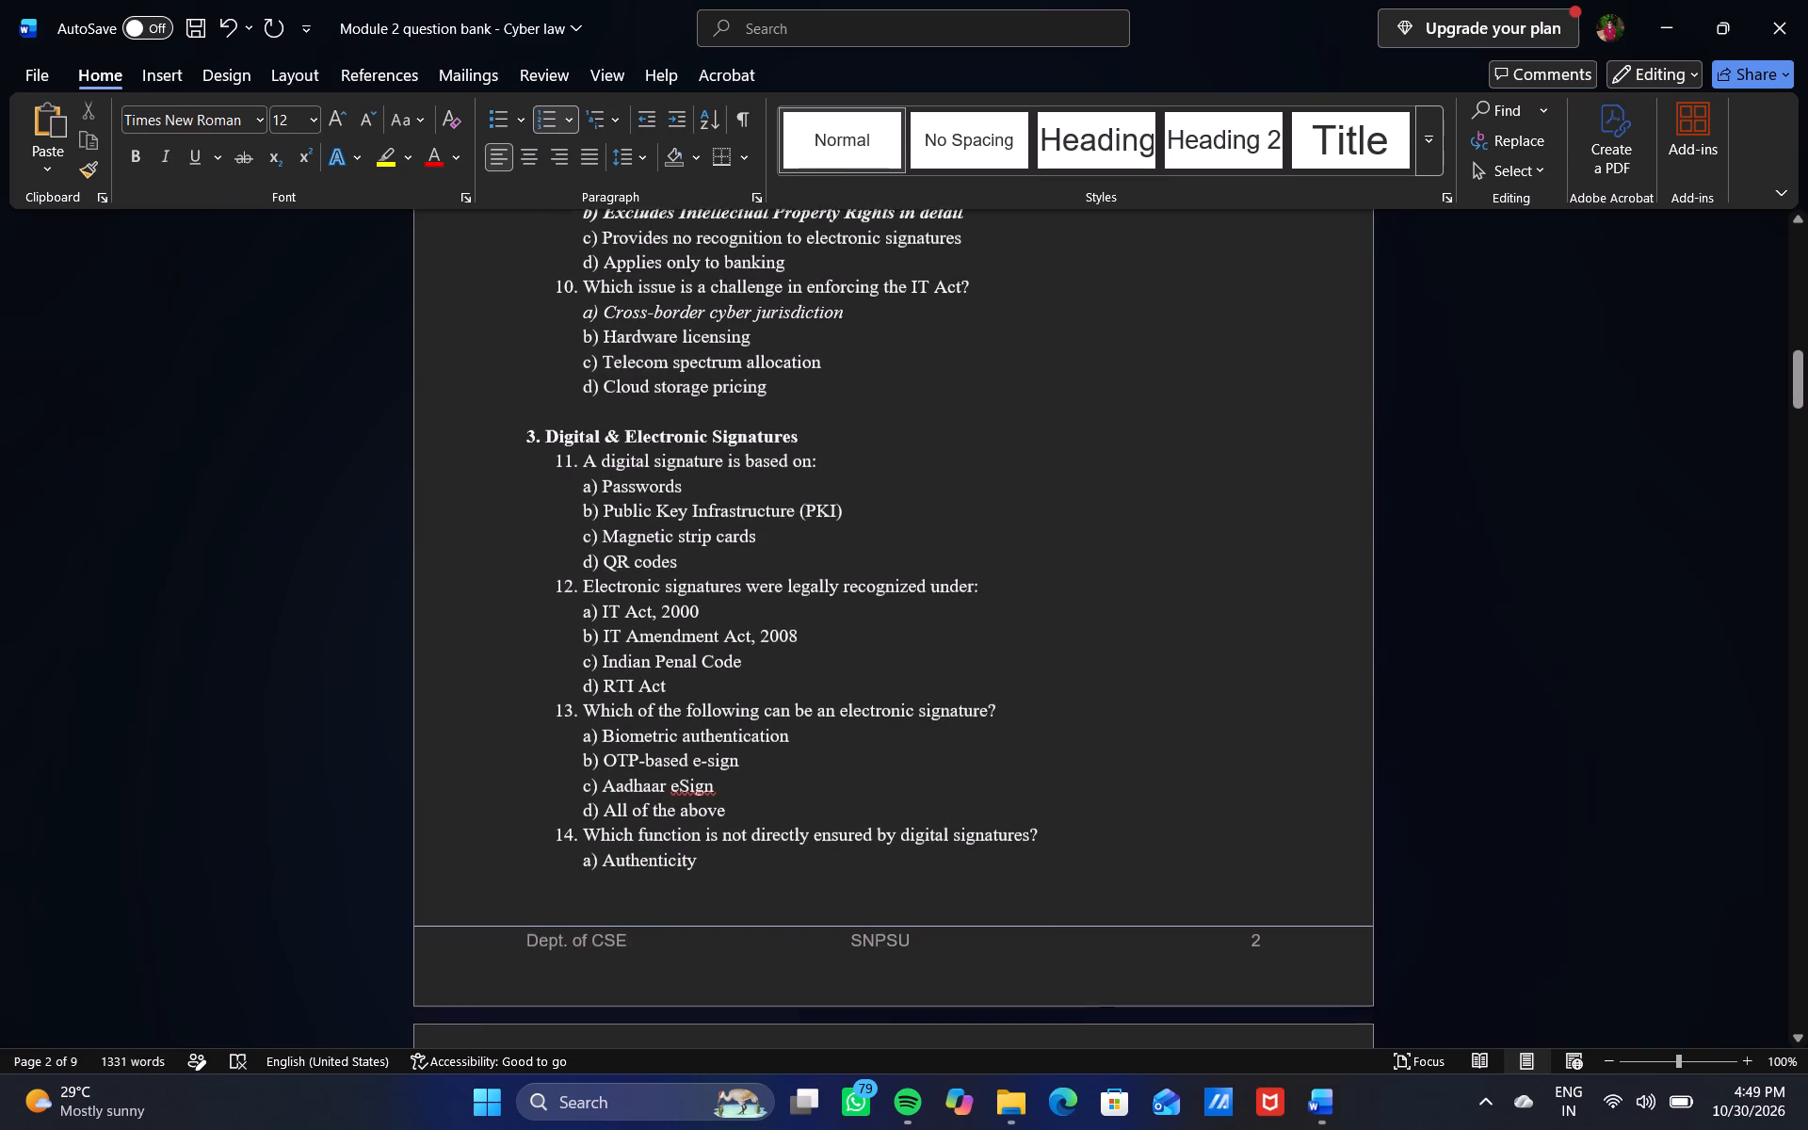
pyautogui.scroll(-1, 895, 600)
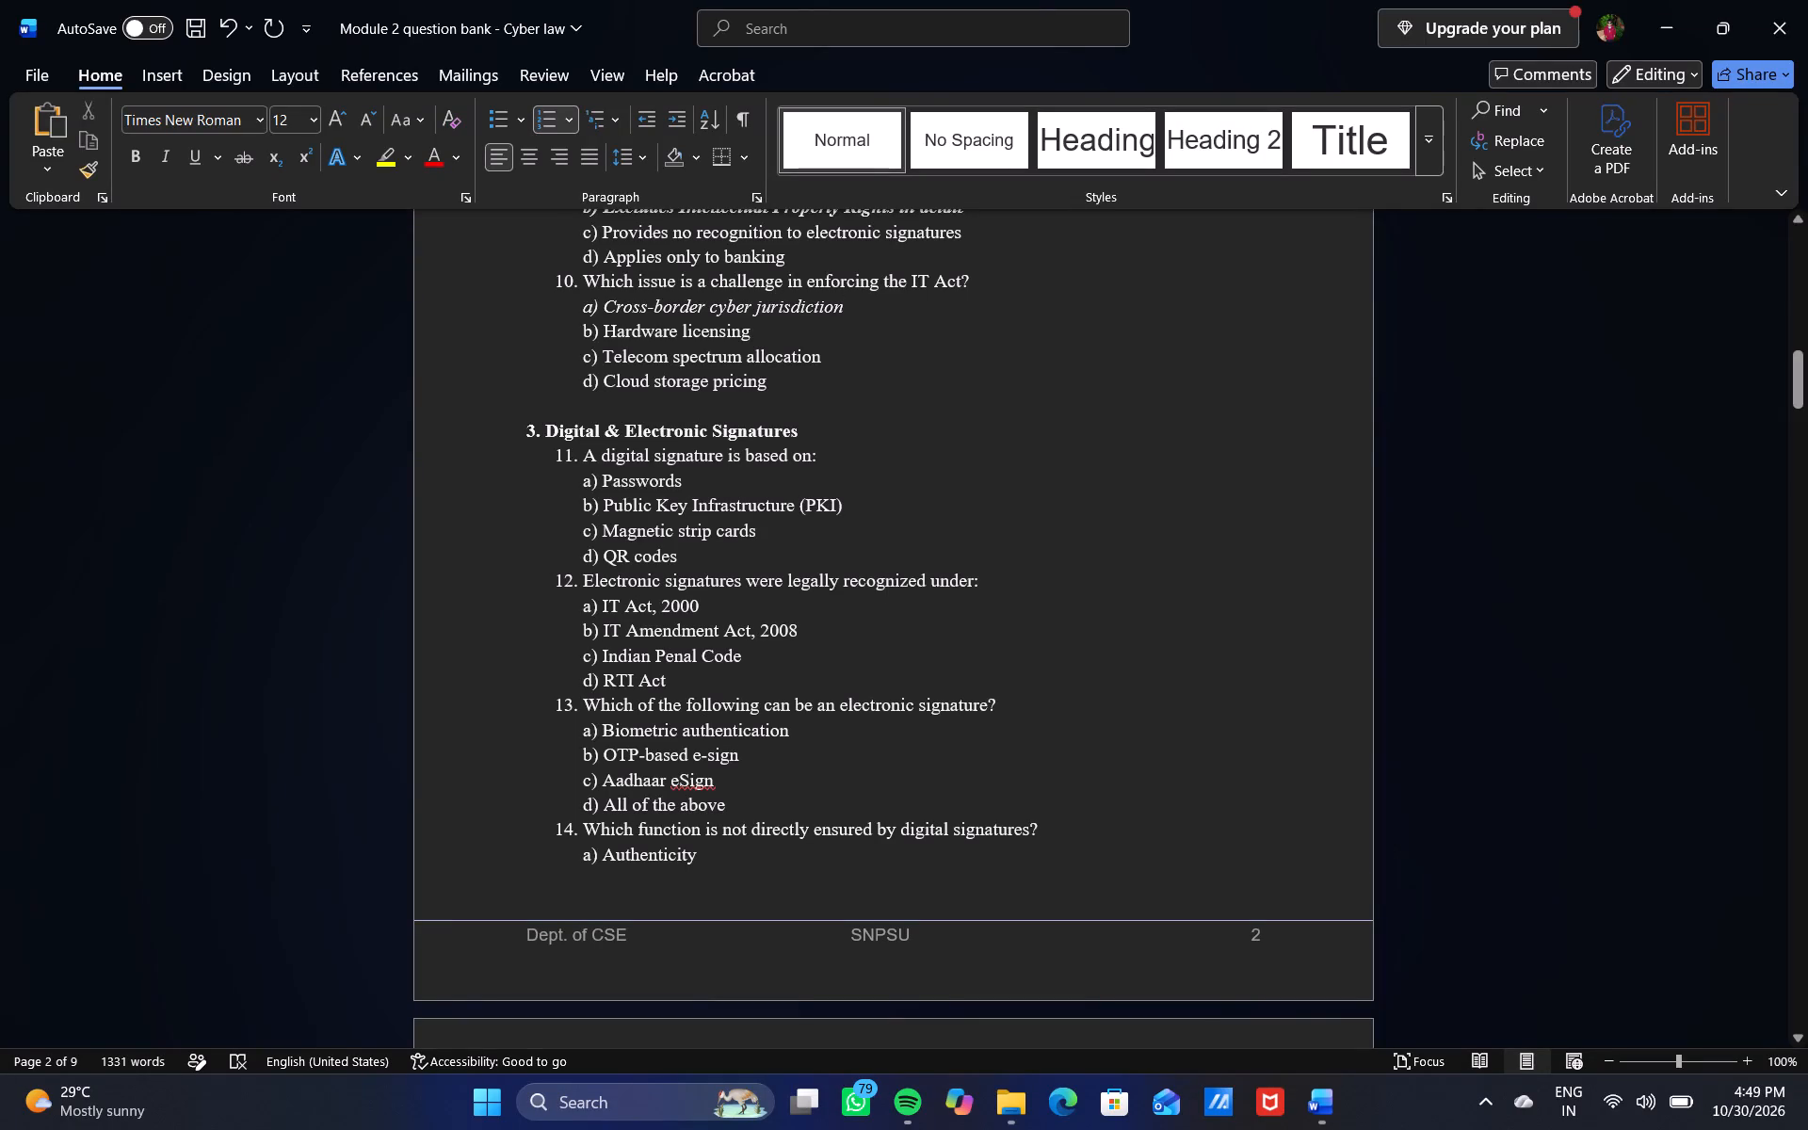
pyautogui.moveTo(566, 507); pyautogui.dragTo(804, 500)
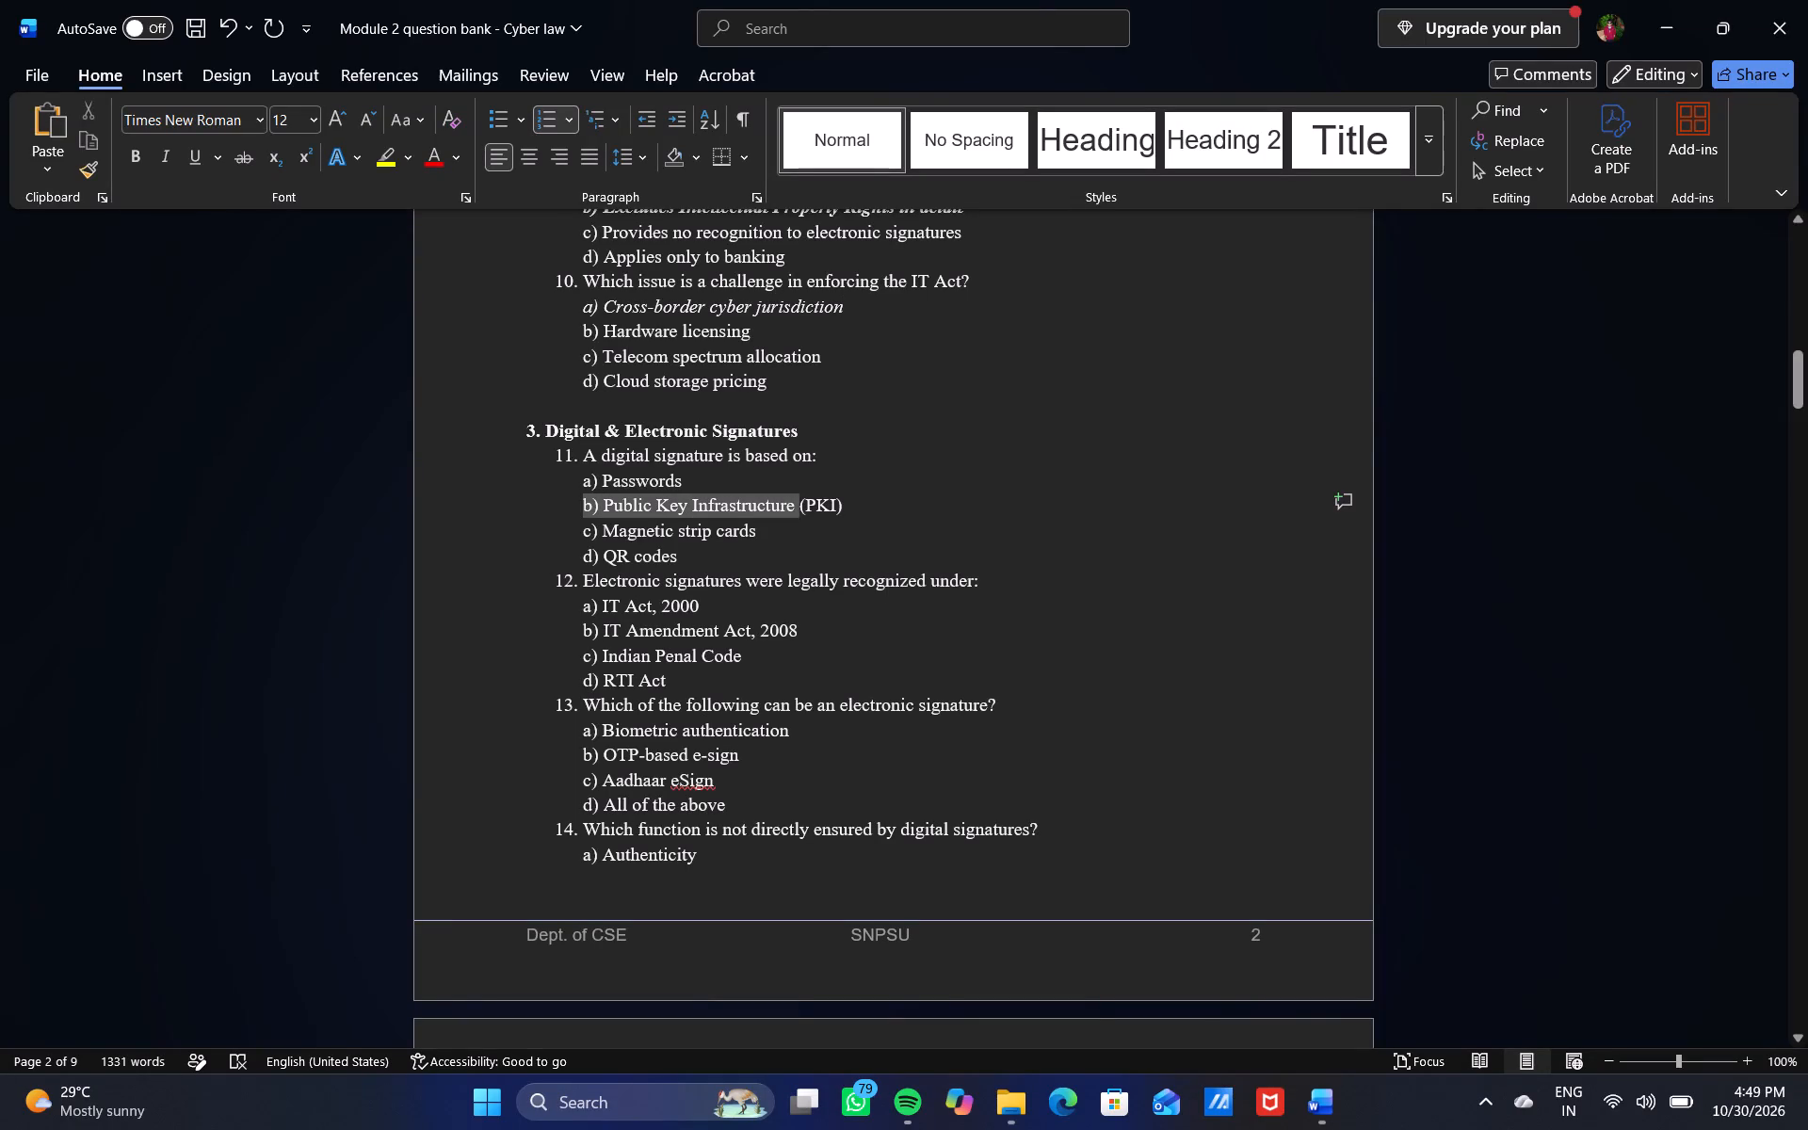
pyautogui.moveTo(804, 500); pyautogui.dragTo(857, 505)
pyautogui.click(889, 458)
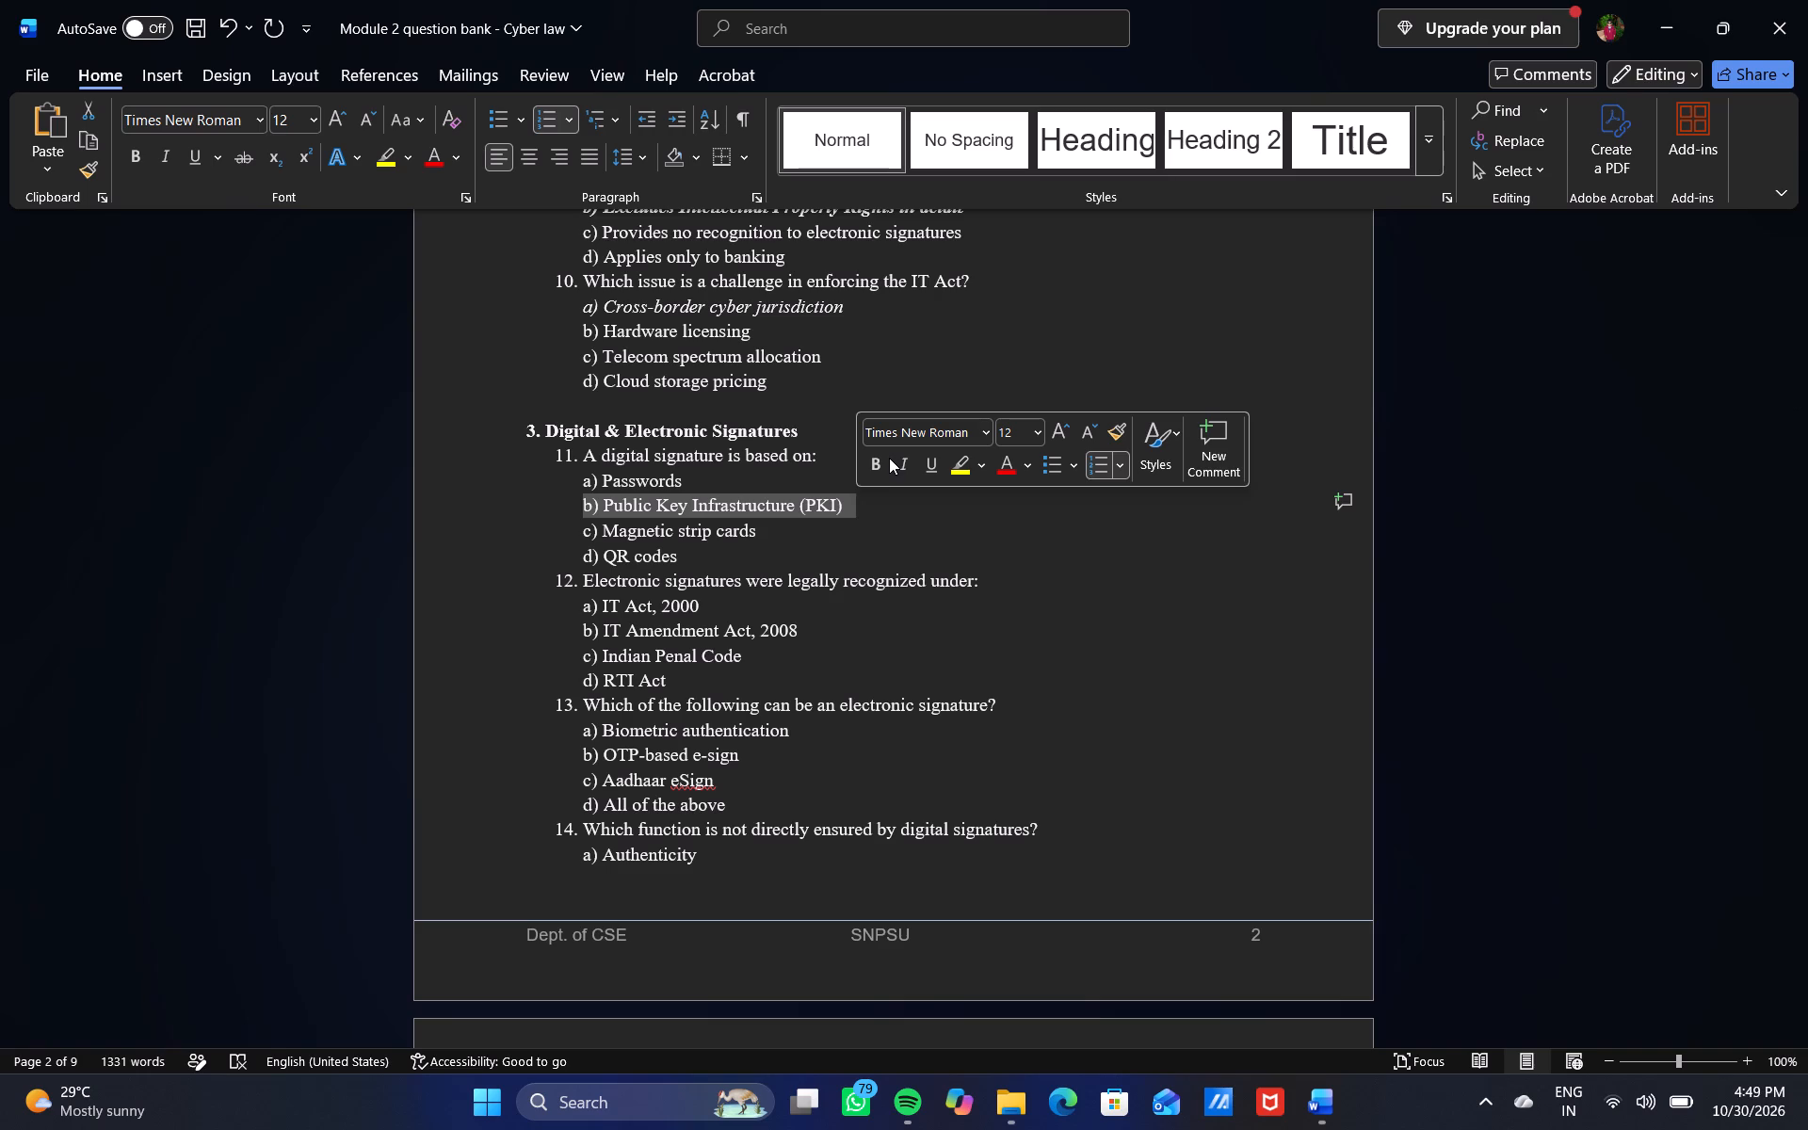
pyautogui.click(880, 458)
pyautogui.click(908, 467)
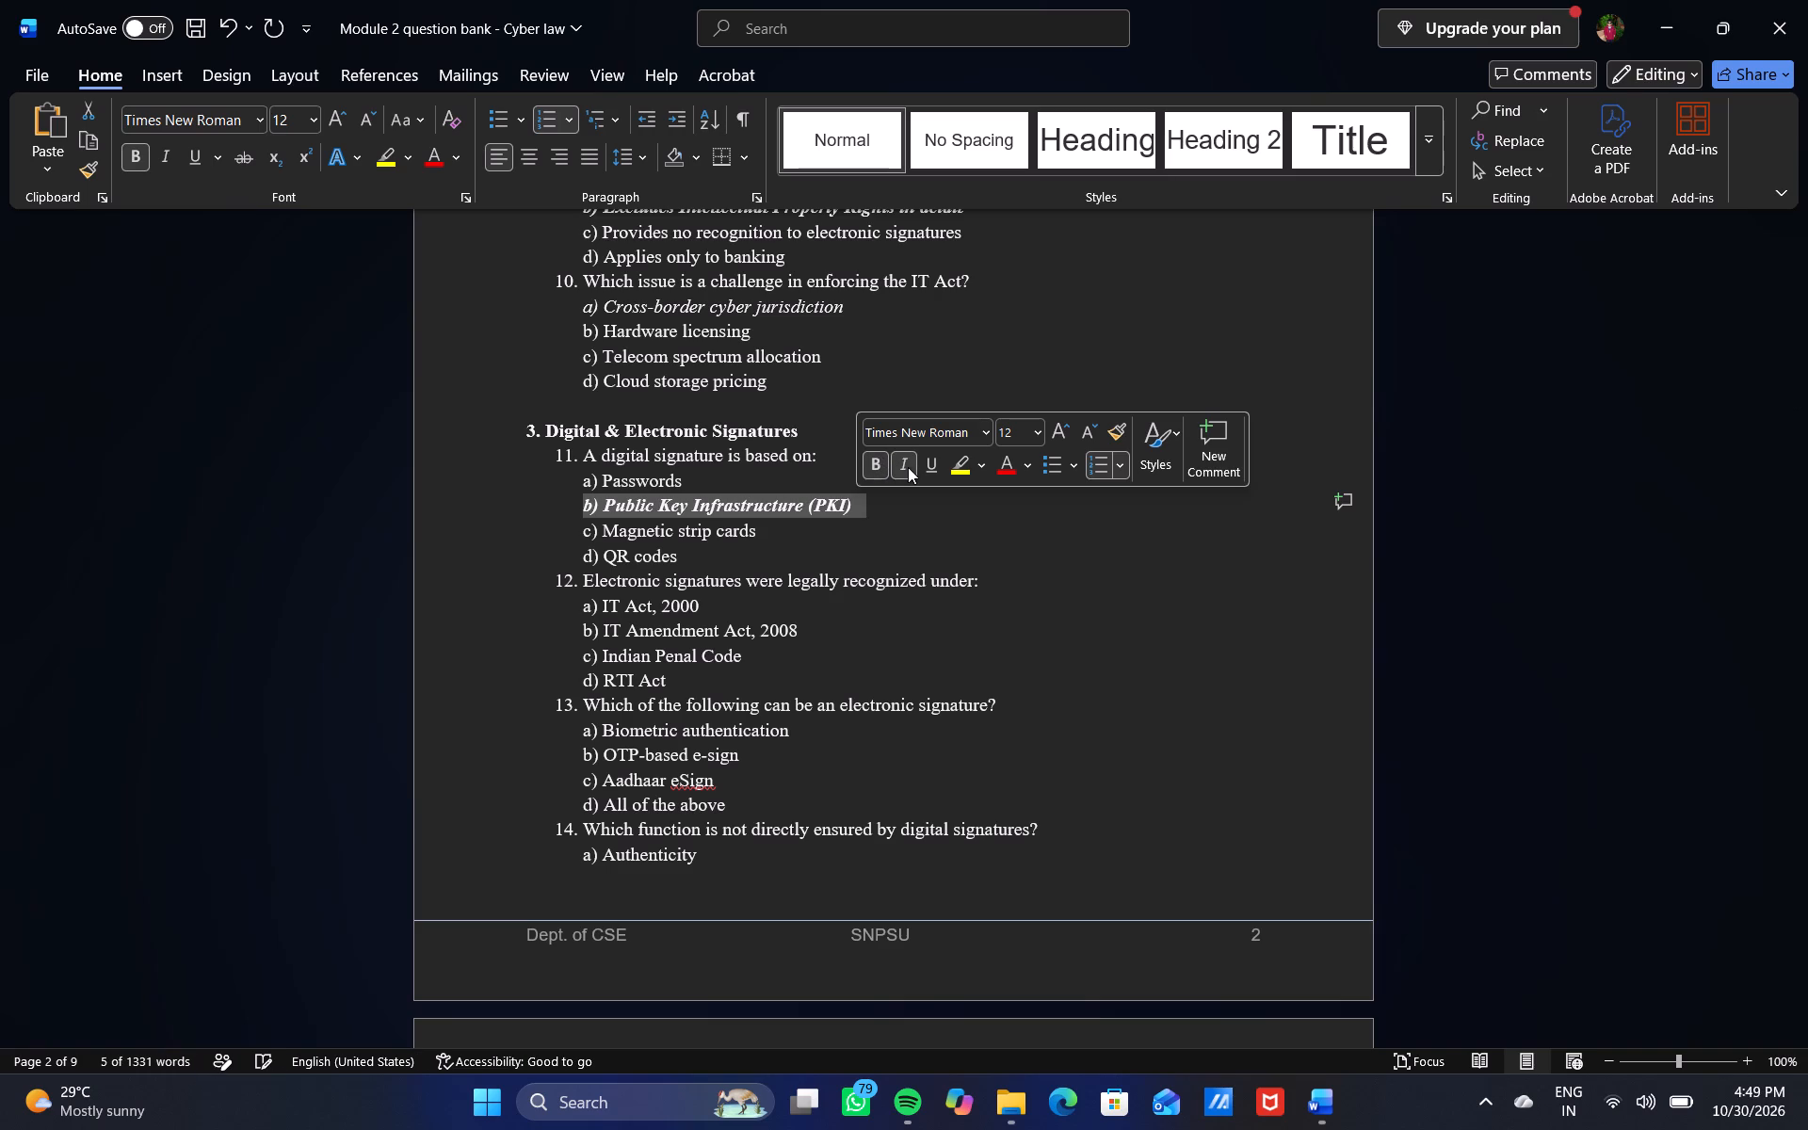
pyautogui.click(877, 525)
# Format the whole of option "b) IT Amendment Act, 2008" under question 12 in bold and italic.
pyautogui.scroll(-1, 877, 525)
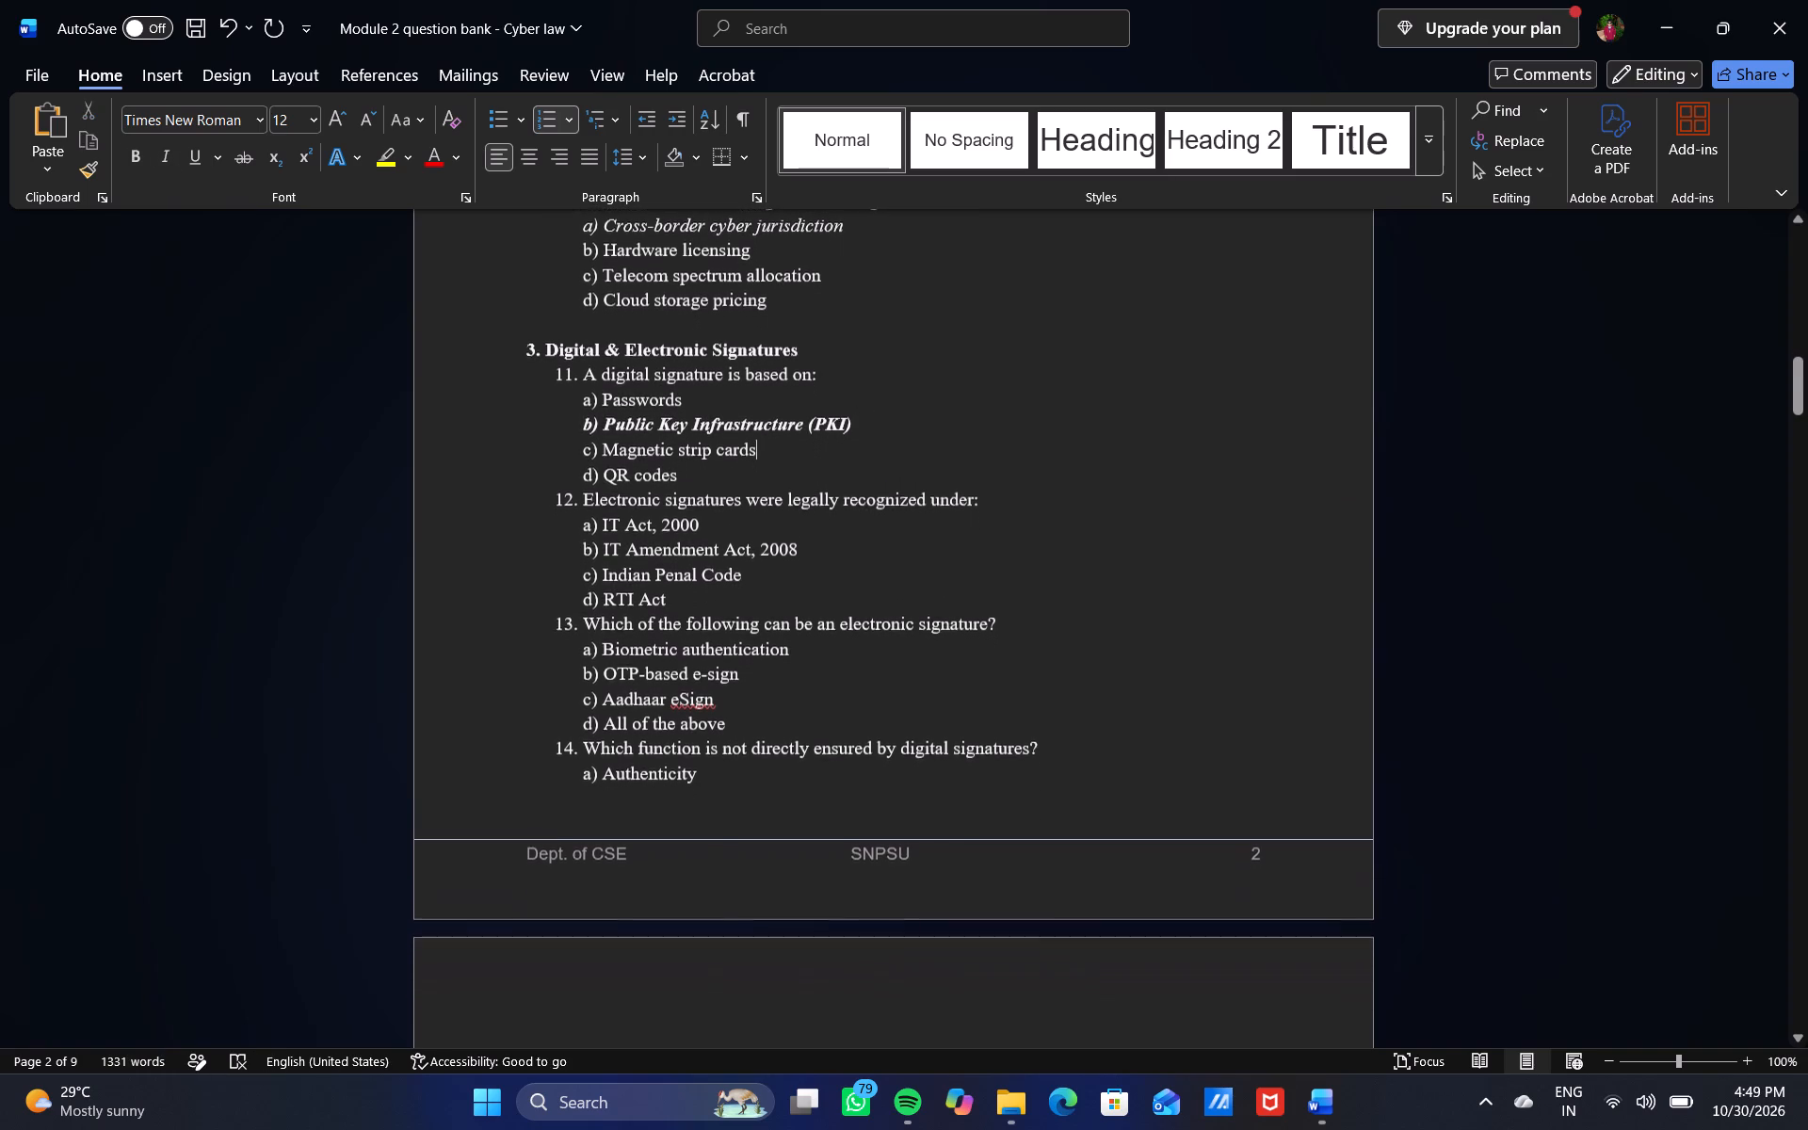
pyautogui.scroll(-1, 877, 525)
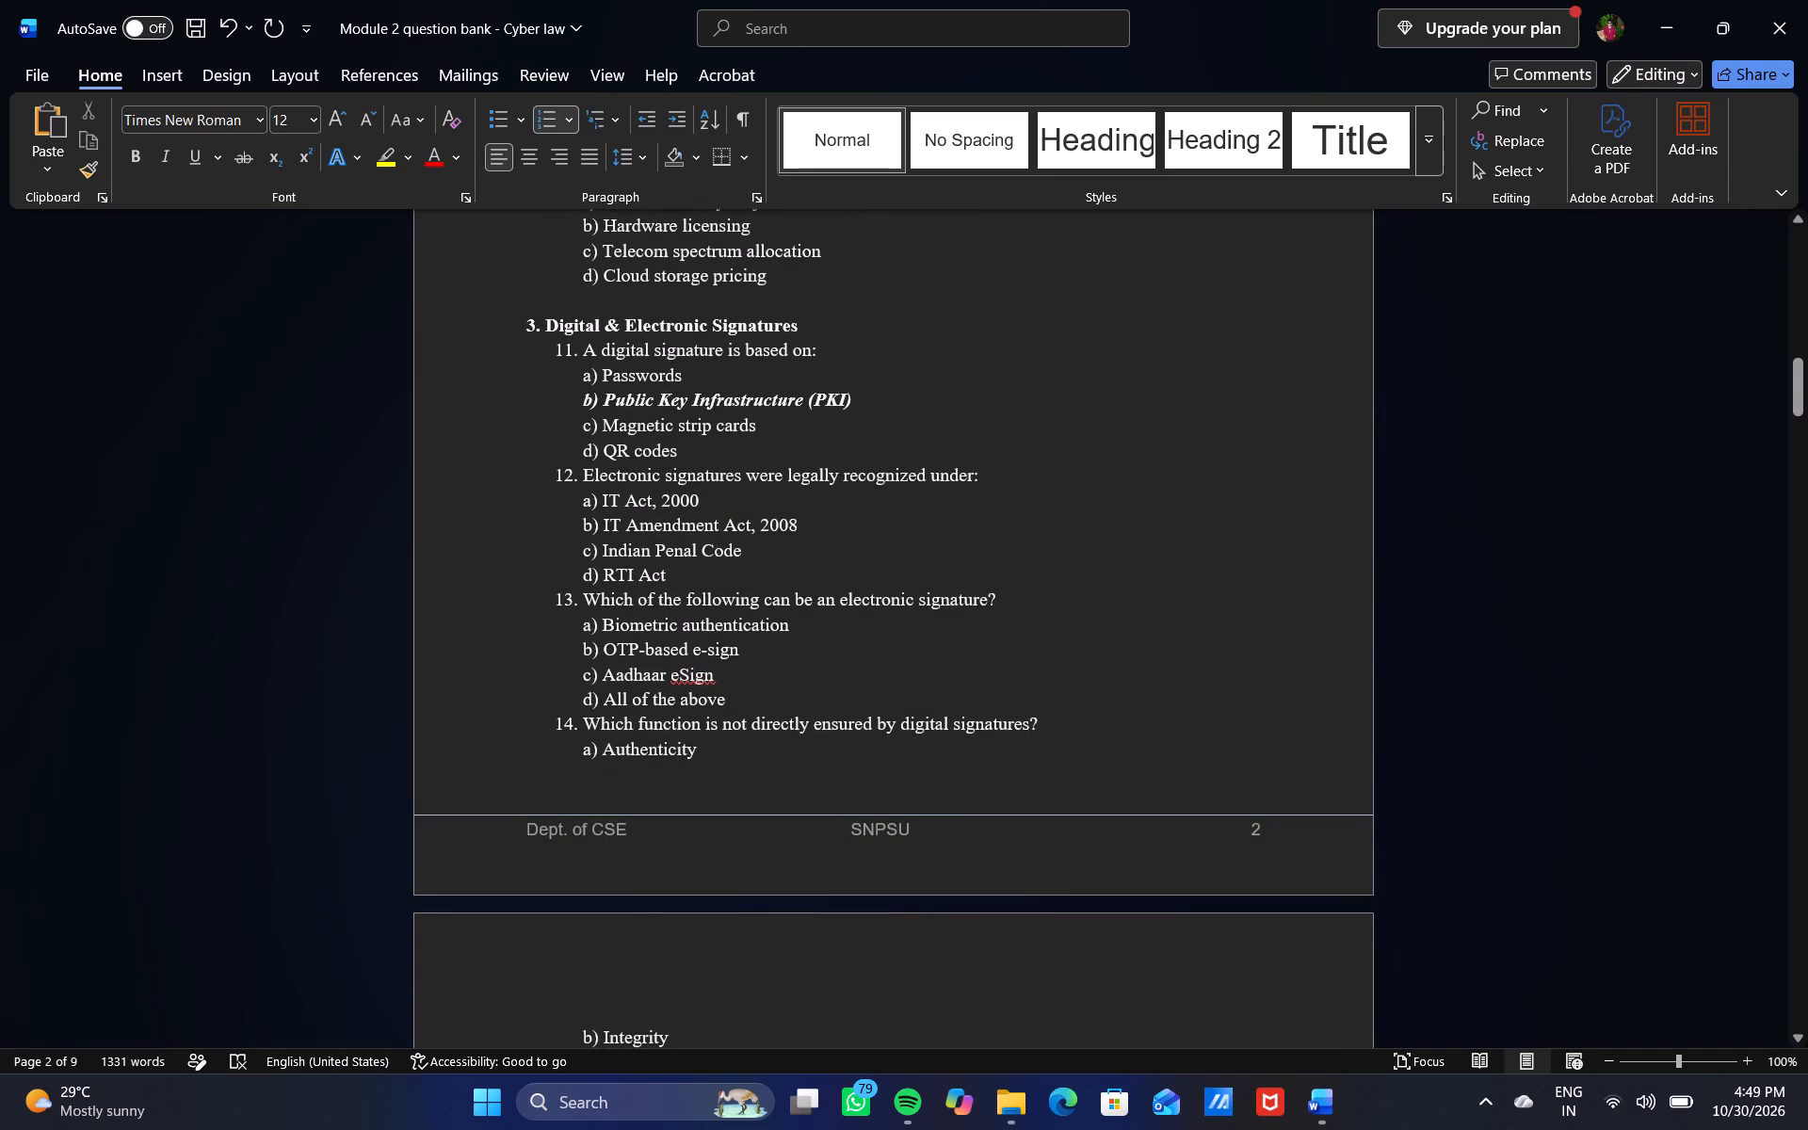
pyautogui.scroll(-2, 877, 525)
pyautogui.click(153, 19)
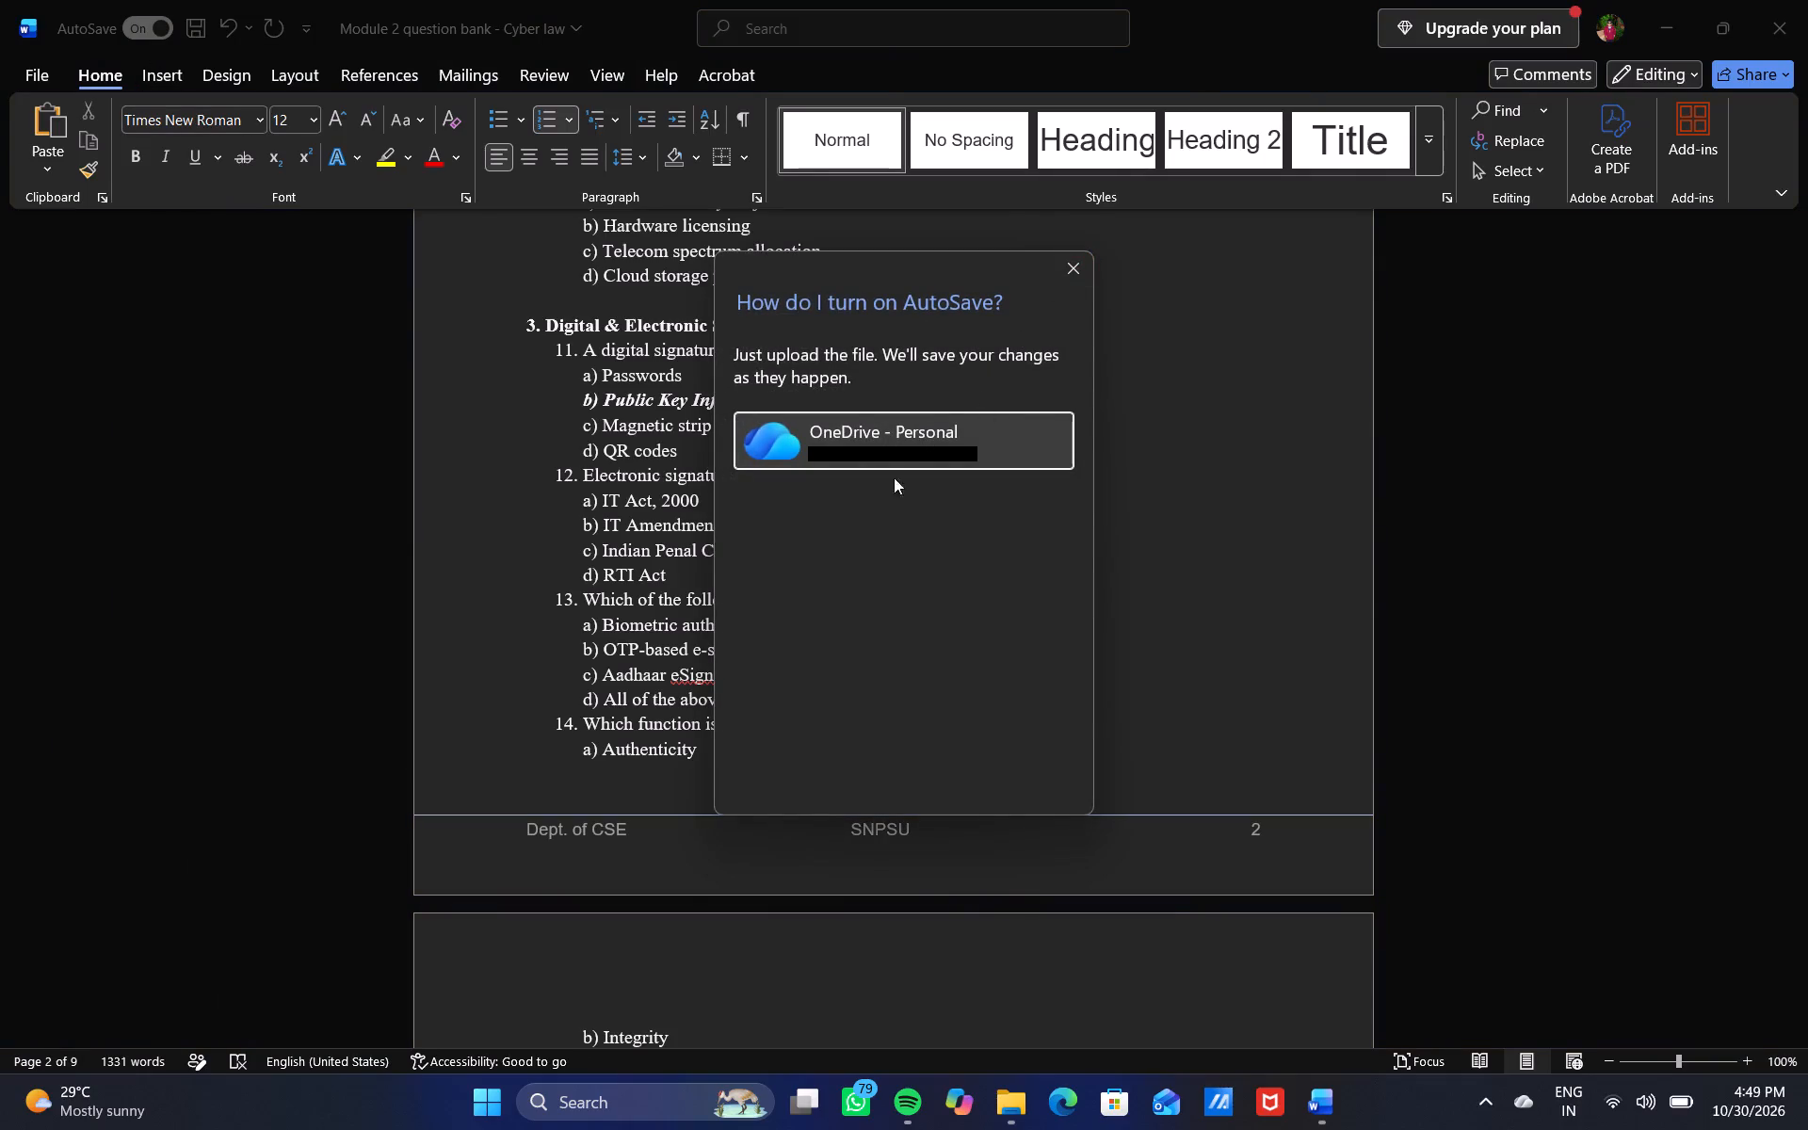
pyautogui.click(1065, 251)
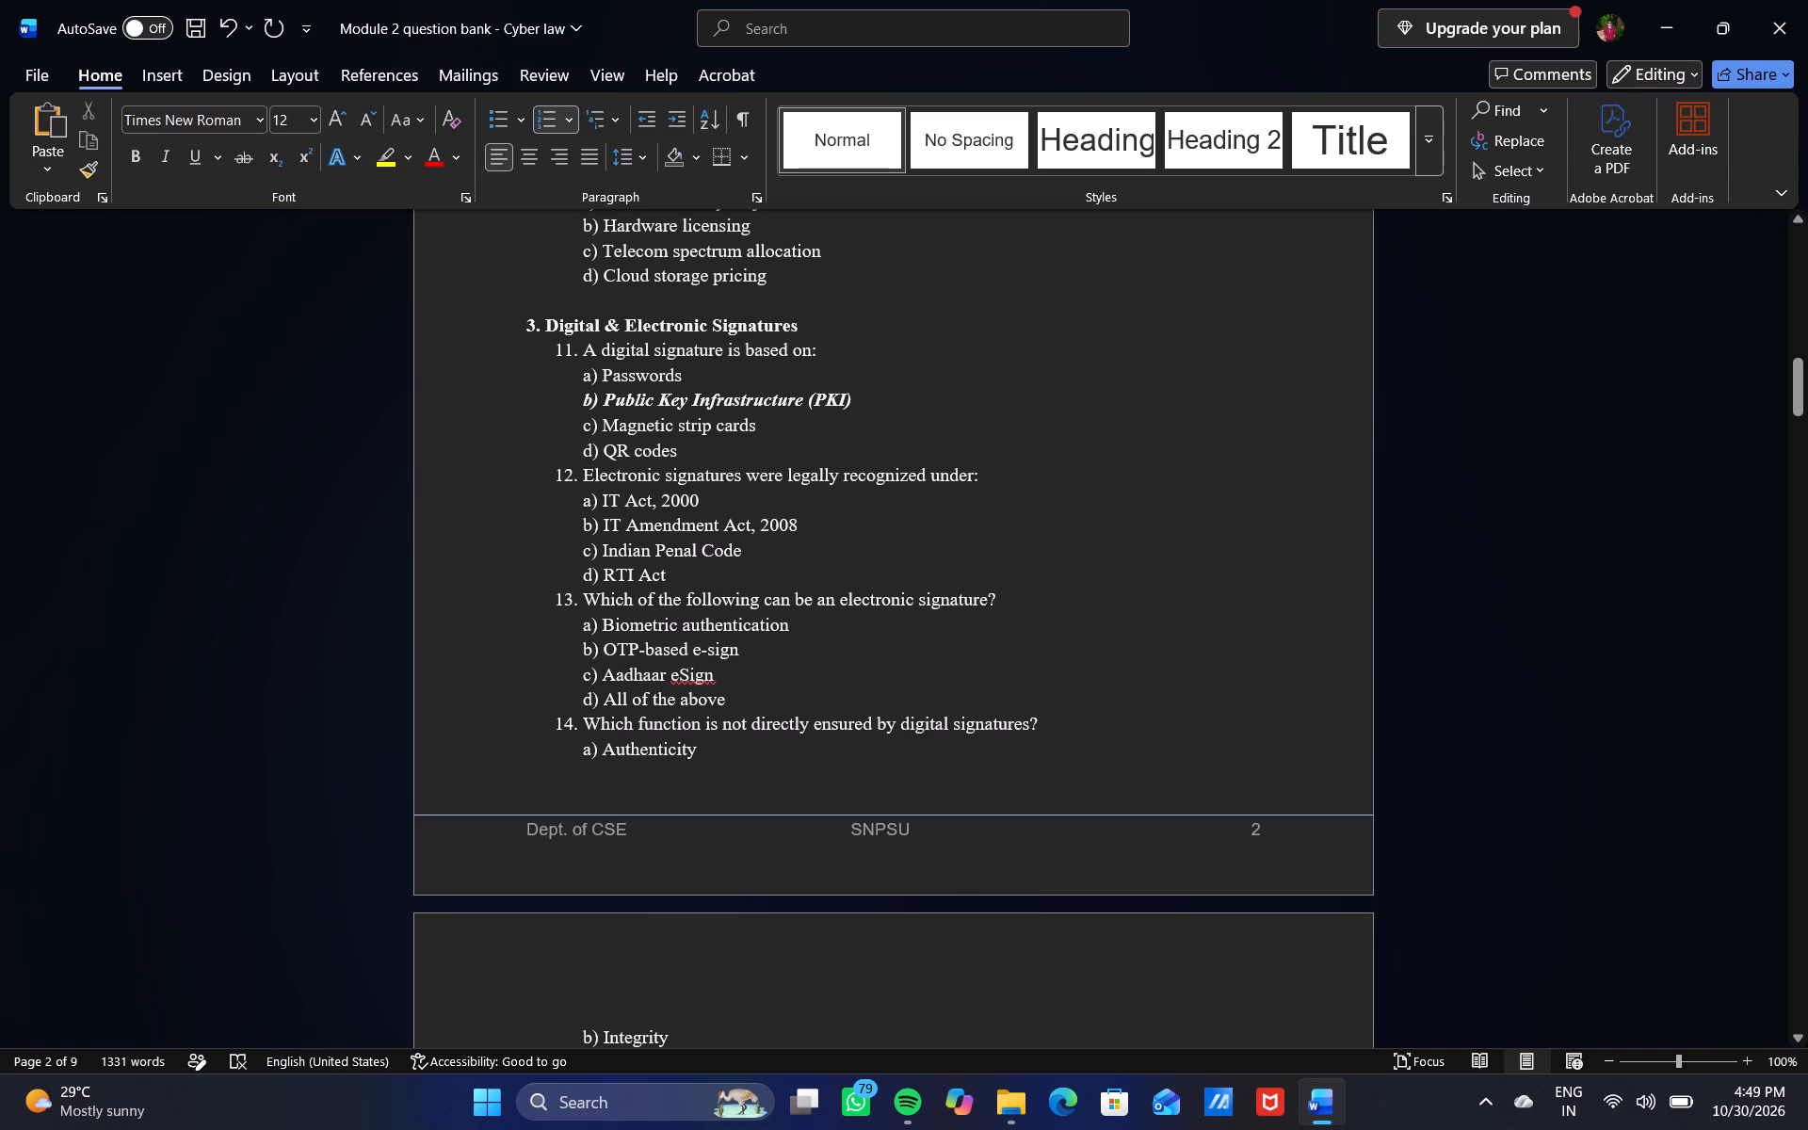
pyautogui.moveTo(581, 533); pyautogui.dragTo(765, 533)
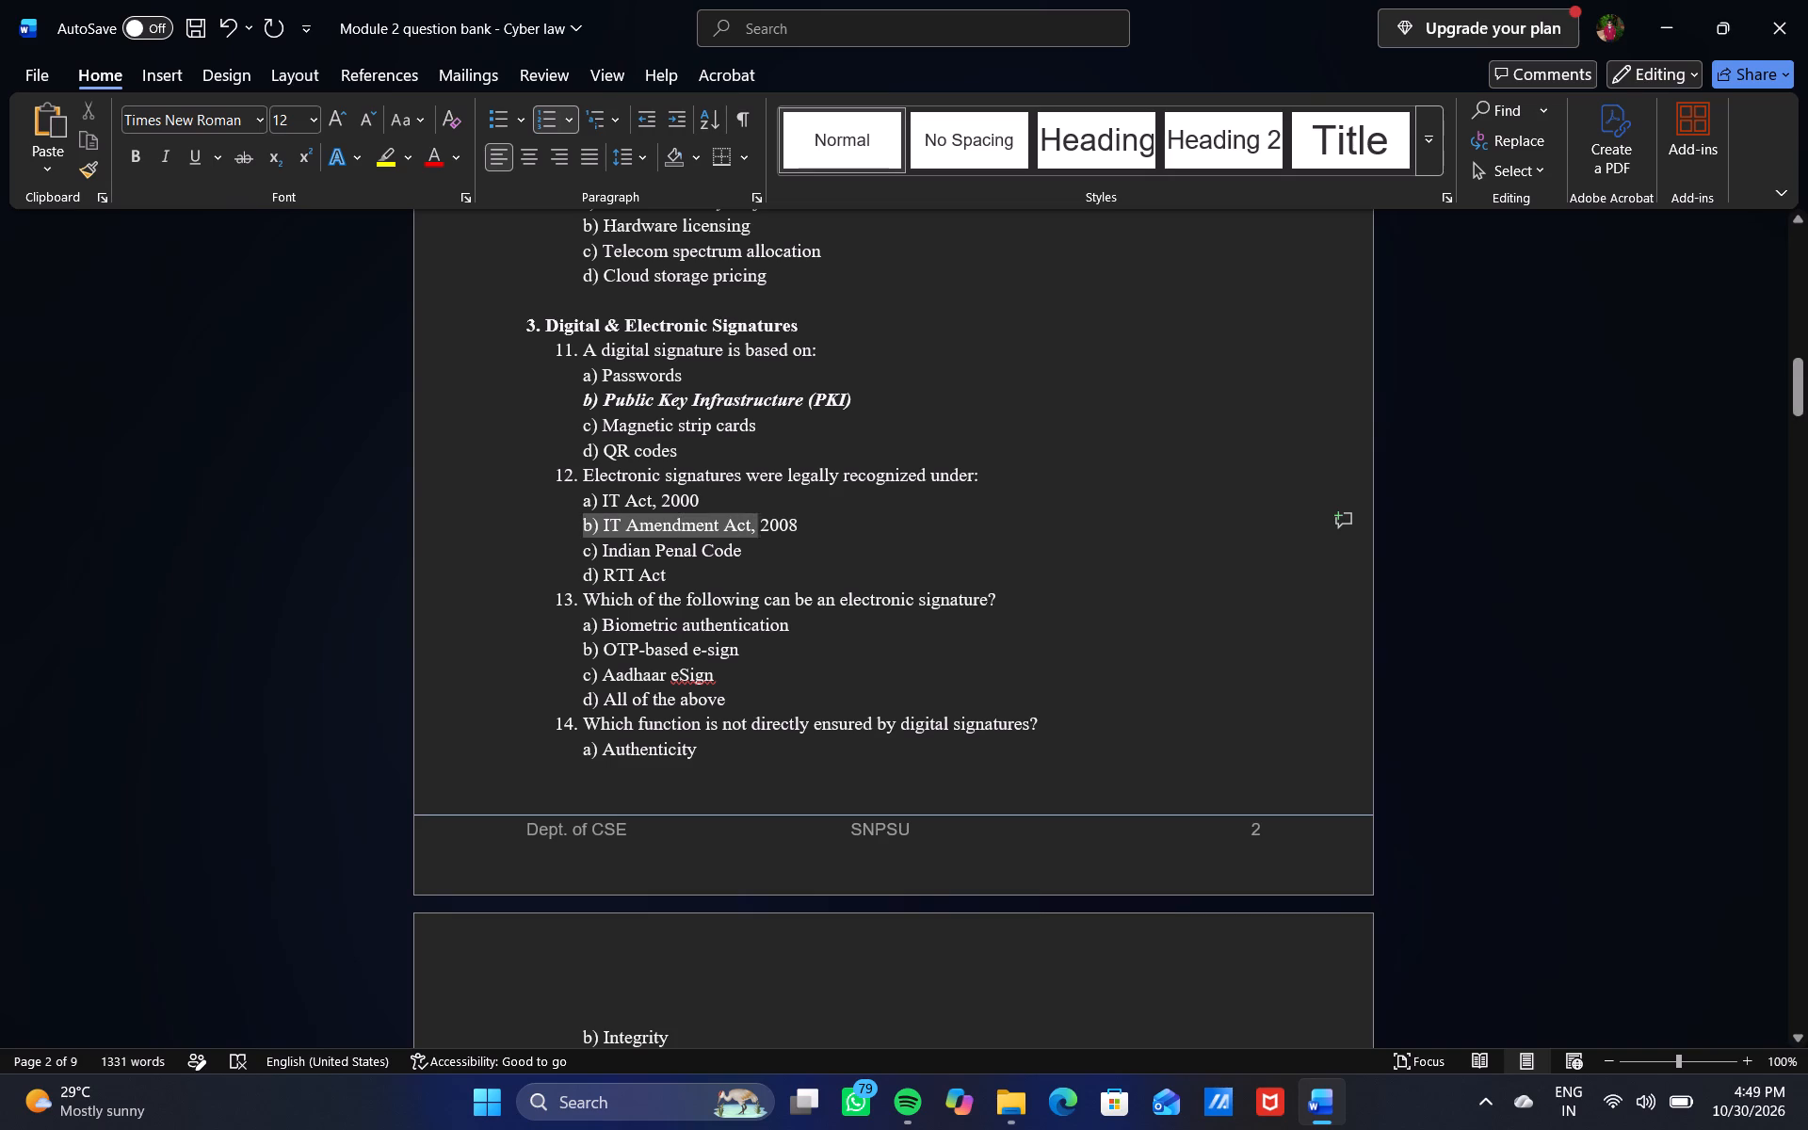
pyautogui.moveTo(765, 533); pyautogui.dragTo(807, 528)
pyautogui.click(827, 483)
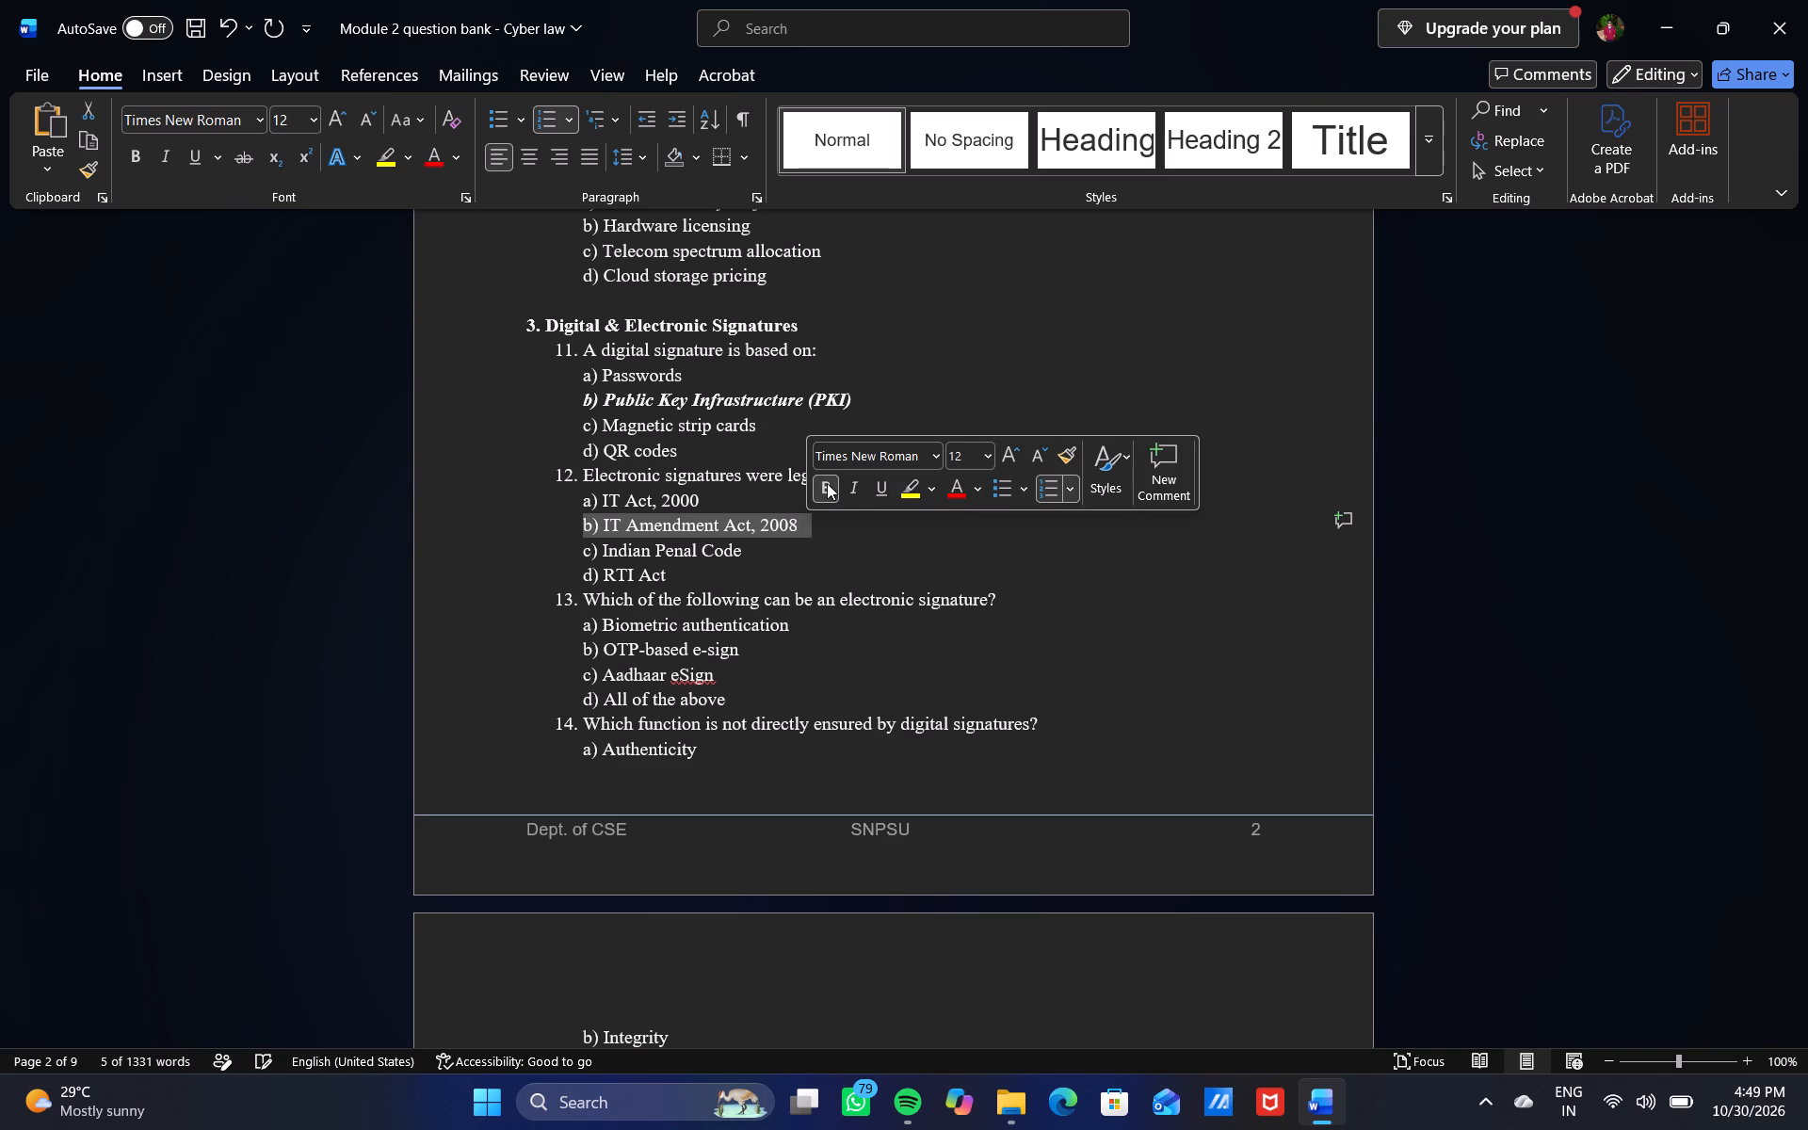
# Apply italic to the whole of option "b) IT Amendment Act, 2008" under question 12.
pyautogui.click(853, 483)
pyautogui.click(880, 578)
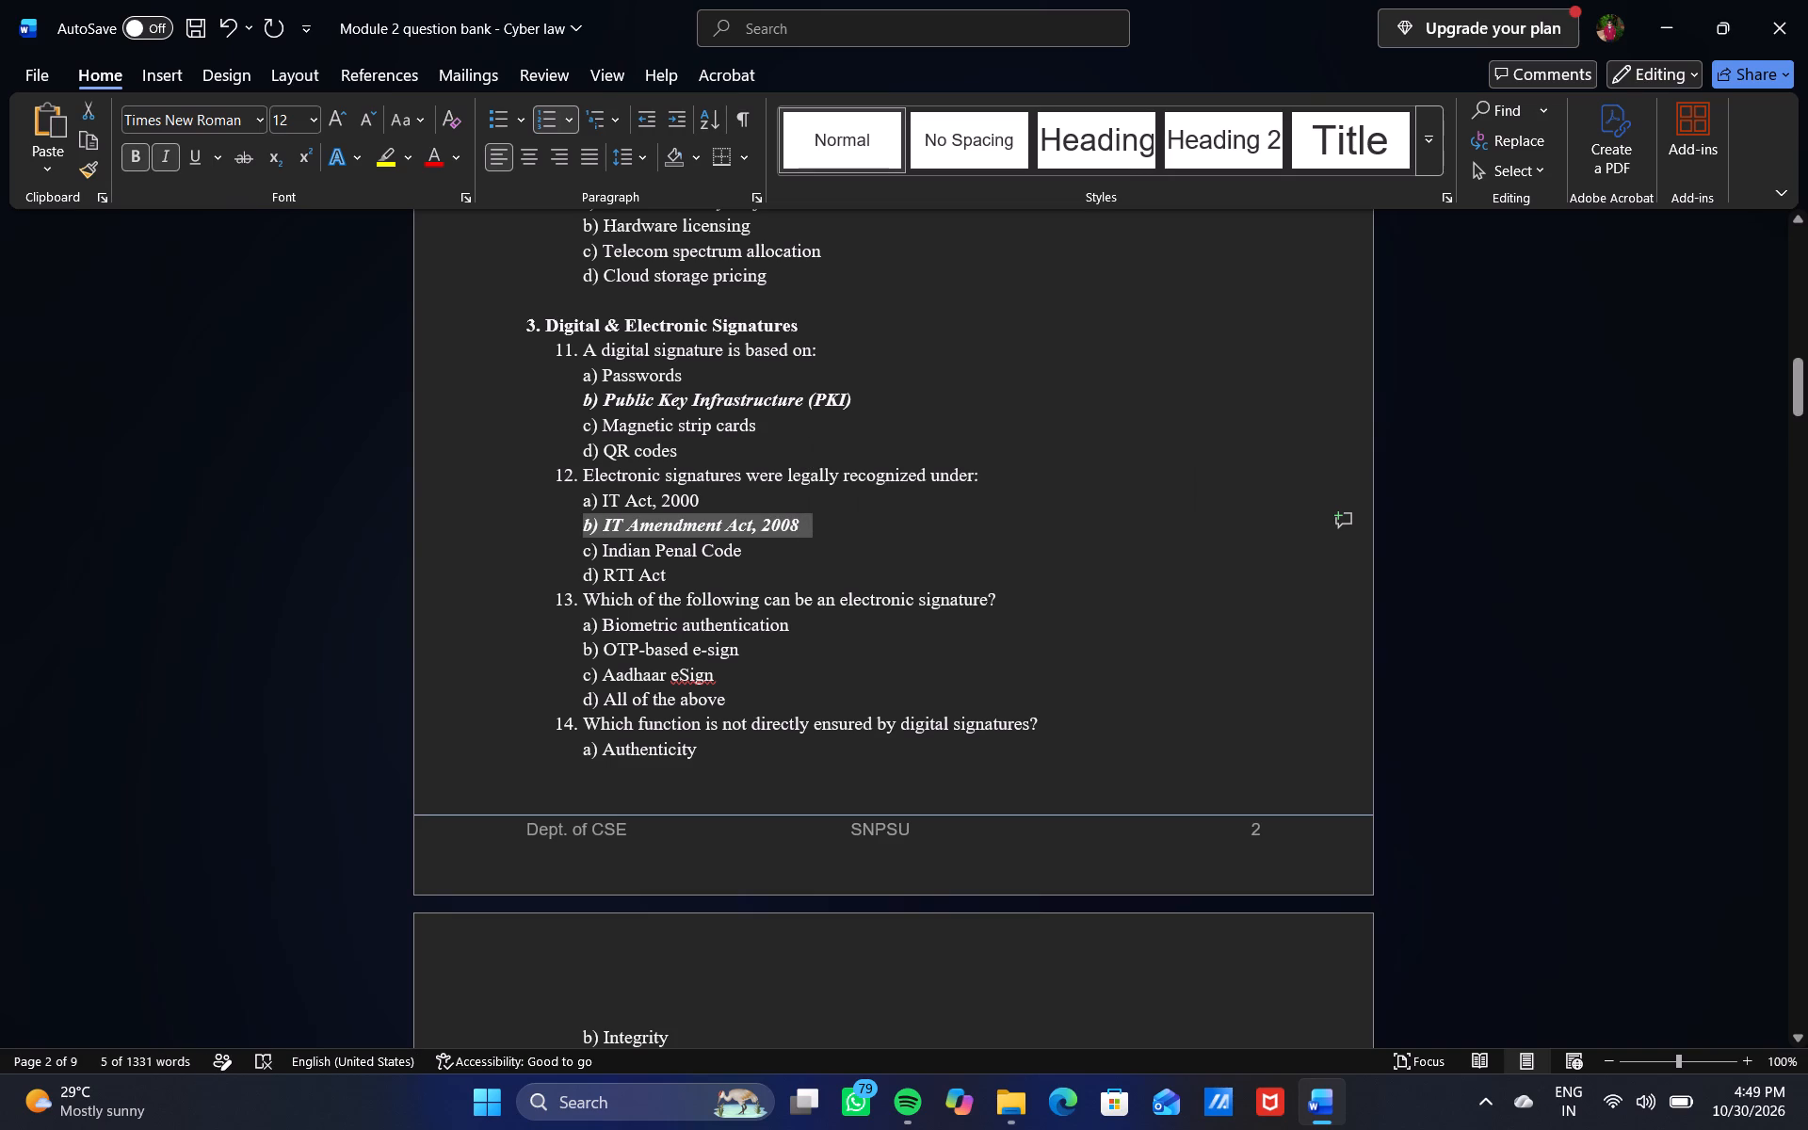
# Select the whole of option "d) All of the above" under question 13 for formatting.
pyautogui.scroll(-1, 880, 578)
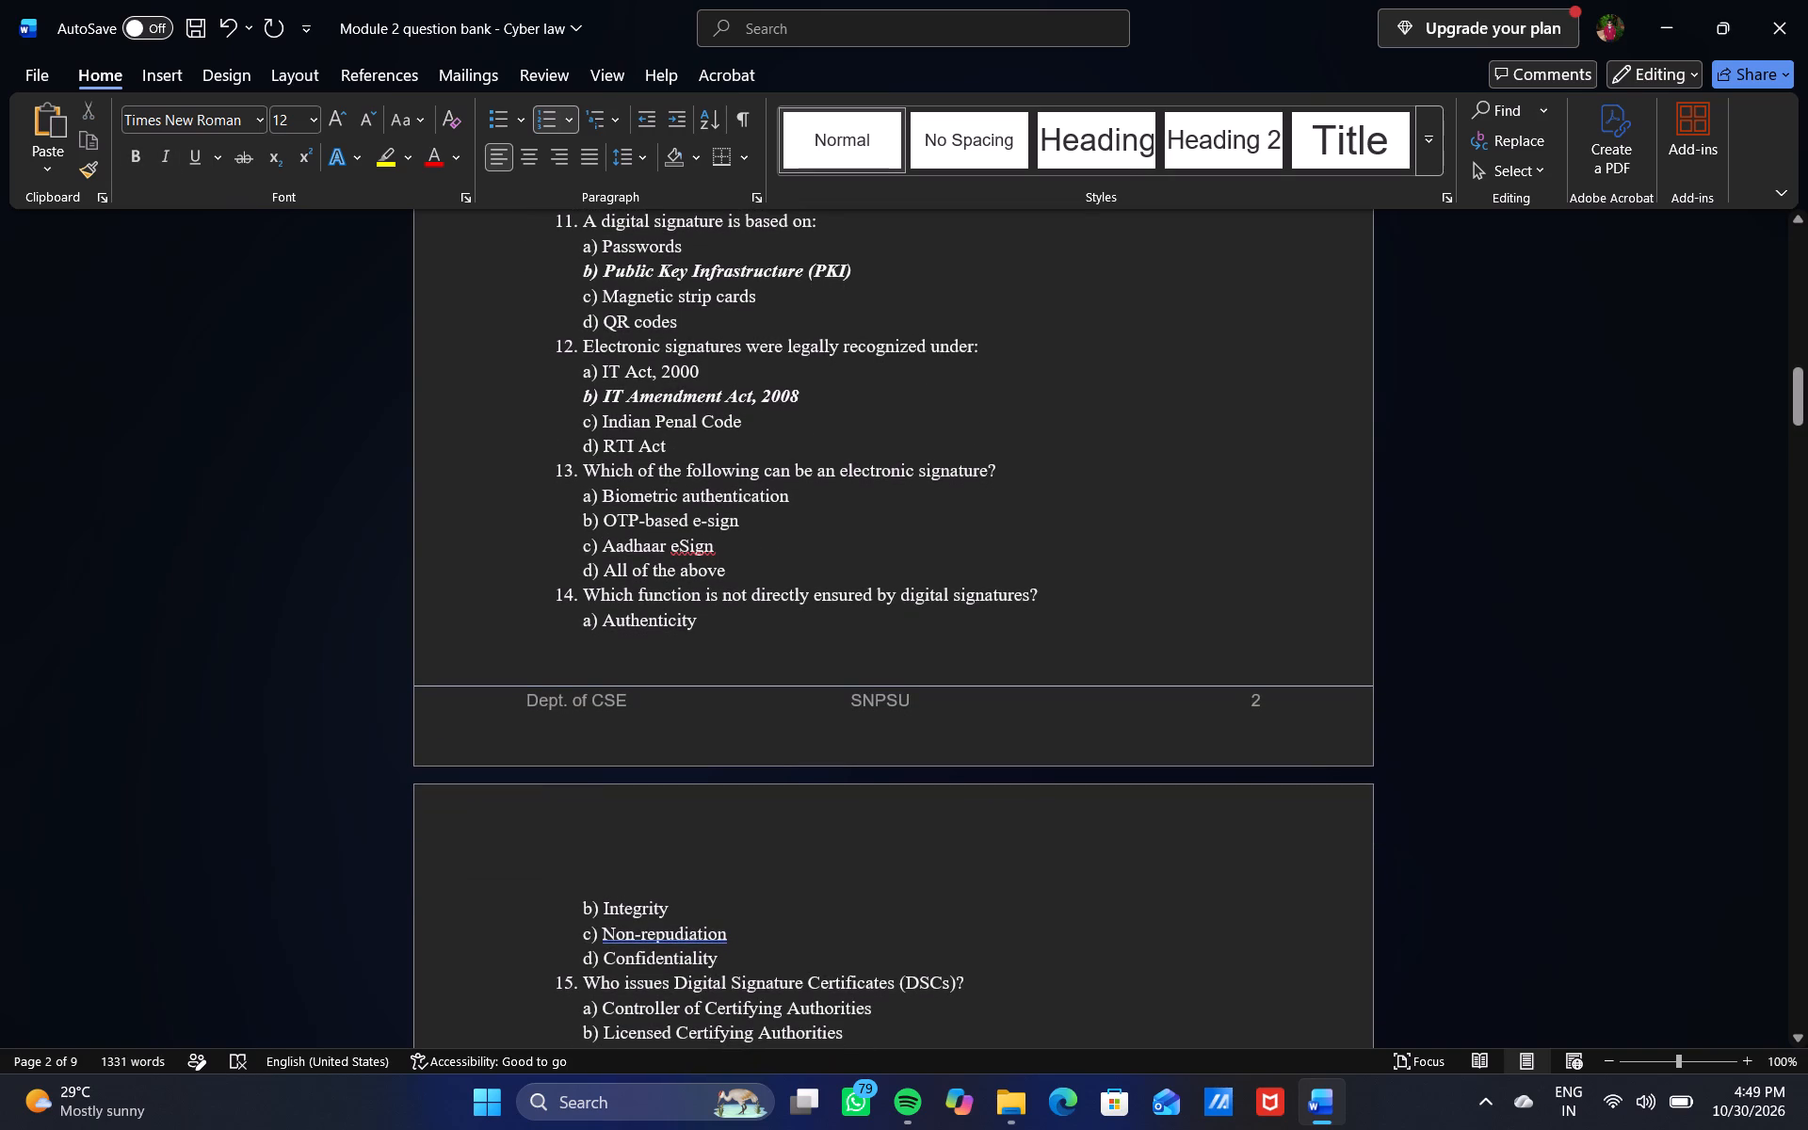
pyautogui.scroll(-1, 880, 578)
pyautogui.click(133, 153)
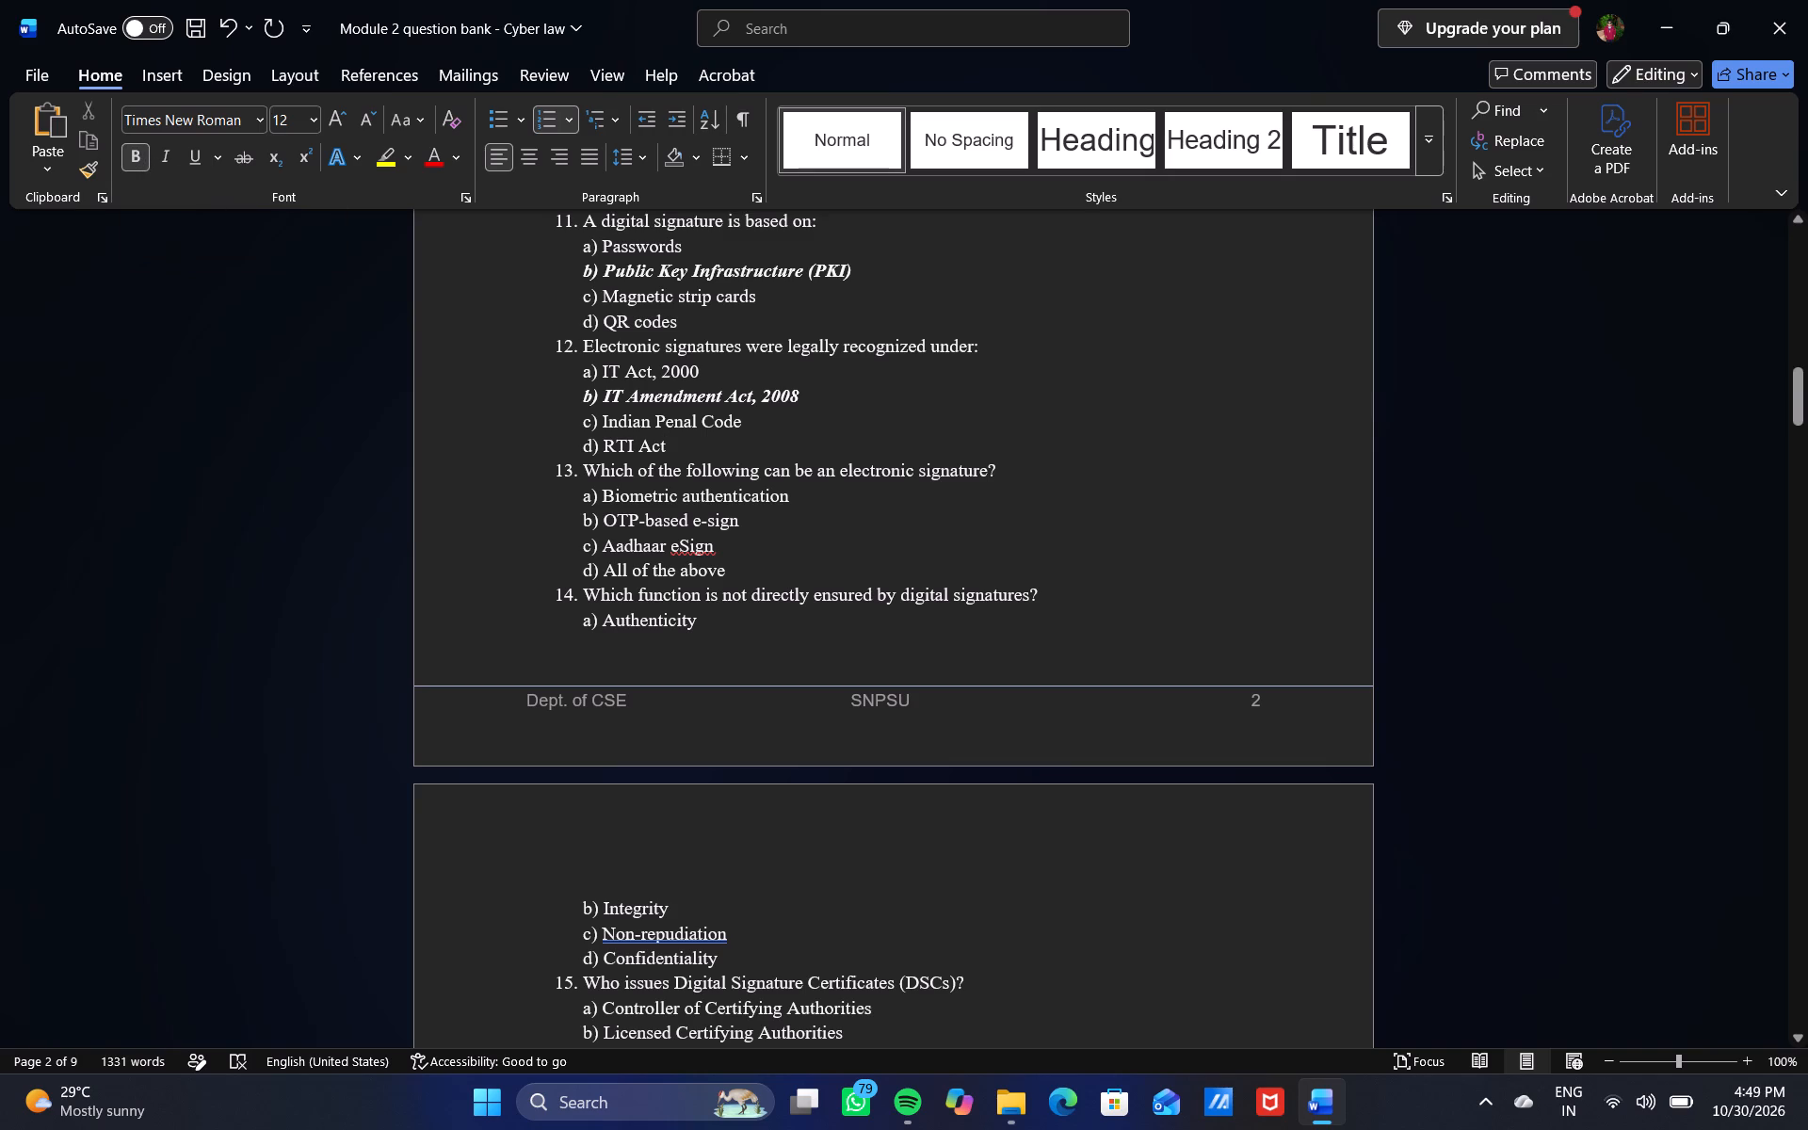
pyautogui.click(167, 252)
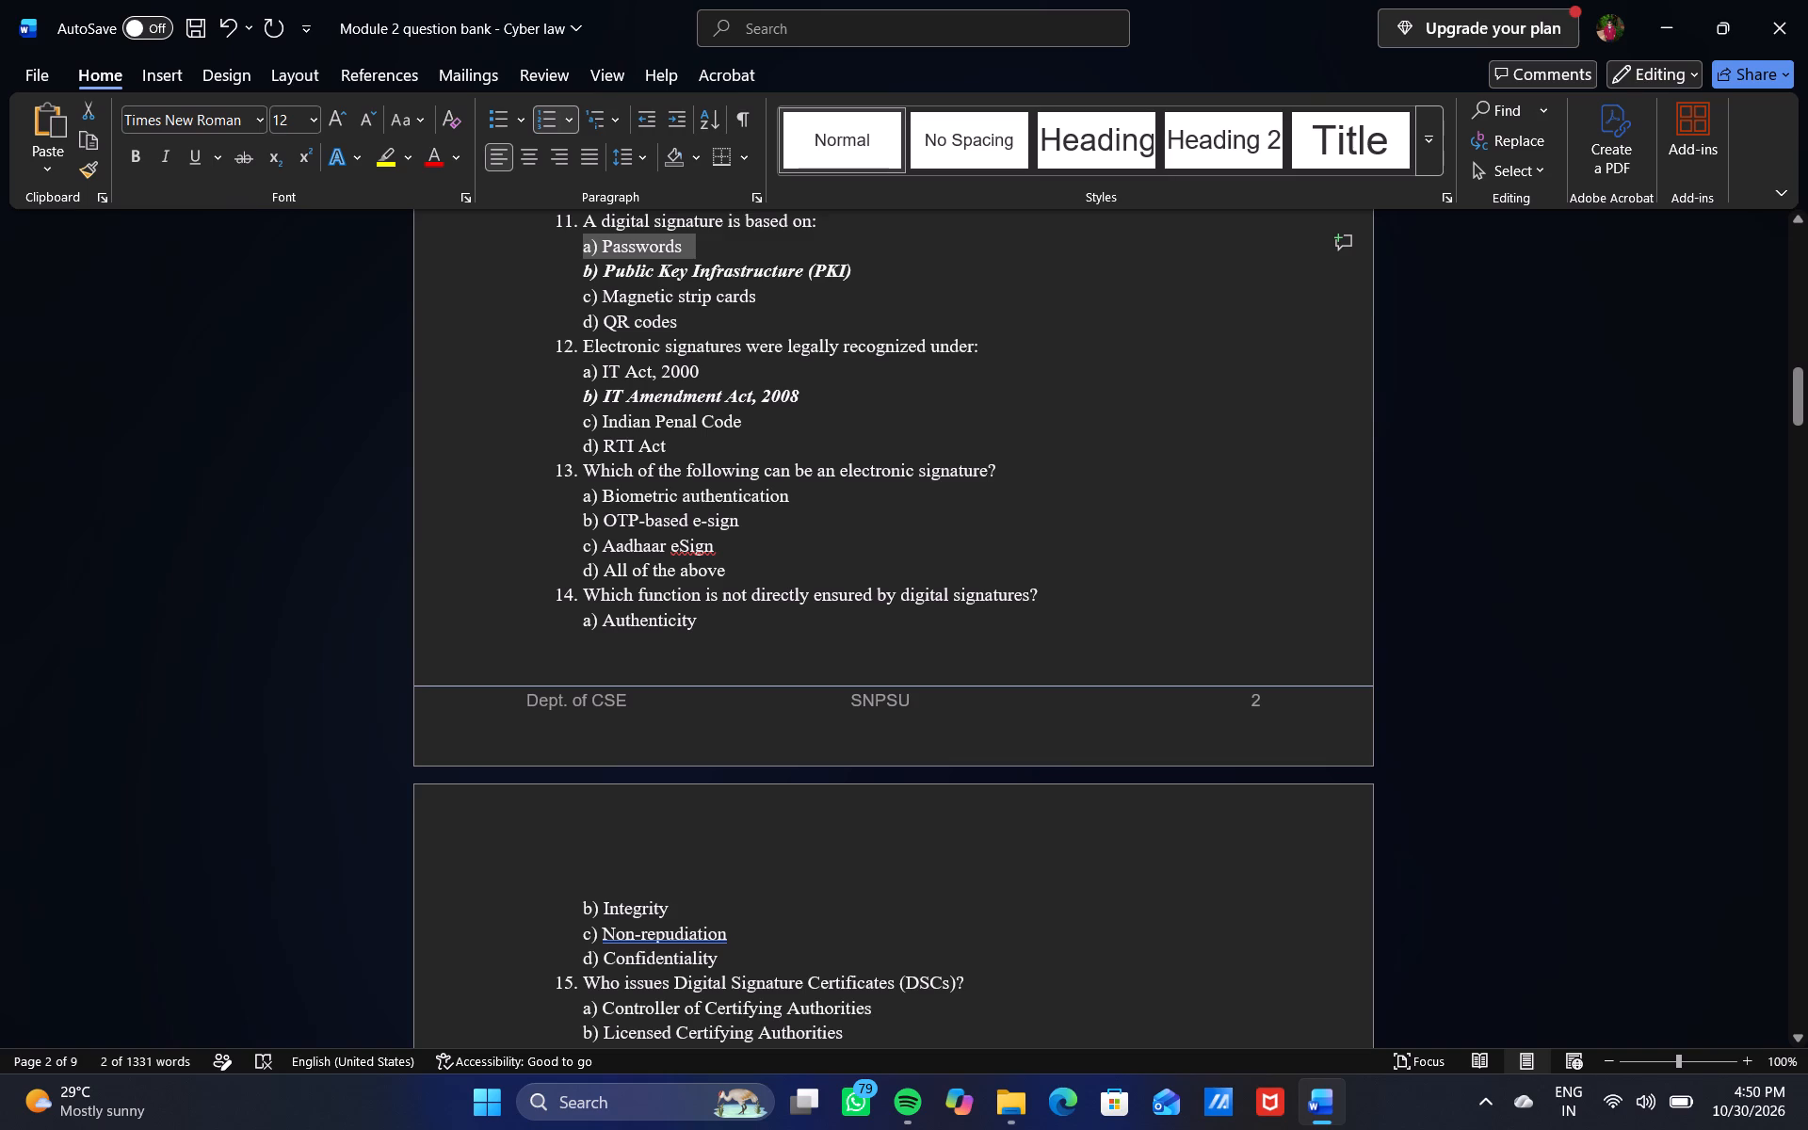
pyautogui.click(568, 567)
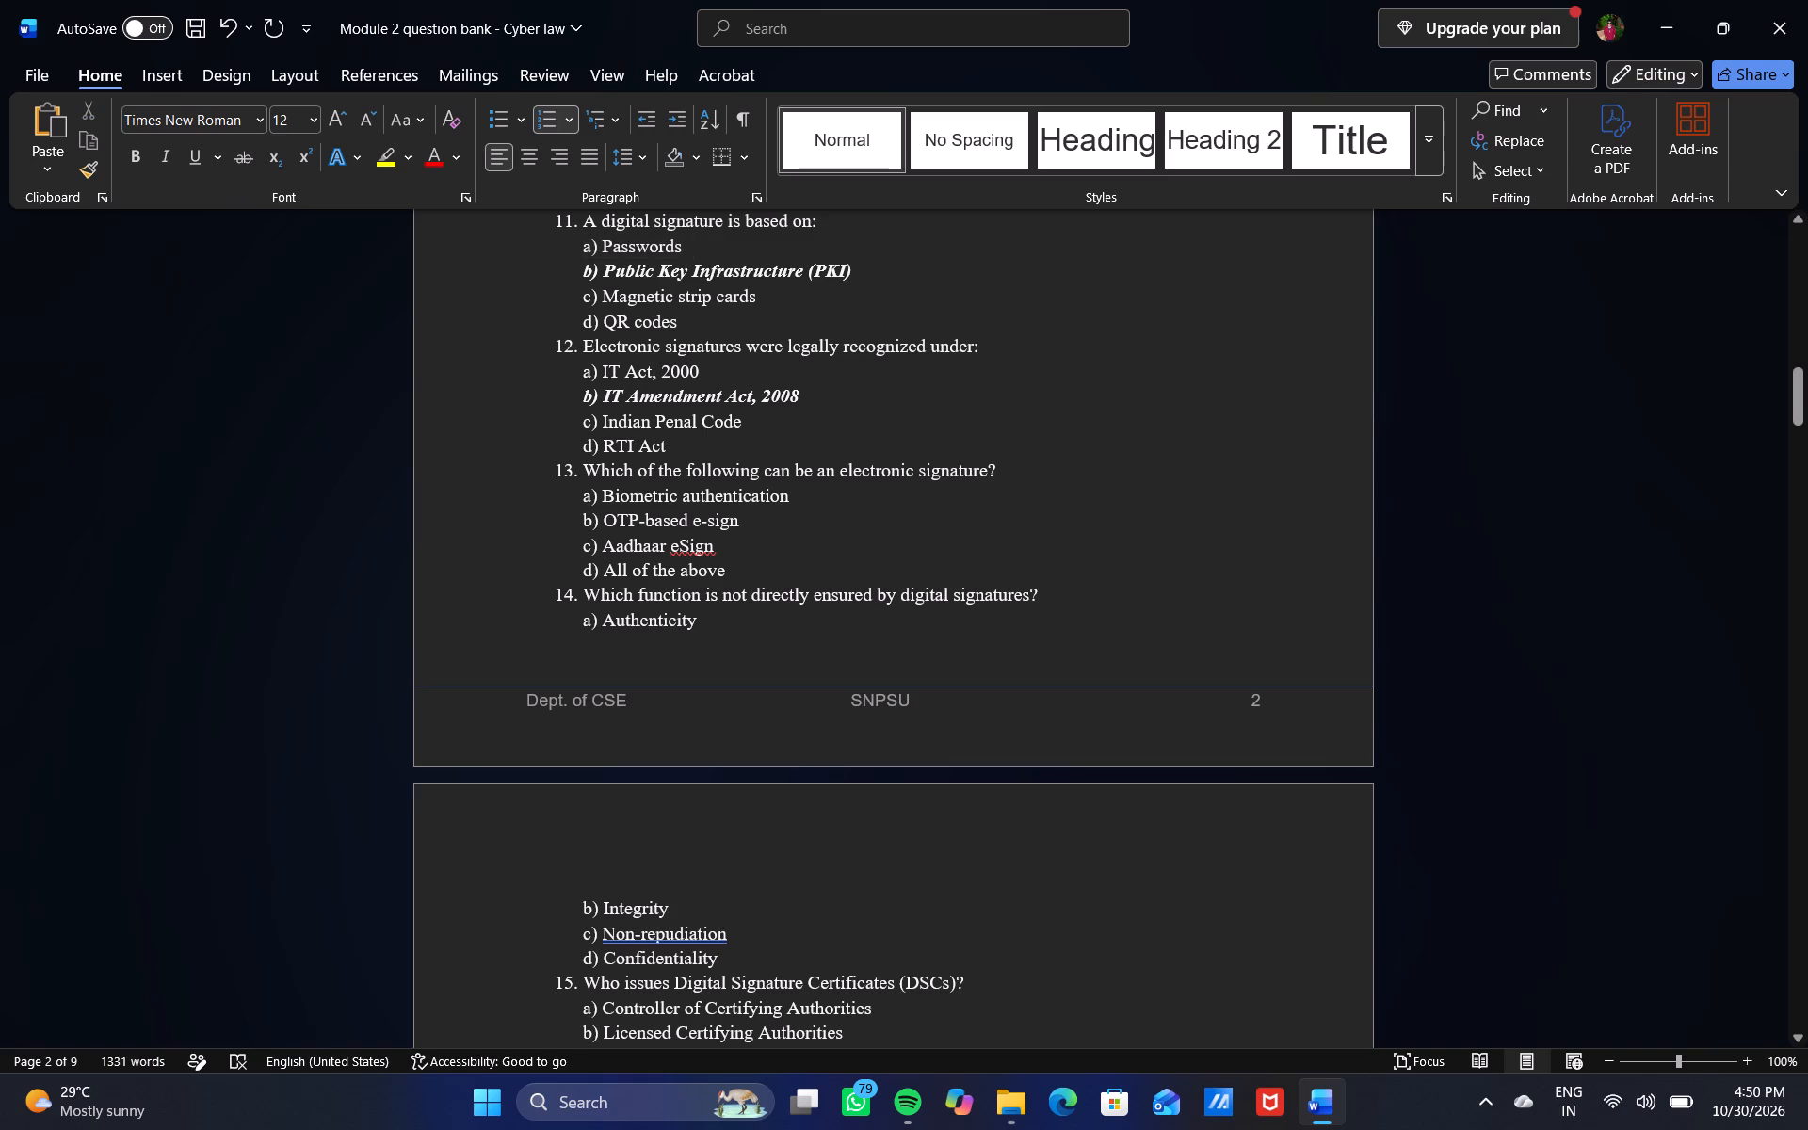
pyautogui.moveTo(574, 575); pyautogui.dragTo(739, 571)
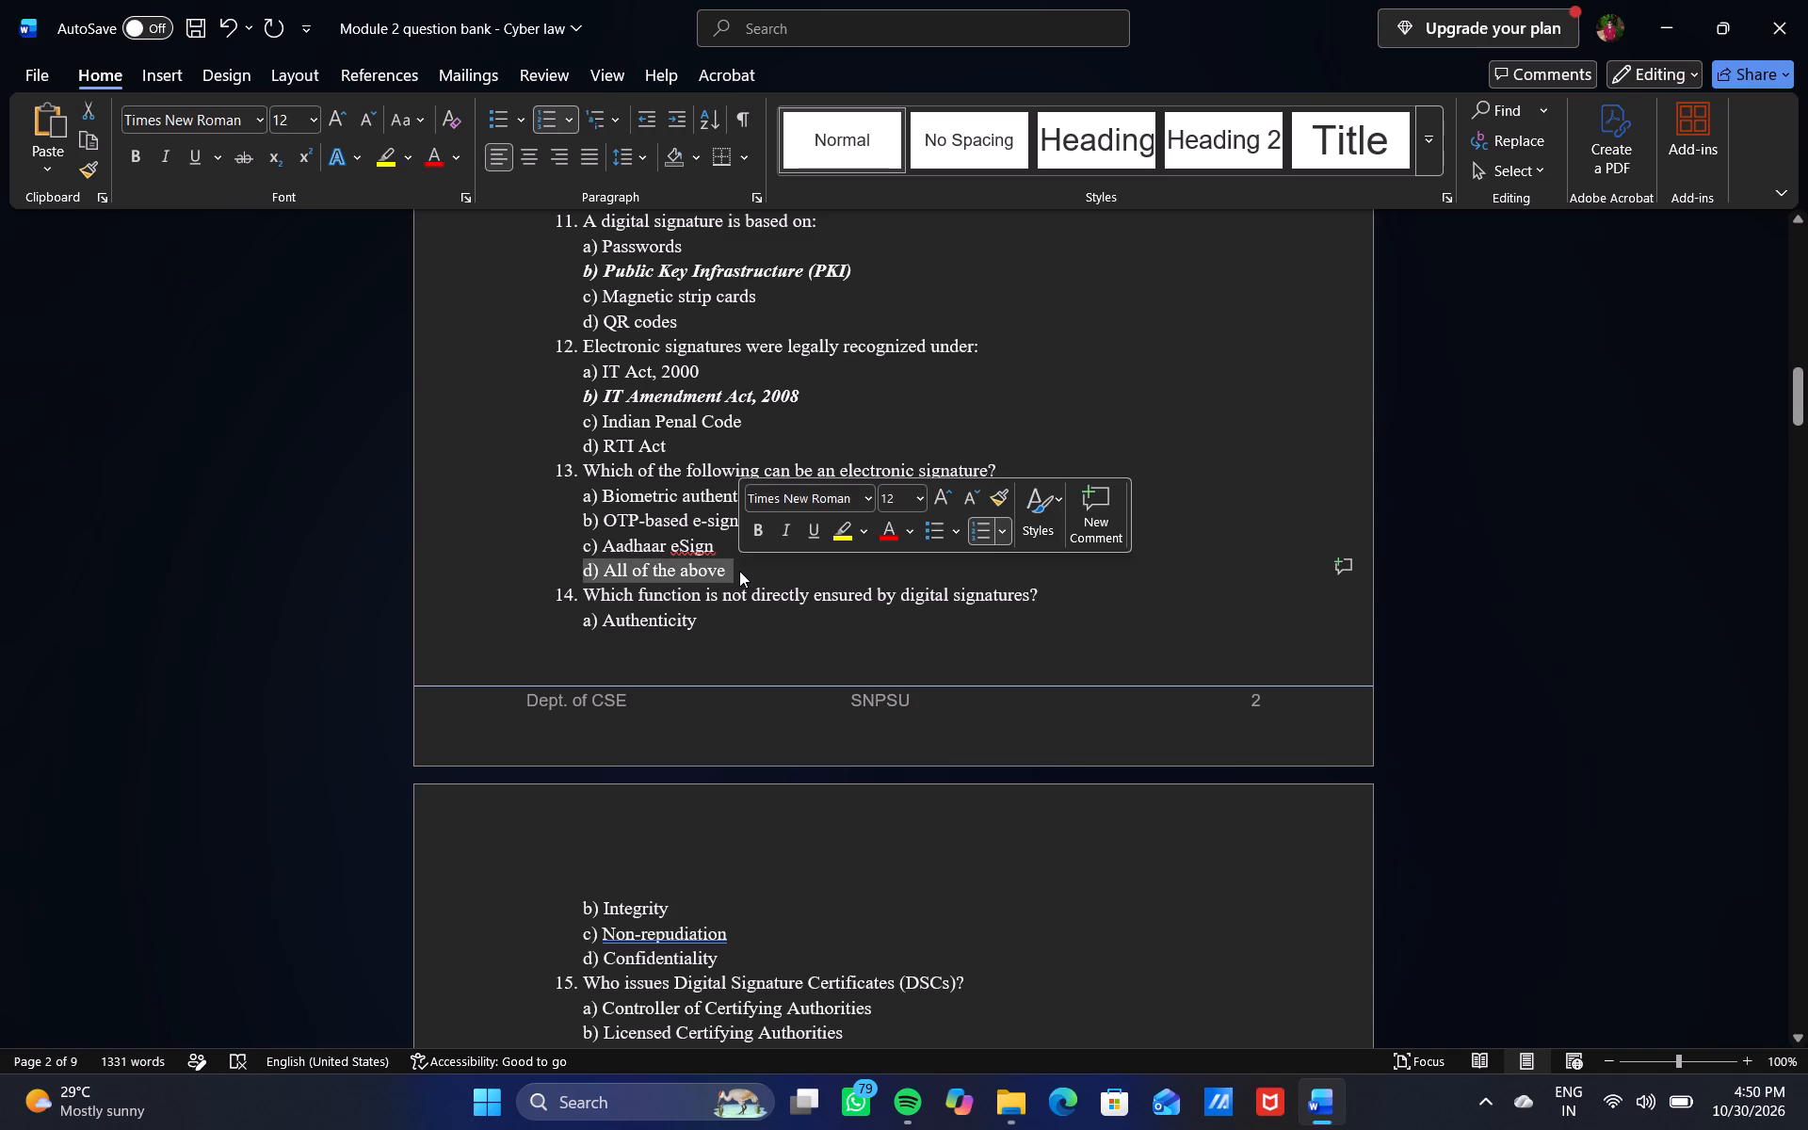
# Format option "d) All of the above" under question 13 in bold and italic.
pyautogui.hotkey('ctrl', 'b')
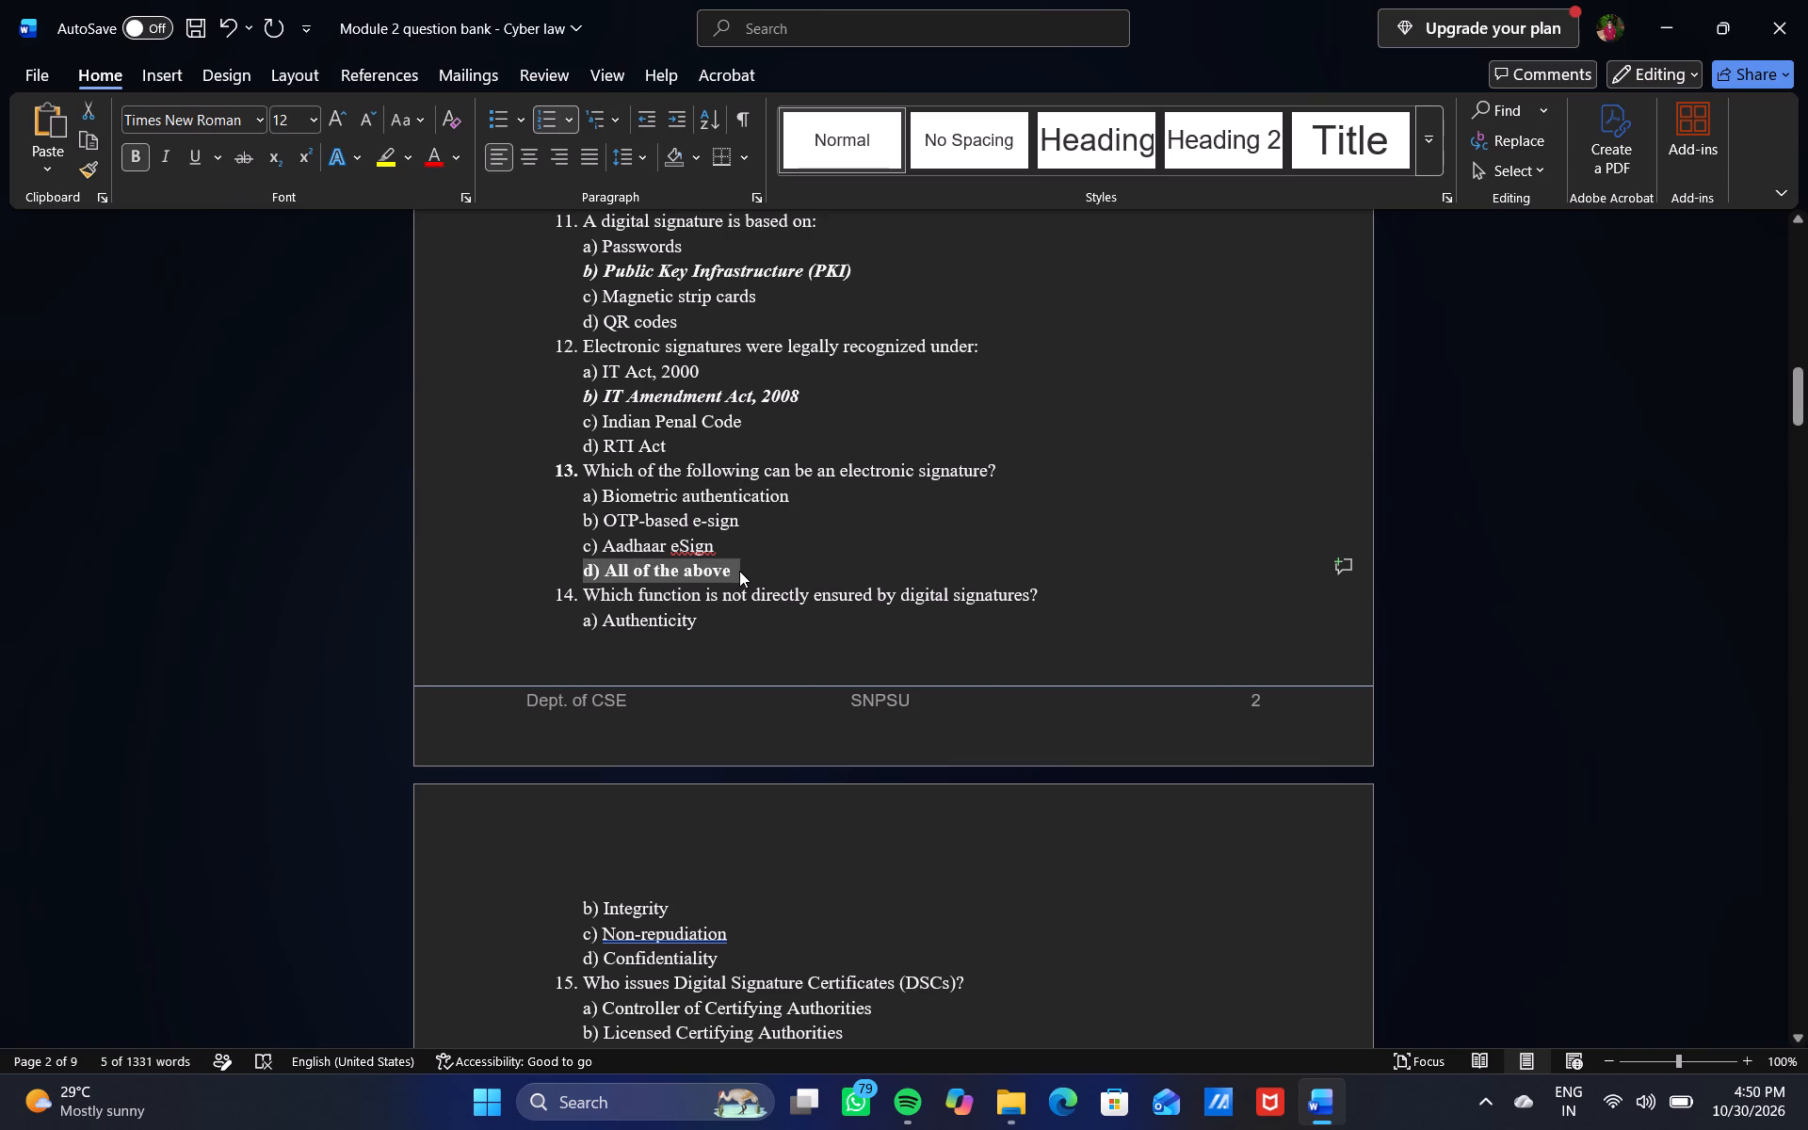
pyautogui.hotkey('ctrl', 'i')
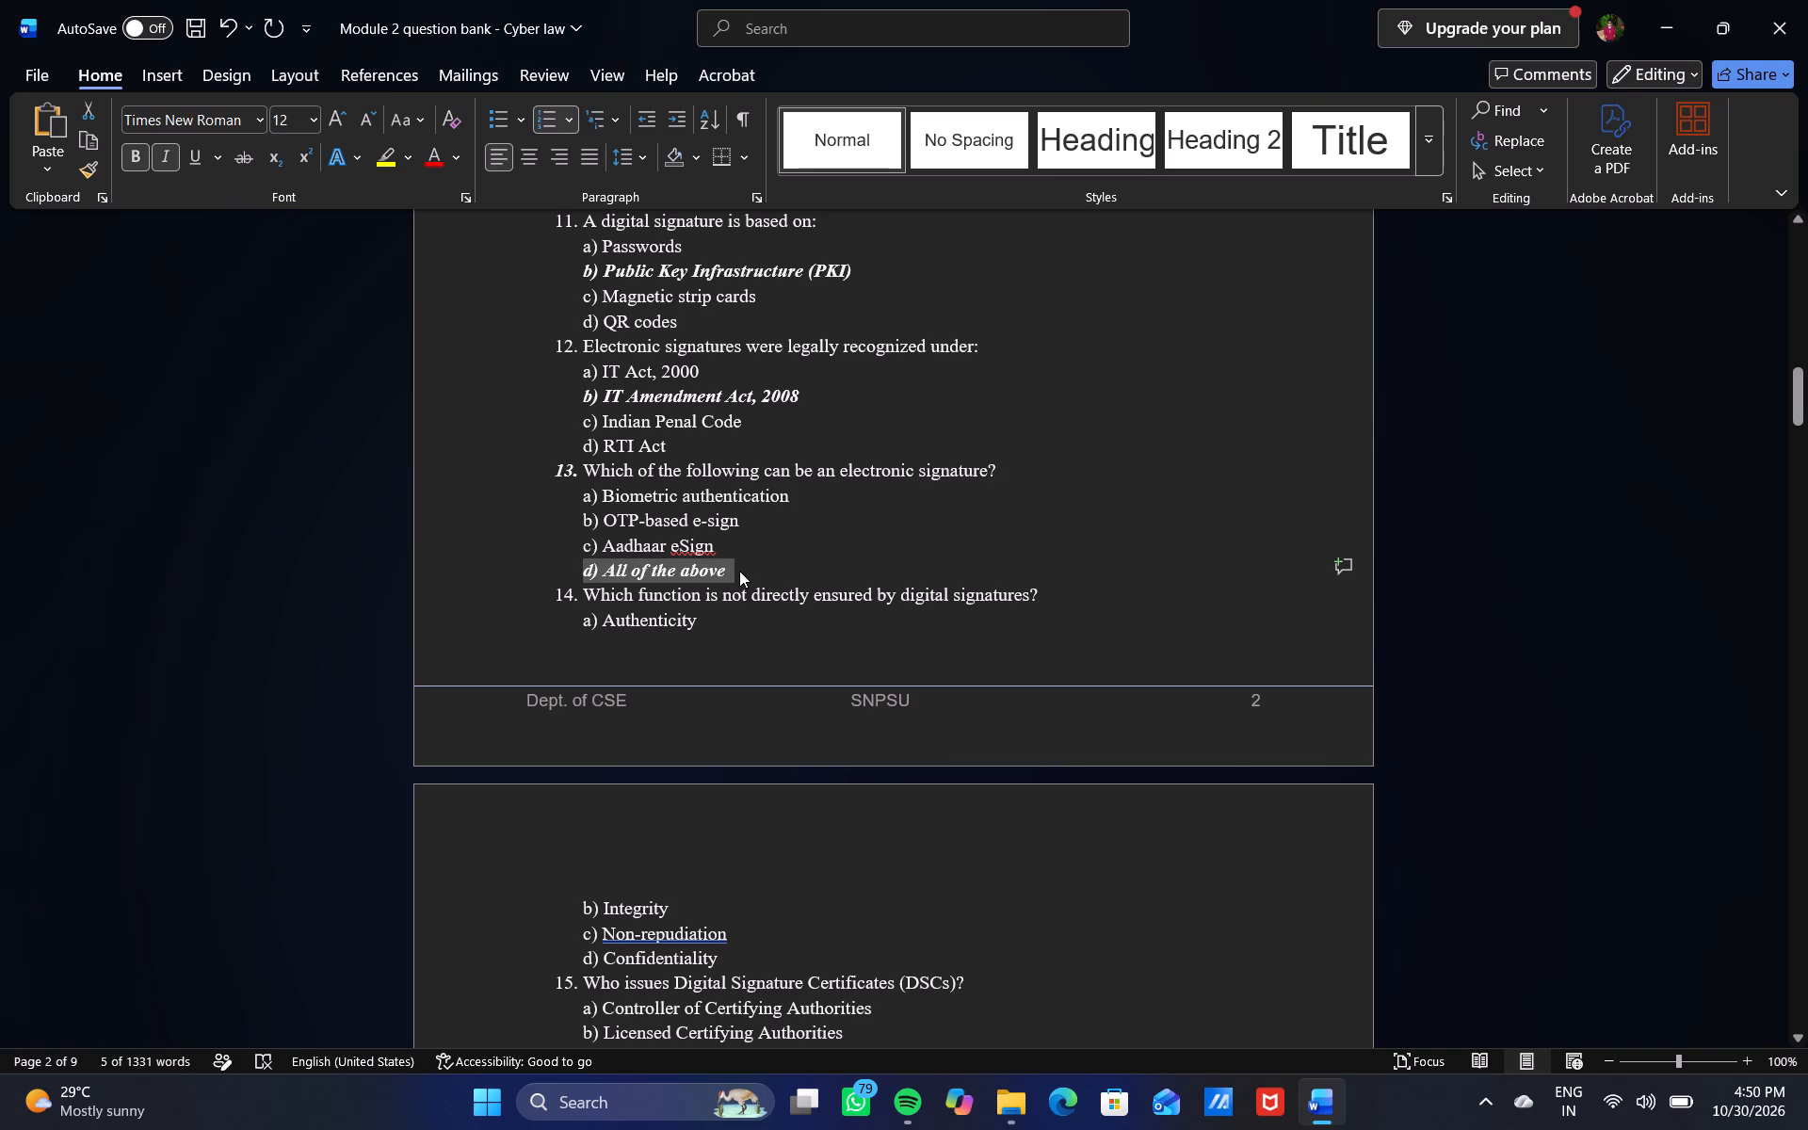
pyautogui.click(689, 643)
# Format option "d) Confidentiality" under question 14 in bold and italic.
pyautogui.scroll(-1, 689, 643)
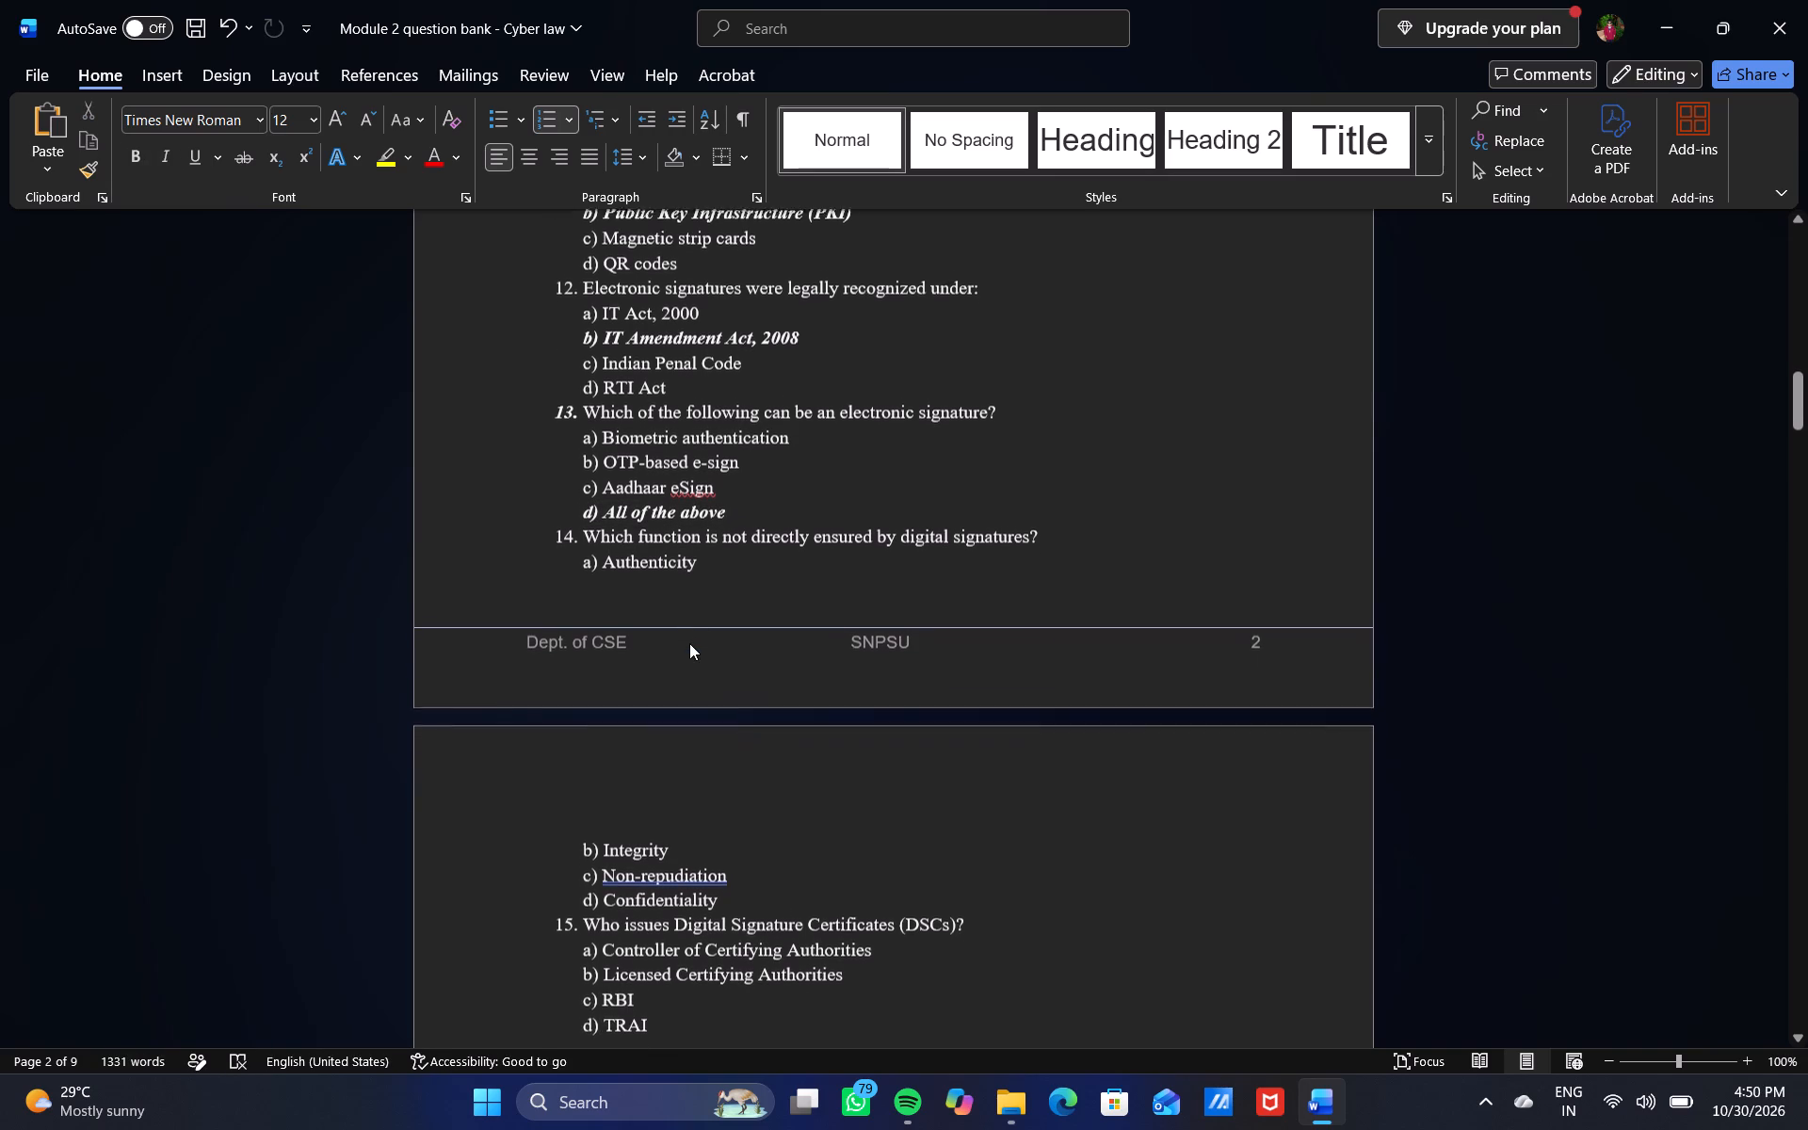
pyautogui.scroll(-3, 689, 643)
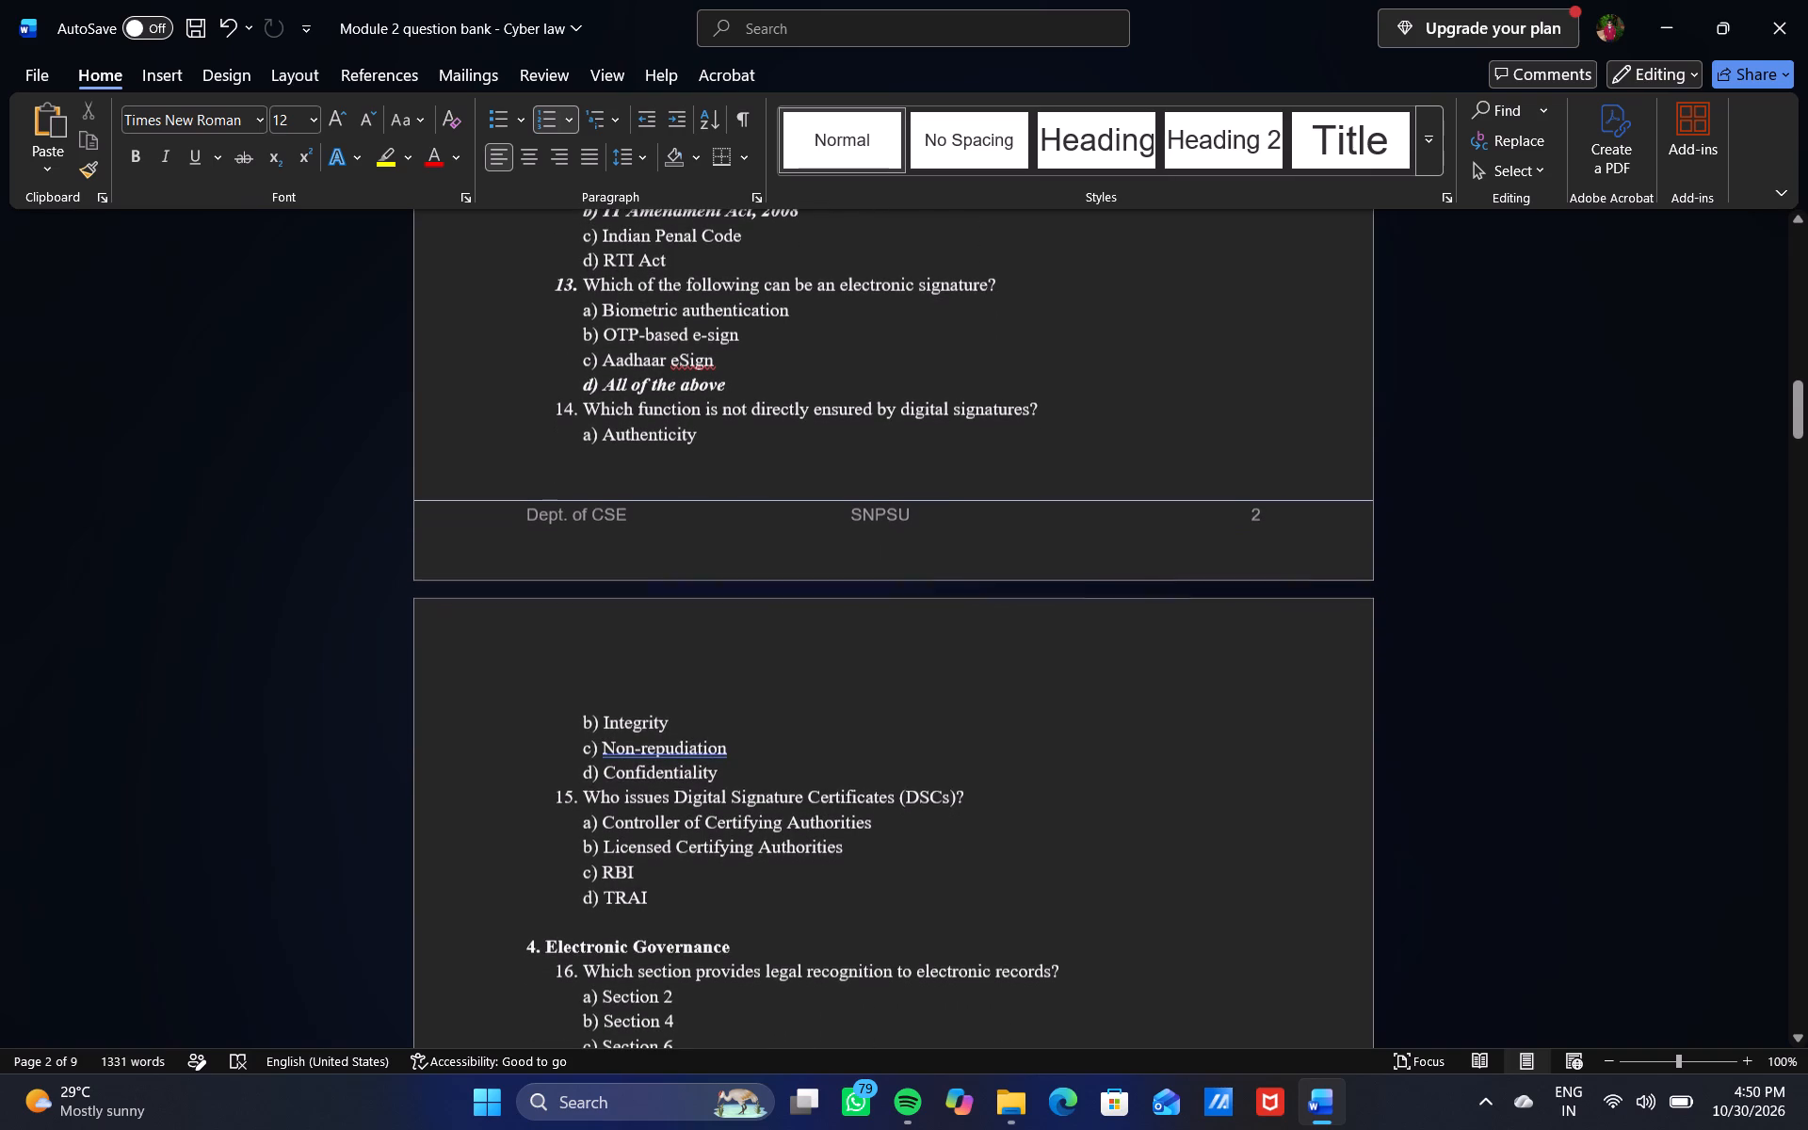
pyautogui.scroll(-1, 689, 643)
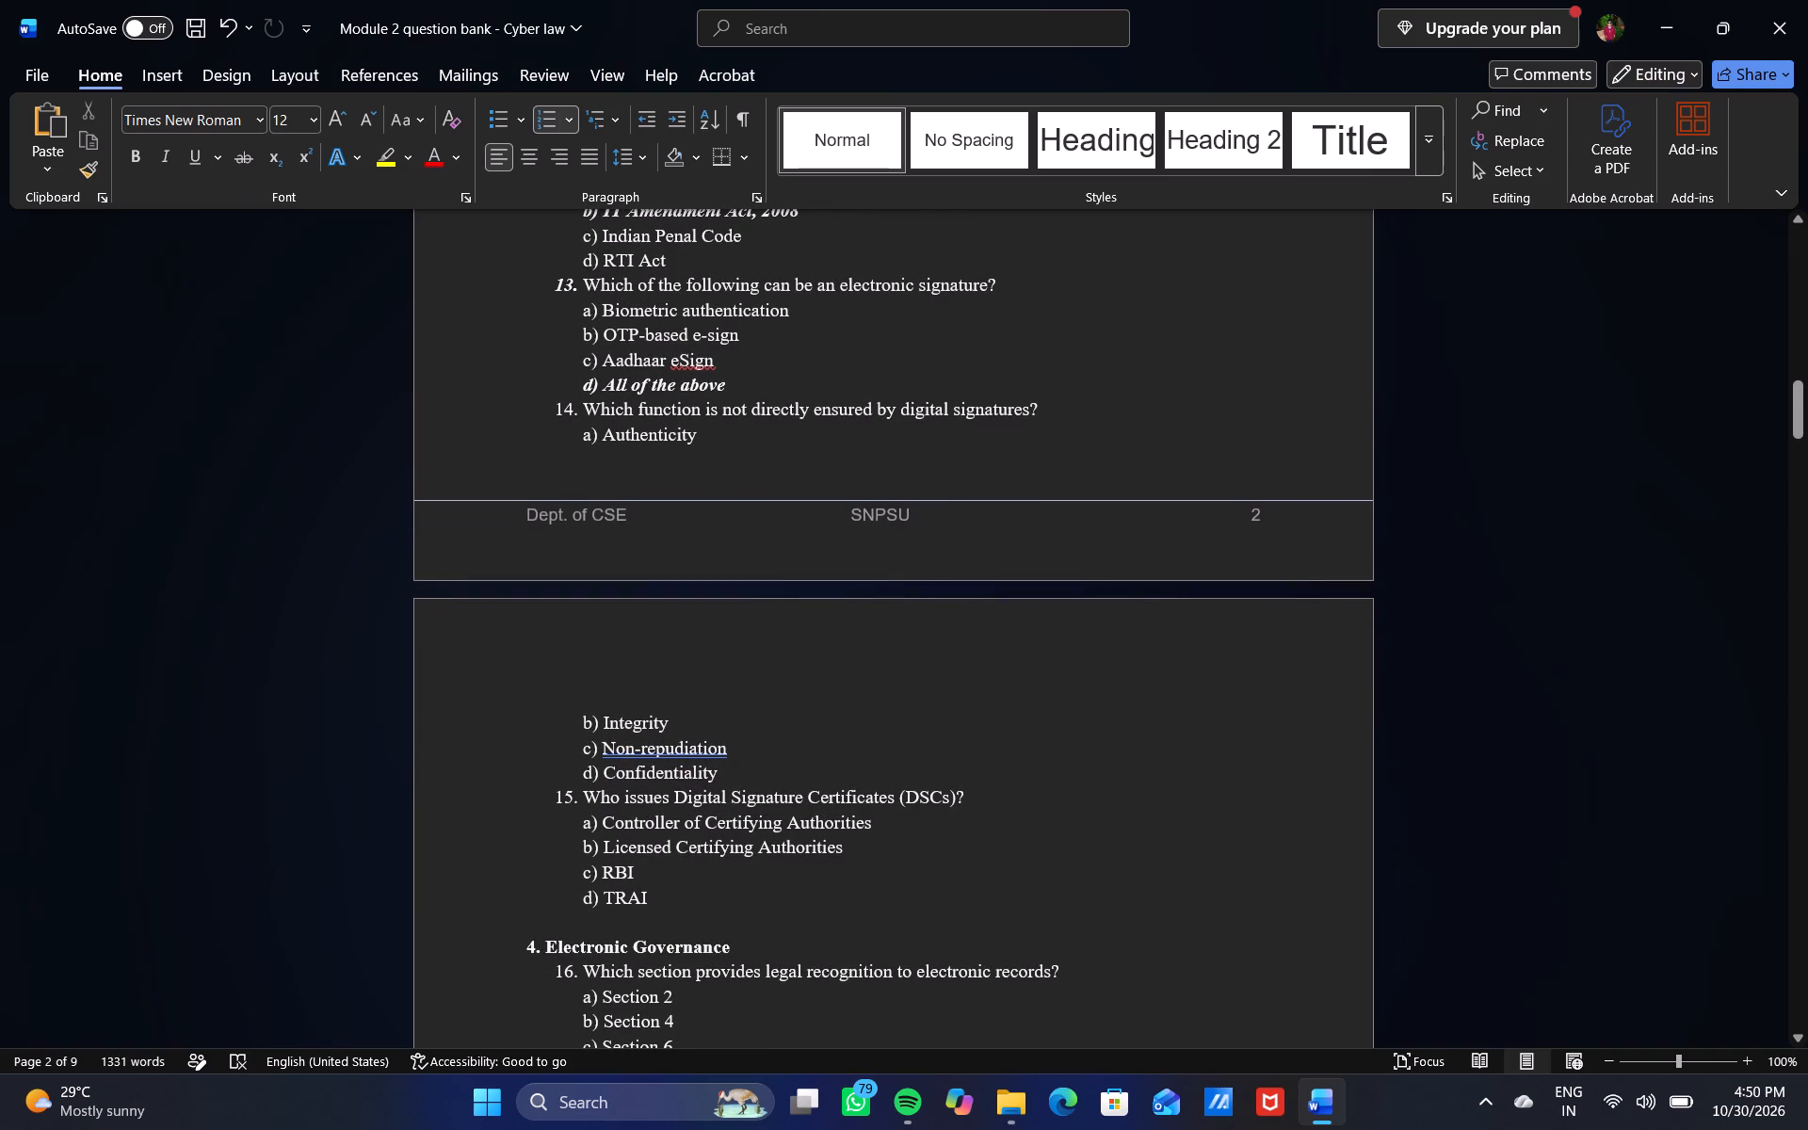
pyautogui.scroll(-2, 689, 643)
pyautogui.scroll(-1, 702, 723)
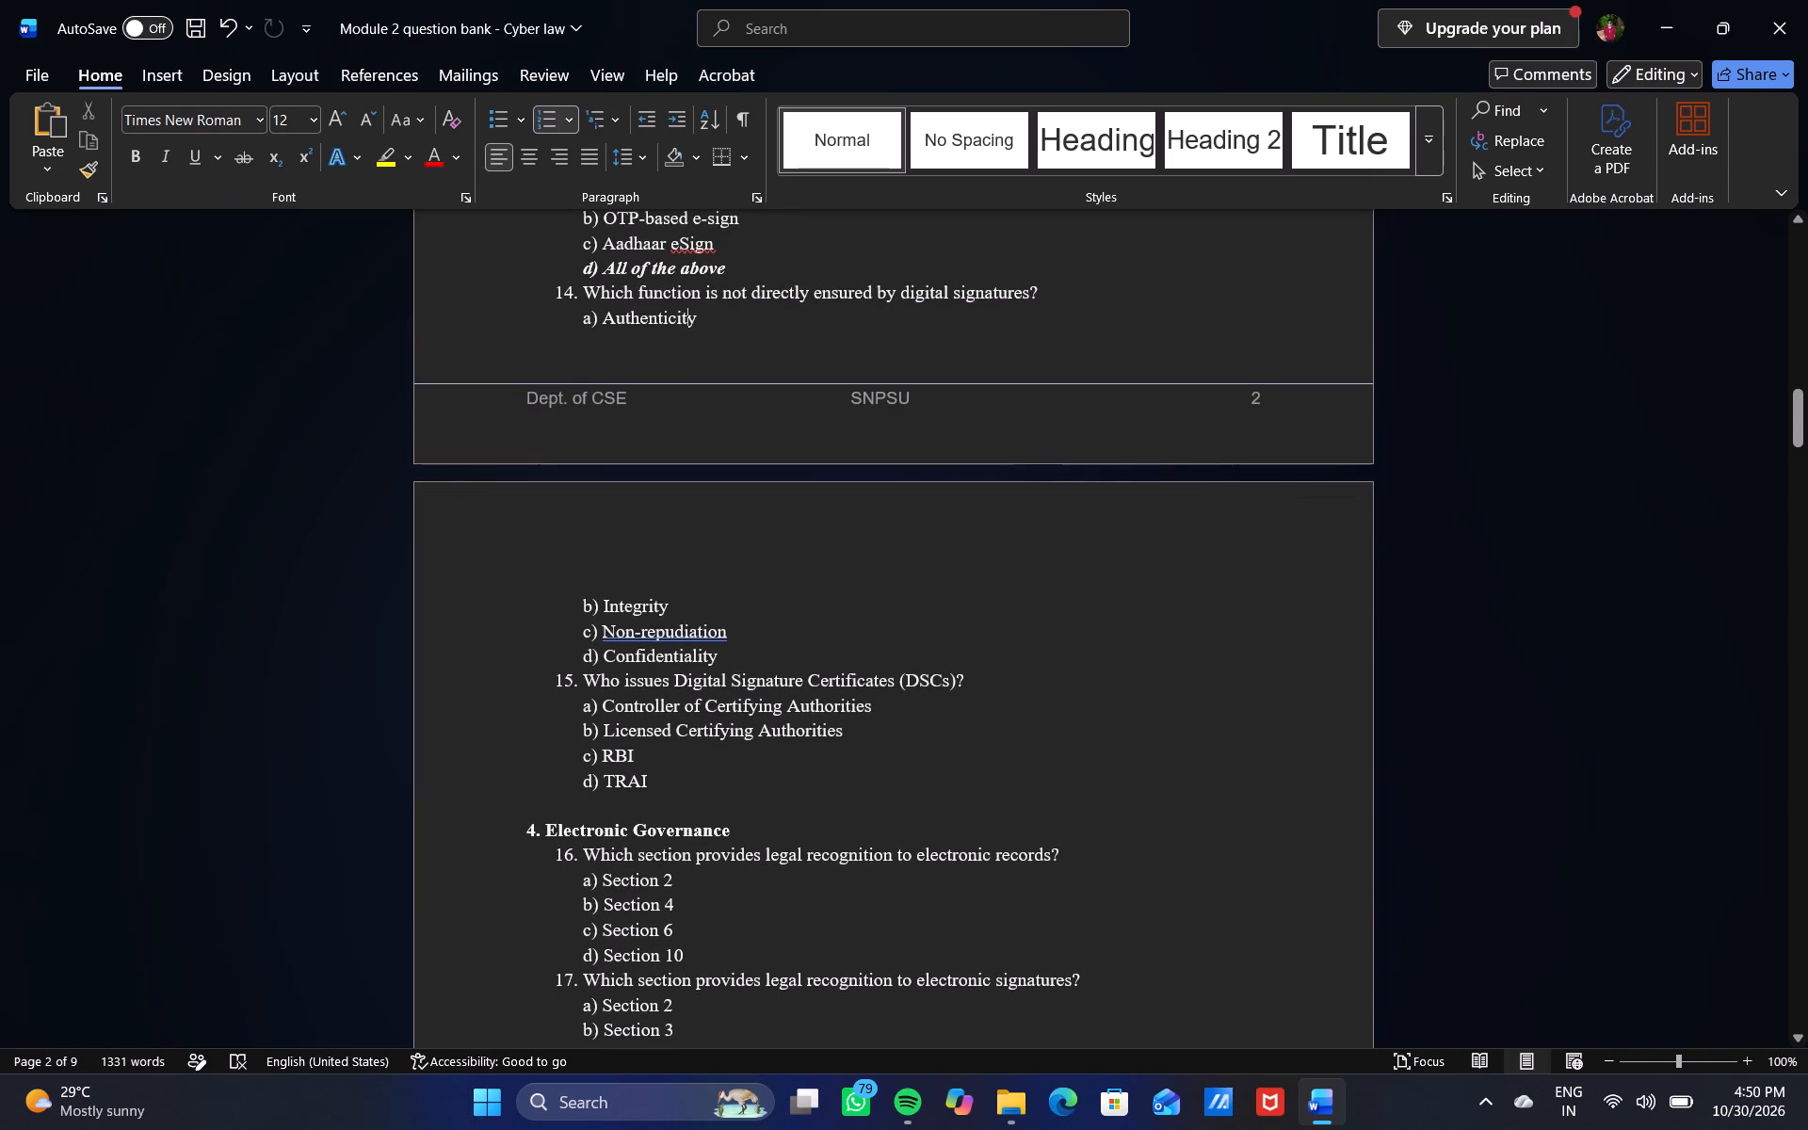
pyautogui.scroll(-1, 702, 723)
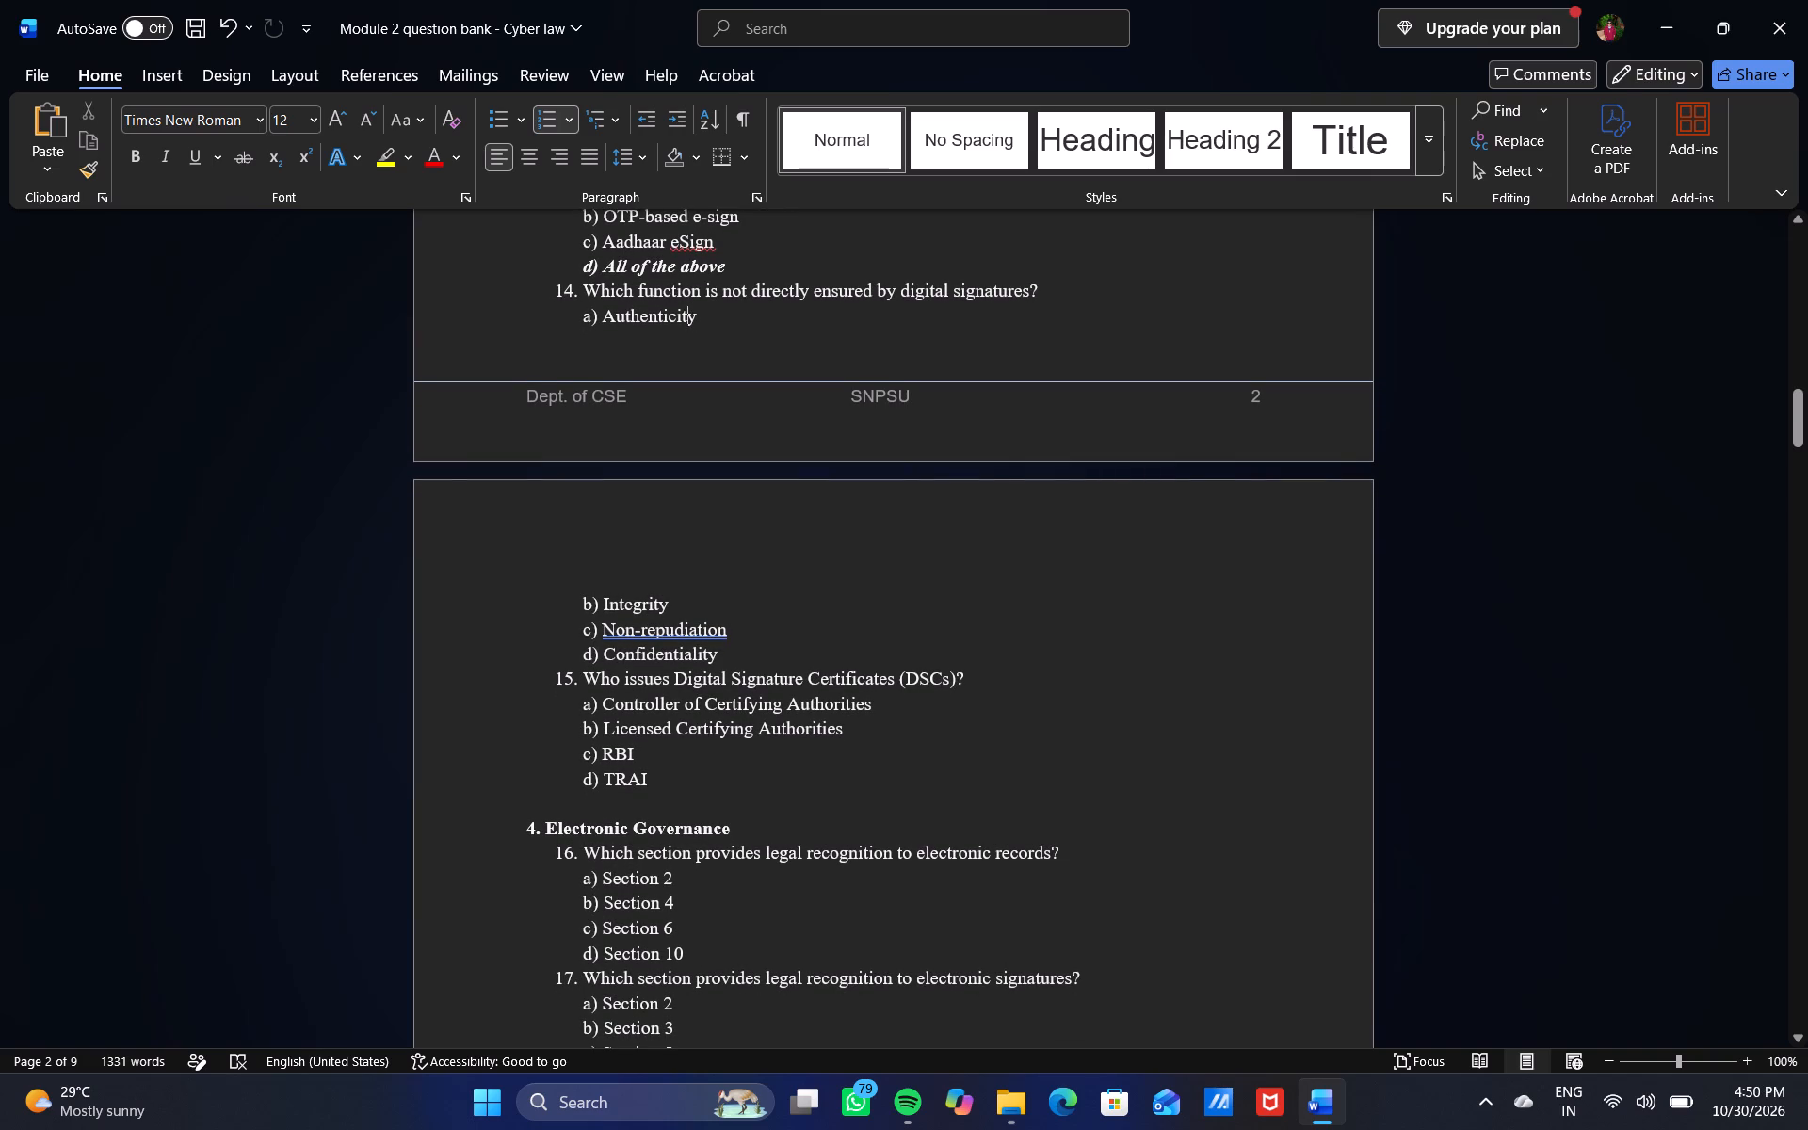
pyautogui.moveTo(566, 648); pyautogui.dragTo(743, 652)
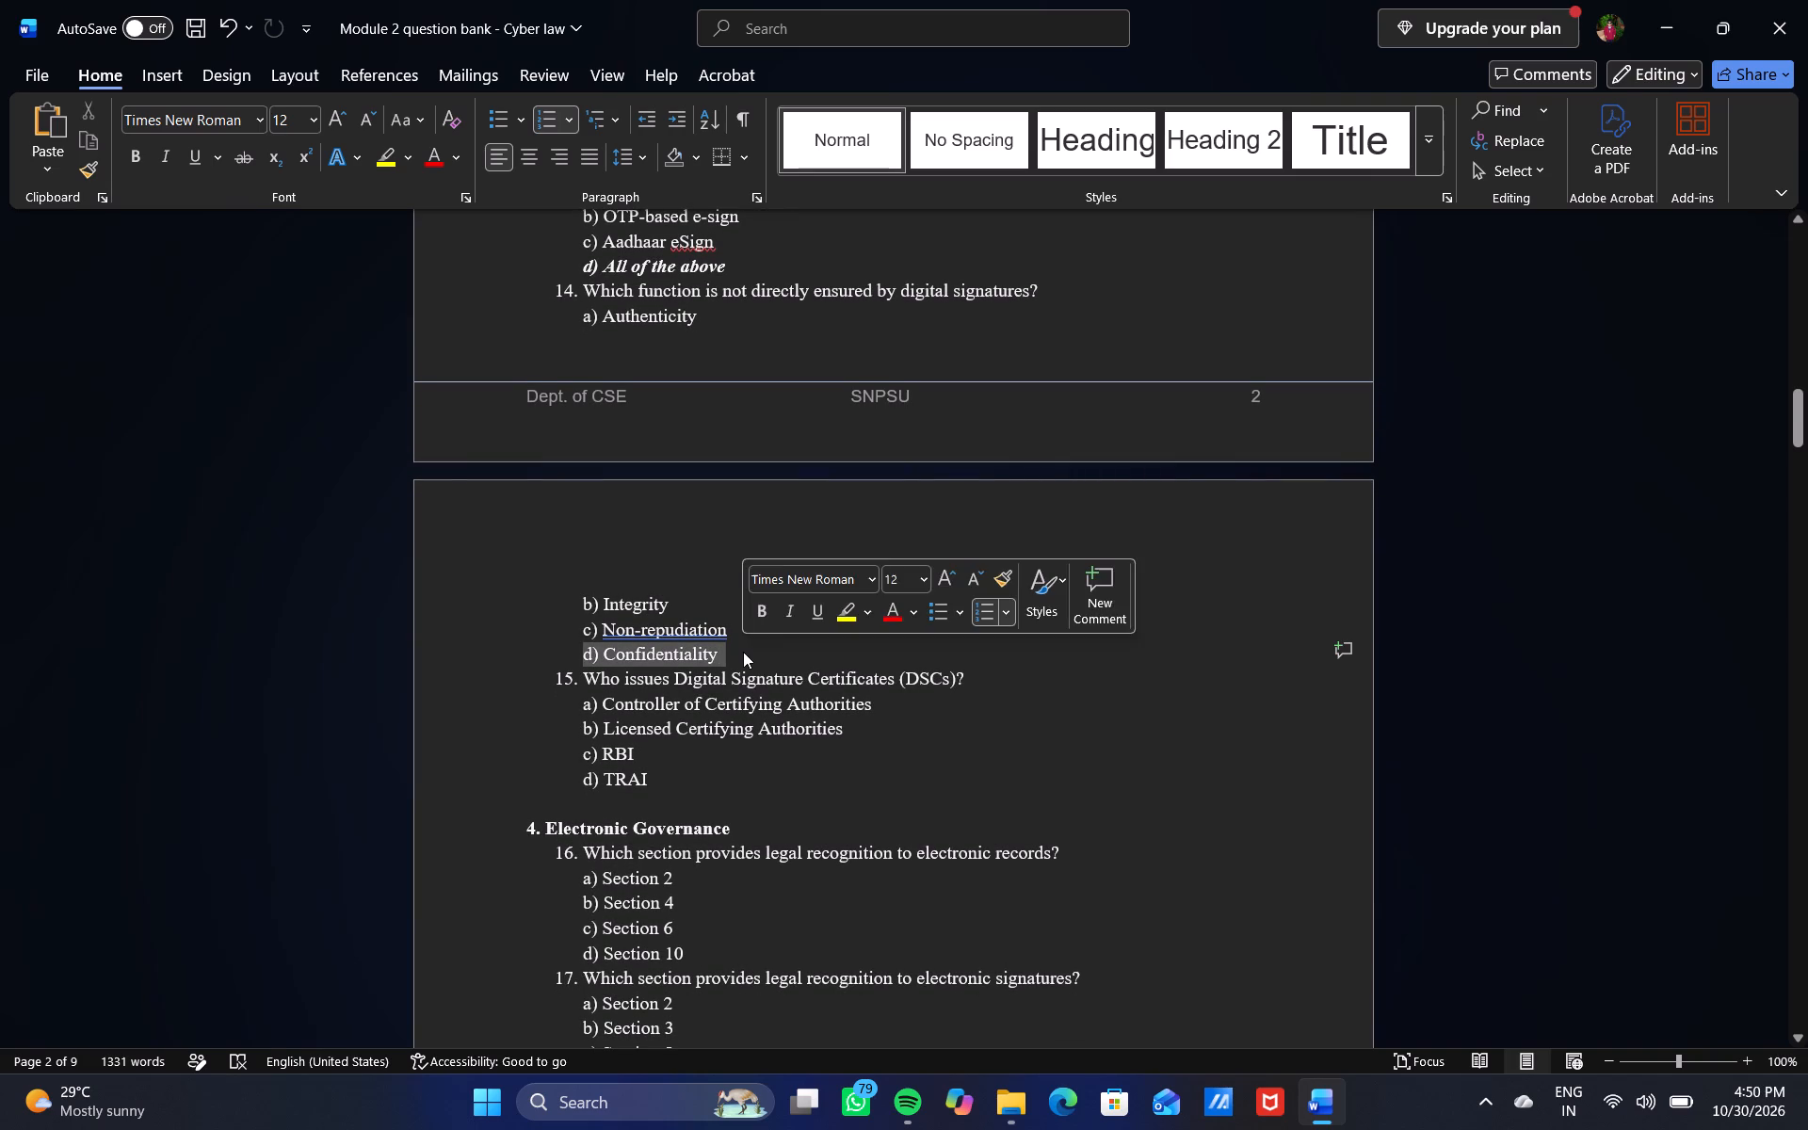
pyautogui.hotkey('ctrl', 'b')
pyautogui.hotkey('ctrl', 'i')
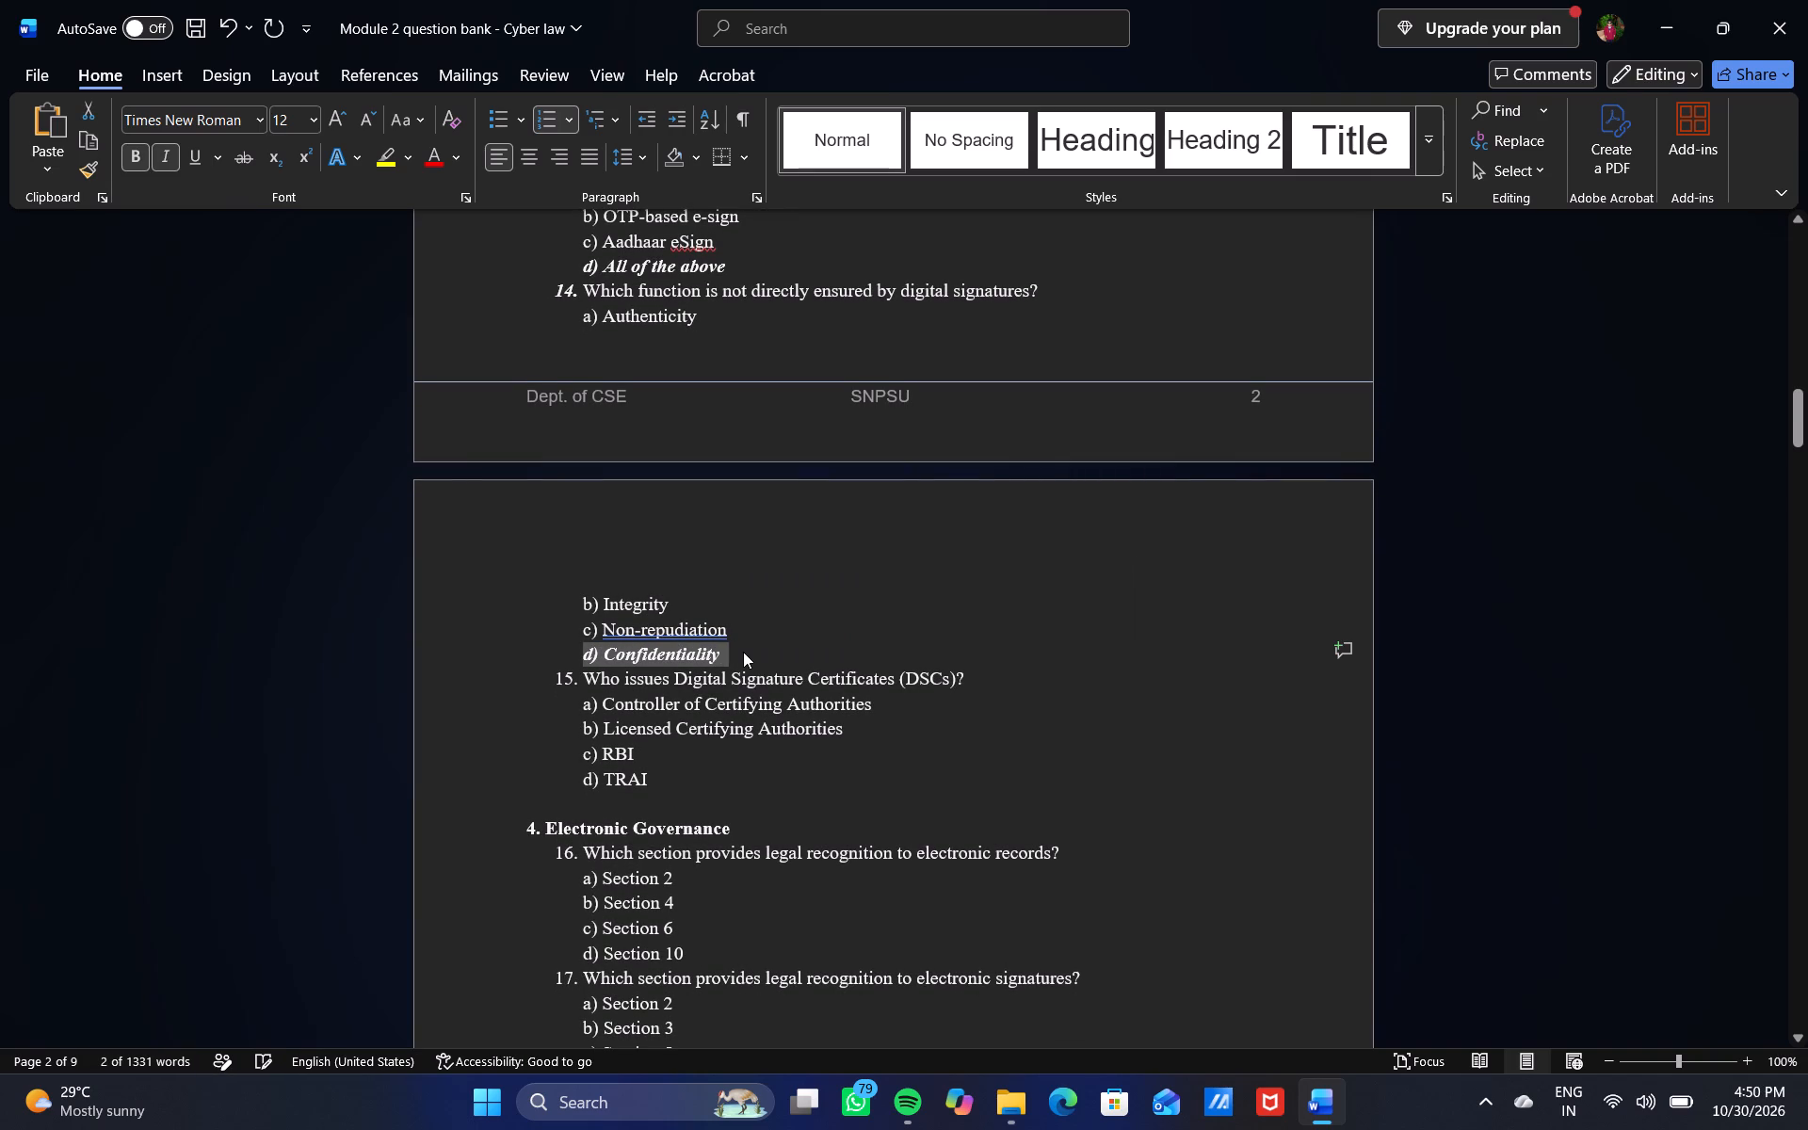
pyautogui.click(682, 764)
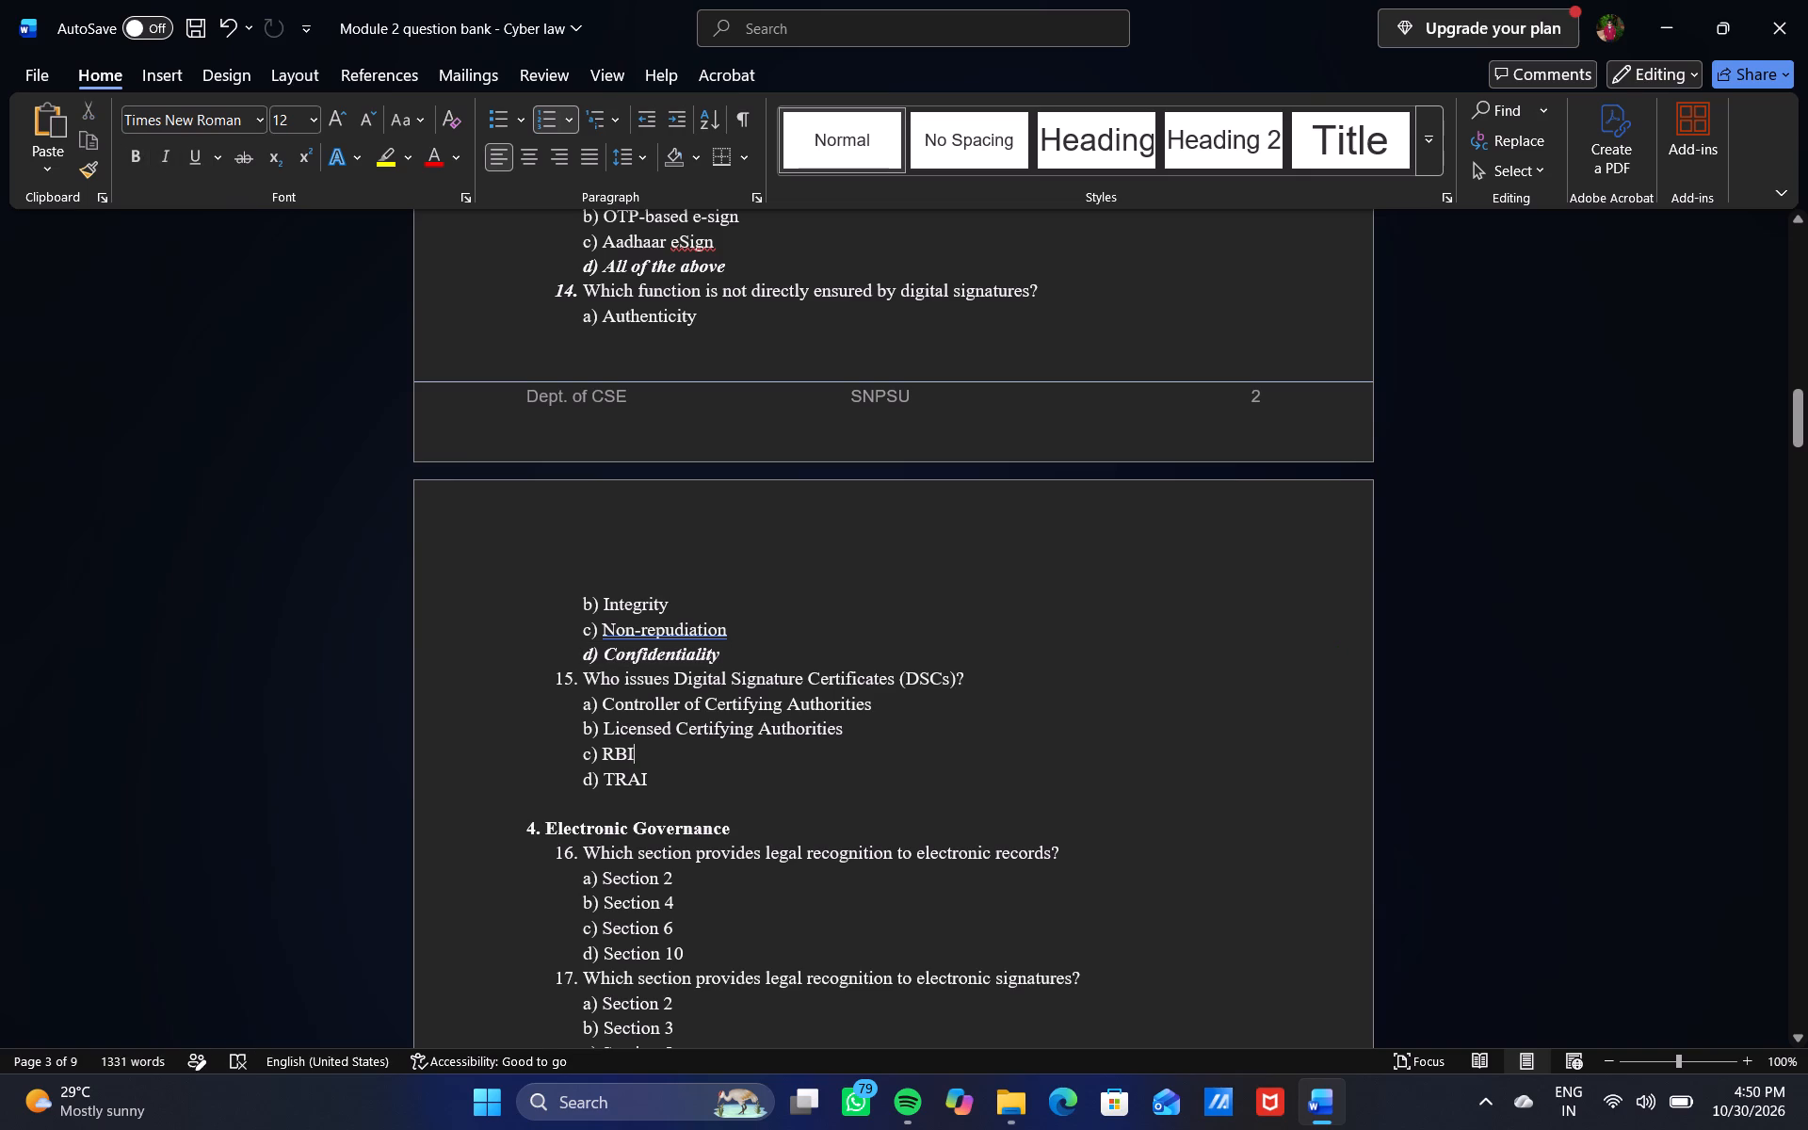
# Format the whole of option "b) Licensed Certifying Authorities" under question 15 in bold and italic.
pyautogui.scroll(-2, 682, 764)
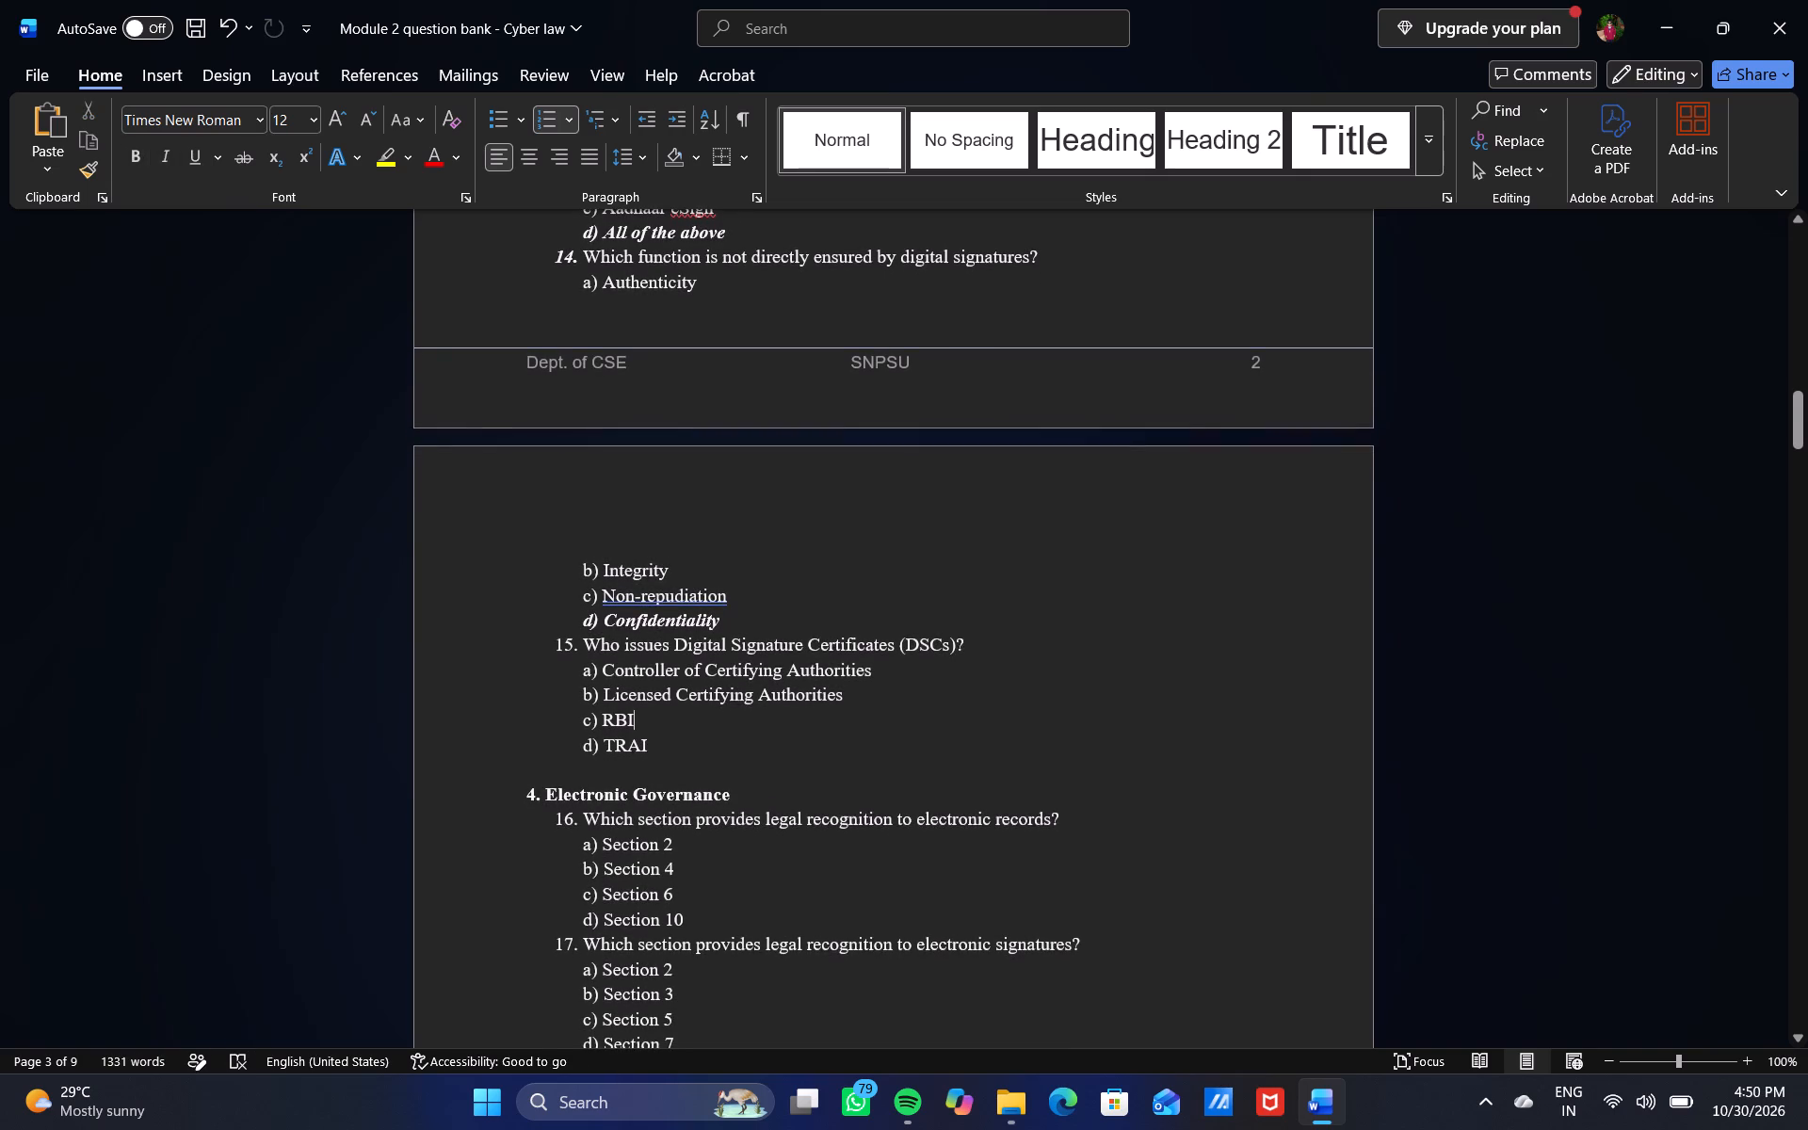
pyautogui.scroll(-1, 682, 764)
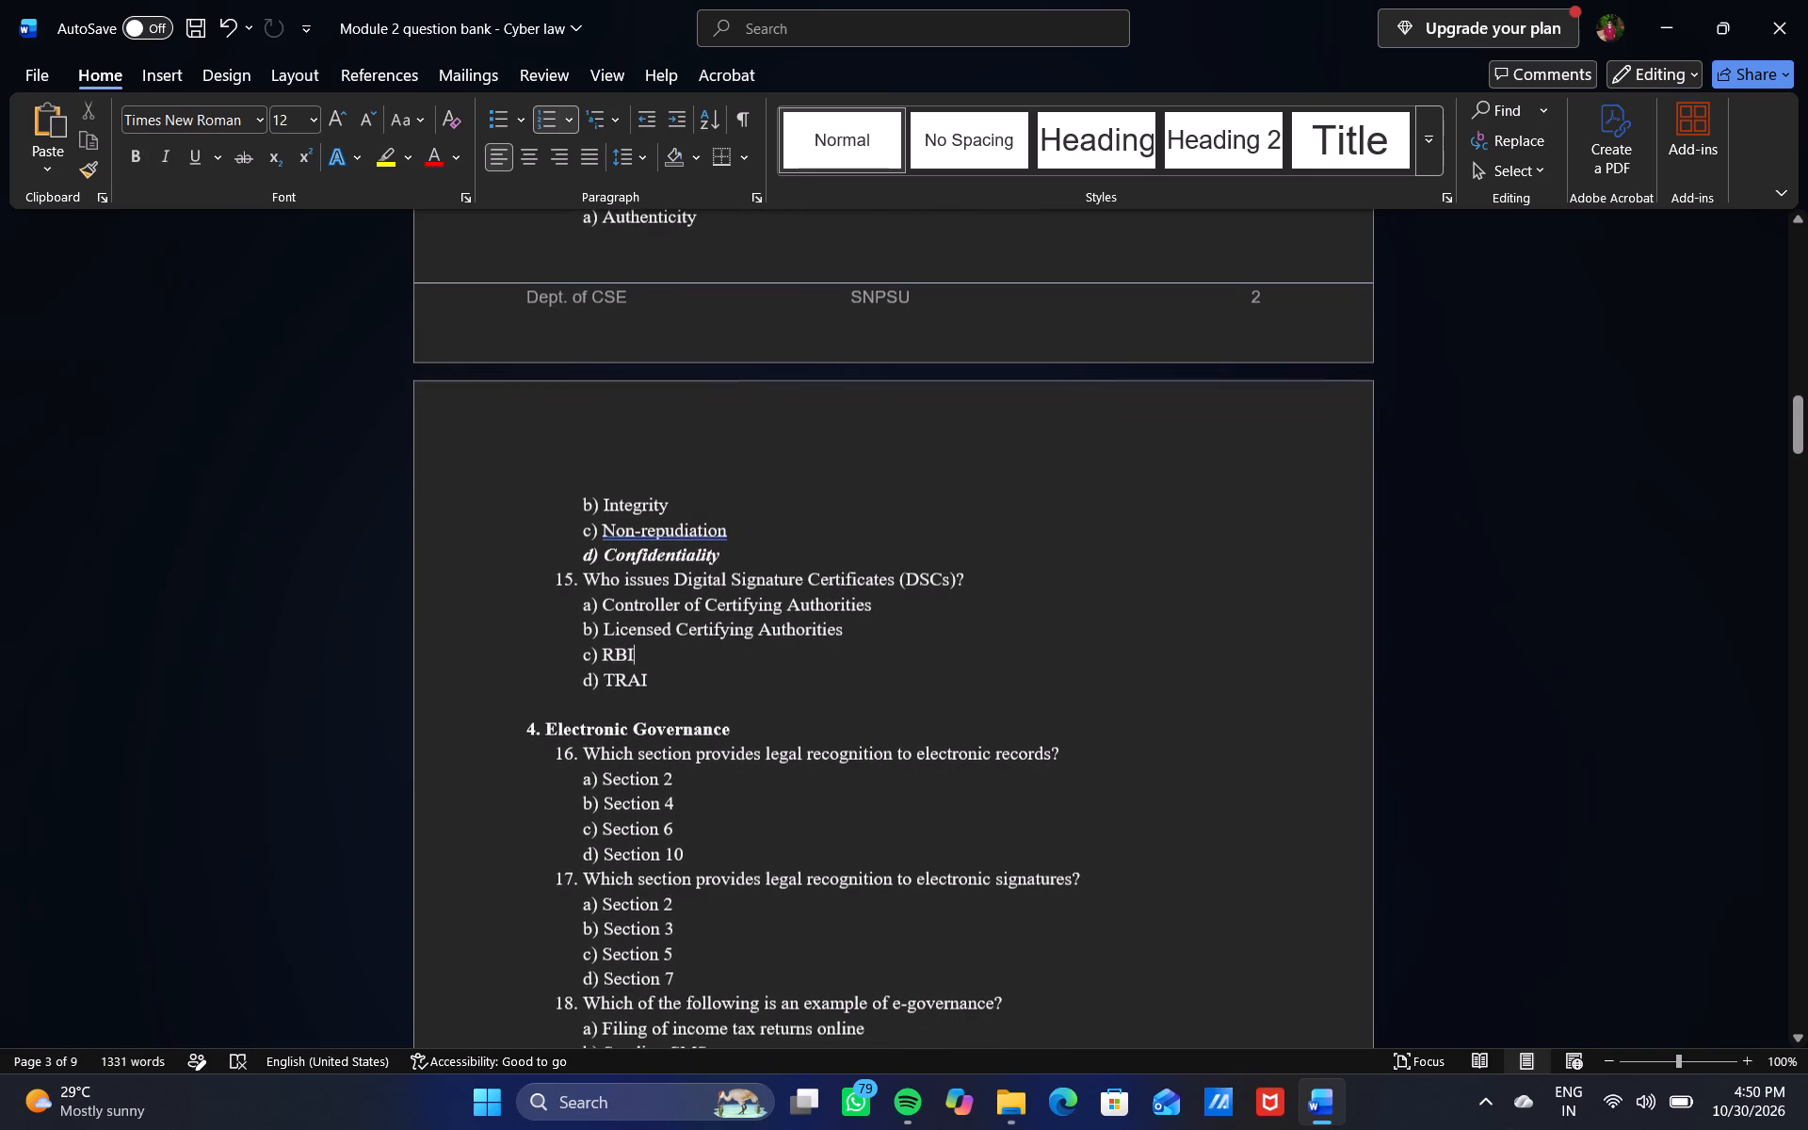
pyautogui.scroll(-1, 682, 764)
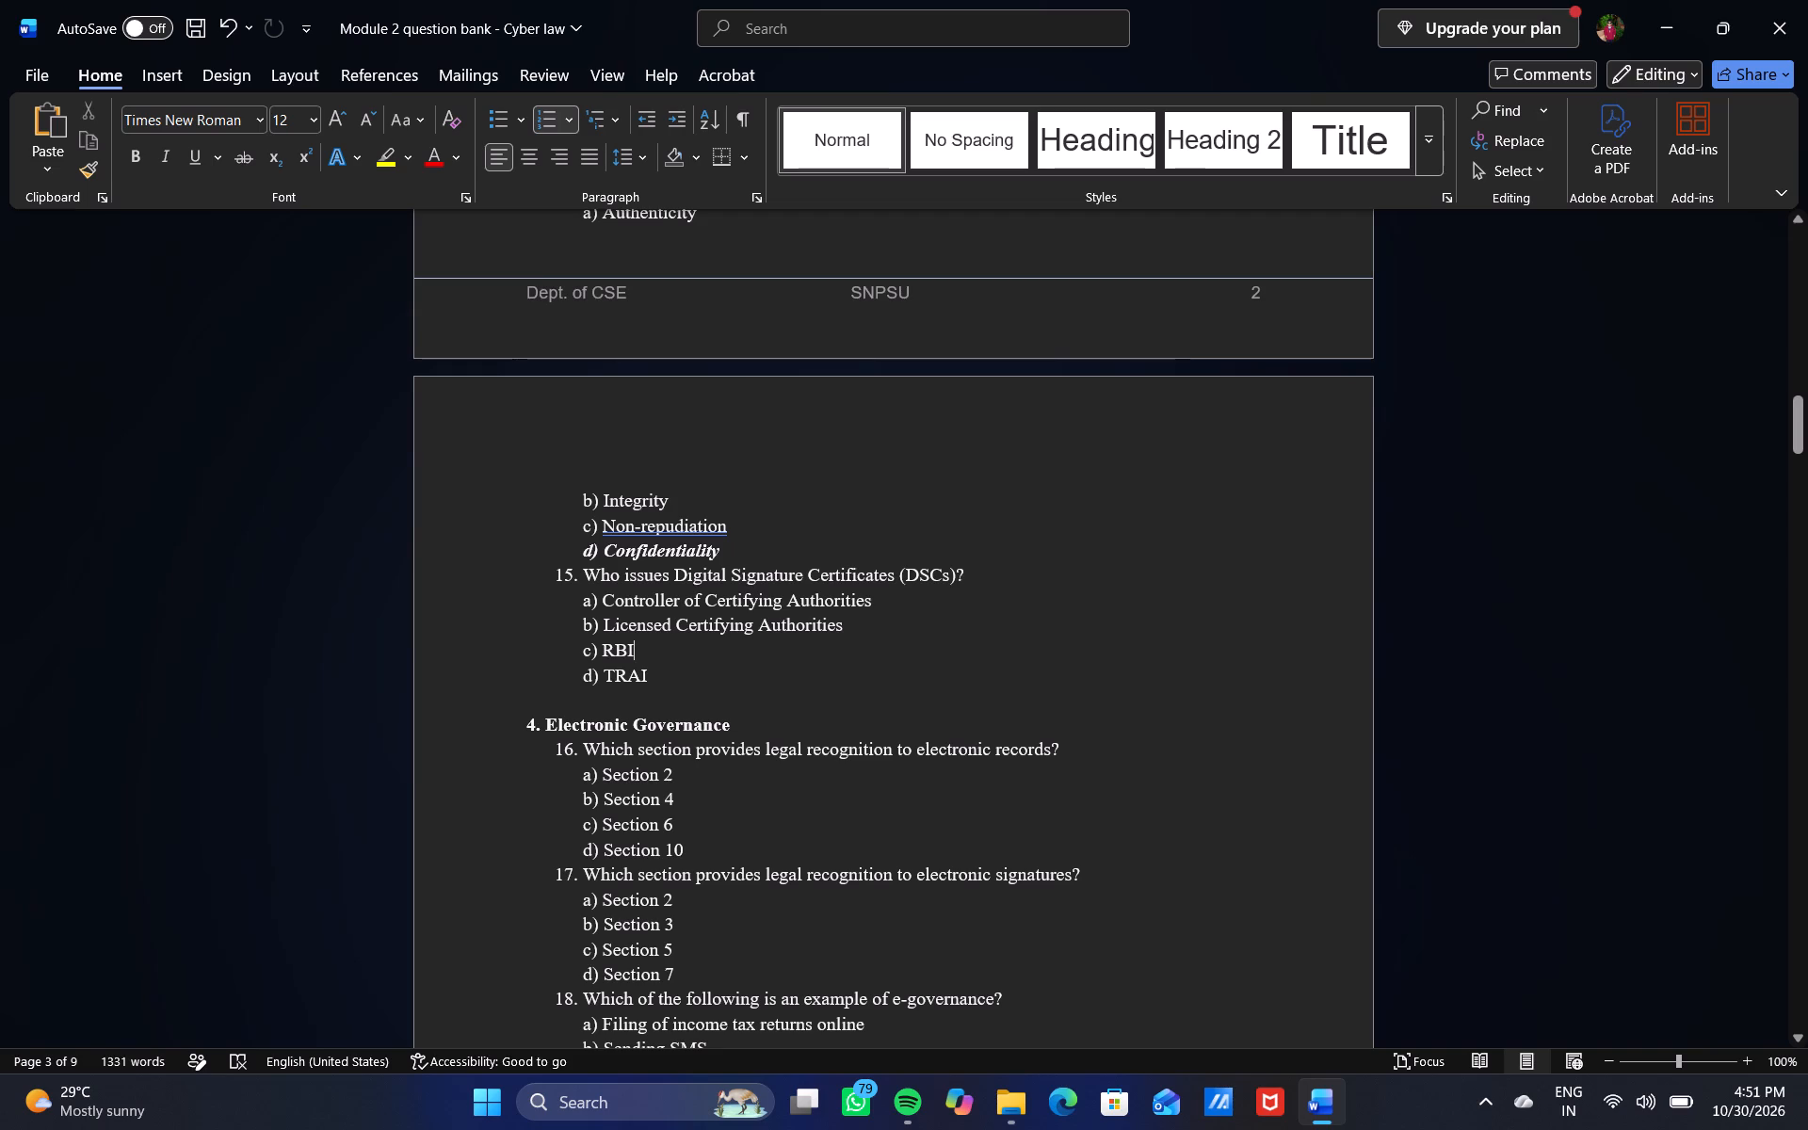
pyautogui.moveTo(573, 635); pyautogui.dragTo(692, 618)
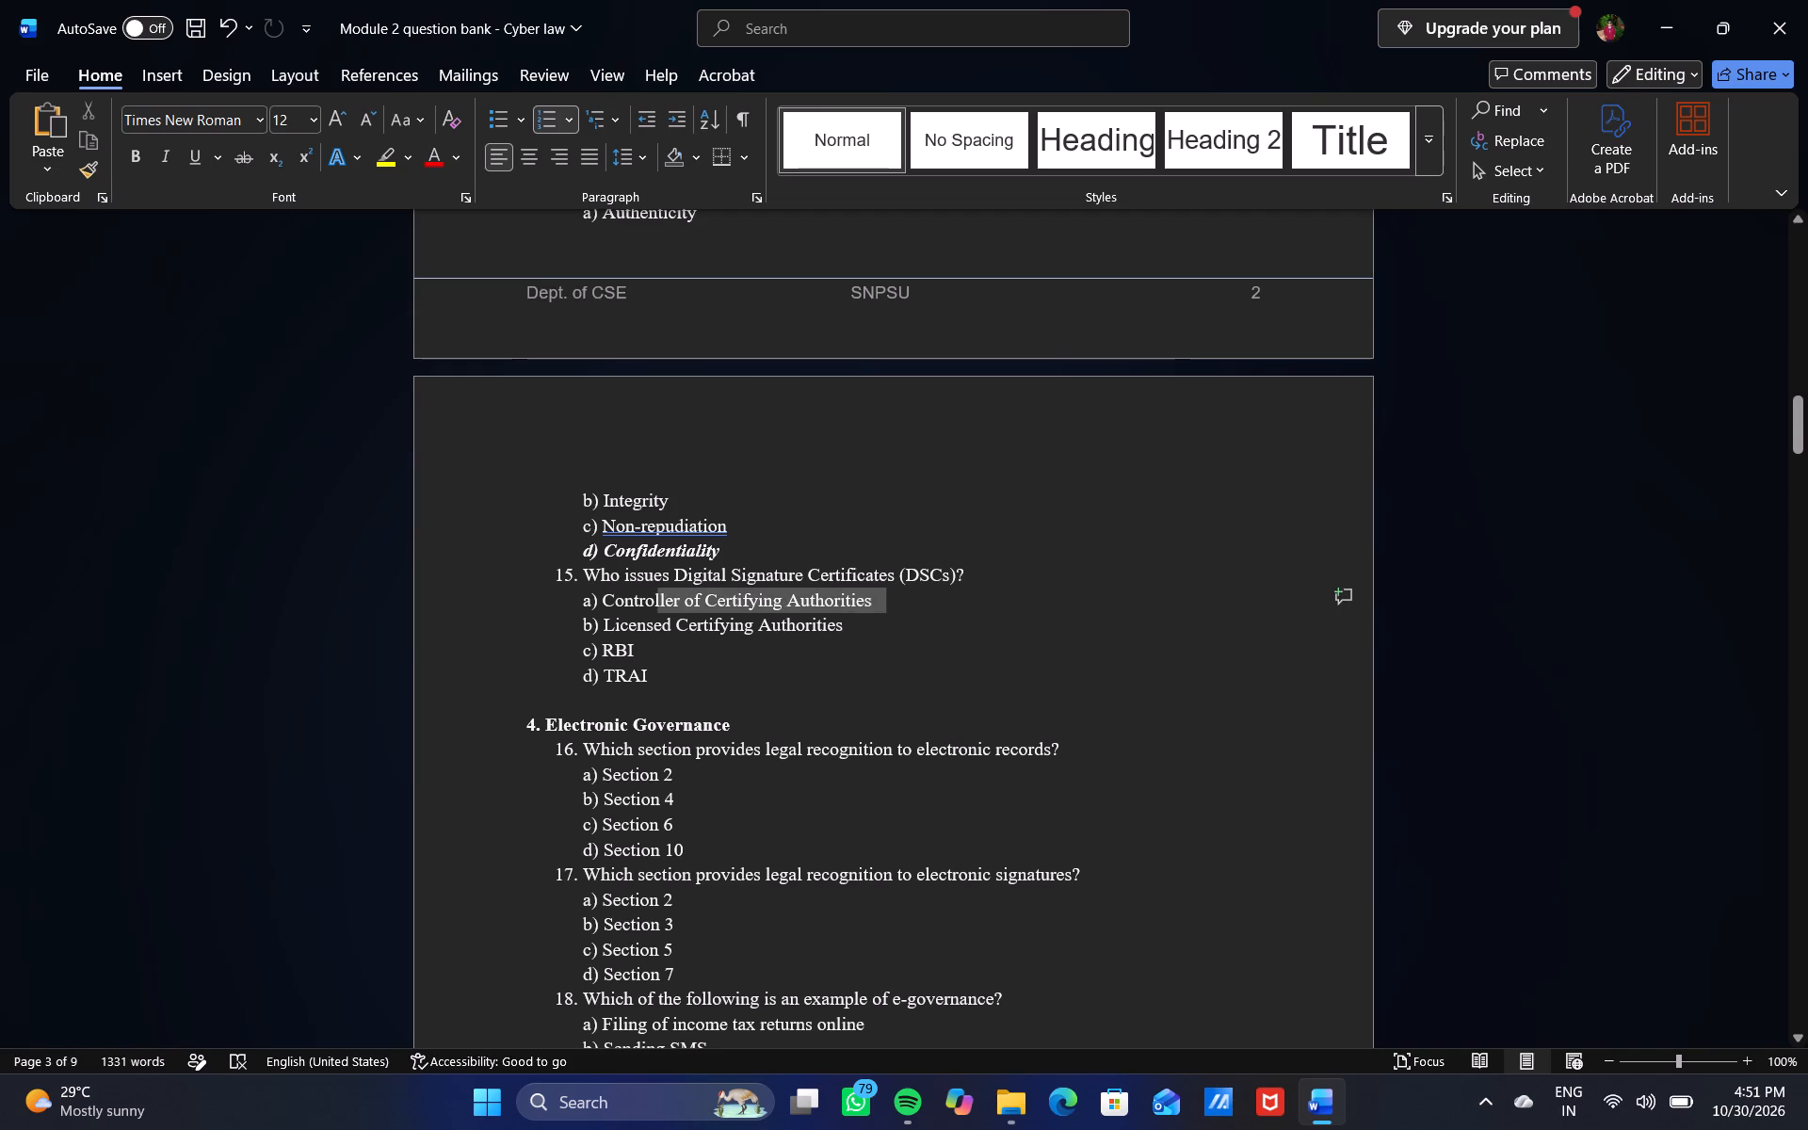
pyautogui.moveTo(692, 618); pyautogui.dragTo(866, 632)
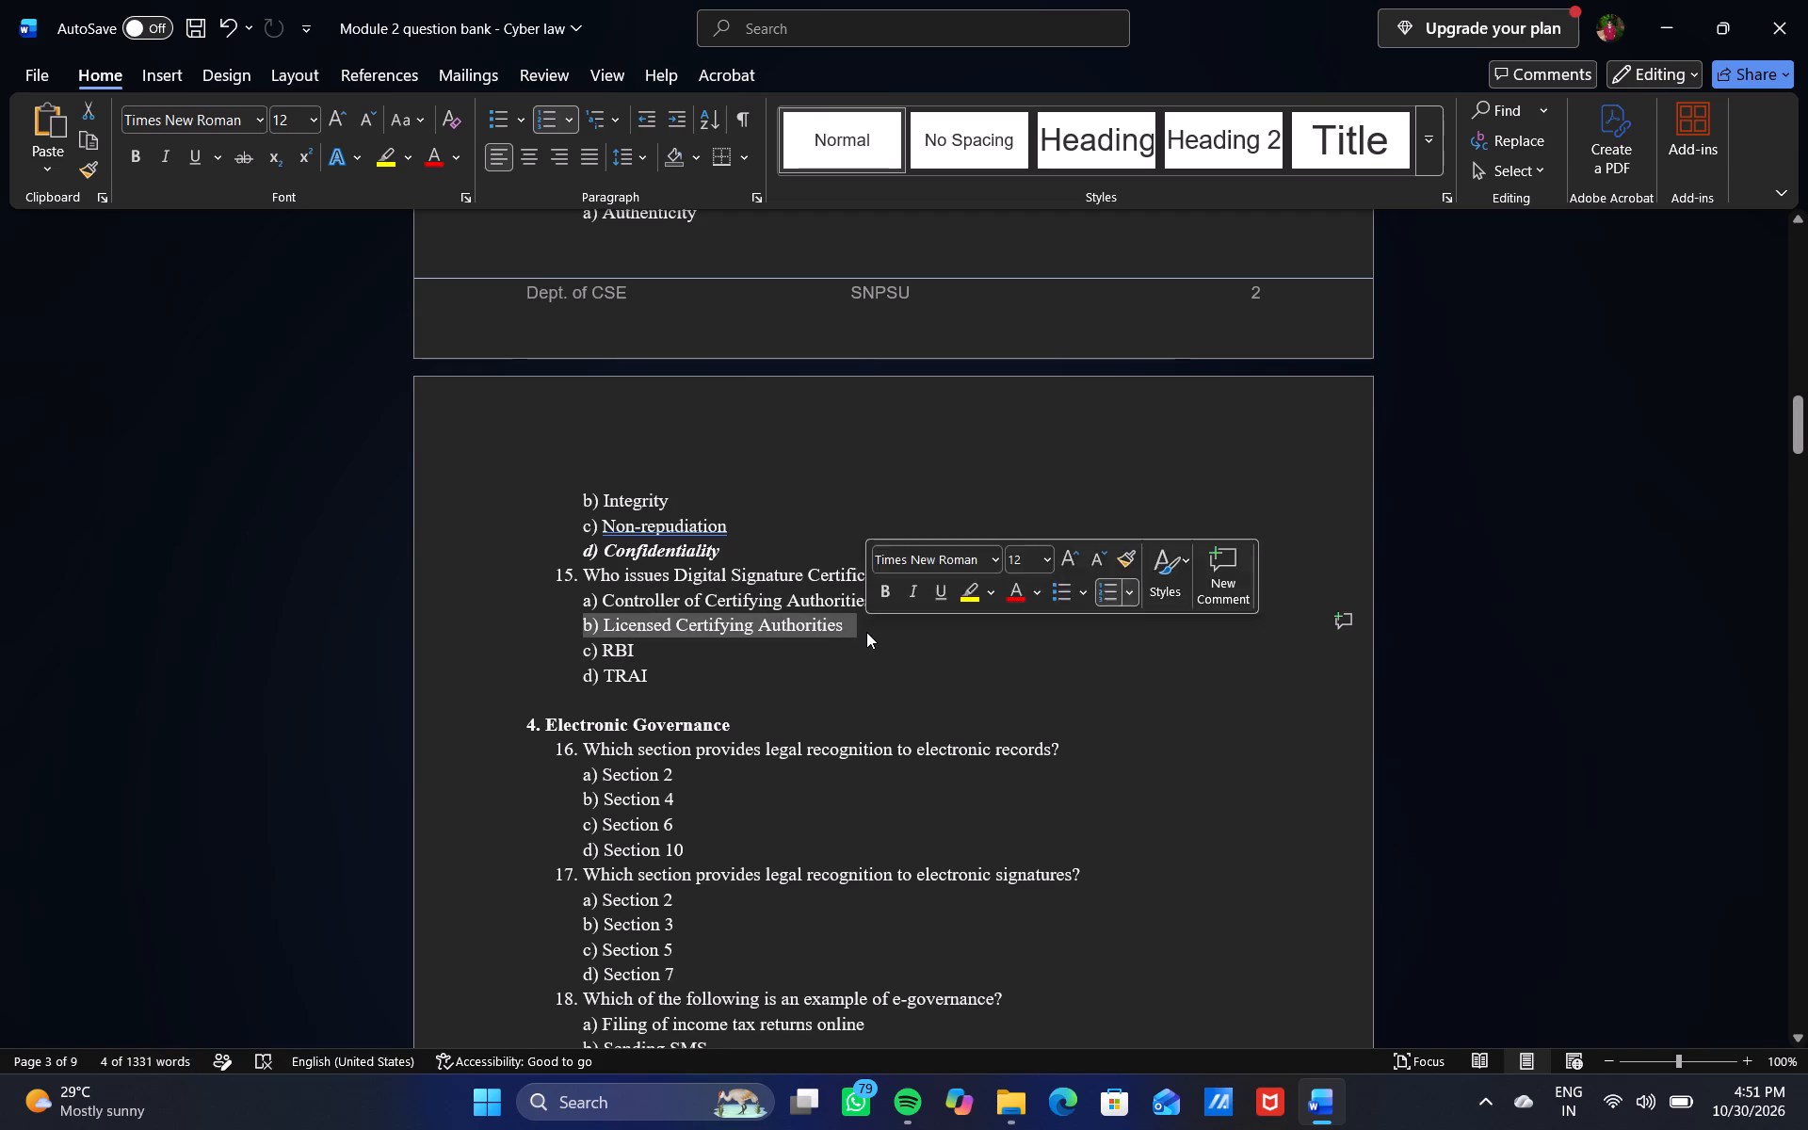
pyautogui.hotkey('ctrl', 'b')
pyautogui.hotkey('ctrl', 'i')
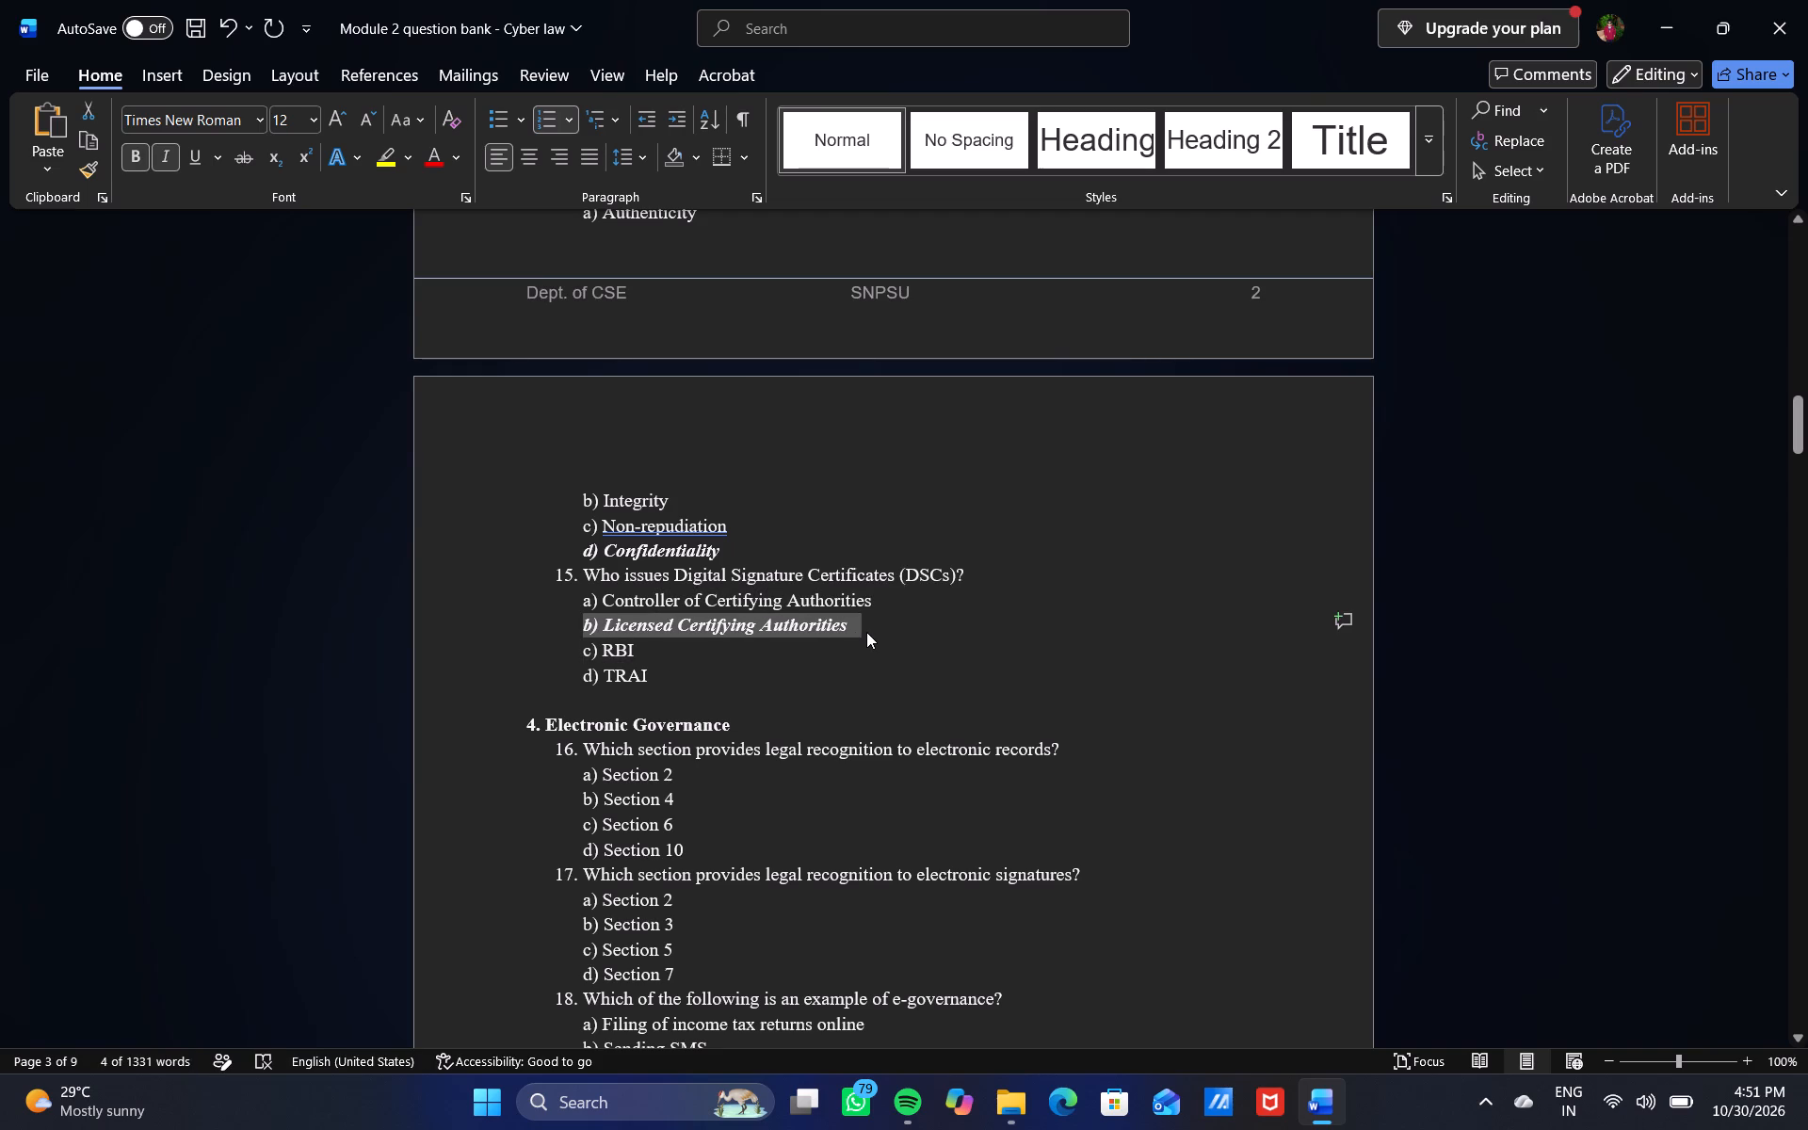
pyautogui.click(818, 761)
# Format option "b) Section 4" under question 16 in bold and italic.
pyautogui.scroll(-1, 818, 761)
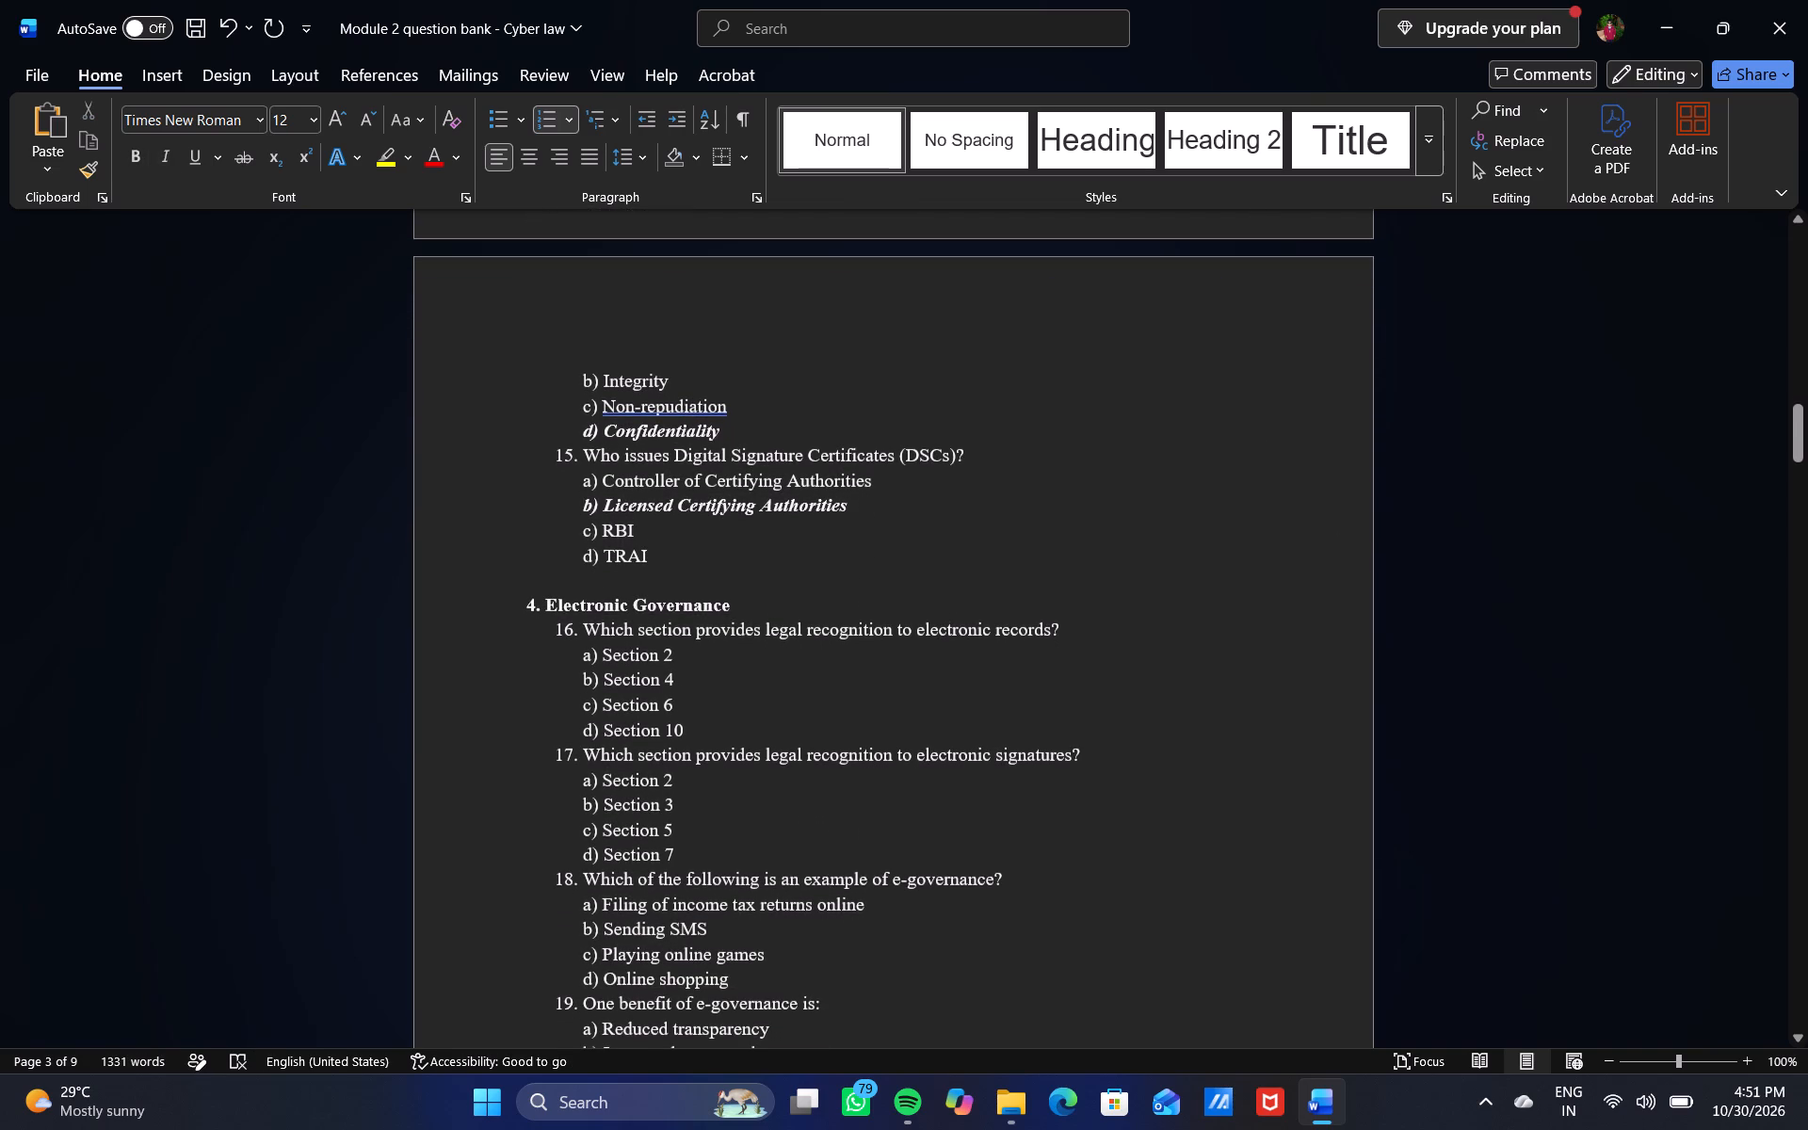
pyautogui.scroll(-1, 818, 761)
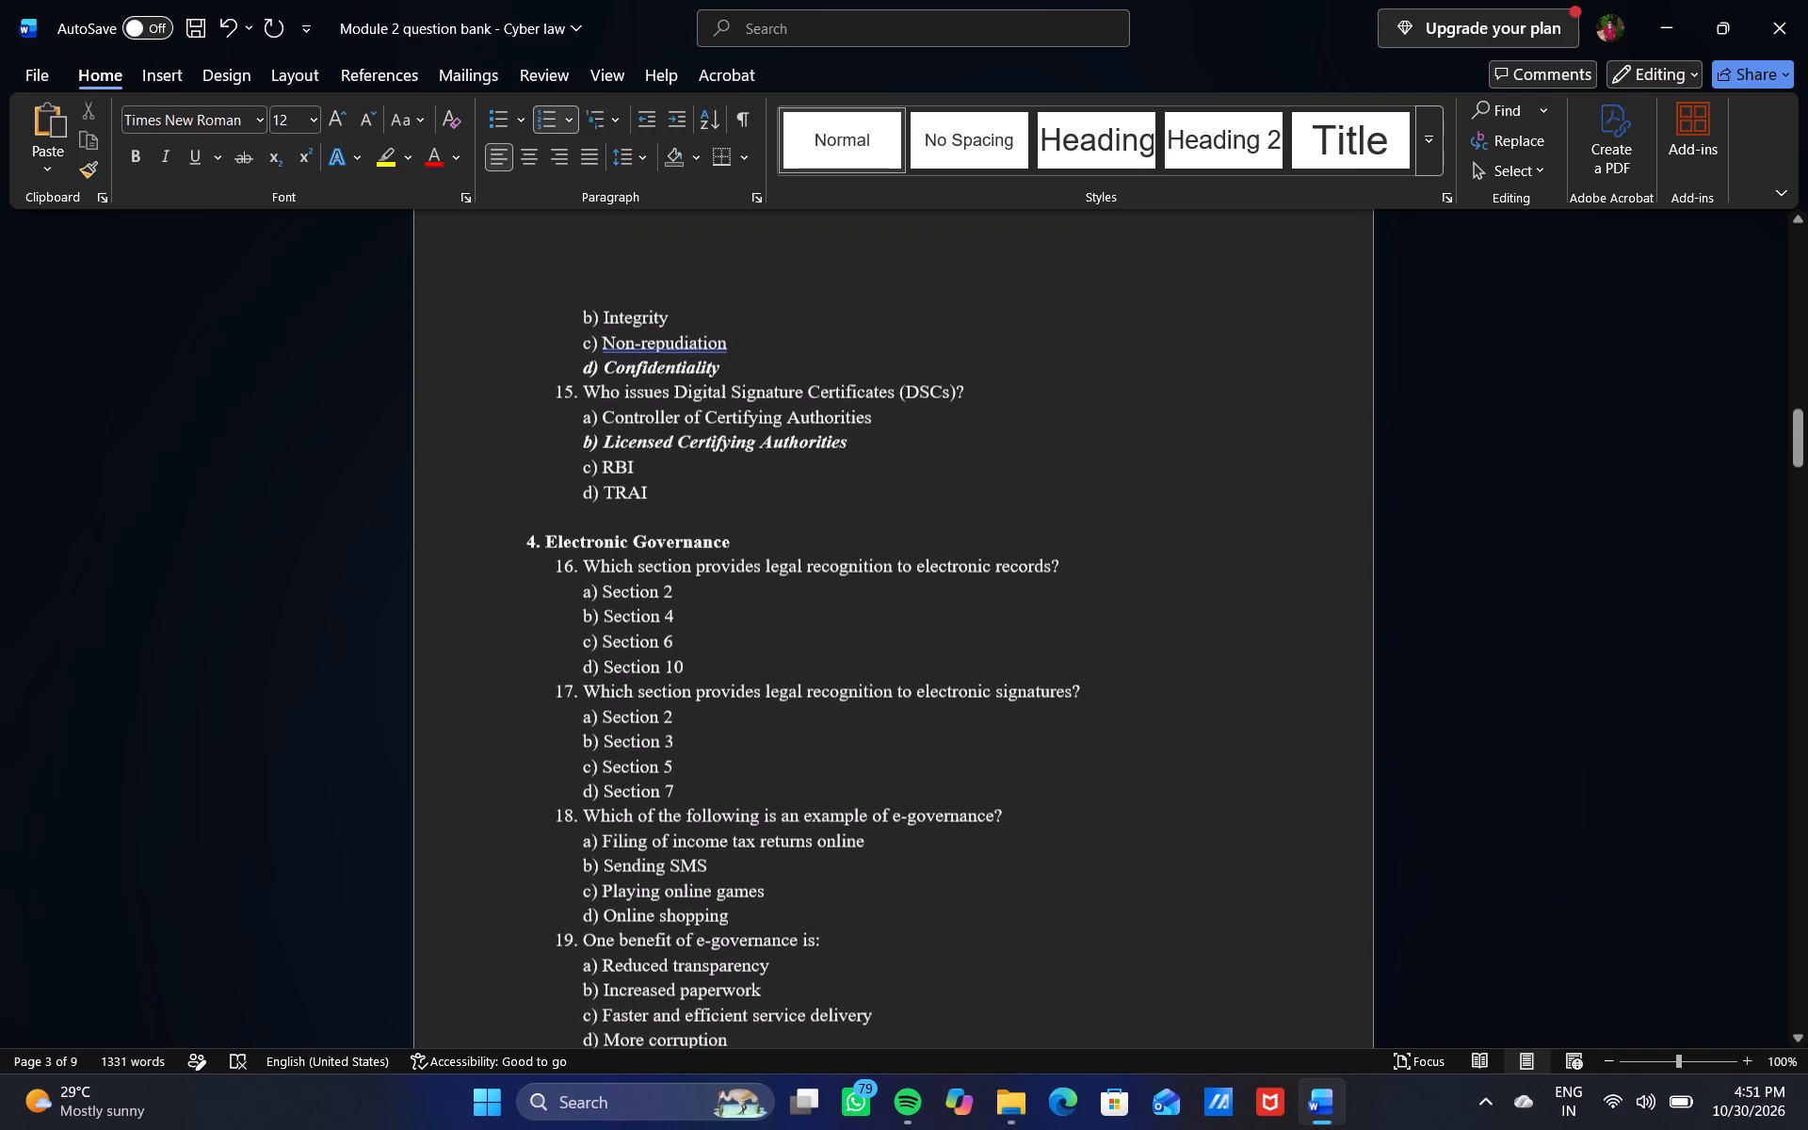
pyautogui.scroll(-1, 818, 761)
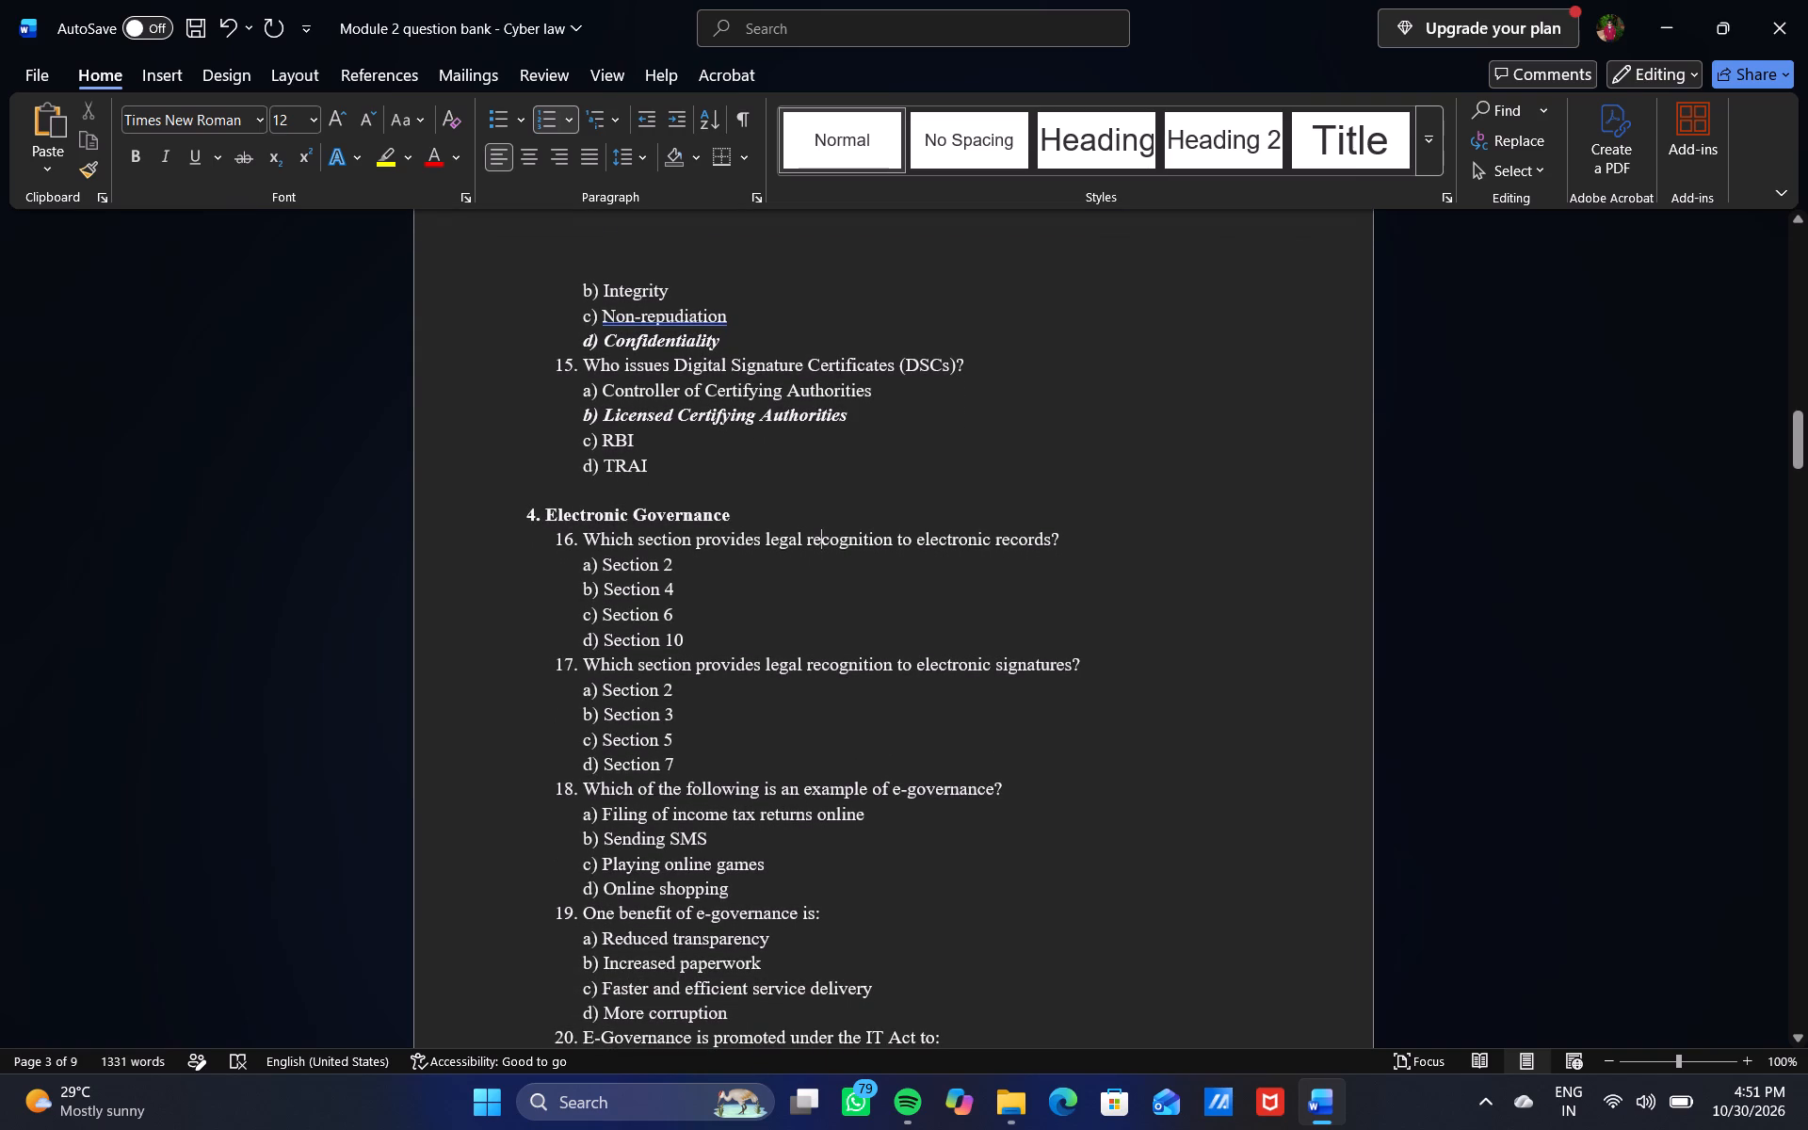
pyautogui.moveTo(572, 593); pyautogui.dragTo(696, 590)
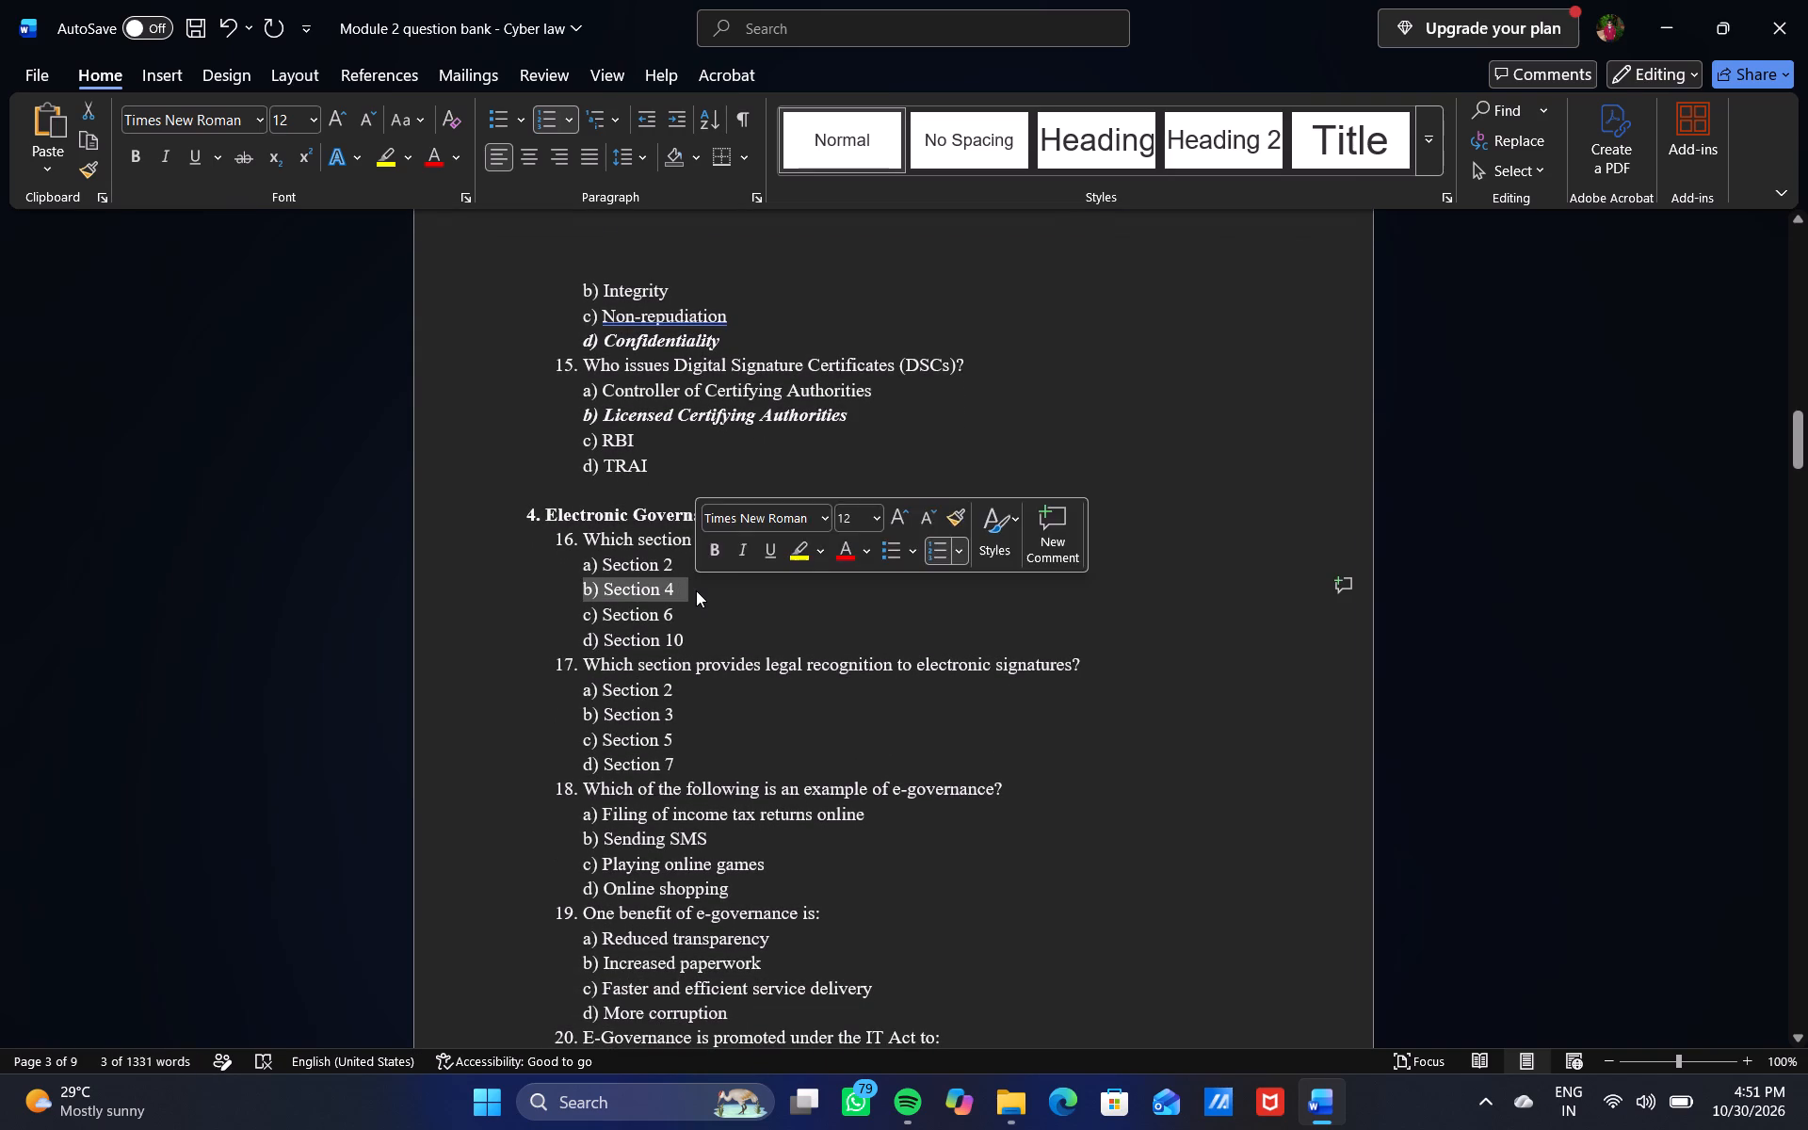
pyautogui.hotkey('ctrl', 'b')
pyautogui.hotkey('ctrl', 'i')
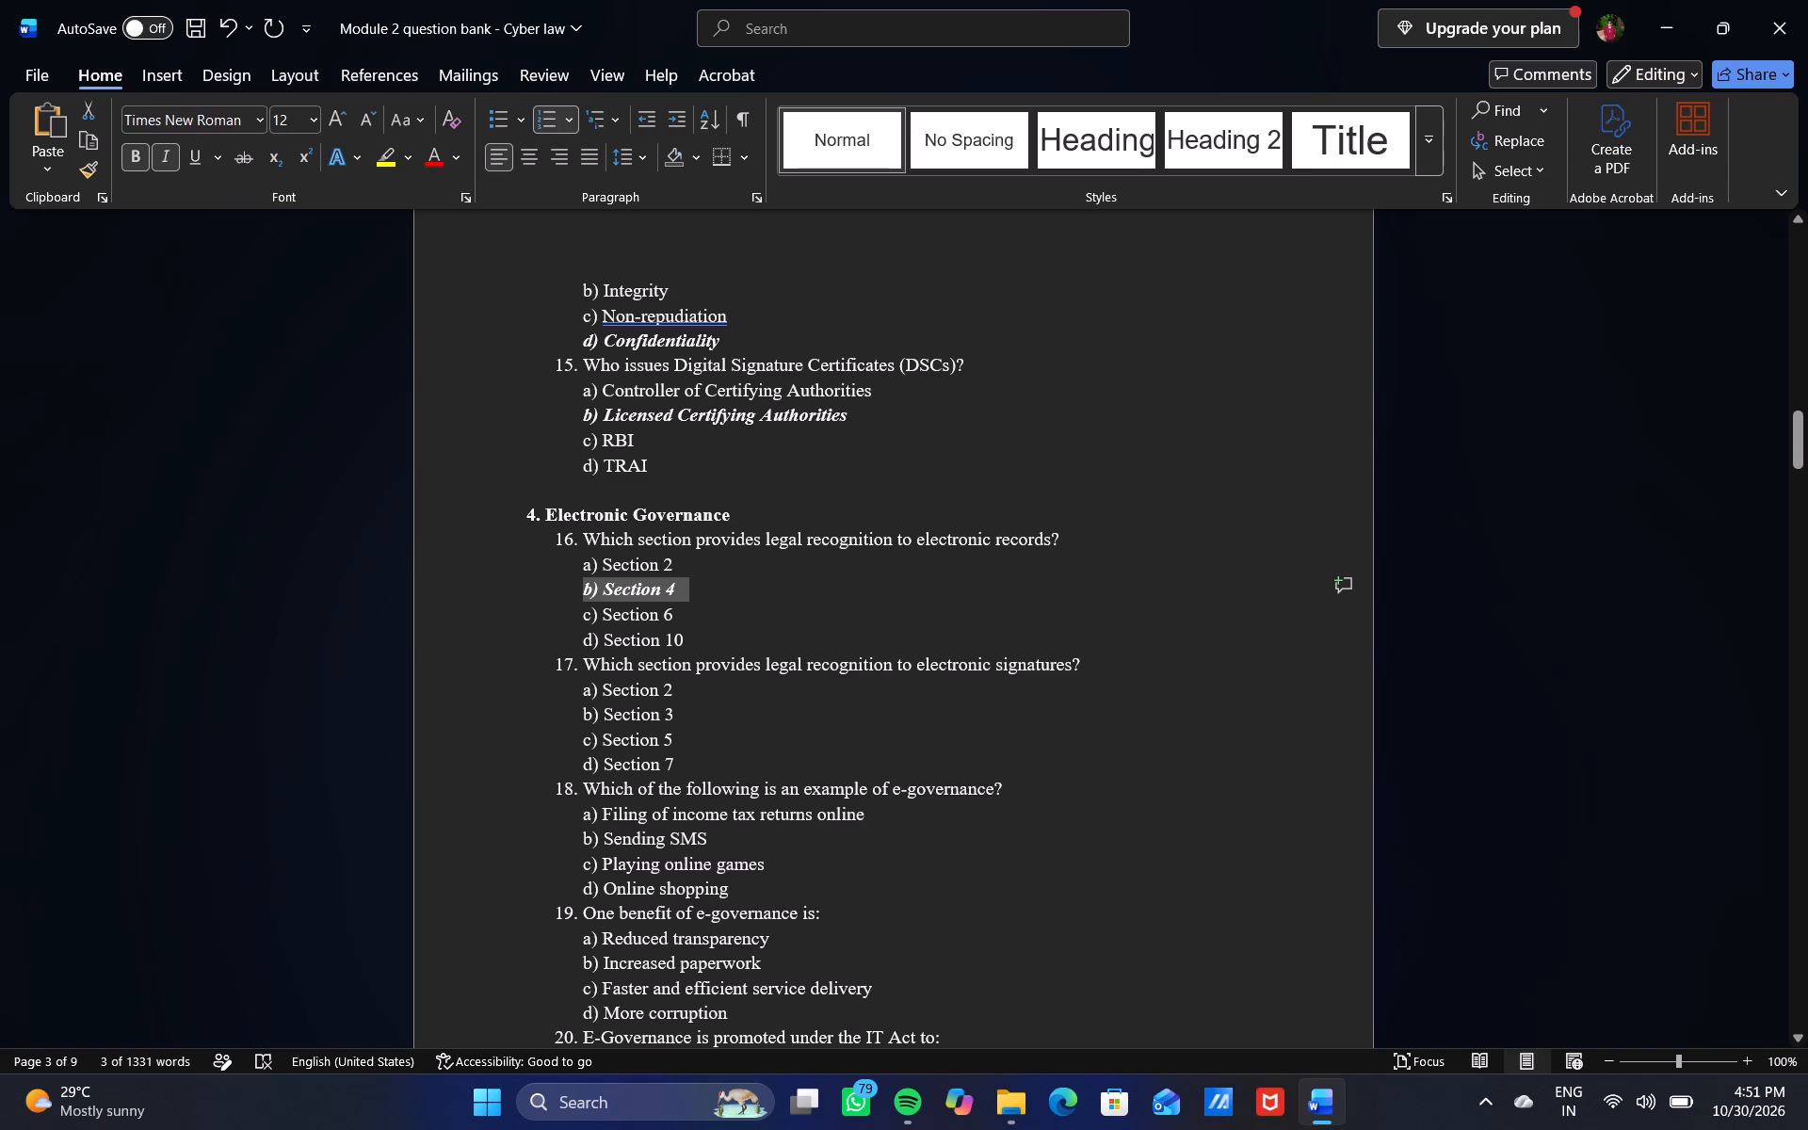
# Format the whole of option "c) Section 5" under question 17 in bold and italic.
pyautogui.moveTo(576, 742); pyautogui.dragTo(648, 738)
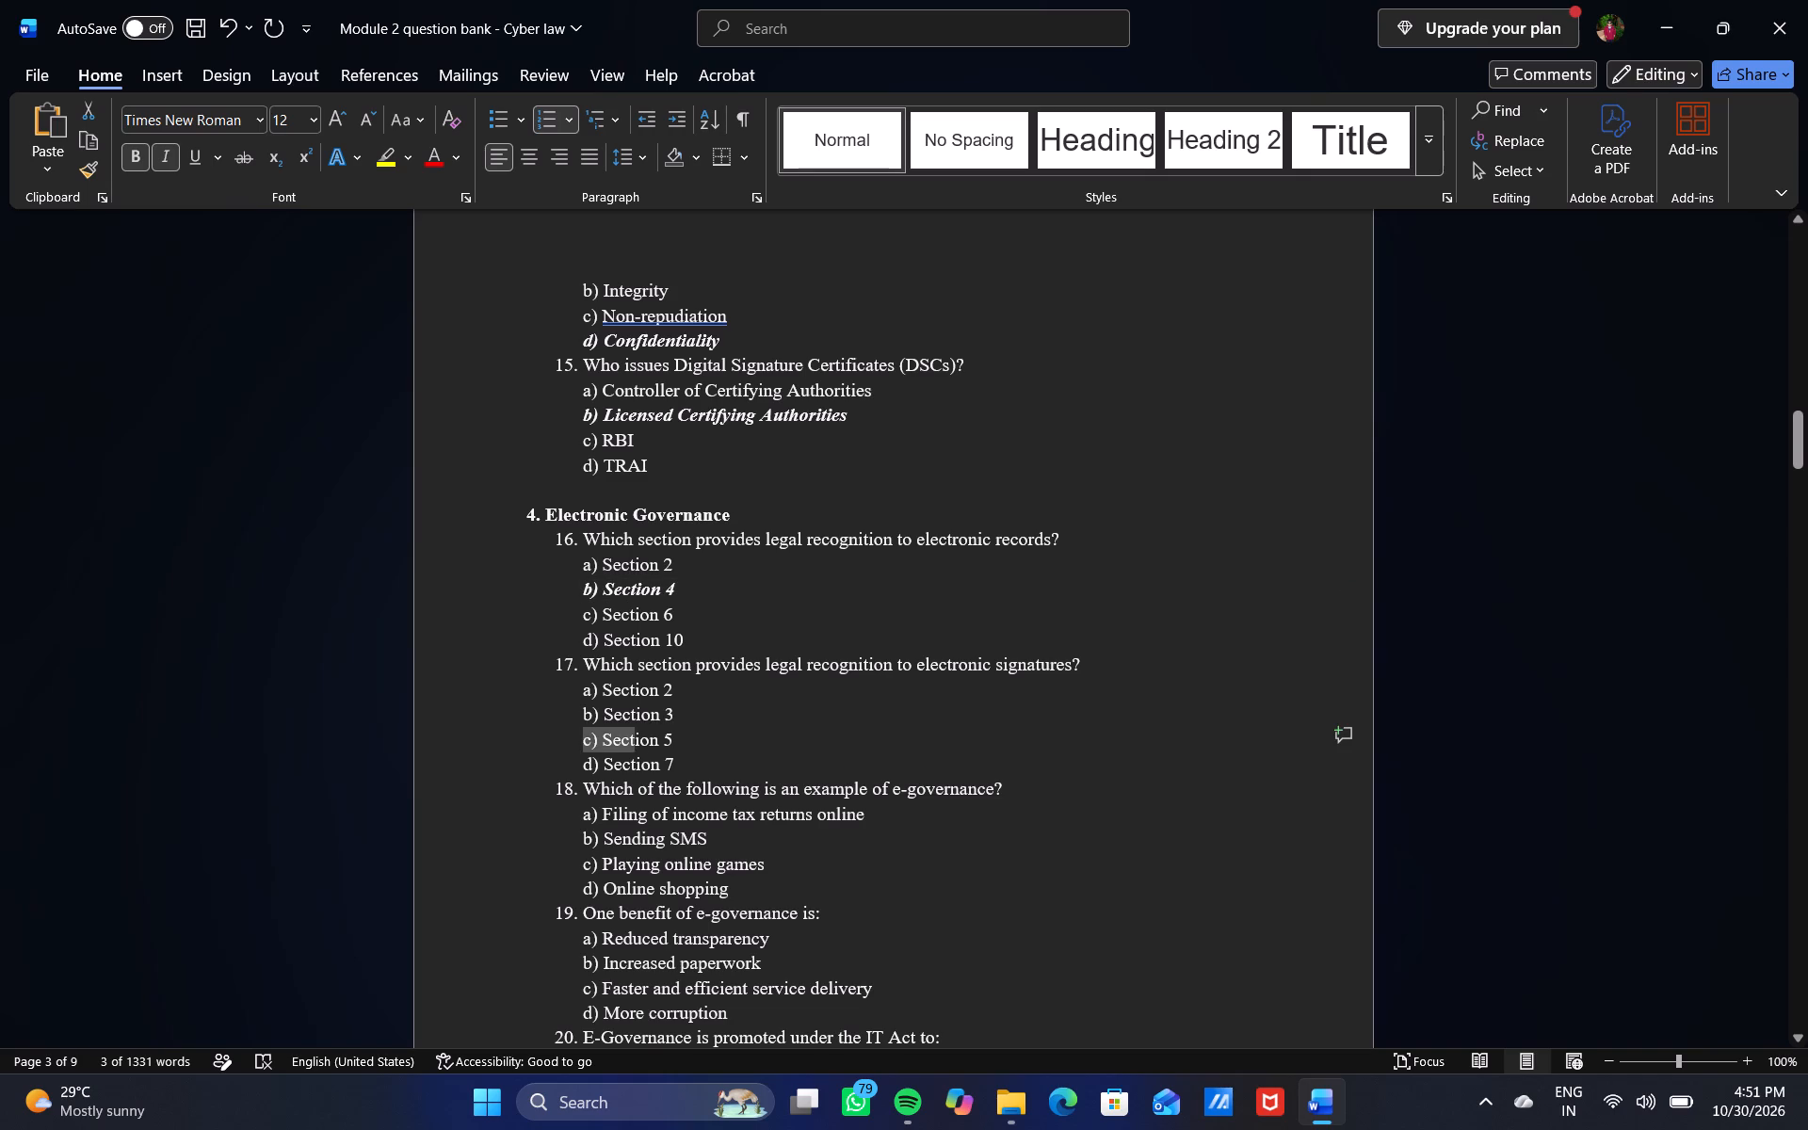
pyautogui.moveTo(648, 738); pyautogui.dragTo(706, 751)
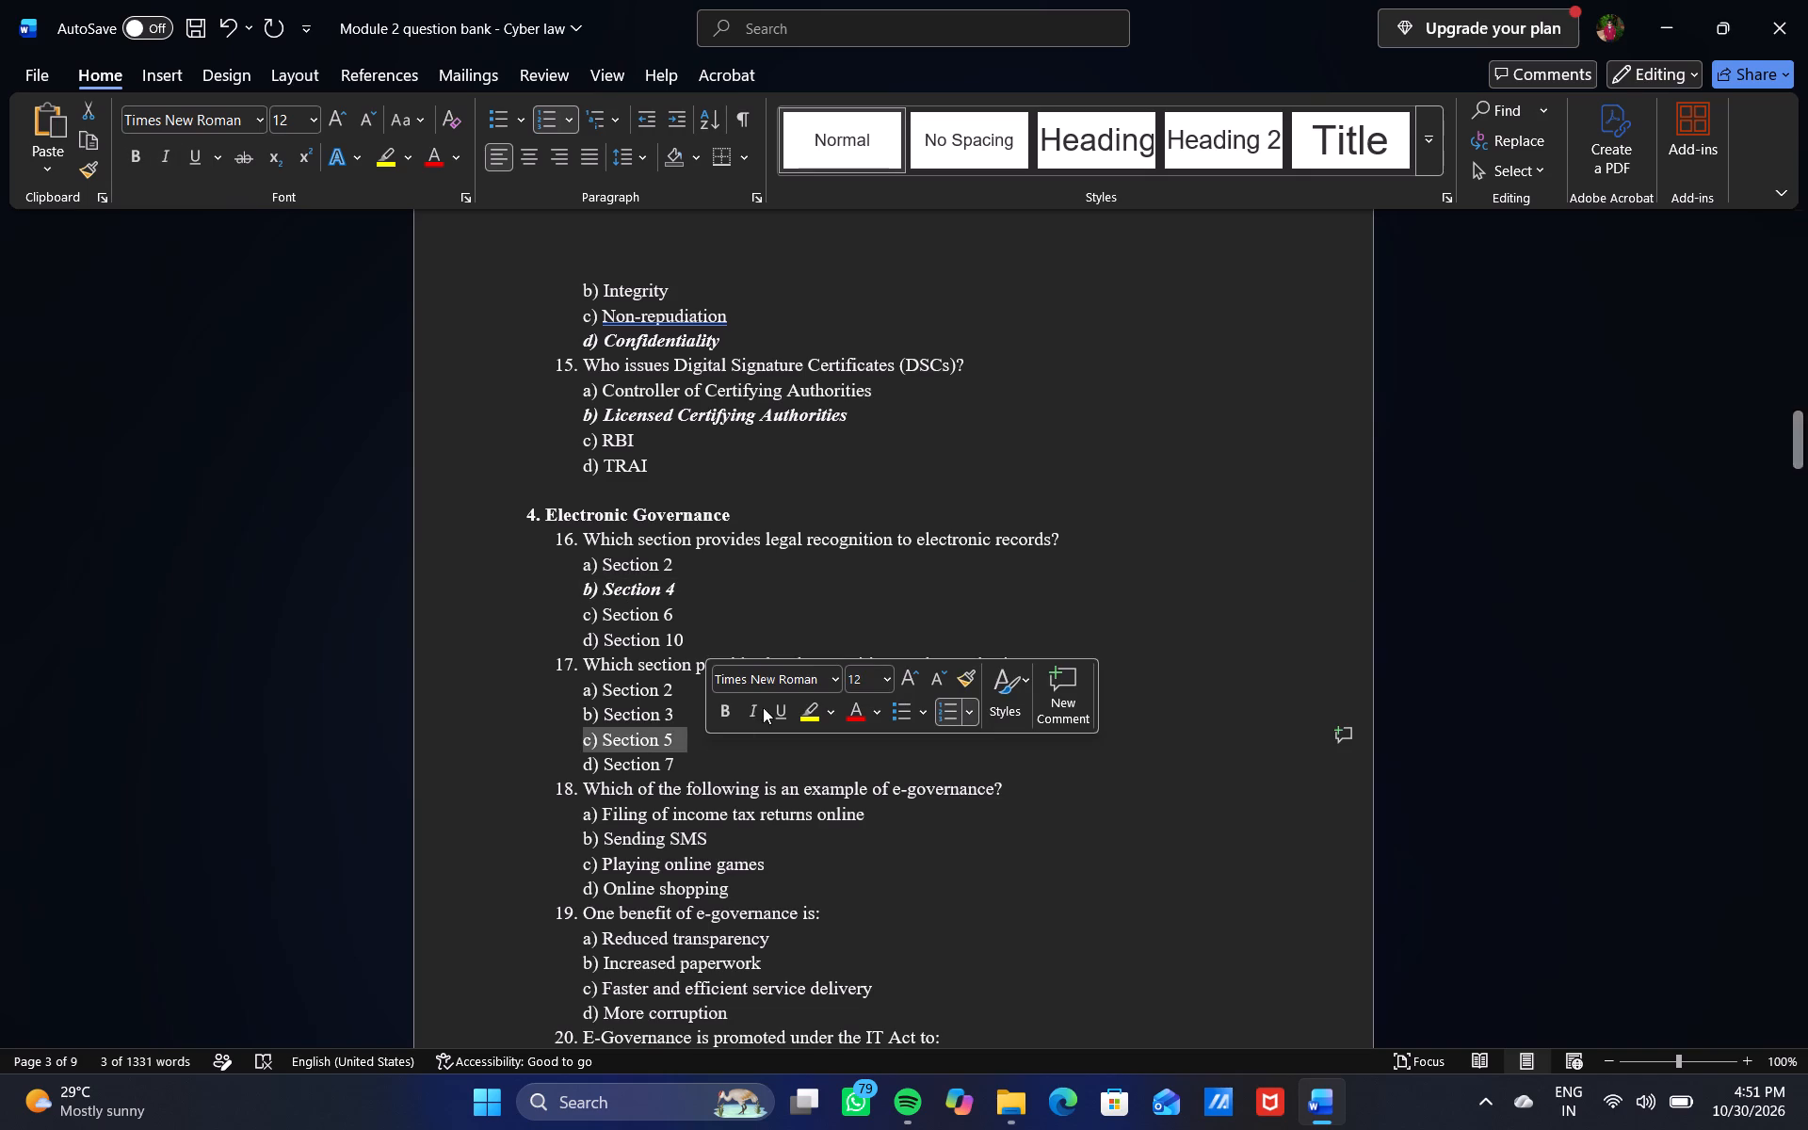
pyautogui.click(784, 751)
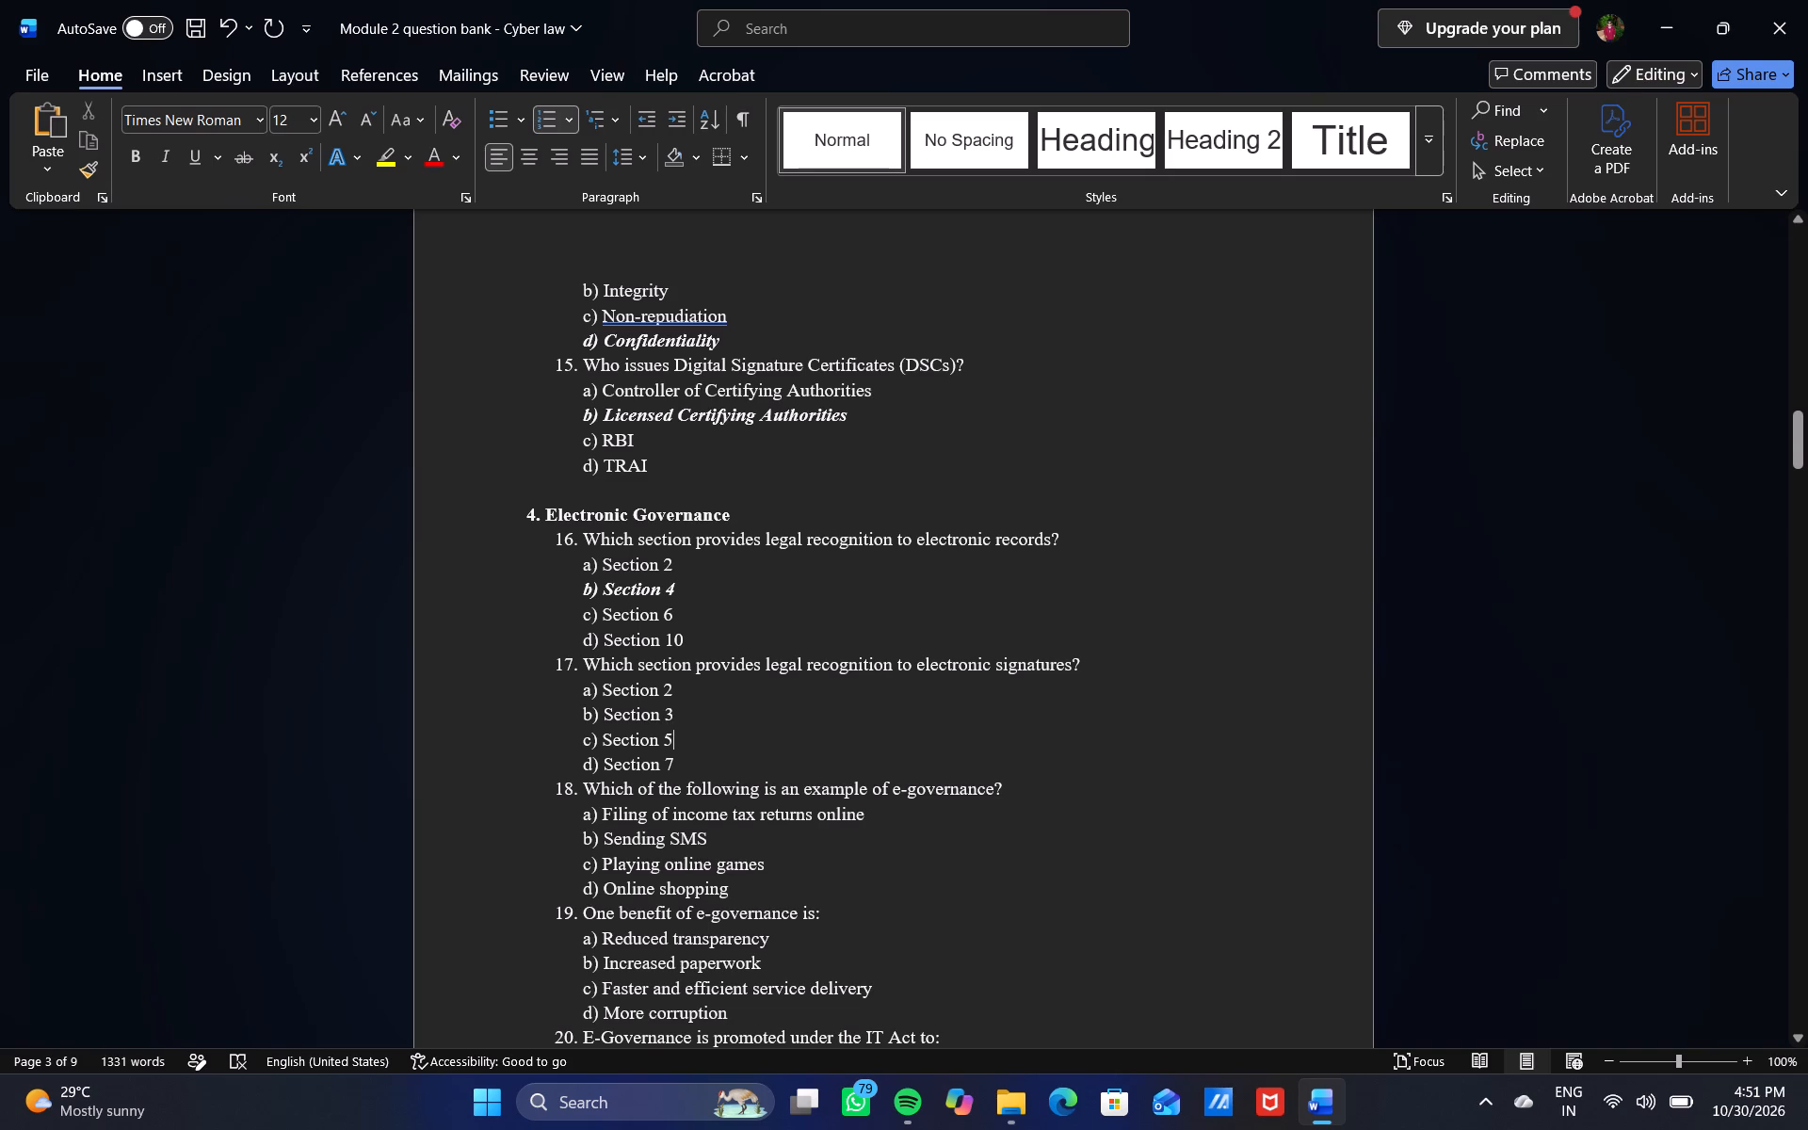
pyautogui.moveTo(581, 741); pyautogui.dragTo(698, 739)
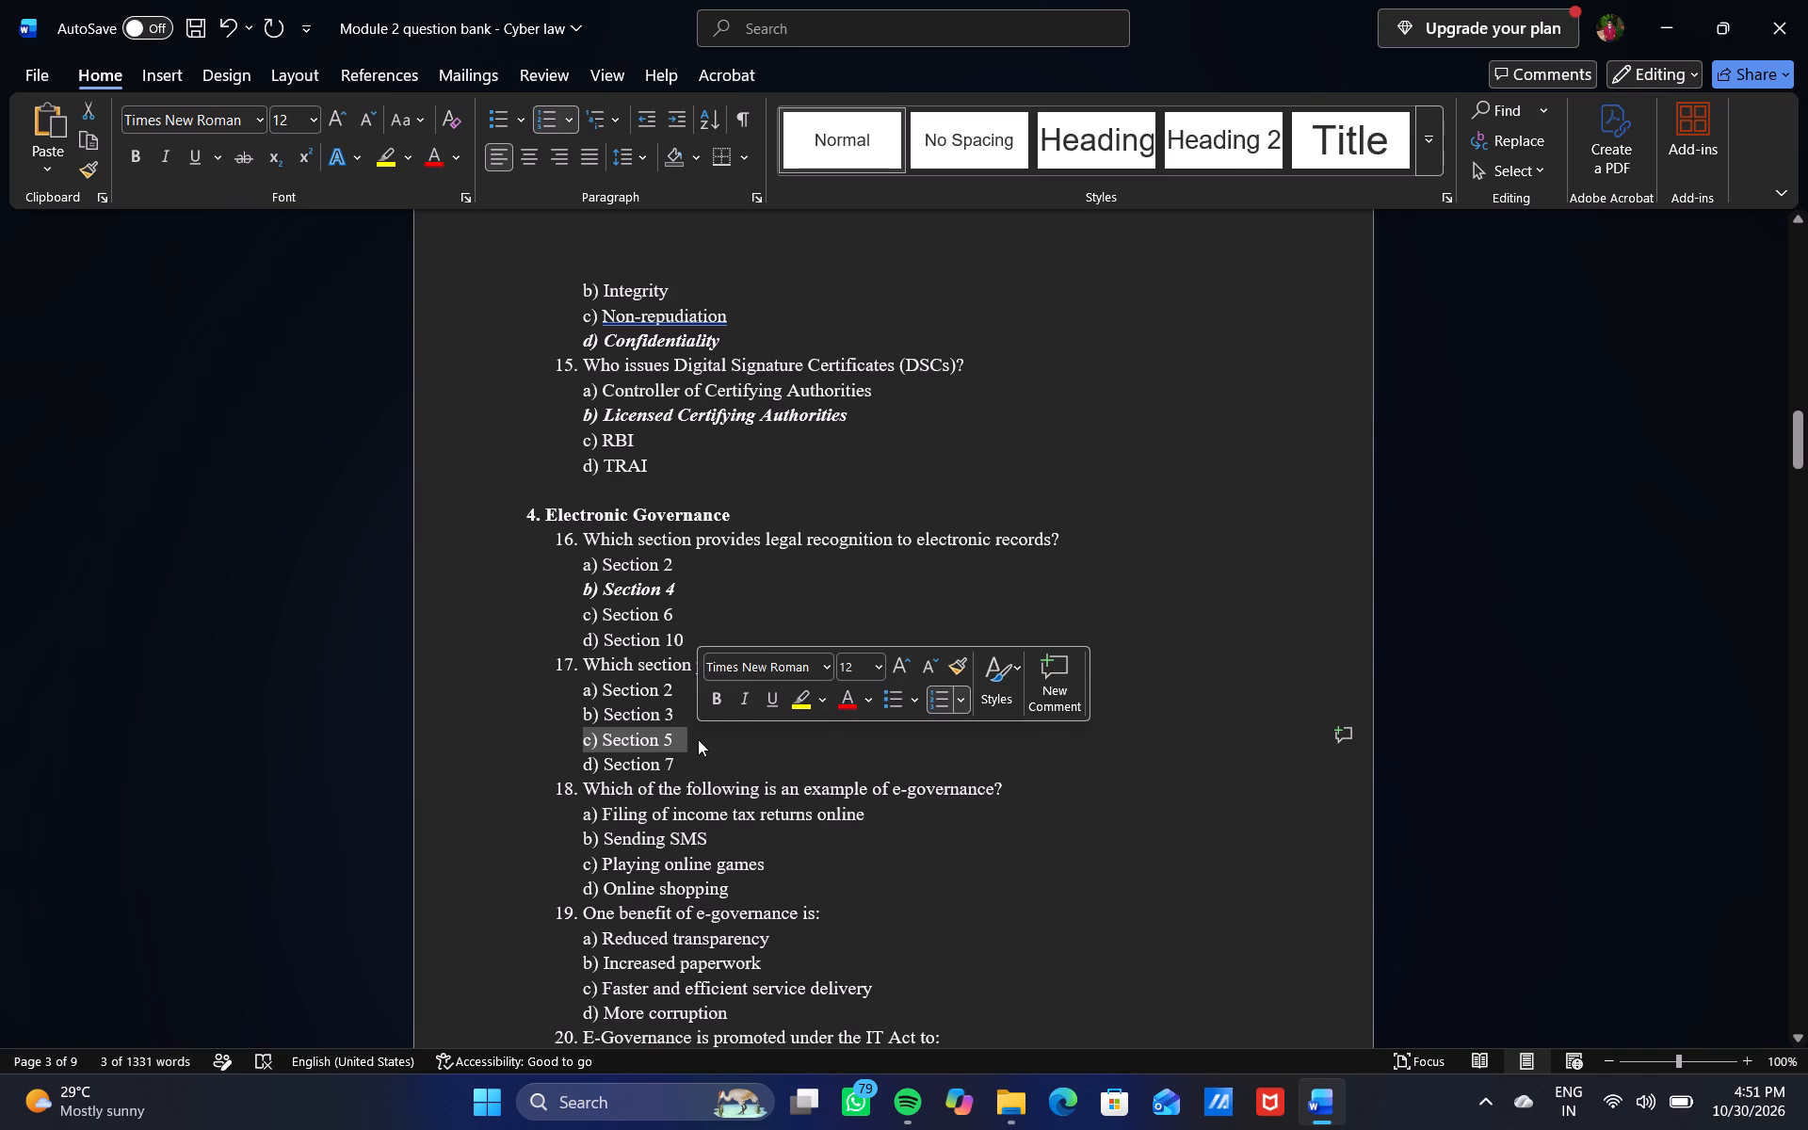
pyautogui.hotkey('ctrl', 'b')
pyautogui.hotkey('ctrl', 'i')
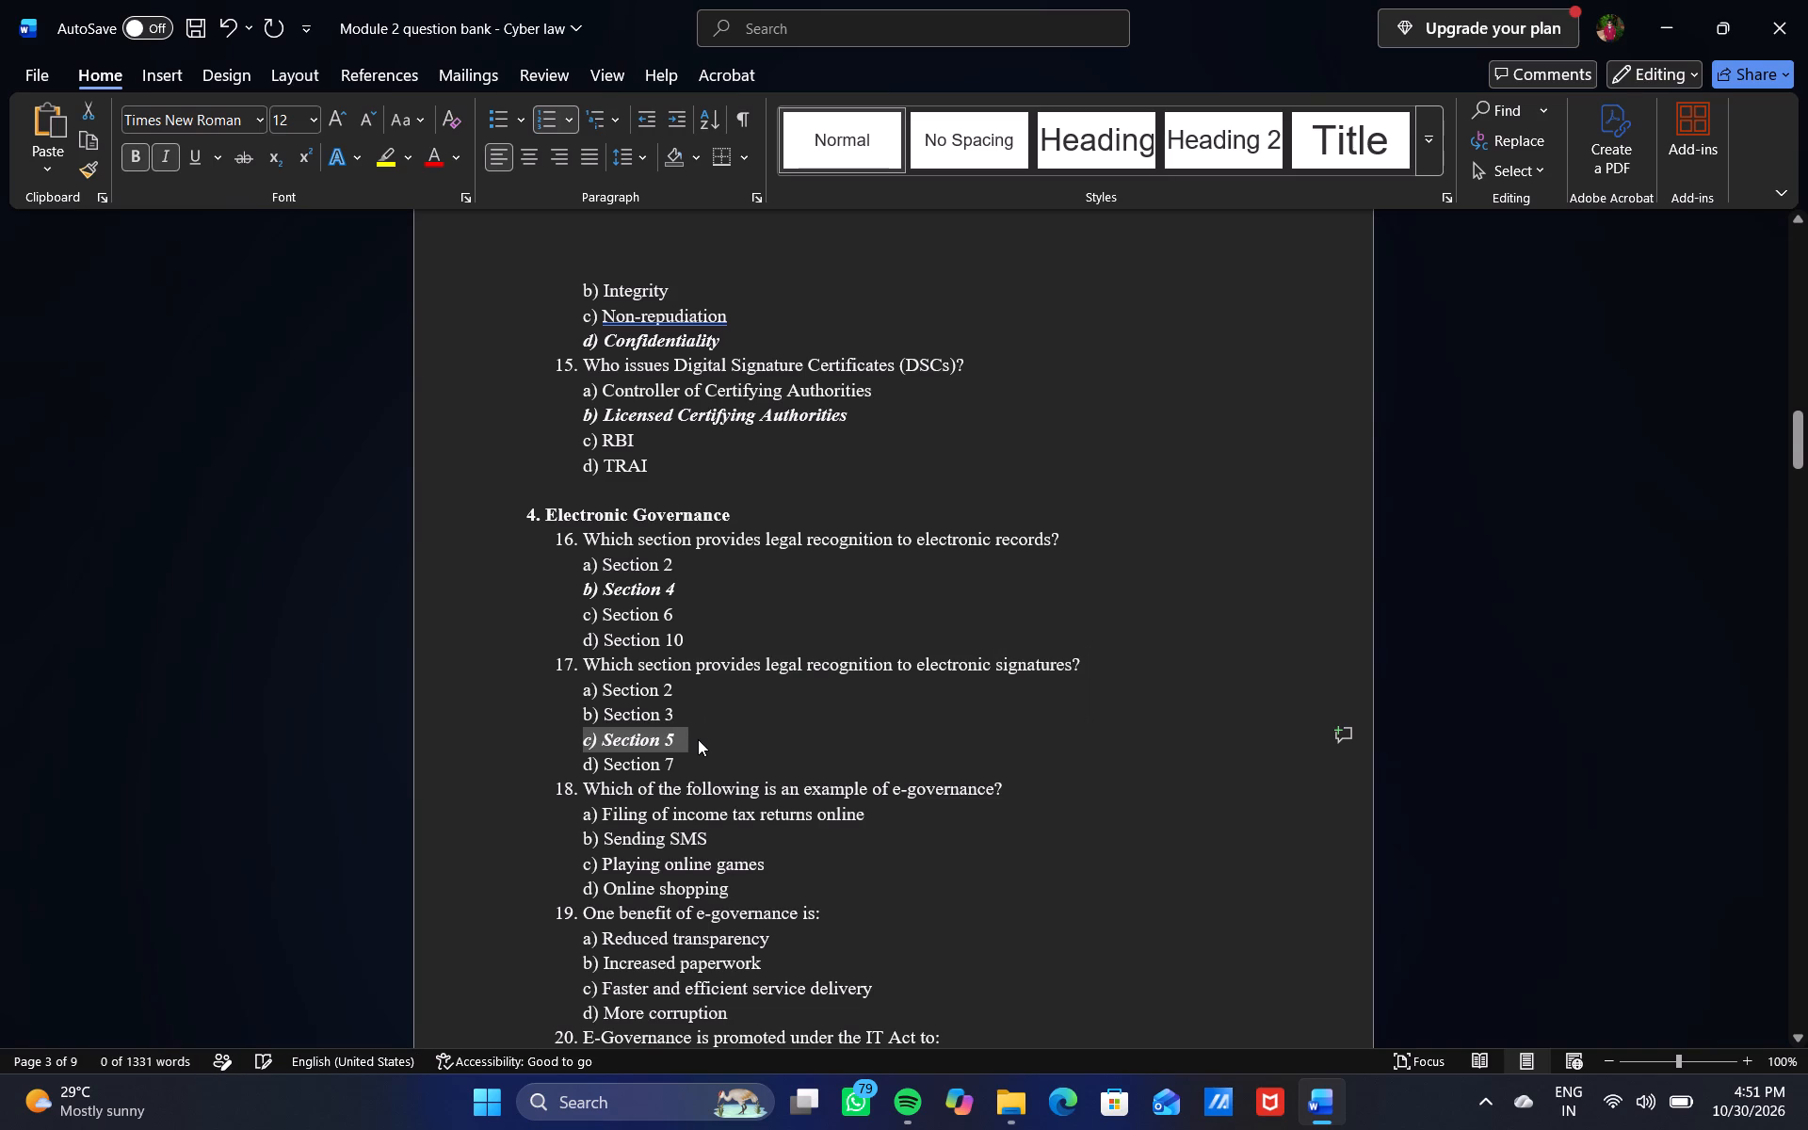
pyautogui.click(694, 819)
# Format the whole of option "a) Filing of income tax returns online" under question 18 in bold and italic.
pyautogui.scroll(-1, 694, 819)
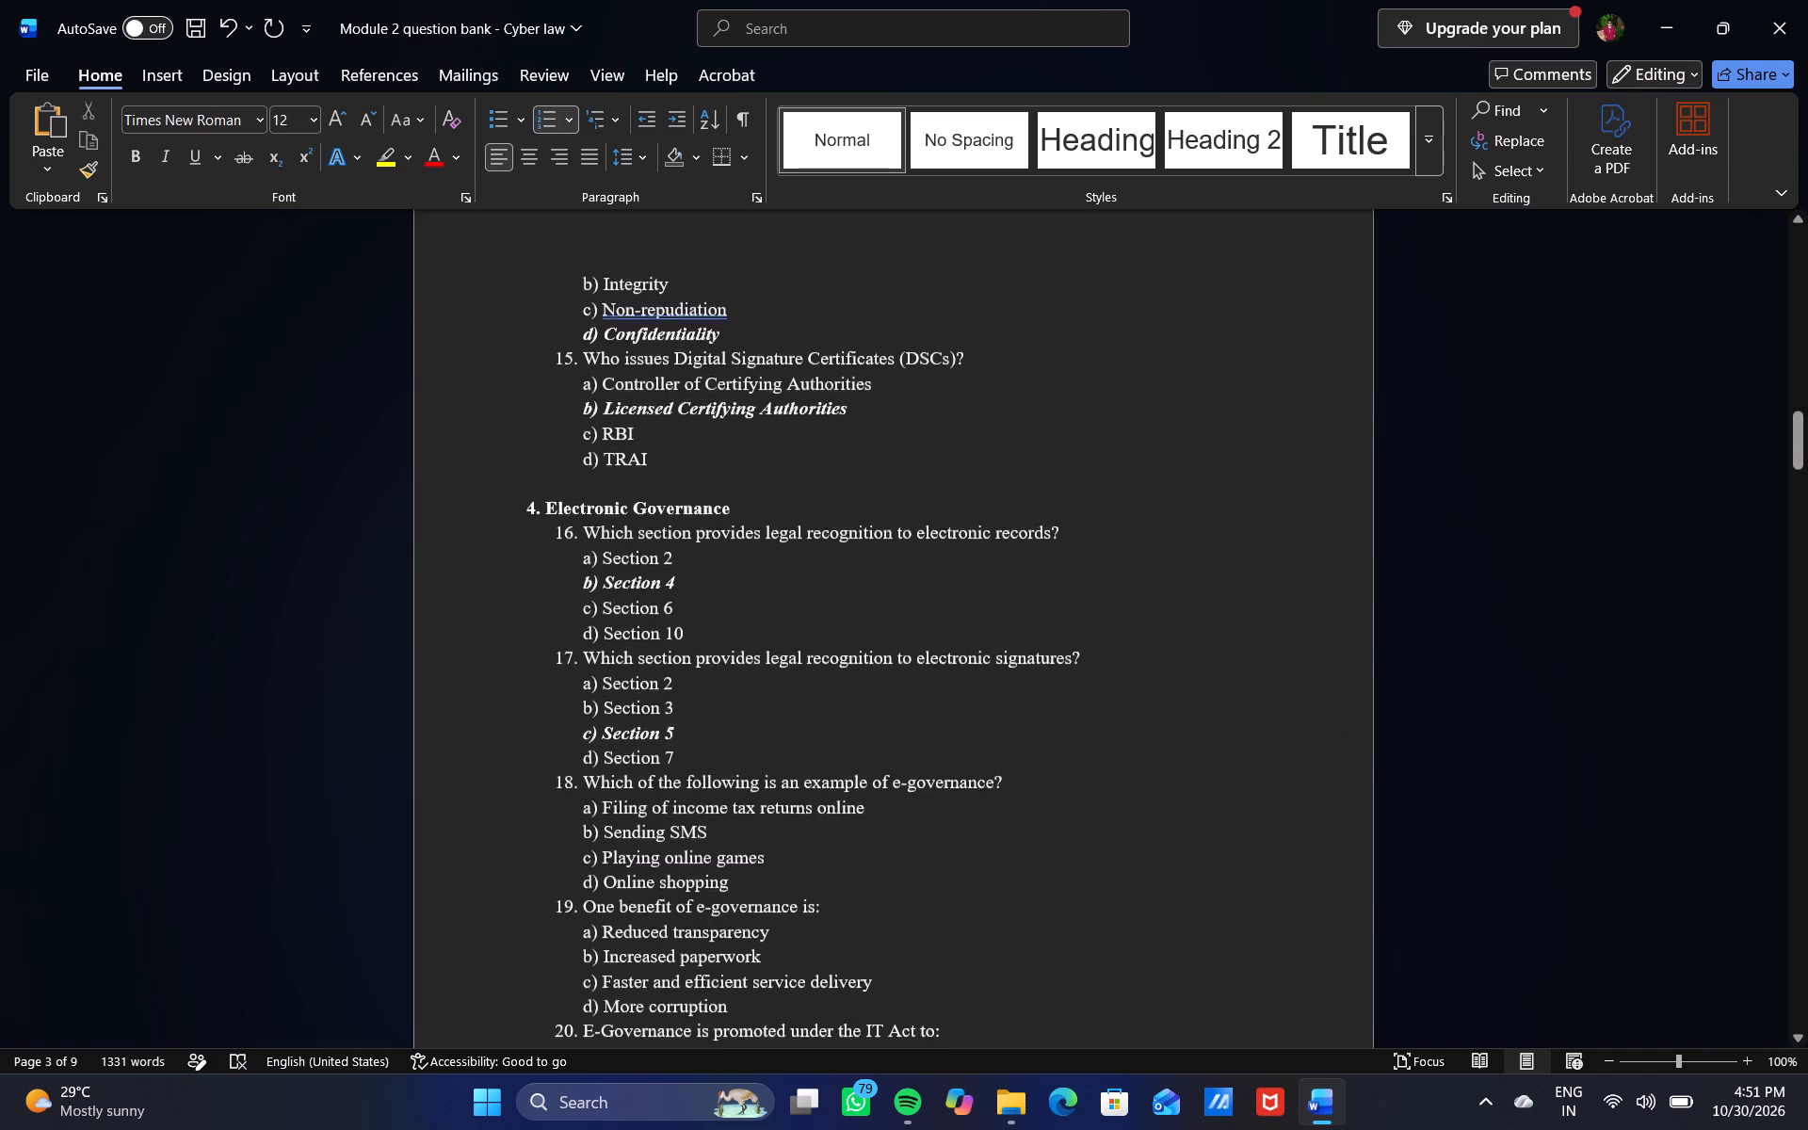
pyautogui.scroll(-2, 694, 819)
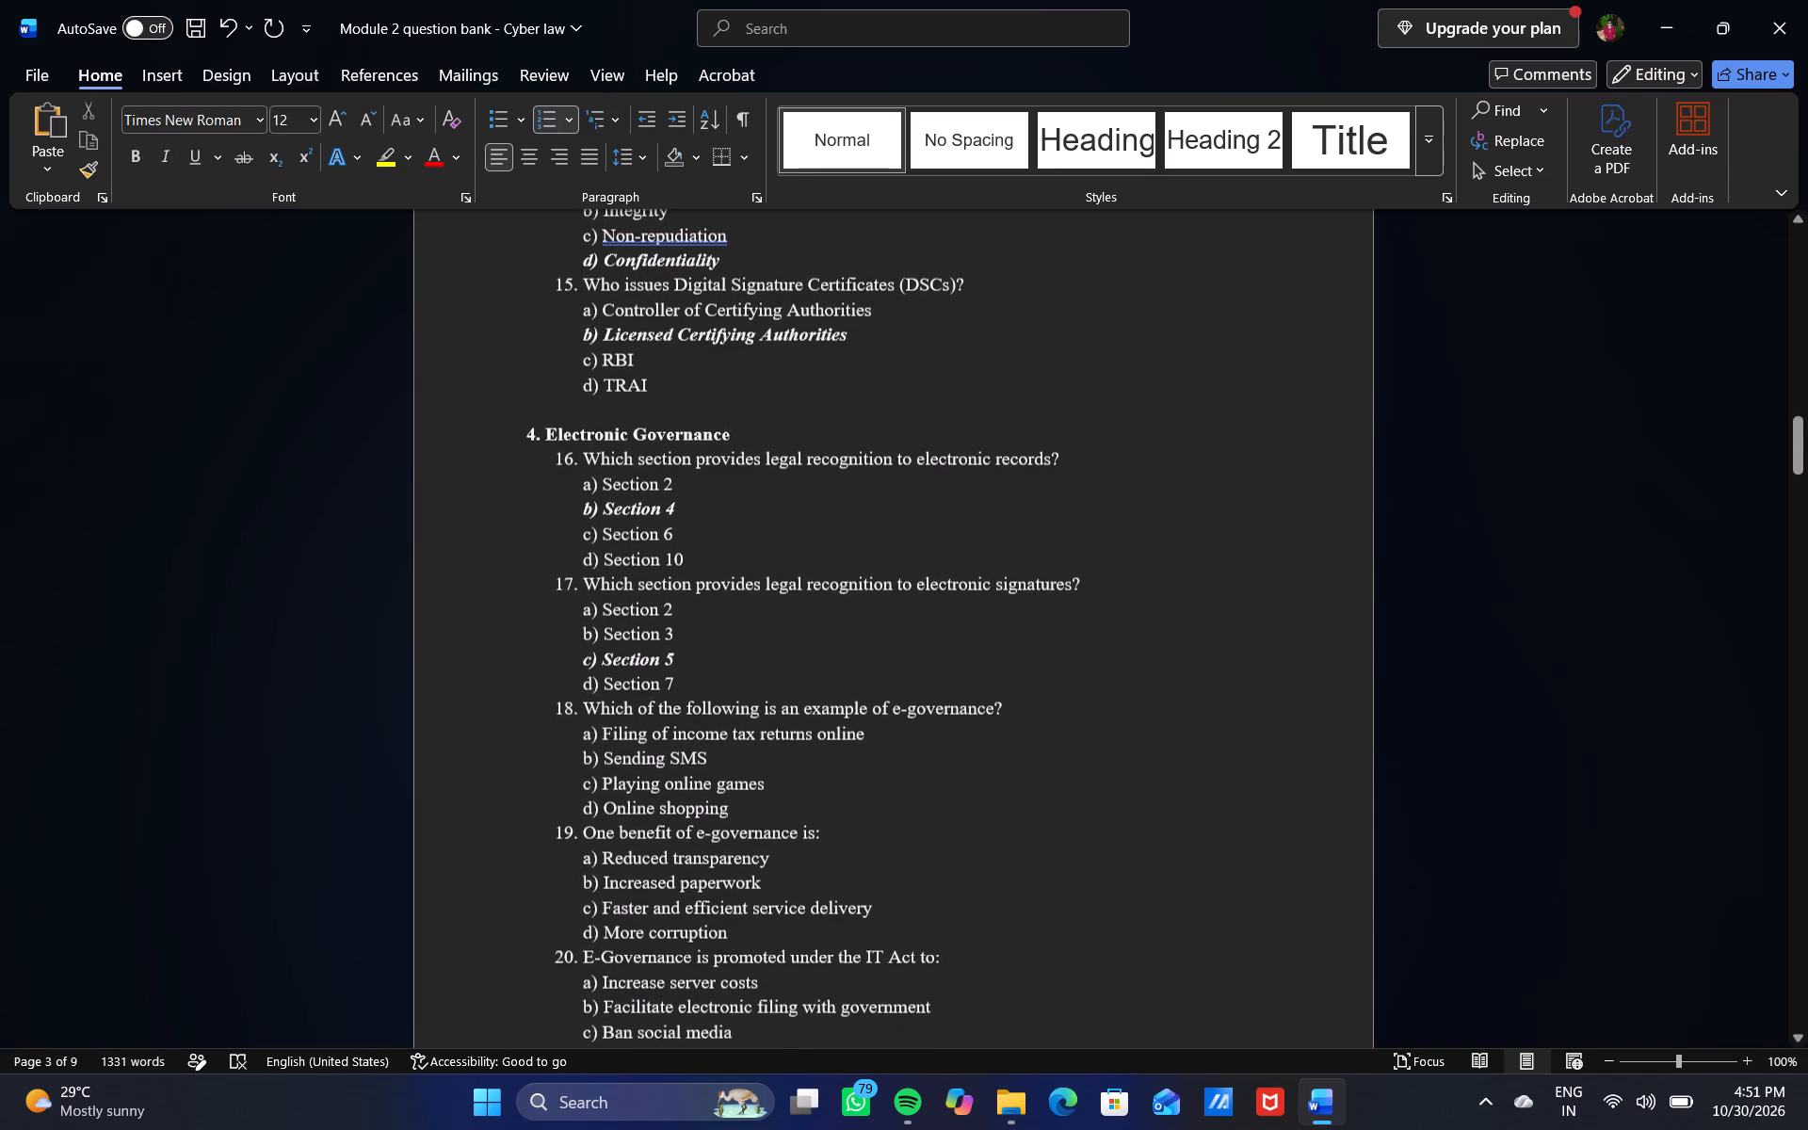
pyautogui.scroll(-1, 694, 819)
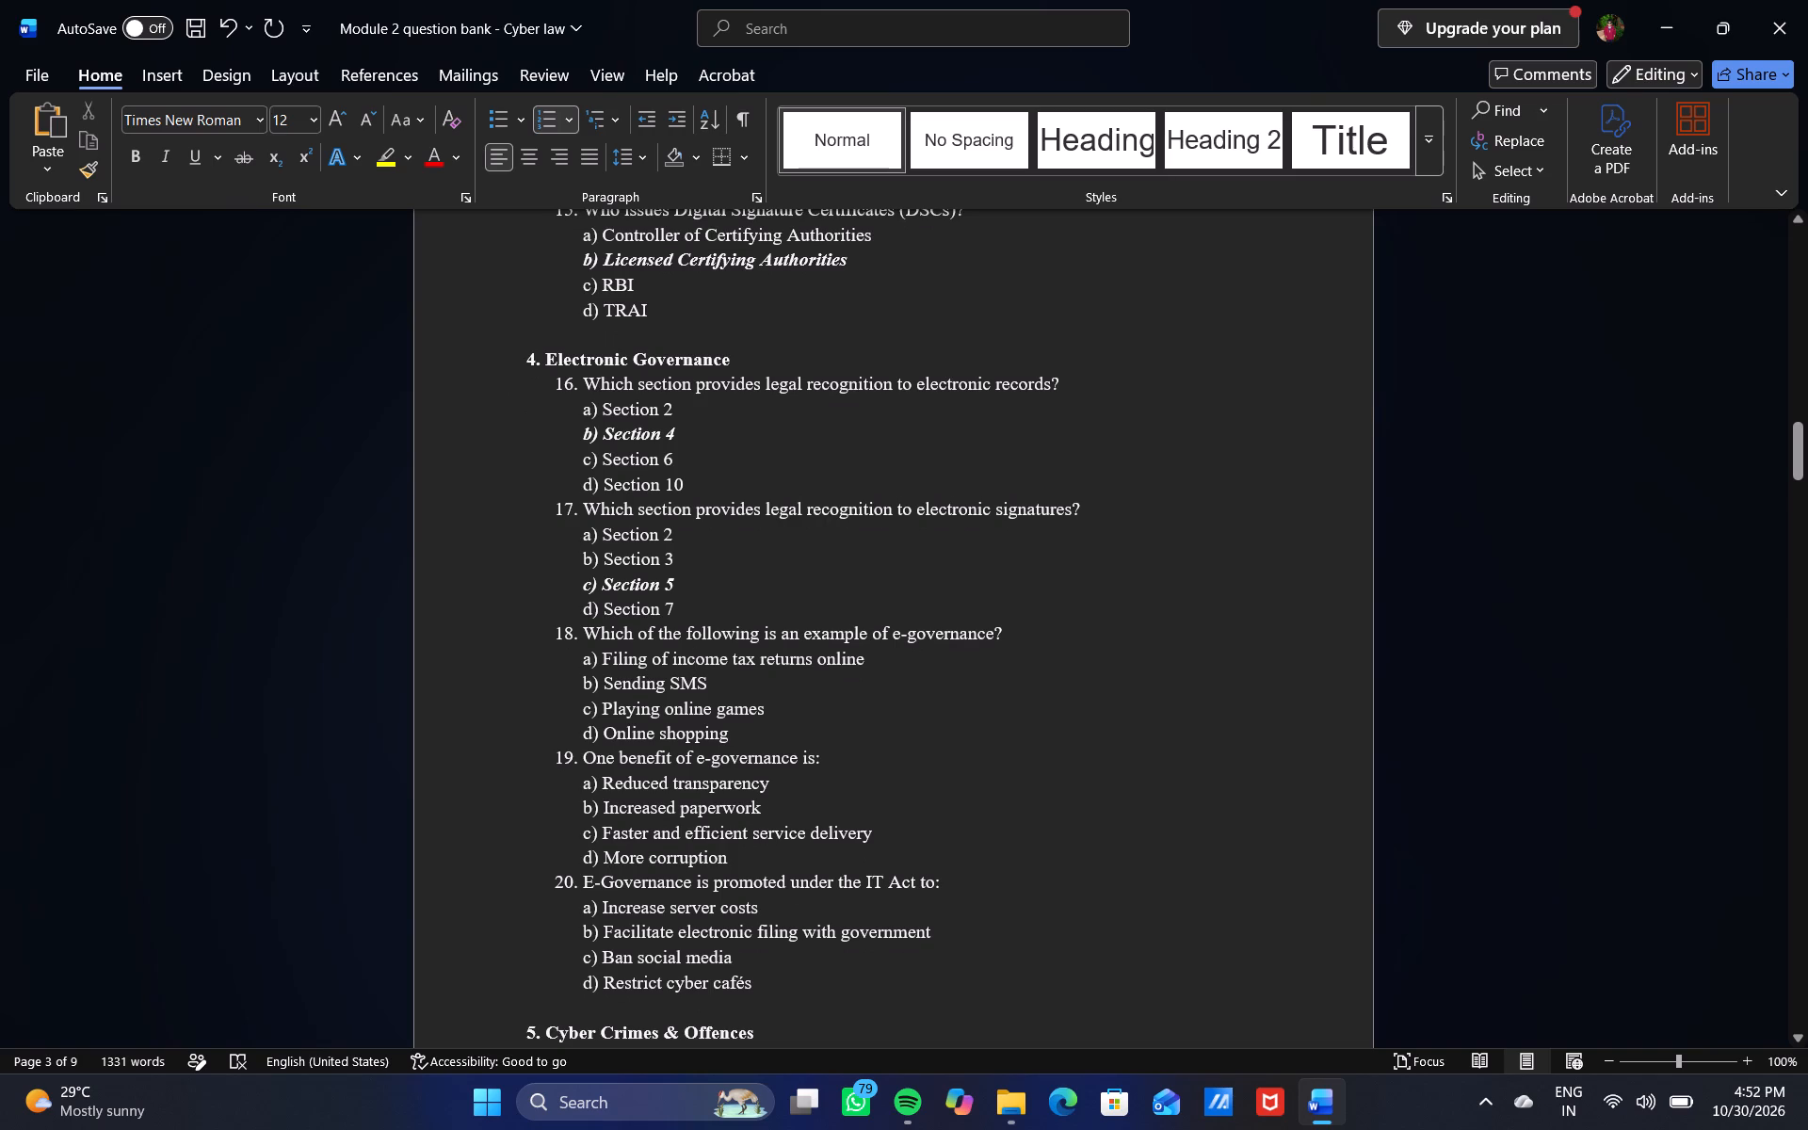
pyautogui.moveTo(562, 646); pyautogui.dragTo(641, 648)
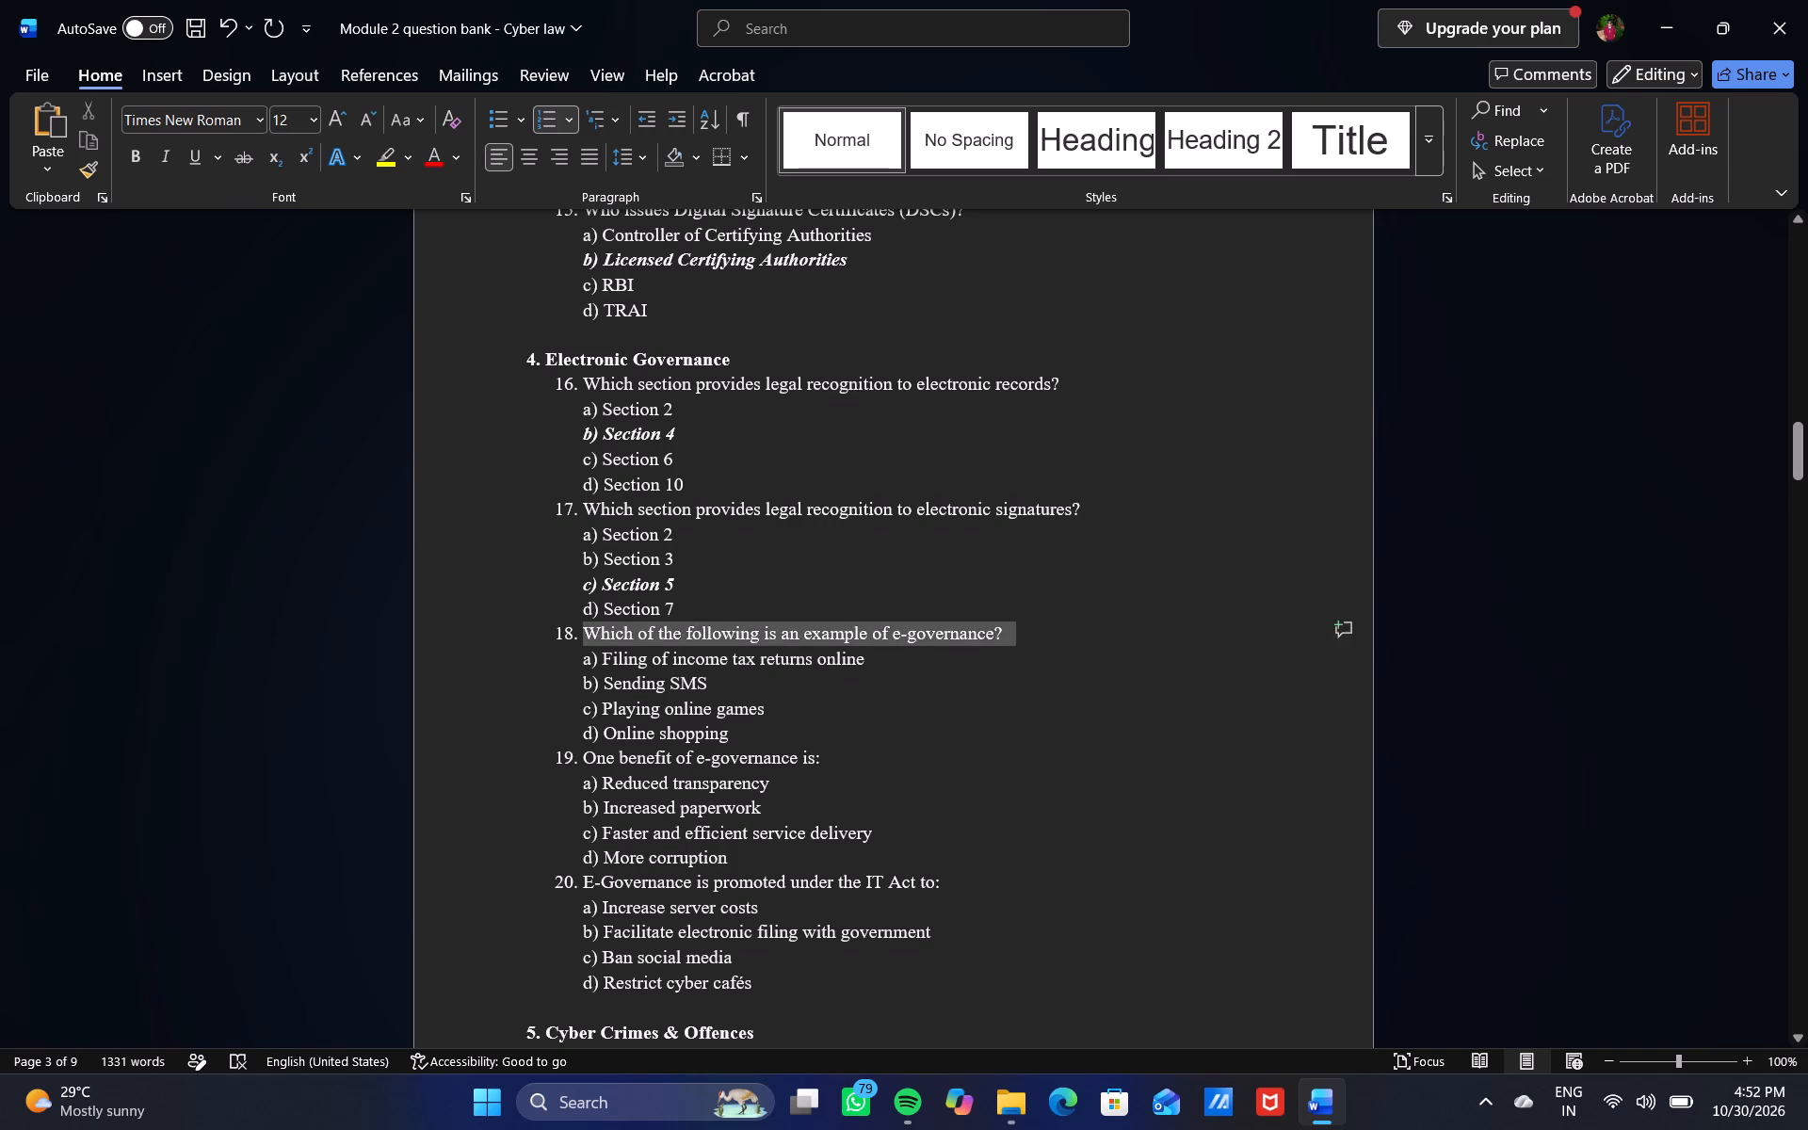
pyautogui.moveTo(641, 648); pyautogui.dragTo(894, 665)
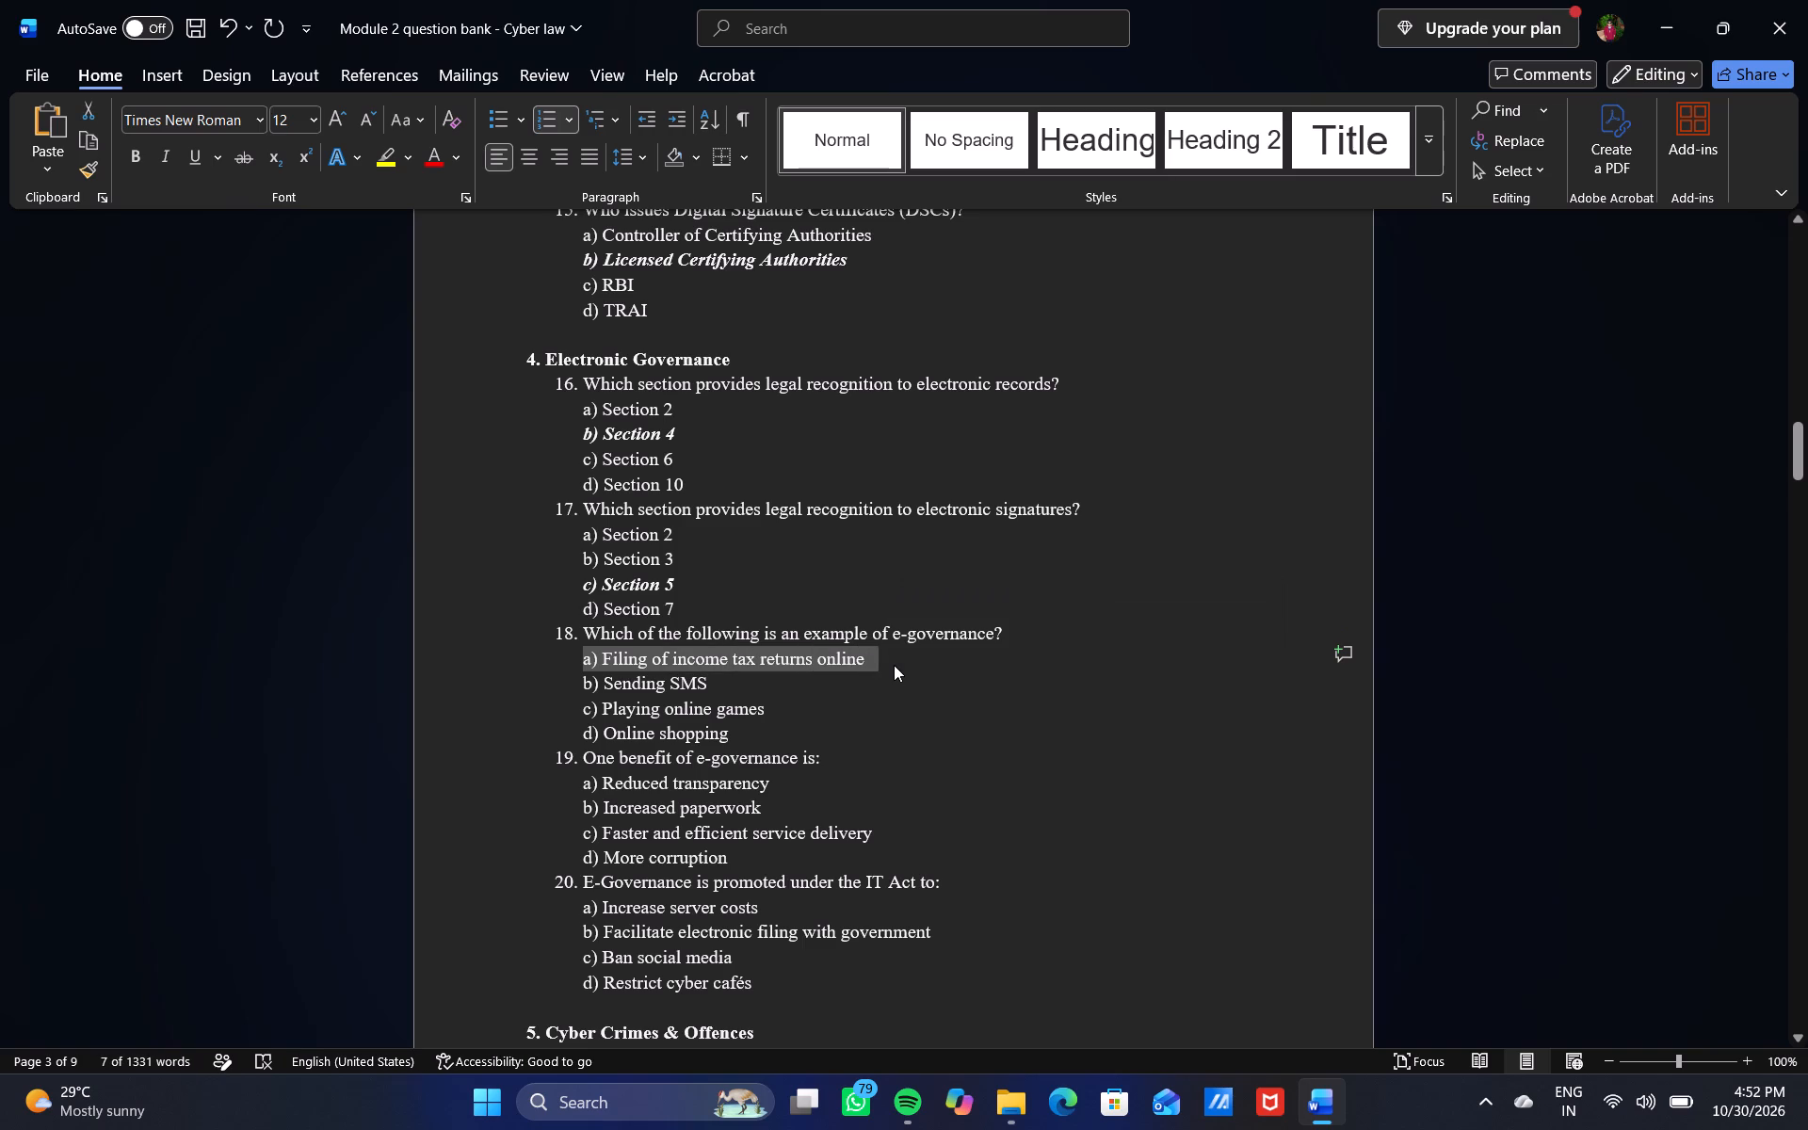
pyautogui.hotkey('ctrl', 'b')
pyautogui.hotkey('ctrl', 'i')
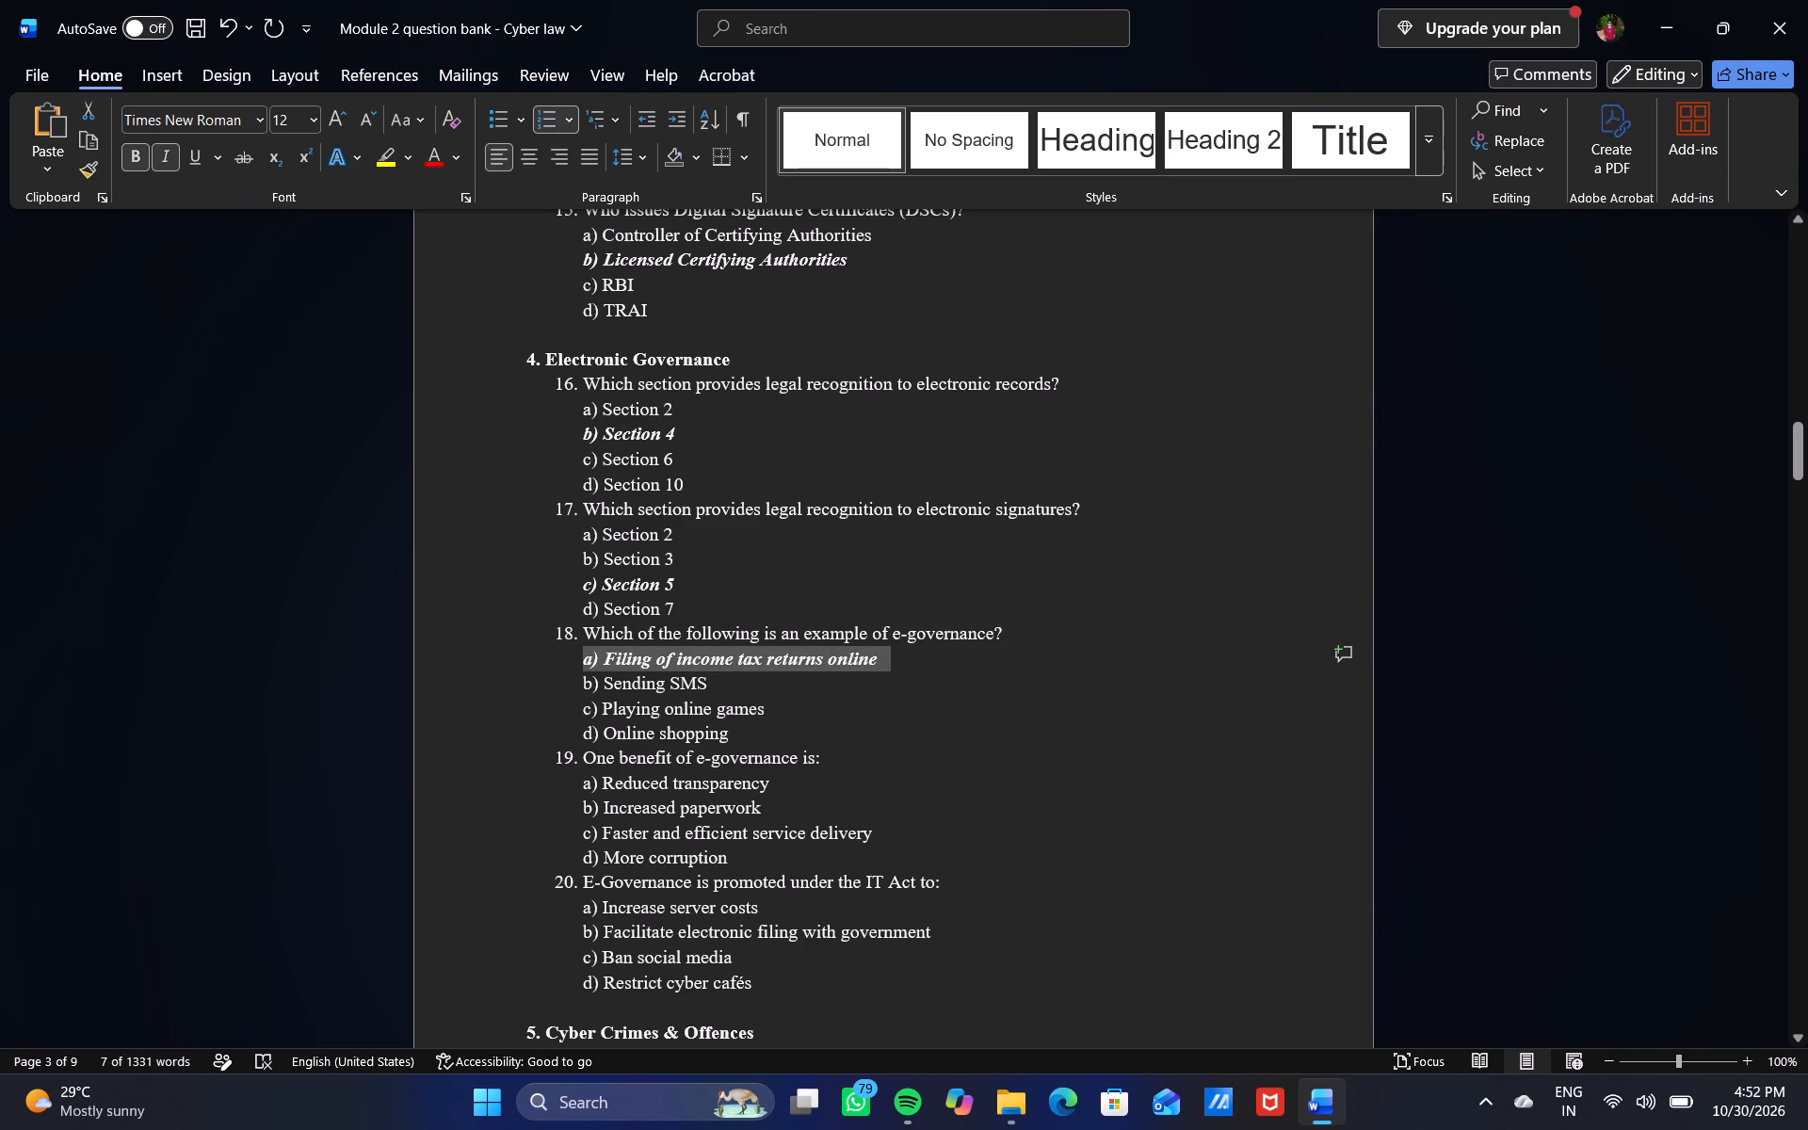
# Format option "c) Faster and efficient service delivery" under question 19 in bold and italic.
pyautogui.scroll(-1, 718, 776)
pyautogui.click(718, 776)
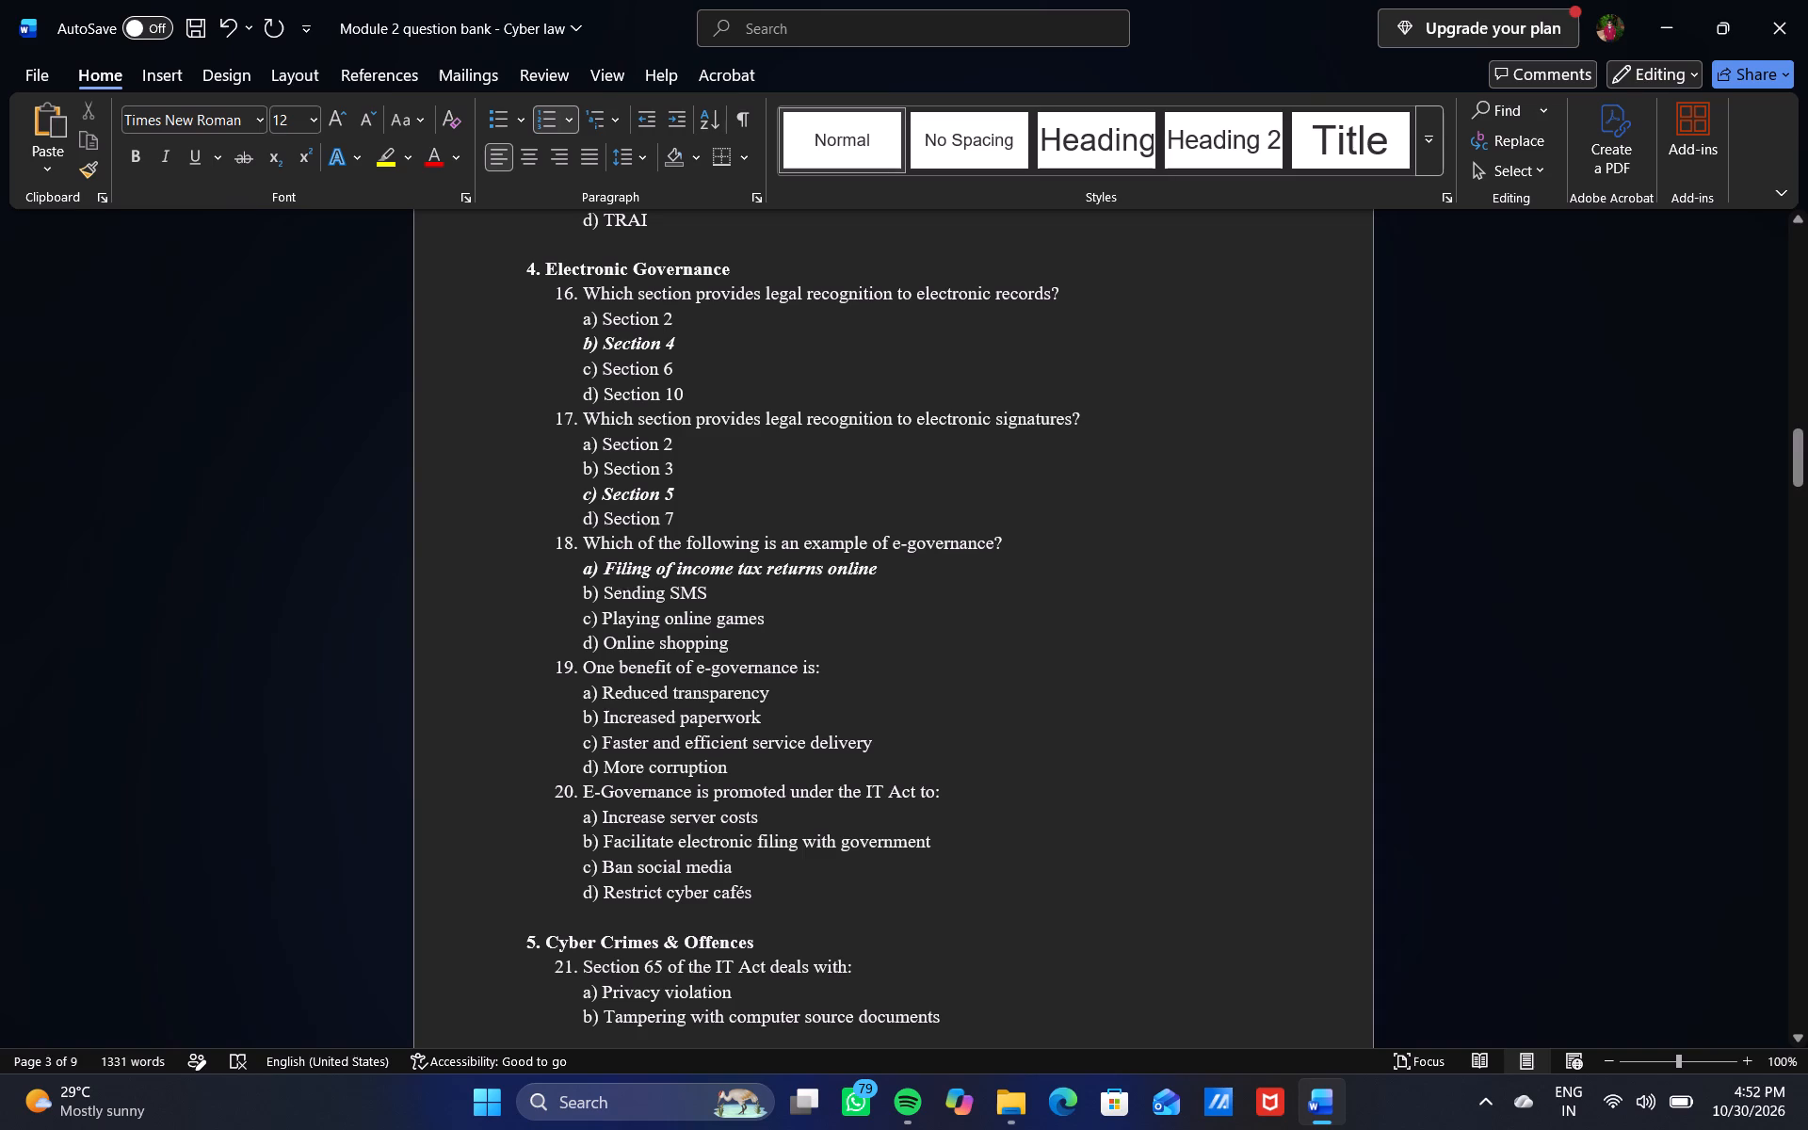
pyautogui.moveTo(566, 751); pyautogui.dragTo(910, 747)
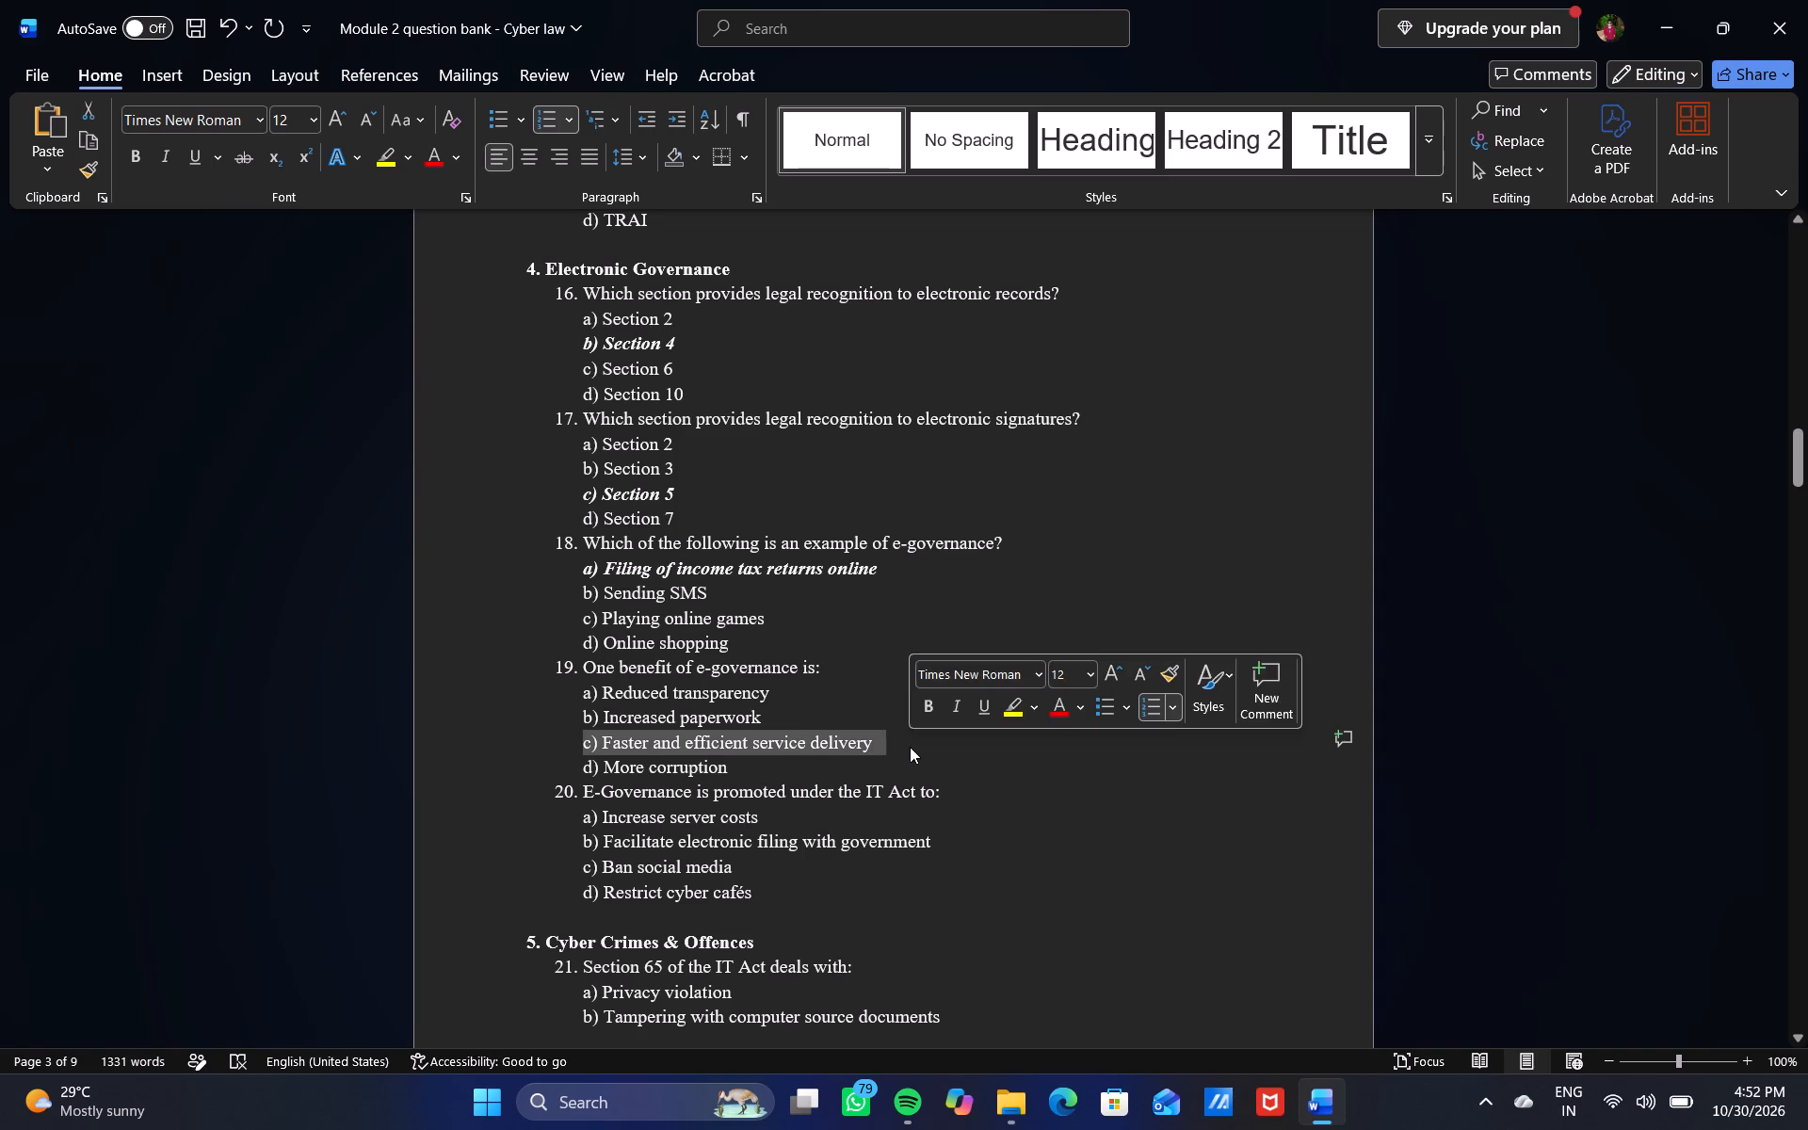
pyautogui.hotkey('ctrl', 'b')
pyautogui.hotkey('ctrl', 'i')
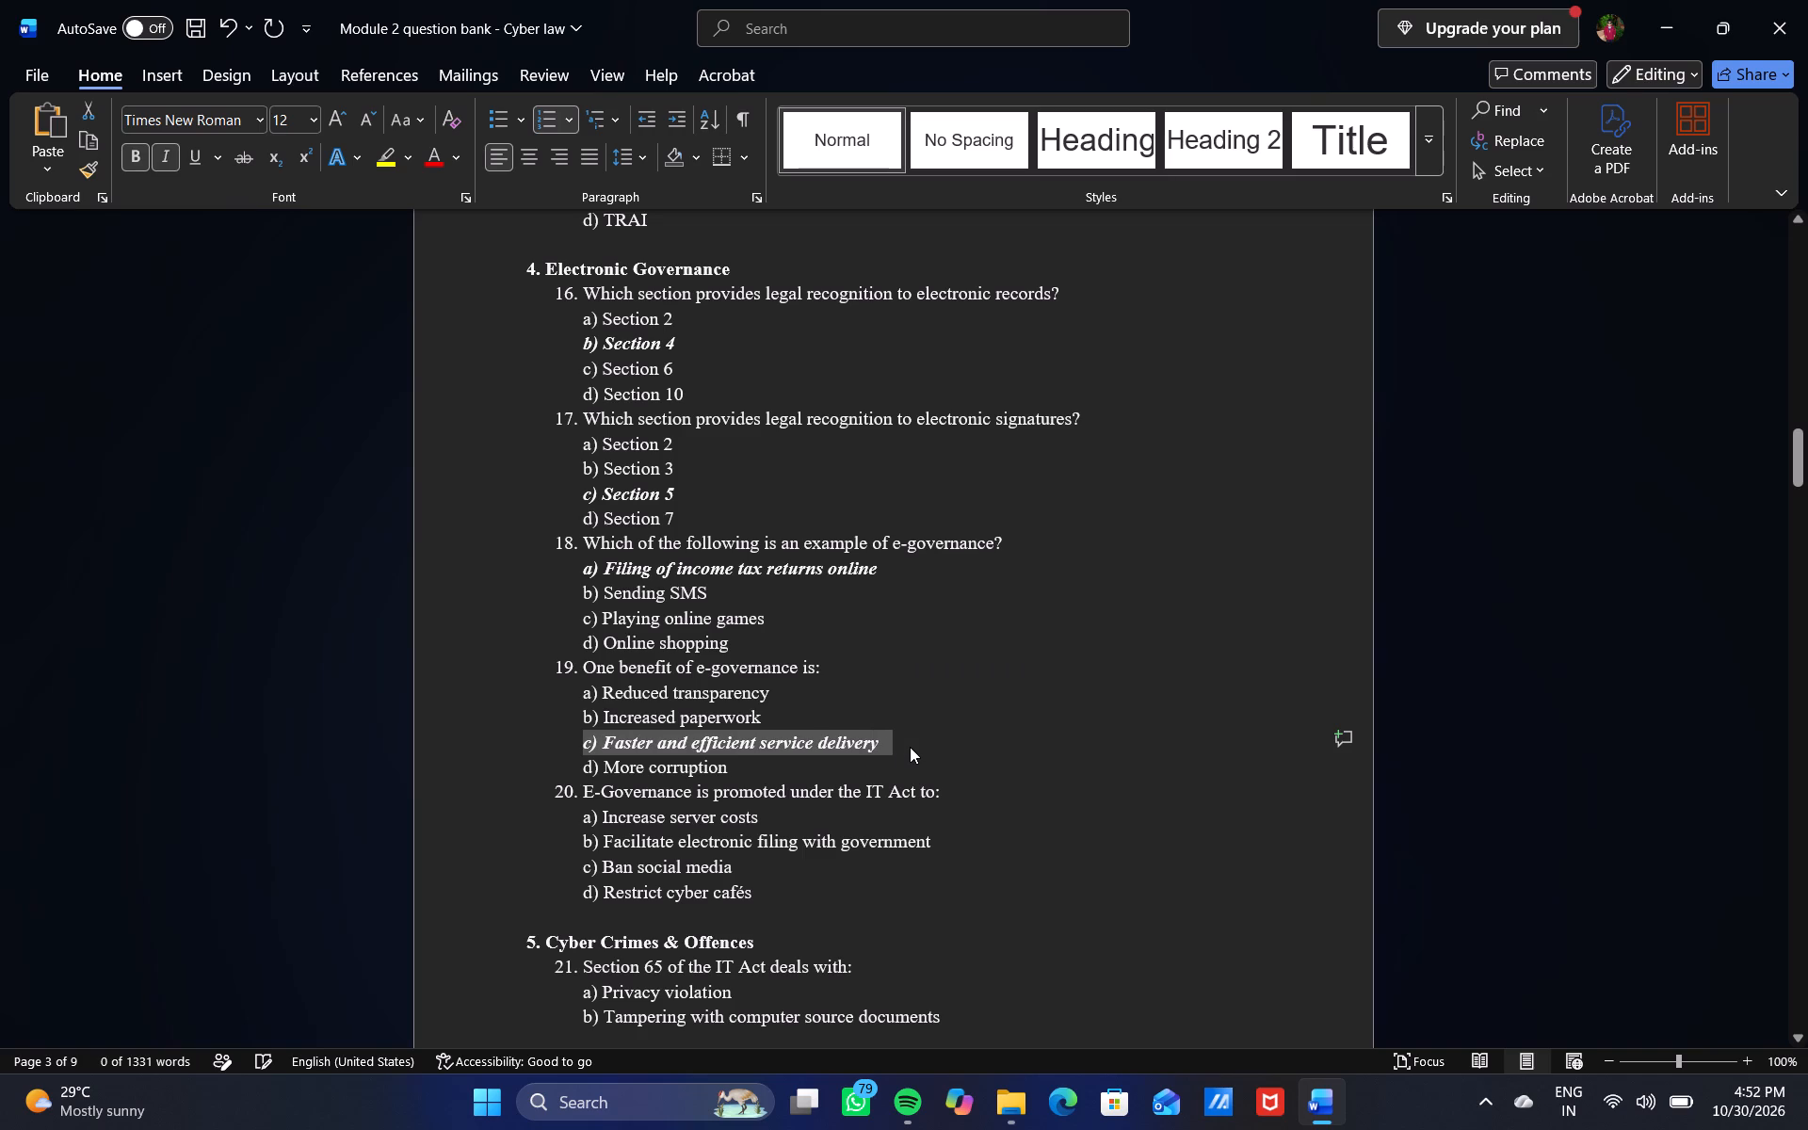
# Format the whole of option "b) Facilitate electronic filing with government" under question 20 in bold and italic.
pyautogui.scroll(-1, 685, 800)
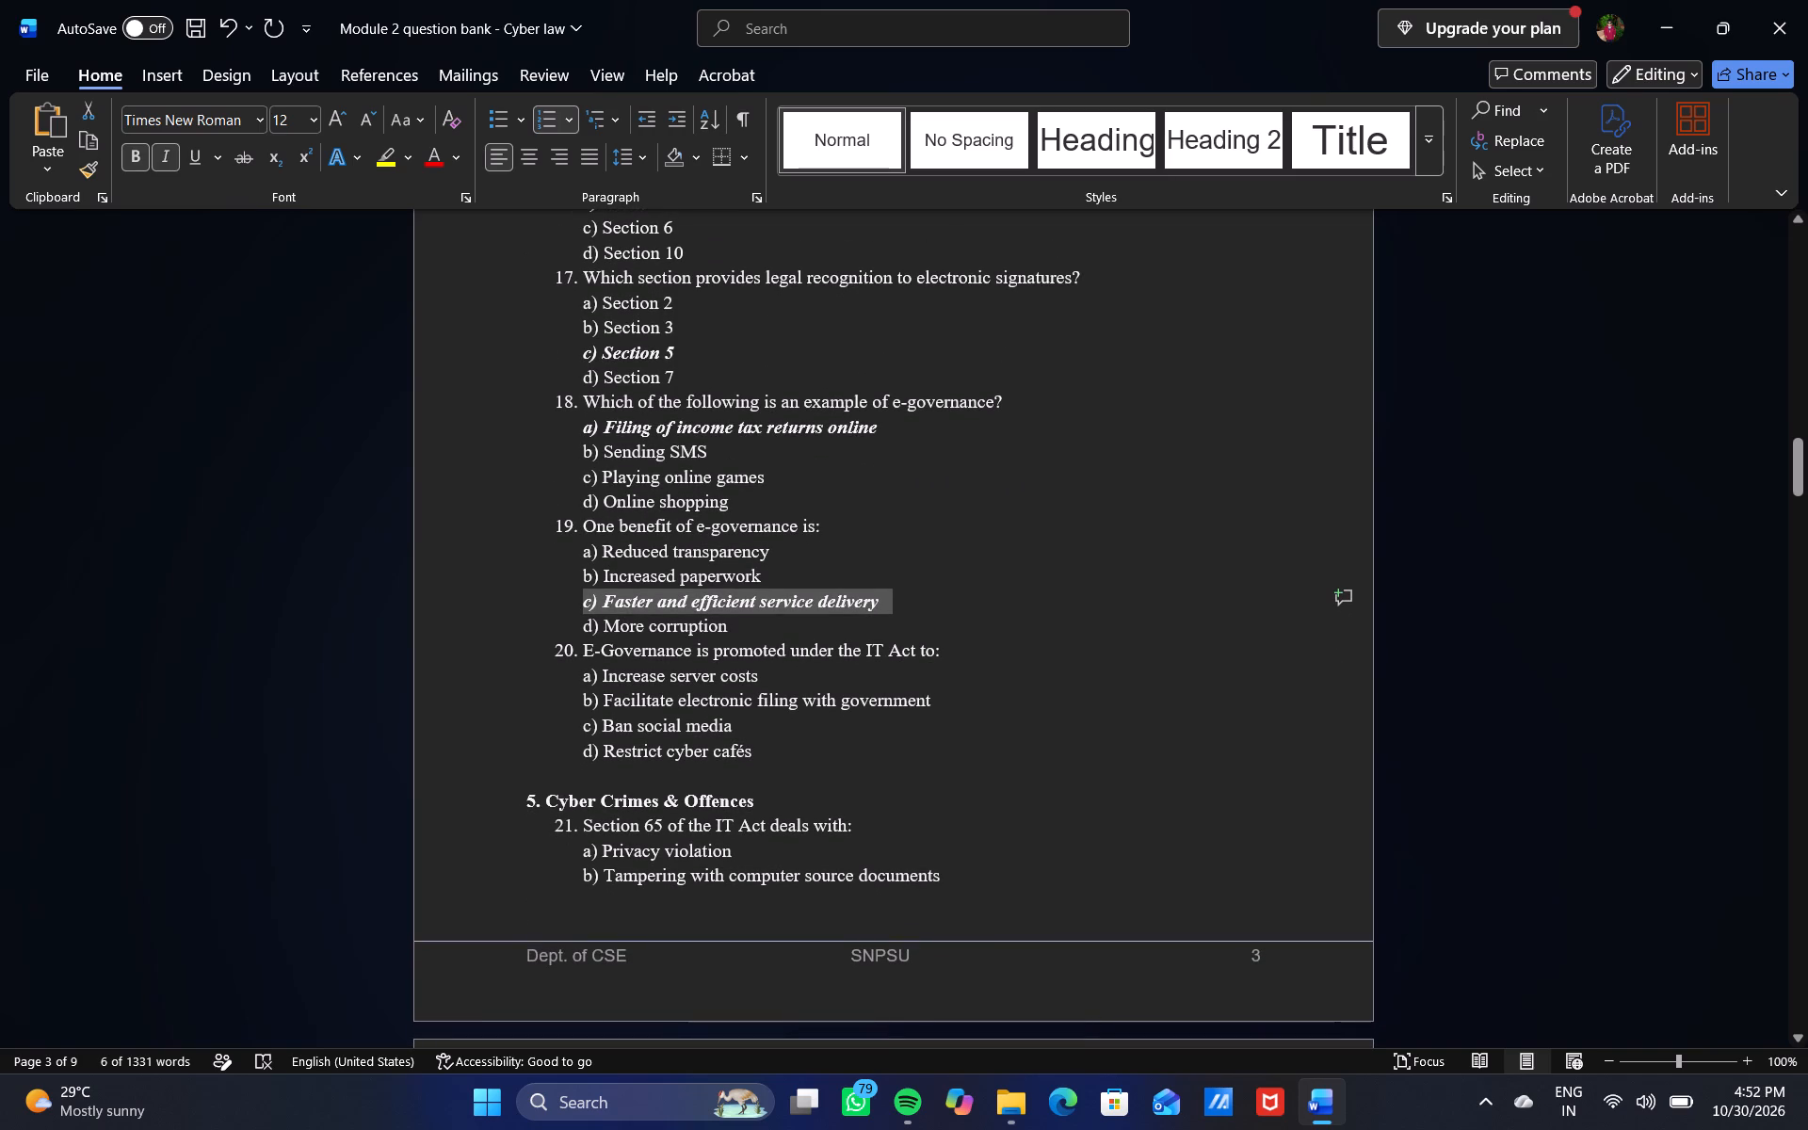
pyautogui.moveTo(558, 707); pyautogui.dragTo(978, 690)
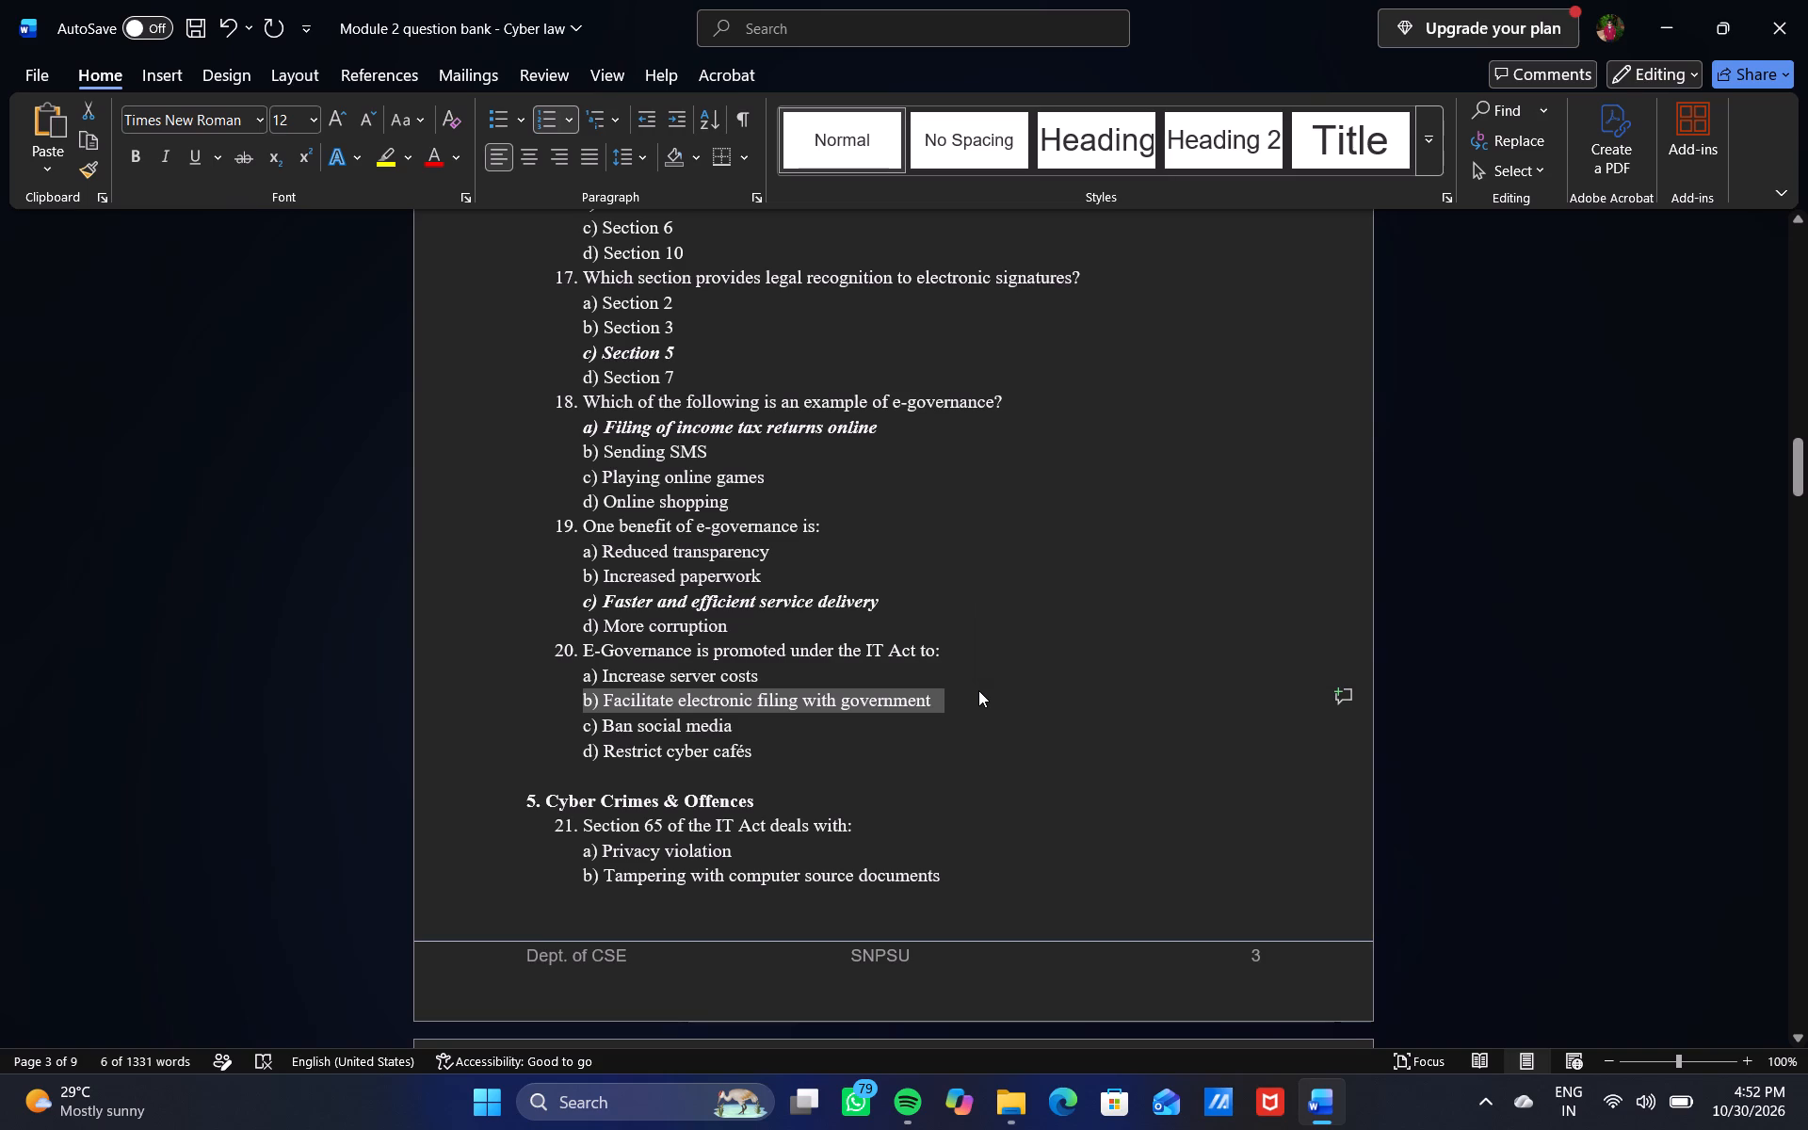
pyautogui.hotkey('ctrl', 'b')
pyautogui.hotkey('ctrl', 'i')
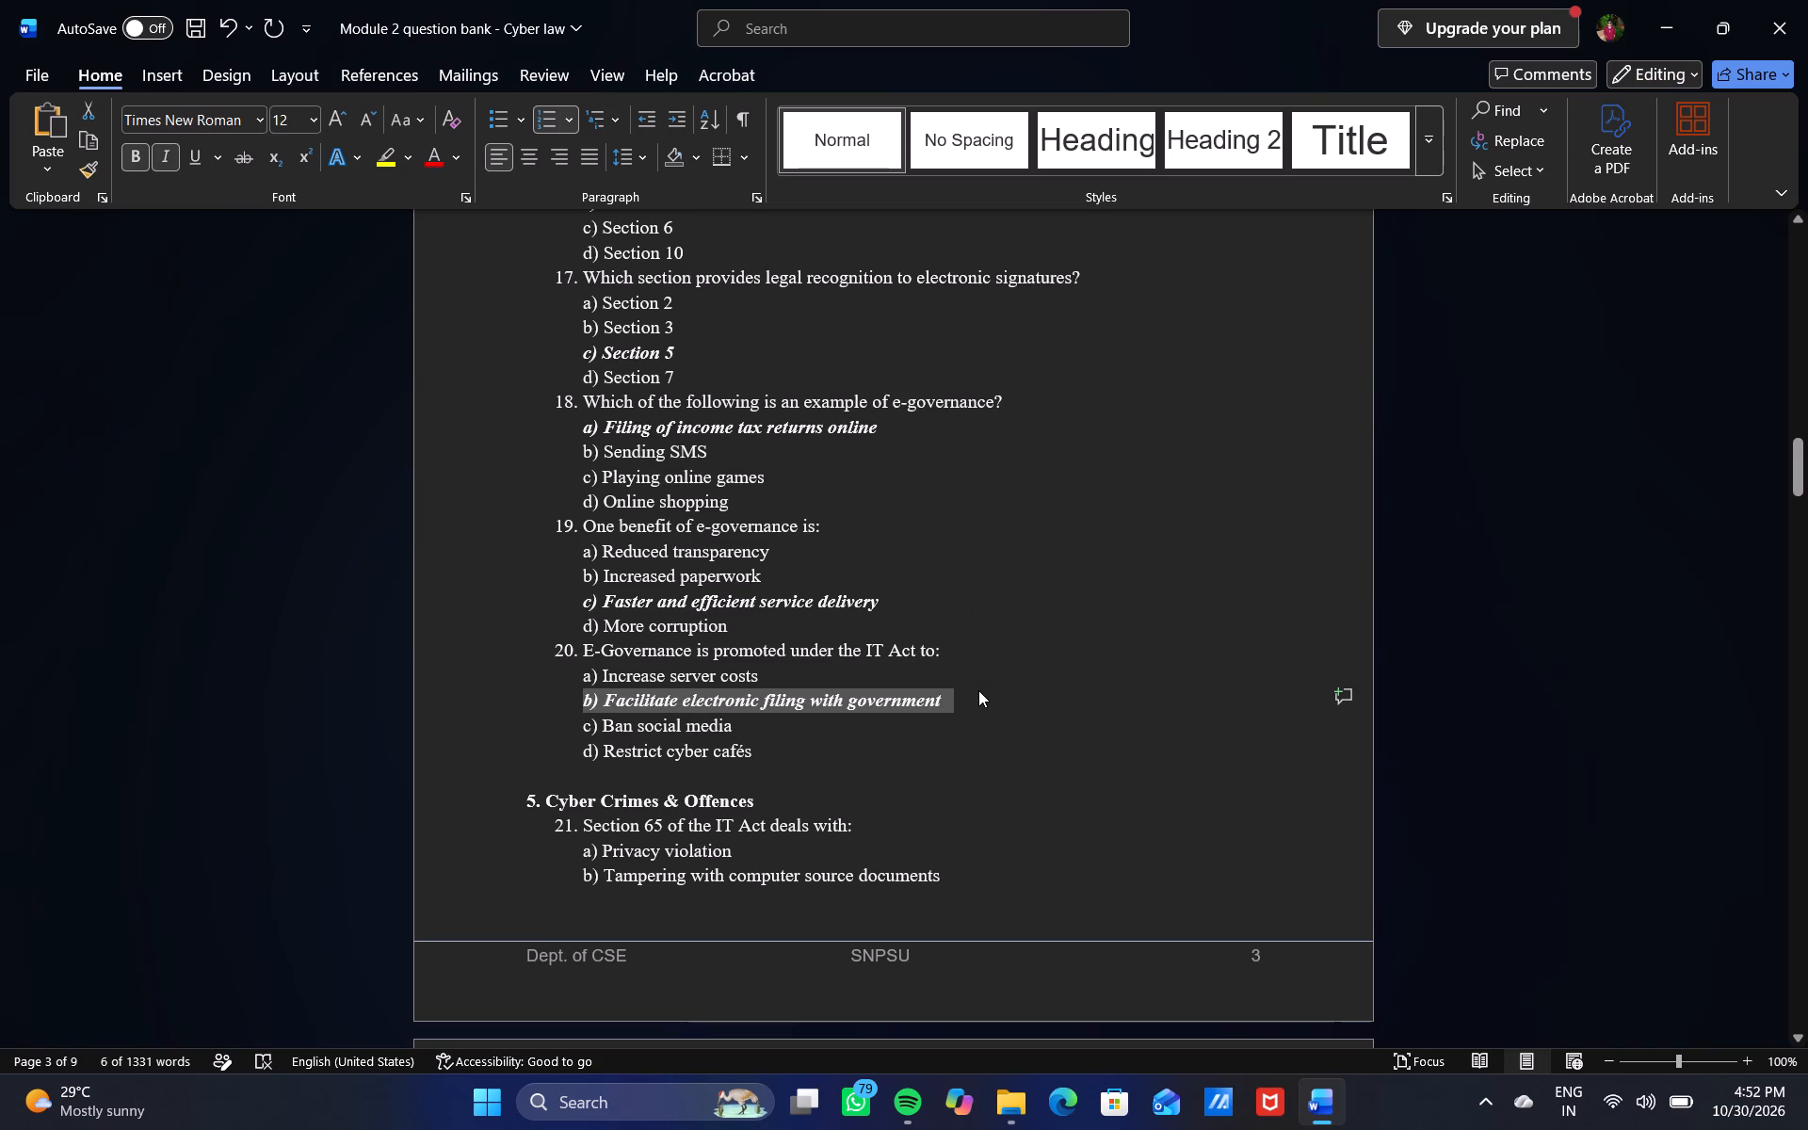
pyautogui.click(978, 690)
# Format the whole of option "b) Tampering with computer source documents" under question 21 in bold and italic.
pyautogui.scroll(-1, 852, 767)
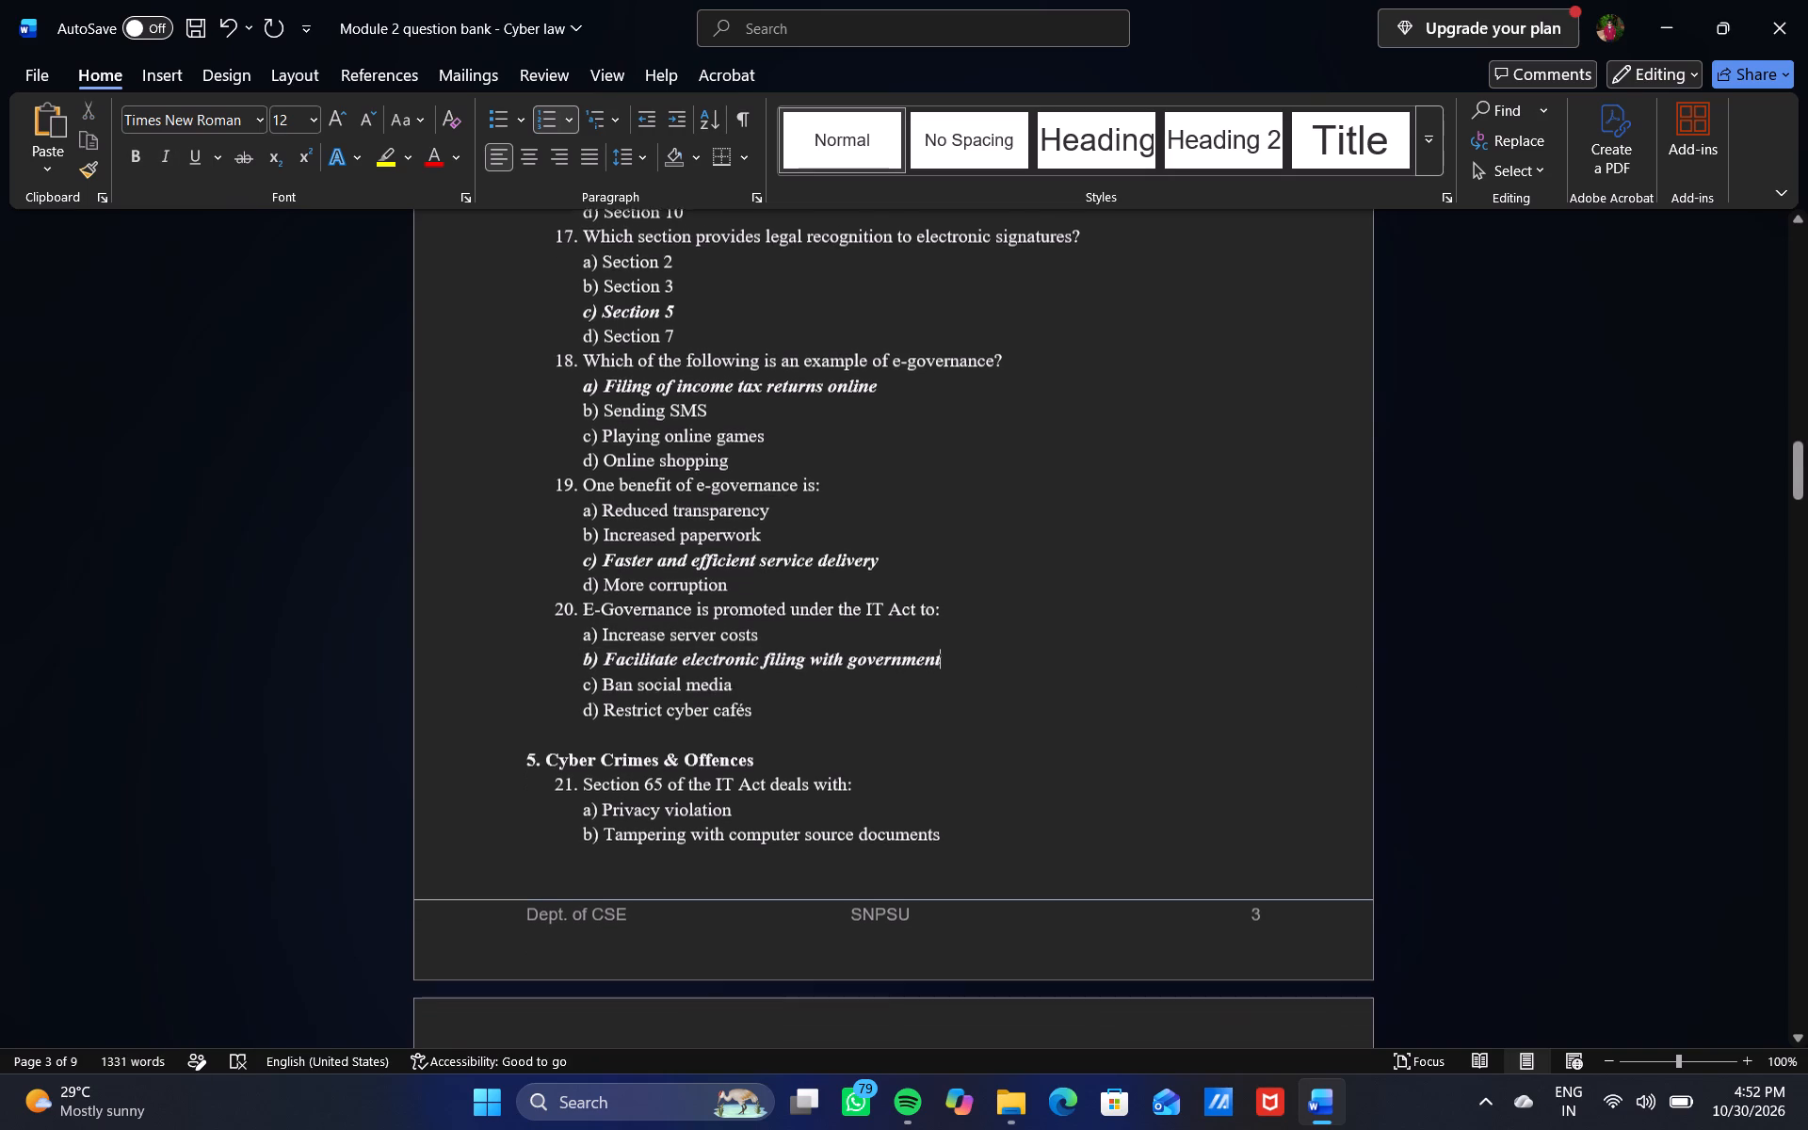
pyautogui.scroll(-2, 852, 767)
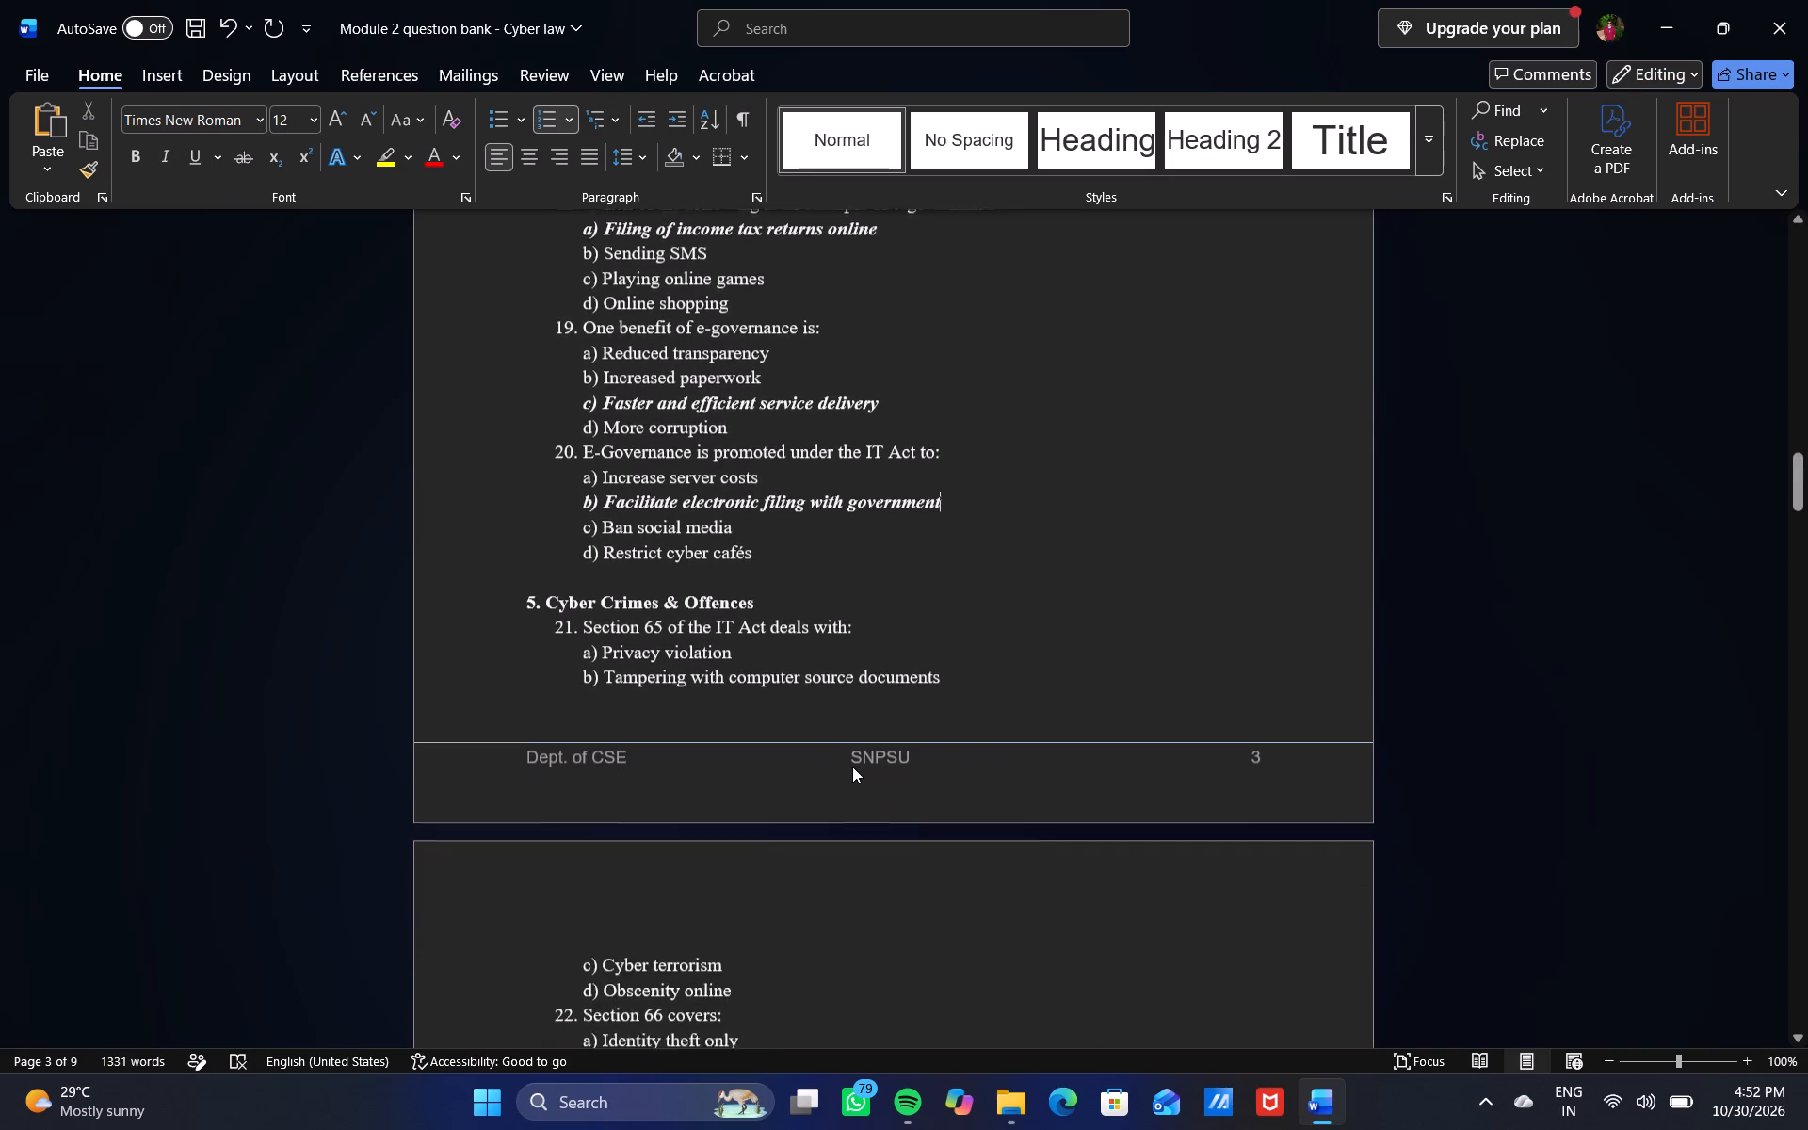
pyautogui.scroll(-2, 852, 767)
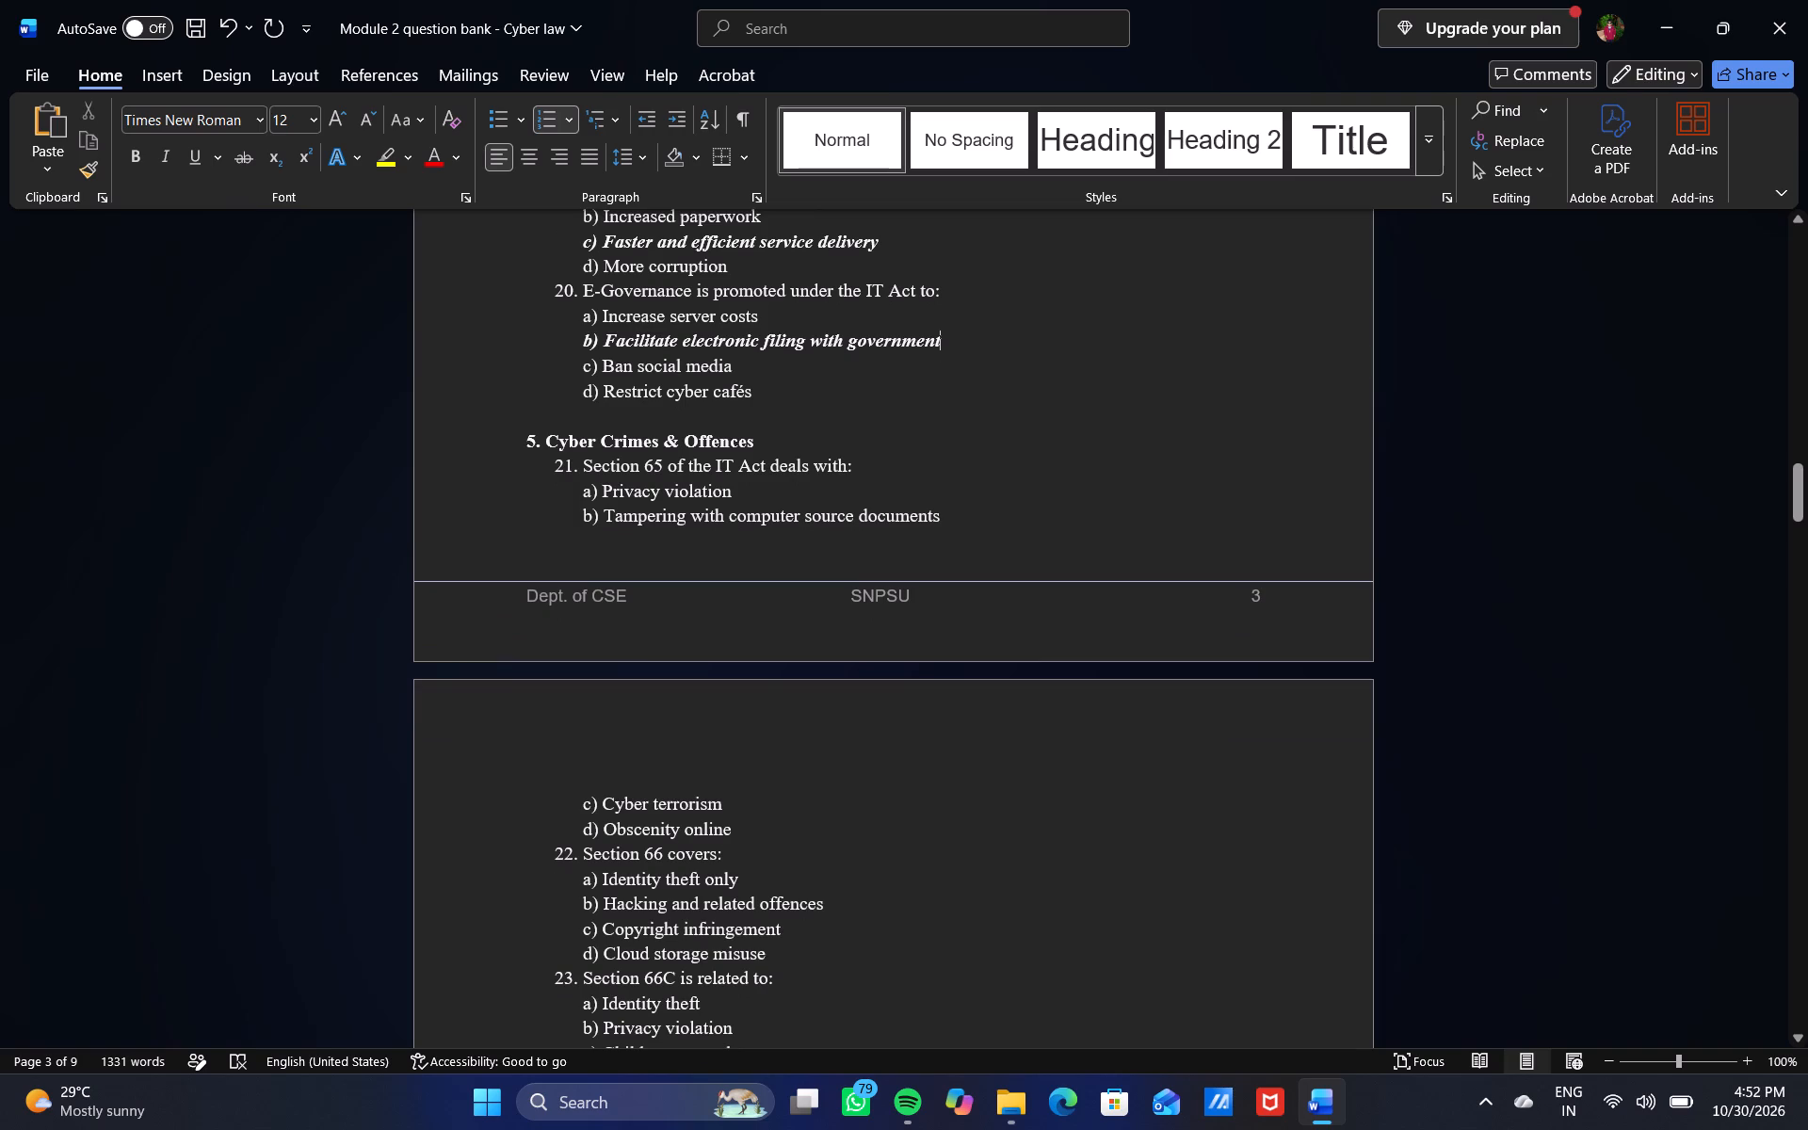
pyautogui.moveTo(555, 517); pyautogui.dragTo(965, 510)
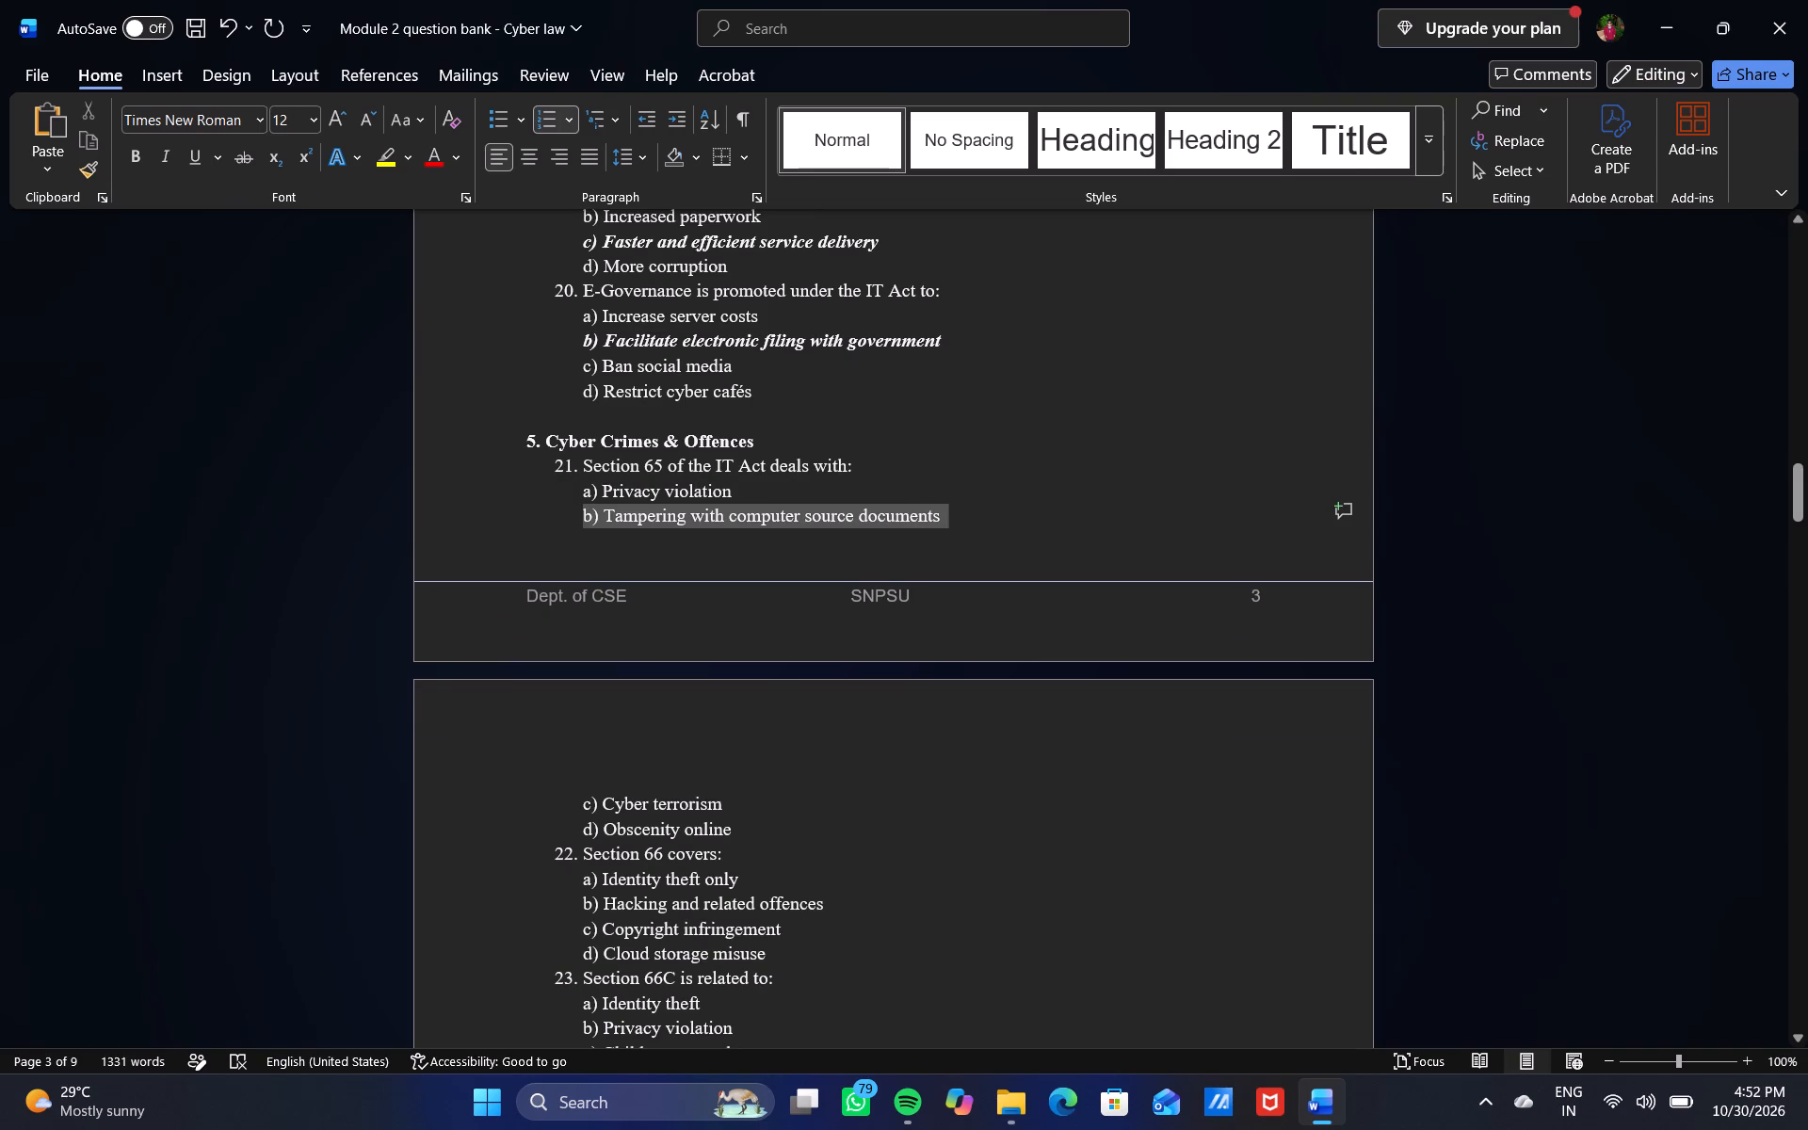
pyautogui.moveTo(965, 510); pyautogui.dragTo(971, 510)
pyautogui.hotkey('ctrl', 'b')
pyautogui.hotkey('ctrl', 'i')
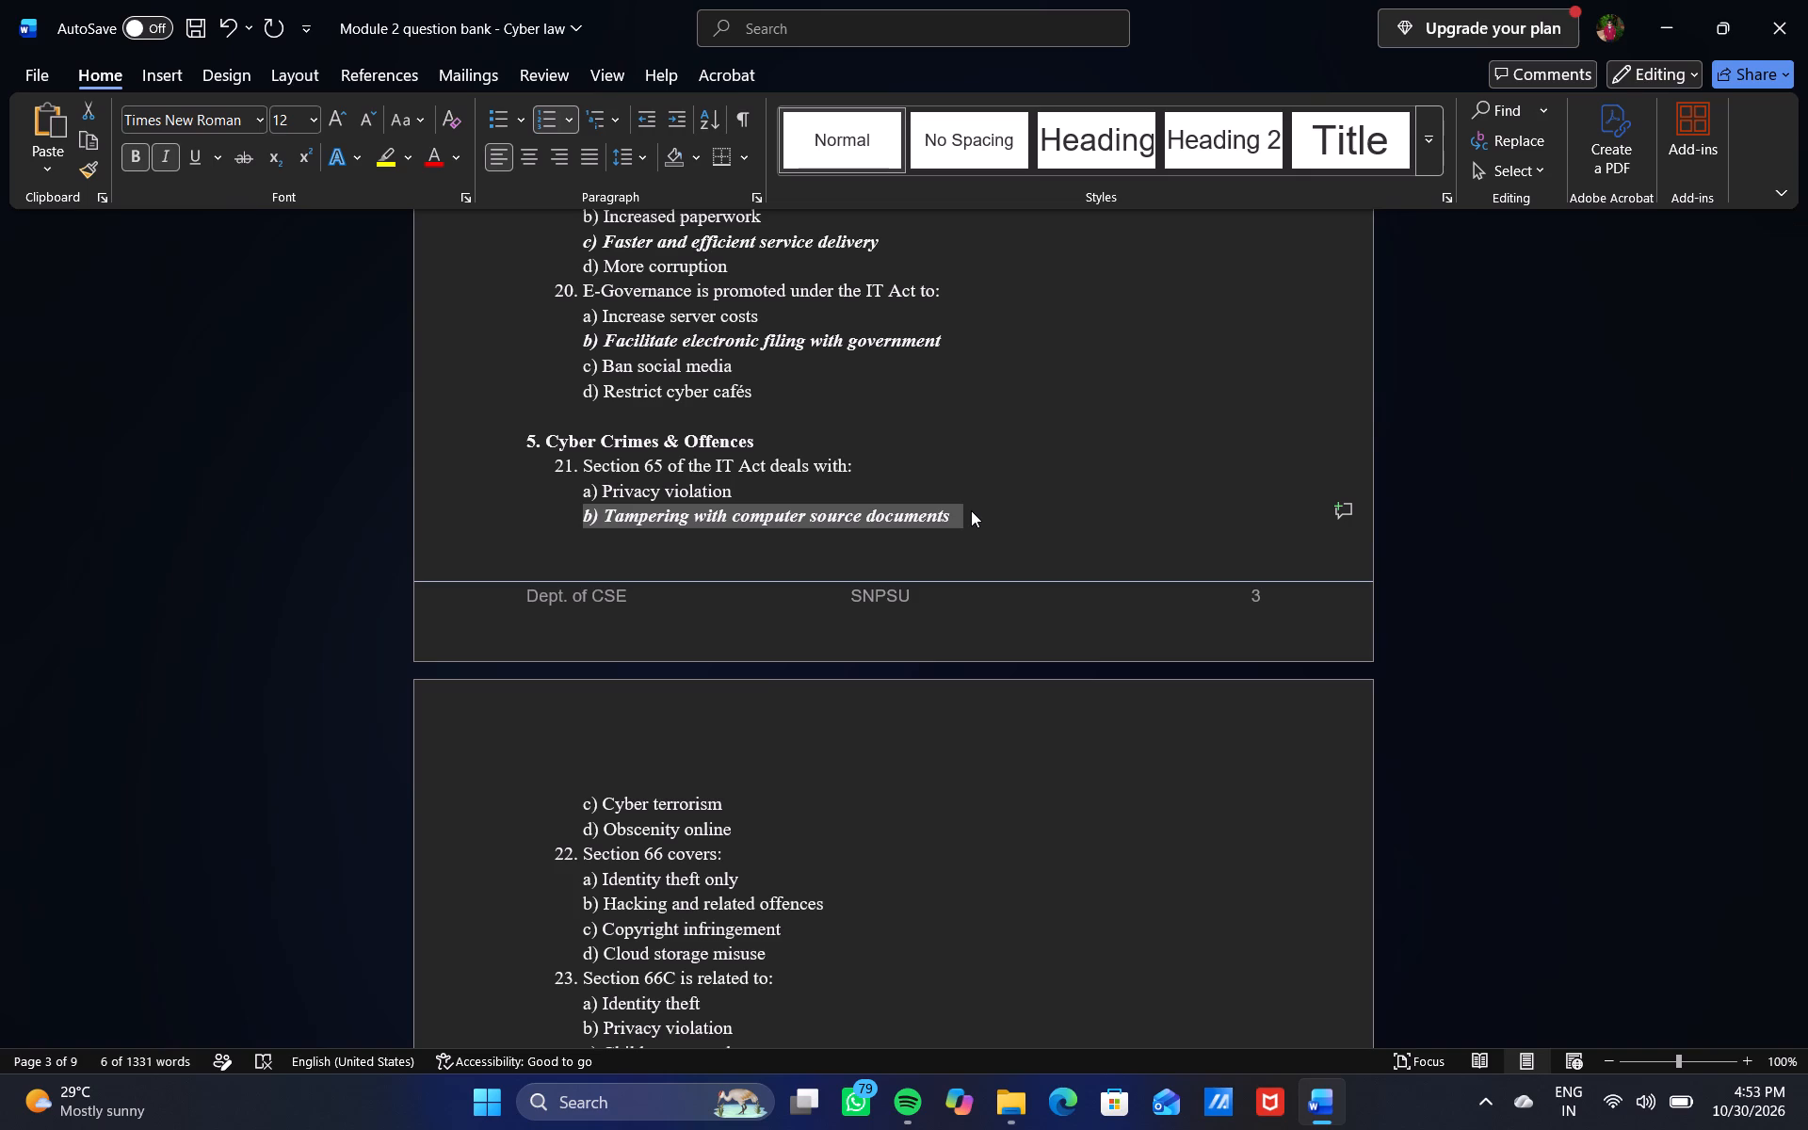
pyautogui.click(813, 737)
# Format the whole of option "b) Hacking and related offences" under question 22 in bold and italic.
pyautogui.scroll(-1, 813, 737)
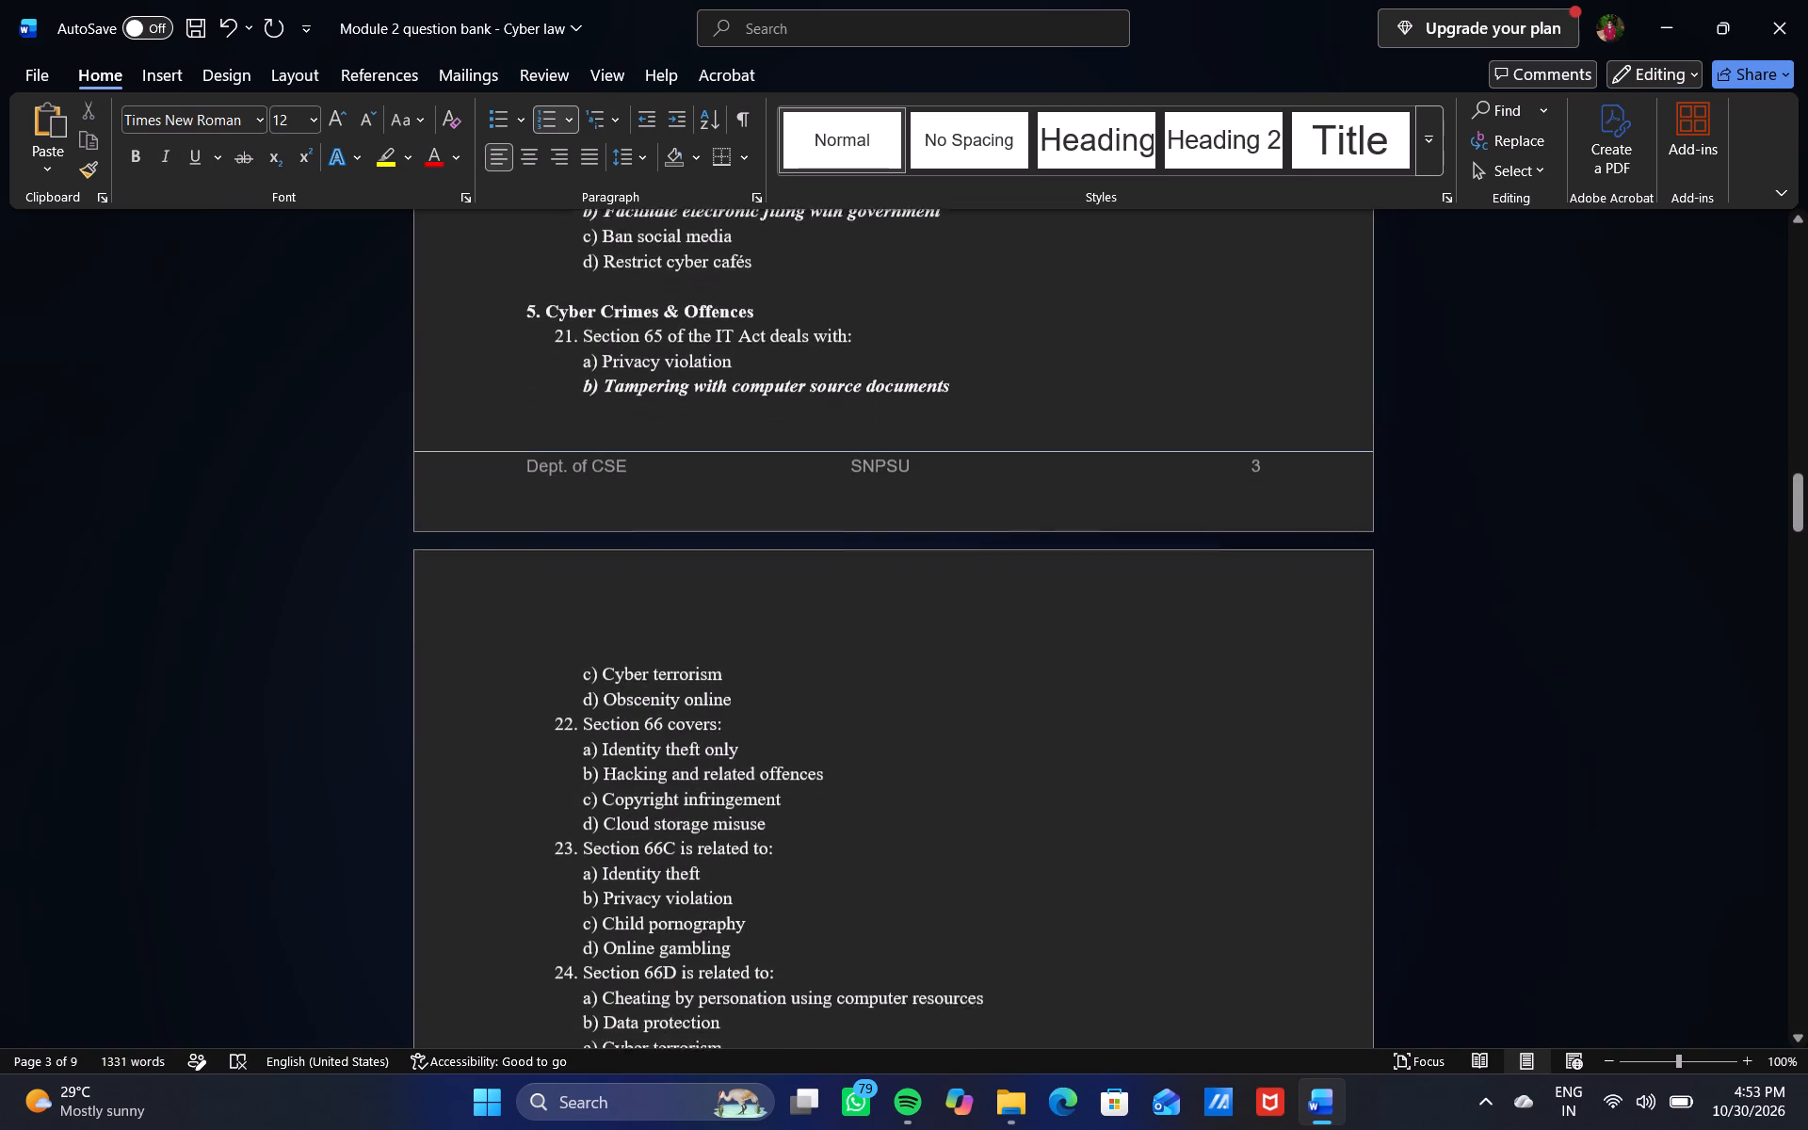
pyautogui.scroll(-2, 813, 737)
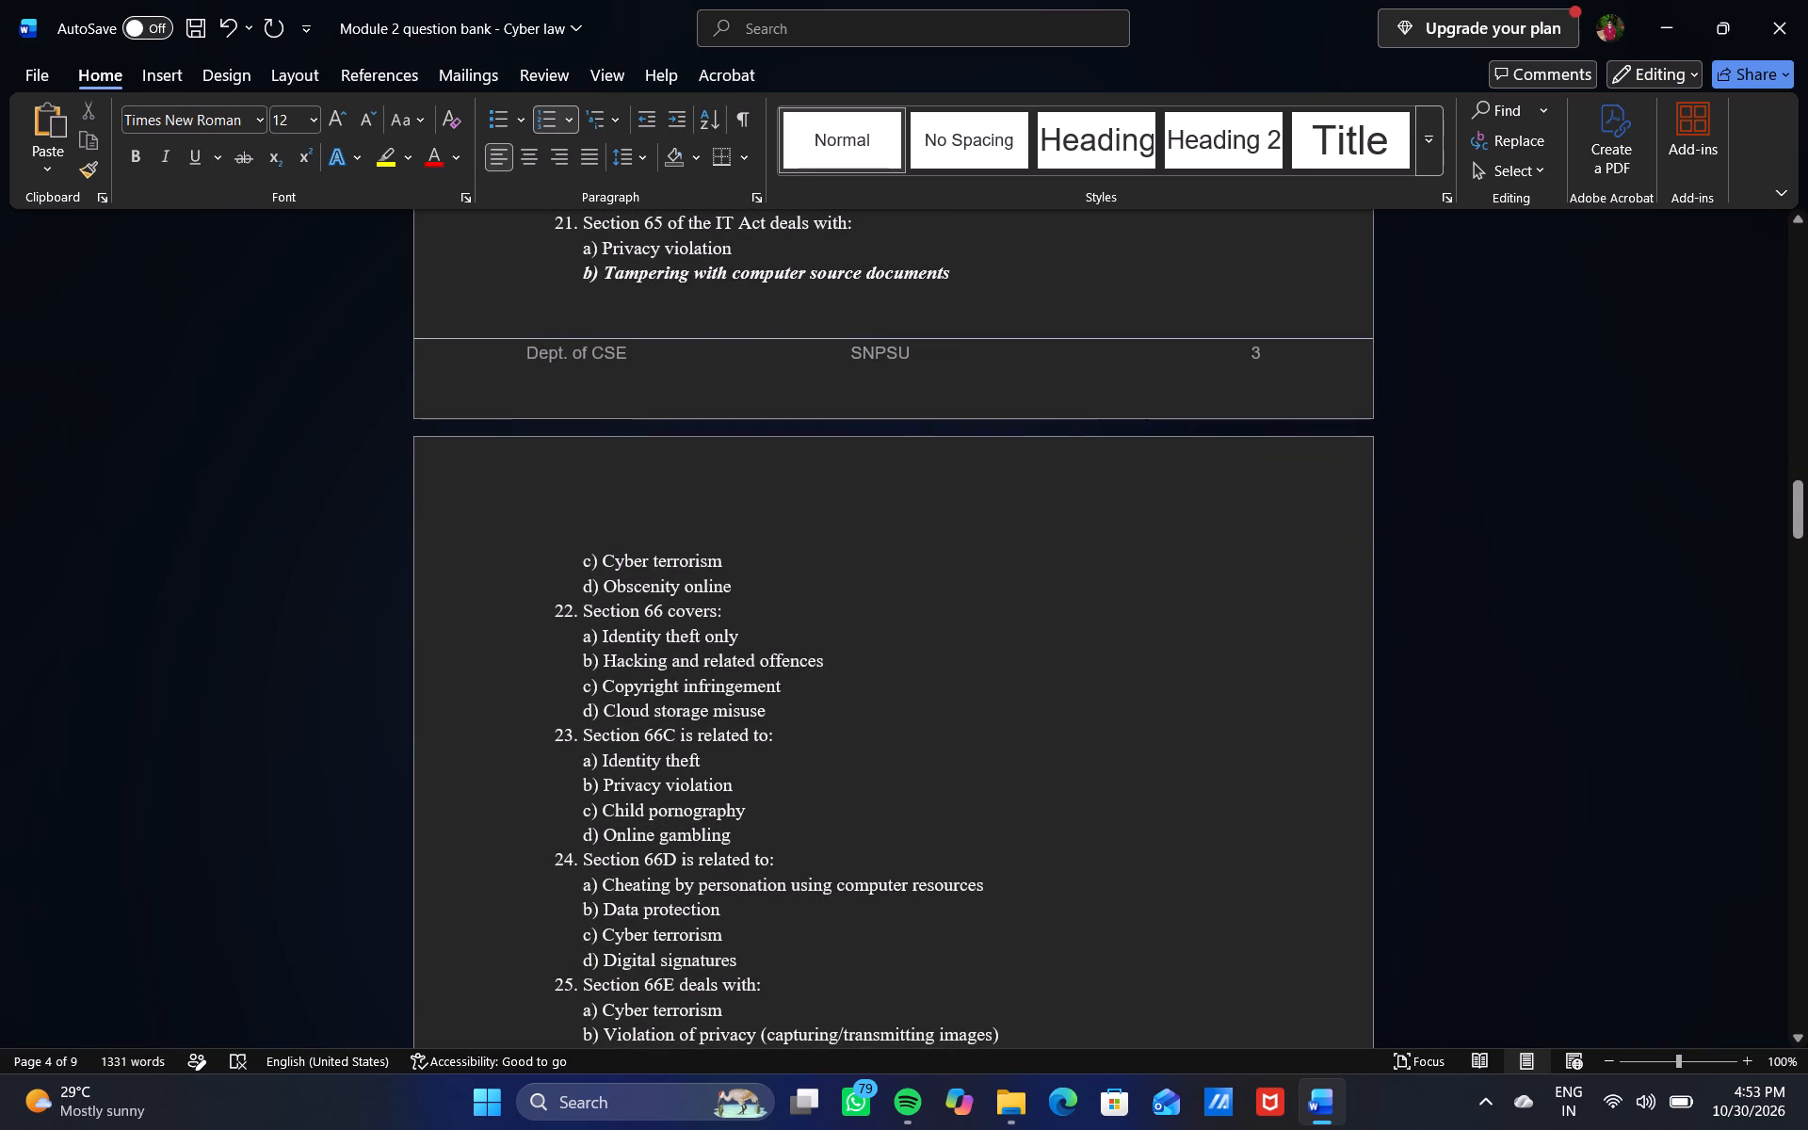
pyautogui.moveTo(564, 664); pyautogui.dragTo(848, 666)
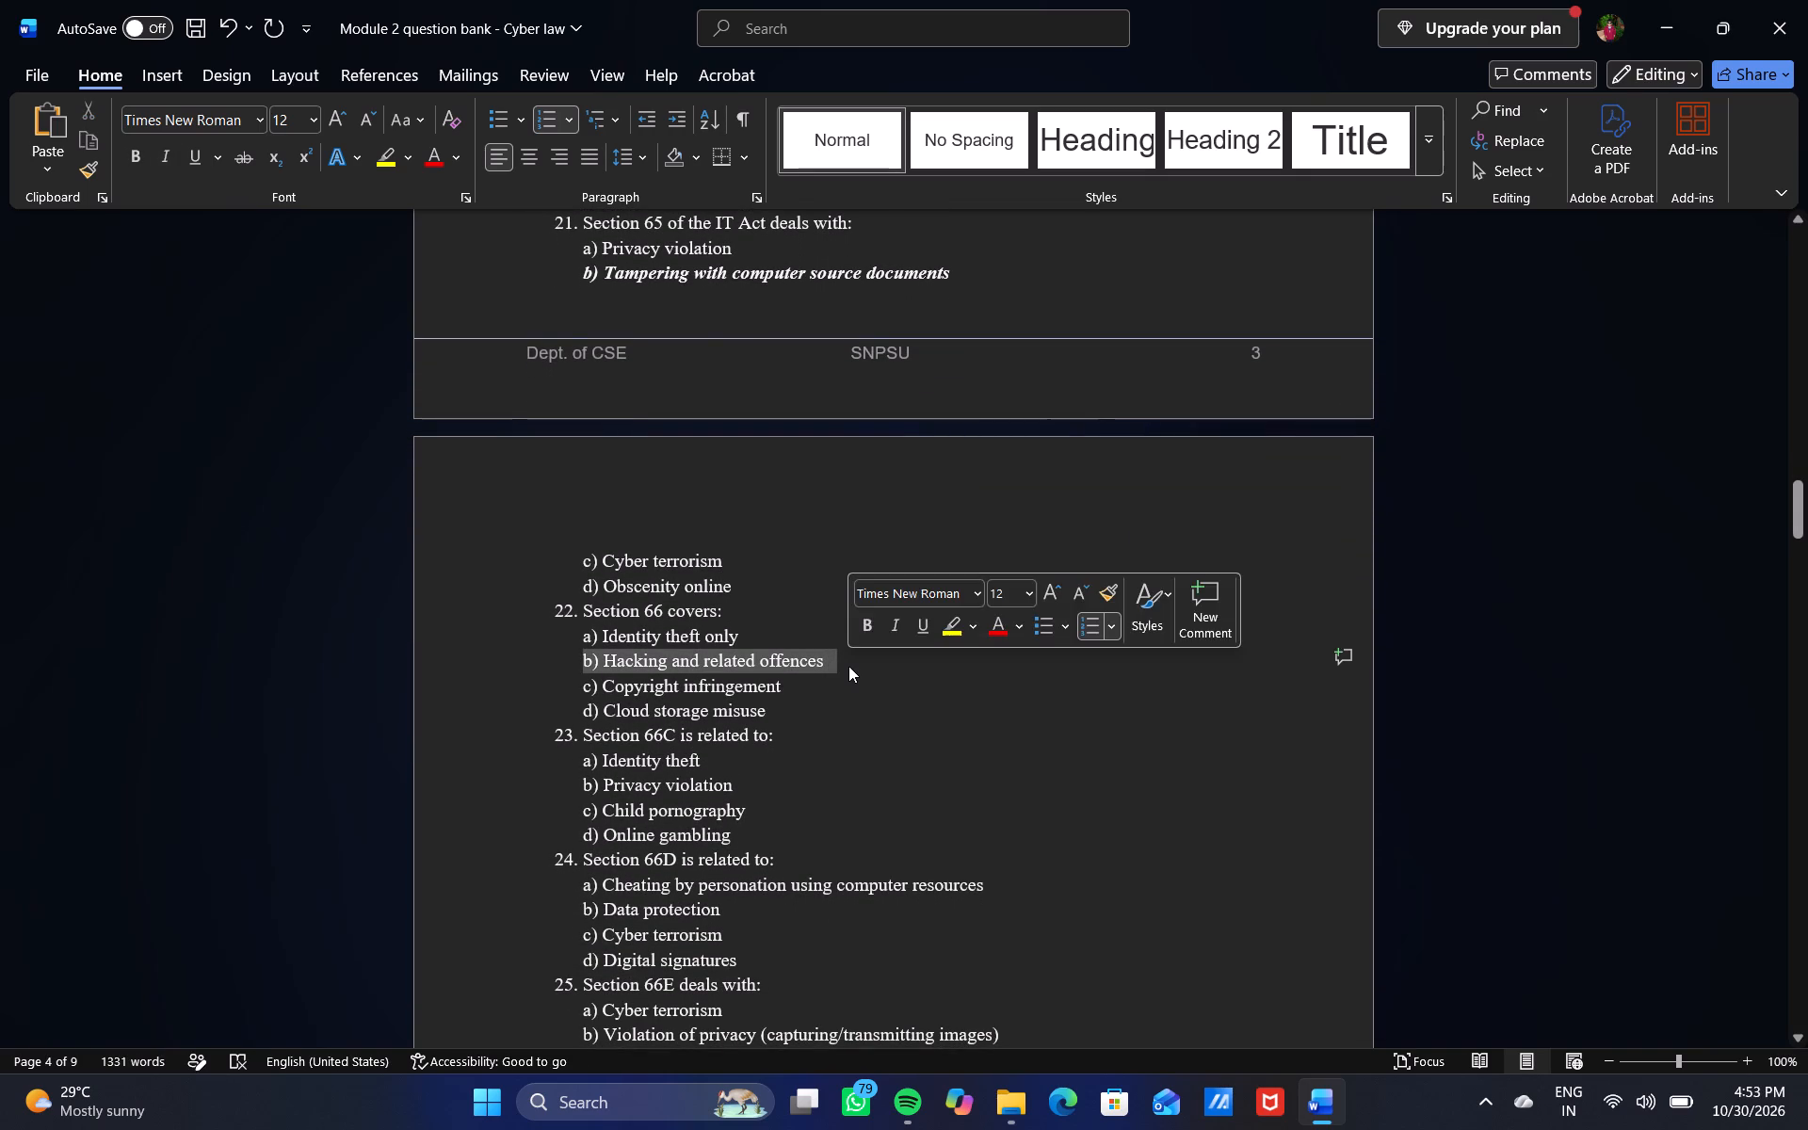
pyautogui.hotkey('ctrl', 'c')
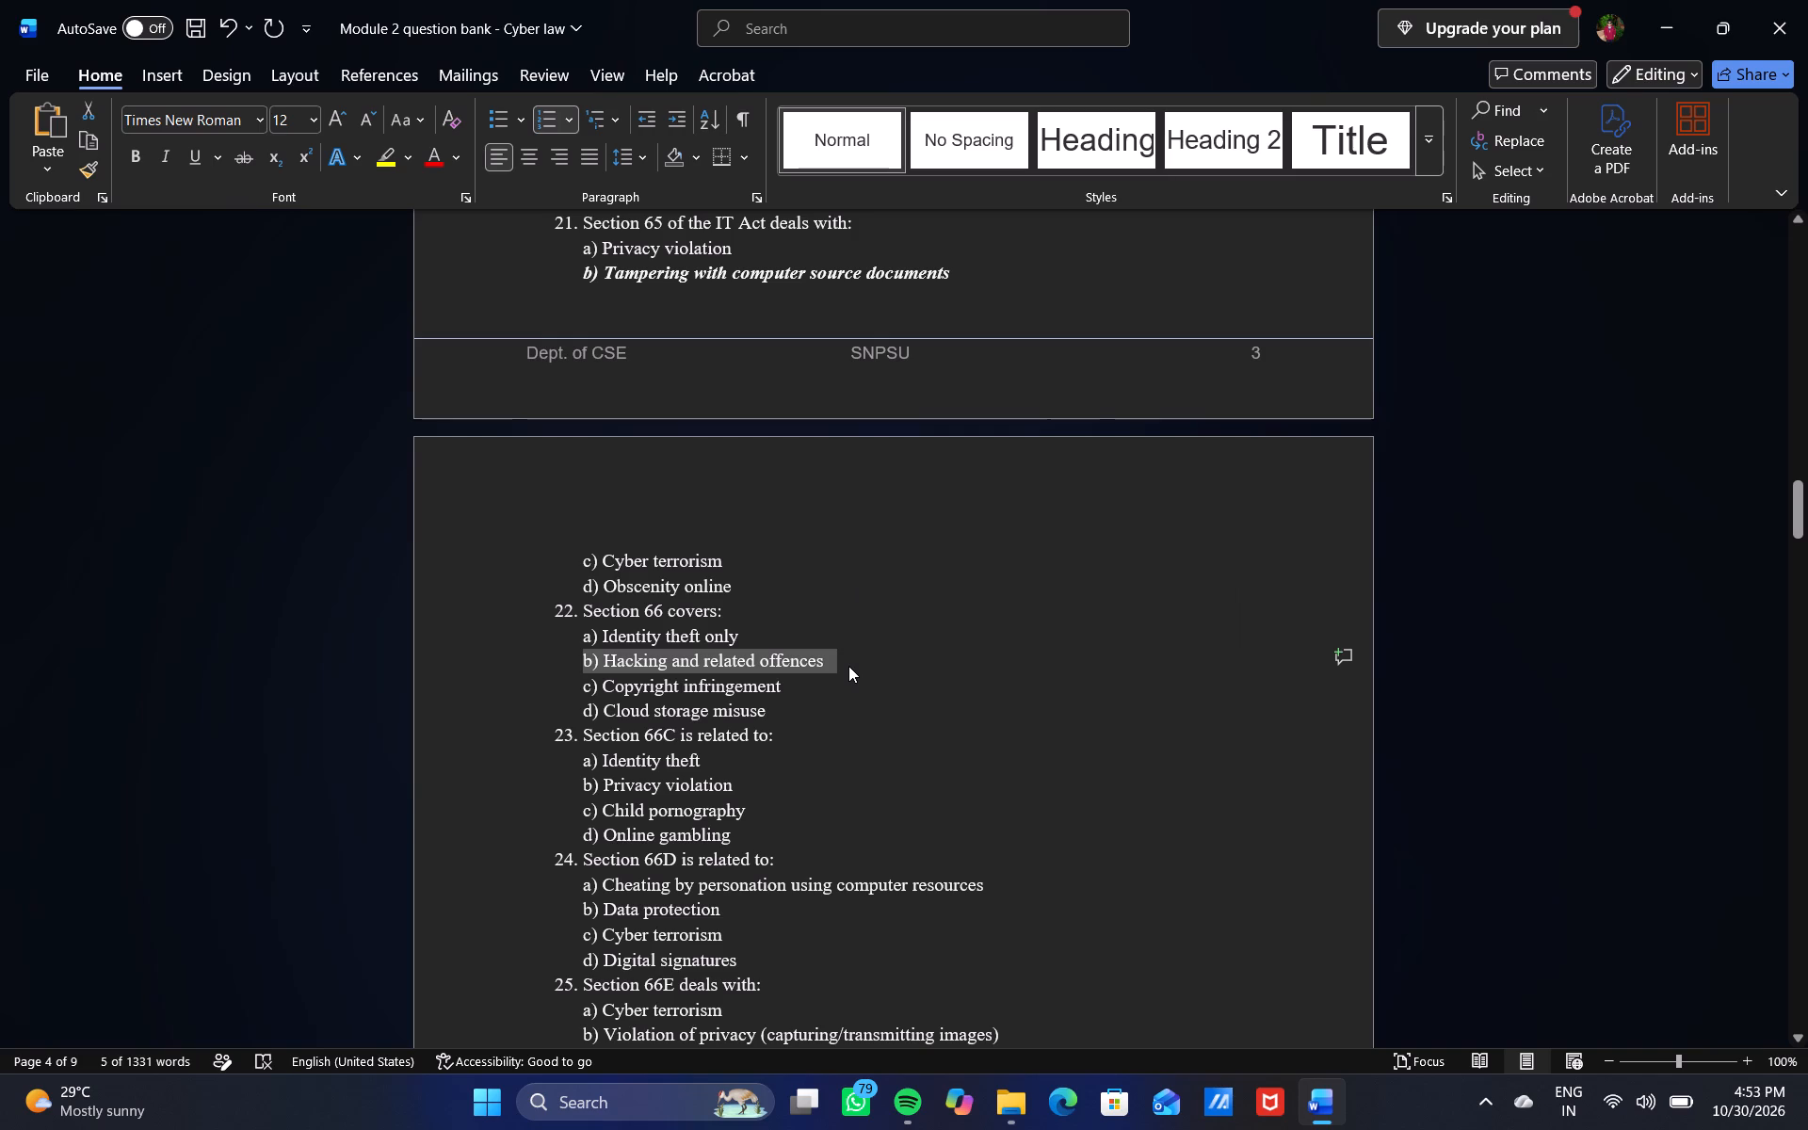
pyautogui.hotkey('ctrl', 'b')
pyautogui.hotkey('ctrl', 'i')
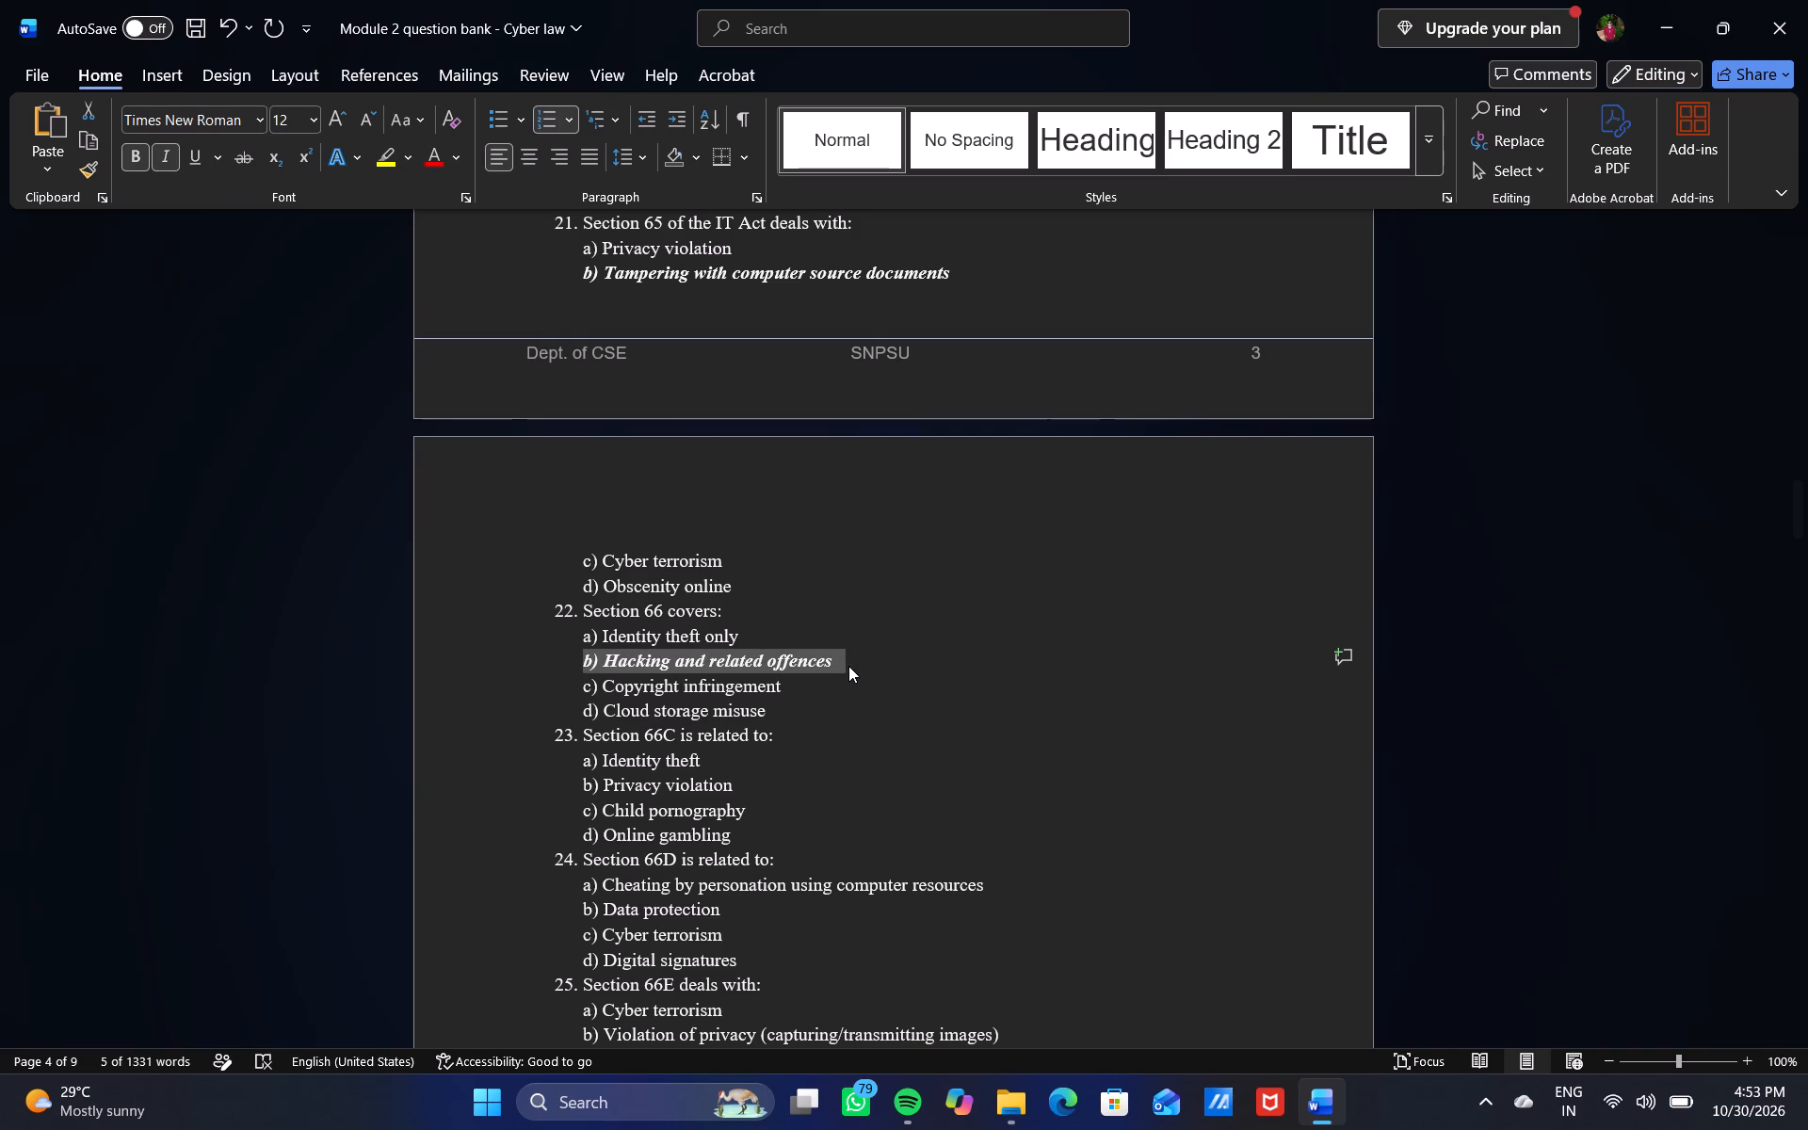
# Format the whole of option "a) Identity theft" under question 23 in italic.
pyautogui.click(577, 741)
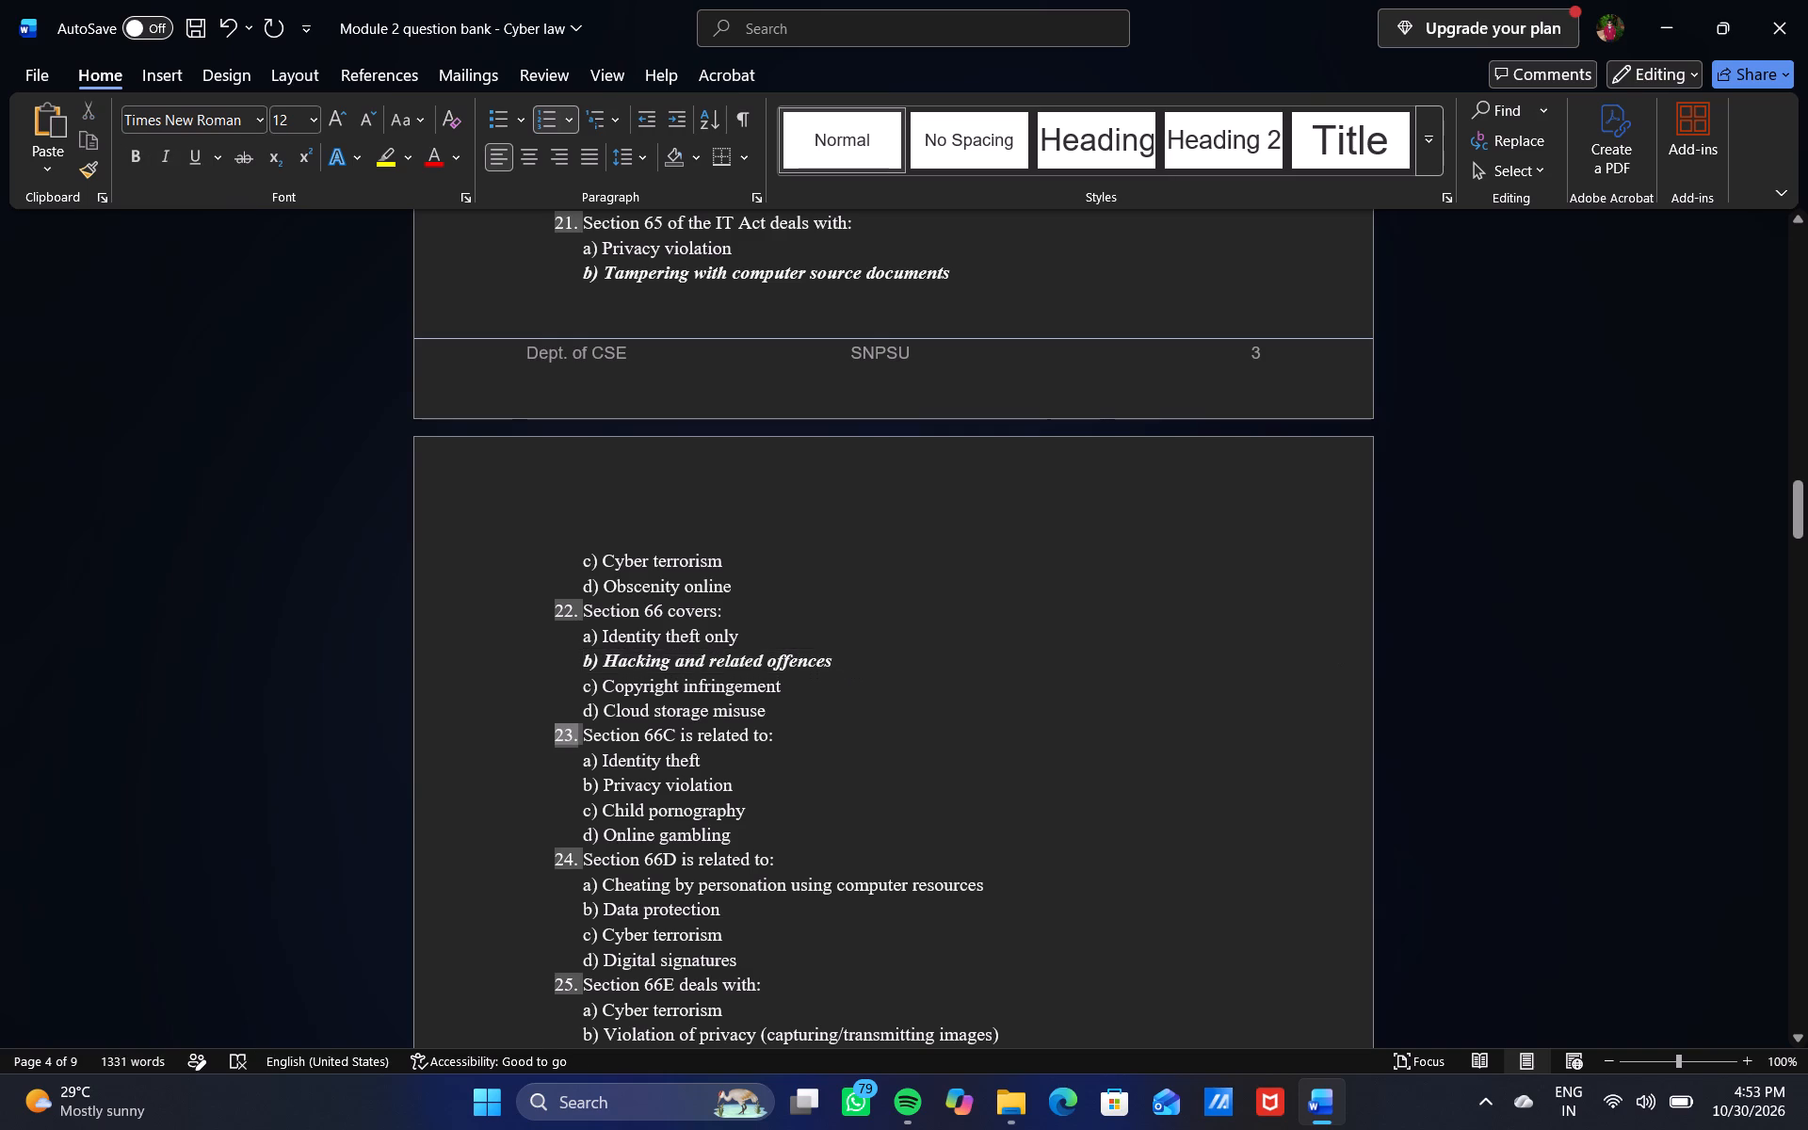
pyautogui.click(978, 771)
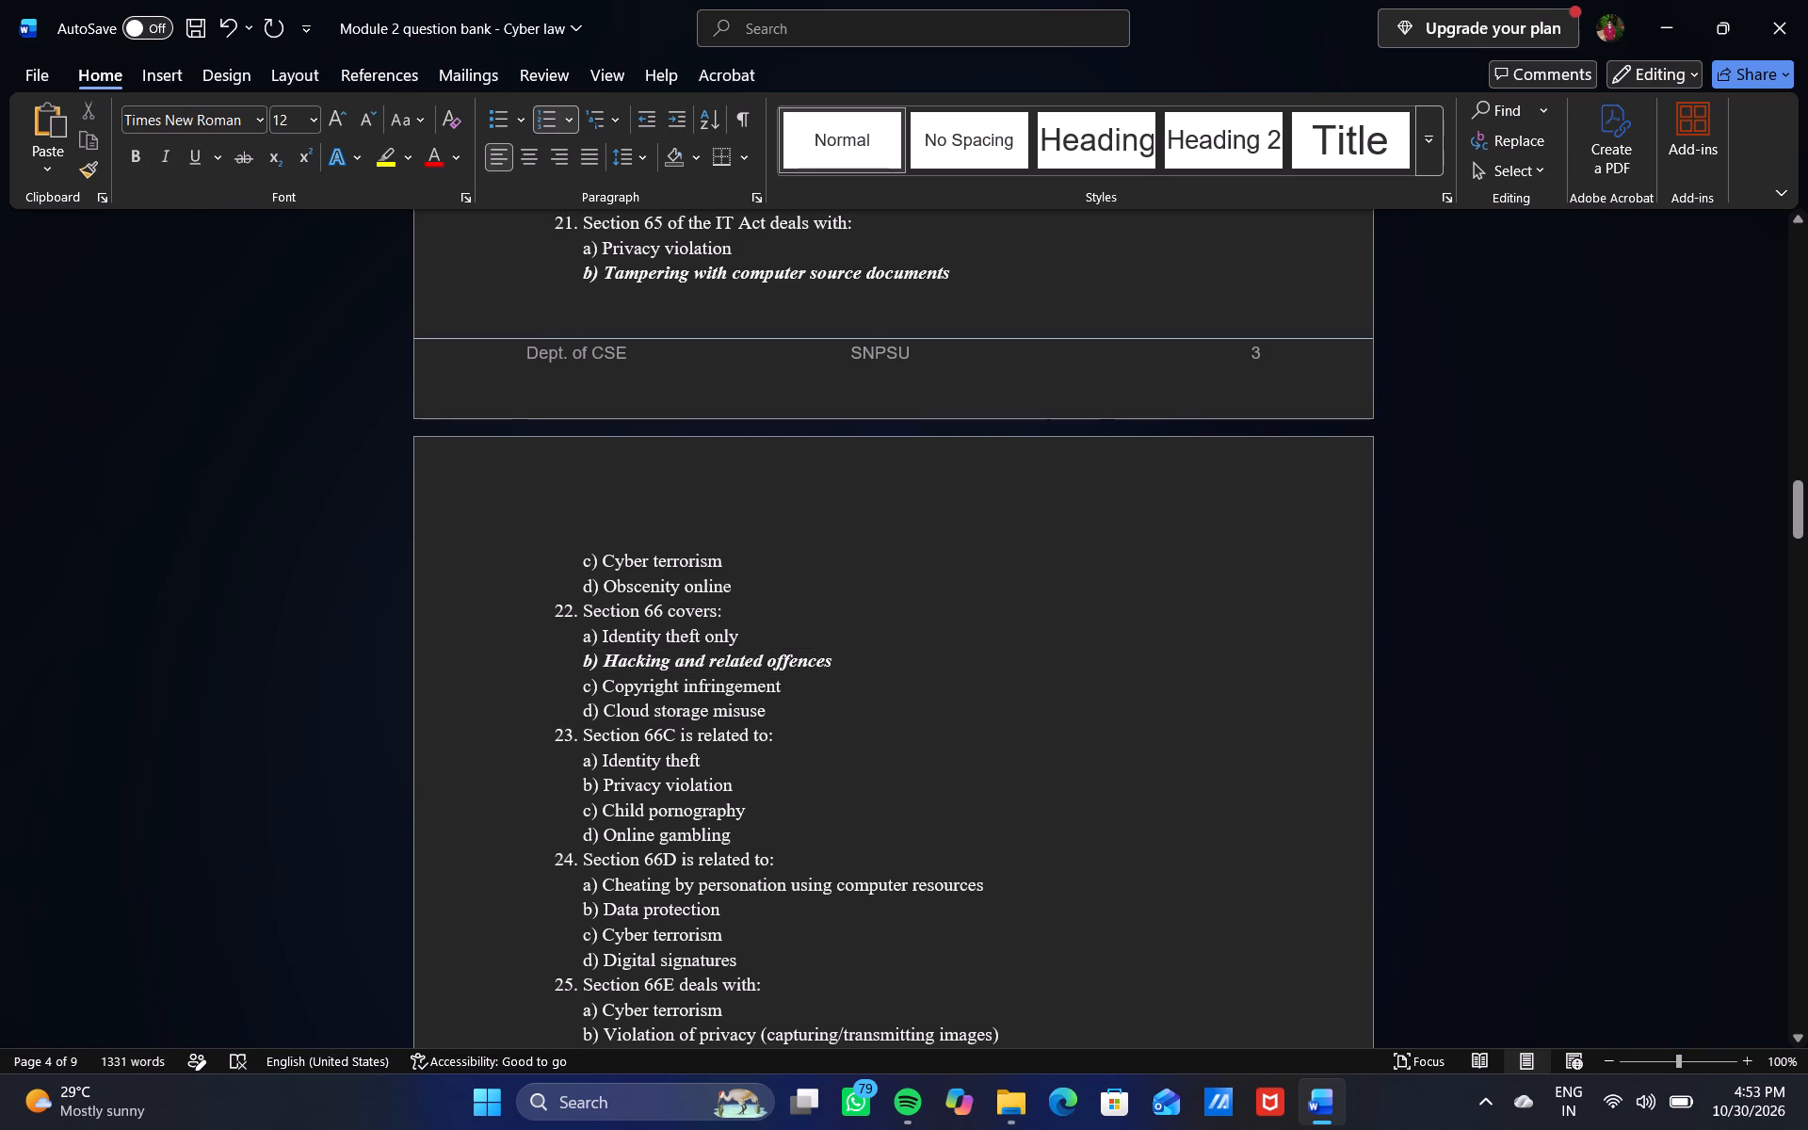
pyautogui.moveTo(553, 767); pyautogui.dragTo(653, 773)
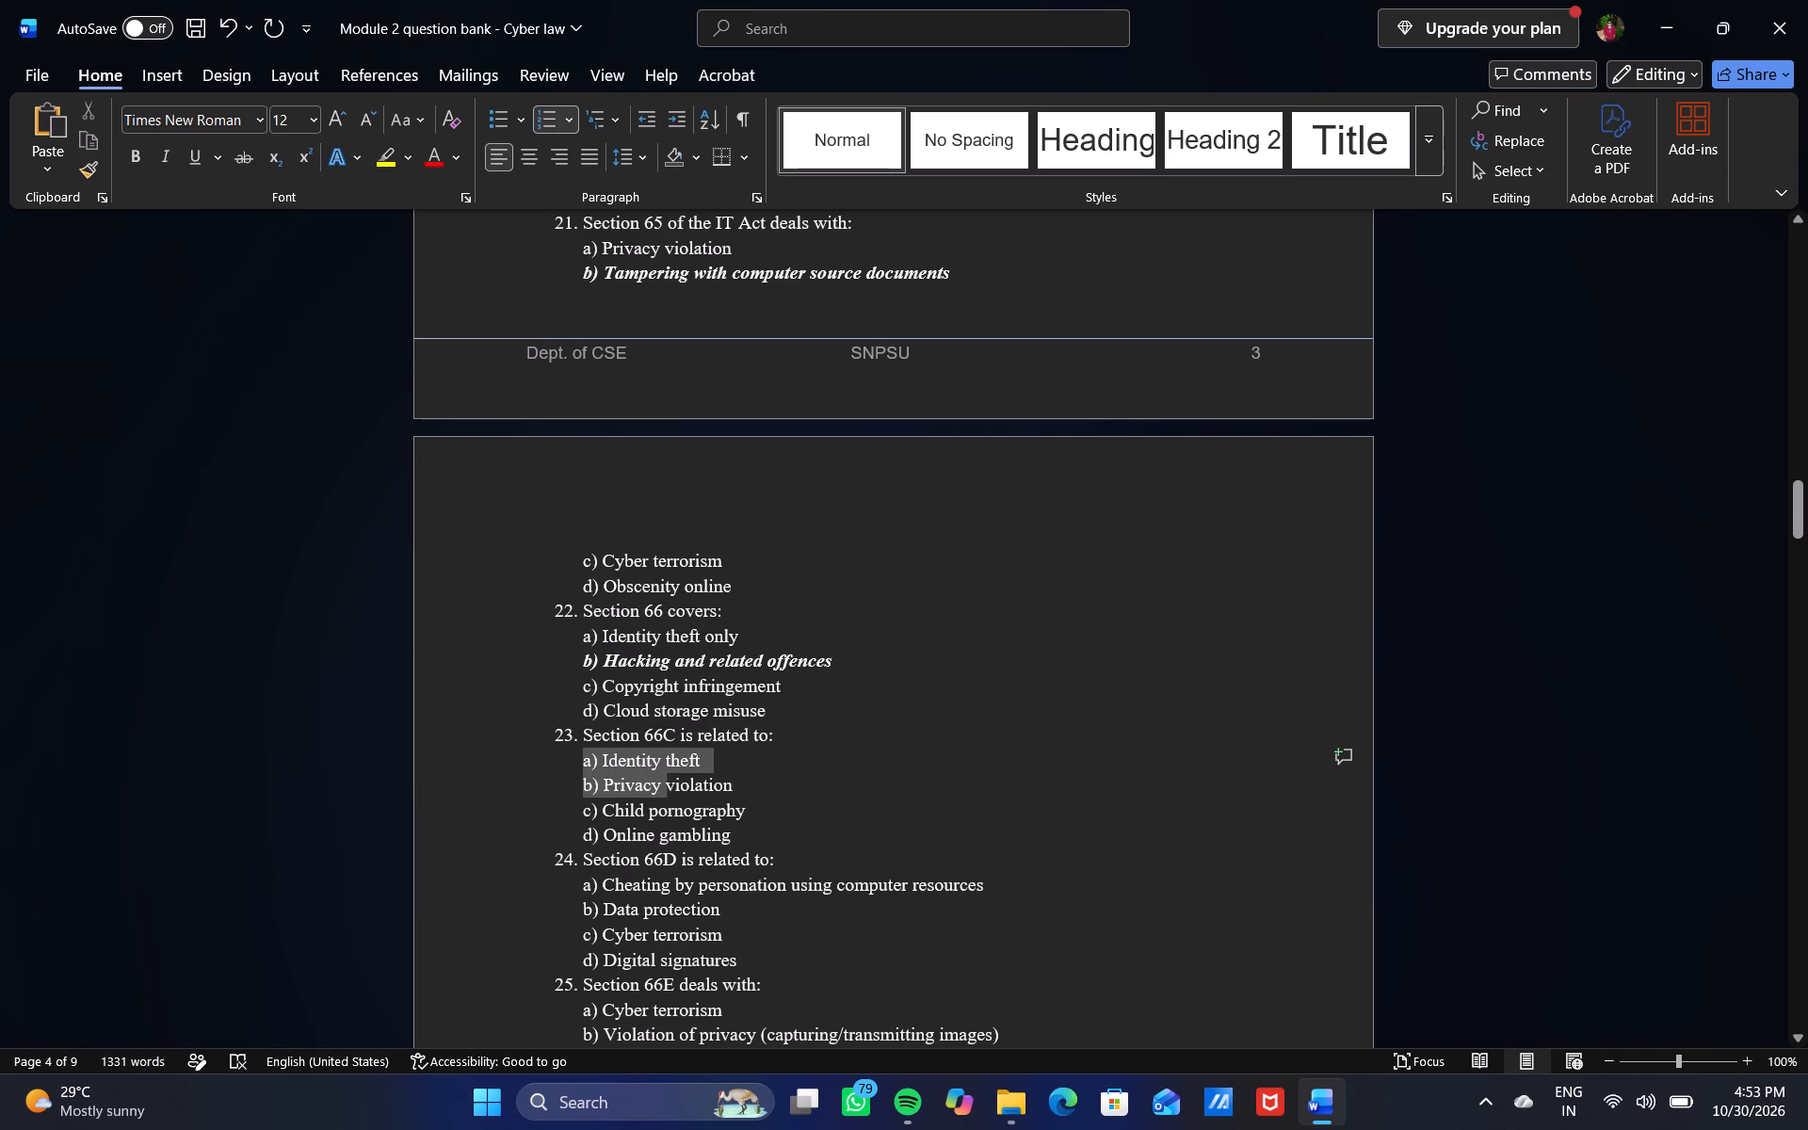
pyautogui.moveTo(653, 773); pyautogui.dragTo(709, 758)
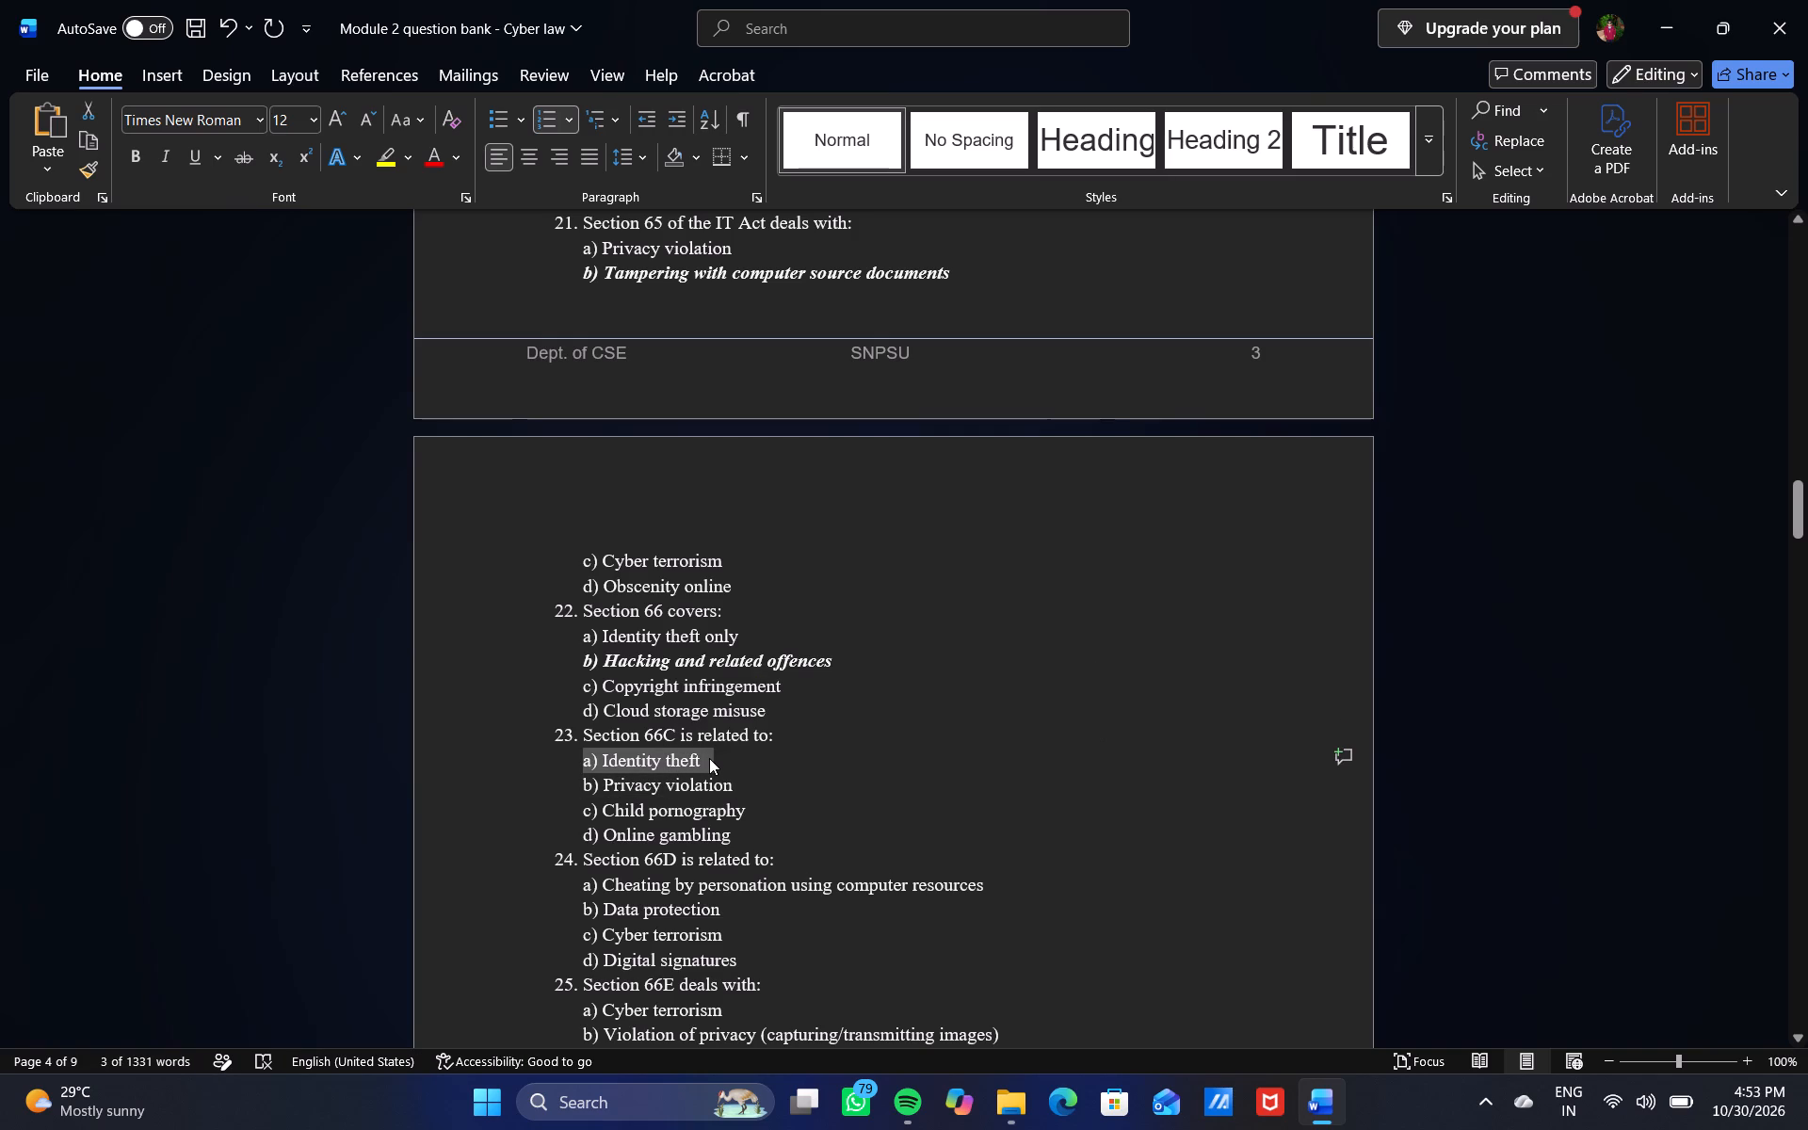
pyautogui.hotkey('ctrl', 'c')
pyautogui.hotkey('ctrl', 'i')
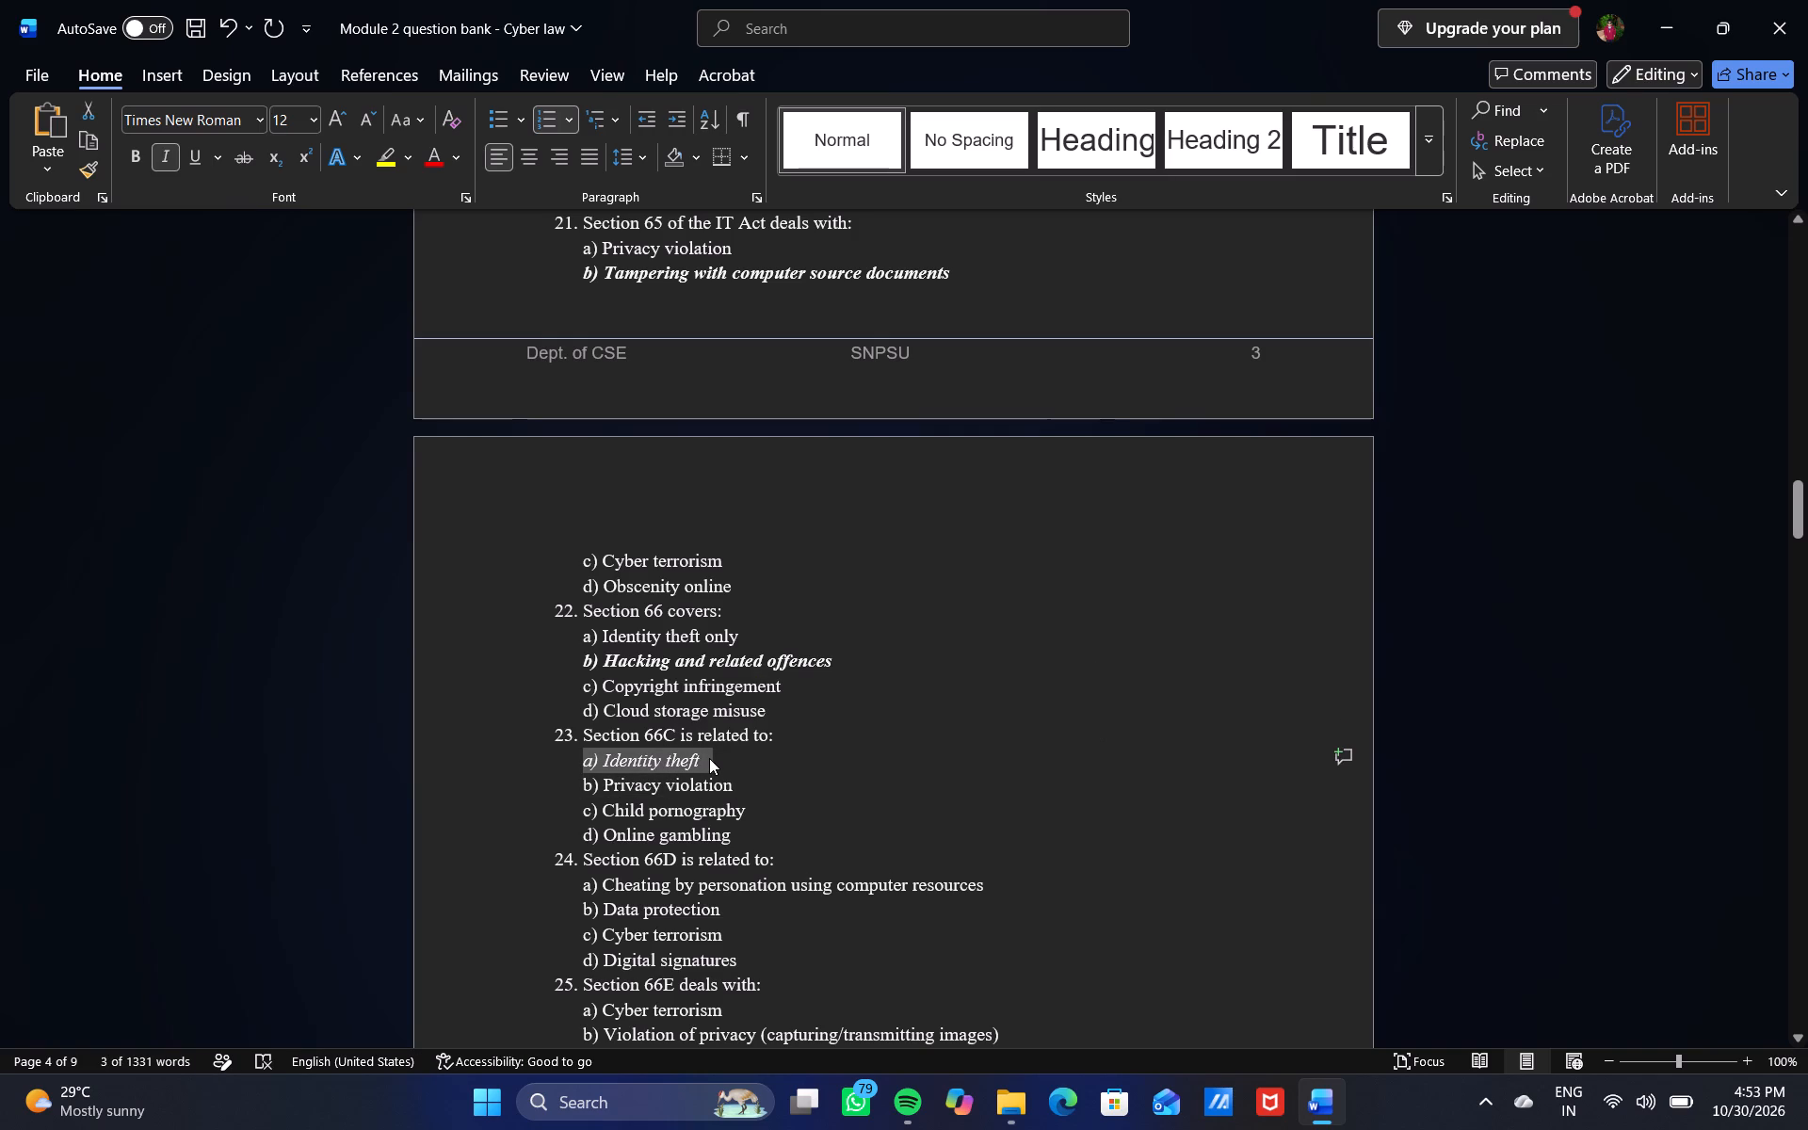
pyautogui.click(709, 758)
# Format the whole of option "a) Cheating by personation using computer resources" under question 24 in bold and italic.
pyautogui.scroll(-1, 896, 821)
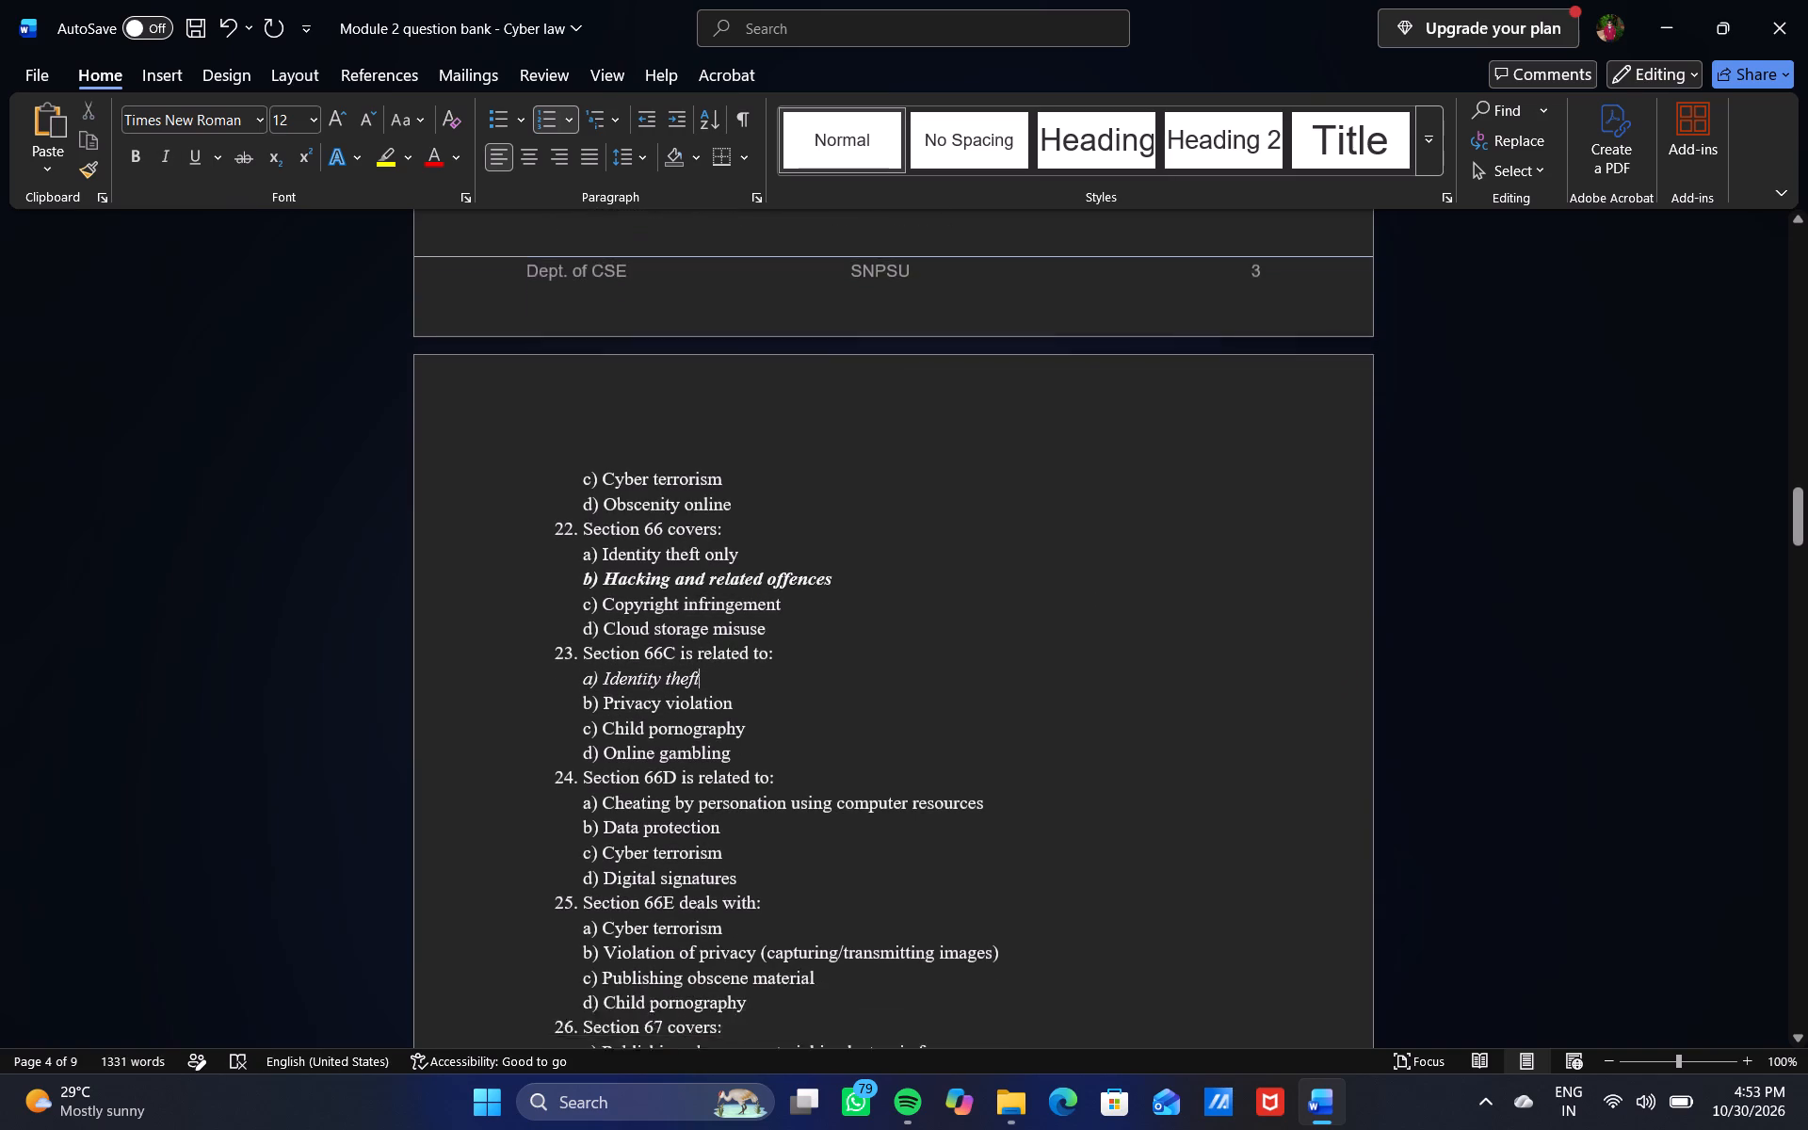
pyautogui.scroll(-2, 896, 821)
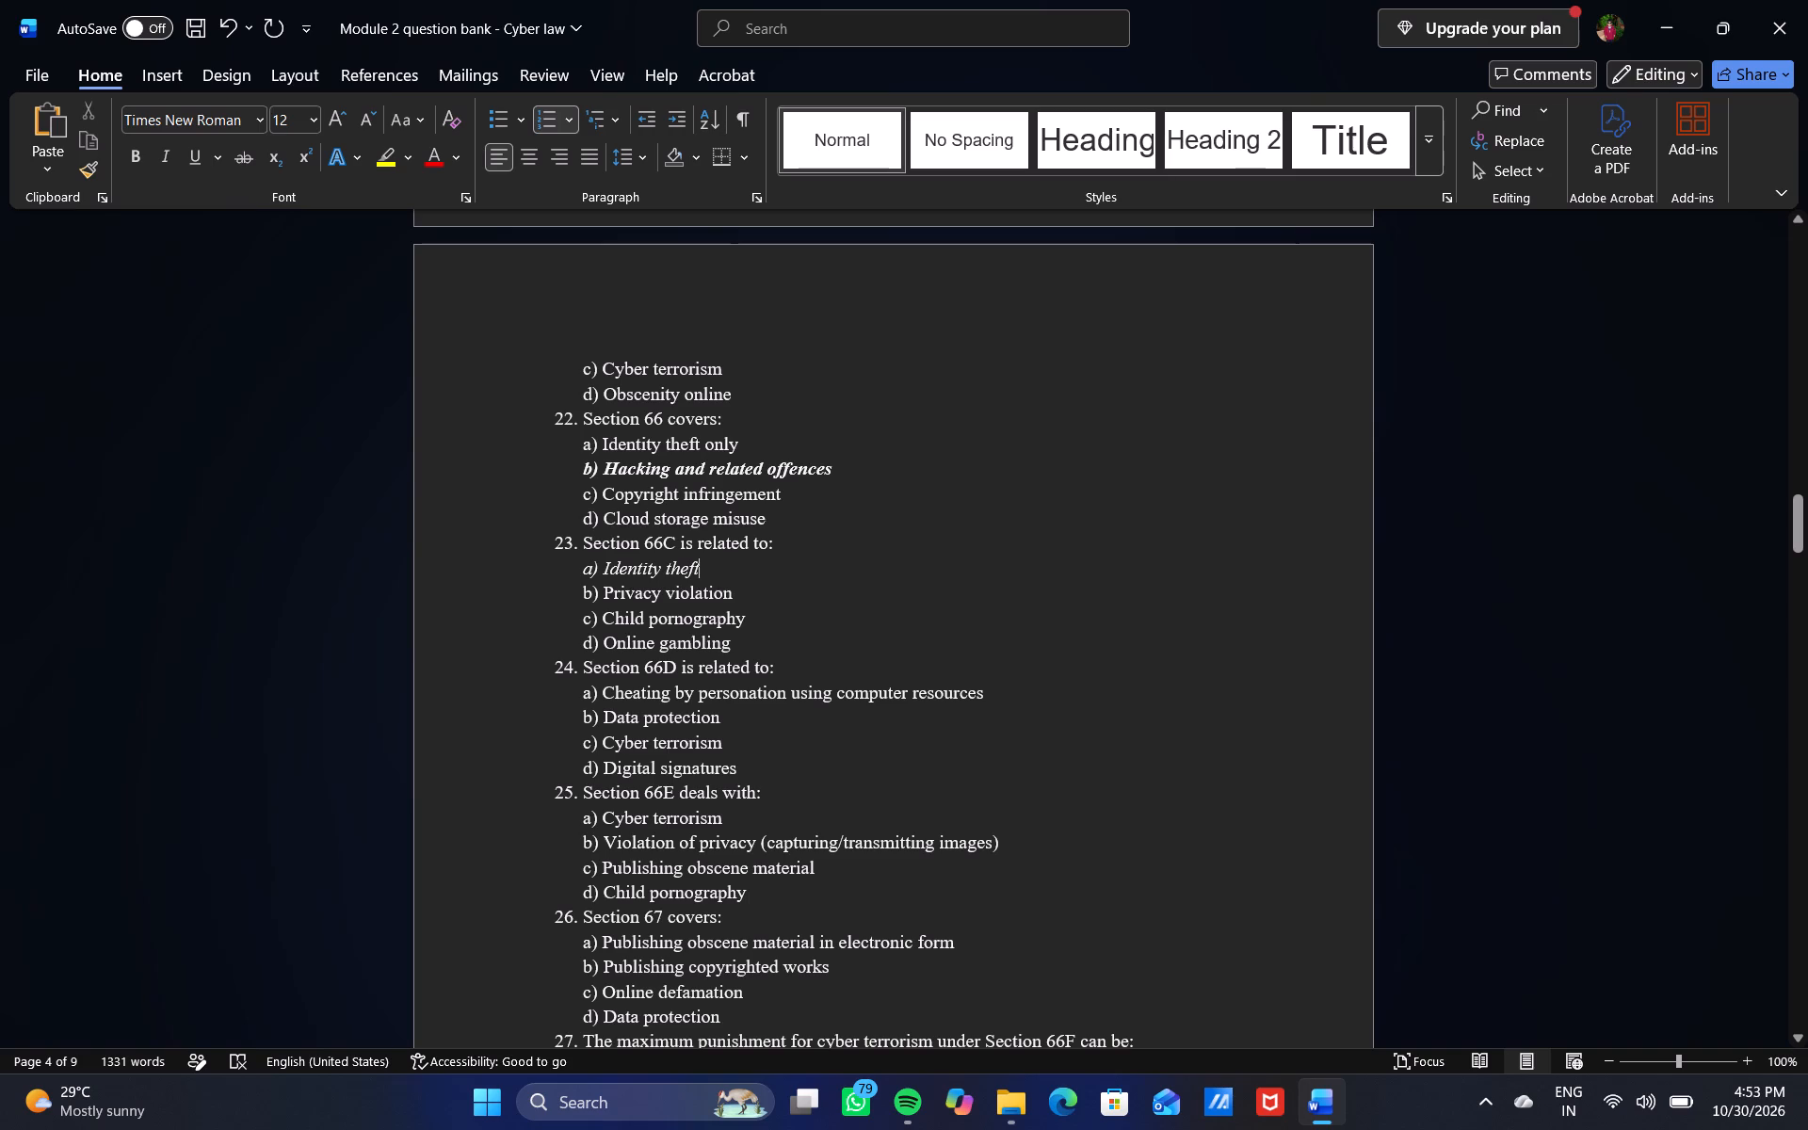
pyautogui.moveTo(582, 691); pyautogui.dragTo(1002, 682)
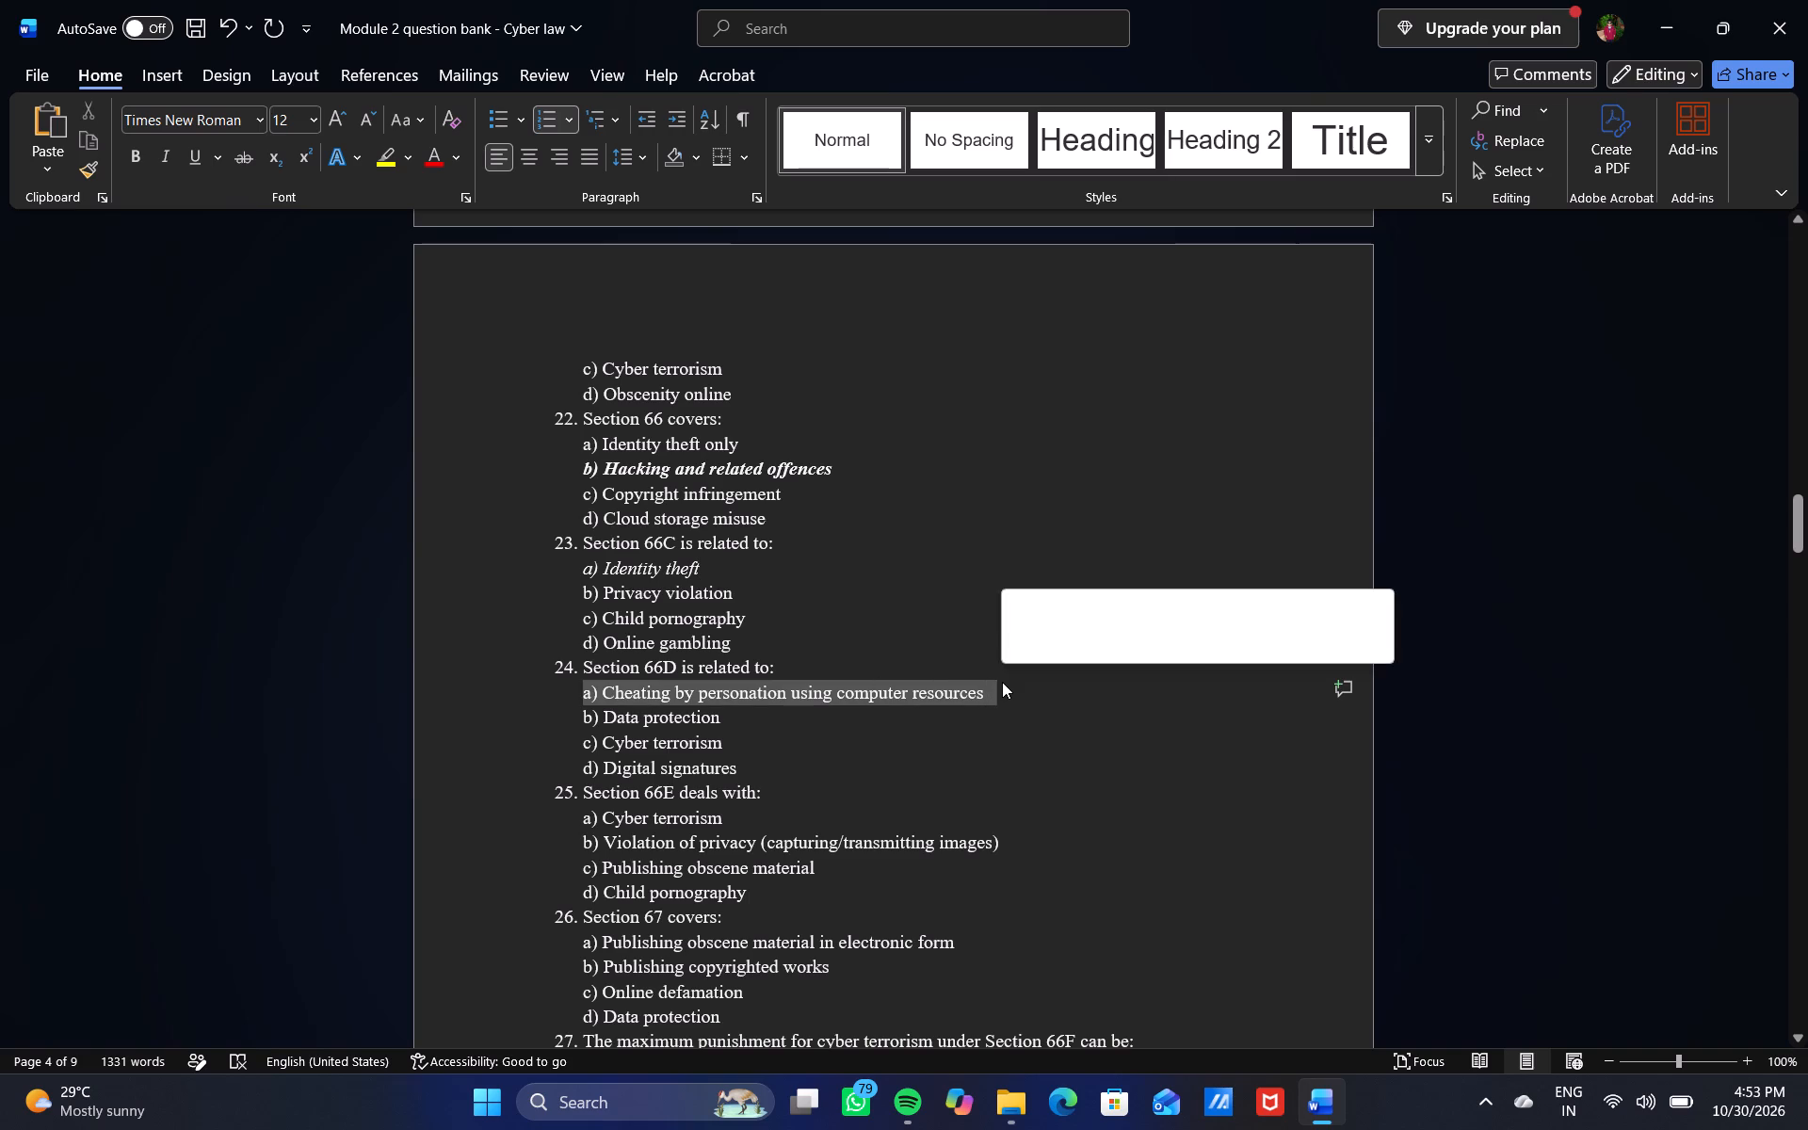
pyautogui.hotkey('ctrl', 'b')
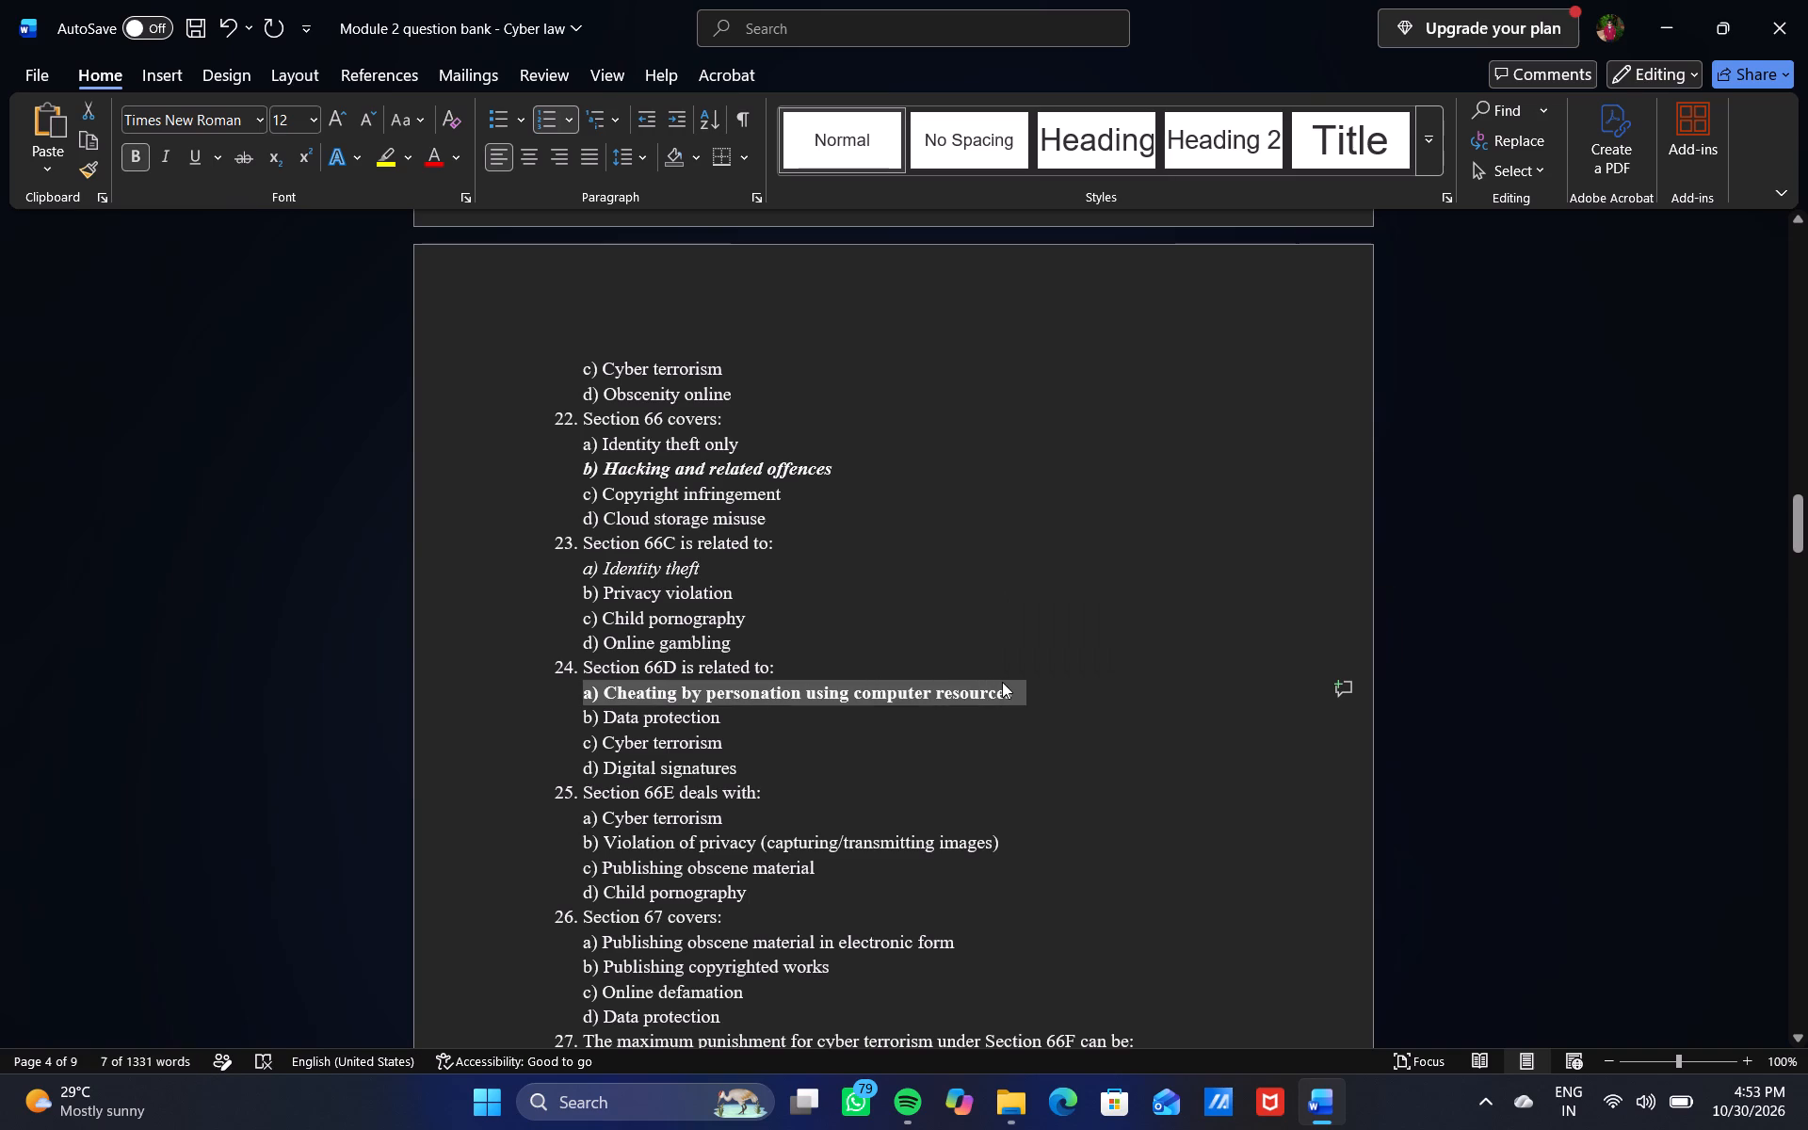
pyautogui.hotkey('ctrl', 'i')
pyautogui.click(792, 787)
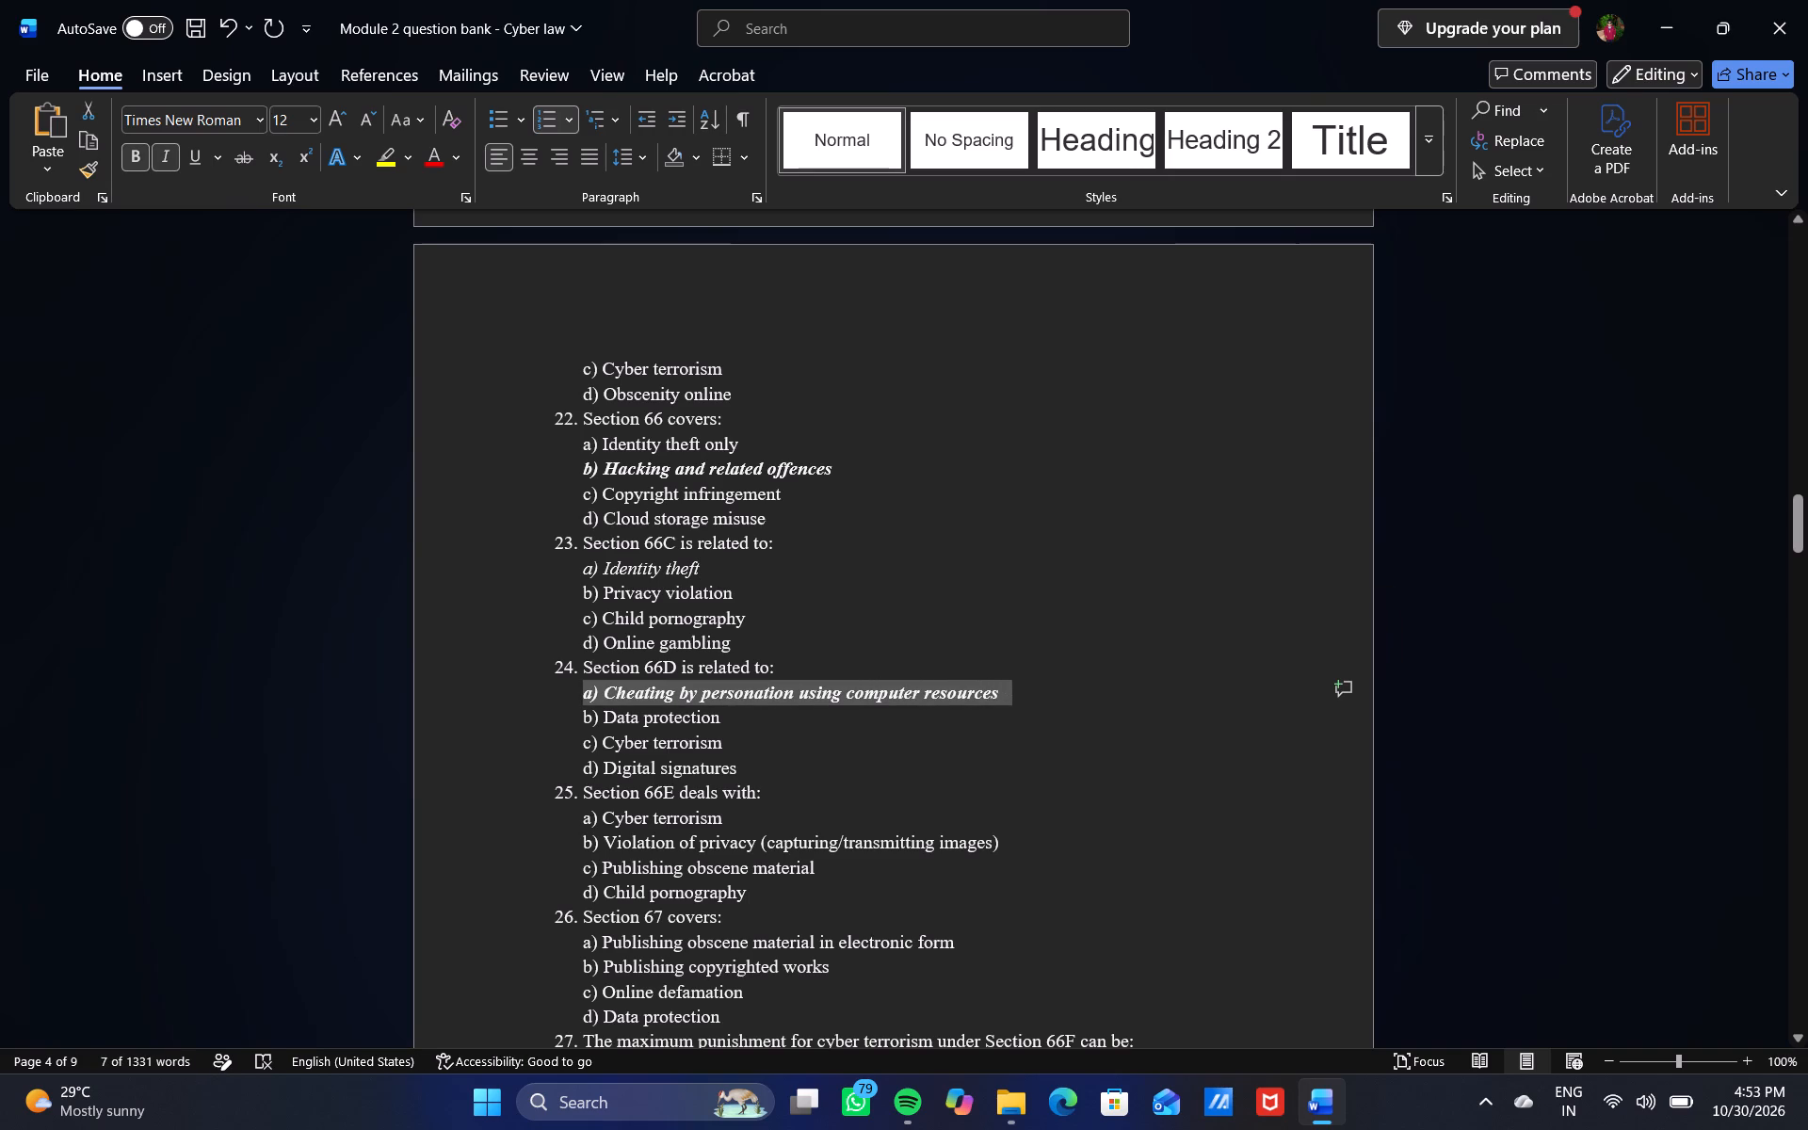
# Format the whole of option "b) Violation of privacy (capturing/transmitting images)" under question 25 in italic.
pyautogui.scroll(-1, 792, 787)
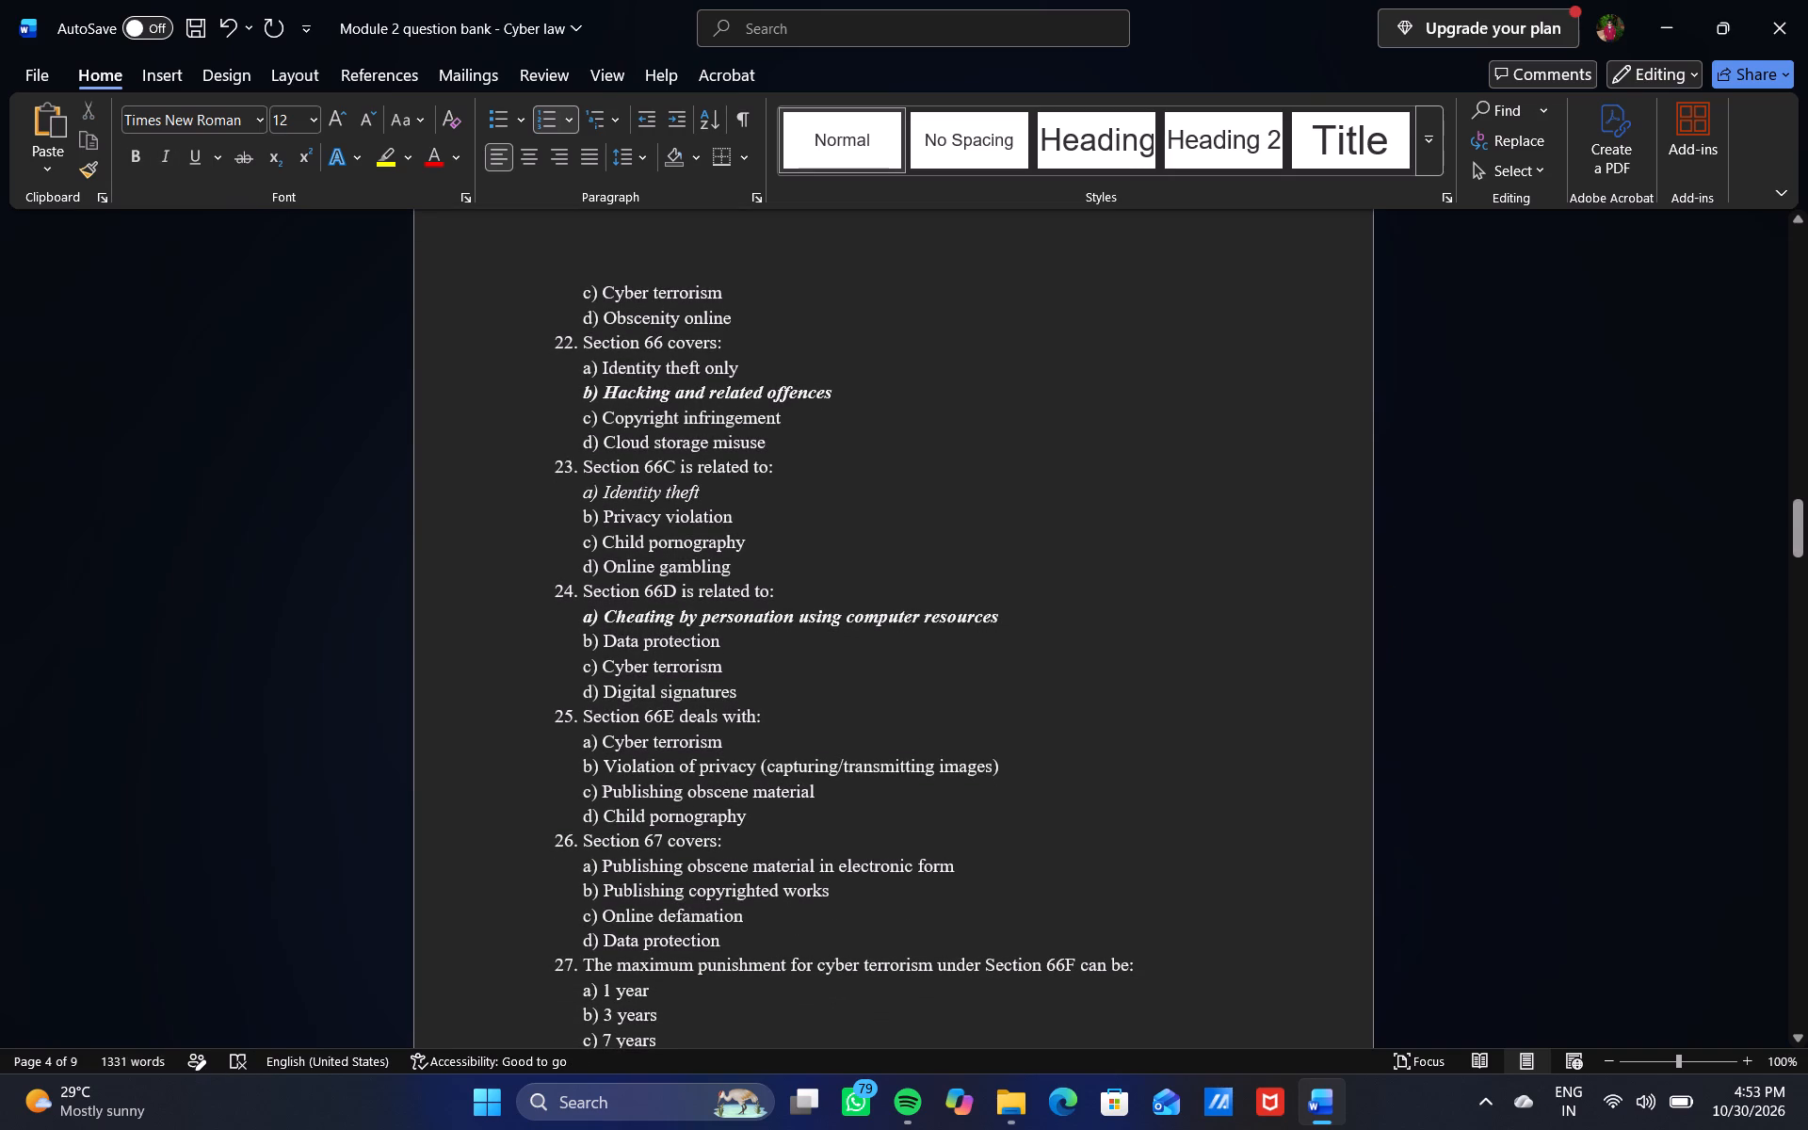
pyautogui.moveTo(571, 760); pyautogui.dragTo(848, 758)
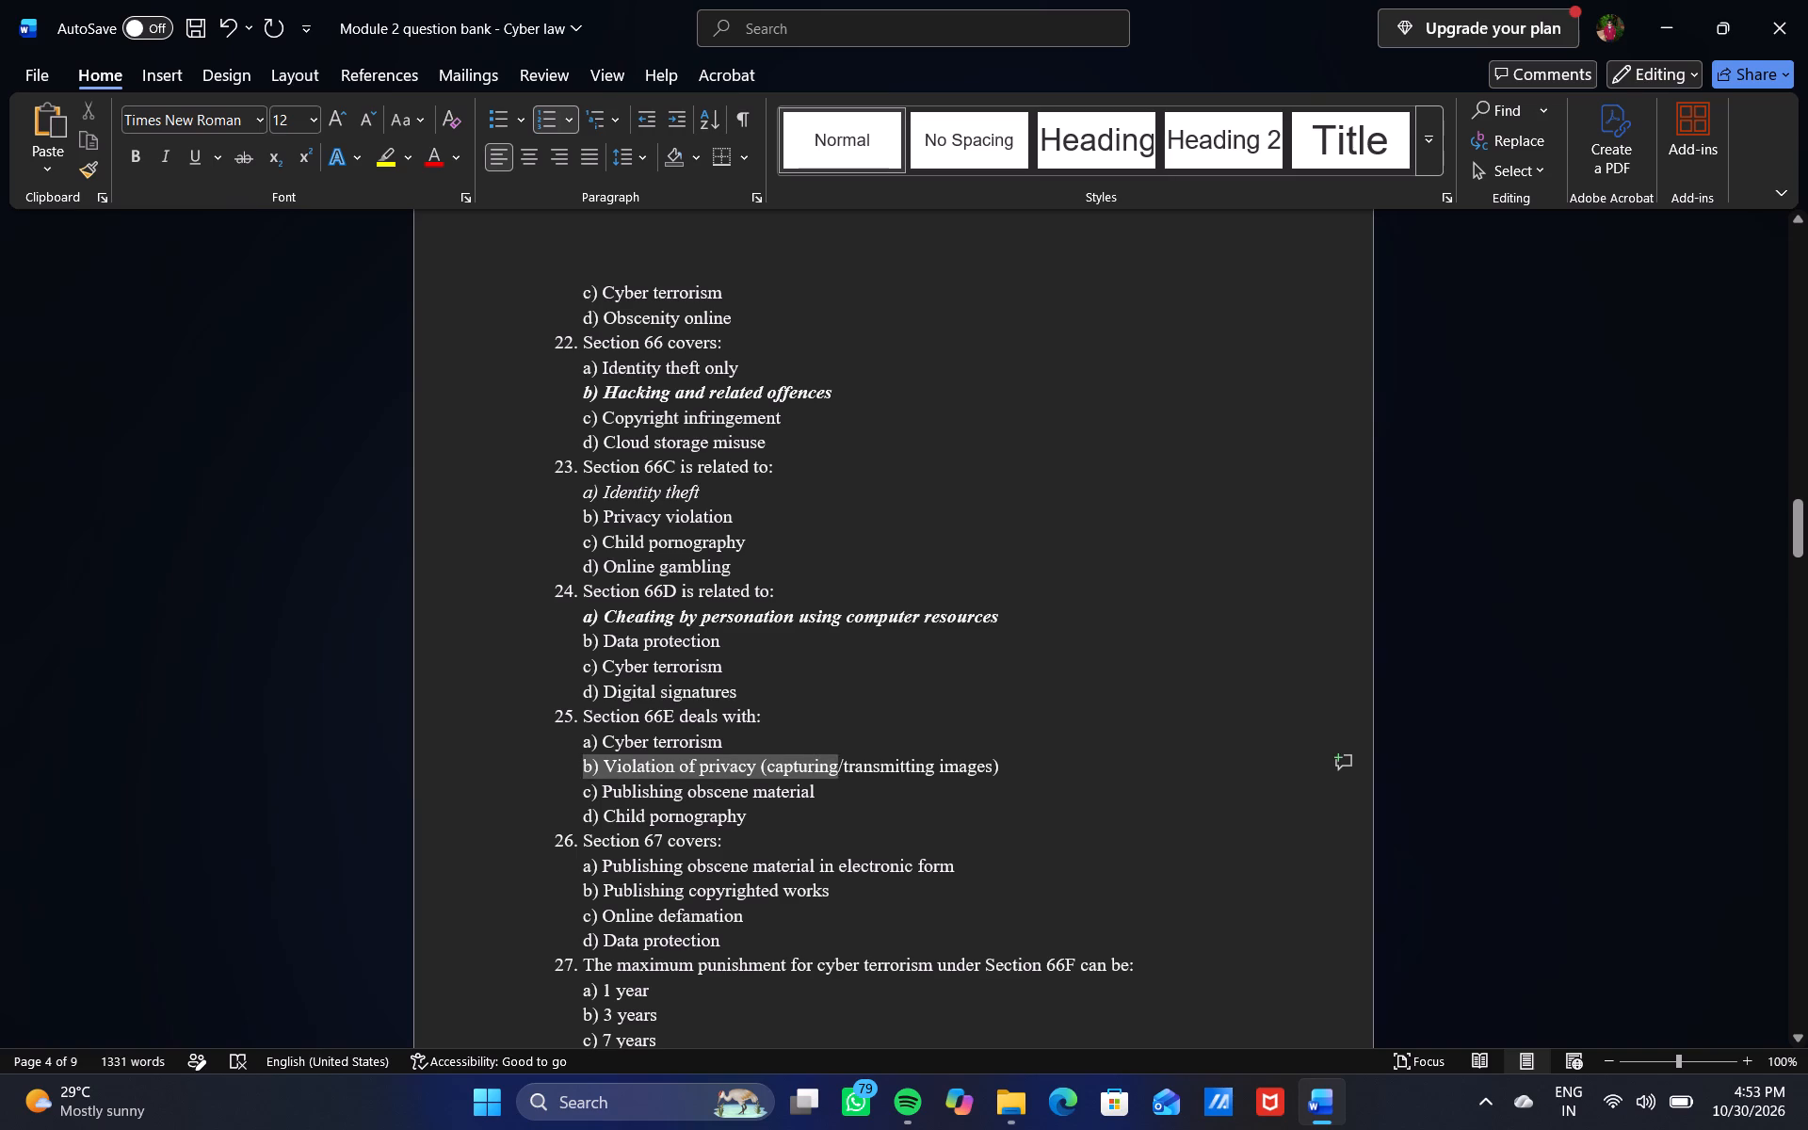
pyautogui.moveTo(848, 758); pyautogui.dragTo(1032, 754)
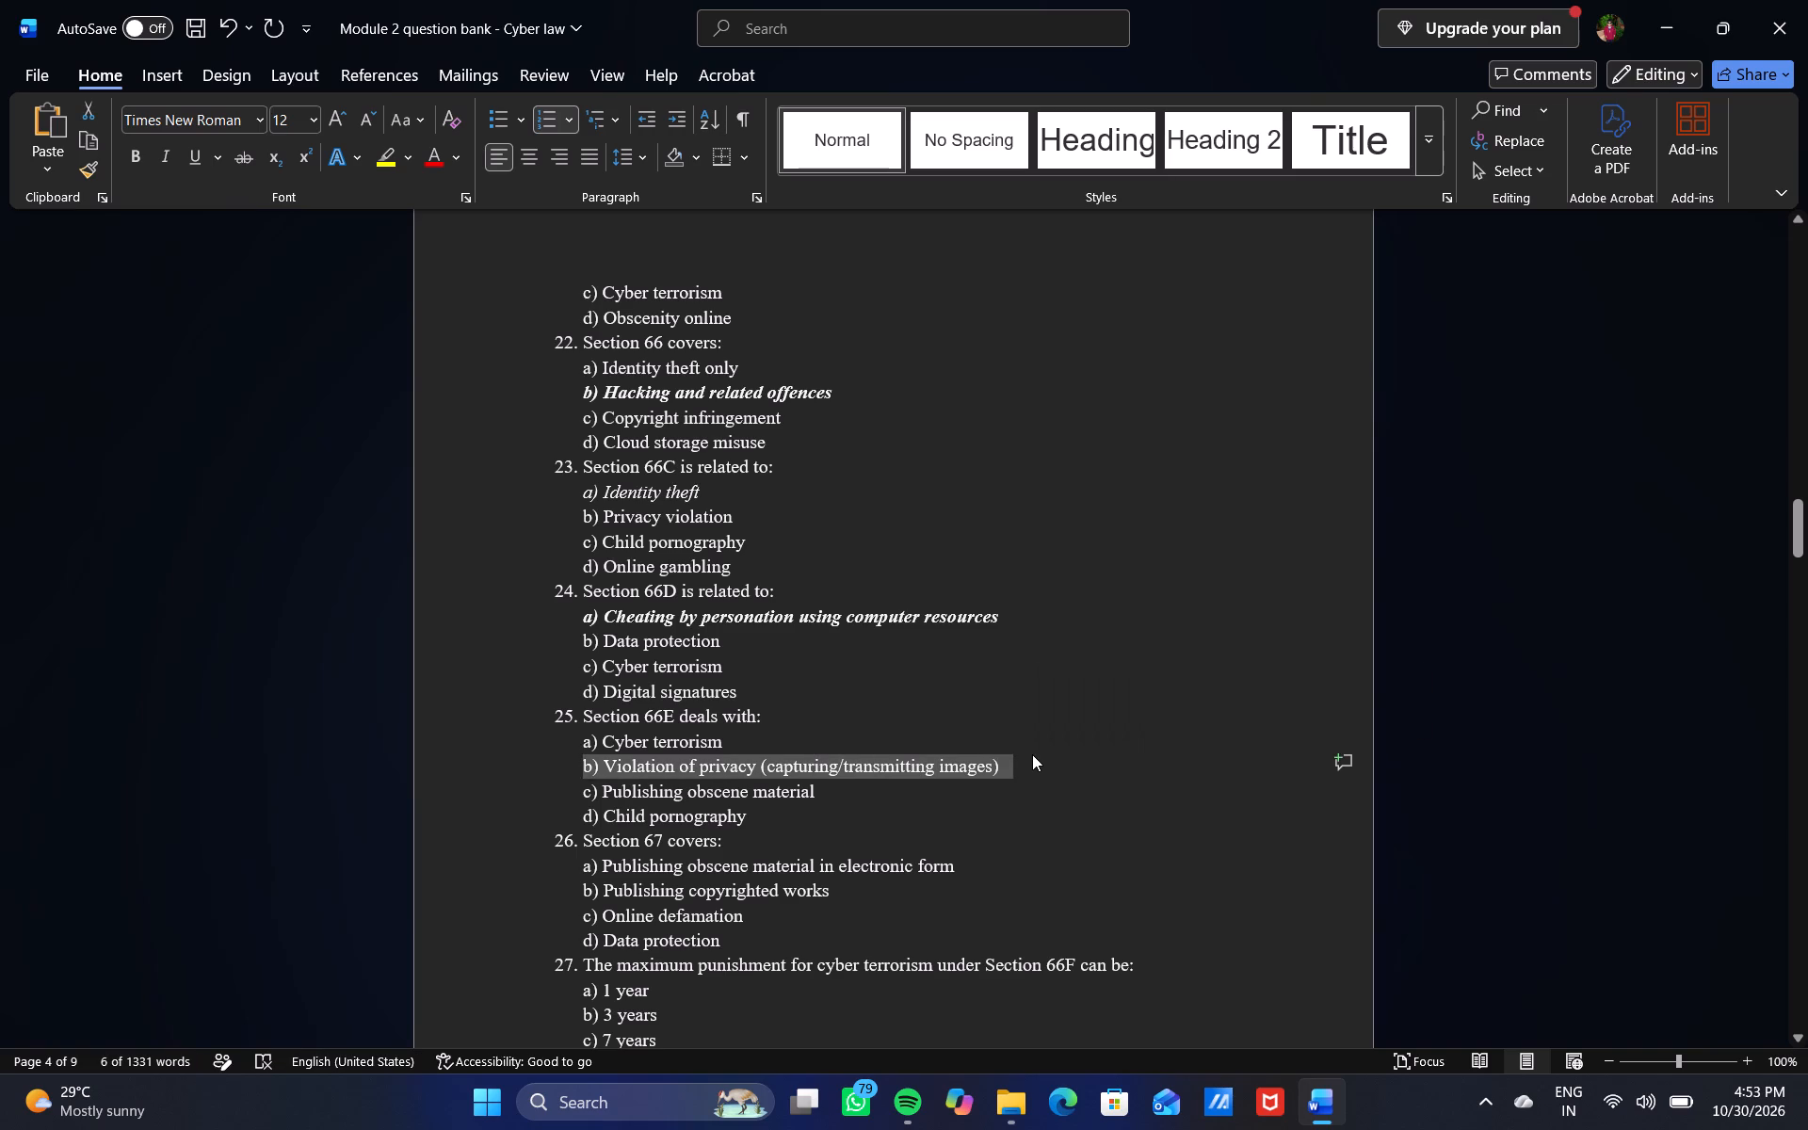
pyautogui.hotkey('ctrl', 'c')
pyautogui.hotkey('ctrl', 'i')
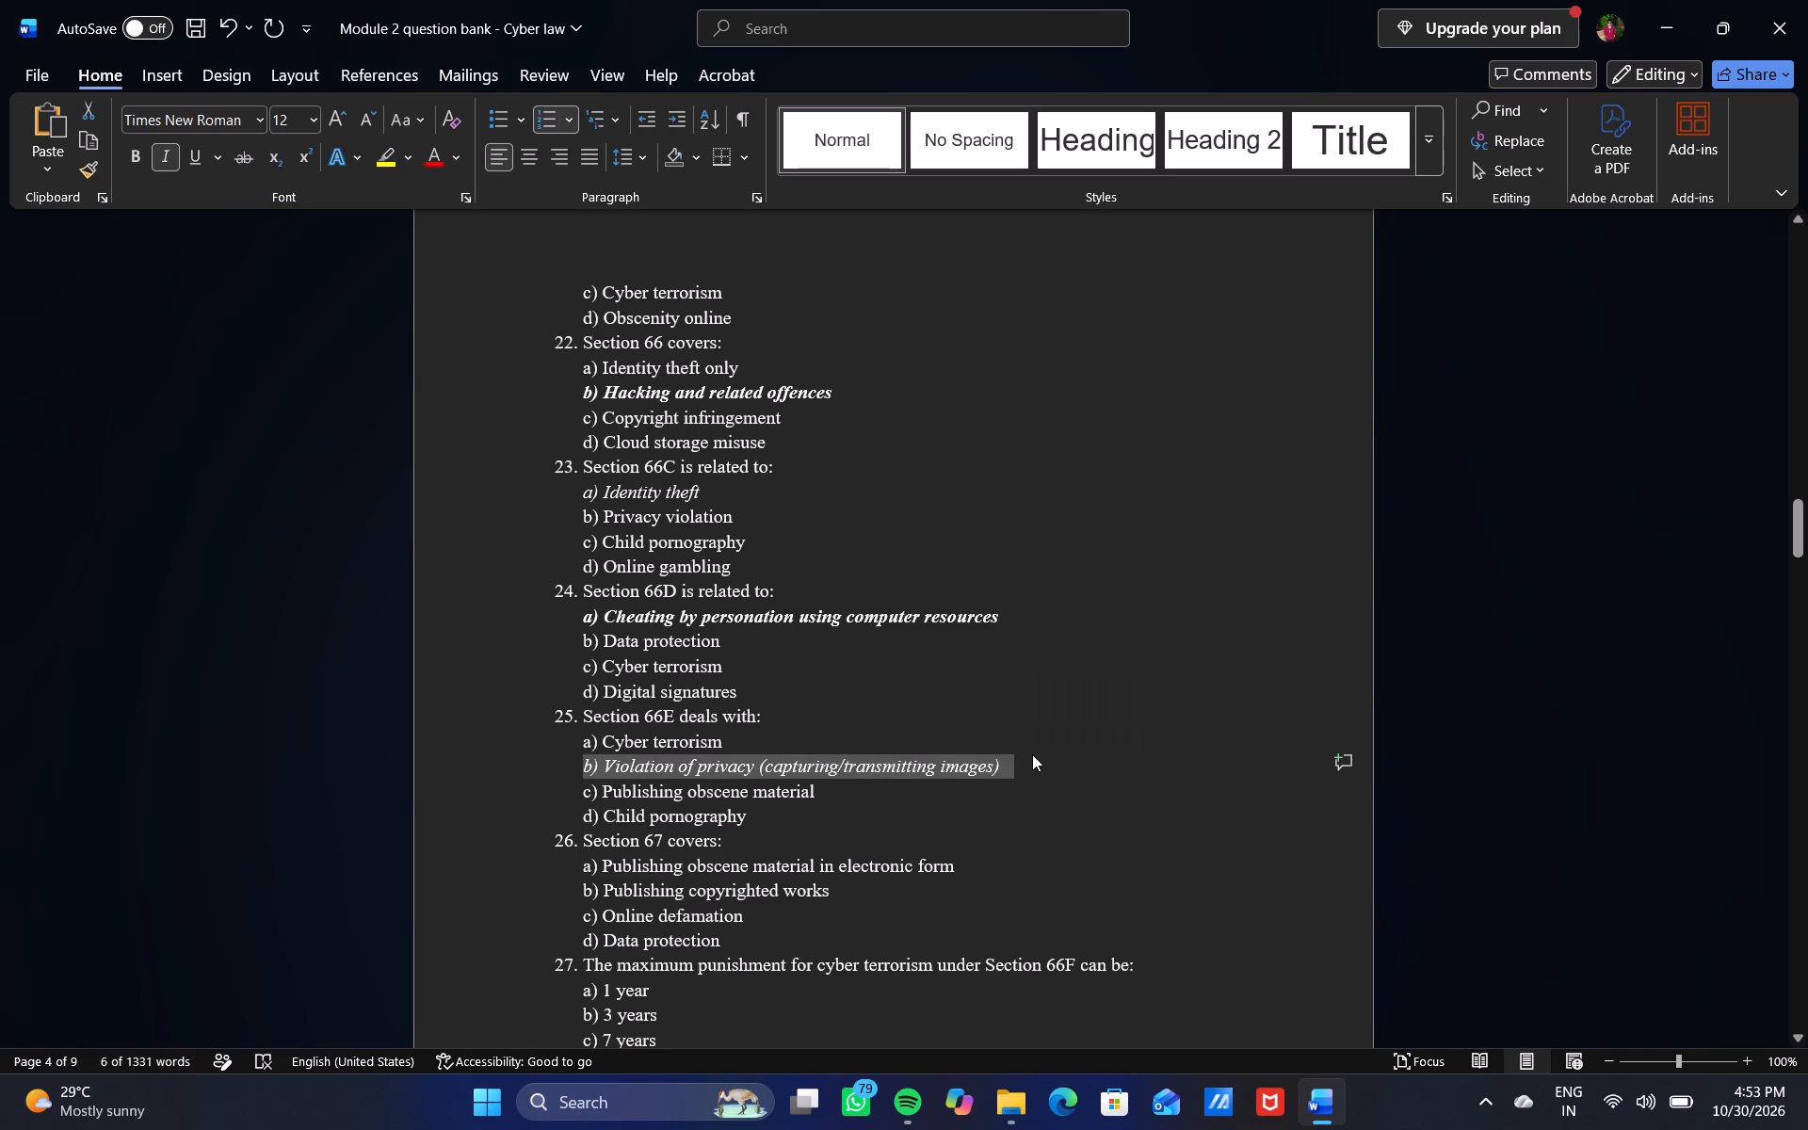
pyautogui.click(1032, 754)
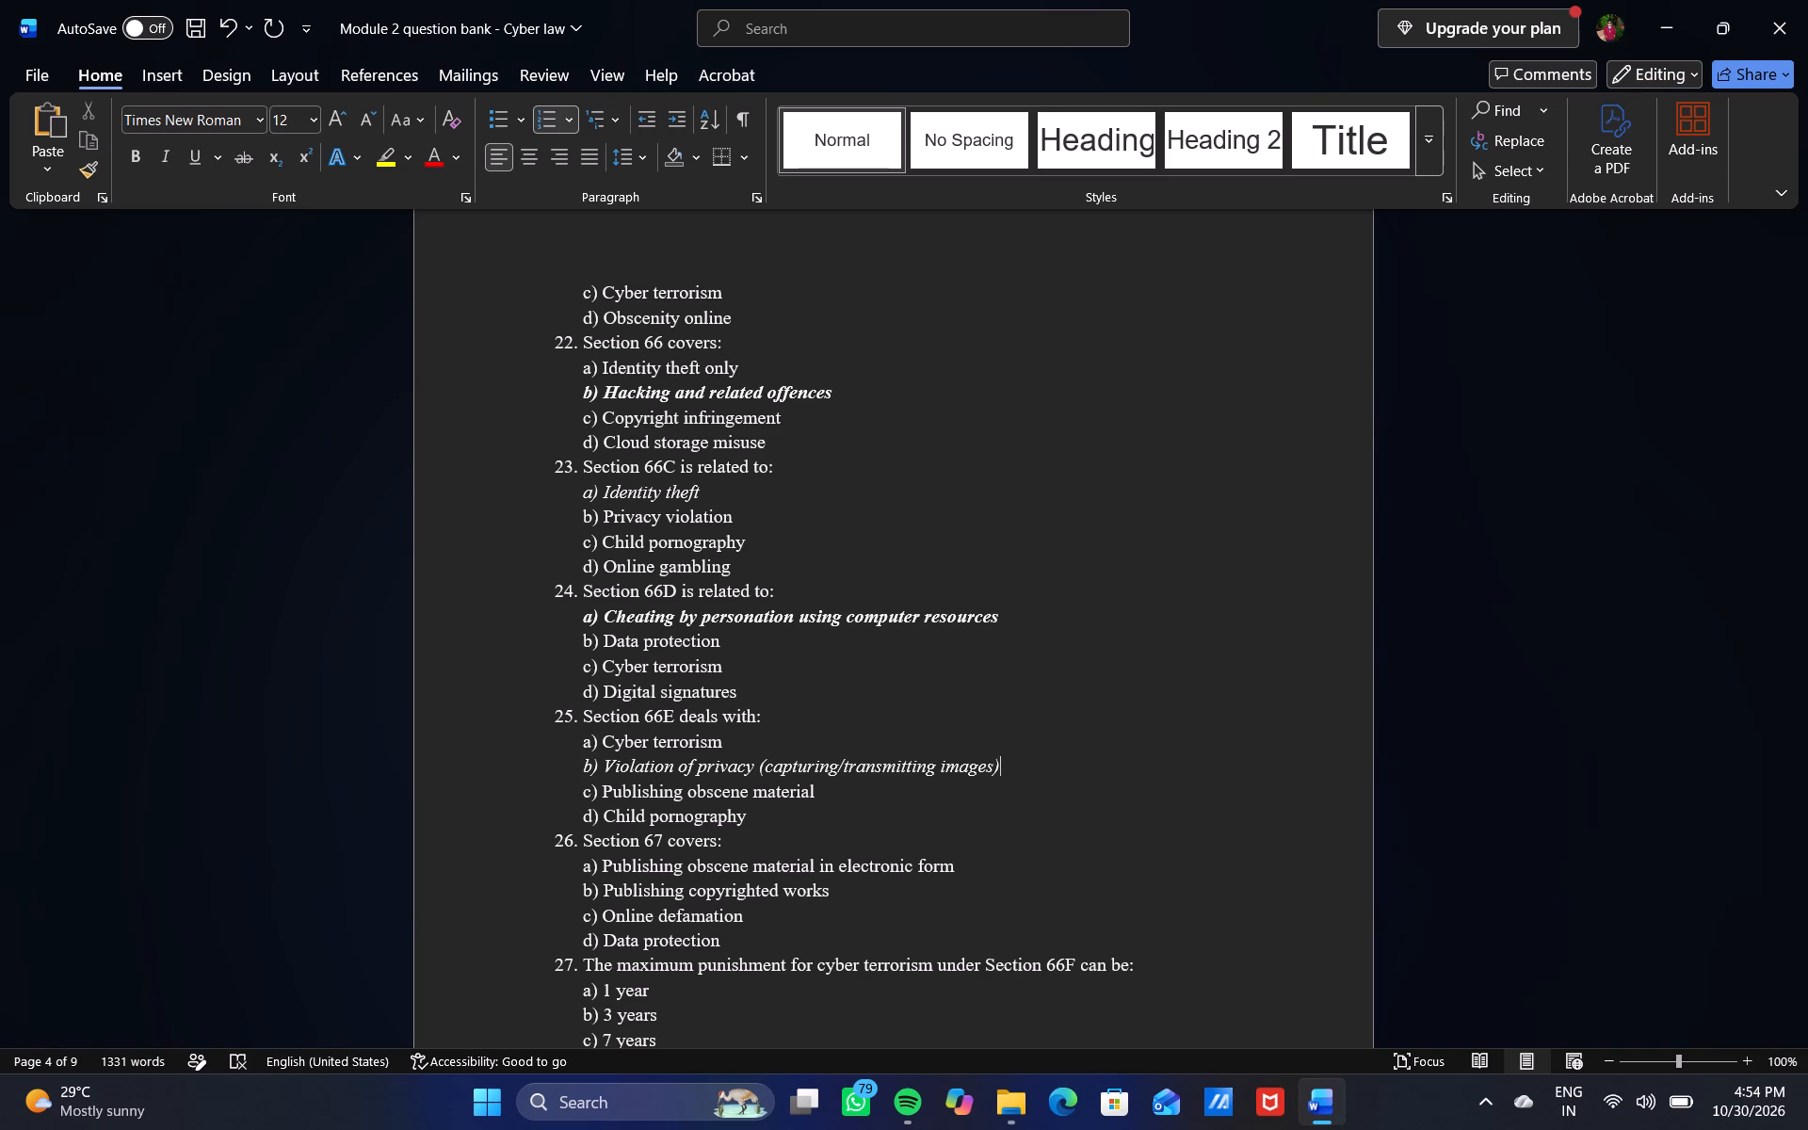
# Format the whole of option "a) Publishing obscene material in electronic form" under question 26 in bold and italic.
pyautogui.scroll(-3, 759, 819)
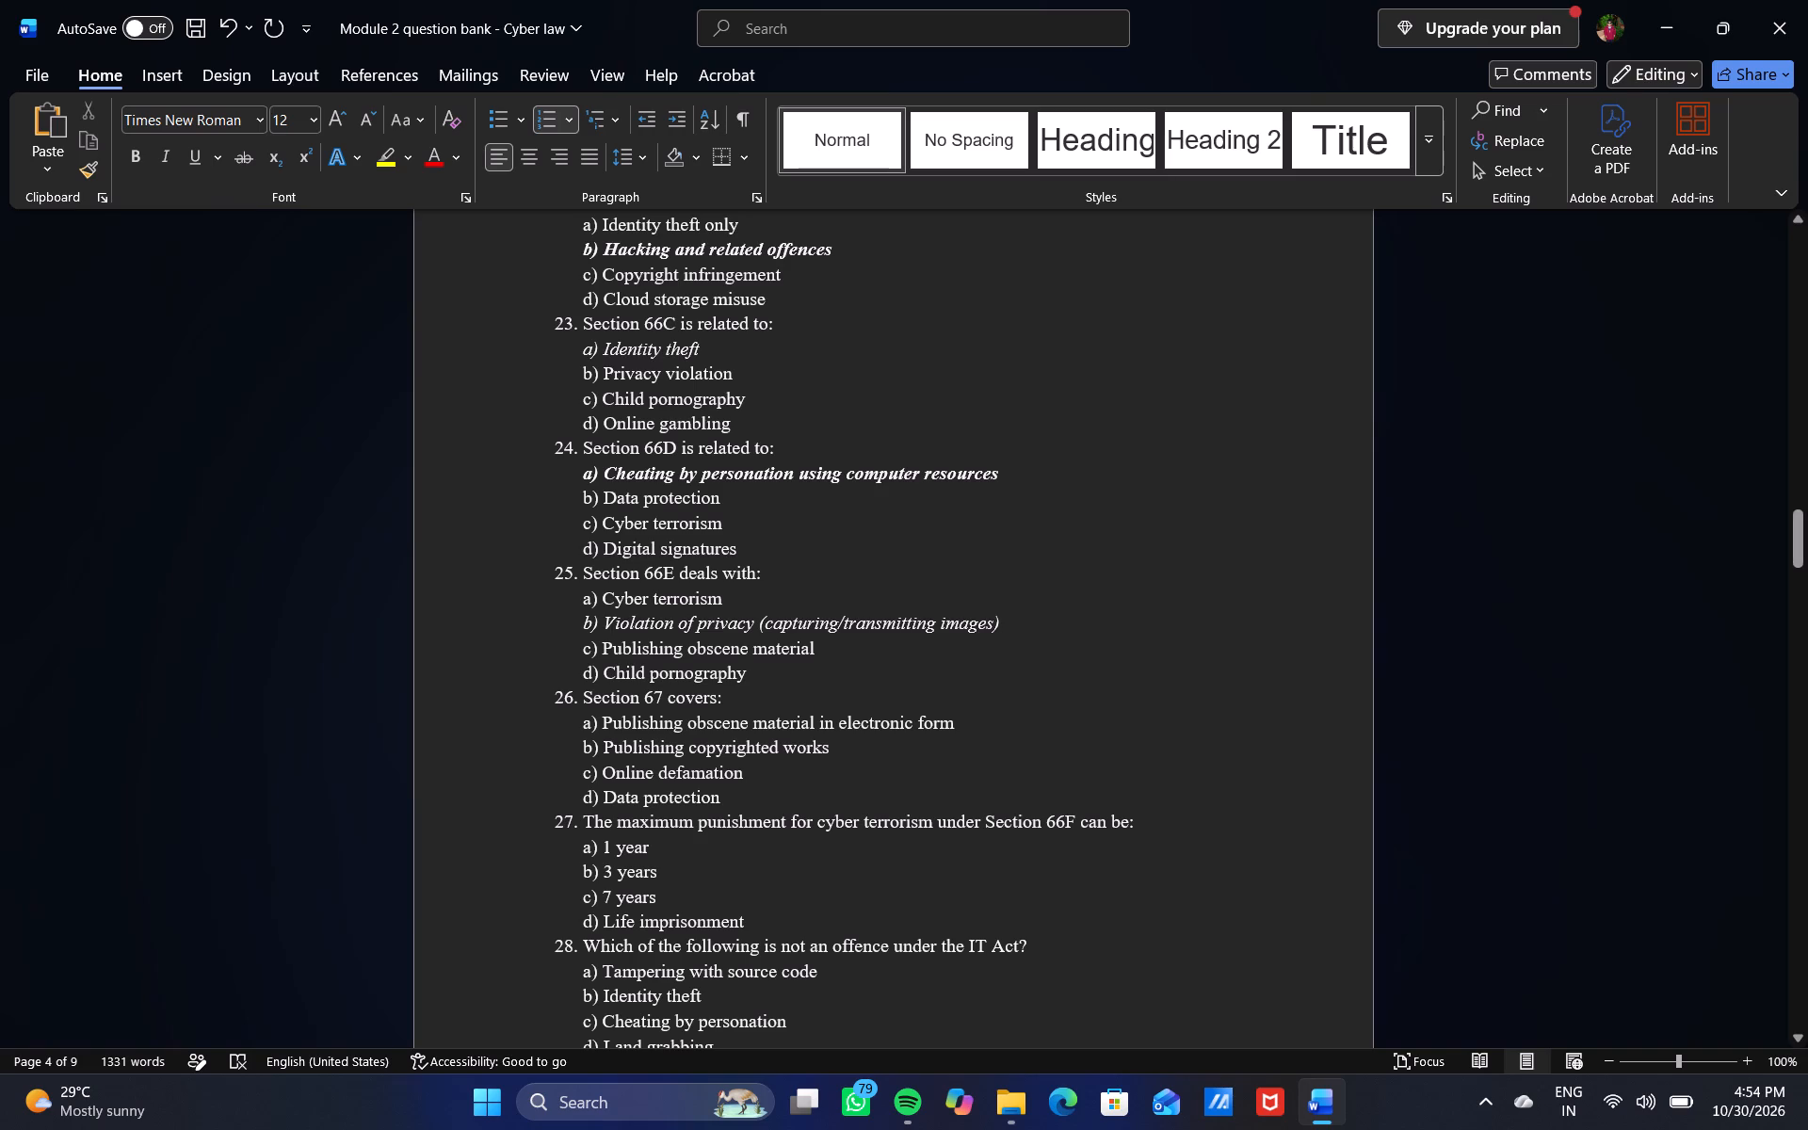
pyautogui.moveTo(570, 718); pyautogui.dragTo(1011, 731)
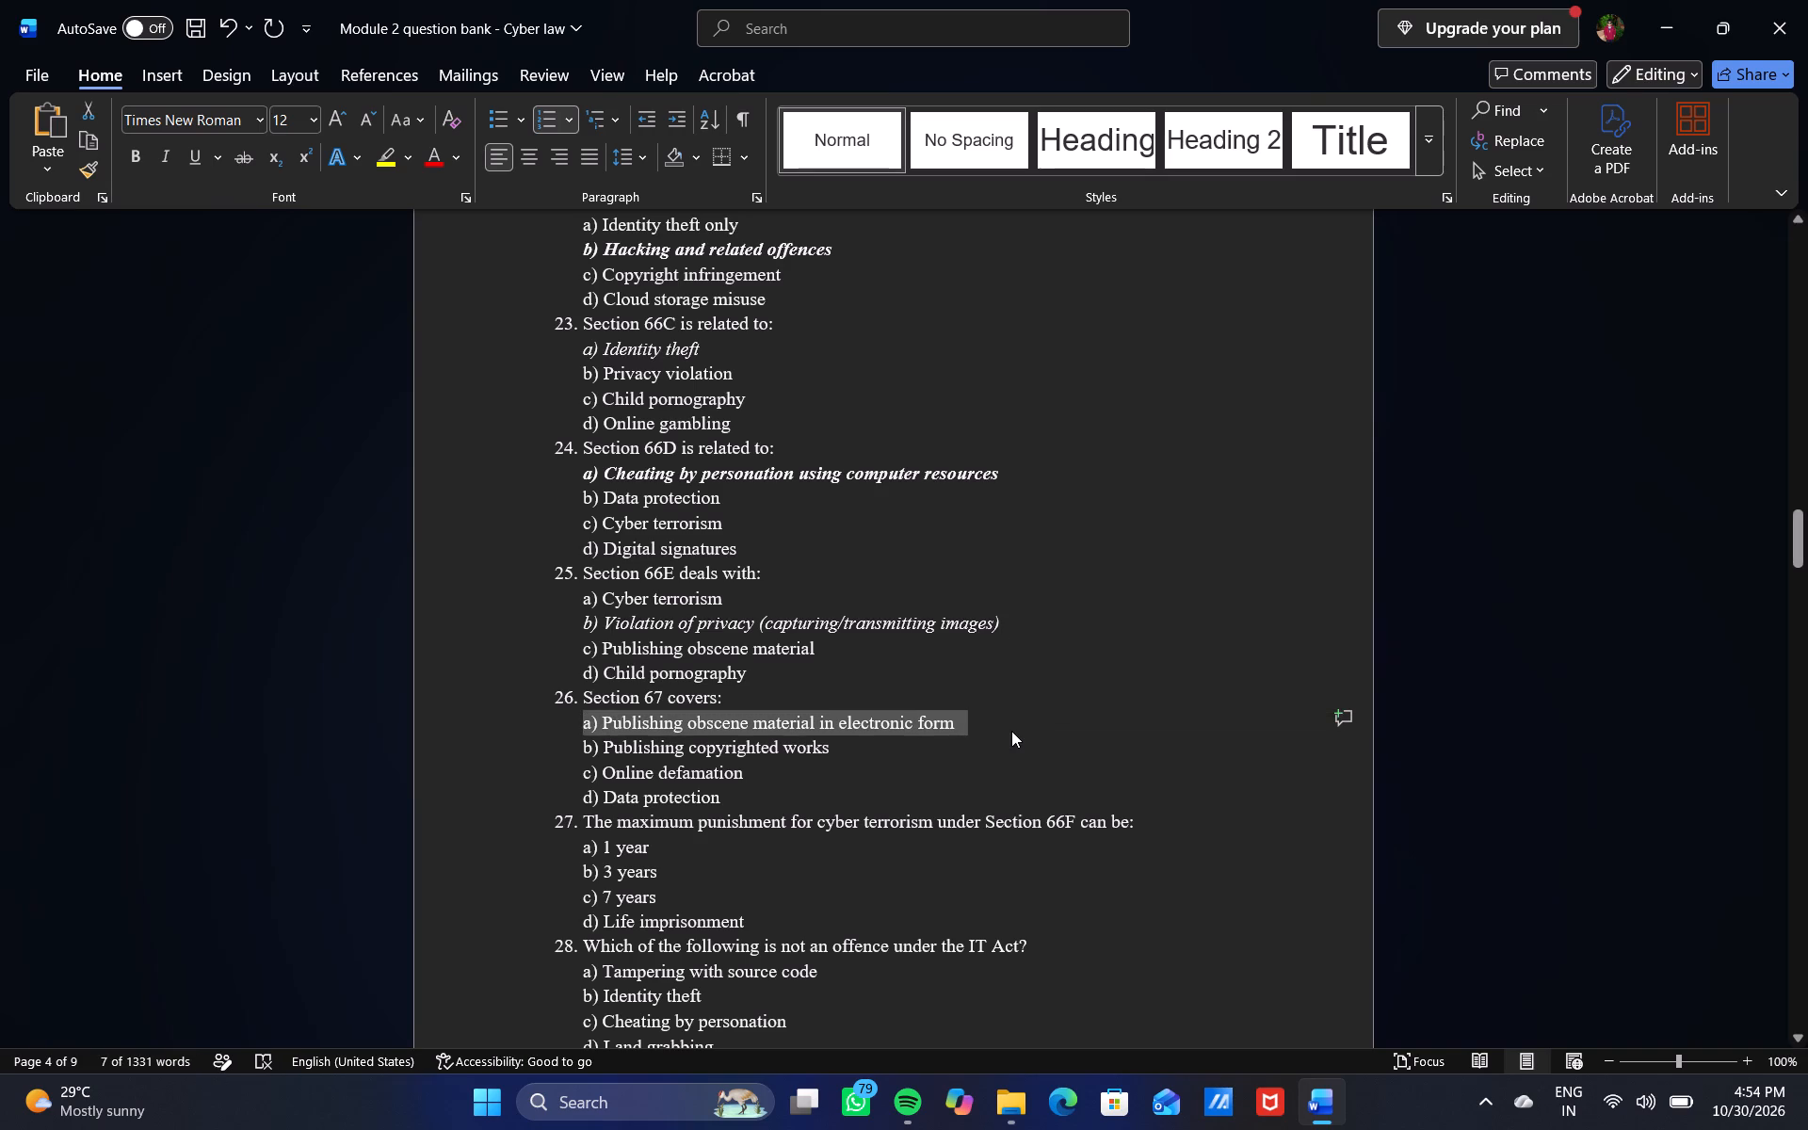
pyautogui.hotkey('ctrl', 'b')
pyautogui.hotkey('ctrl', 'i')
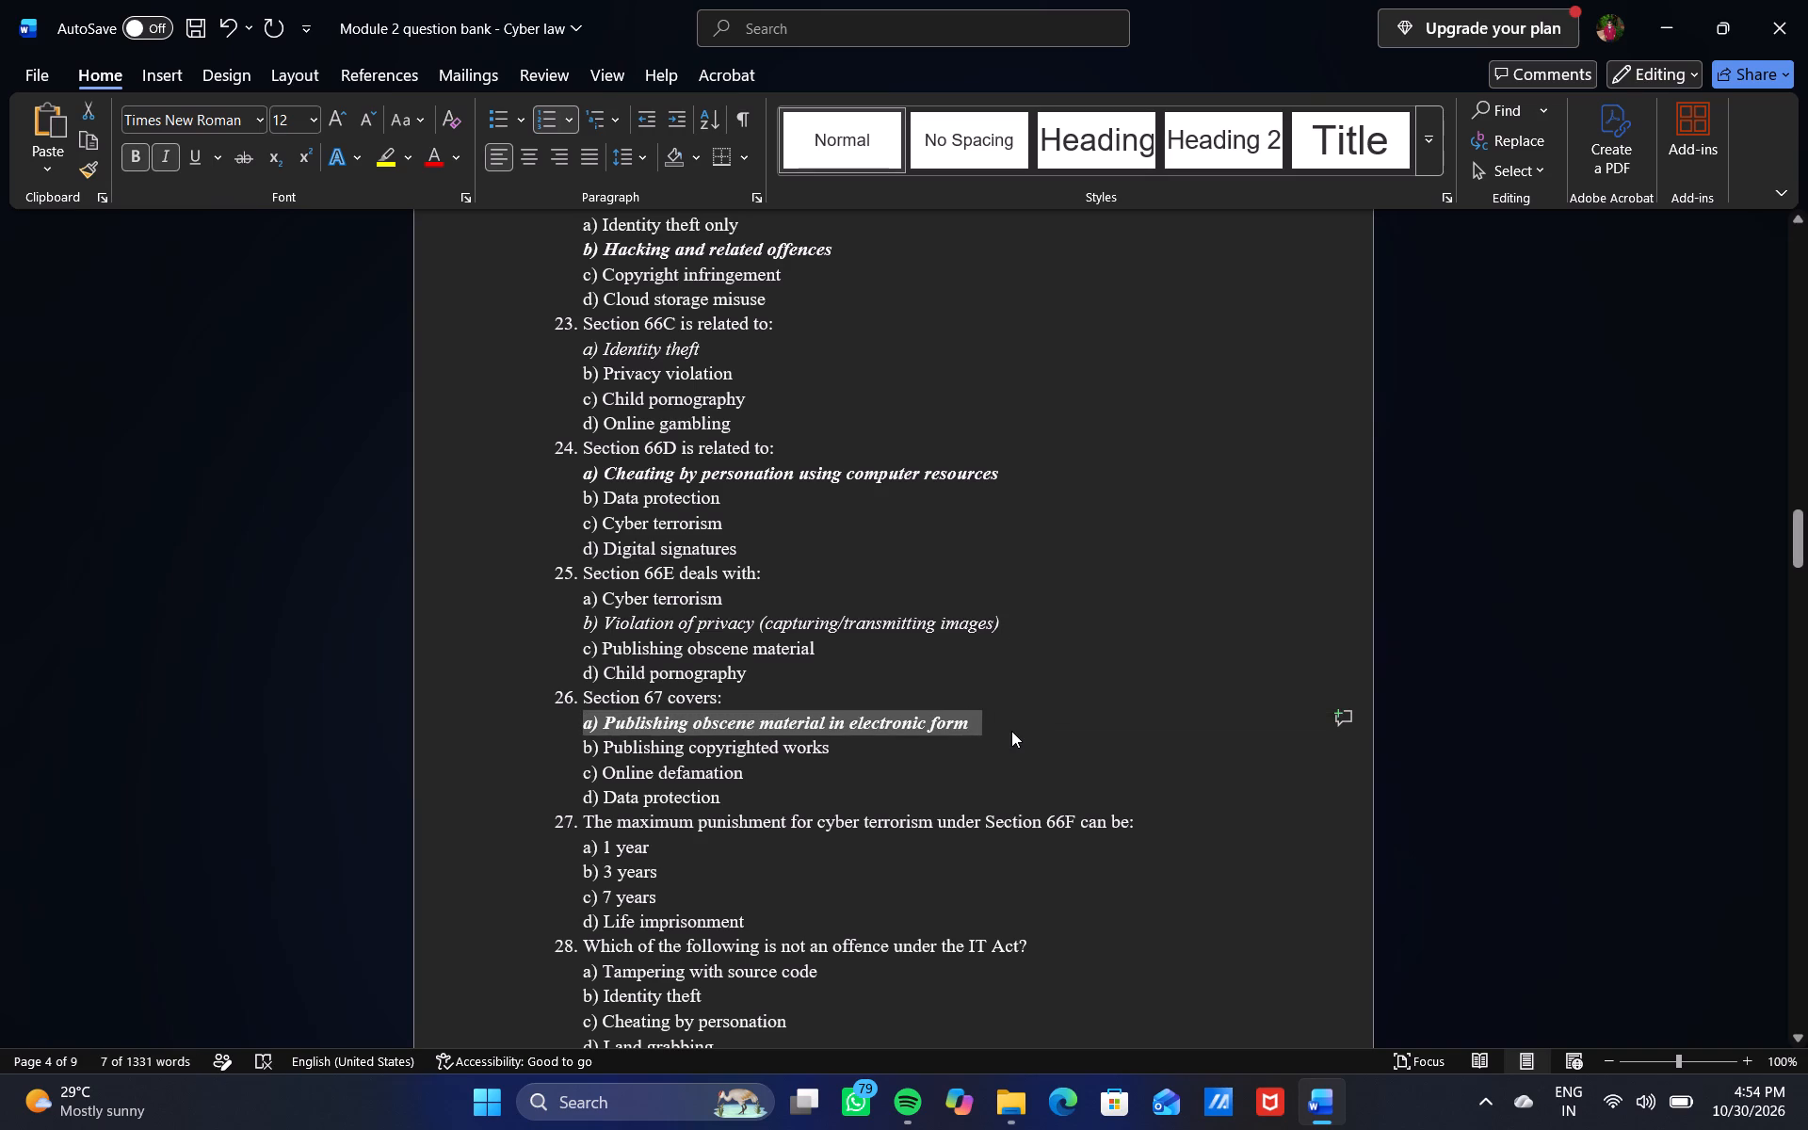
pyautogui.click(815, 850)
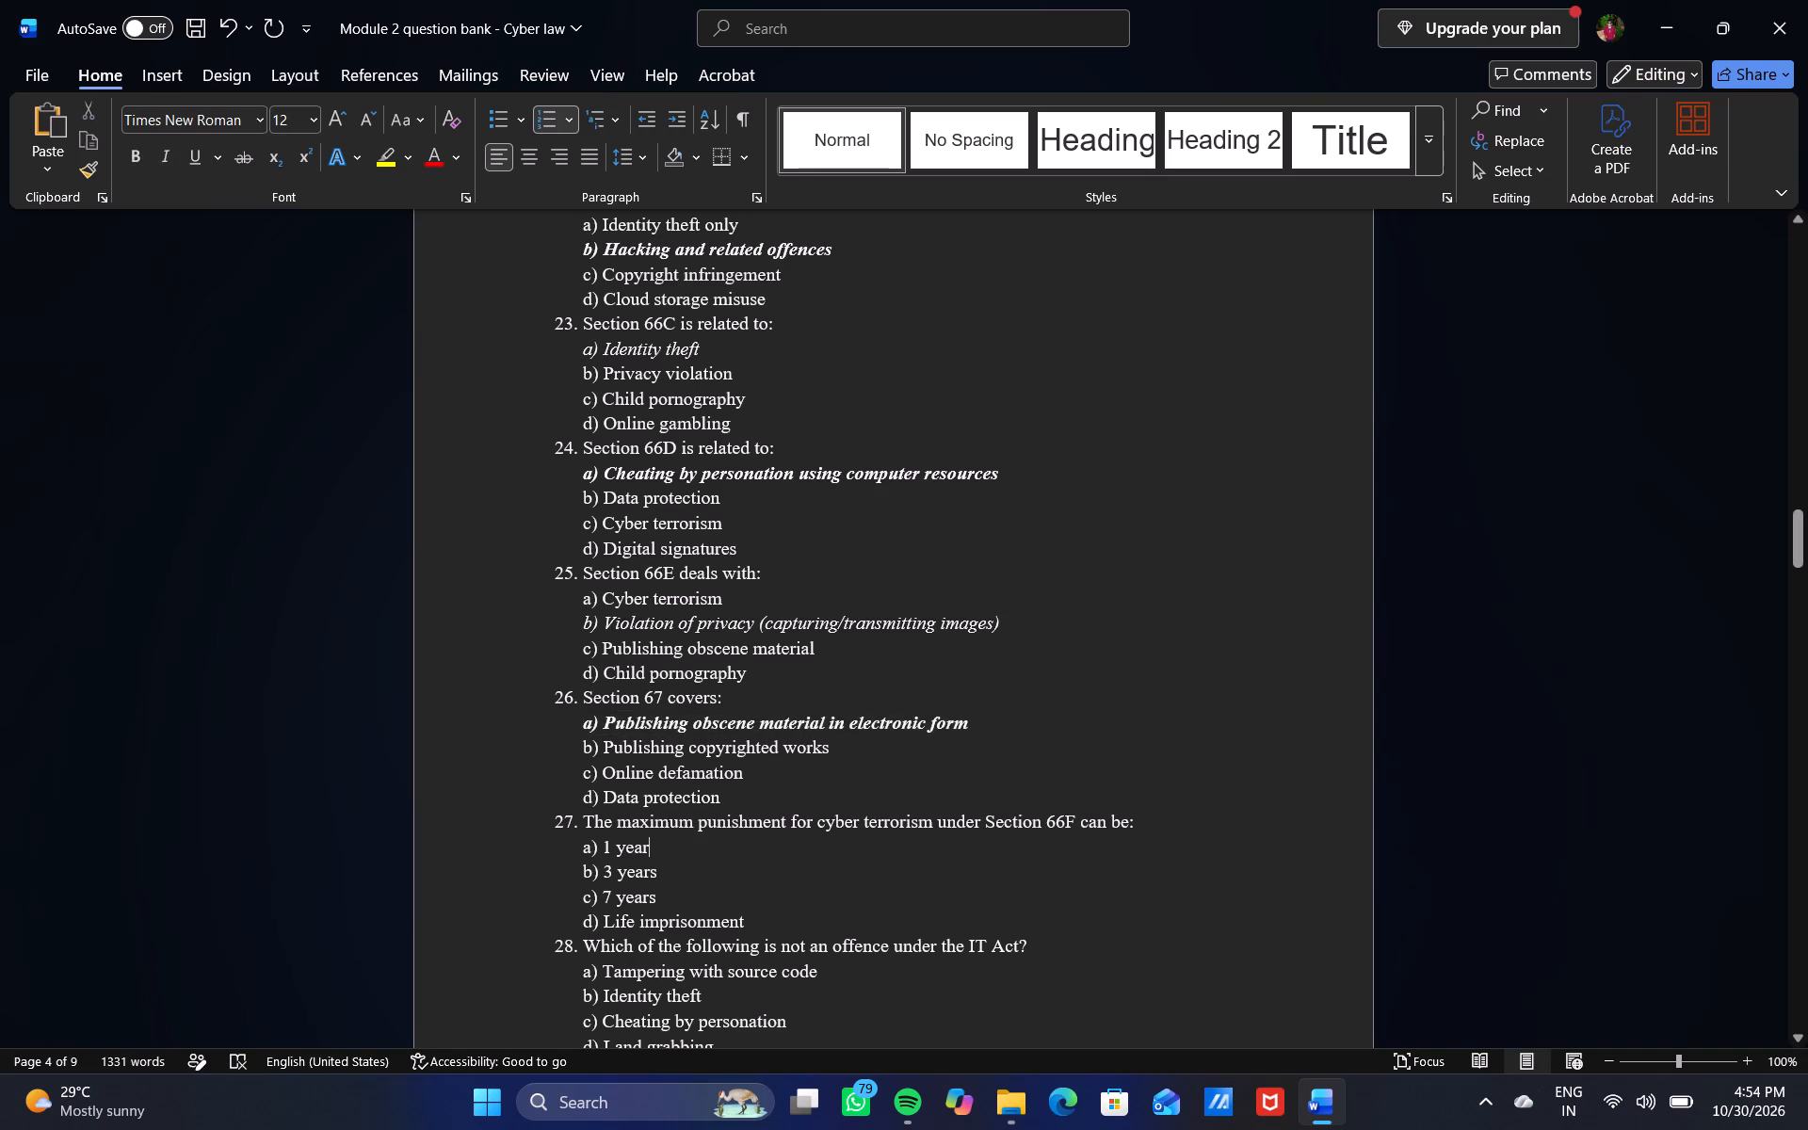
# Format the whole of option "d) Life imprisonment" under question 27 in bold and italic.
pyautogui.keyDown('ctrl'); pyautogui.scroll(-1, 815, 850); pyautogui.keyUp('ctrl')
pyautogui.keyDown('ctrl'); pyautogui.scroll(1, 815, 850); pyautogui.keyUp('ctrl')
pyautogui.keyDown('ctrl'); pyautogui.scroll(-1, 815, 850); pyautogui.keyUp('ctrl')
pyautogui.scroll(-1, 815, 850)
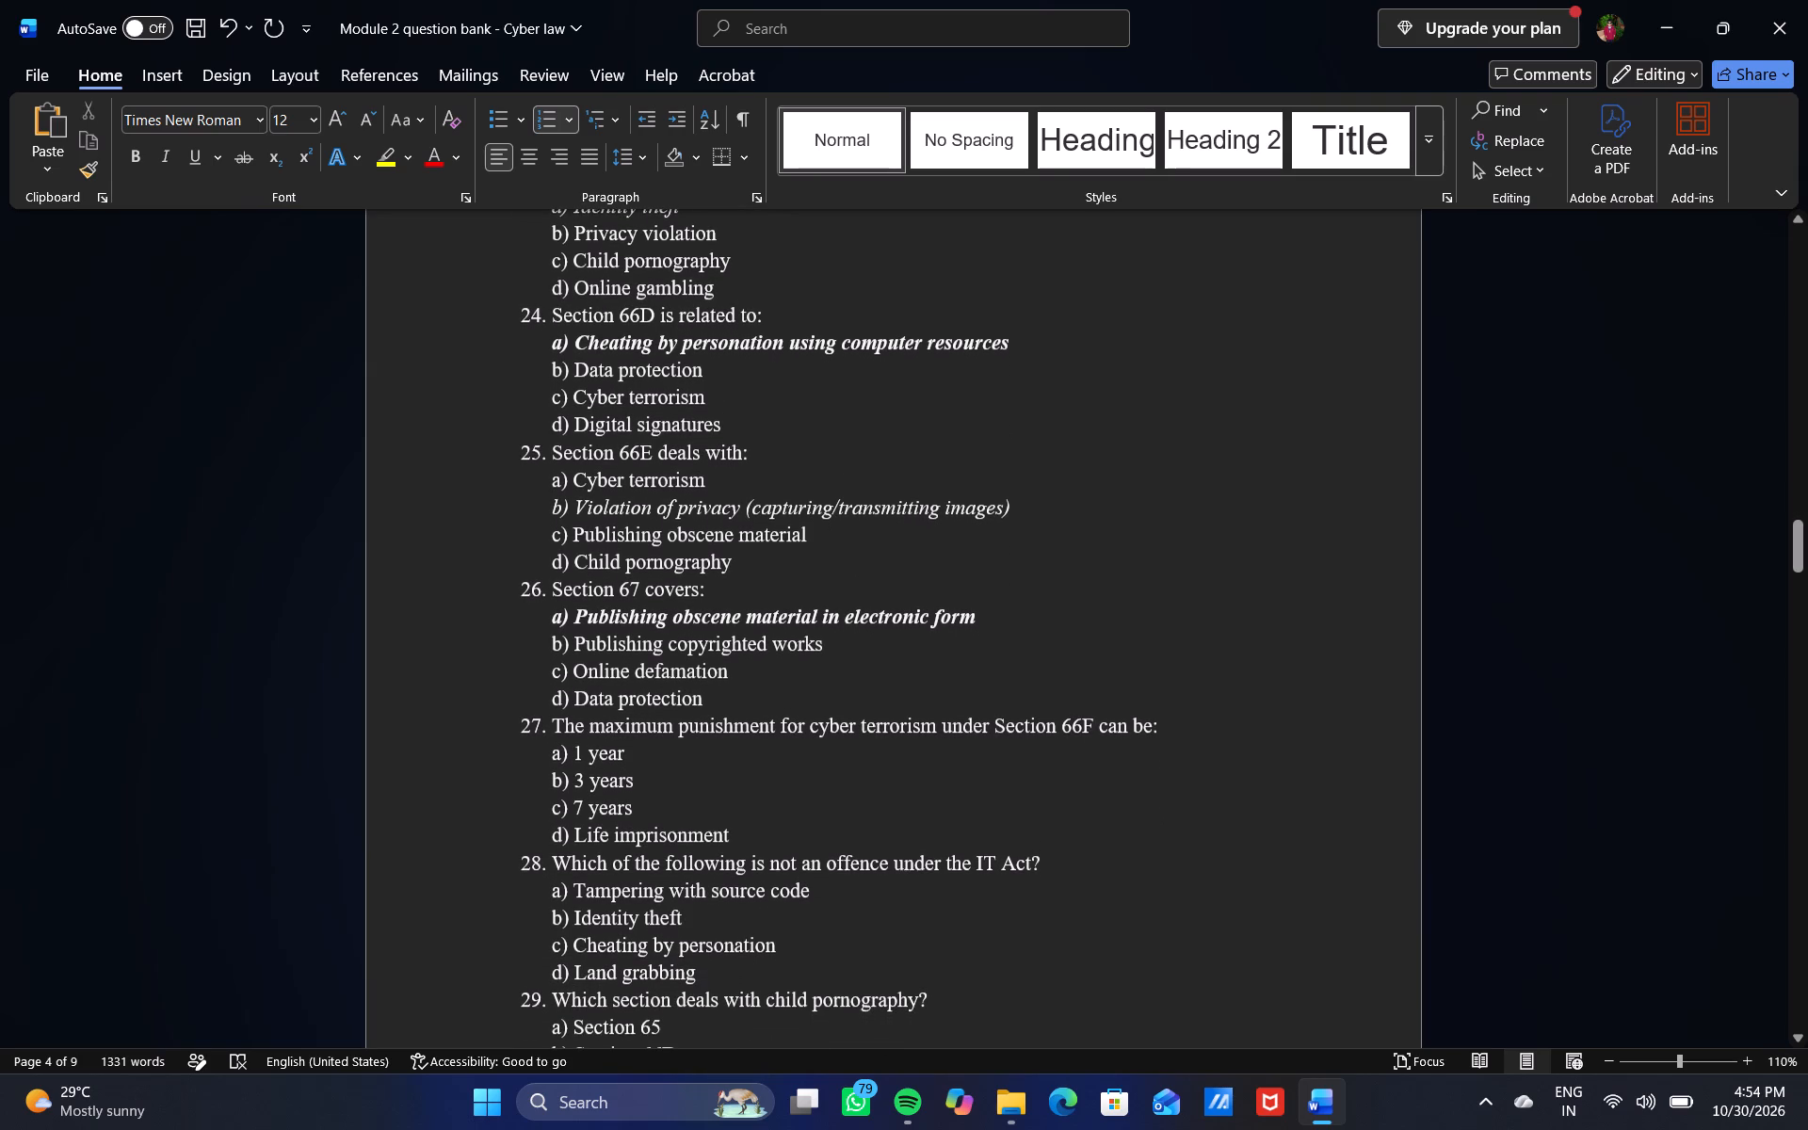
pyautogui.scroll(-1, 815, 850)
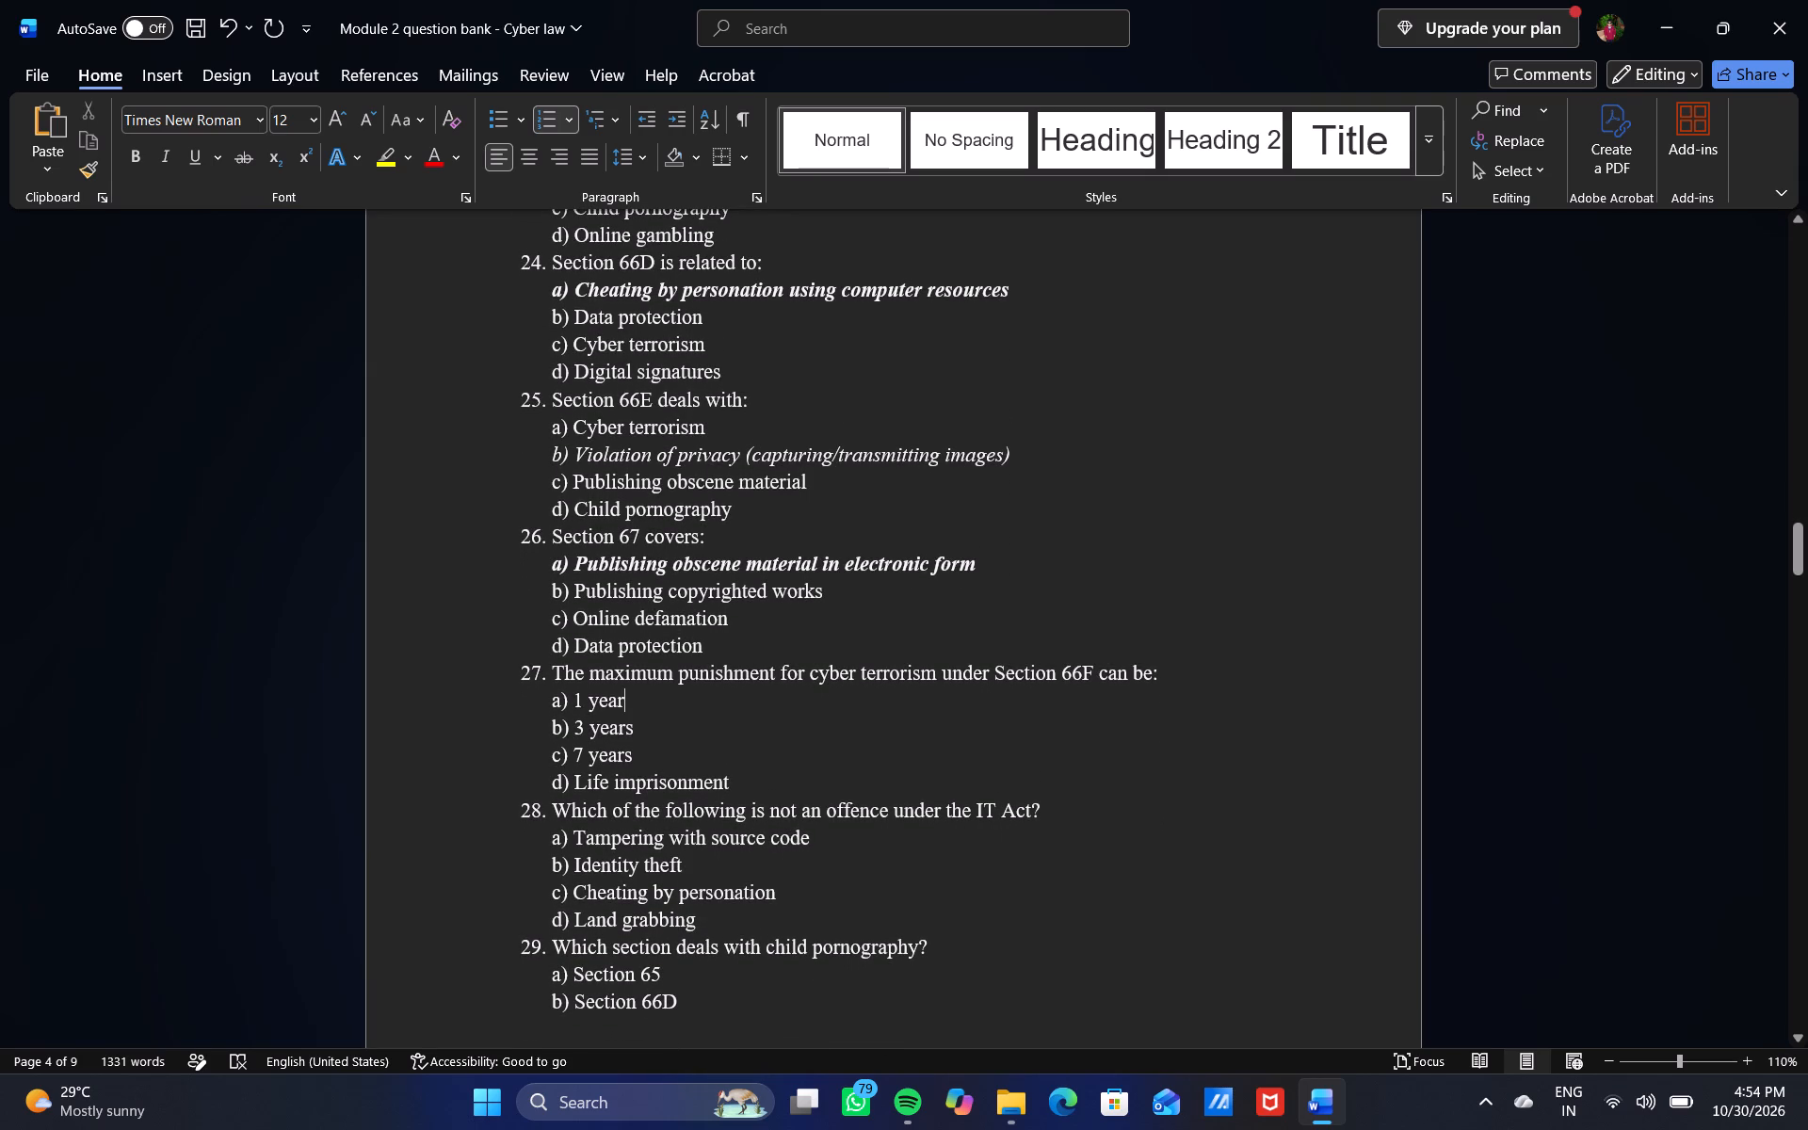
pyautogui.scroll(3, 815, 850)
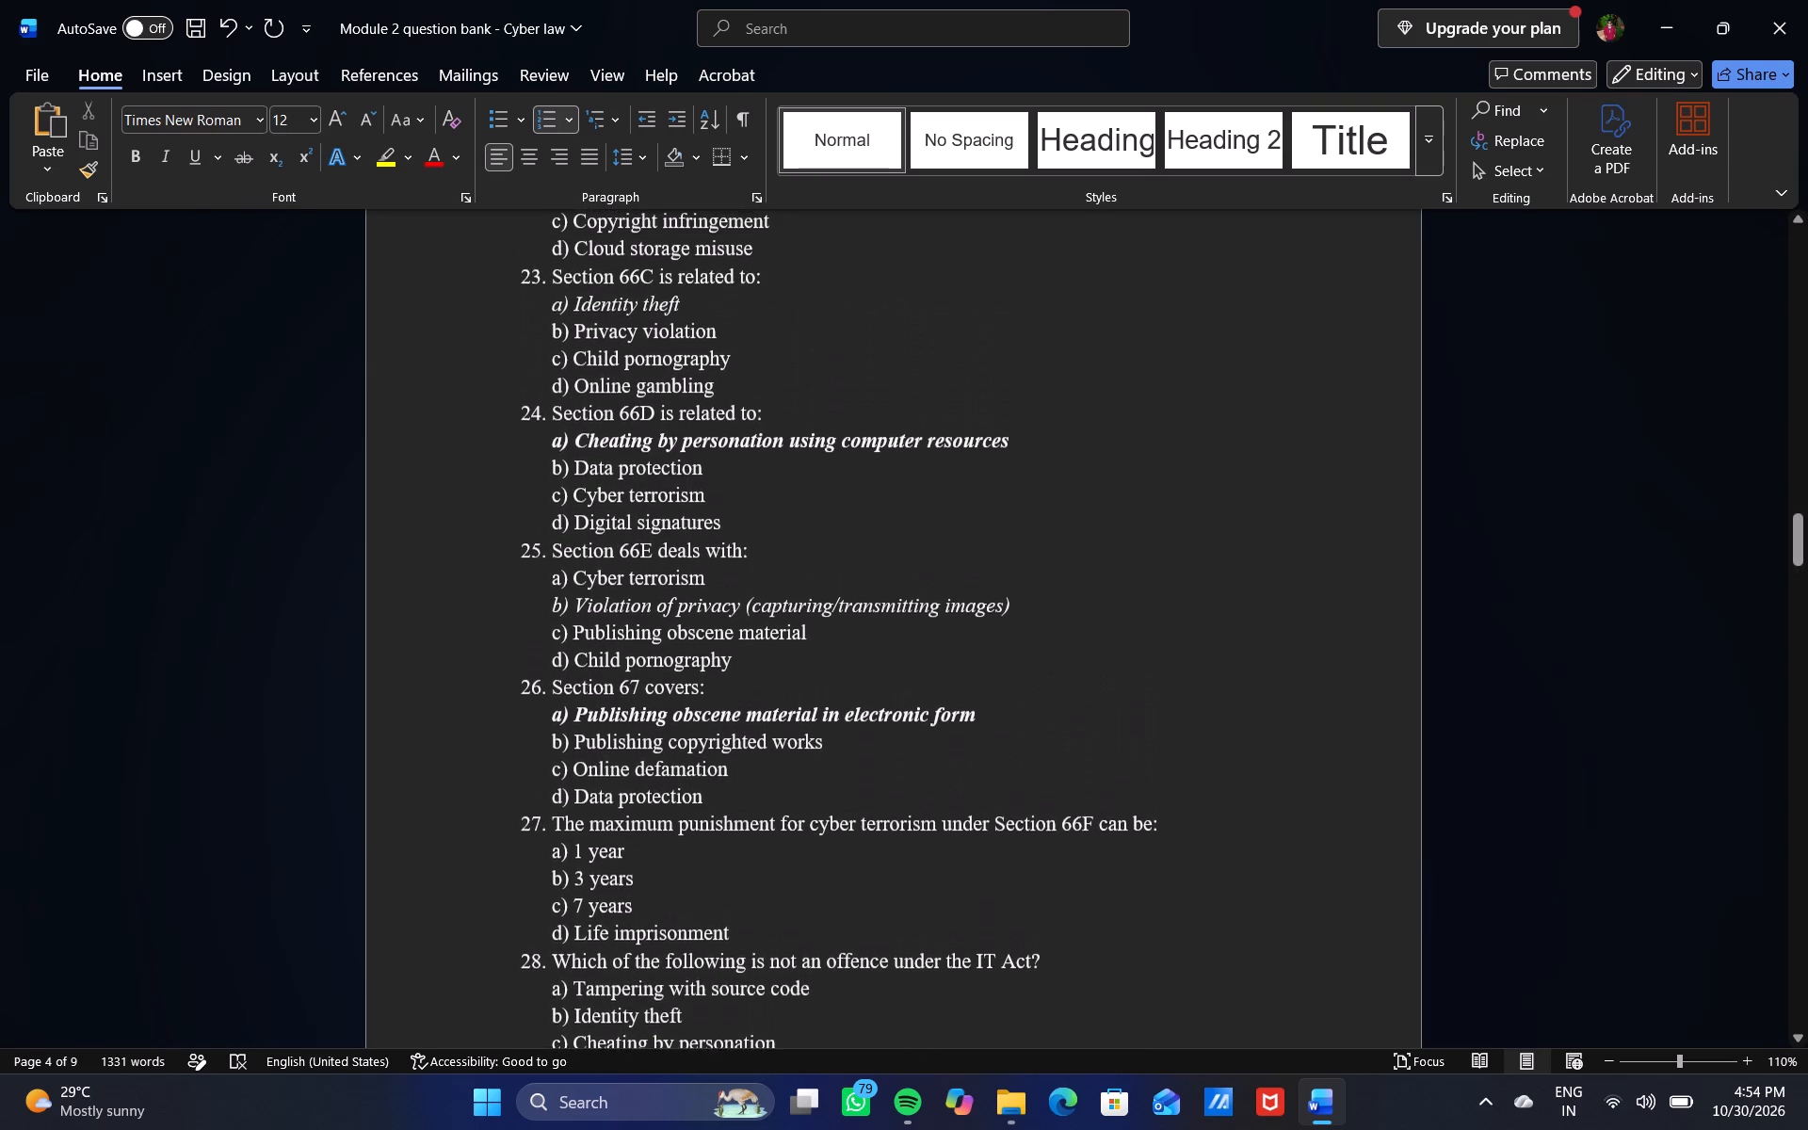
pyautogui.scroll(1, 815, 850)
pyautogui.scroll(-2, 815, 850)
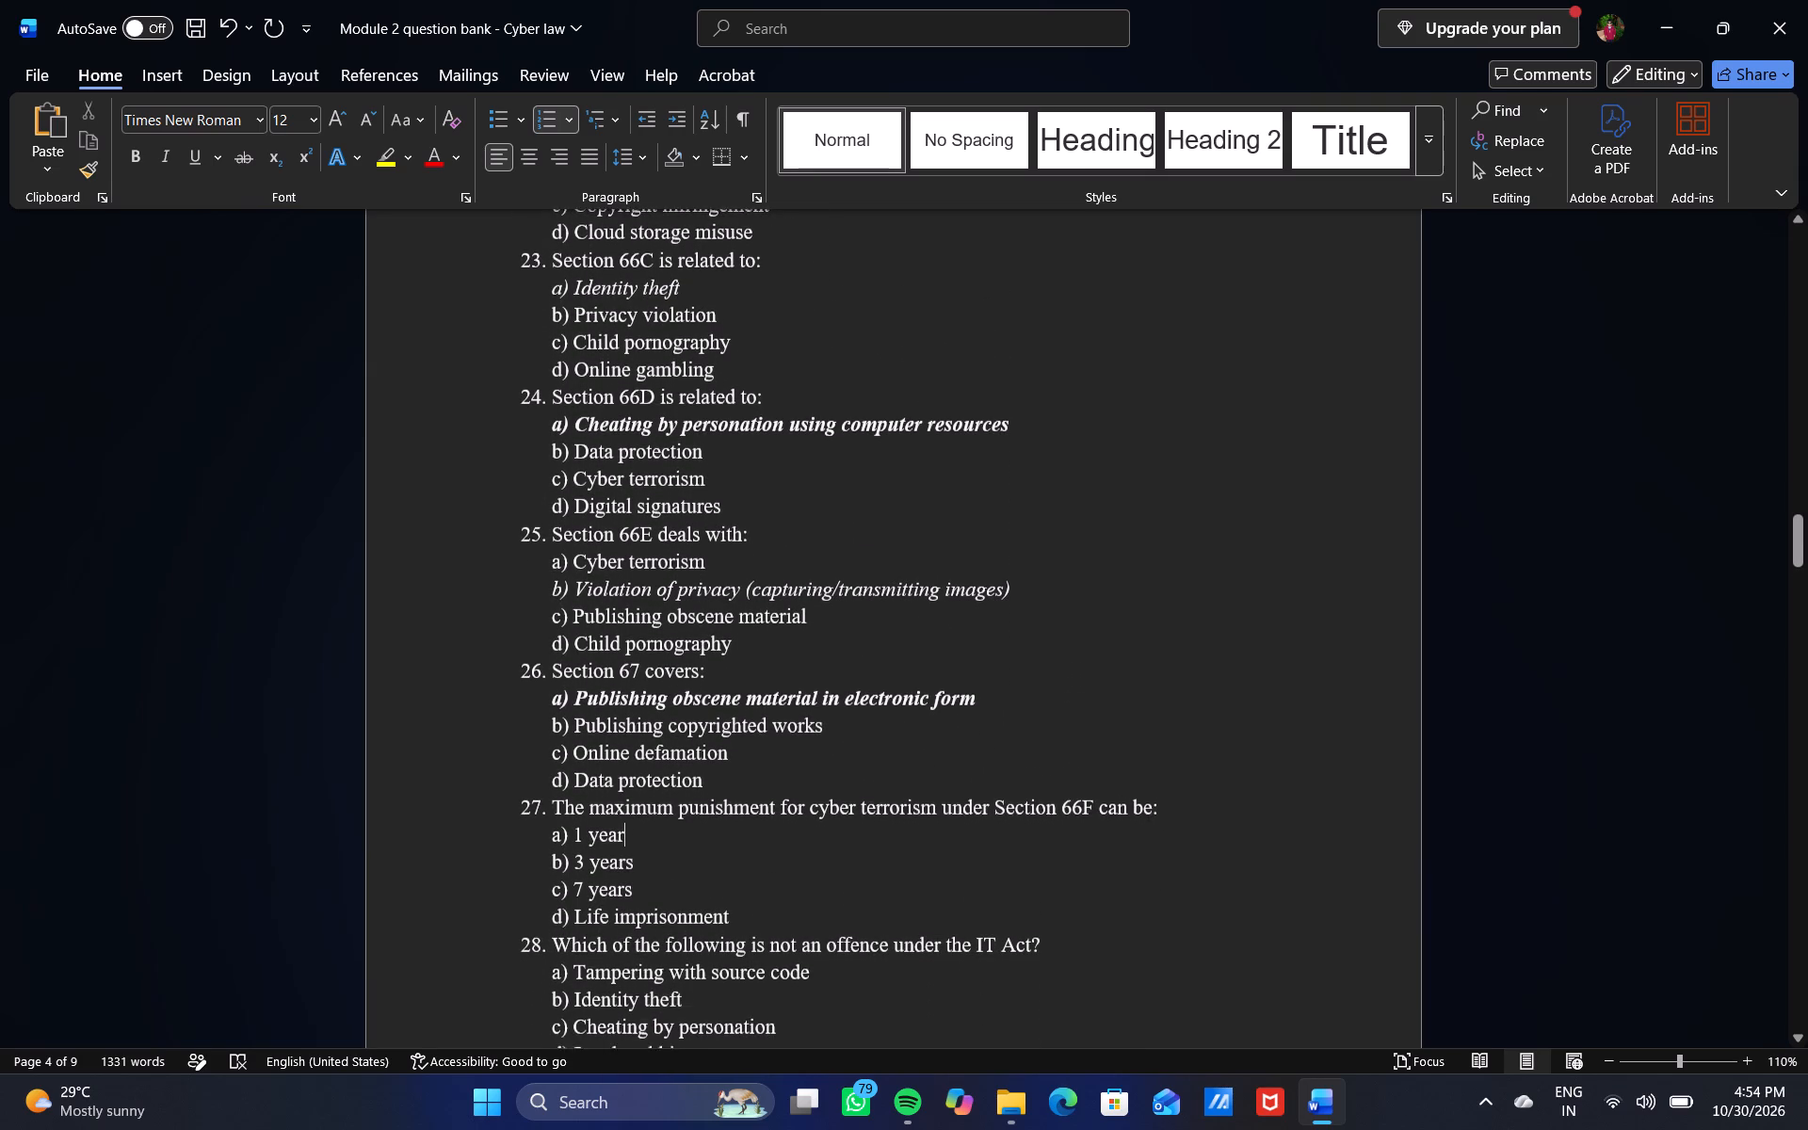
pyautogui.scroll(-1, 815, 850)
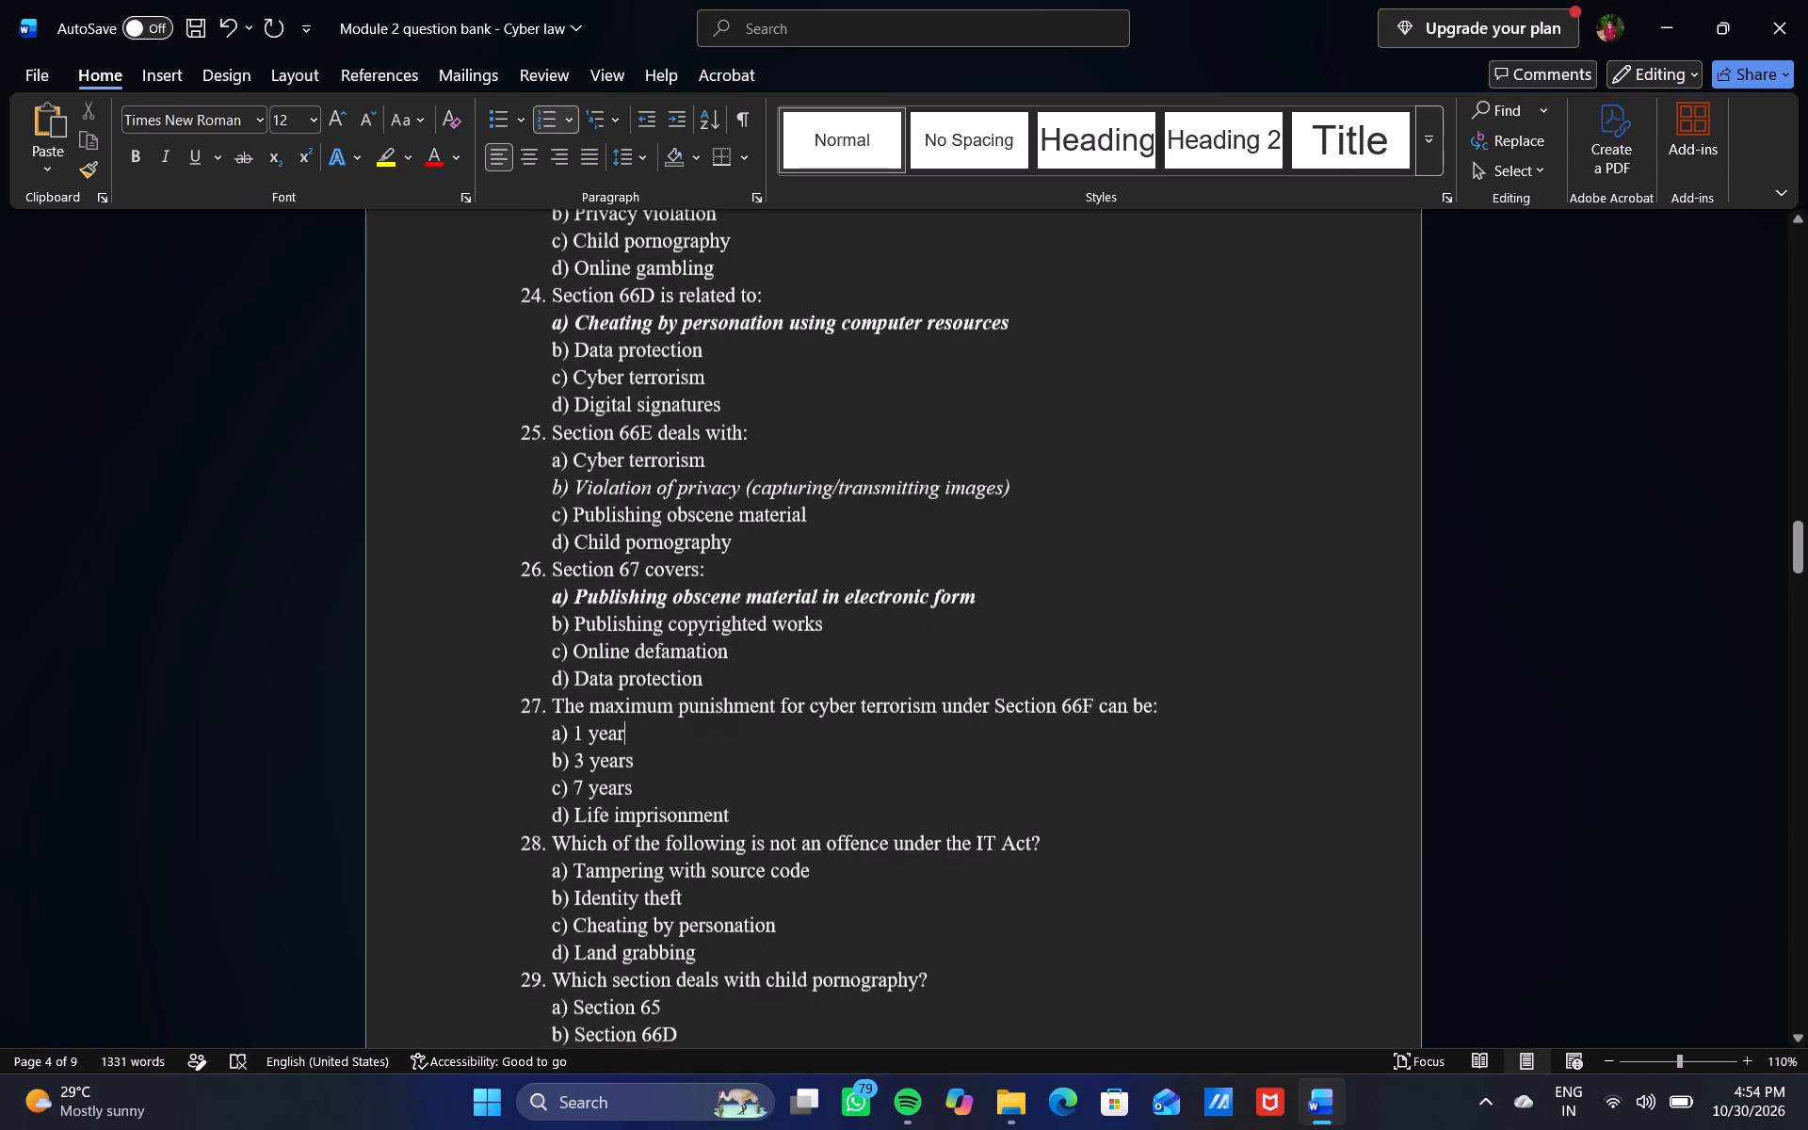
pyautogui.scroll(-2, 815, 850)
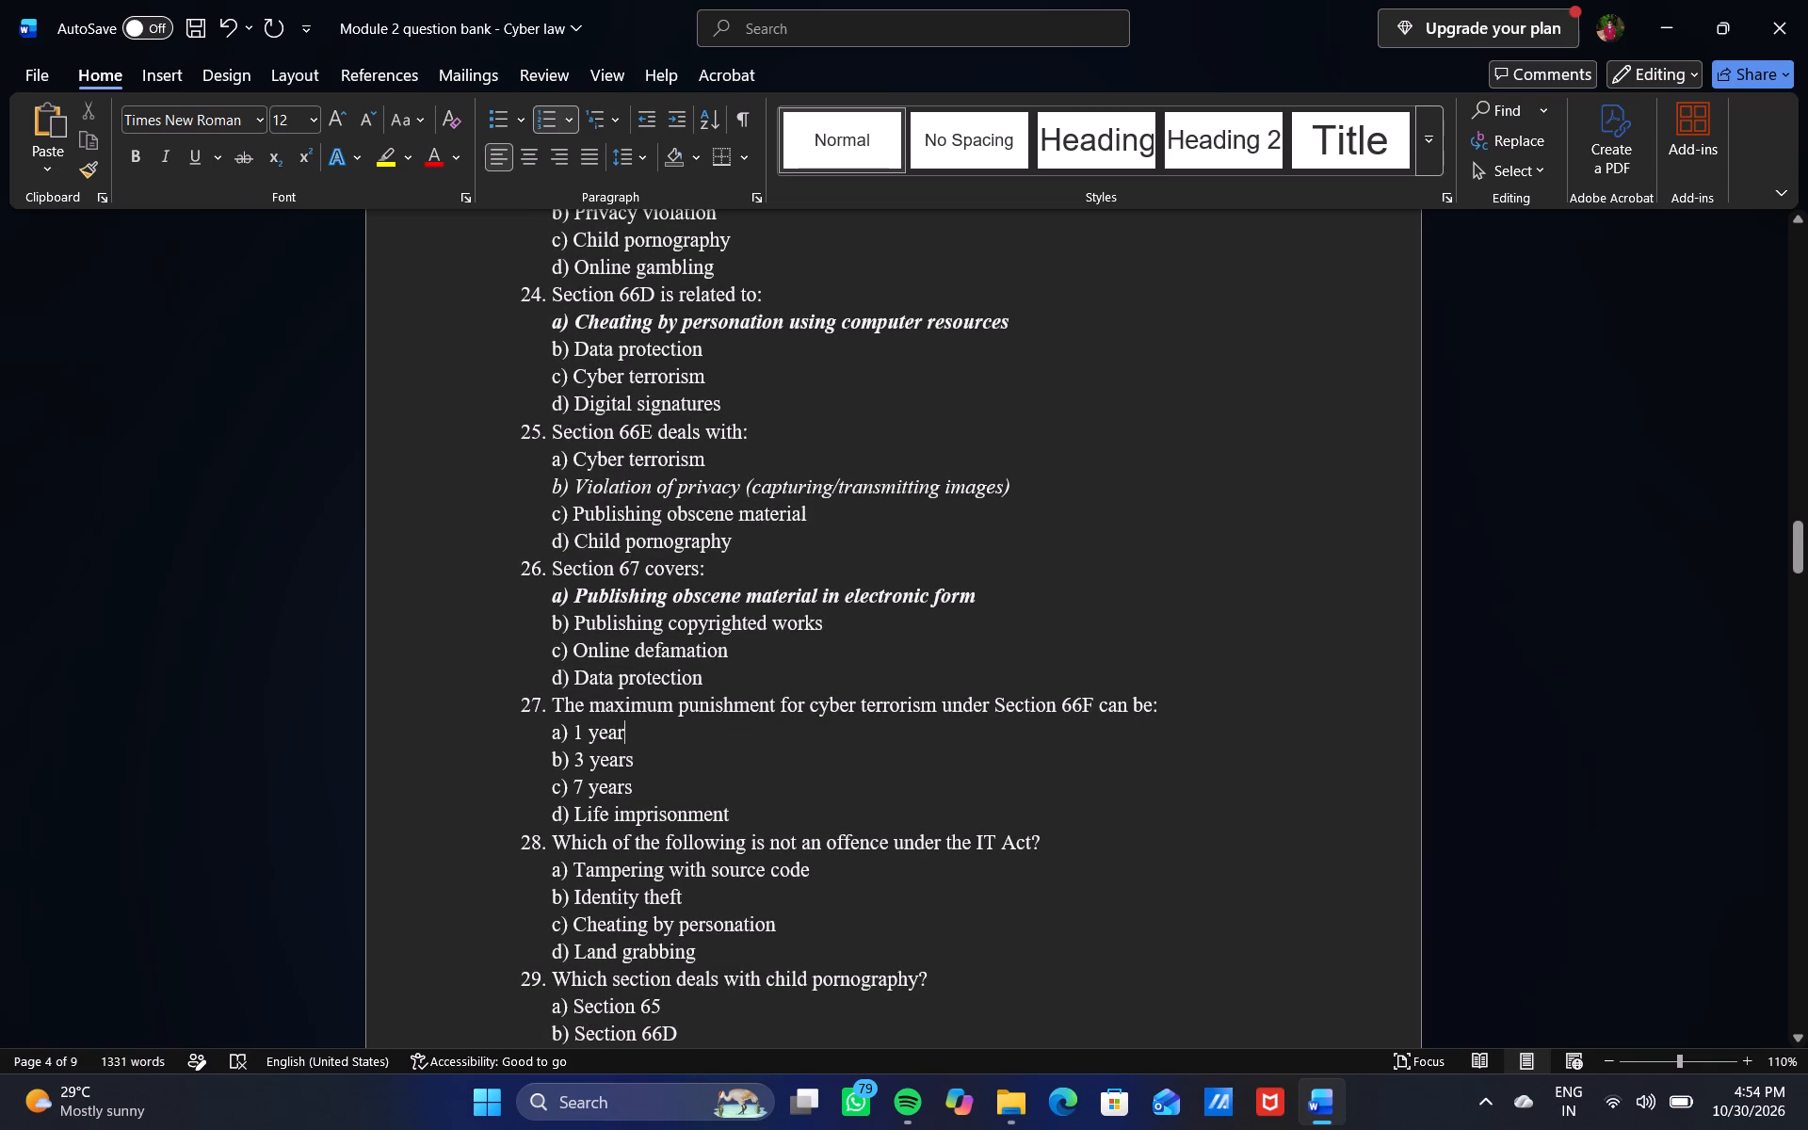
pyautogui.scroll(-1, 815, 850)
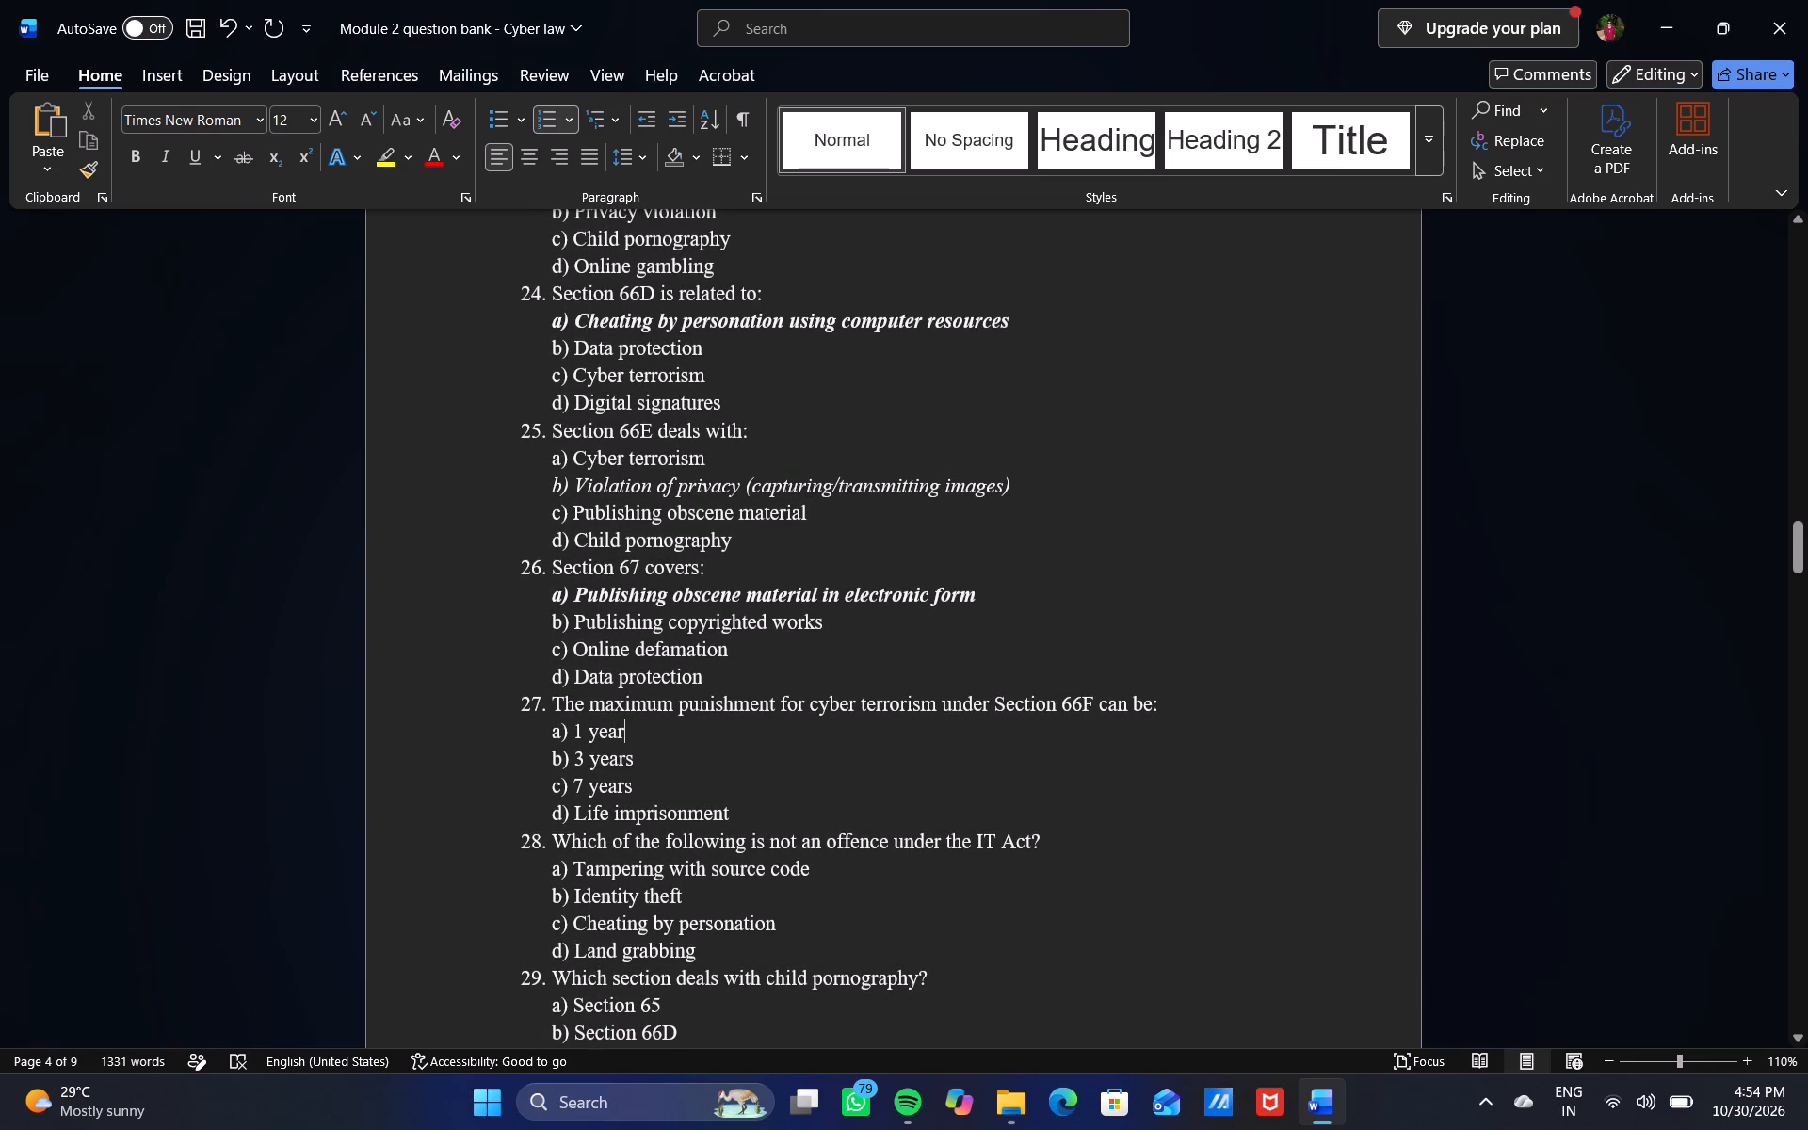
pyautogui.moveTo(538, 814); pyautogui.dragTo(717, 822)
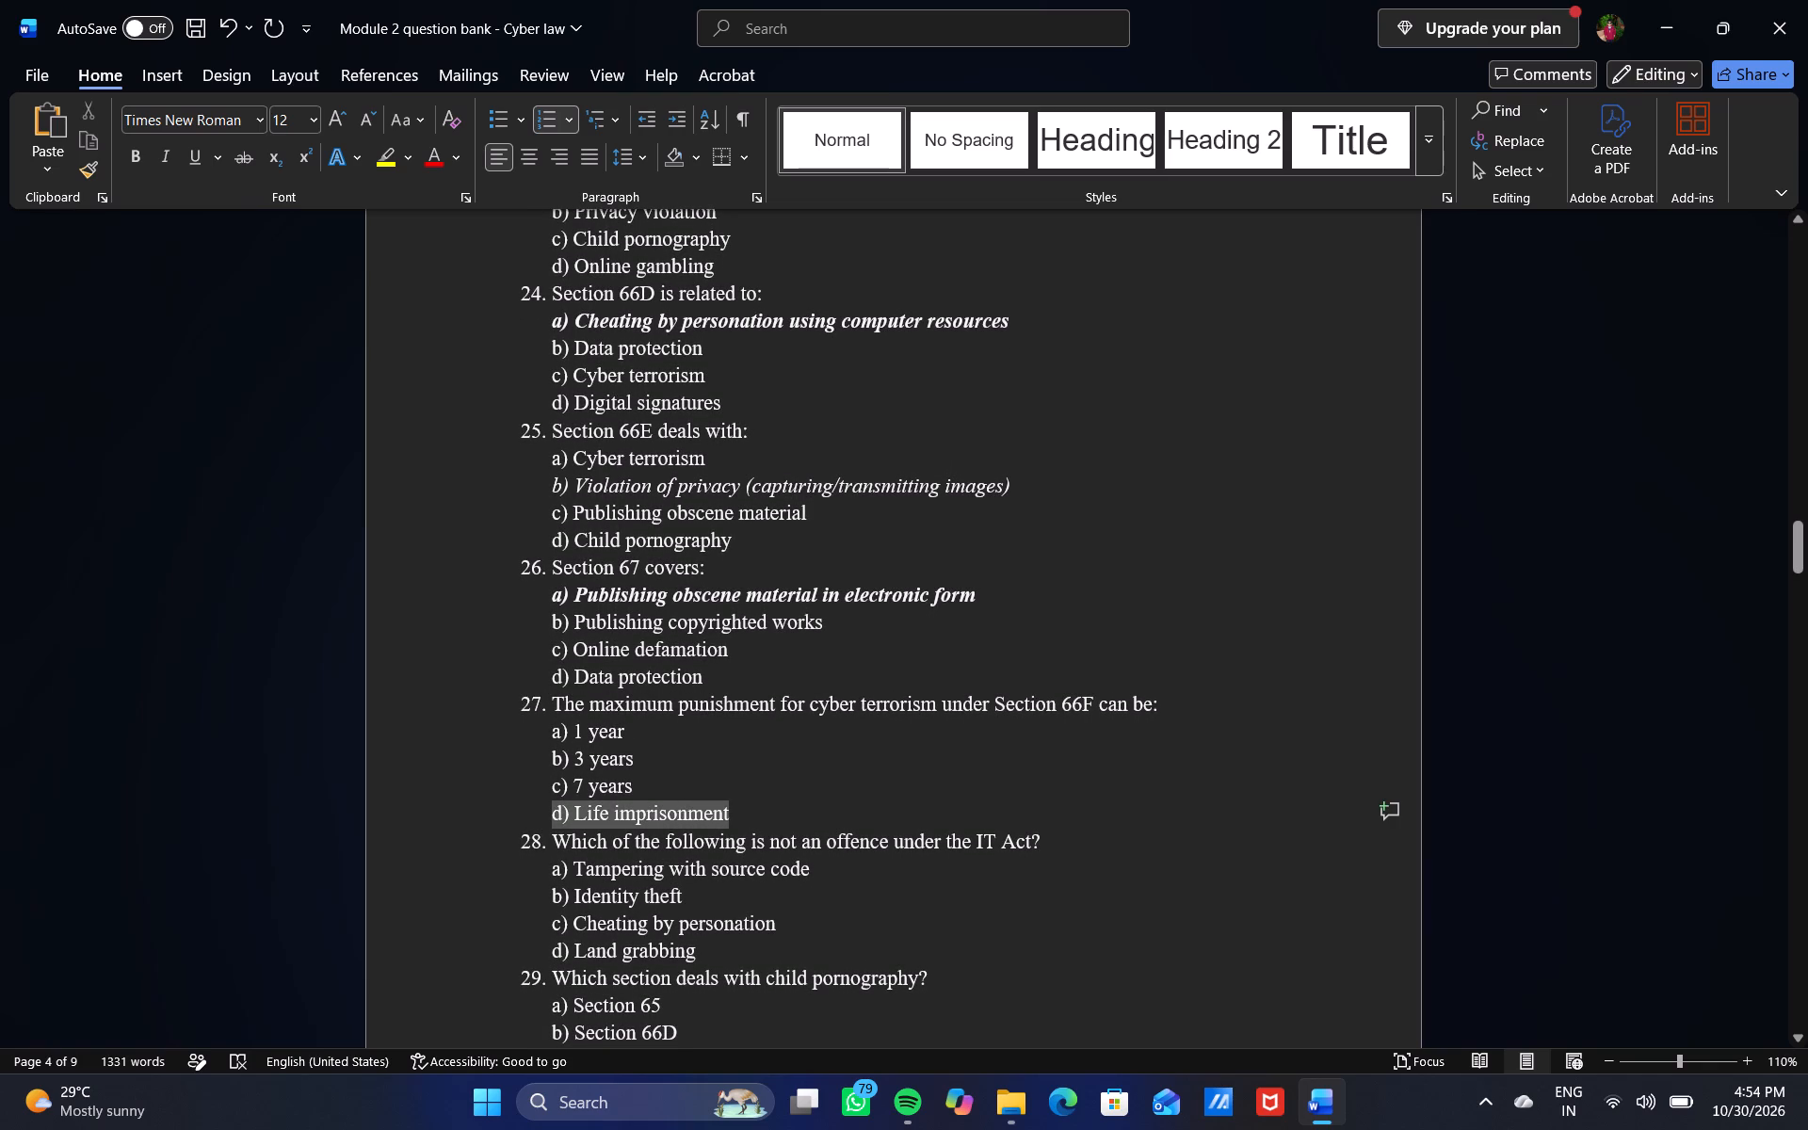
pyautogui.moveTo(717, 822); pyautogui.dragTo(728, 813)
pyautogui.hotkey('ctrl', 'b')
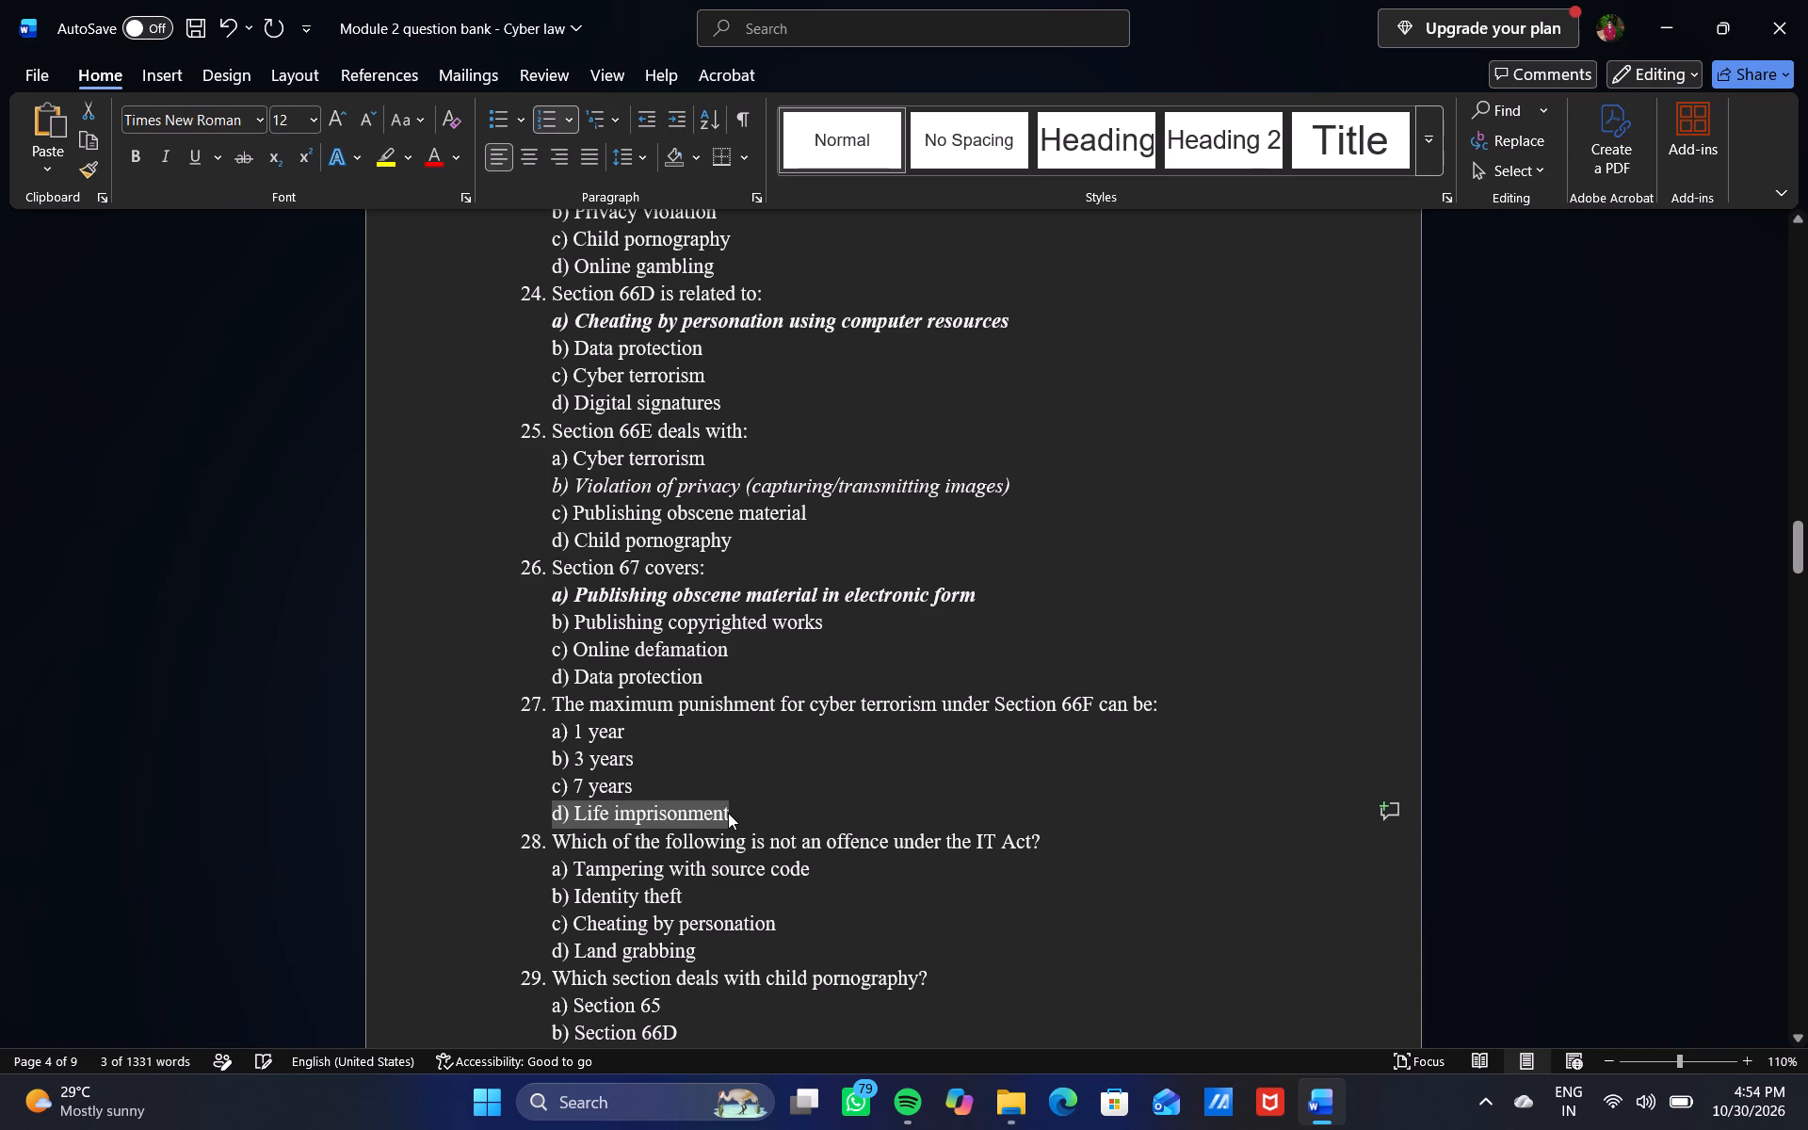
pyautogui.hotkey('ctrl', 'i')
pyautogui.click(816, 864)
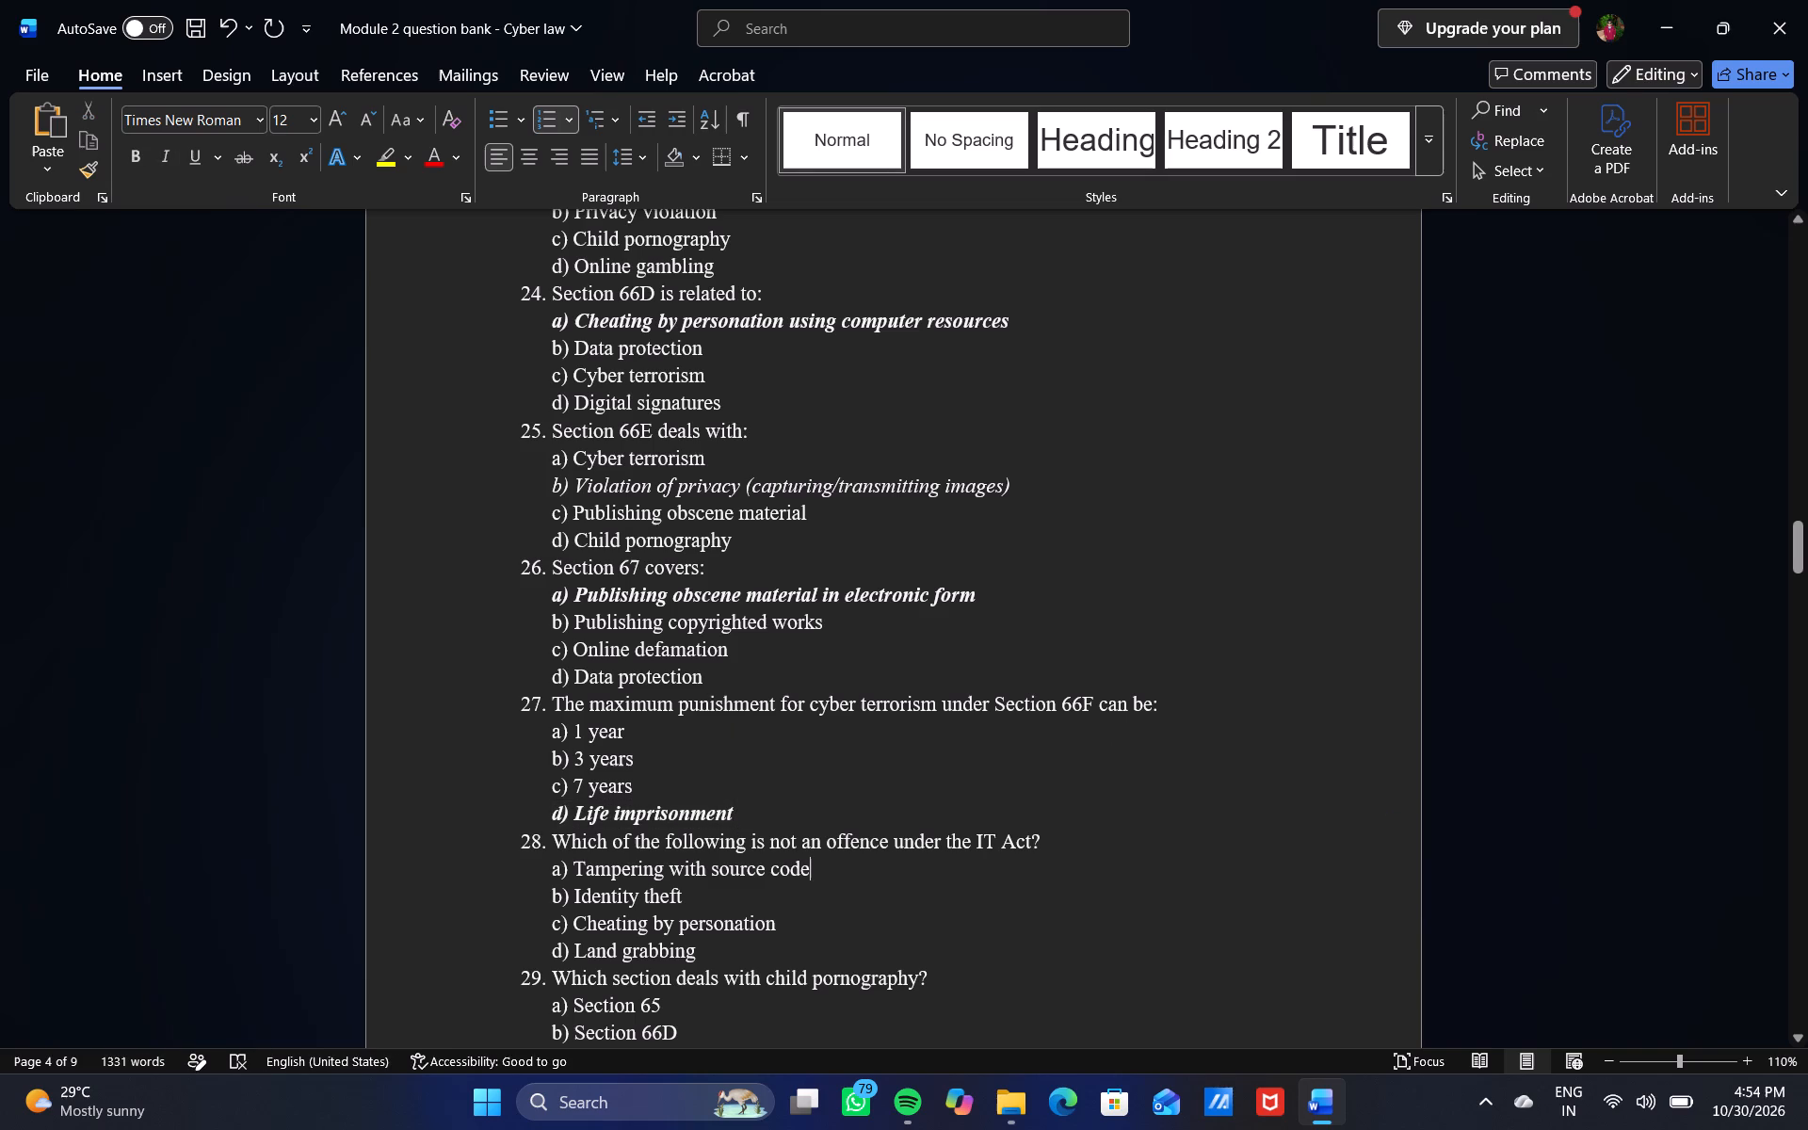
# Format the whole of option "d) Land grabbing" under question 28 in bold and italic.
pyautogui.scroll(-1, 765, 899)
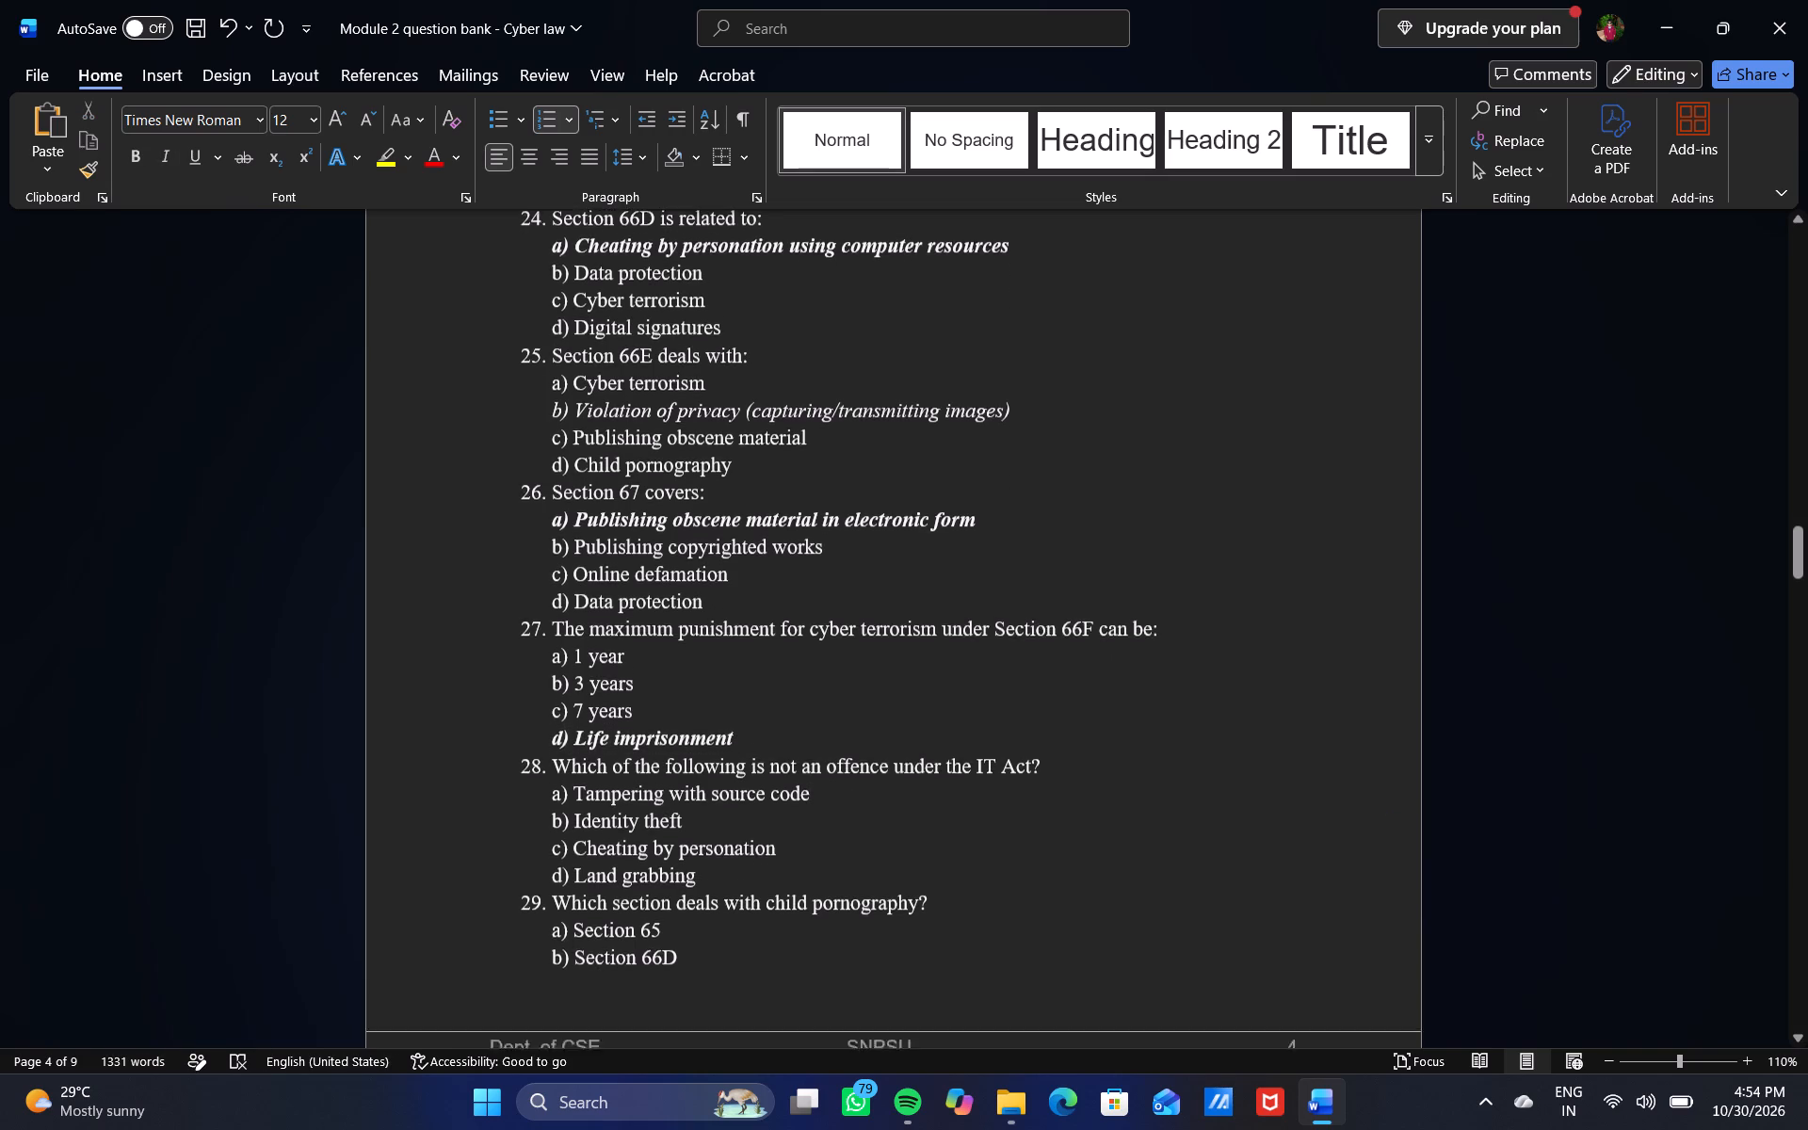
pyautogui.scroll(-1, 765, 899)
pyautogui.scroll(2, 765, 899)
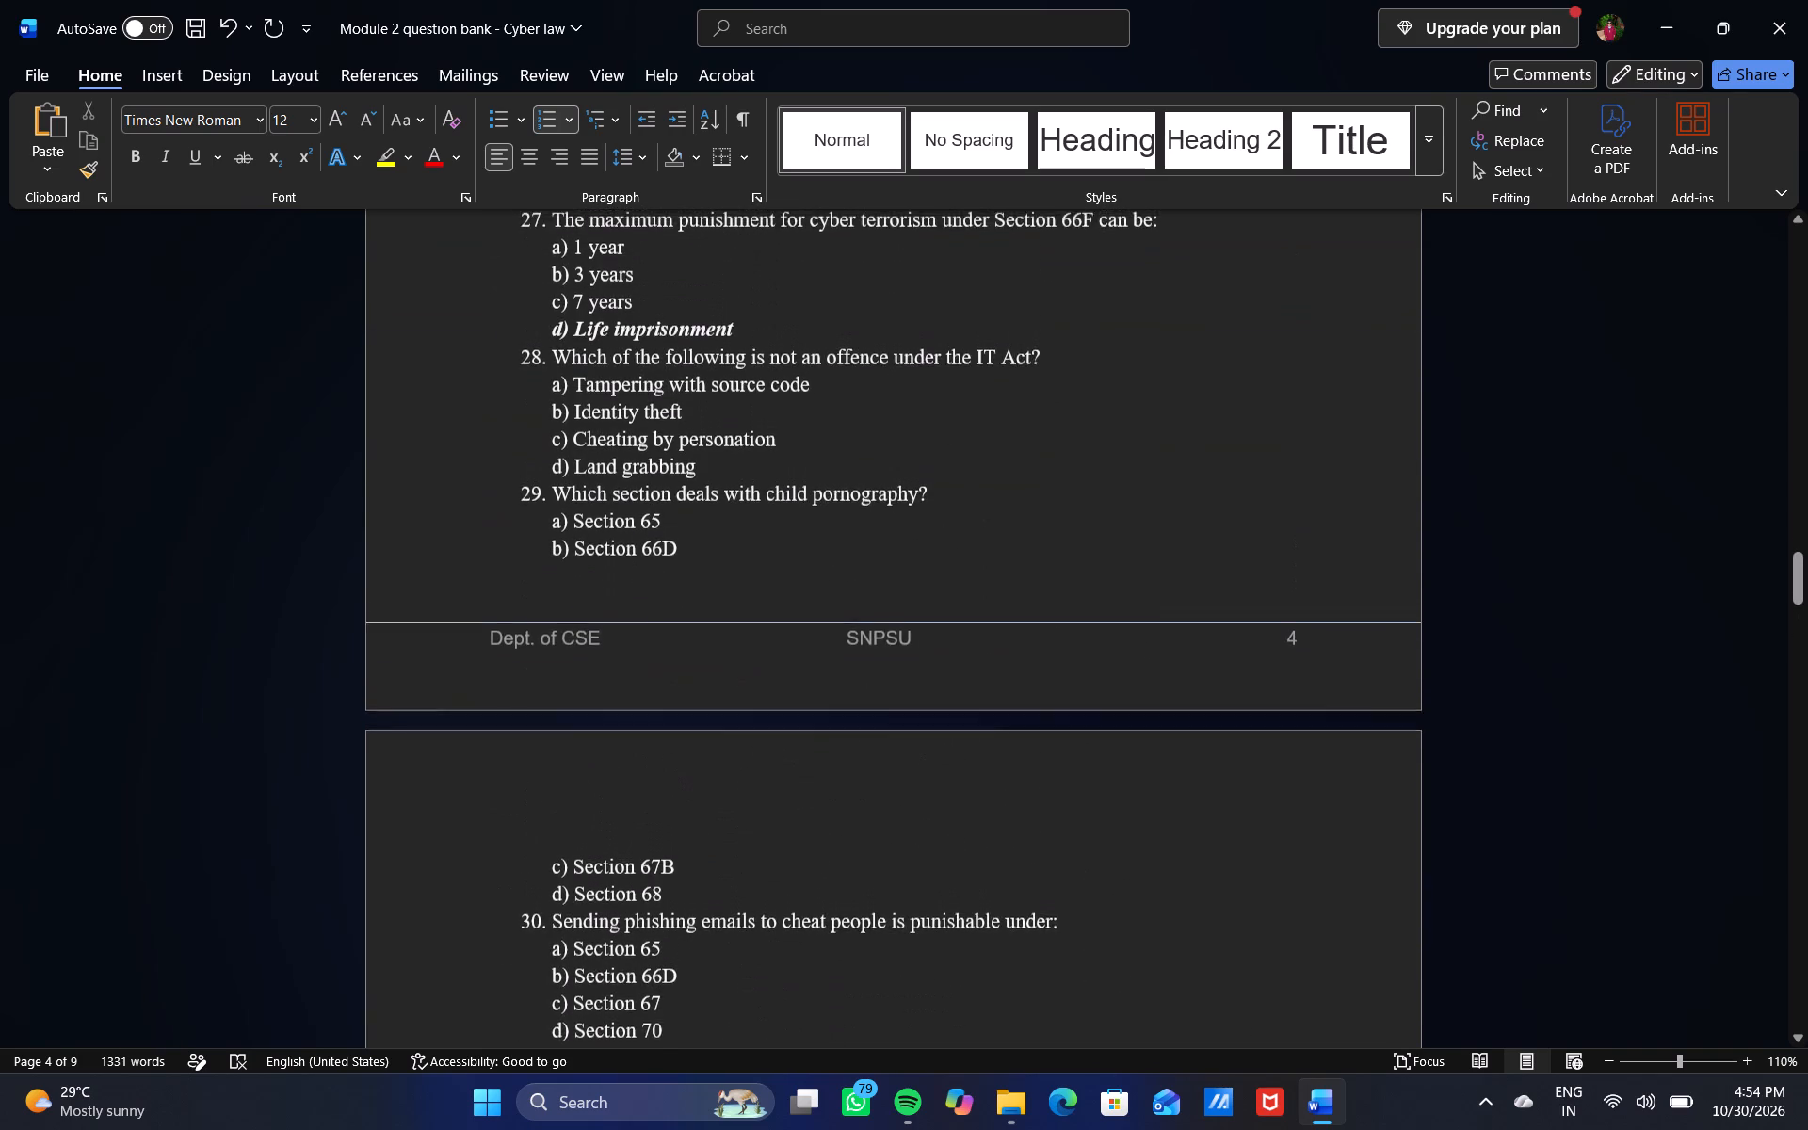
pyautogui.scroll(3, 765, 899)
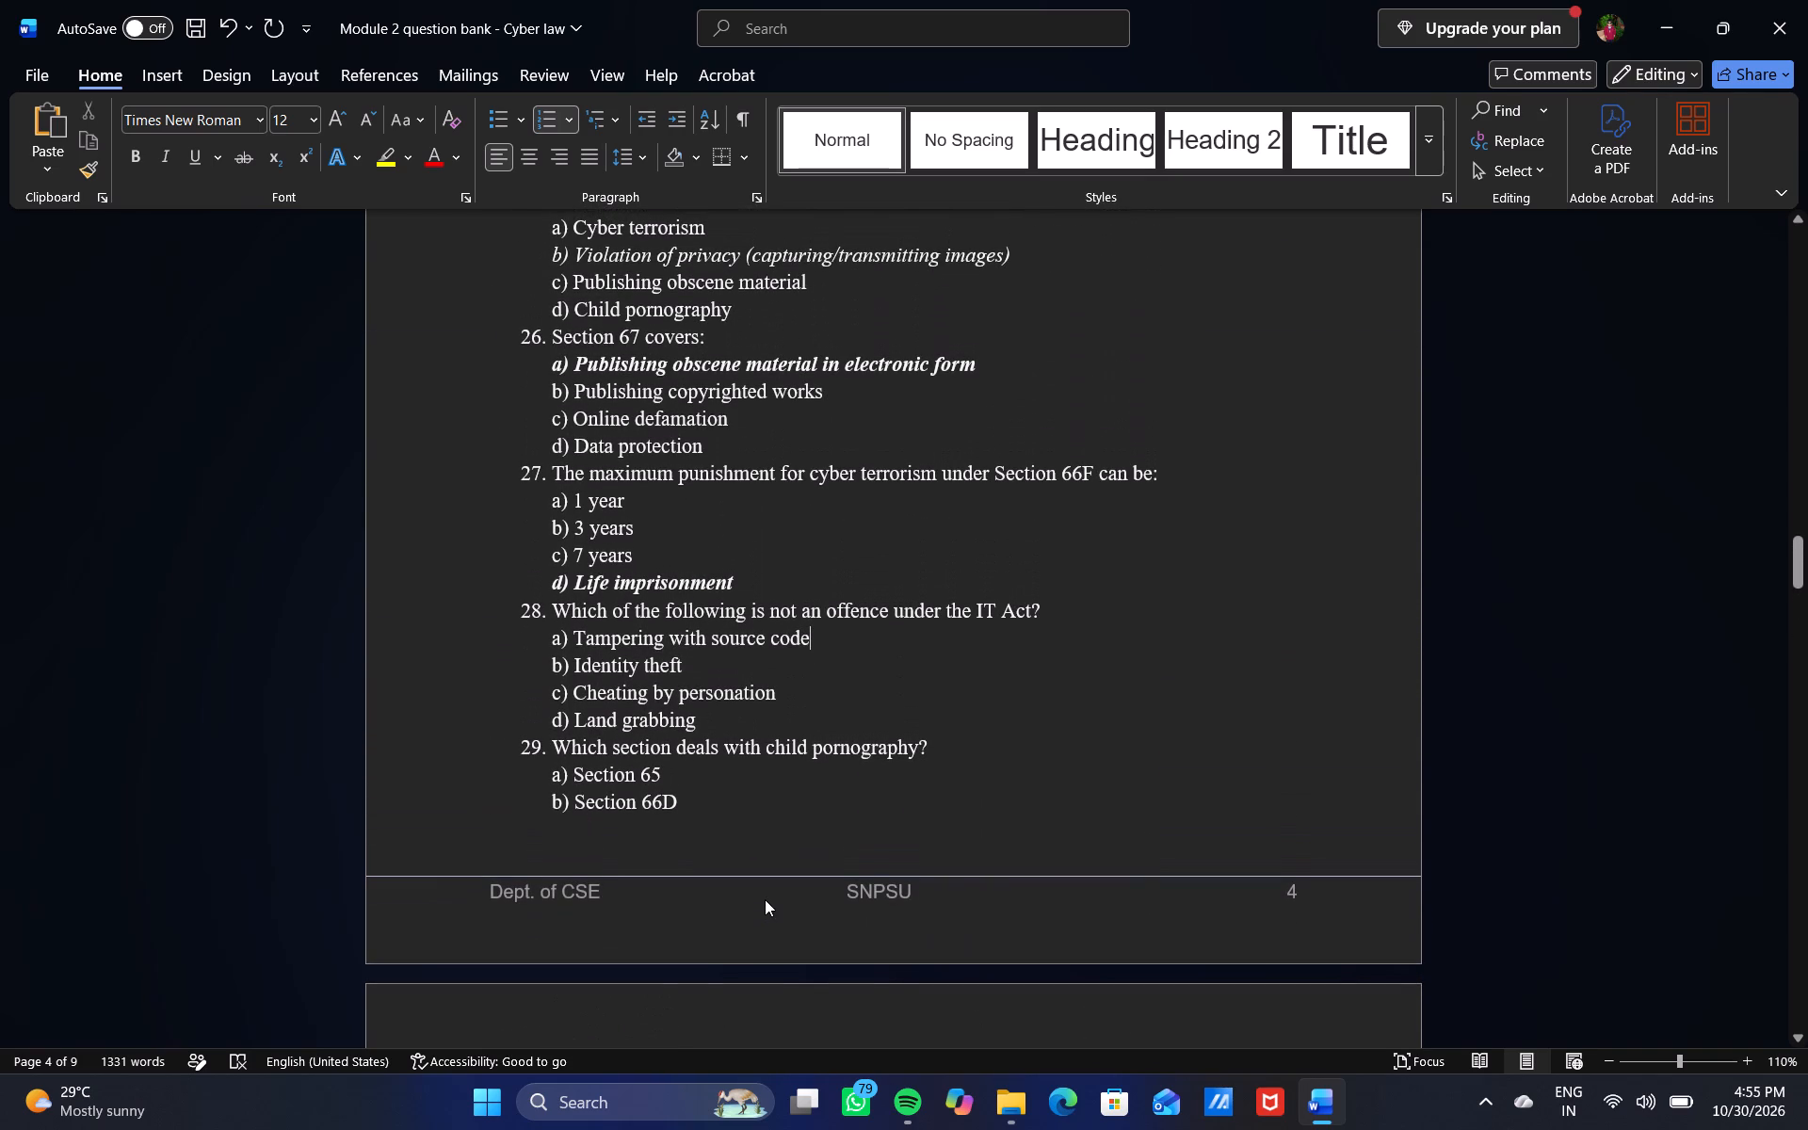
pyautogui.moveTo(525, 714); pyautogui.dragTo(719, 721)
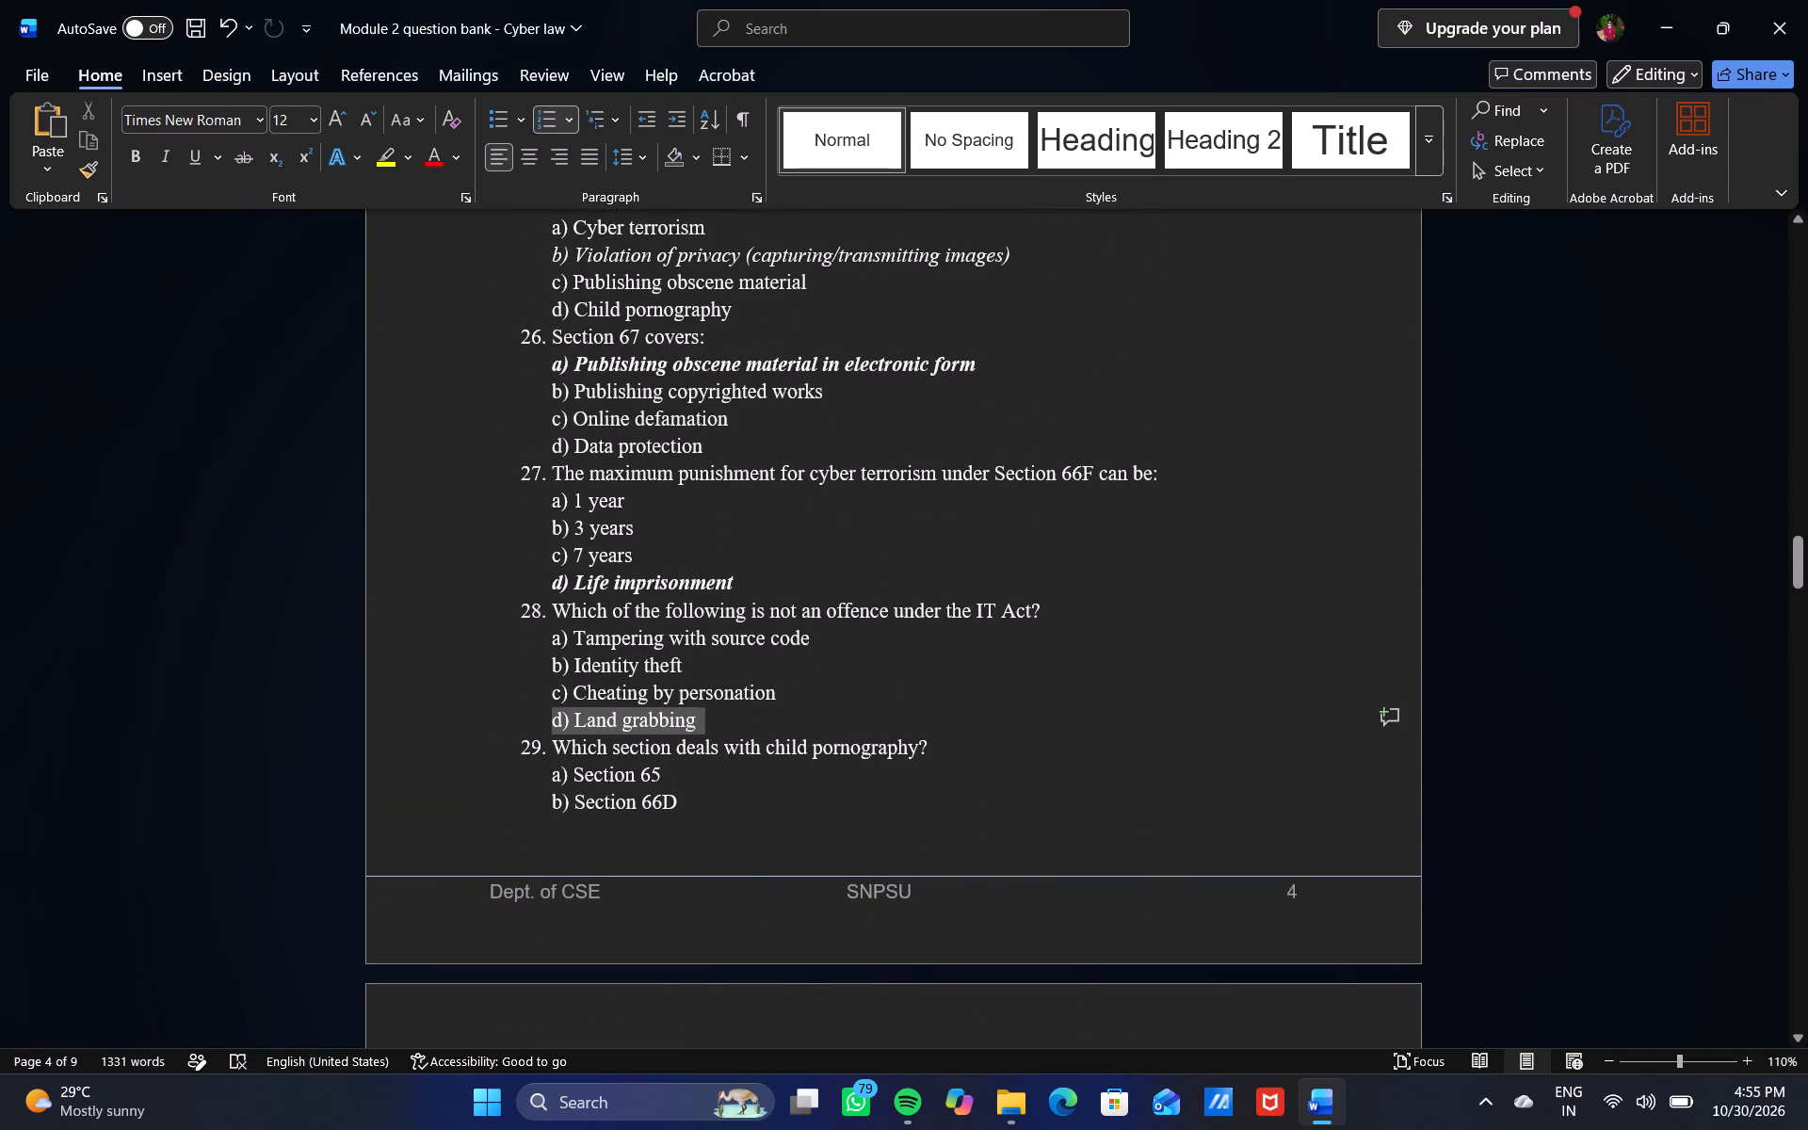
pyautogui.moveTo(719, 721); pyautogui.dragTo(729, 719)
pyautogui.hotkey('ctrl', 'b')
pyautogui.hotkey('ctrl', 'i')
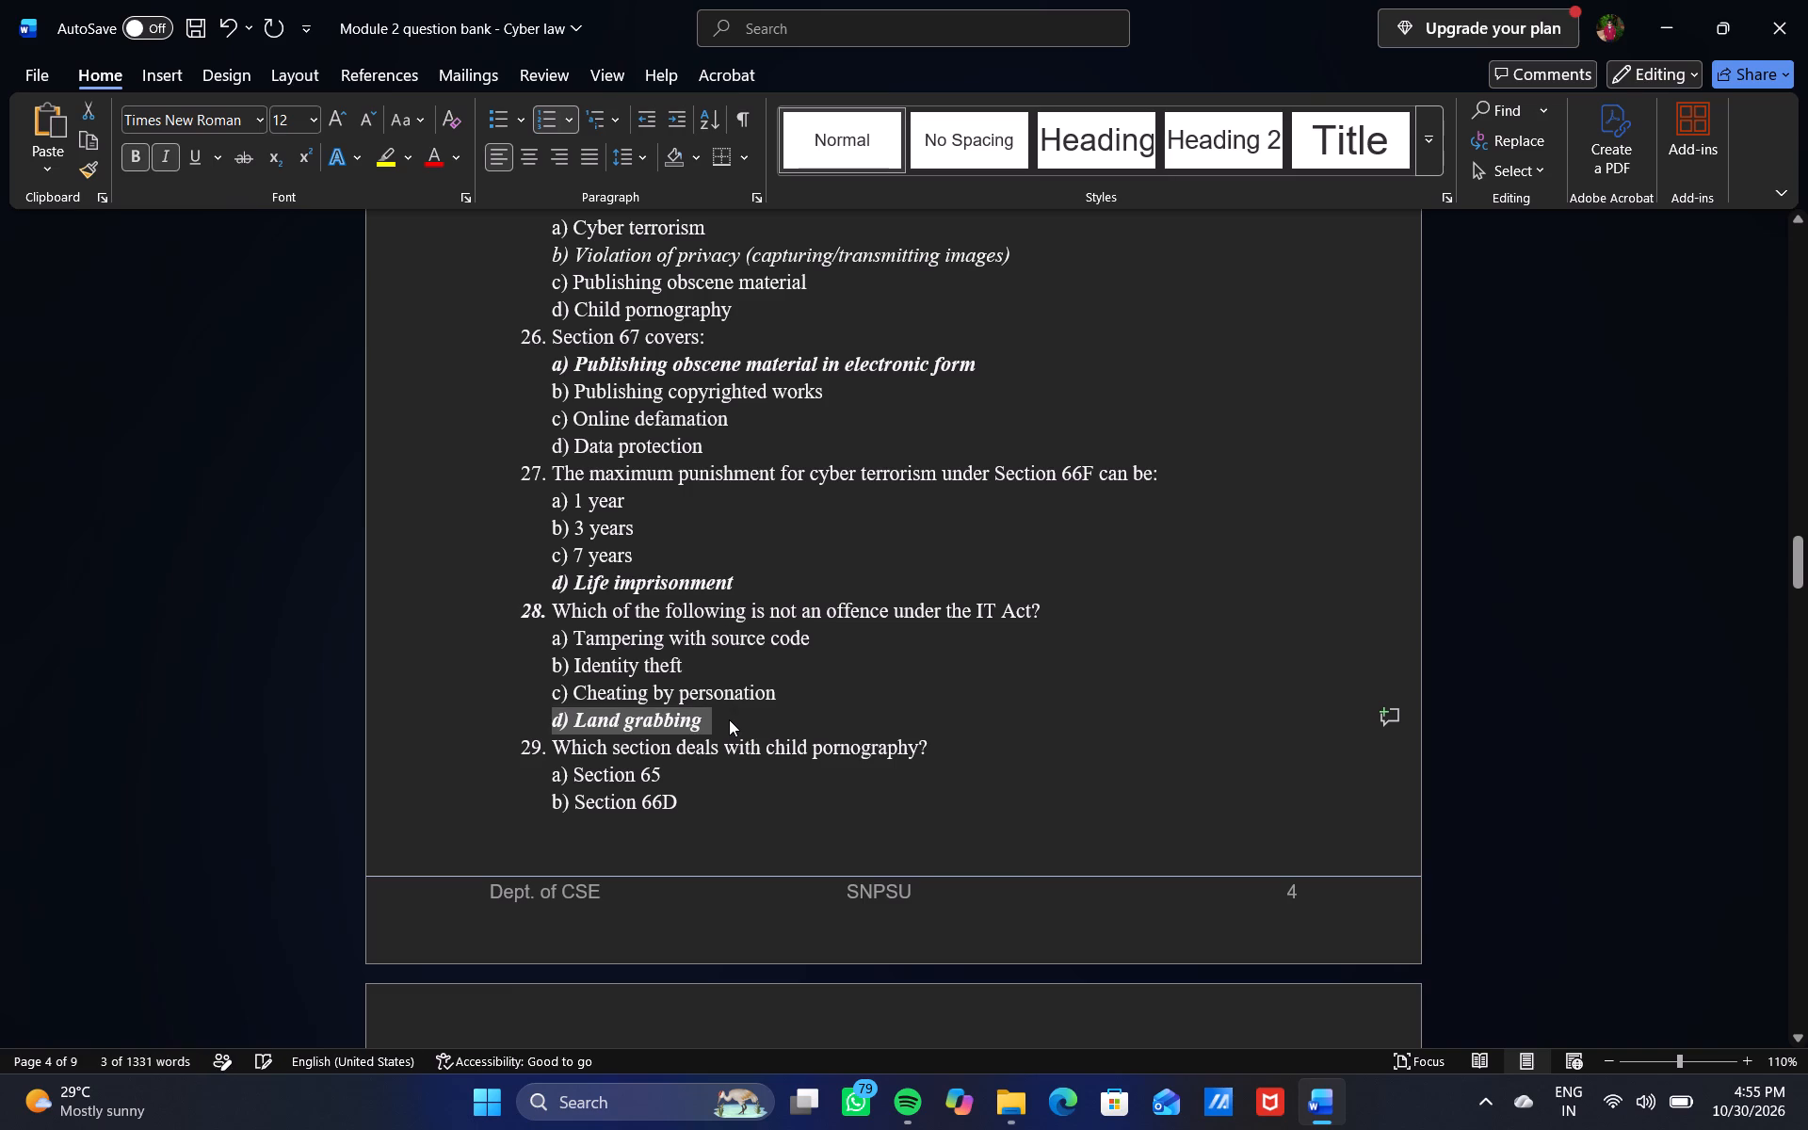
pyautogui.click(746, 790)
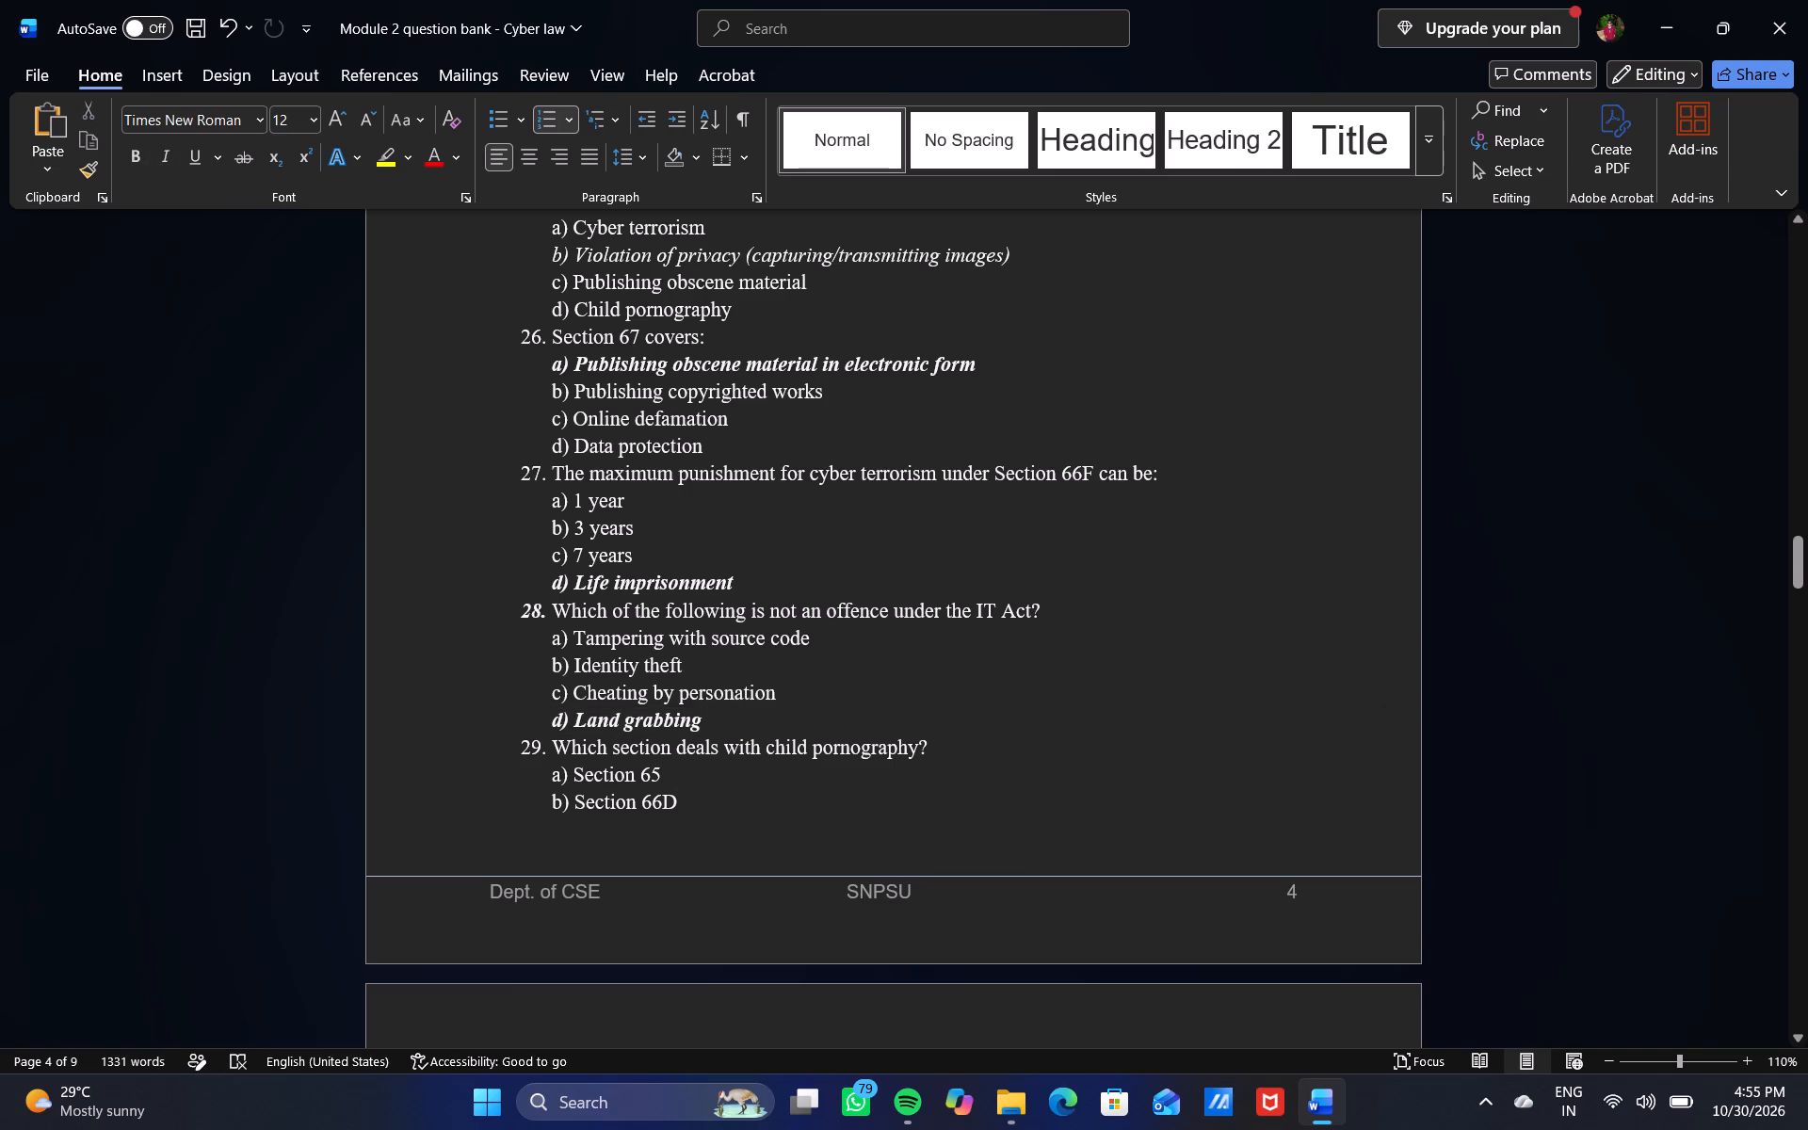
# Format the whole of option "c) Section 67B" under question 29 in bold and italic.
pyautogui.scroll(-2, 746, 790)
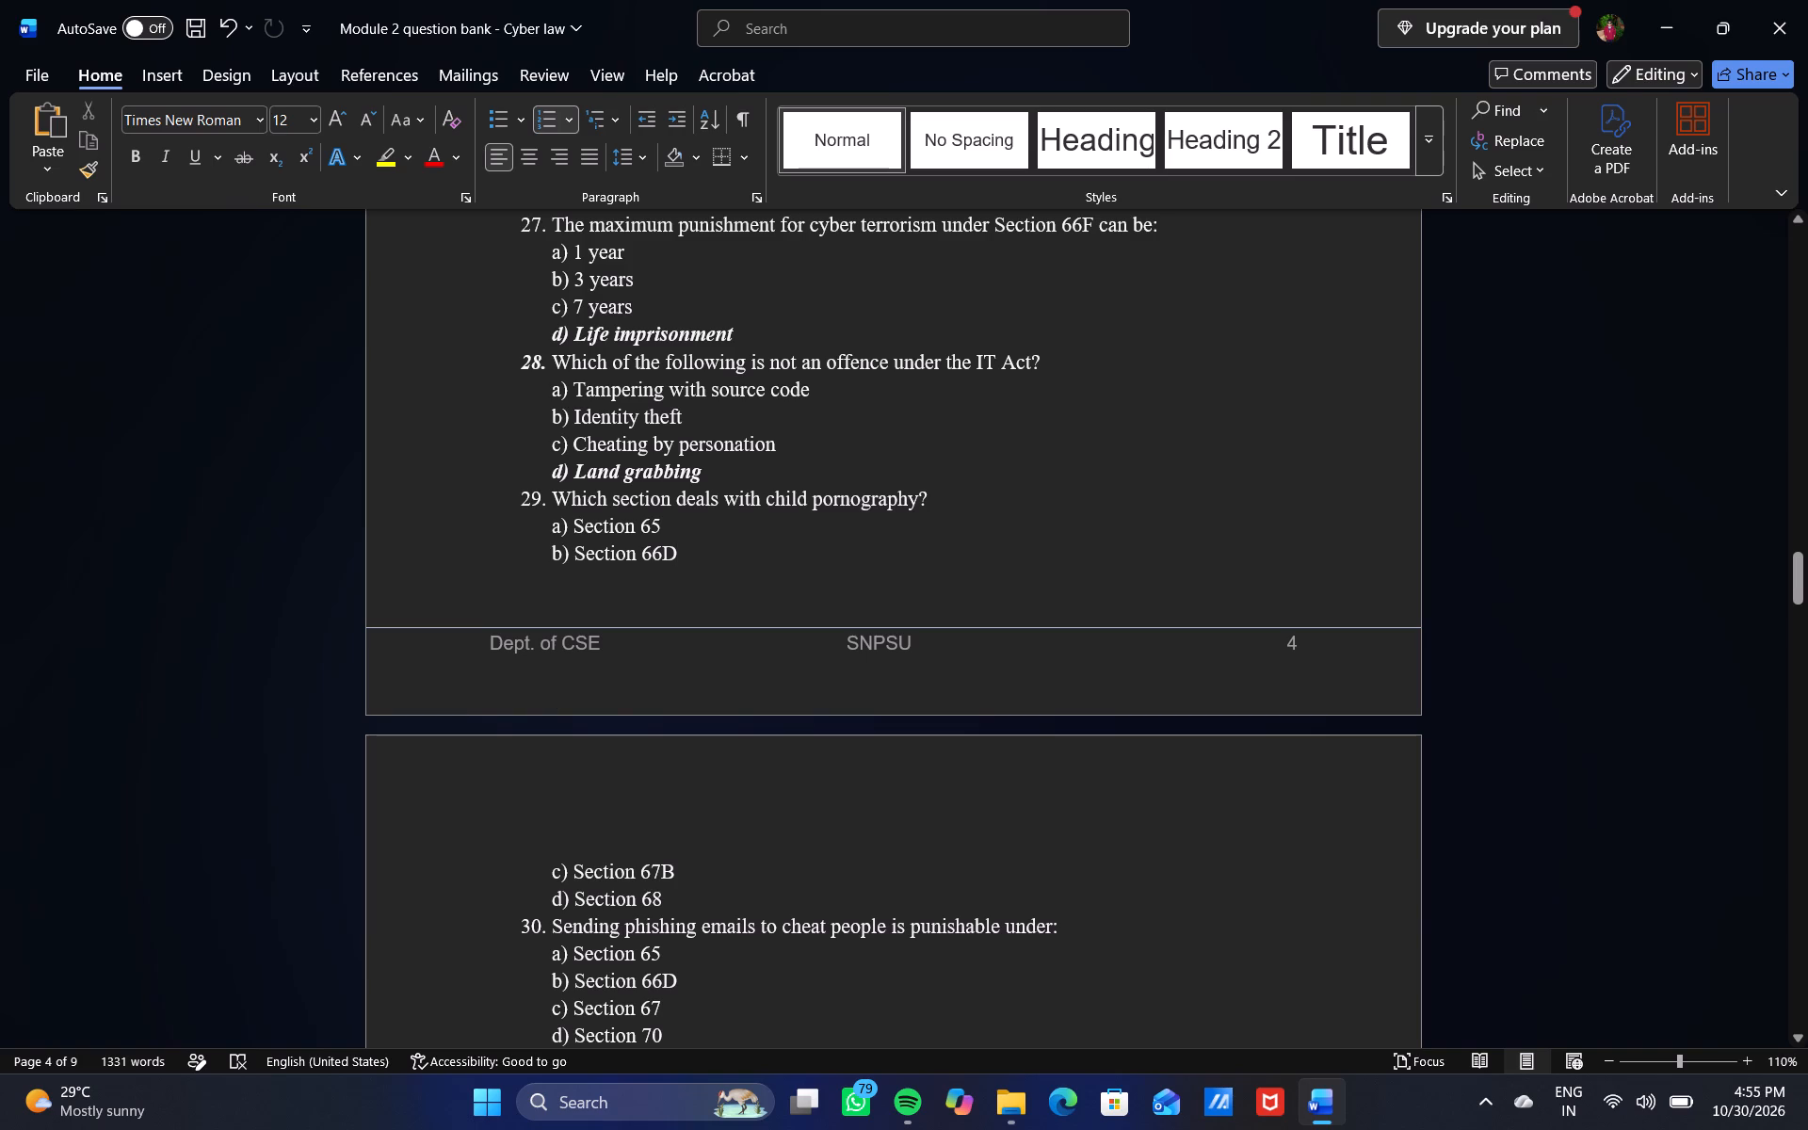
pyautogui.moveTo(535, 868); pyautogui.dragTo(712, 867)
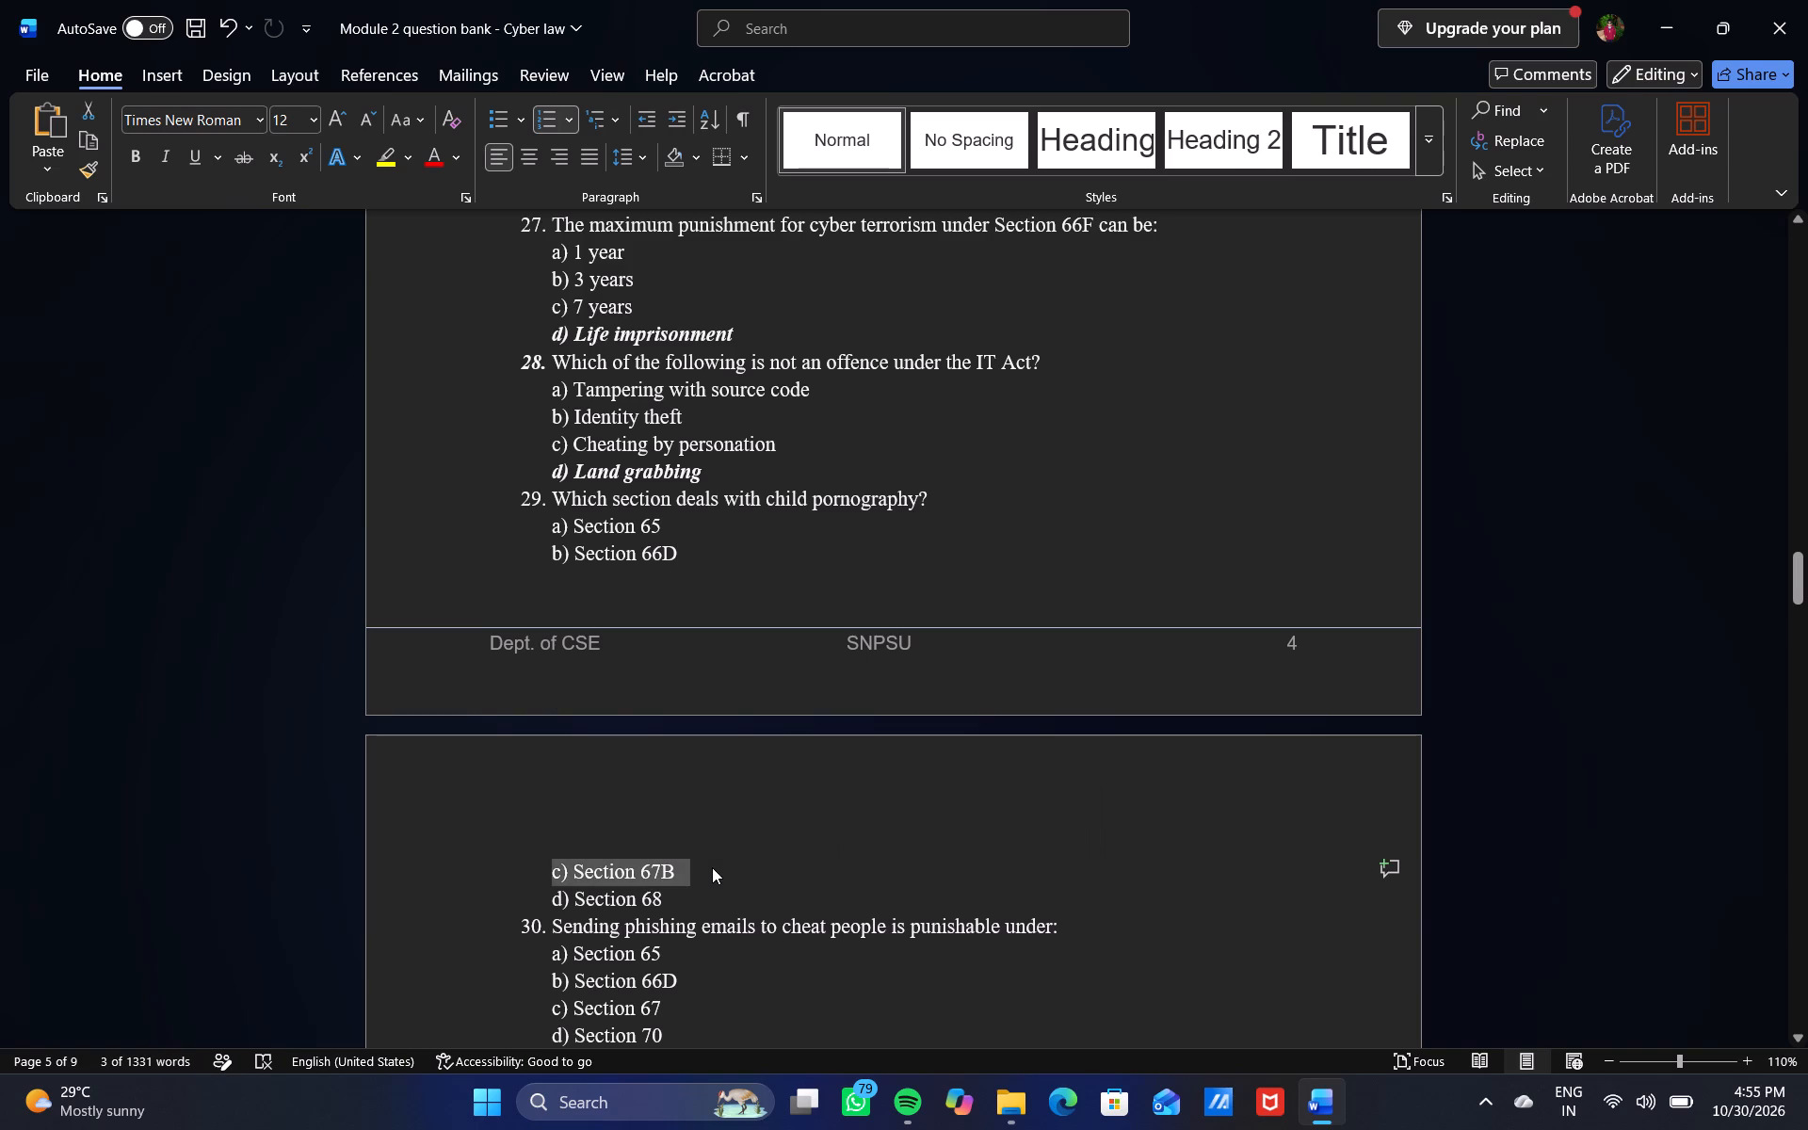
pyautogui.hotkey('ctrl', 'b')
pyautogui.hotkey('ctrl', 'i')
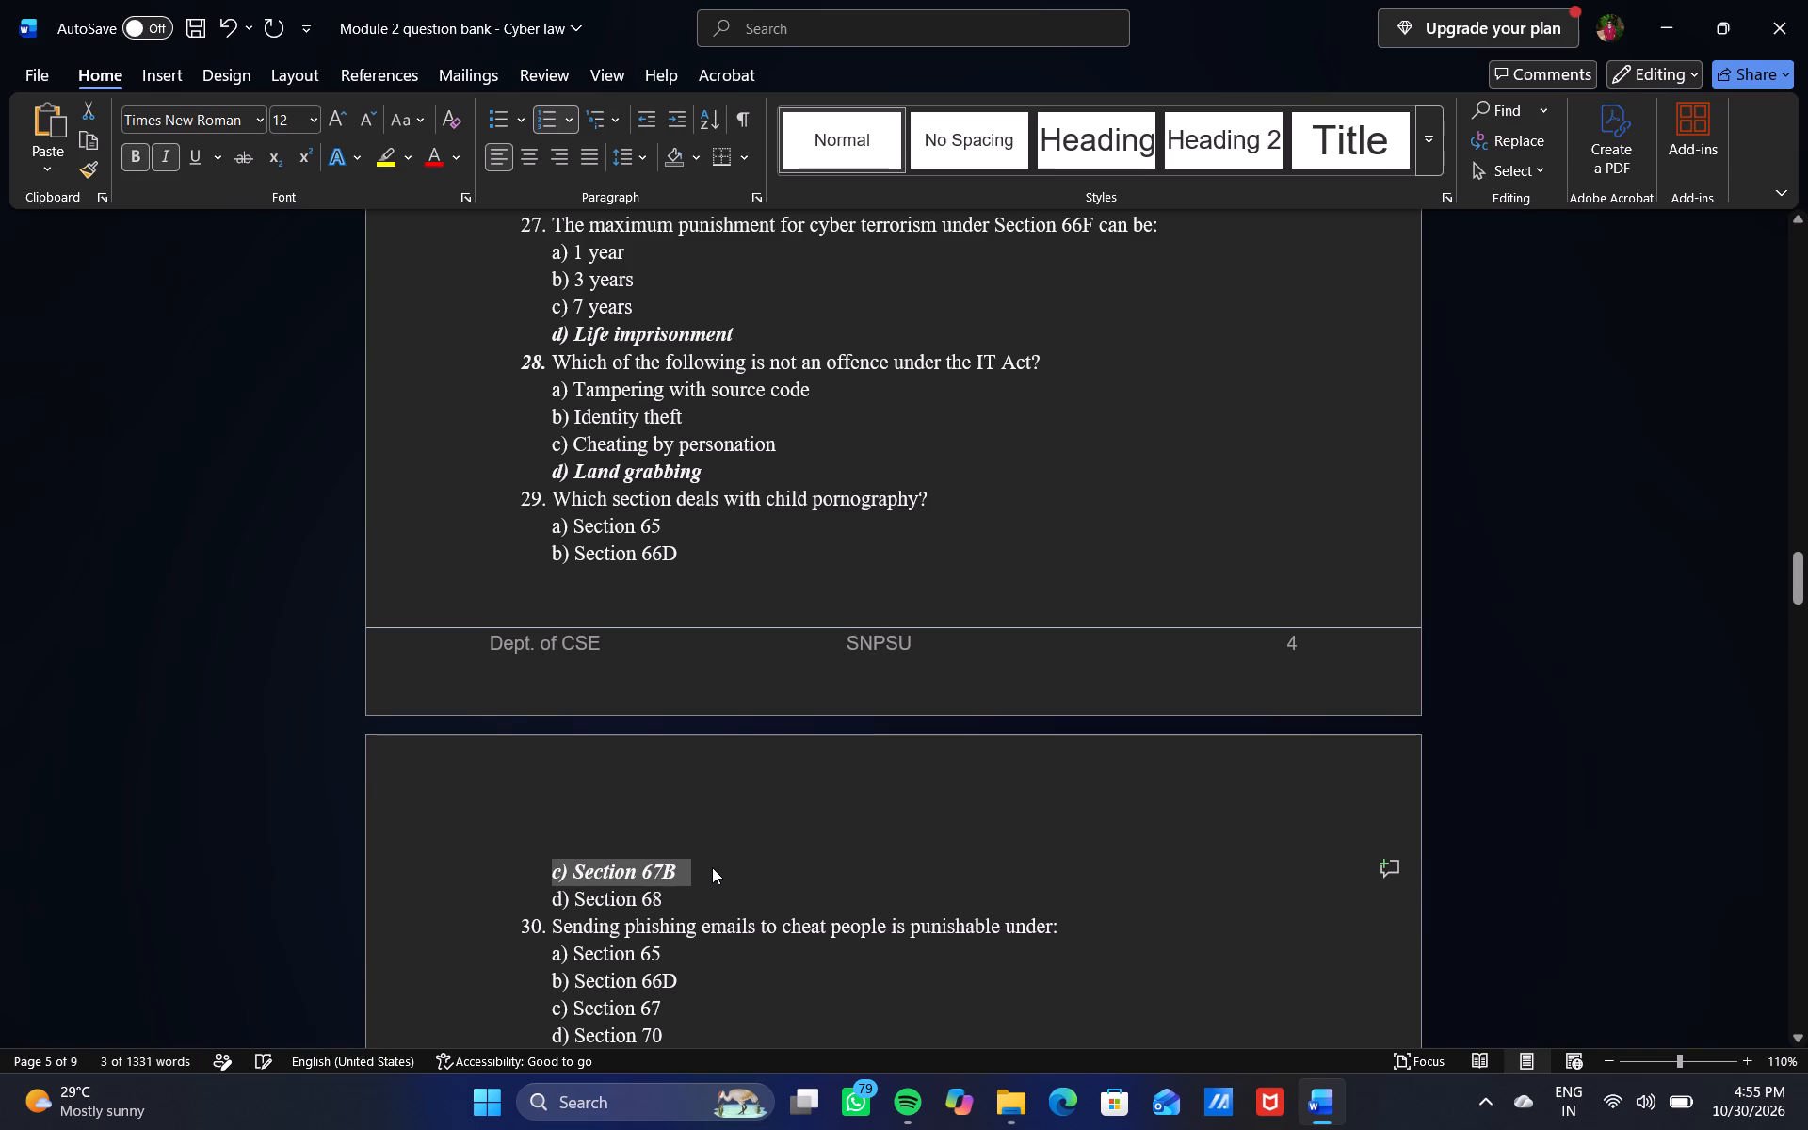
pyautogui.click(712, 867)
# Format the whole of option "b) Section 66D" under question 30 in bold and italic.
pyautogui.scroll(-1, 712, 867)
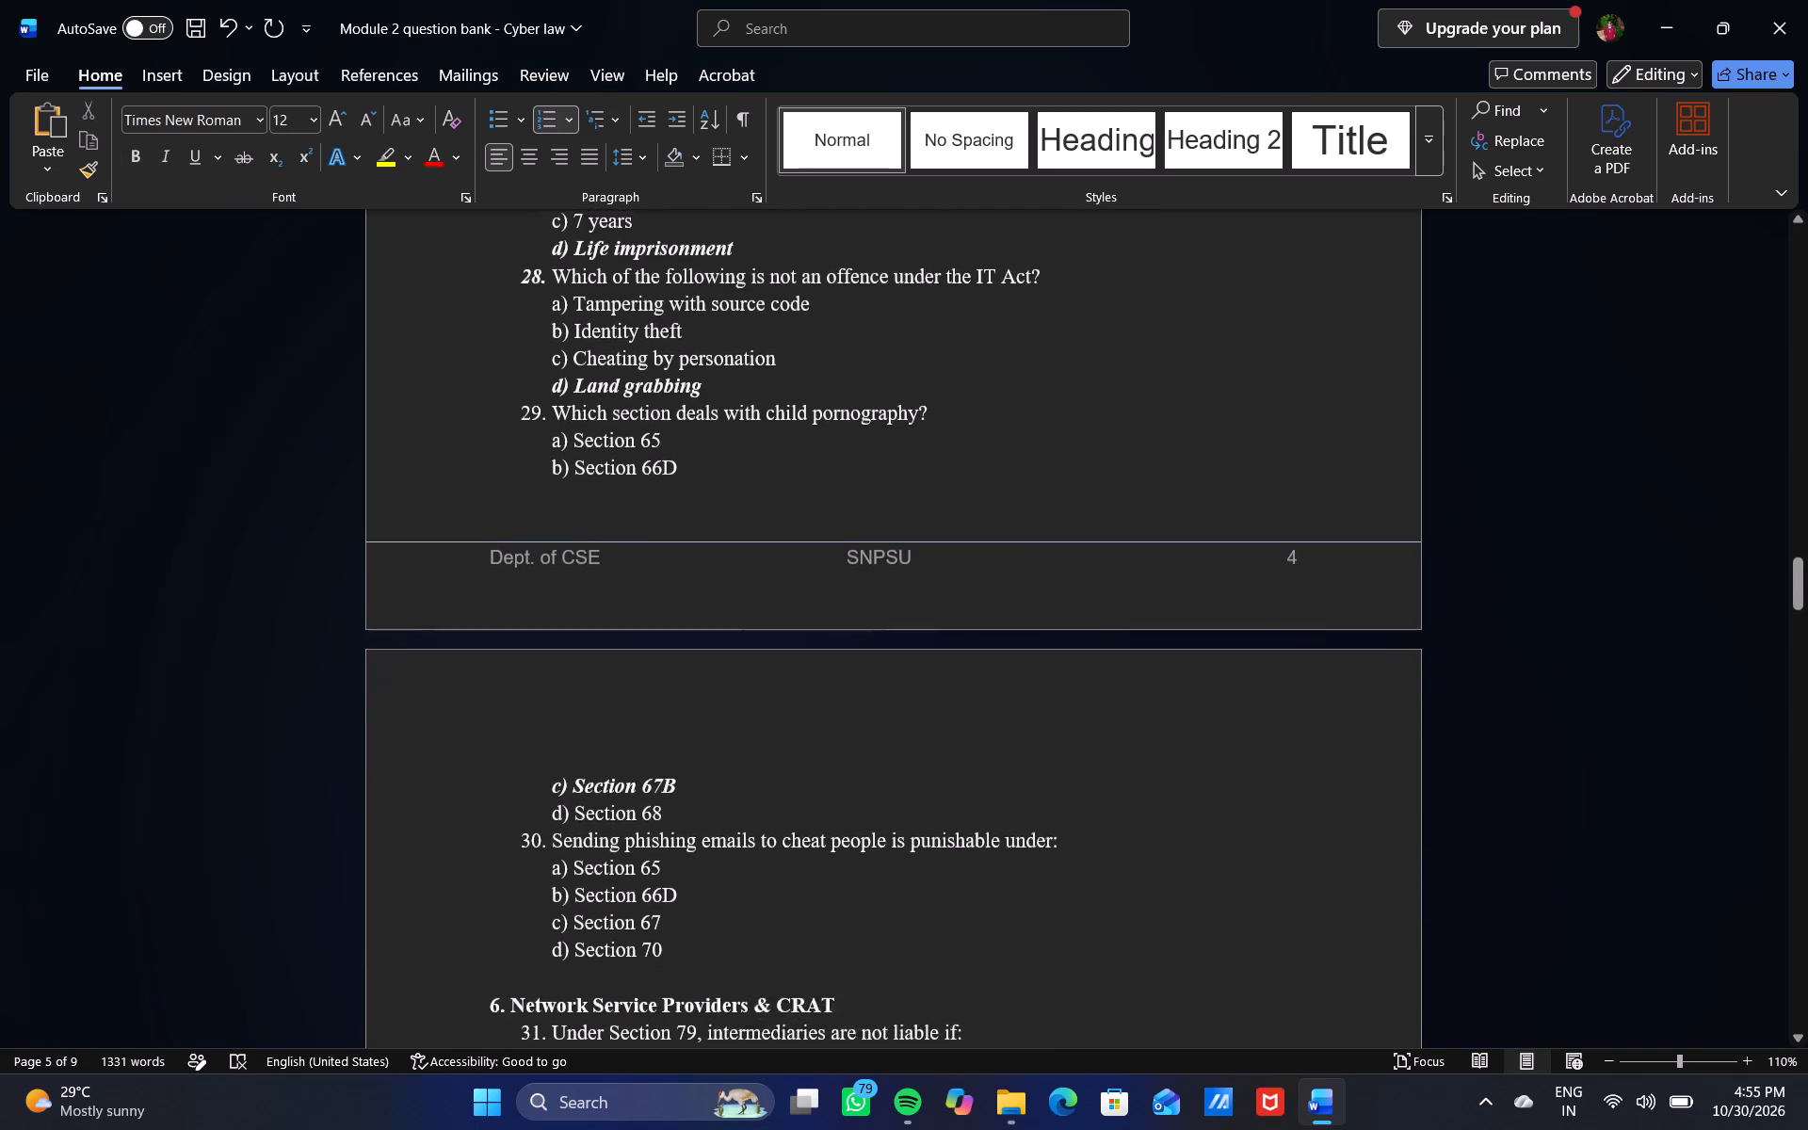
pyautogui.scroll(-3, 712, 867)
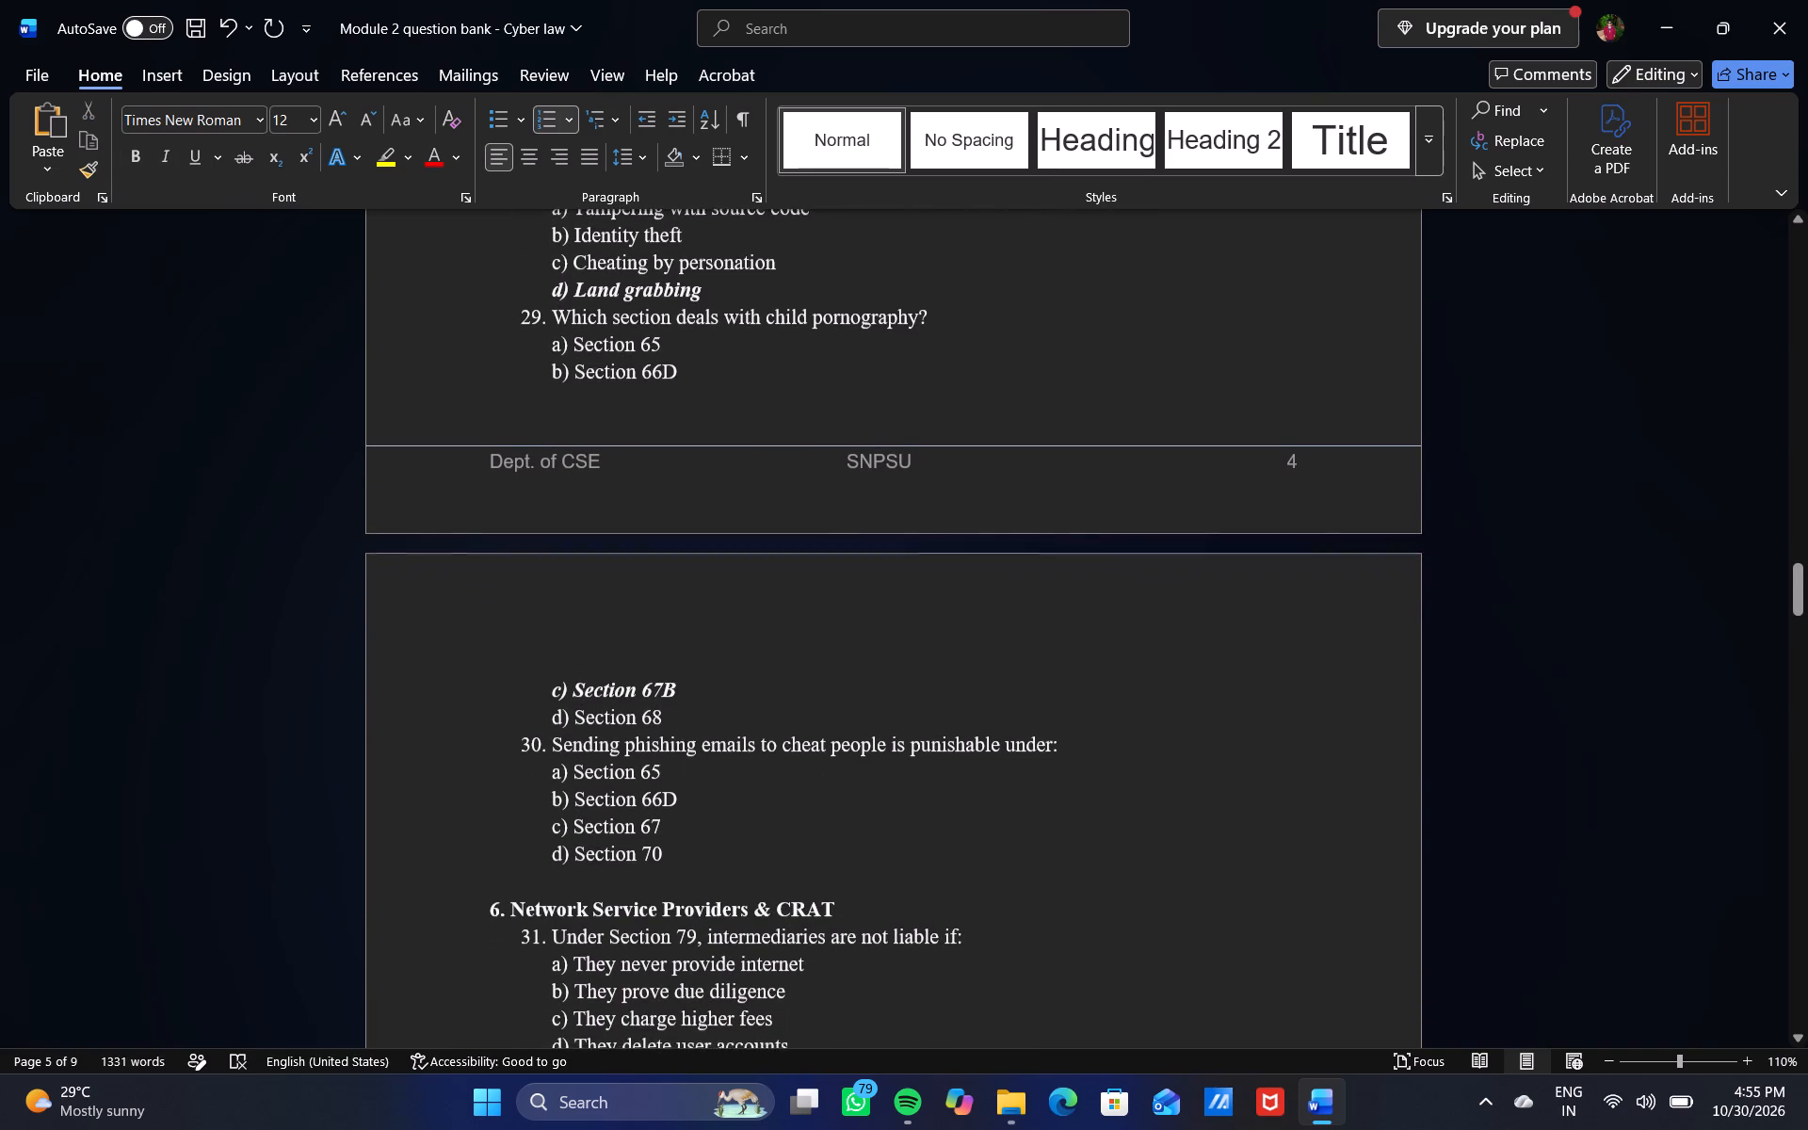
pyautogui.scroll(-2, 712, 867)
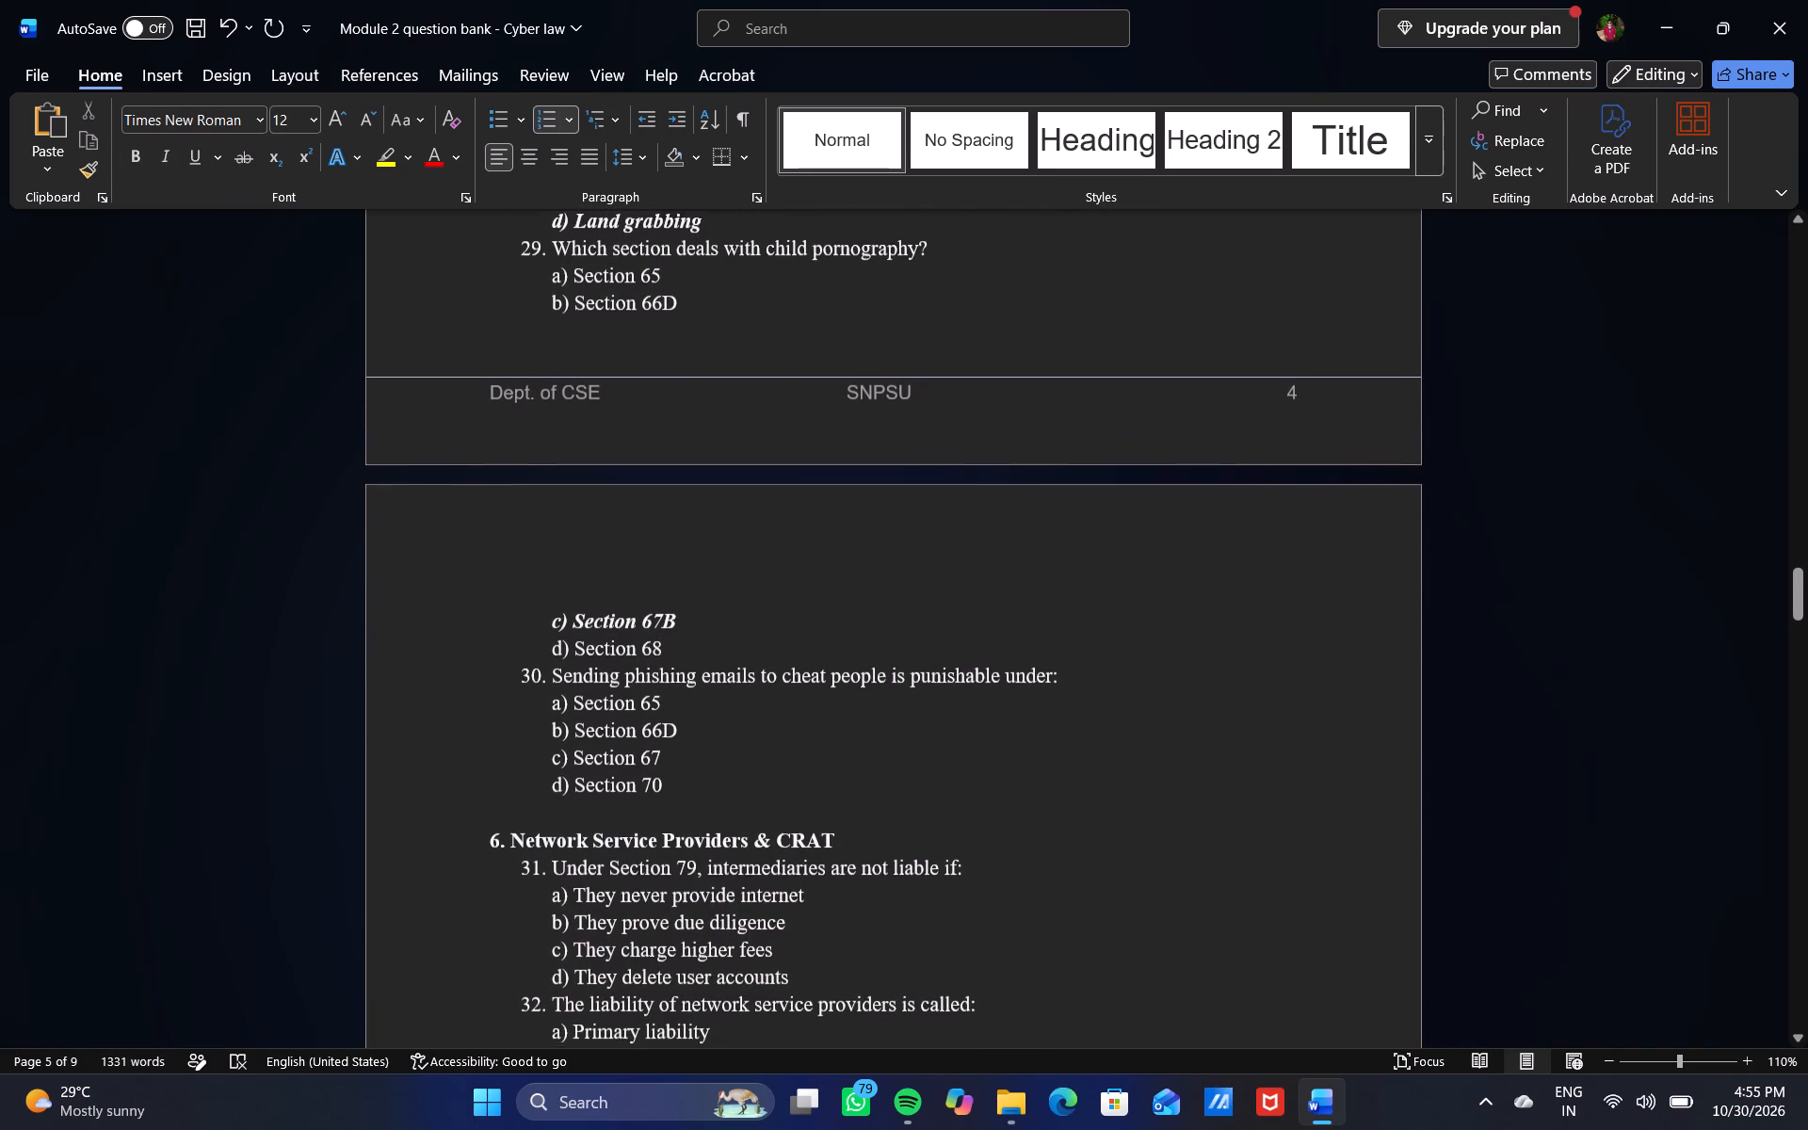
pyautogui.scroll(-1, 712, 867)
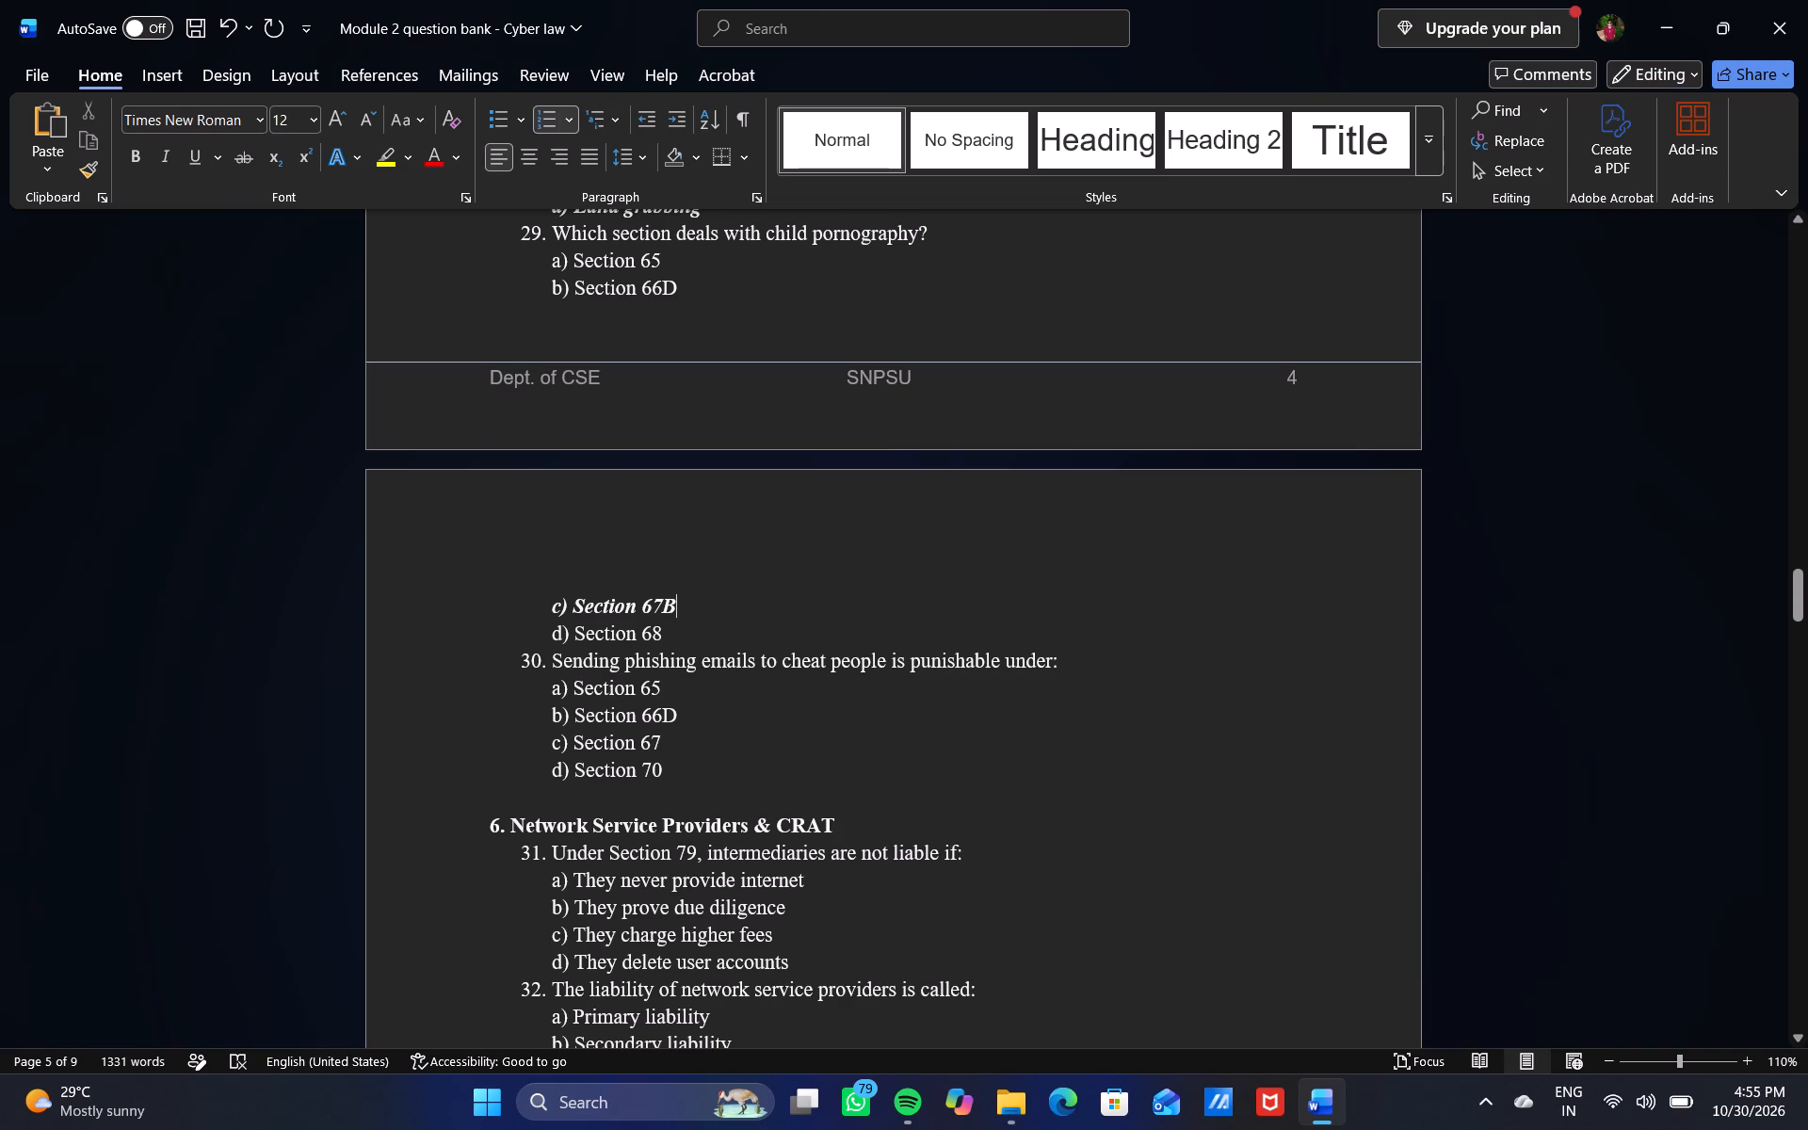
pyautogui.scroll(-1, 712, 867)
pyautogui.moveTo(528, 710); pyautogui.dragTo(716, 723)
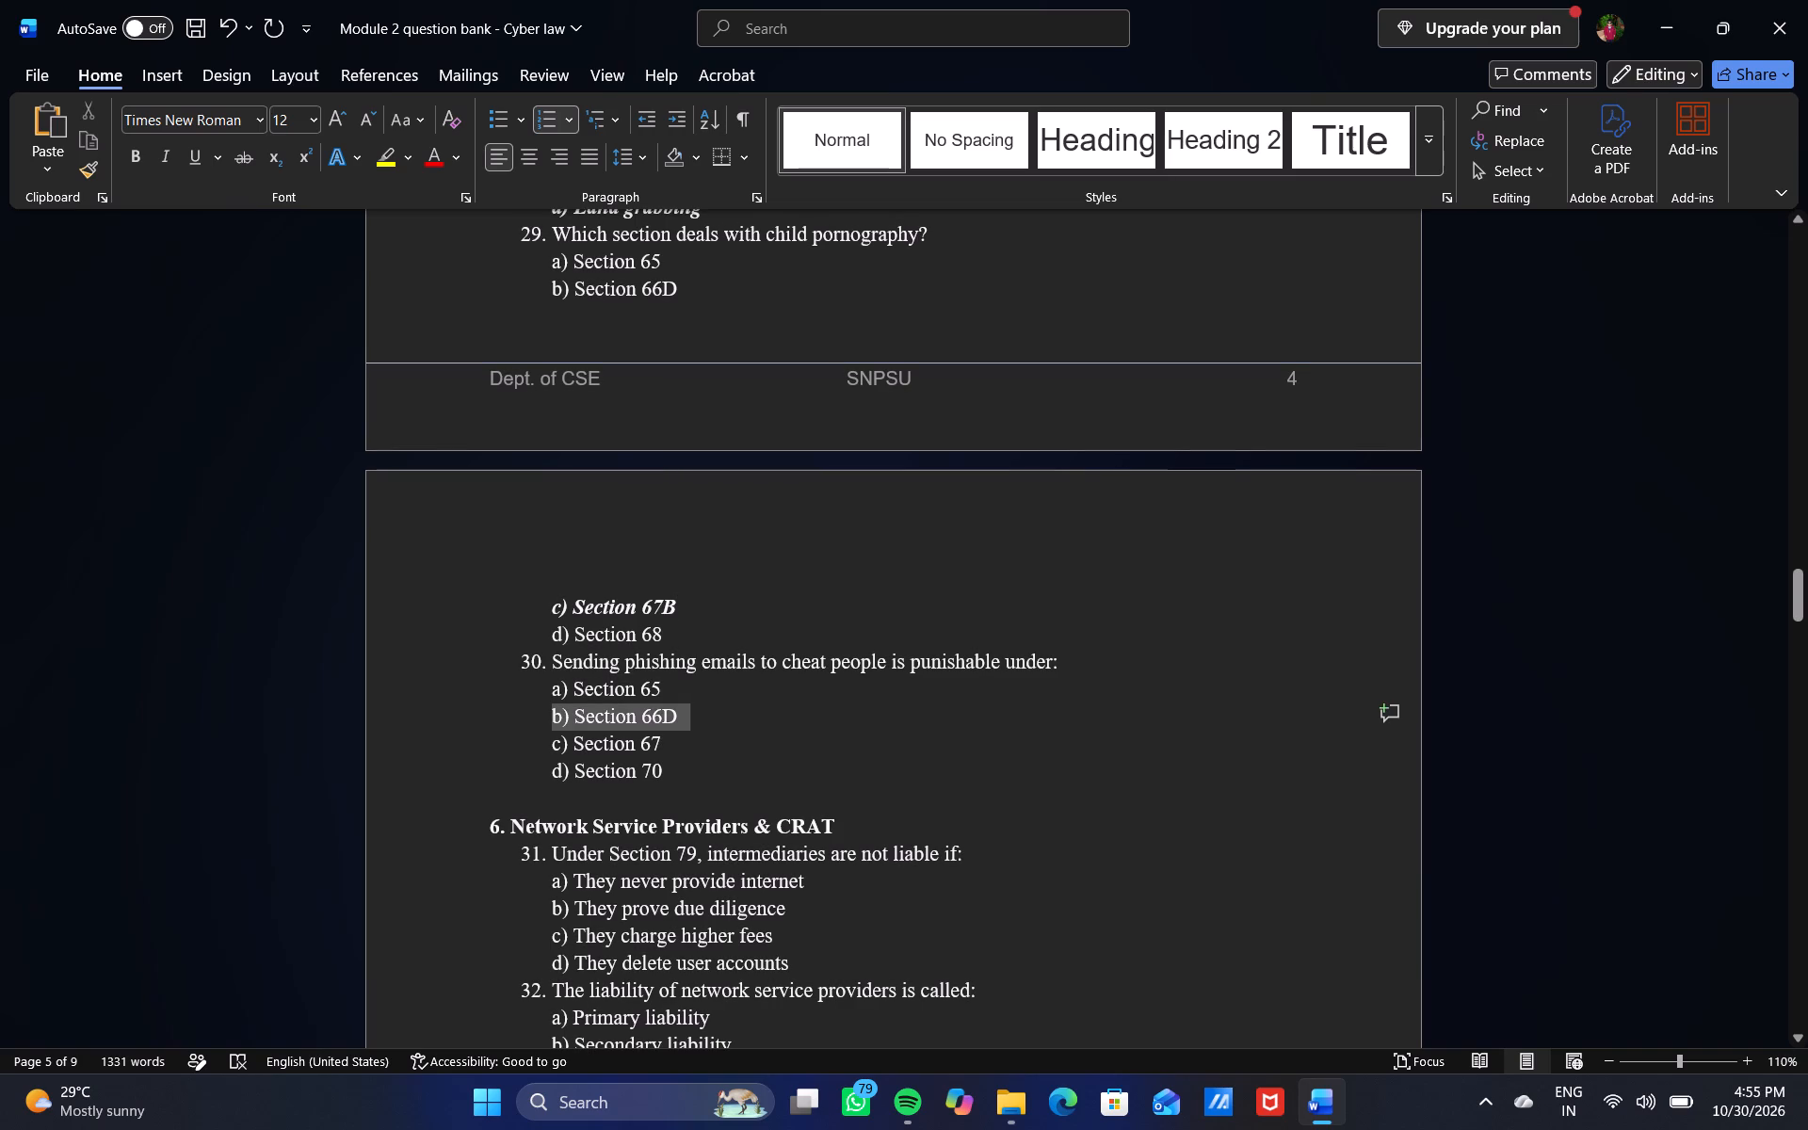
pyautogui.moveTo(716, 723); pyautogui.dragTo(744, 723)
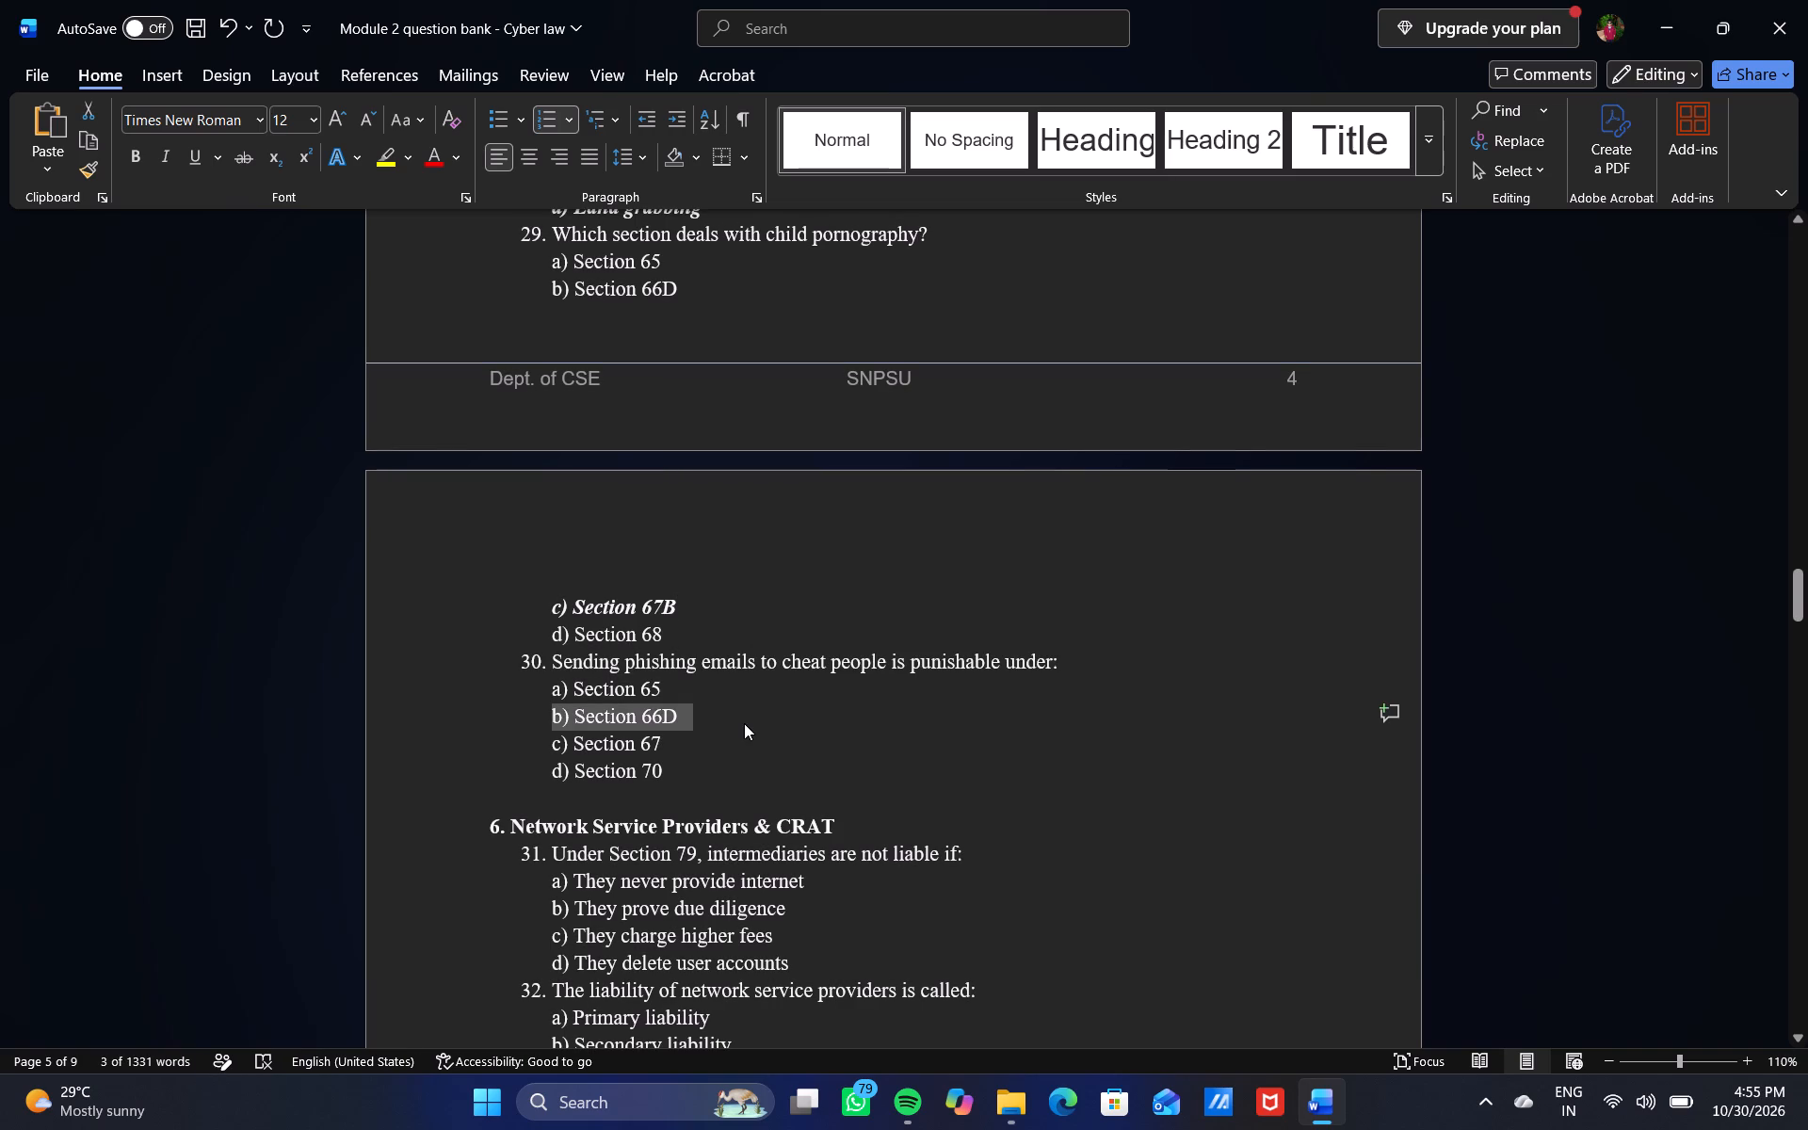
pyautogui.hotkey('ctrl', 'b')
pyautogui.hotkey('ctrl', 'i')
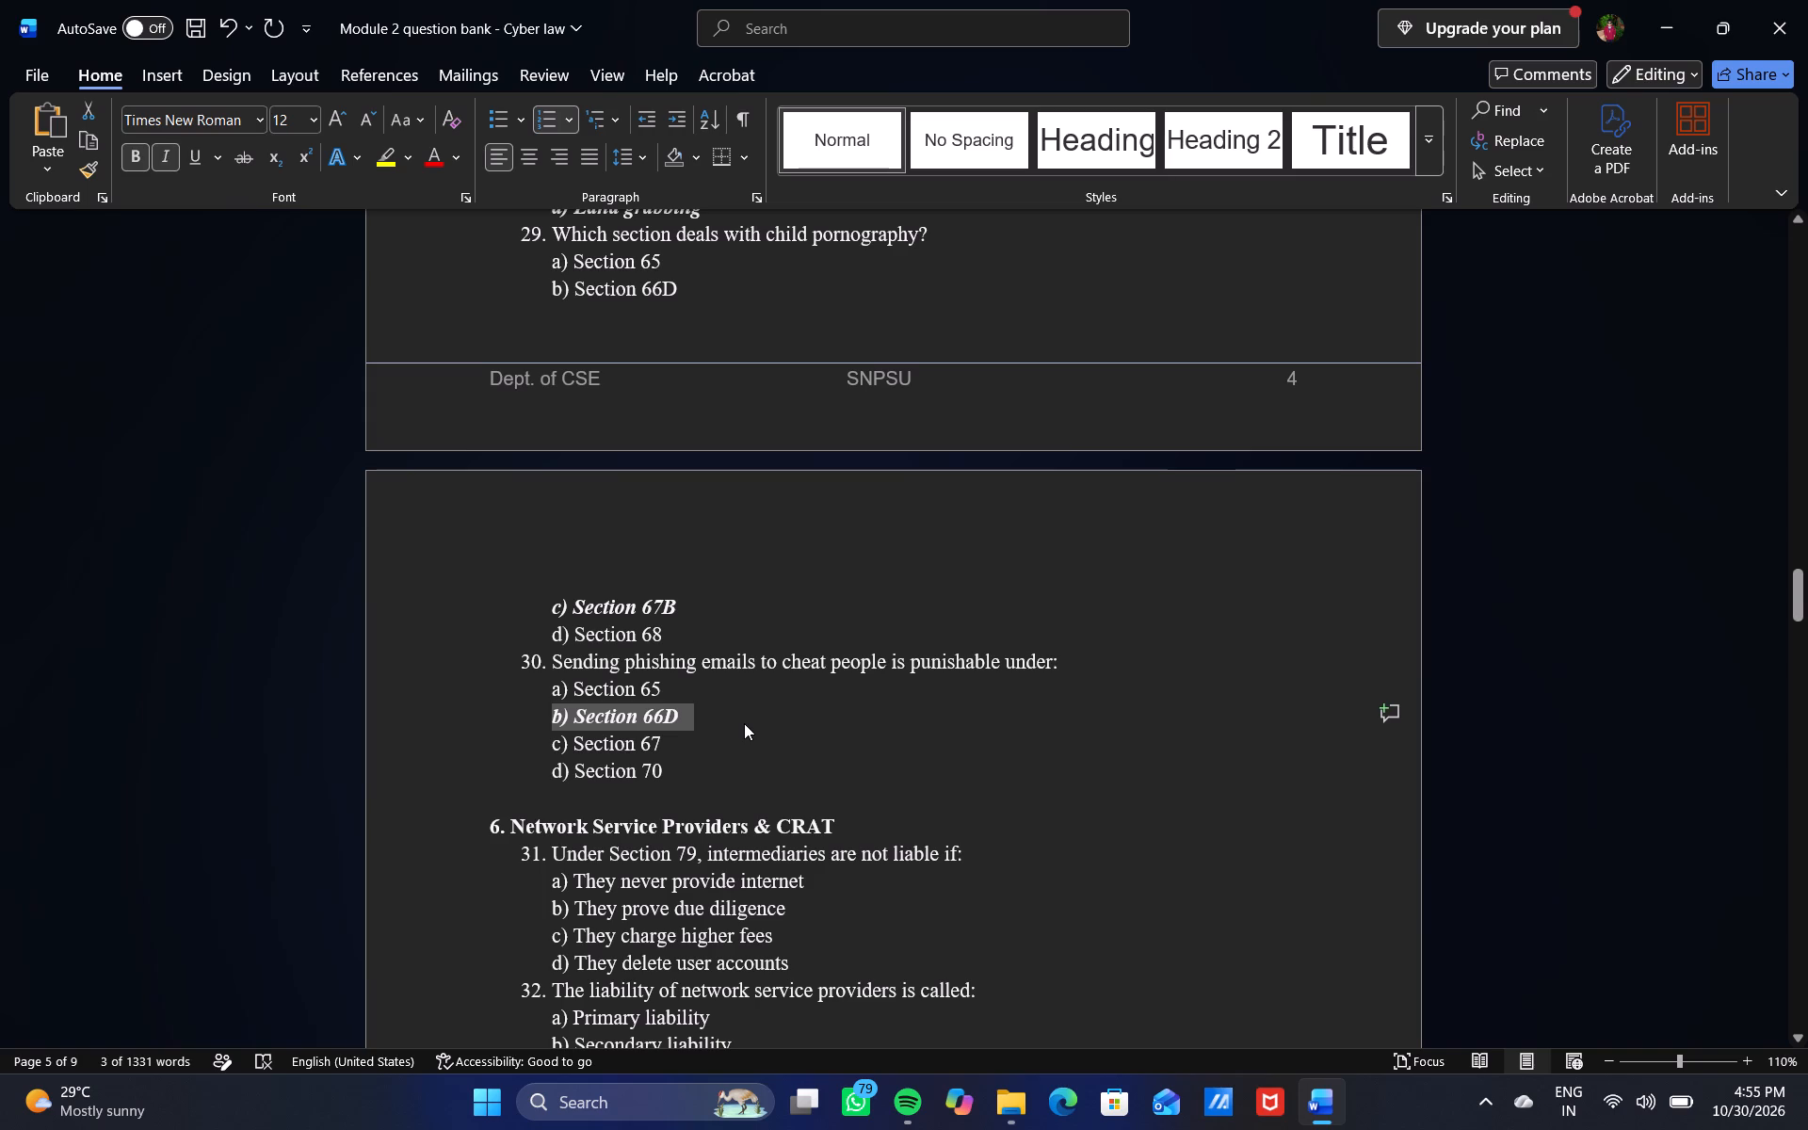
pyautogui.click(744, 723)
# Format the whole of option "b) They prove due diligence" under question 31 in bold and italic.
pyautogui.scroll(-3, 744, 723)
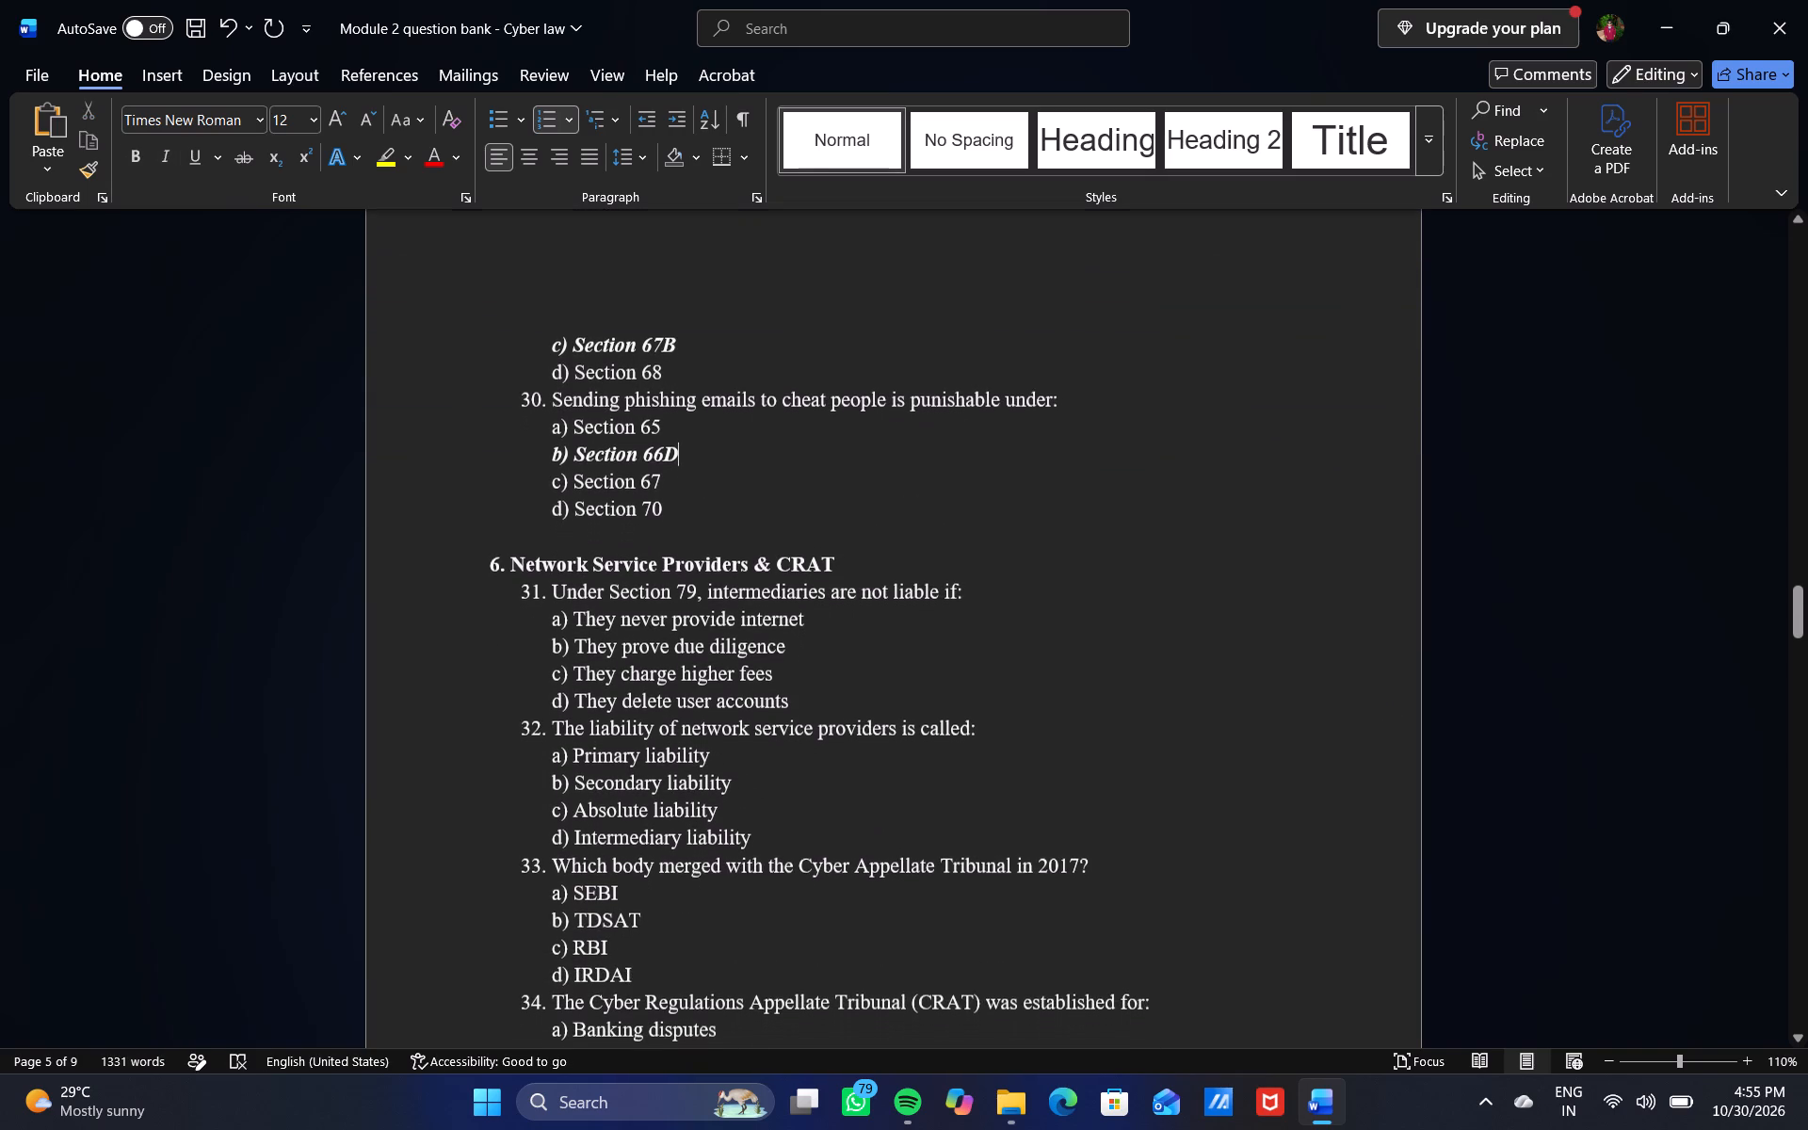
pyautogui.scroll(-1, 744, 723)
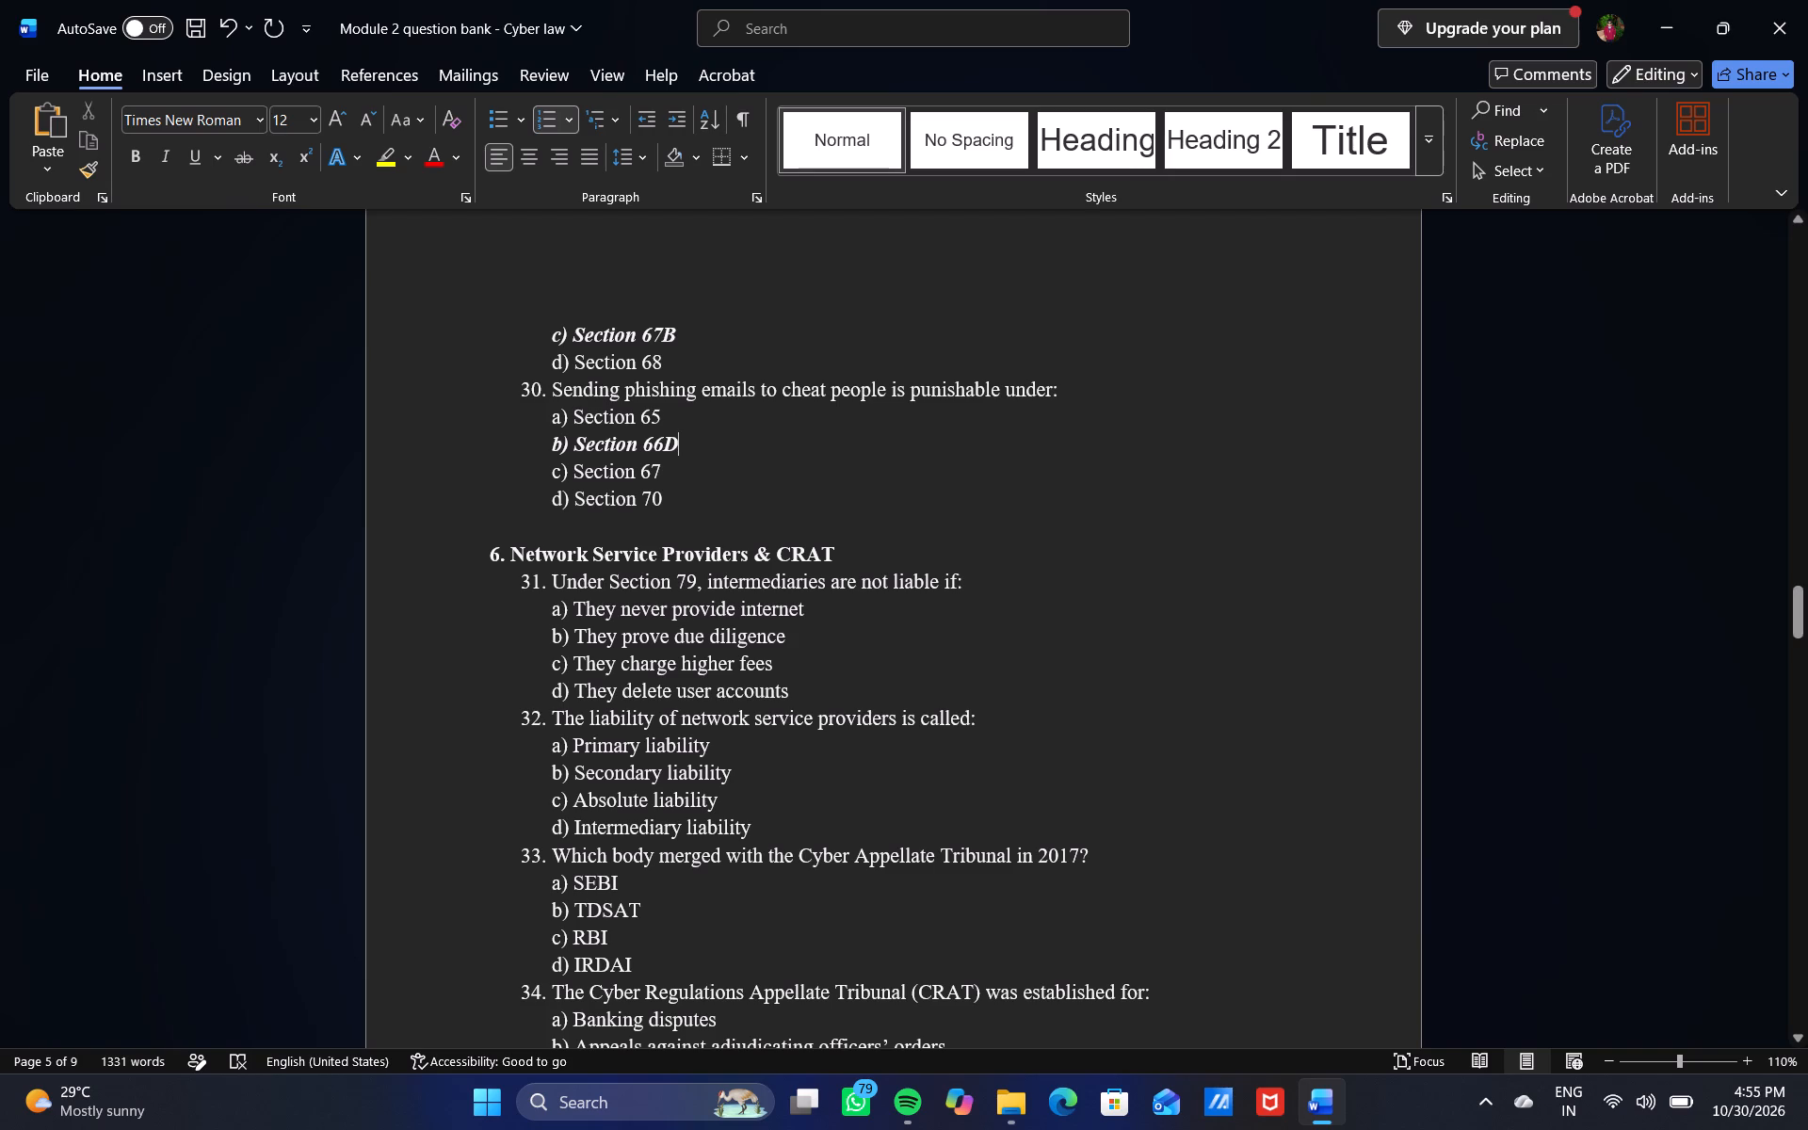
pyautogui.moveTo(551, 635); pyautogui.dragTo(828, 628)
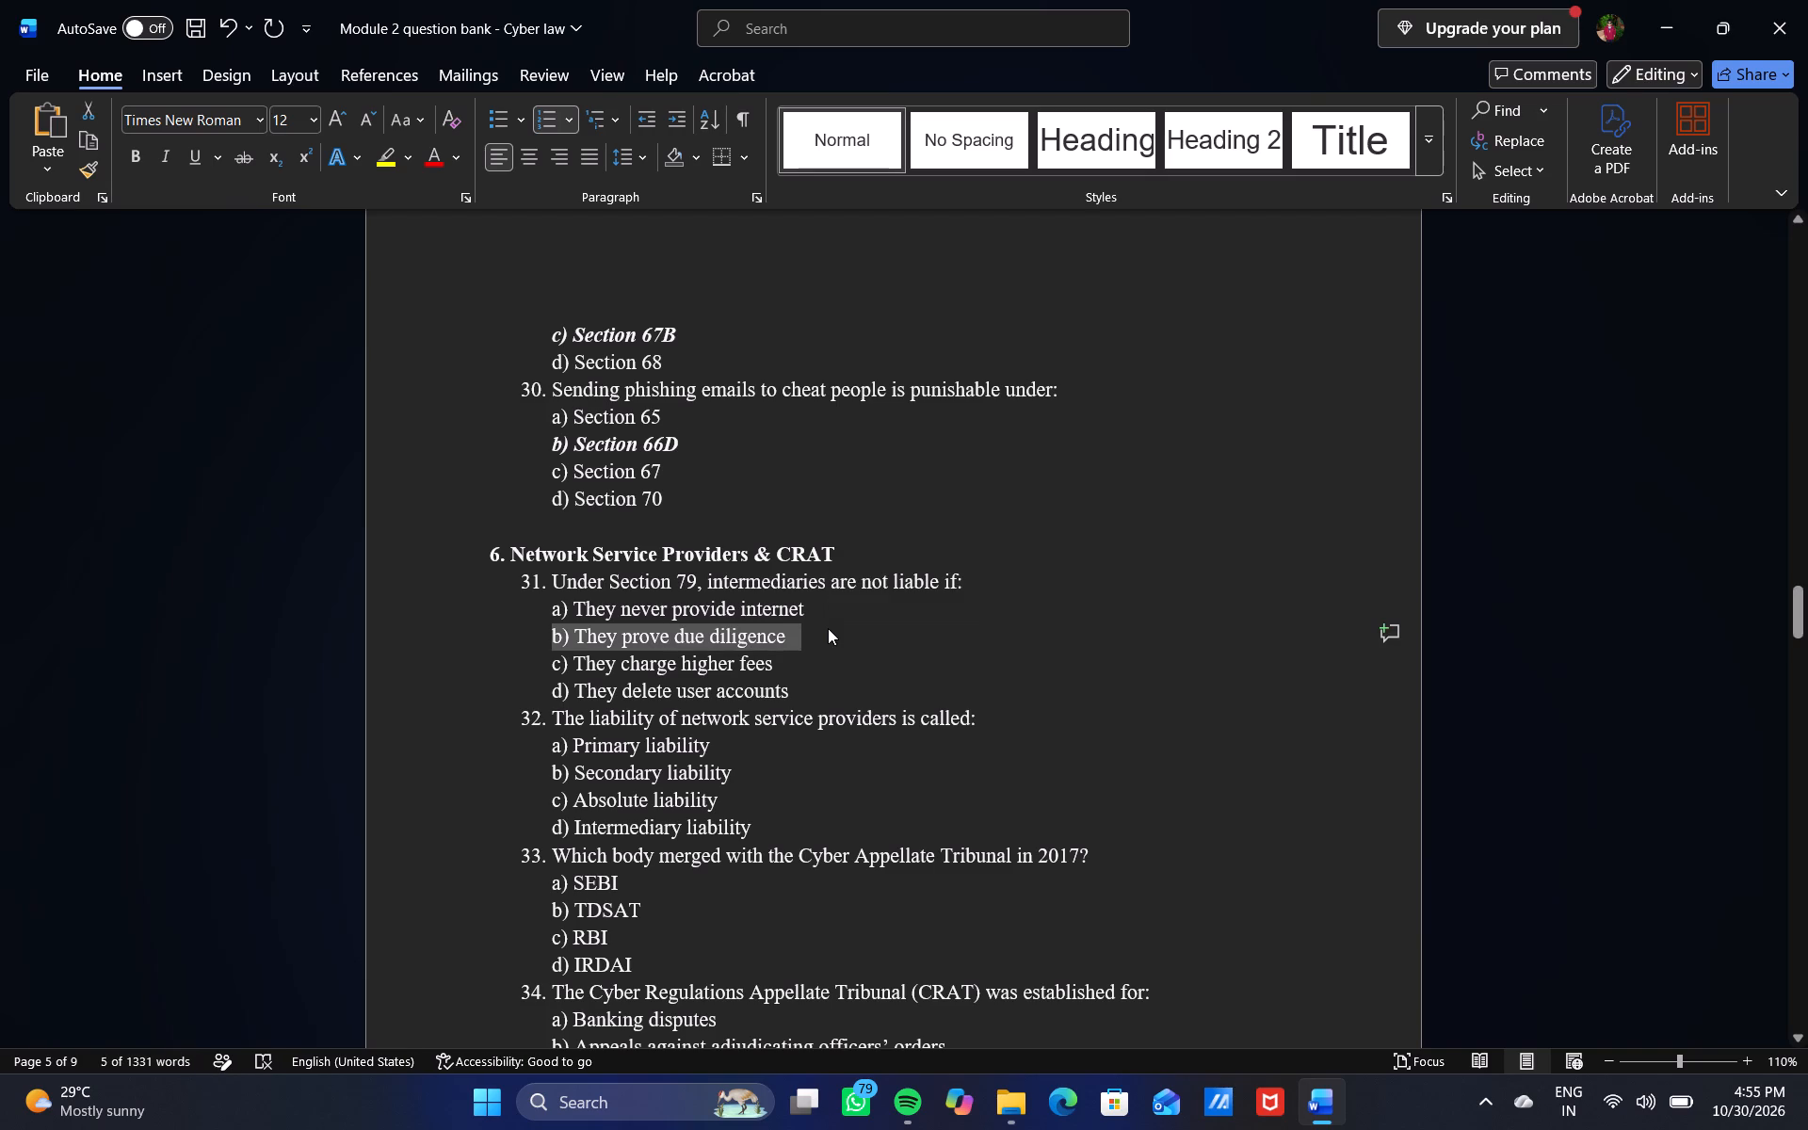
pyautogui.hotkey('ctrl', 'b')
pyautogui.hotkey('ctrl', 'i')
pyautogui.click(828, 628)
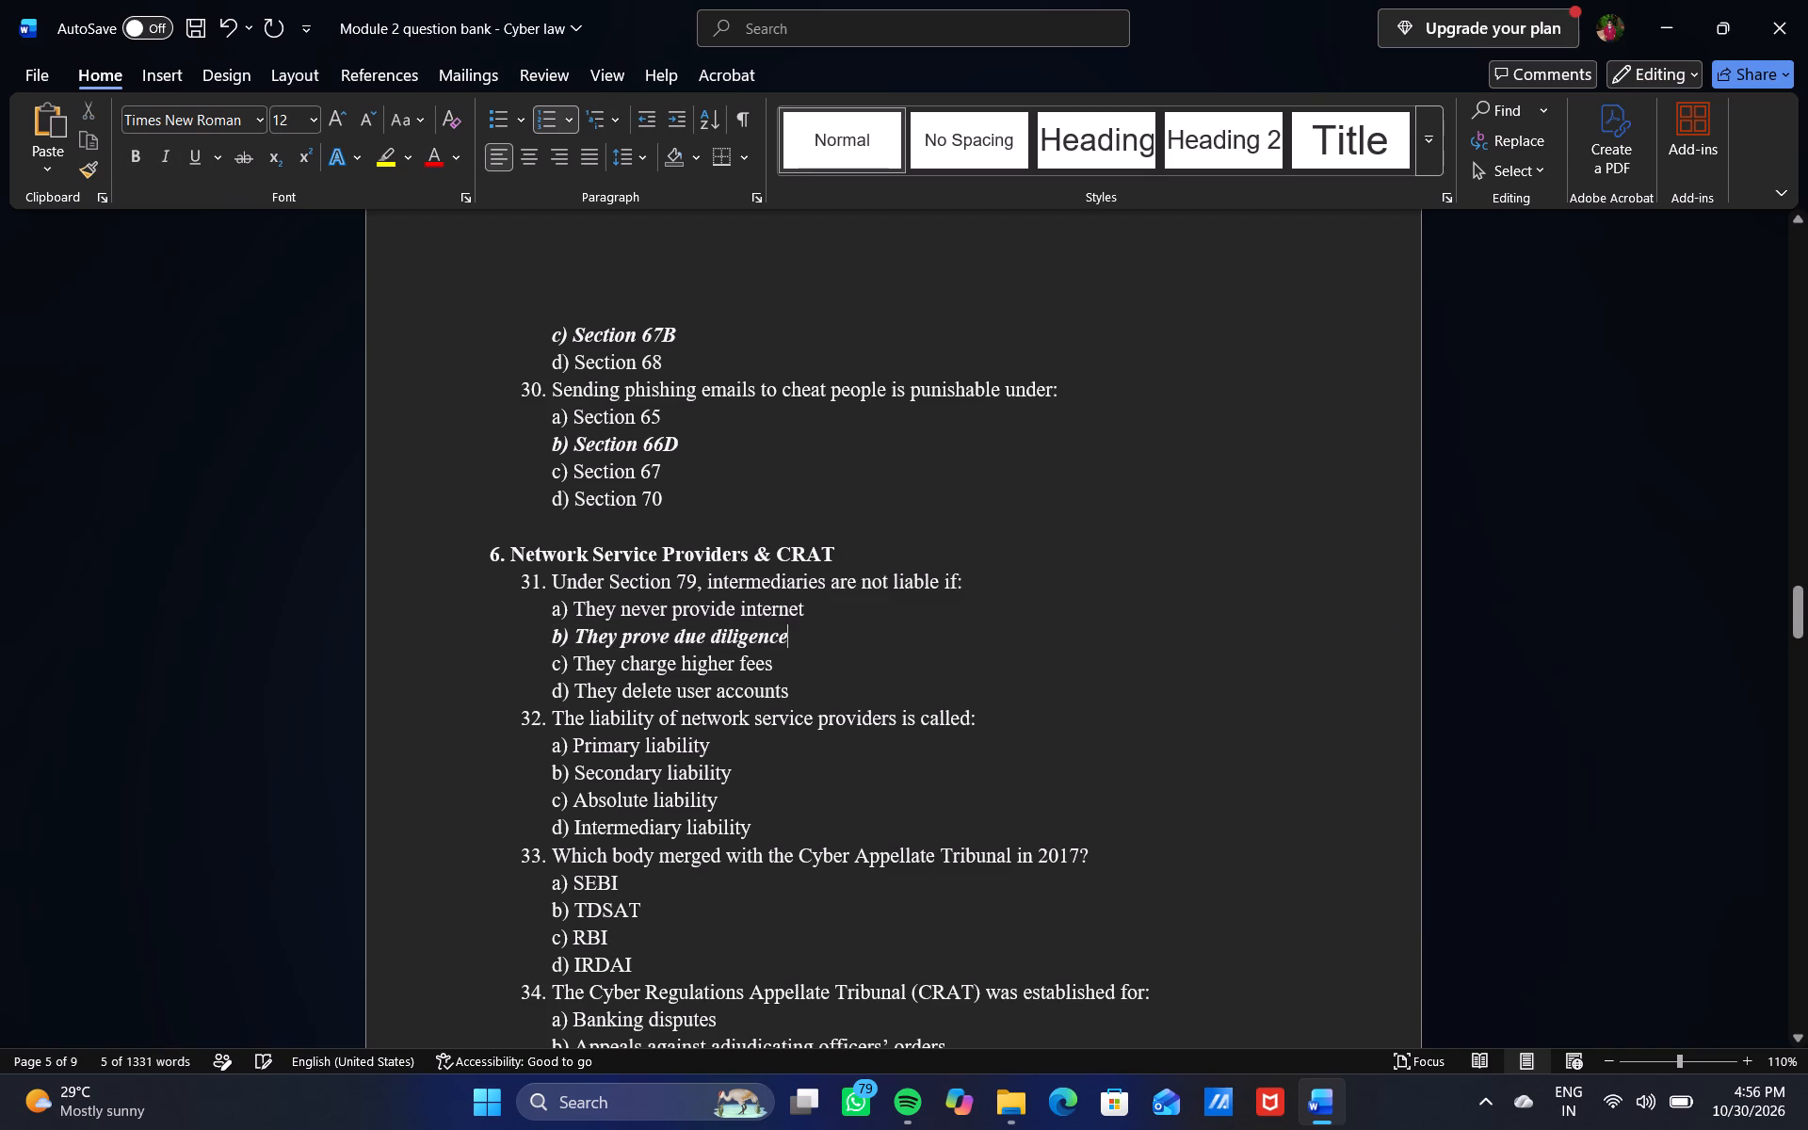
# Select the text of option "d) Intermediary liability" under question 32 for marking as the correct answer.
pyautogui.scroll(-1, 828, 628)
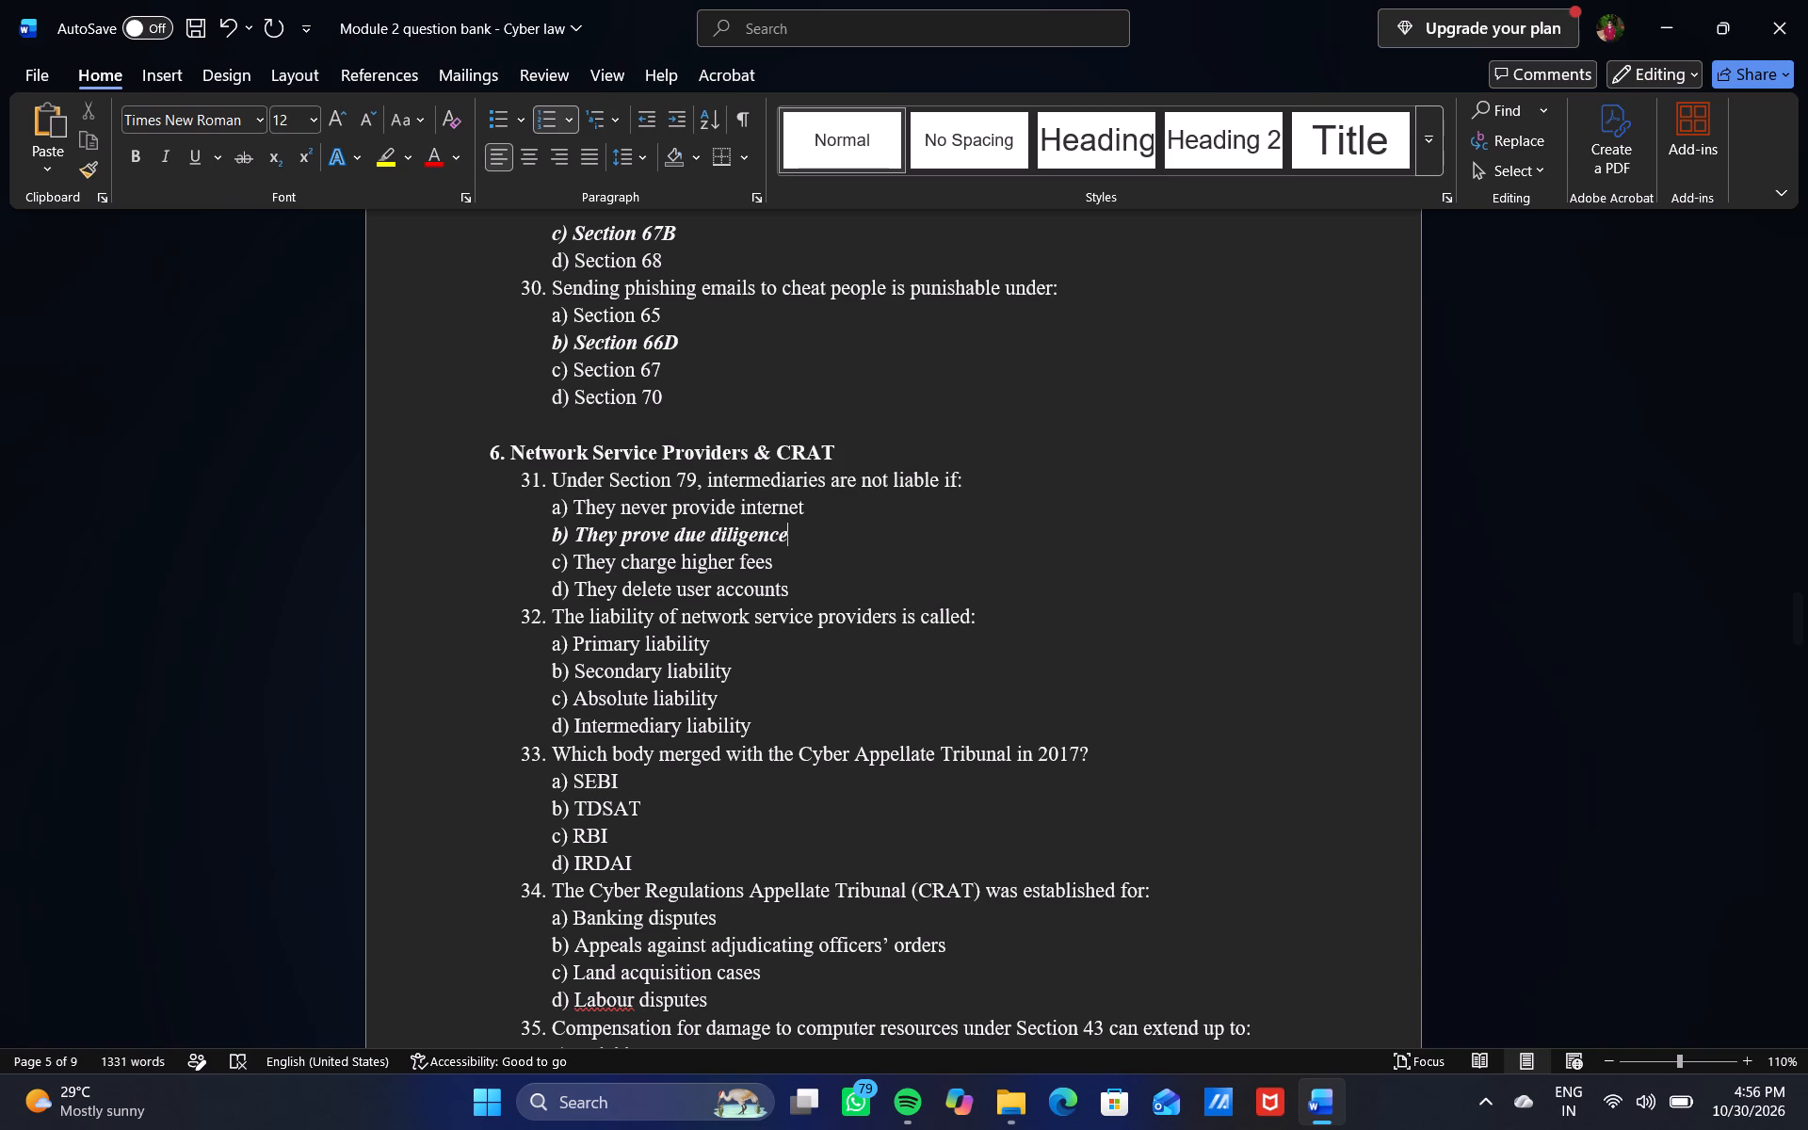
pyautogui.moveTo(531, 735); pyautogui.dragTo(661, 740)
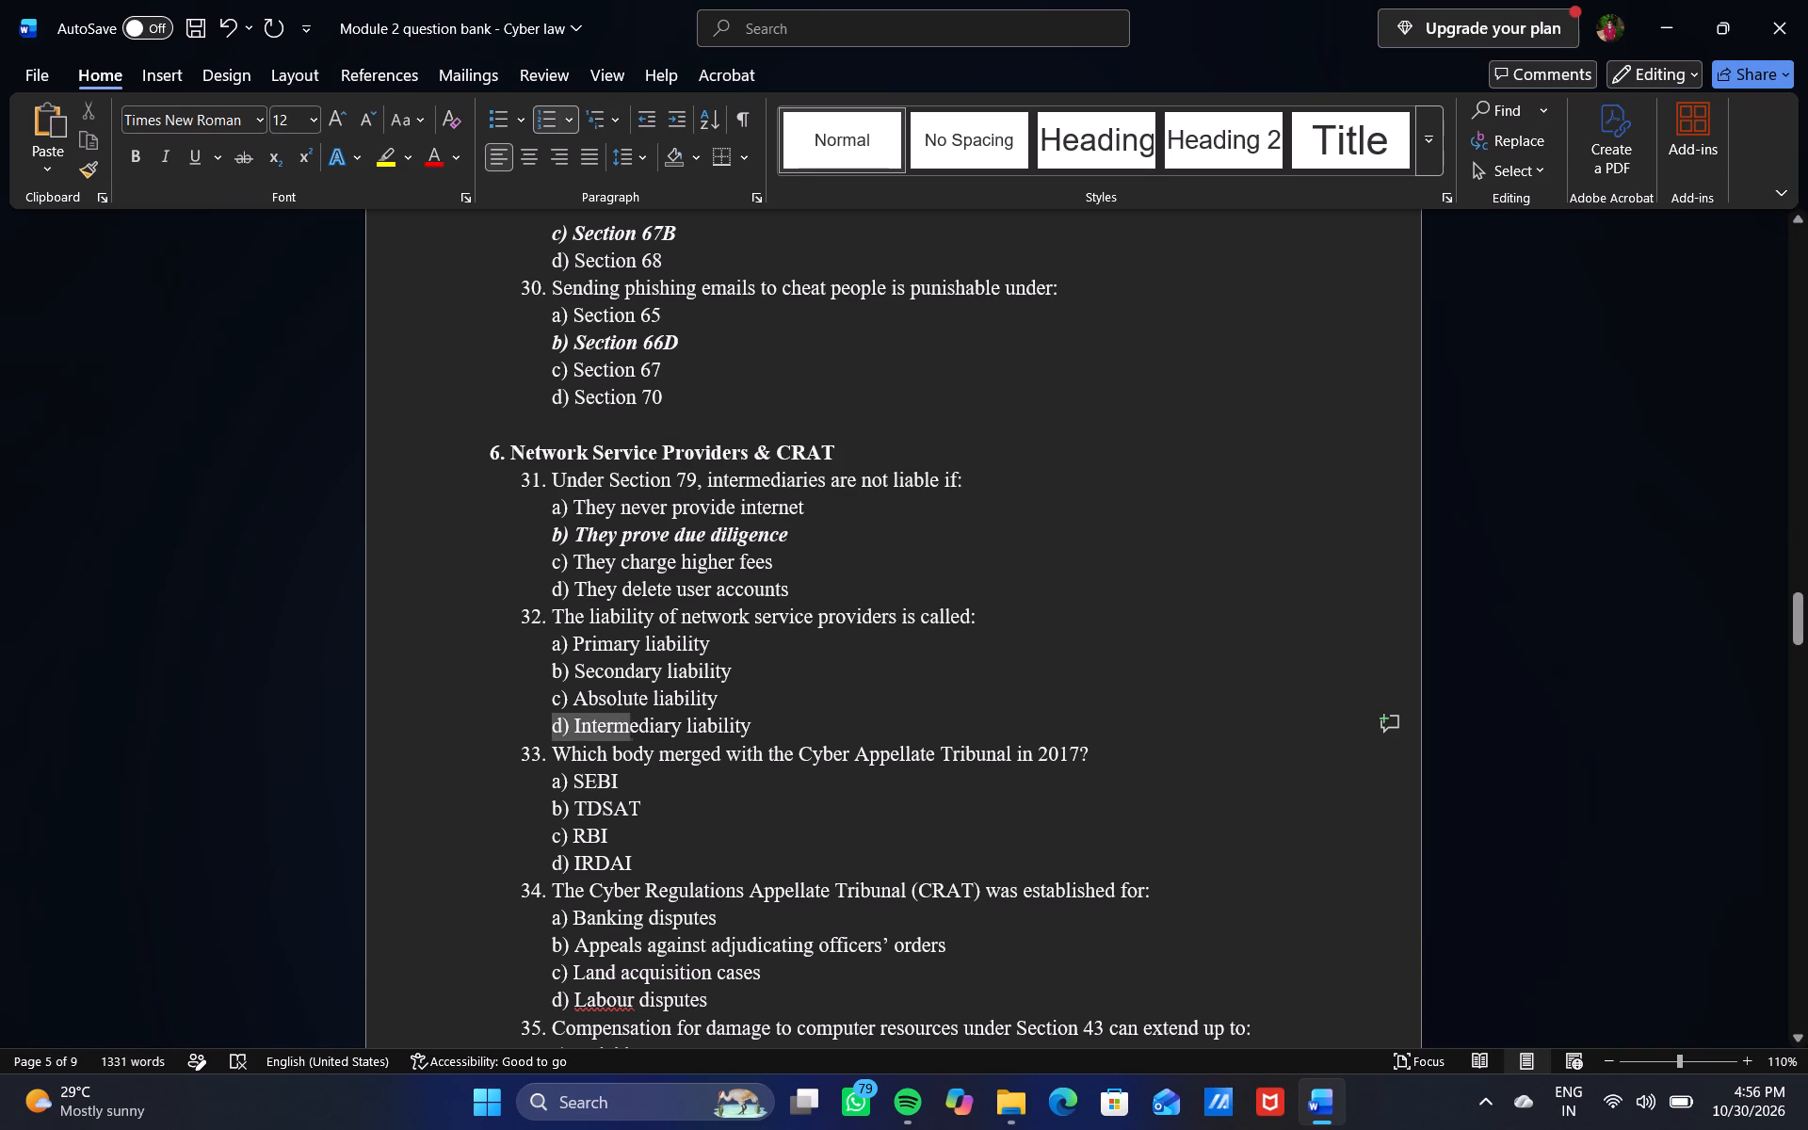
# Format the whole of option "d) Intermediary liability" under question 32 in bold and italic.
pyautogui.moveTo(661, 740); pyautogui.dragTo(762, 724)
pyautogui.hotkey('ctrl', 'b')
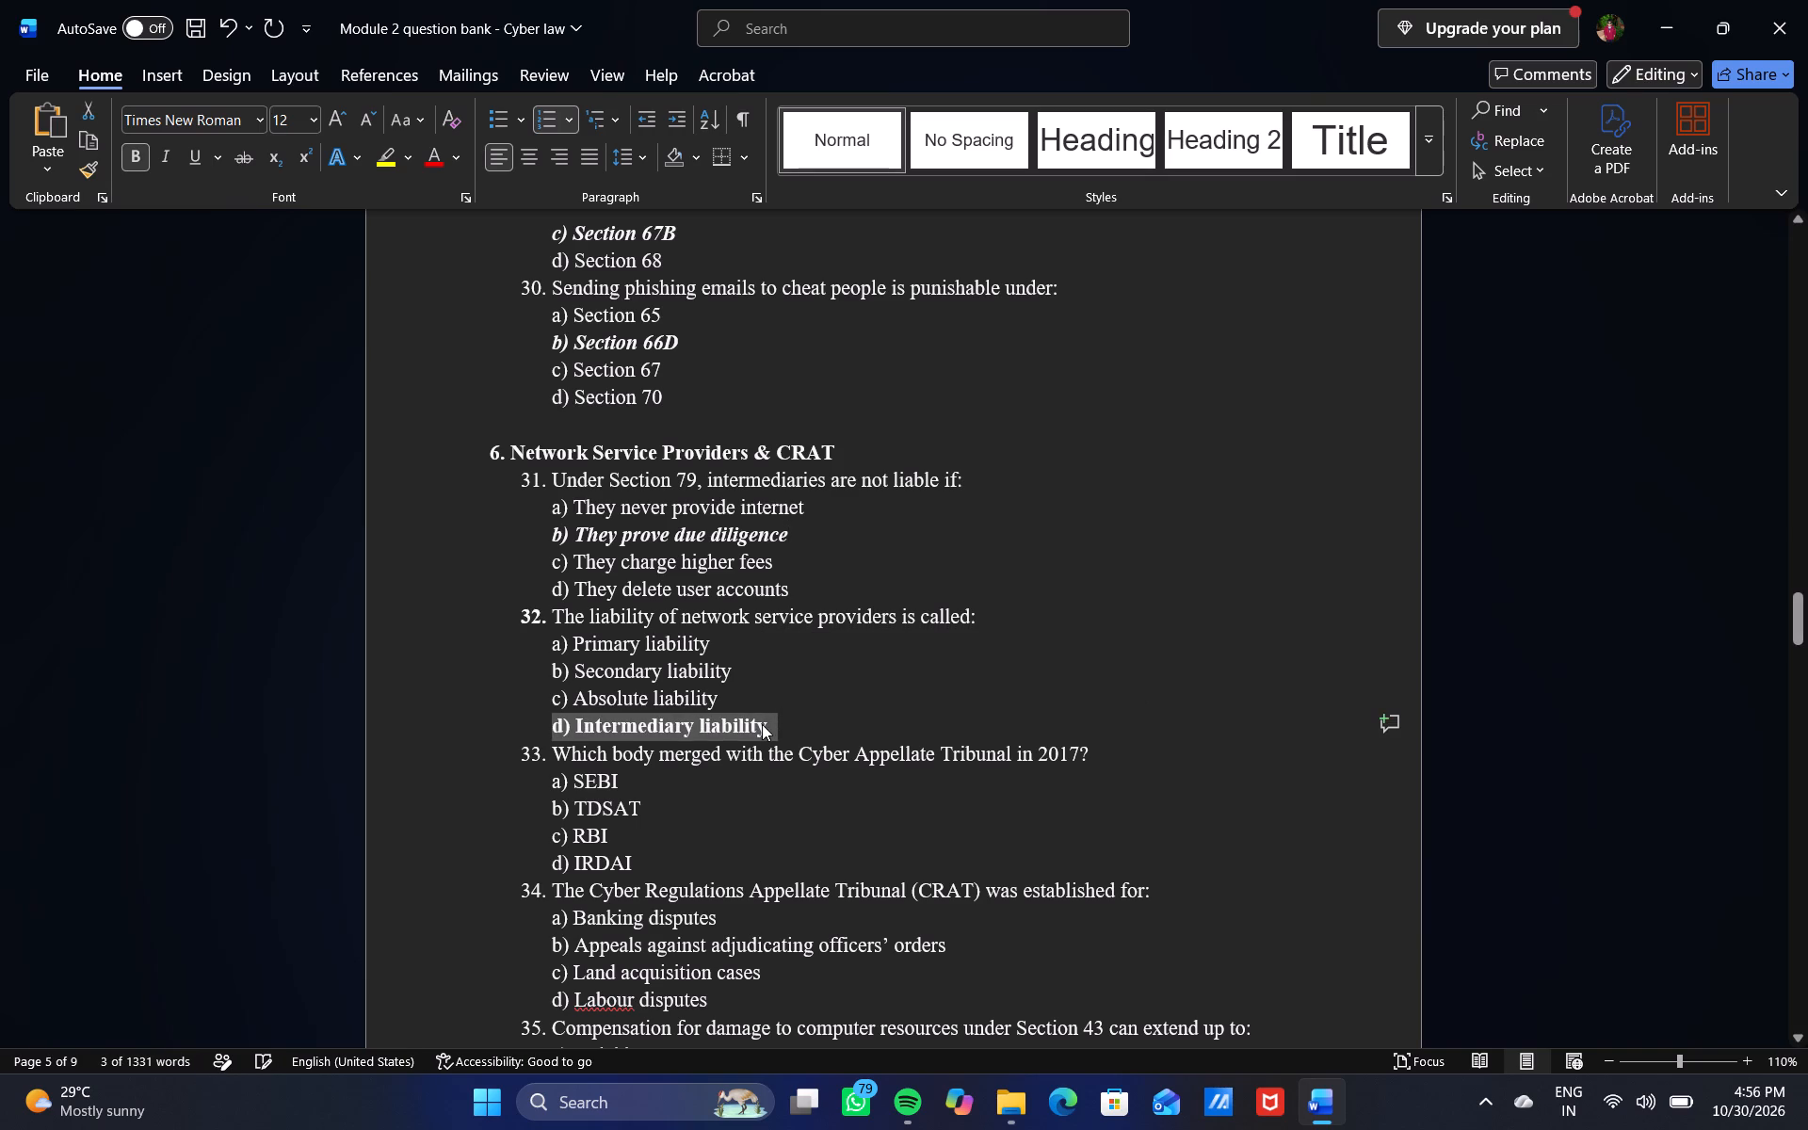
pyautogui.hotkey('ctrl', 'i')
pyautogui.click(740, 827)
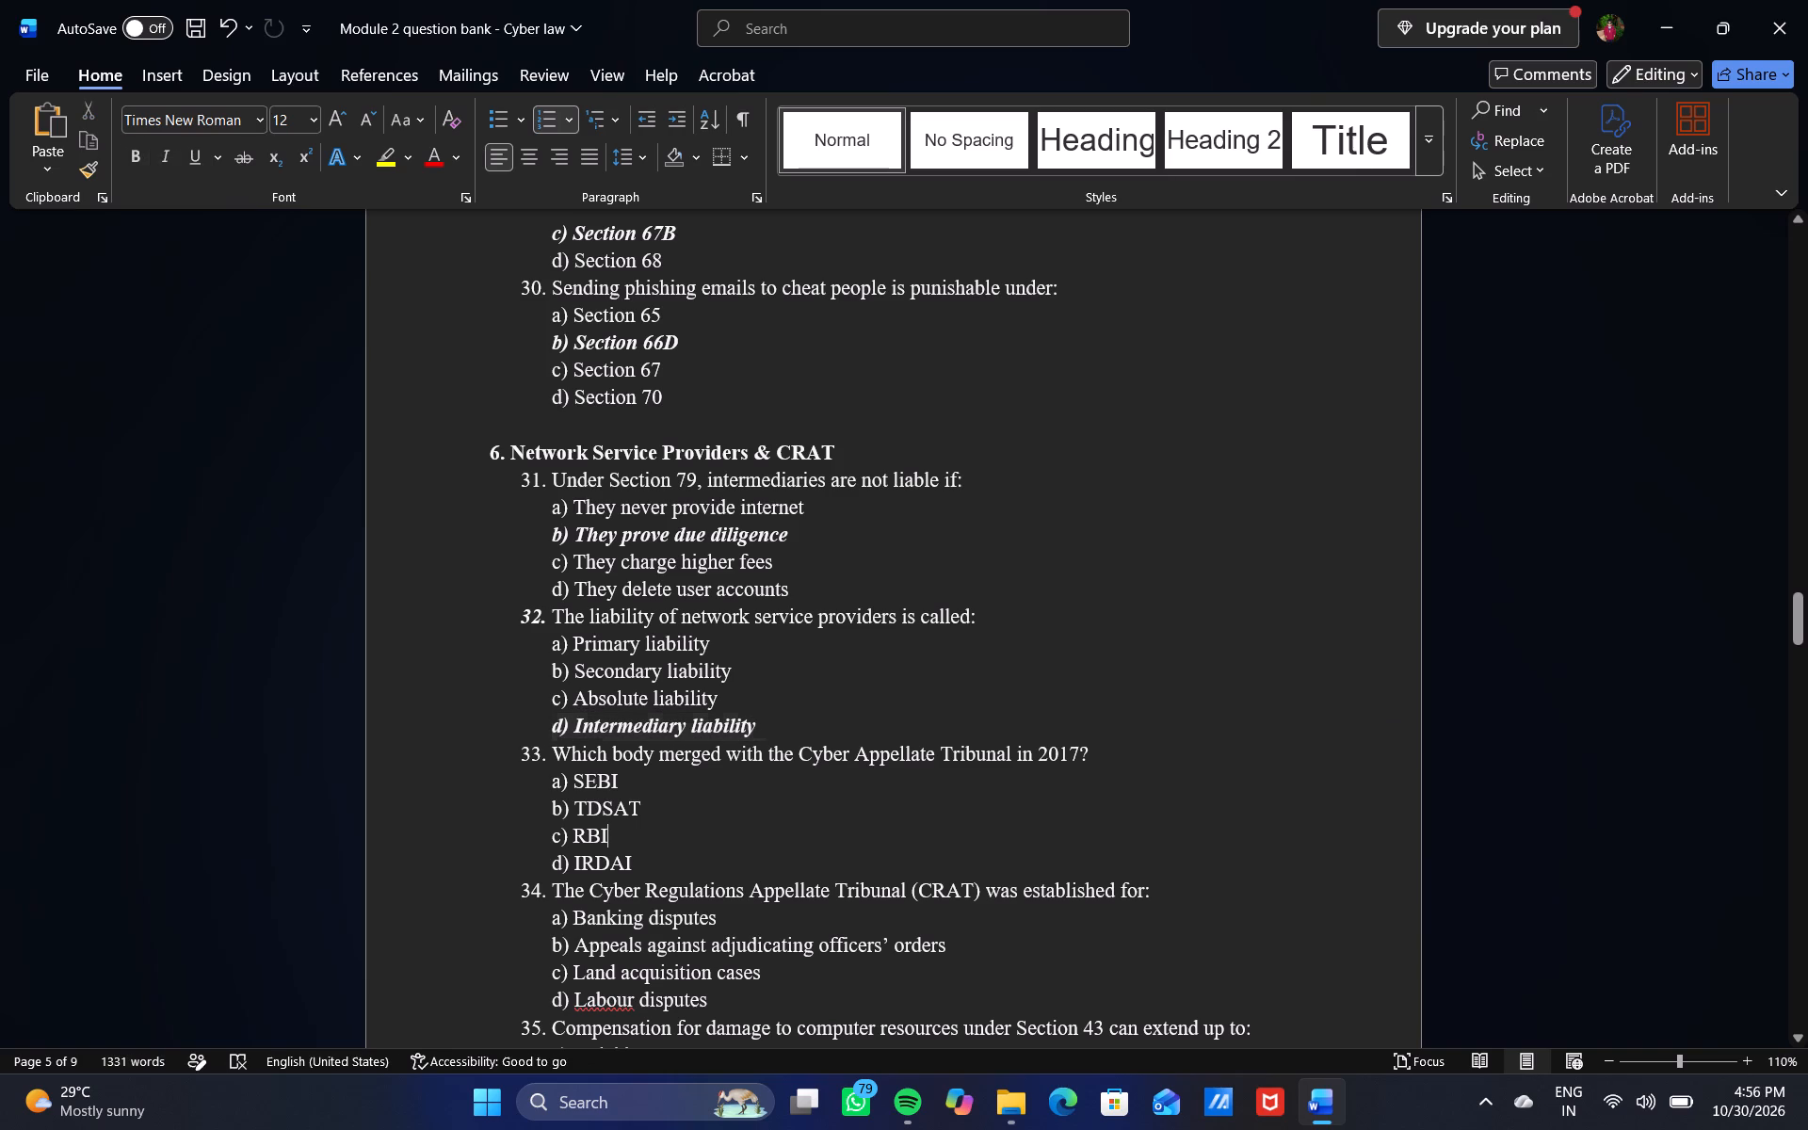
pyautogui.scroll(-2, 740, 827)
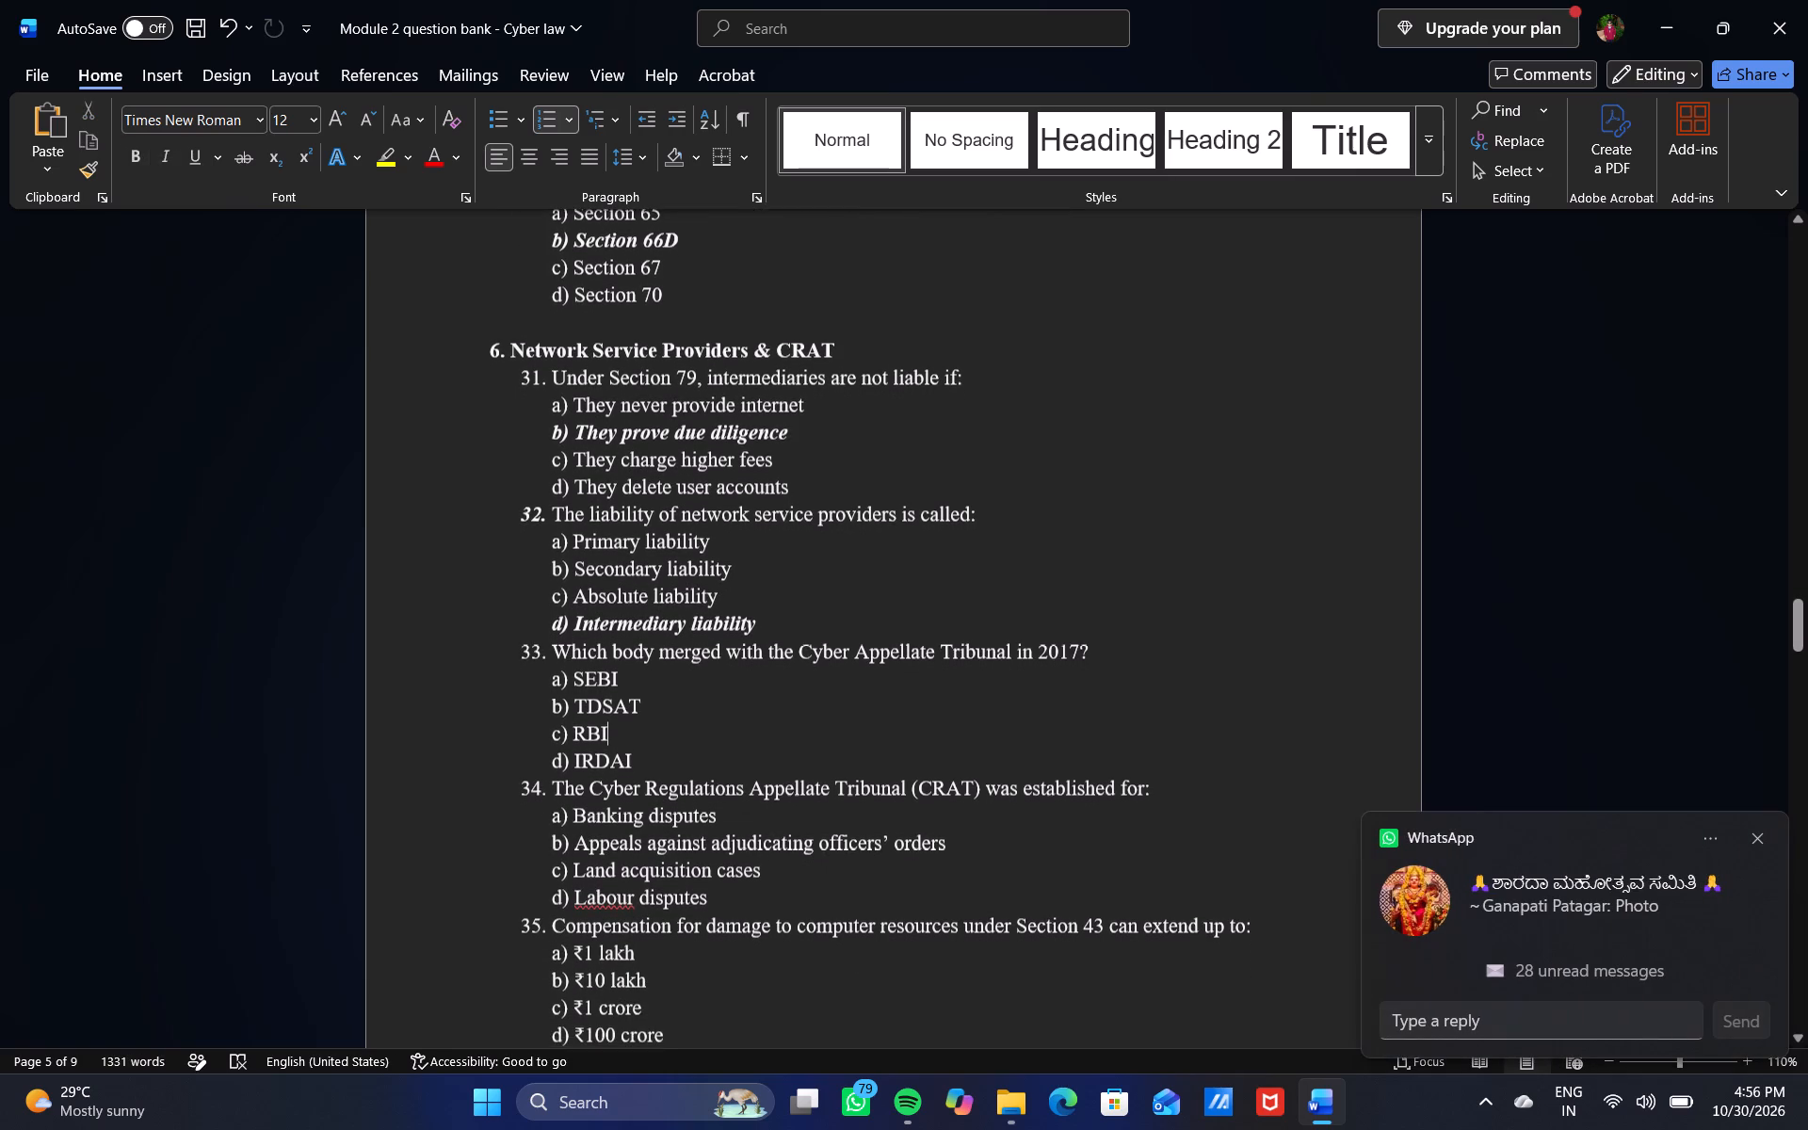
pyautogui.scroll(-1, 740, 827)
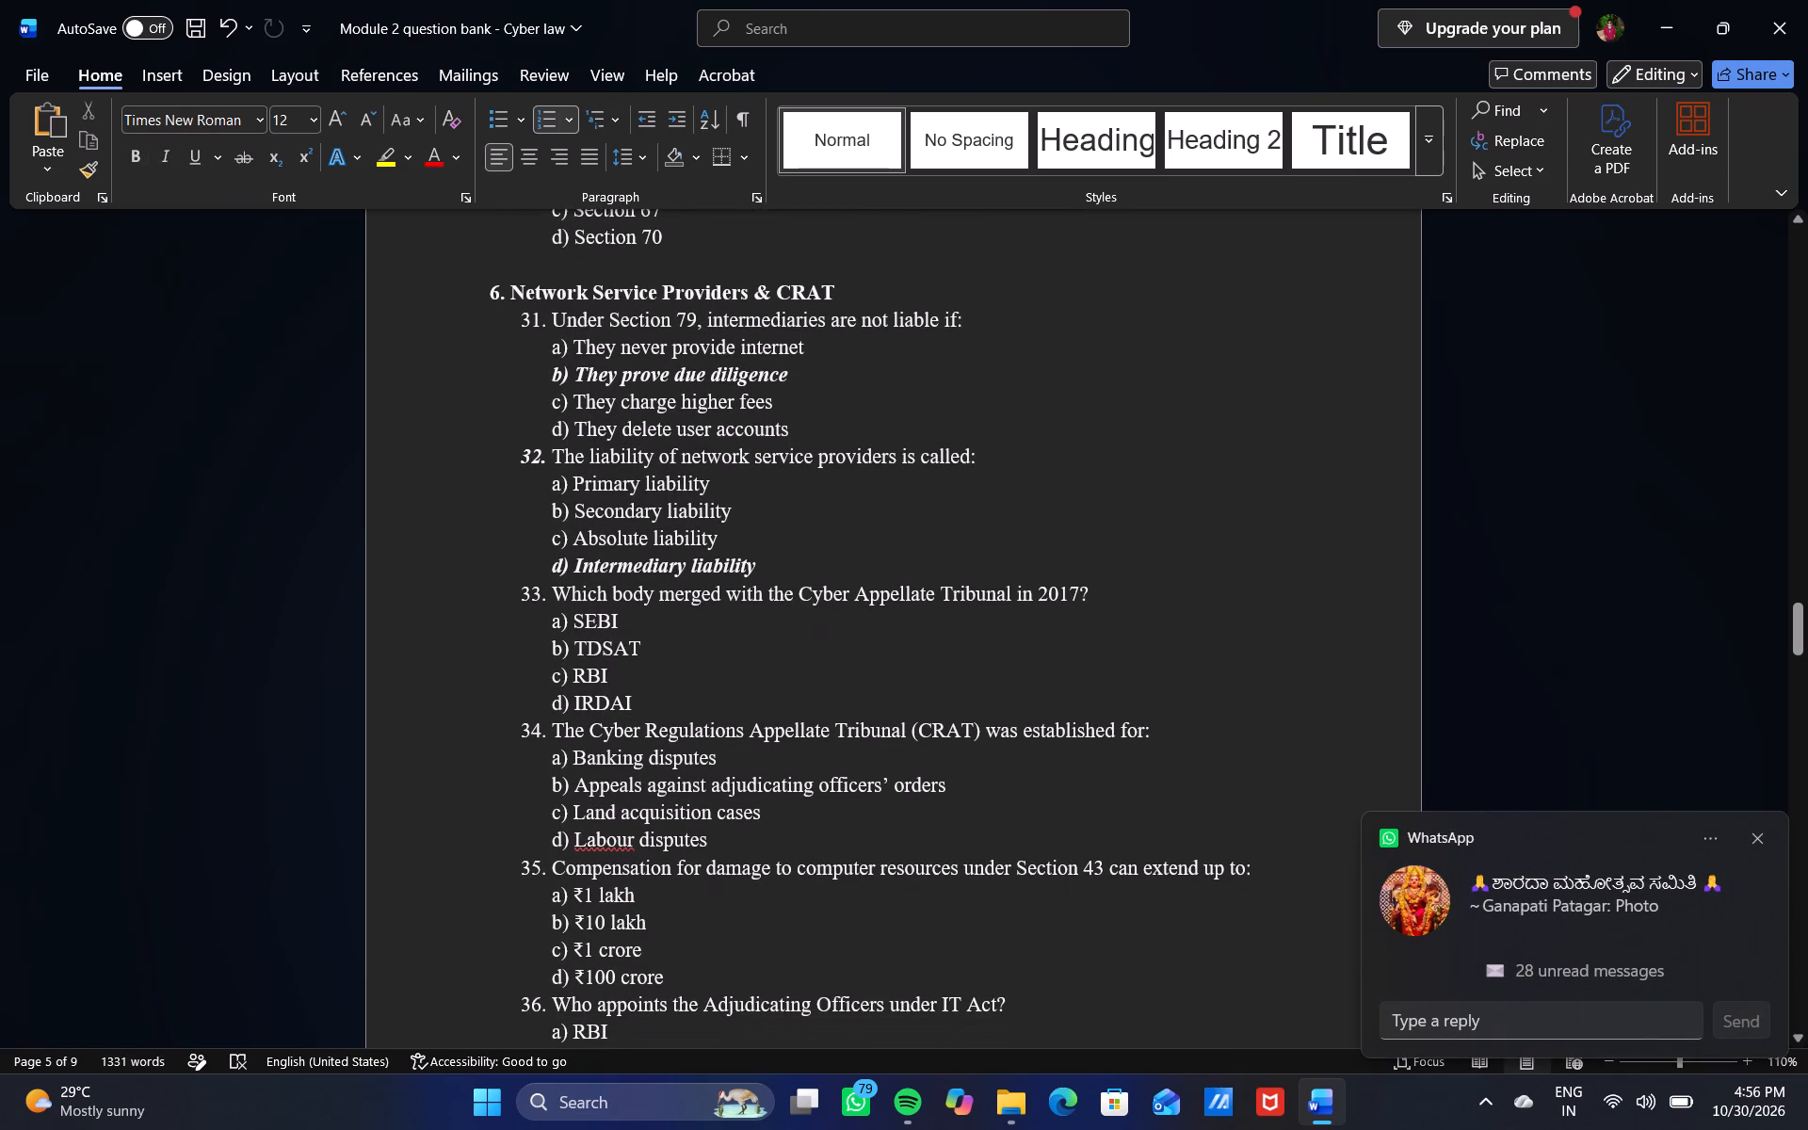
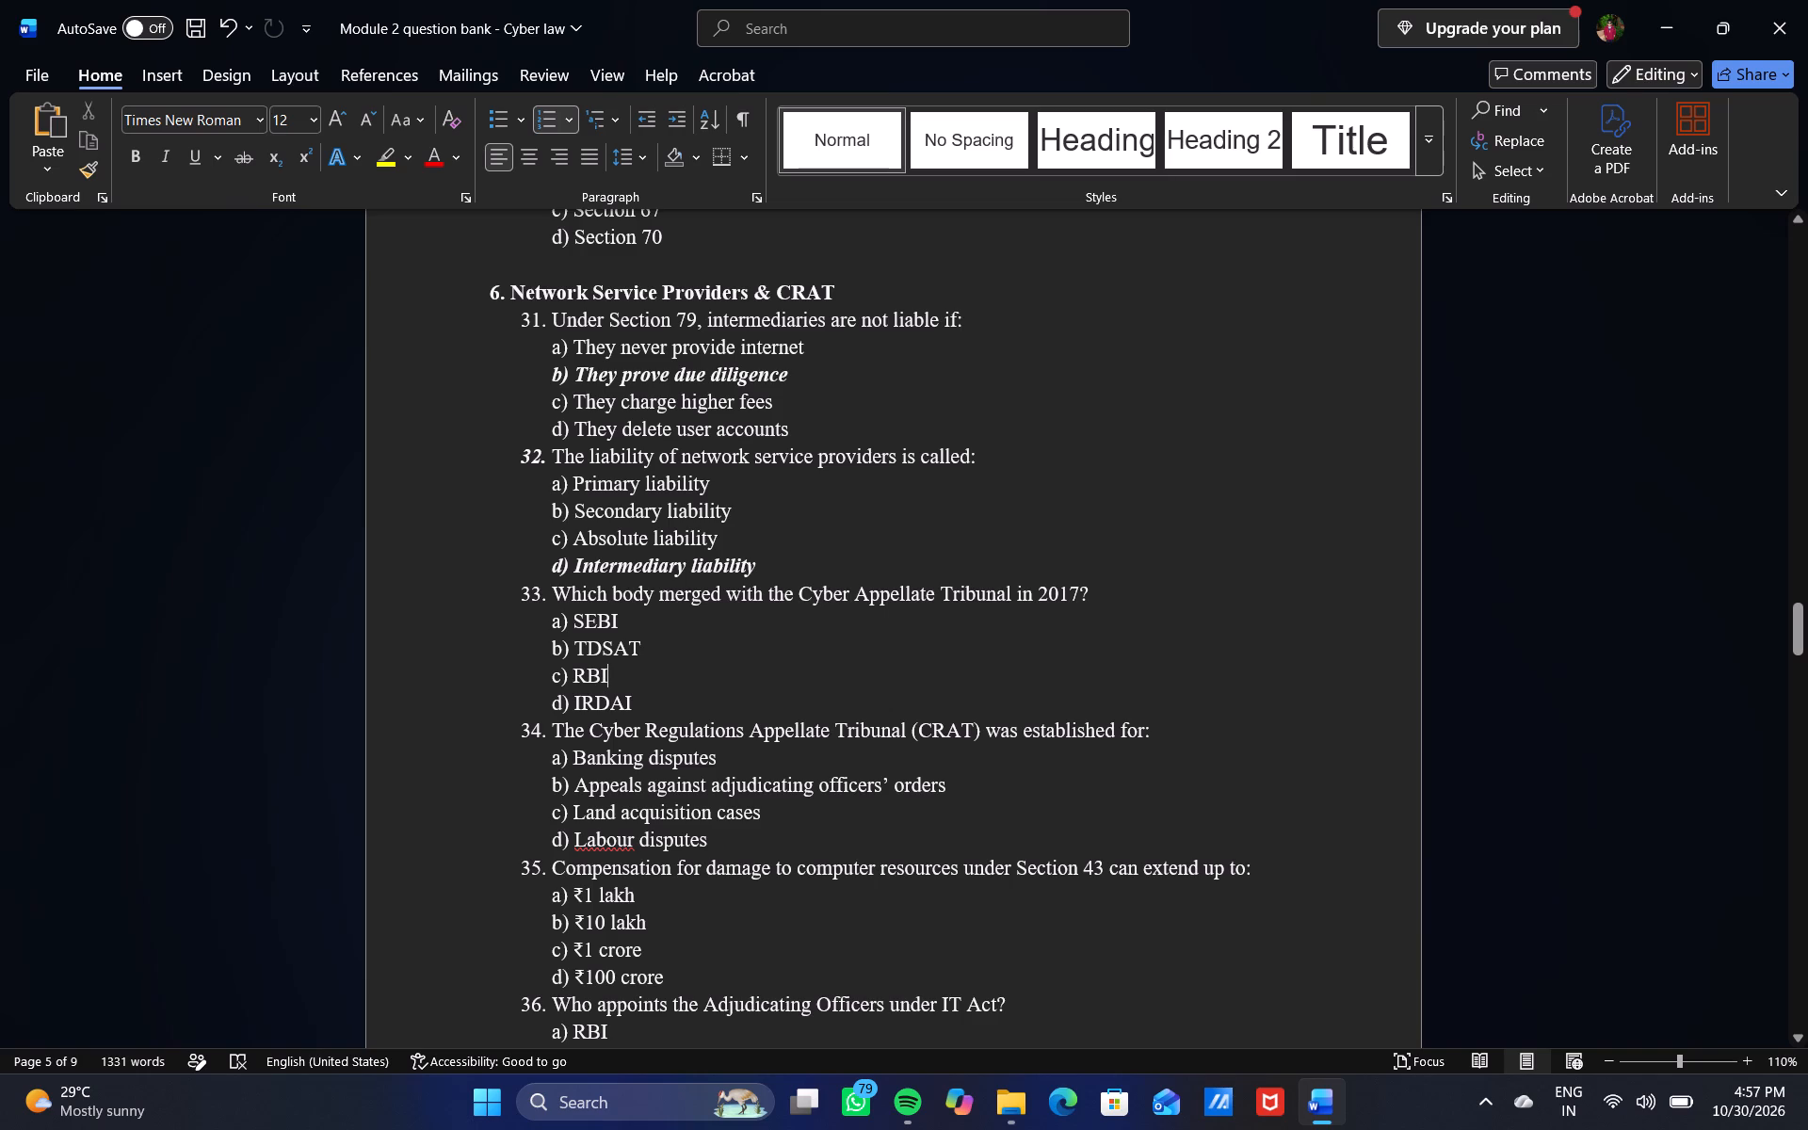
# Format the whole of option "b) TDSAT" under question 33 in bold and italic.
pyautogui.moveTo(541, 645); pyautogui.dragTo(669, 649)
pyautogui.hotkey('ctrl', 'b')
pyautogui.hotkey('ctrl', 'i')
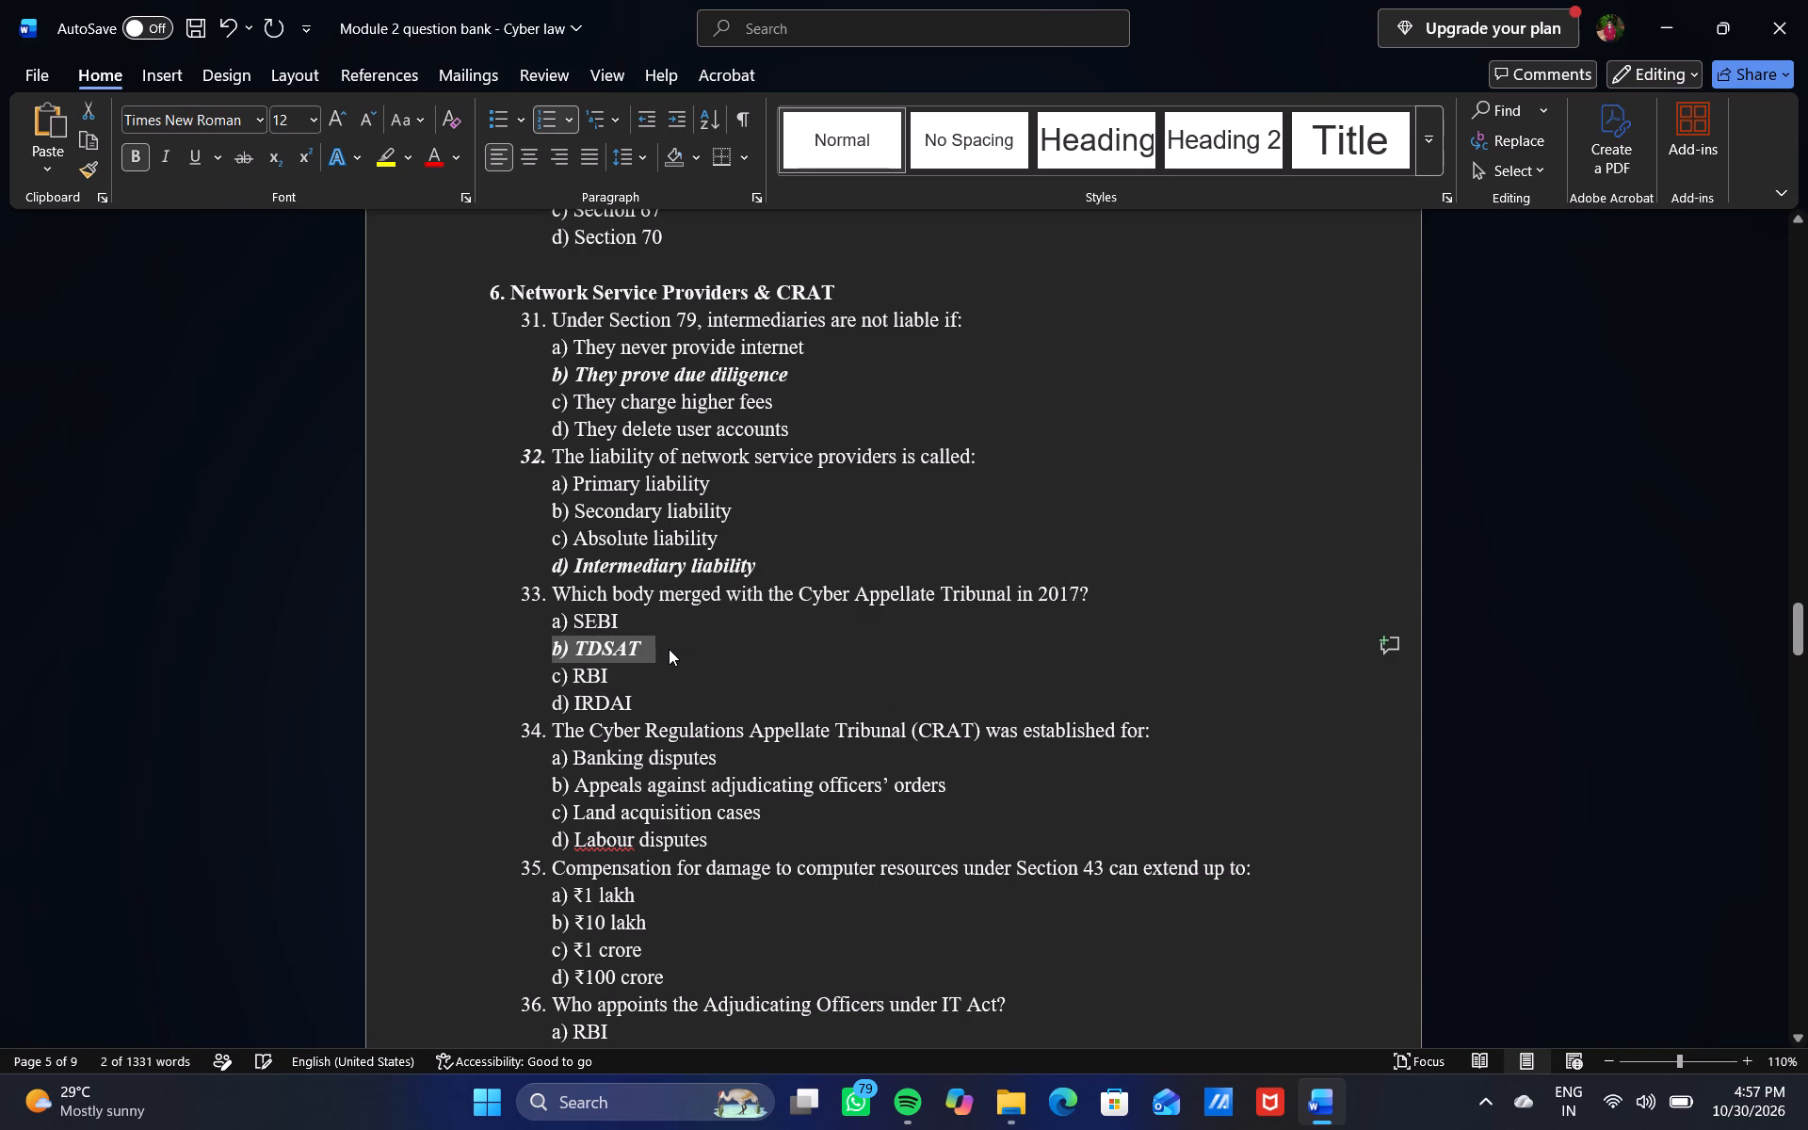
# Format the whole of option "b) Appeals against adjudicating officers' orders" under question 34 in bold and italic.
pyautogui.scroll(-1, 751, 754)
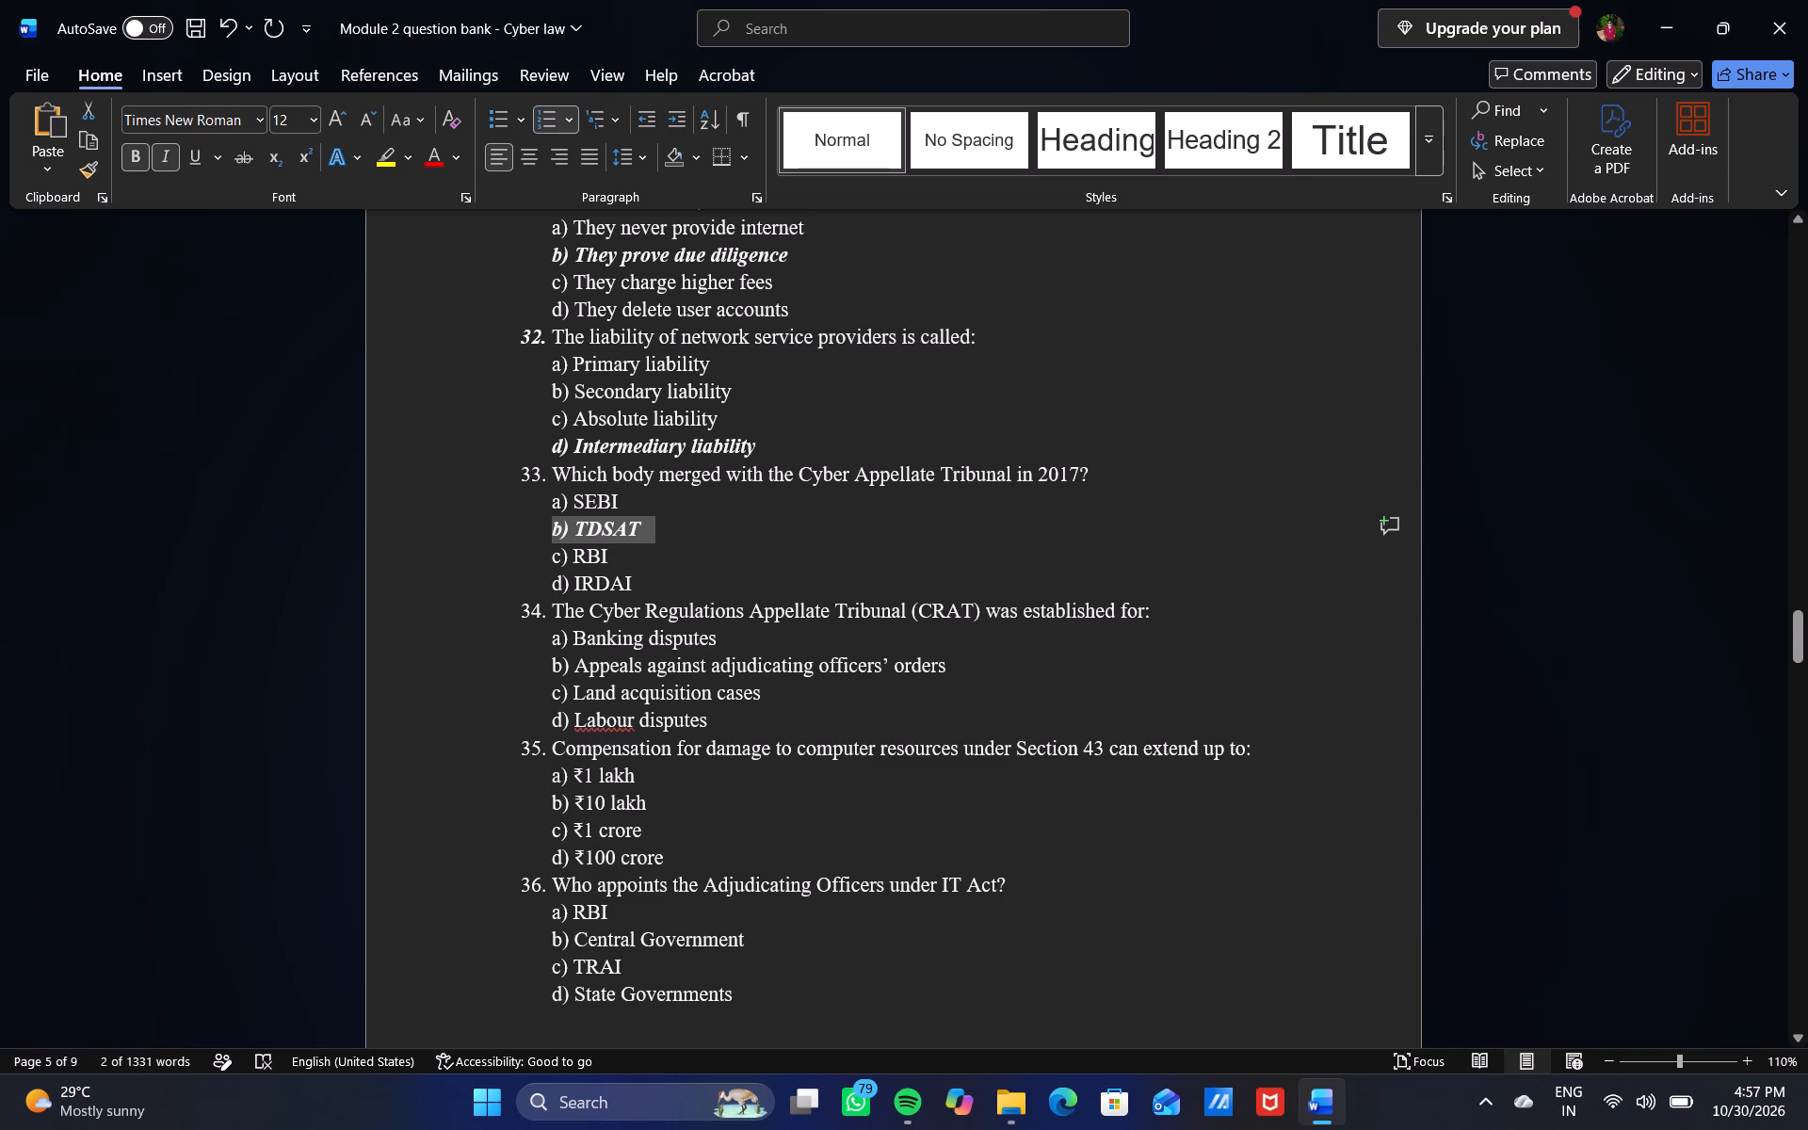
pyautogui.moveTo(543, 673); pyautogui.dragTo(780, 679)
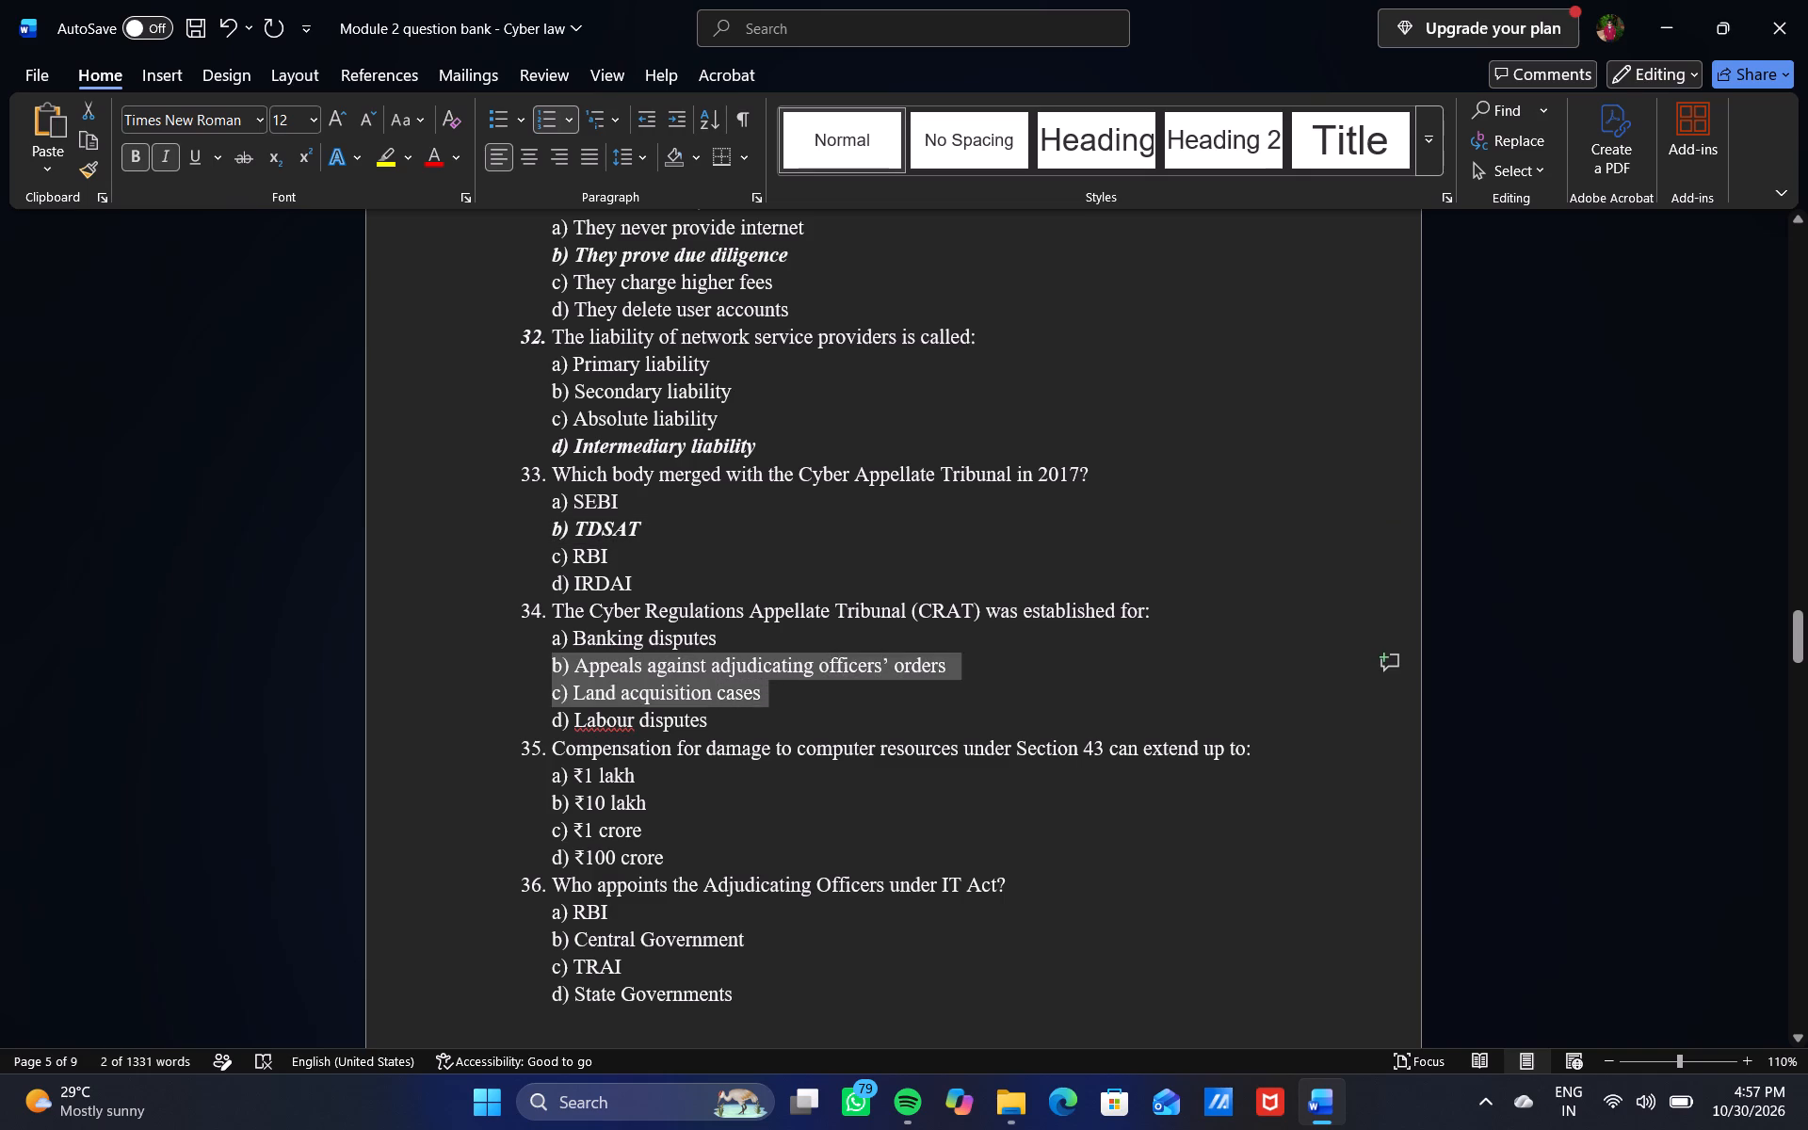
pyautogui.moveTo(780, 679); pyautogui.dragTo(957, 653)
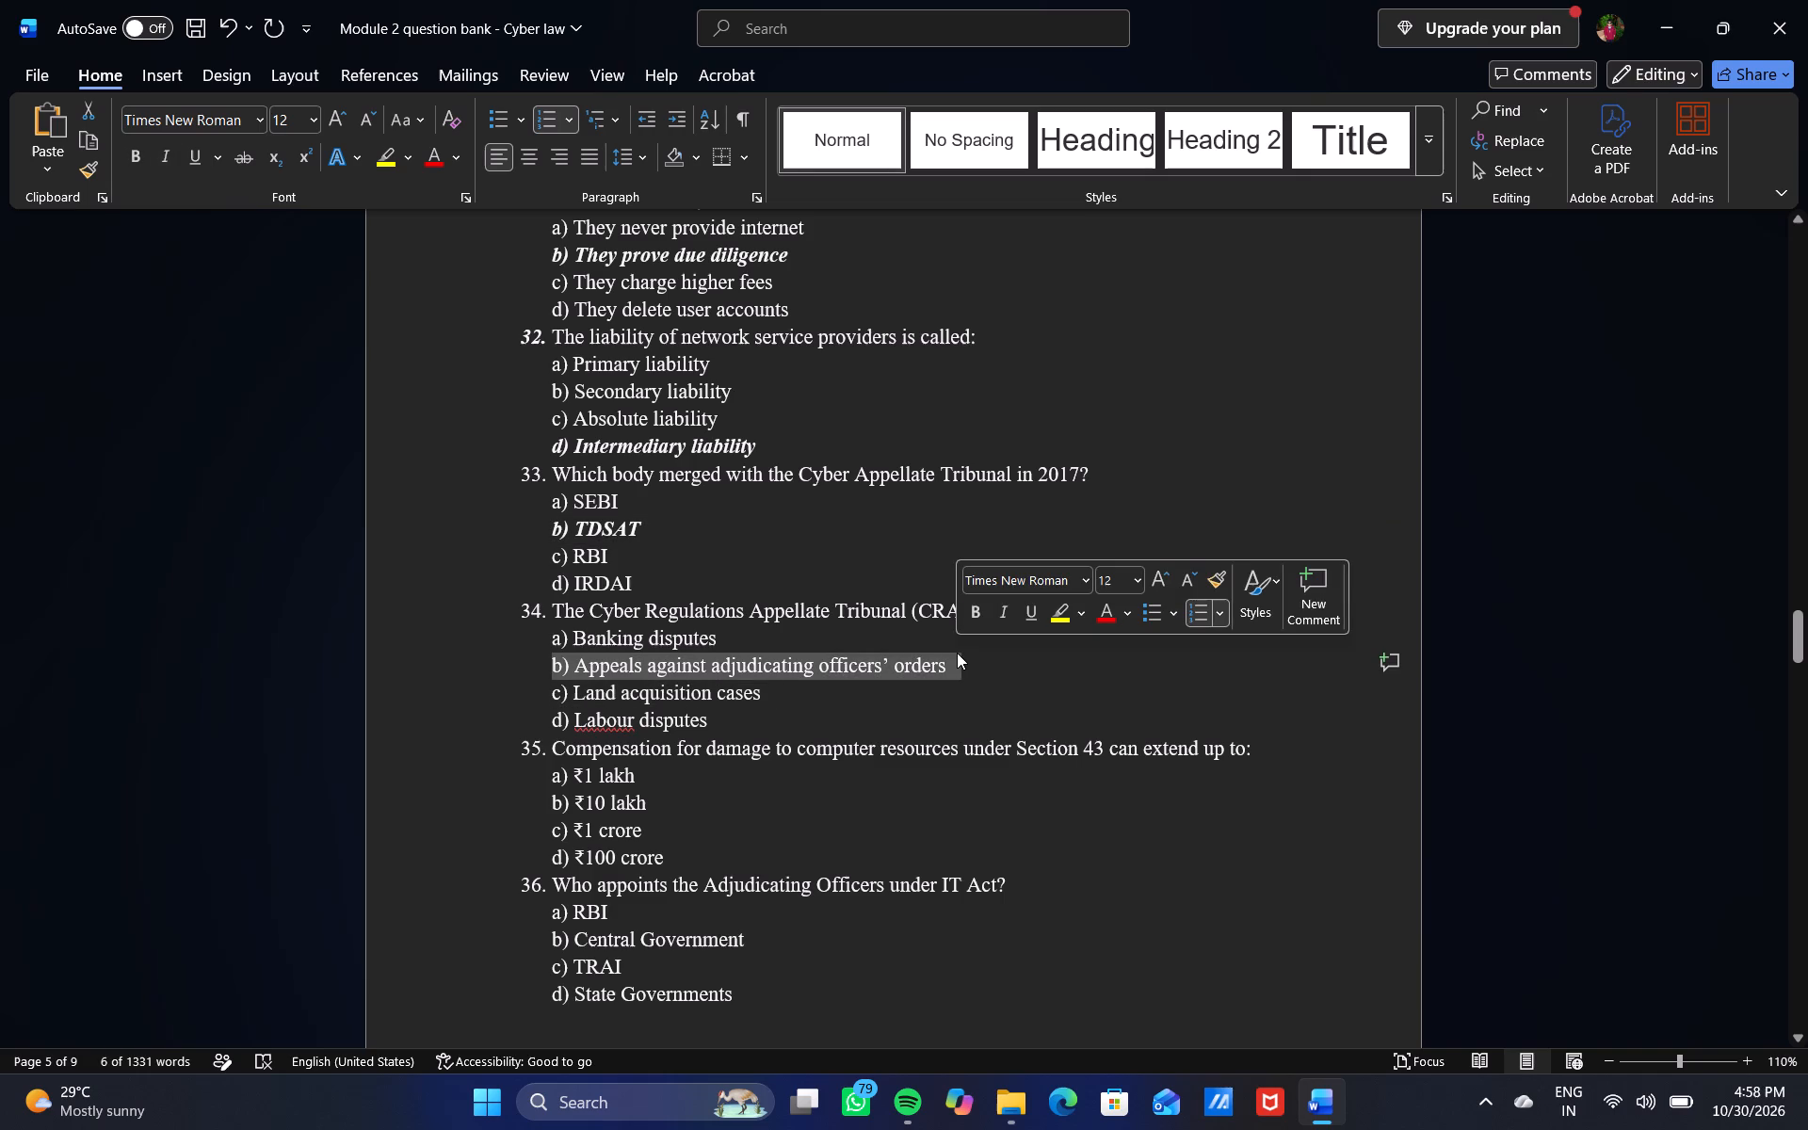
pyautogui.hotkey('ctrl', 'b')
pyautogui.hotkey('ctrl', 'i')
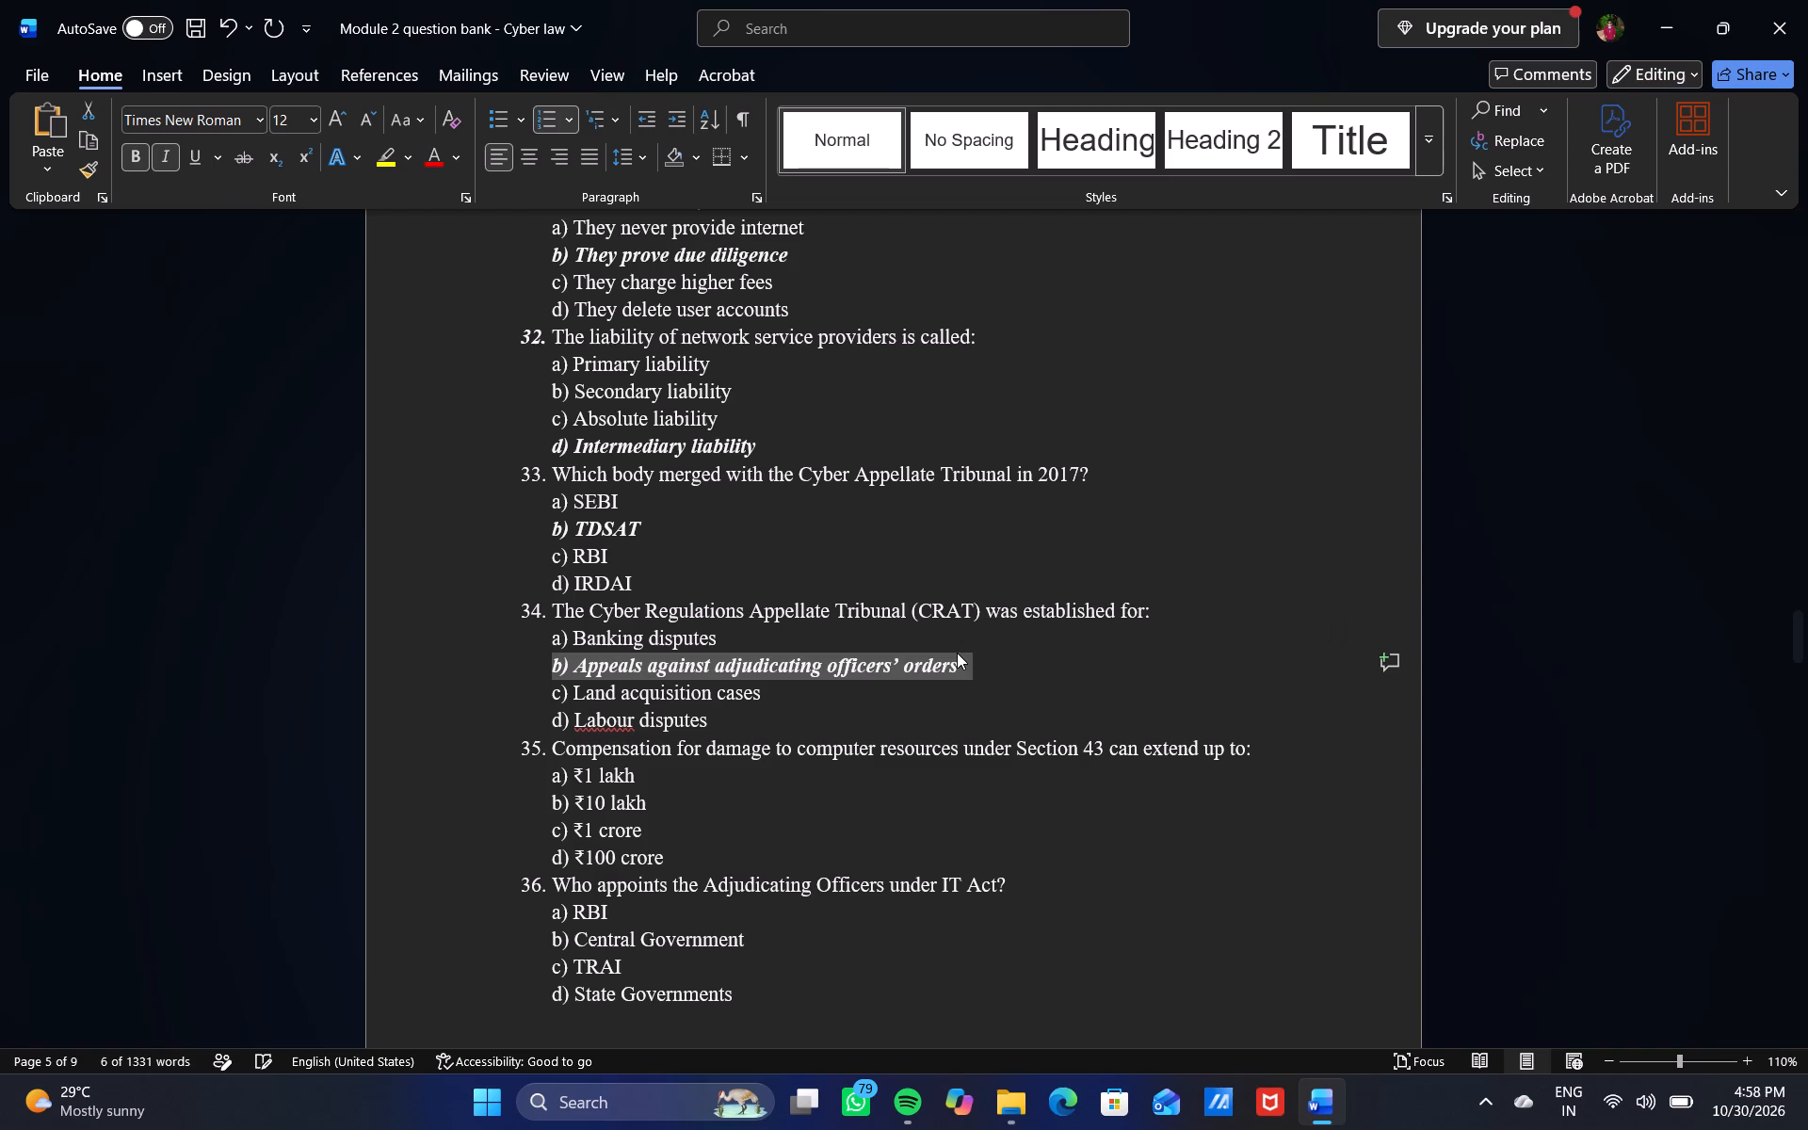
pyautogui.click(916, 758)
# Format the whole of option "c) ₹1 crore" under question 35 in bold and italic.
pyautogui.scroll(-1, 916, 758)
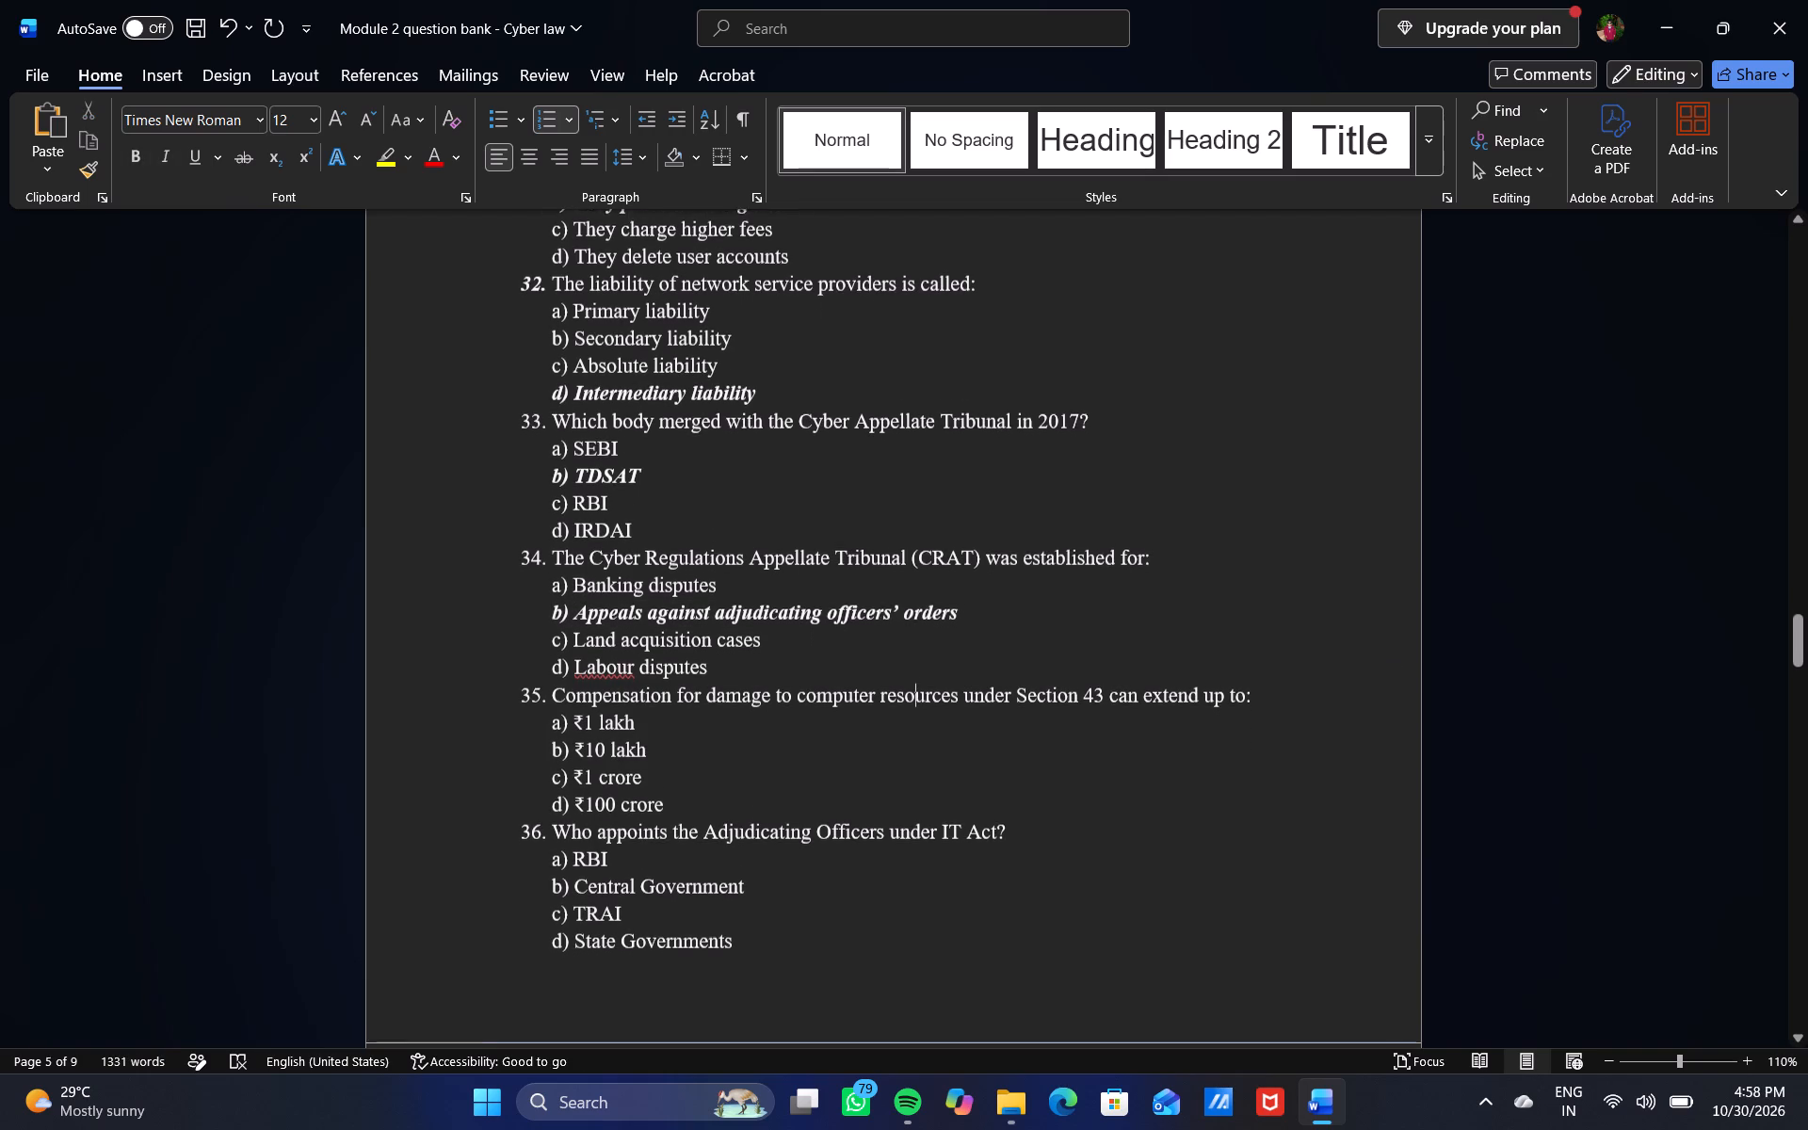
pyautogui.scroll(-2, 916, 758)
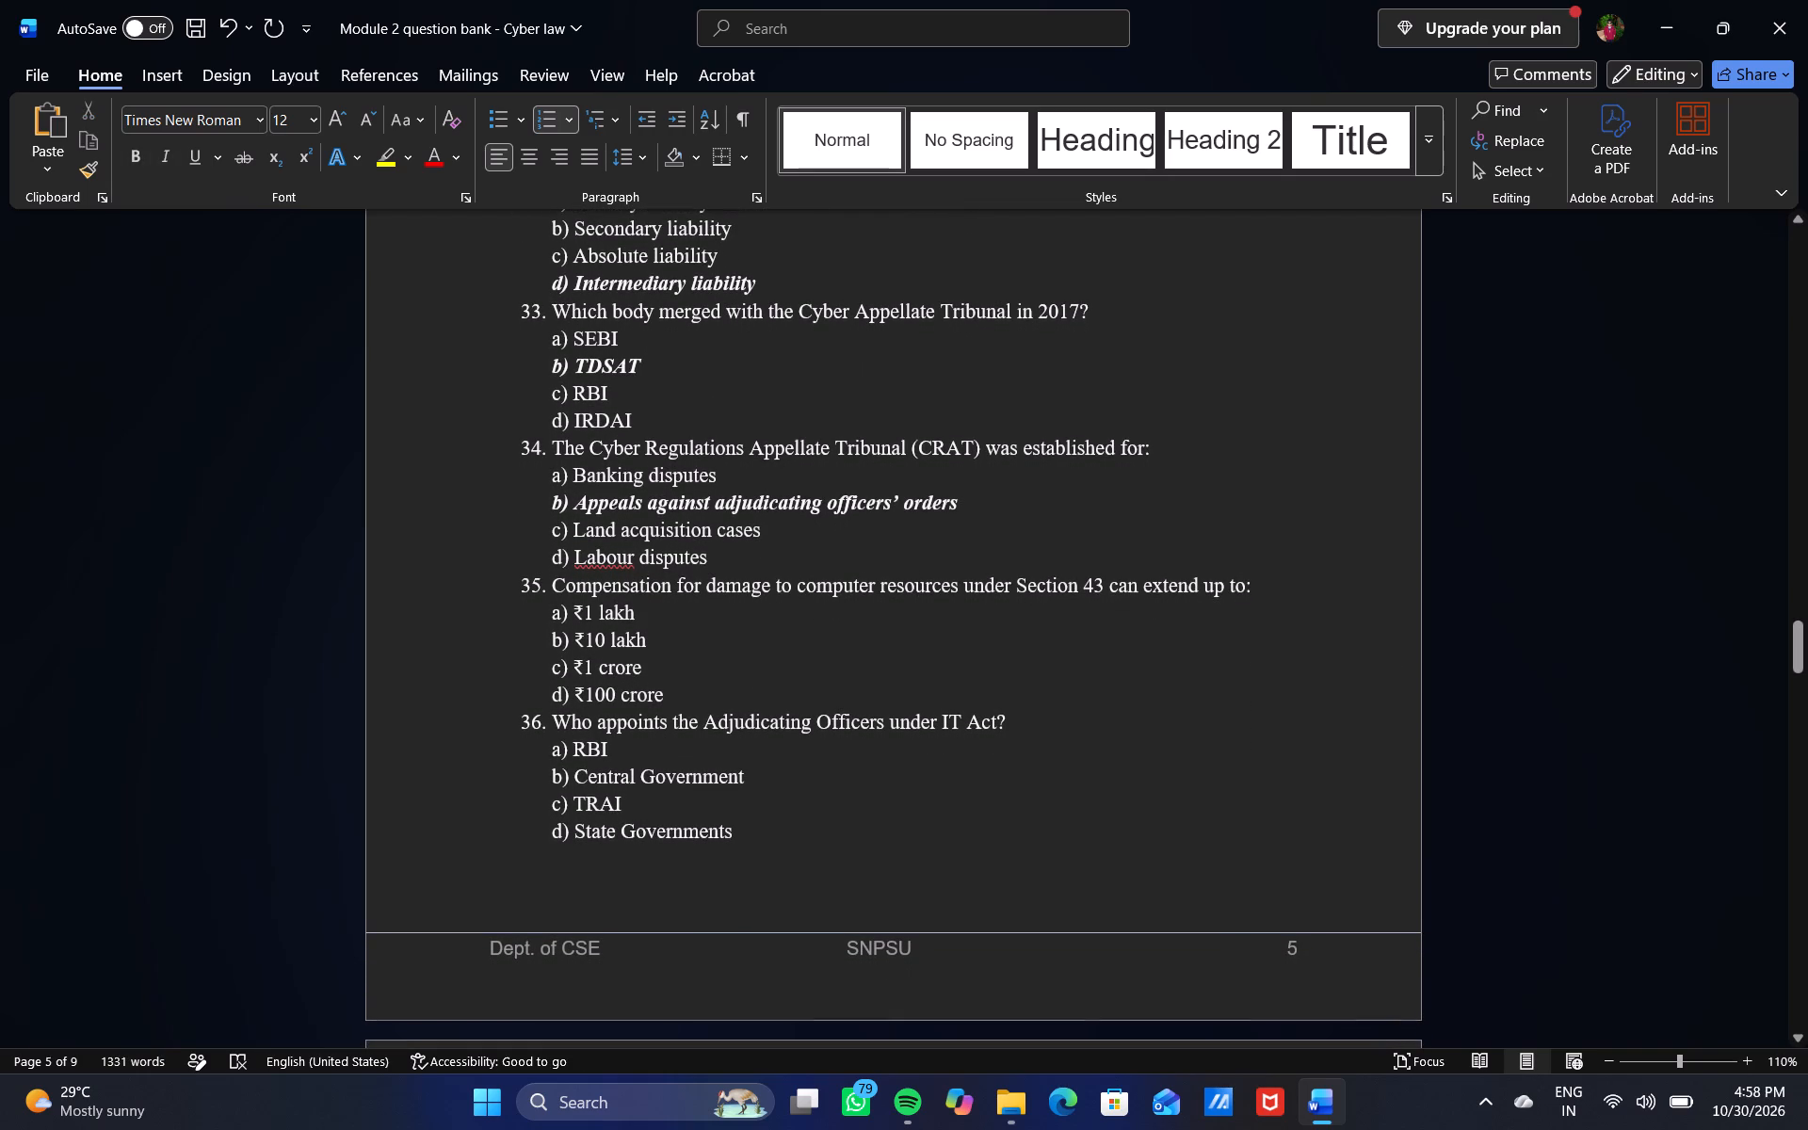
pyautogui.hscroll(-1, 753, 794)
pyautogui.moveTo(551, 667); pyautogui.dragTo(641, 646)
pyautogui.moveTo(641, 646); pyautogui.dragTo(527, 639)
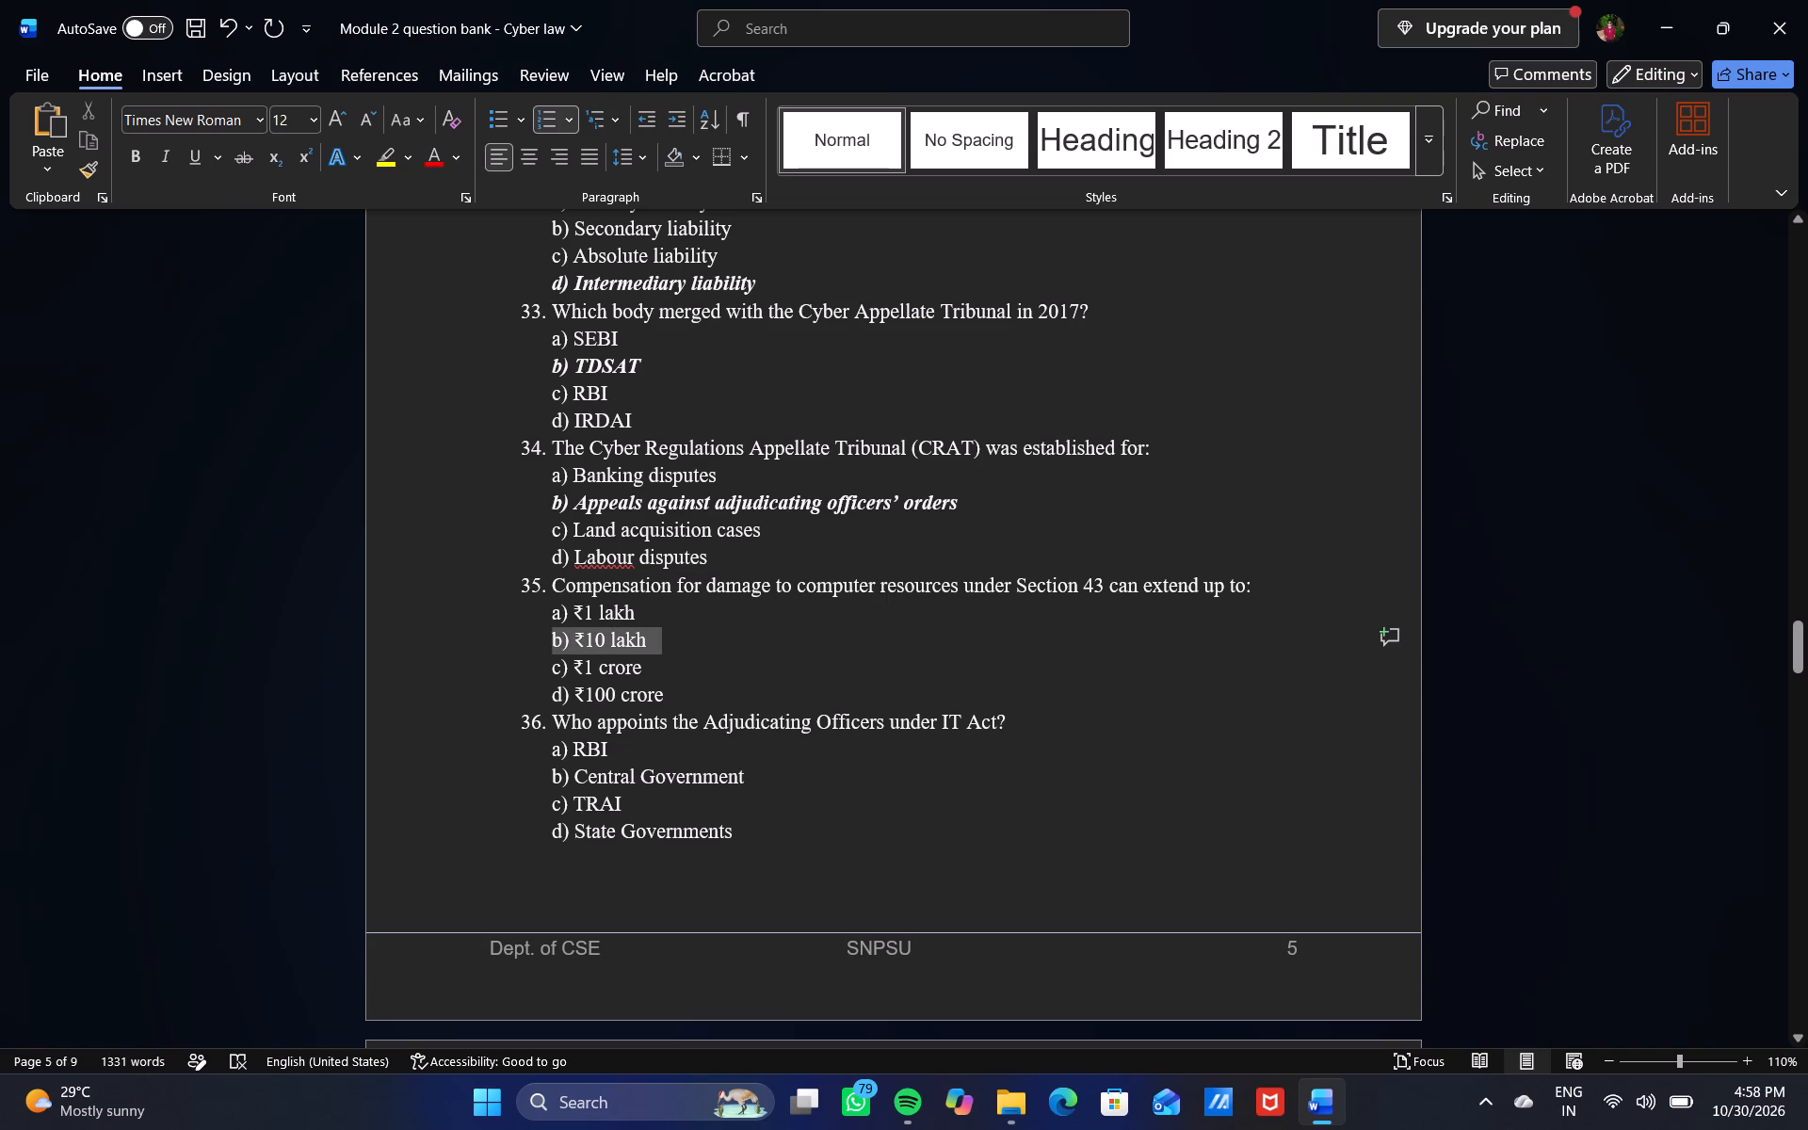
pyautogui.moveTo(527, 639); pyautogui.dragTo(652, 666)
pyautogui.hotkey('ctrl', 'b')
pyautogui.hotkey('ctrl', 'i')
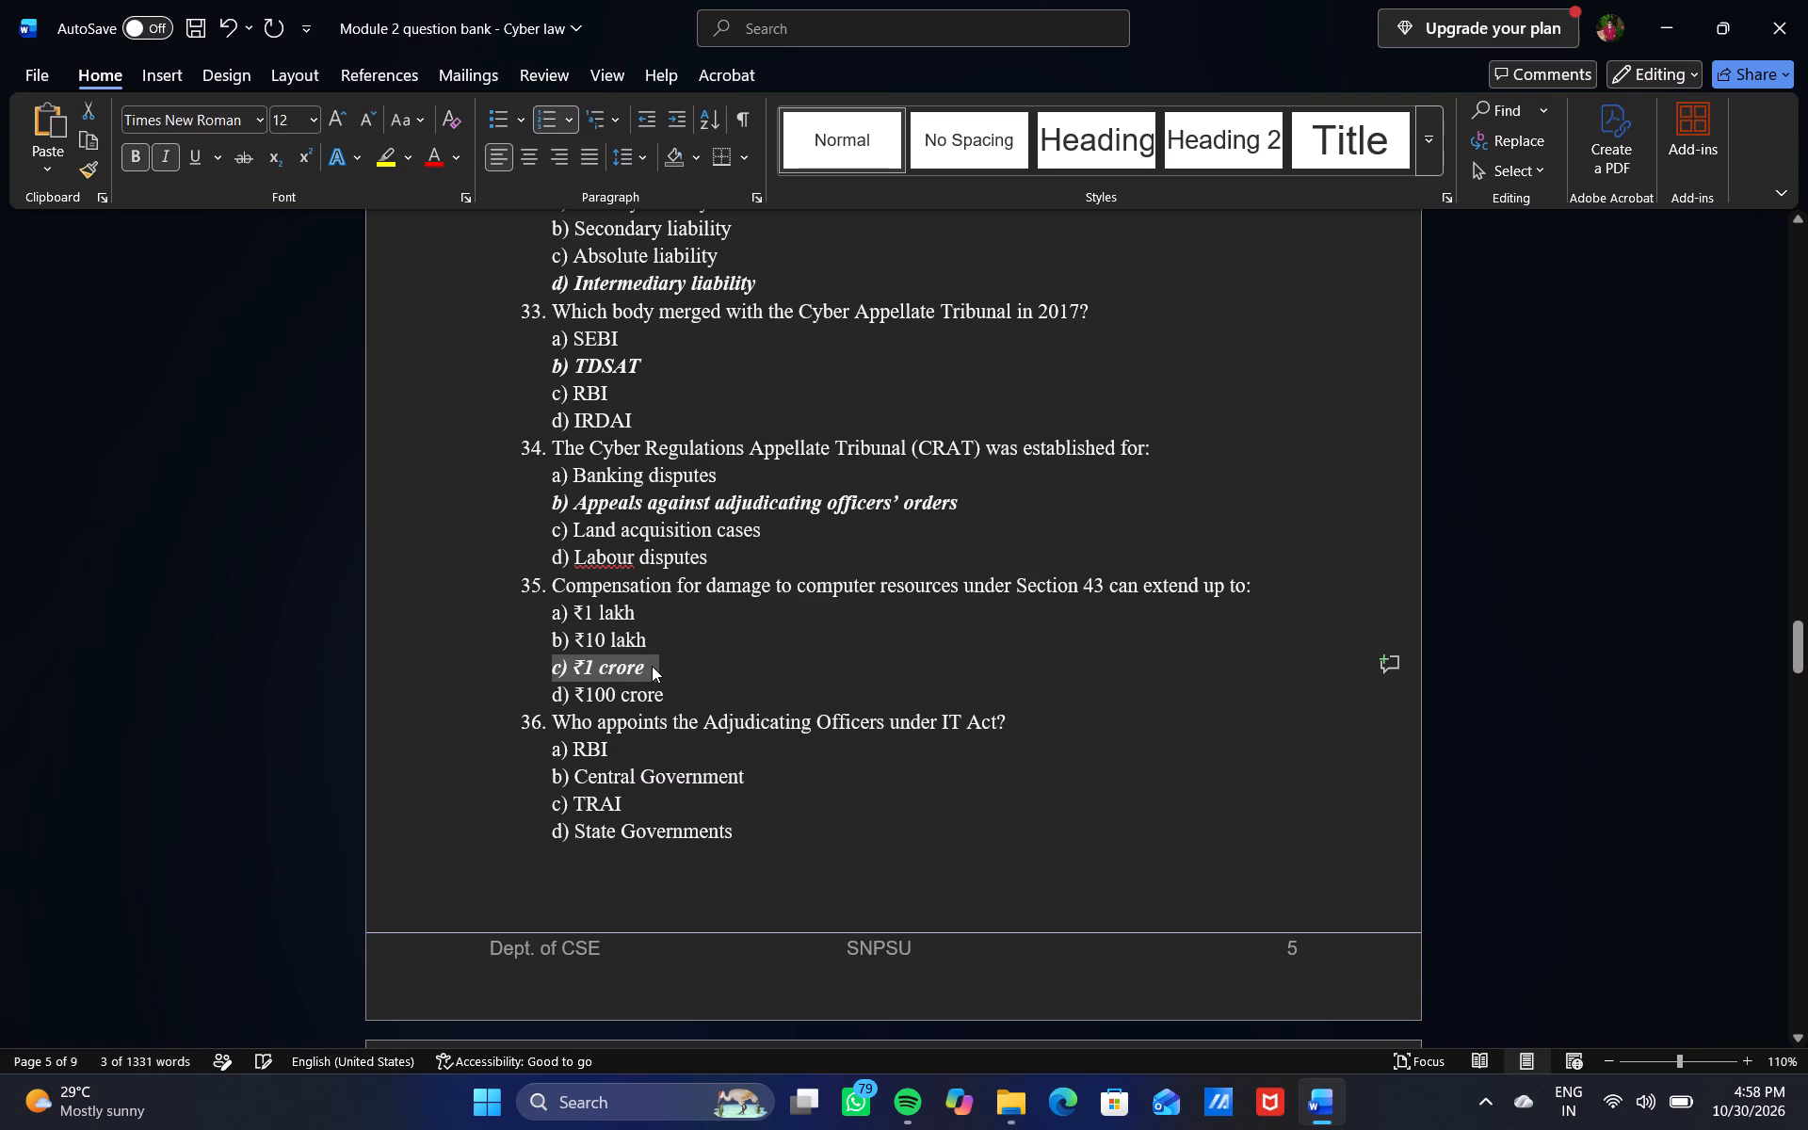
# Format the whole of option "b) Central Government" under question 36 in bold and italic.
pyautogui.scroll(-1, 772, 791)
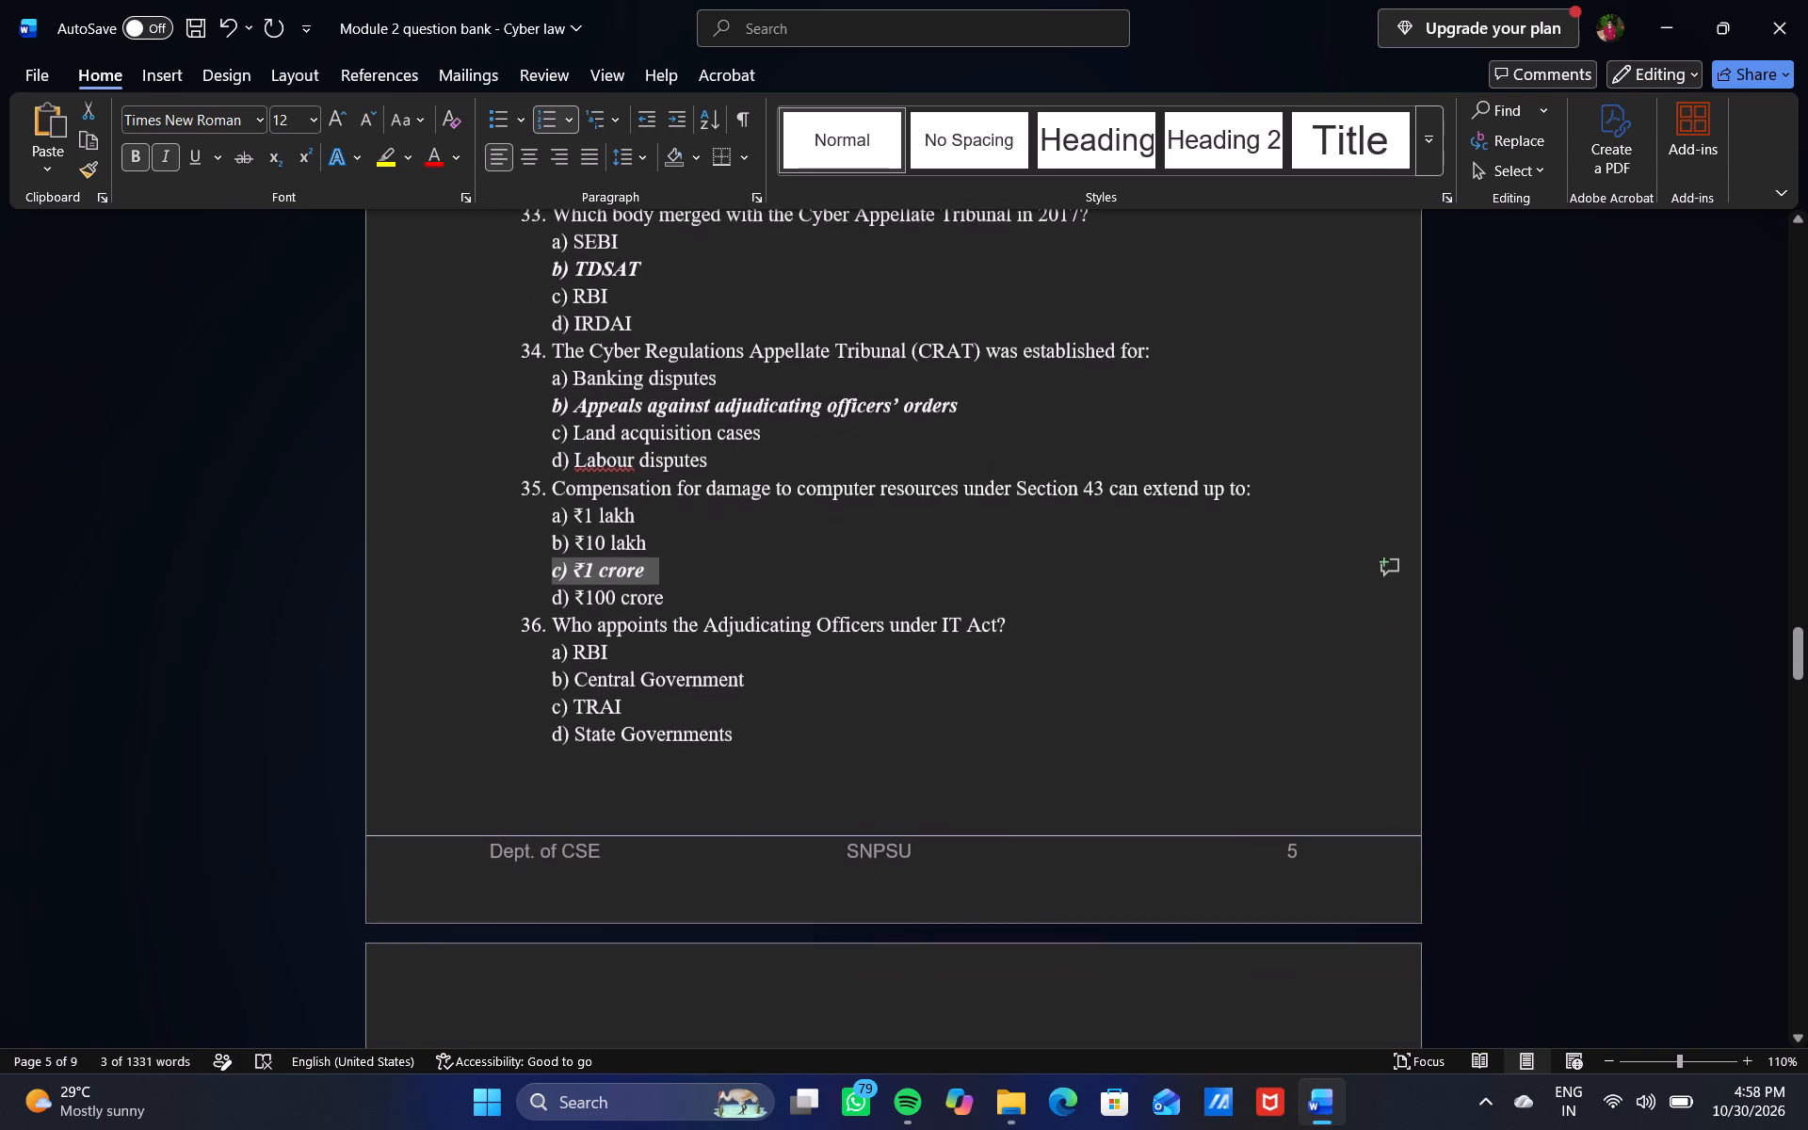
pyautogui.scroll(-1, 772, 791)
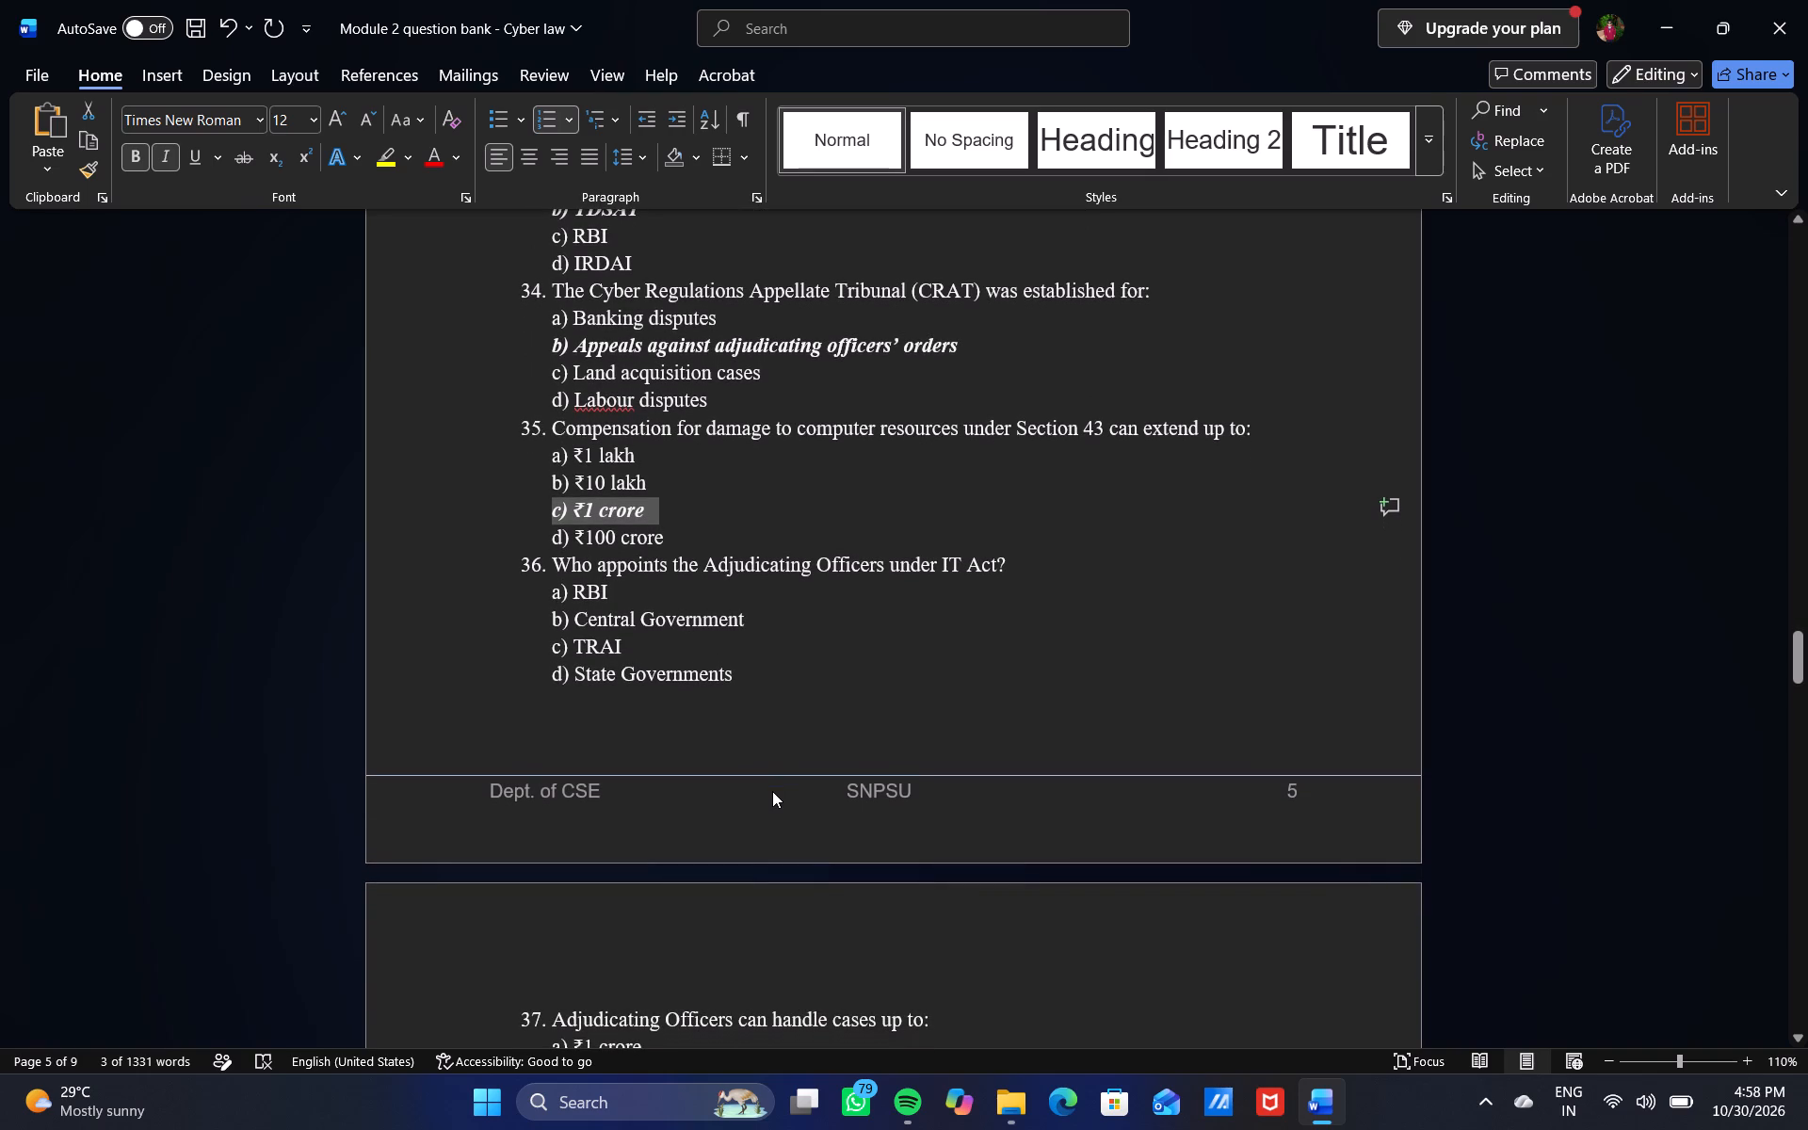
pyautogui.scroll(-1, 772, 763)
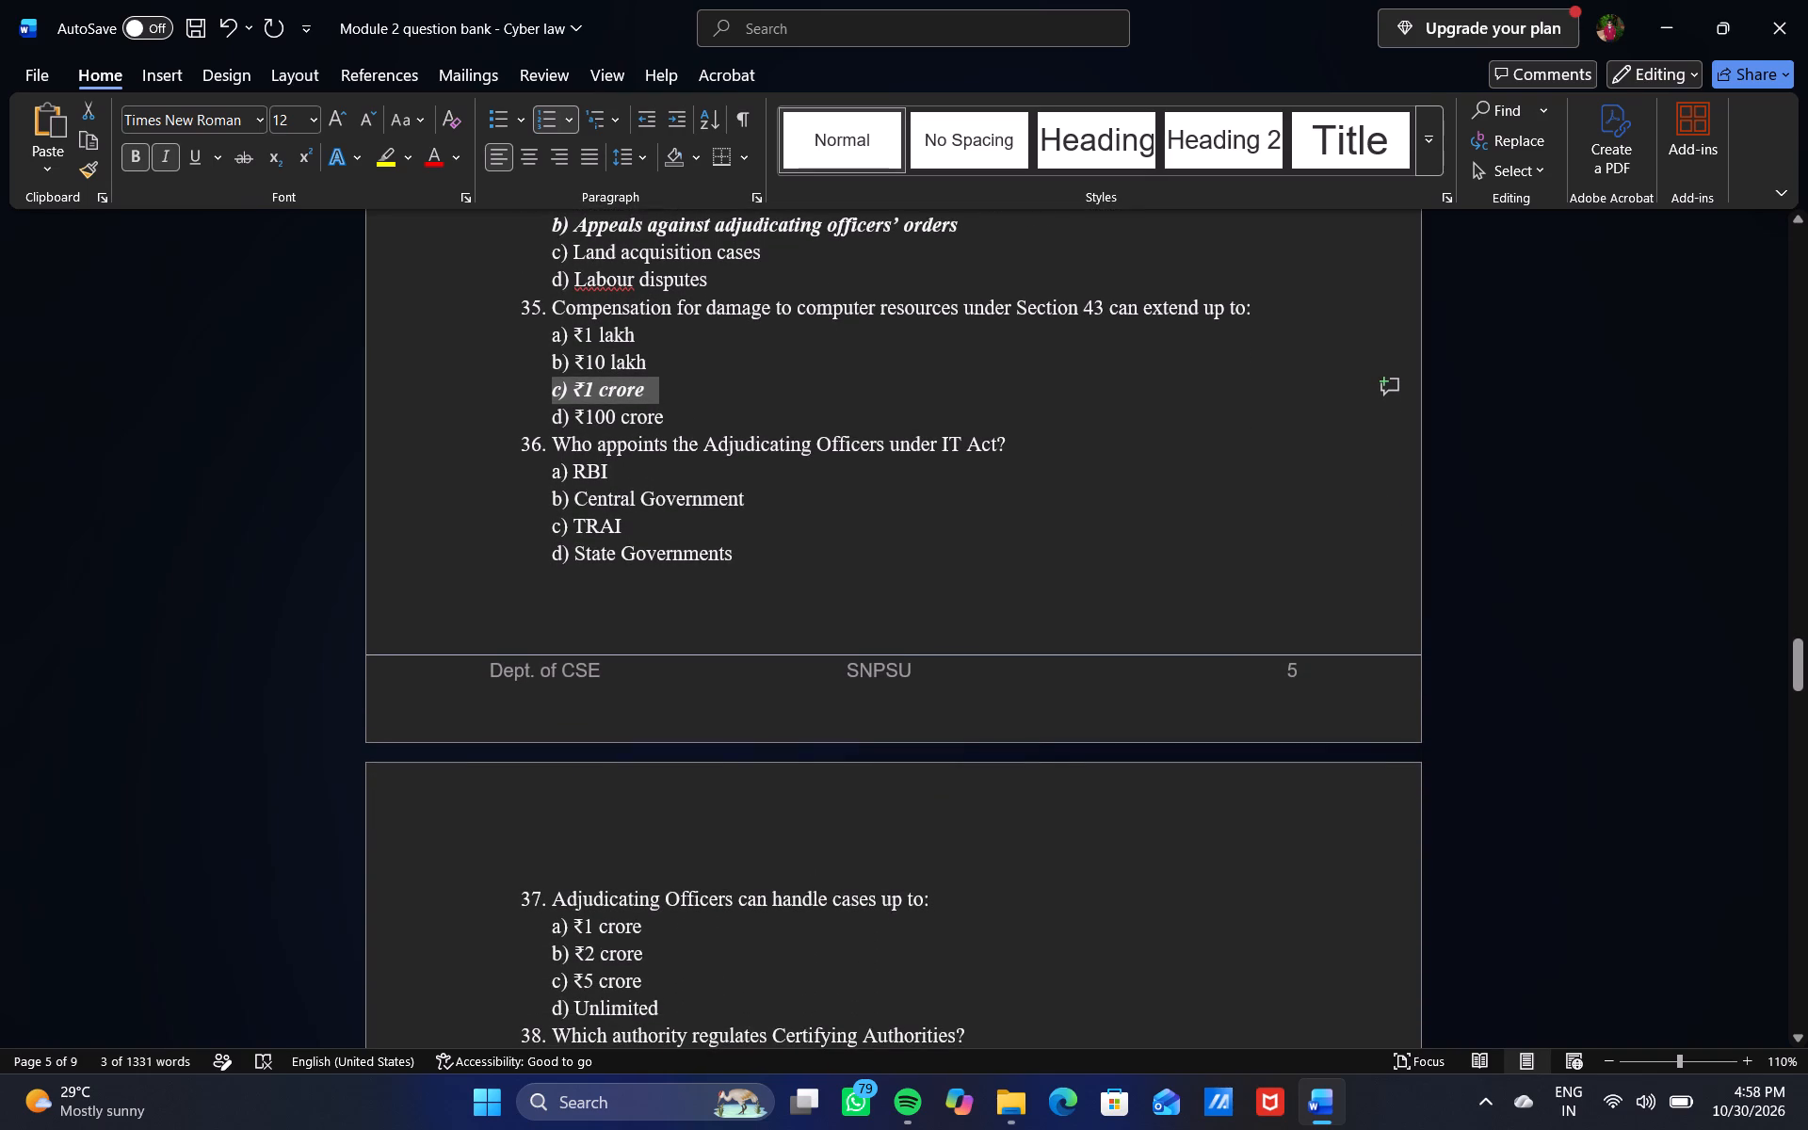
pyautogui.moveTo(547, 500); pyautogui.dragTo(784, 508)
pyautogui.hotkey('ctrl', 'b')
pyautogui.hotkey('ctrl', 'i')
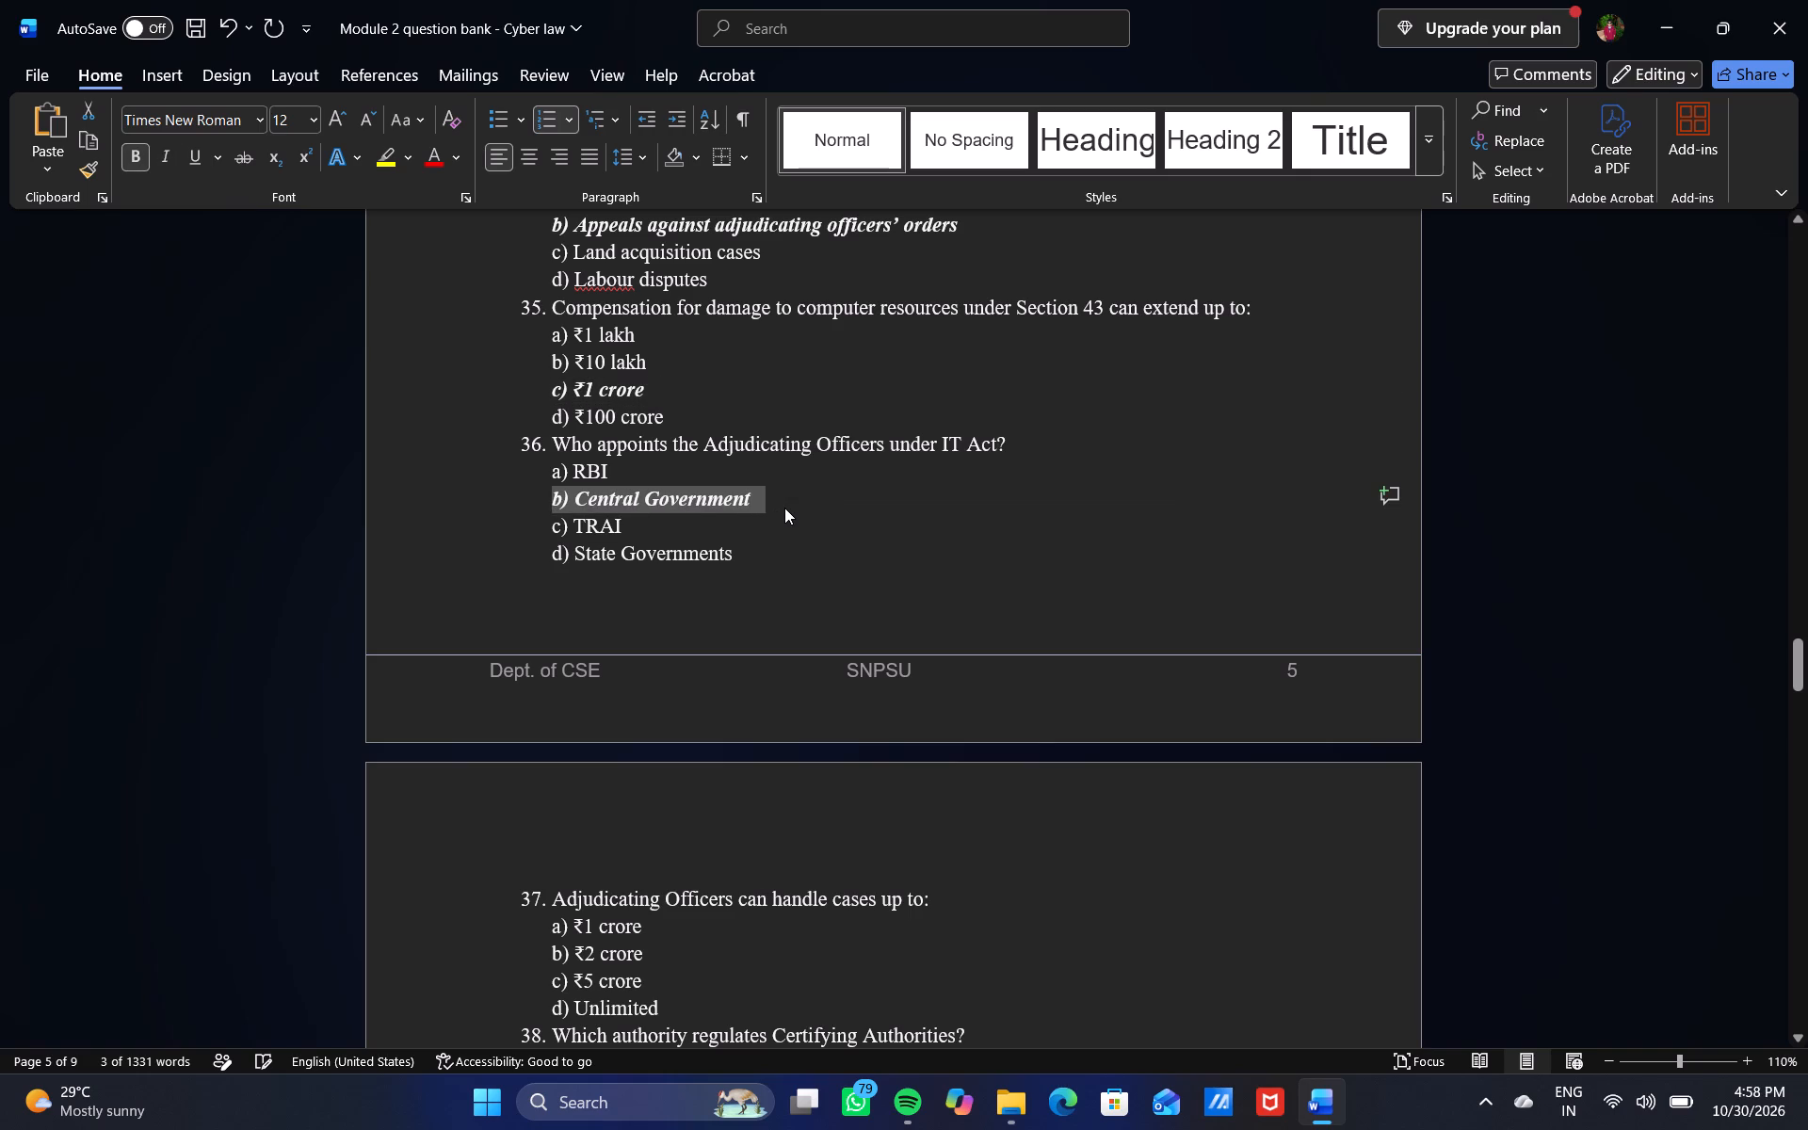
# Format the whole of option "c) ₹5 crore" under question 37 in bold and italic.
pyautogui.scroll(-2, 806, 706)
pyautogui.click(806, 706)
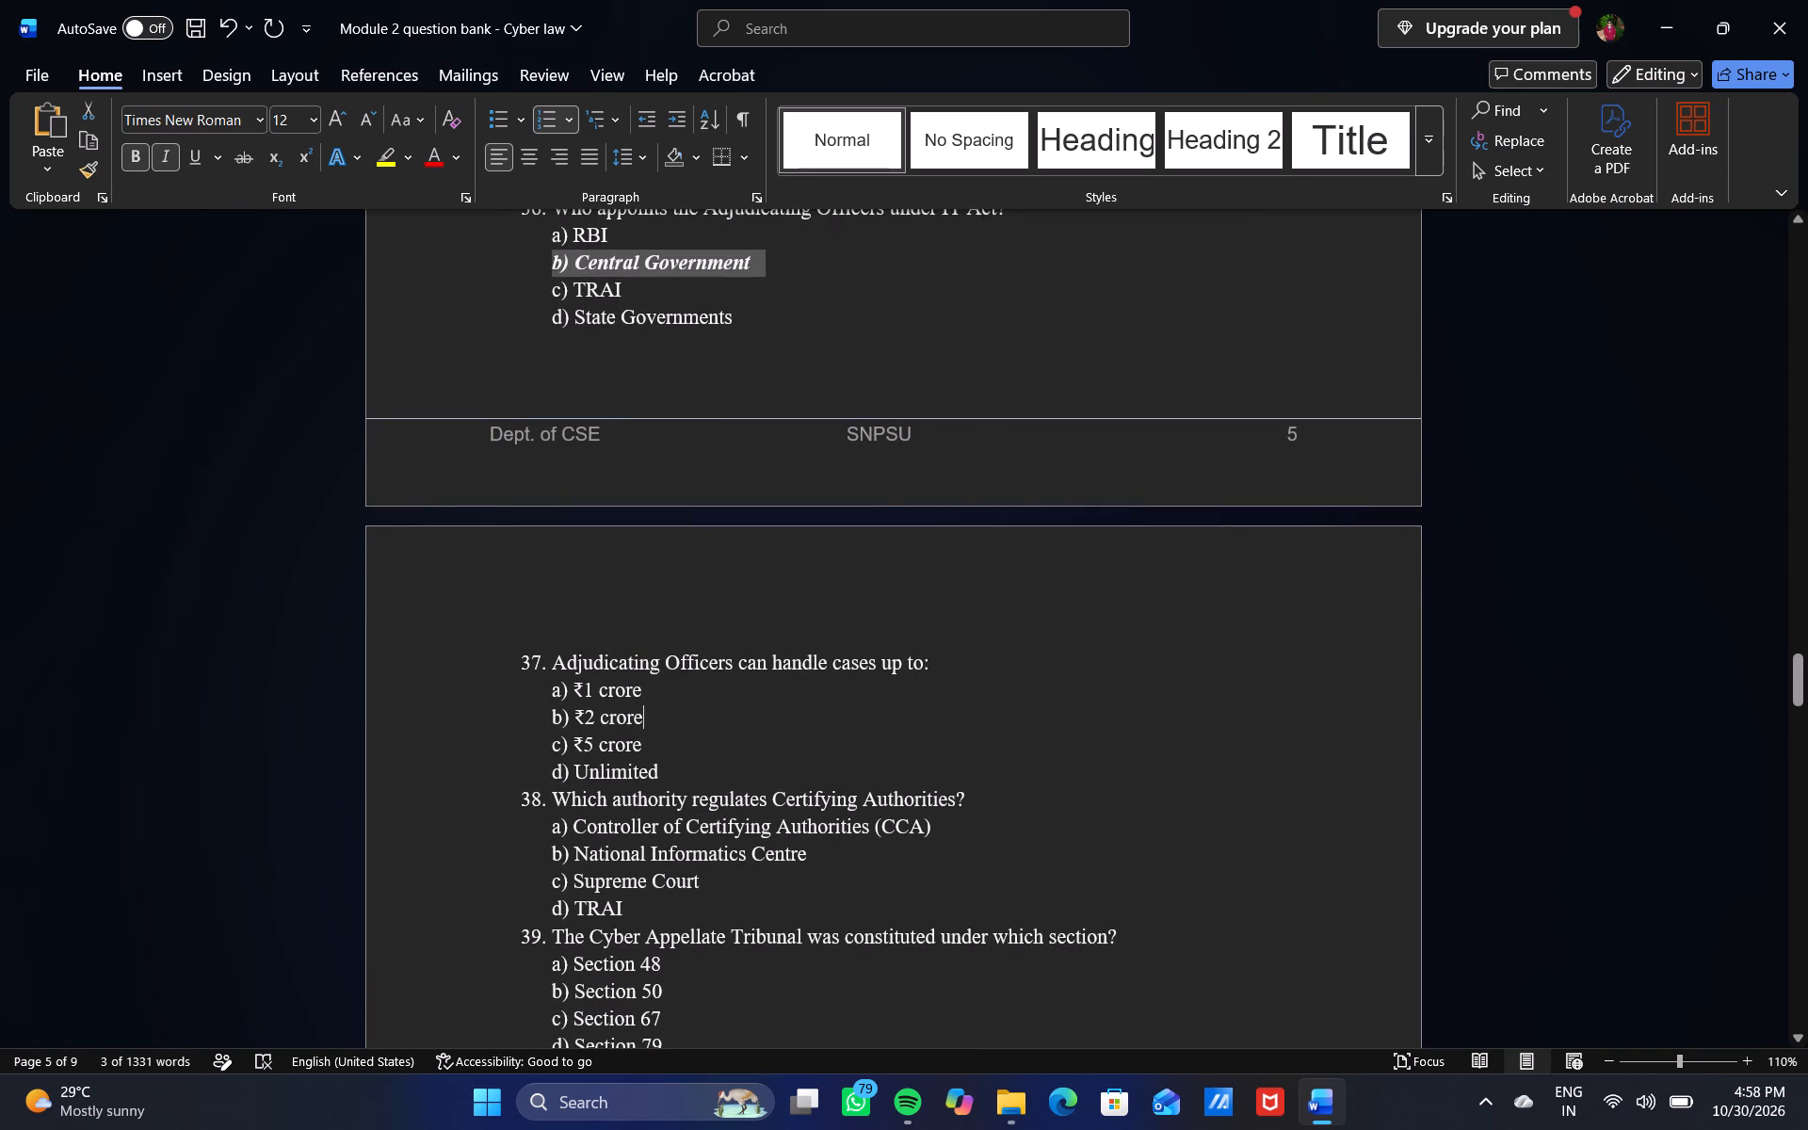
pyautogui.rightClick(806, 706)
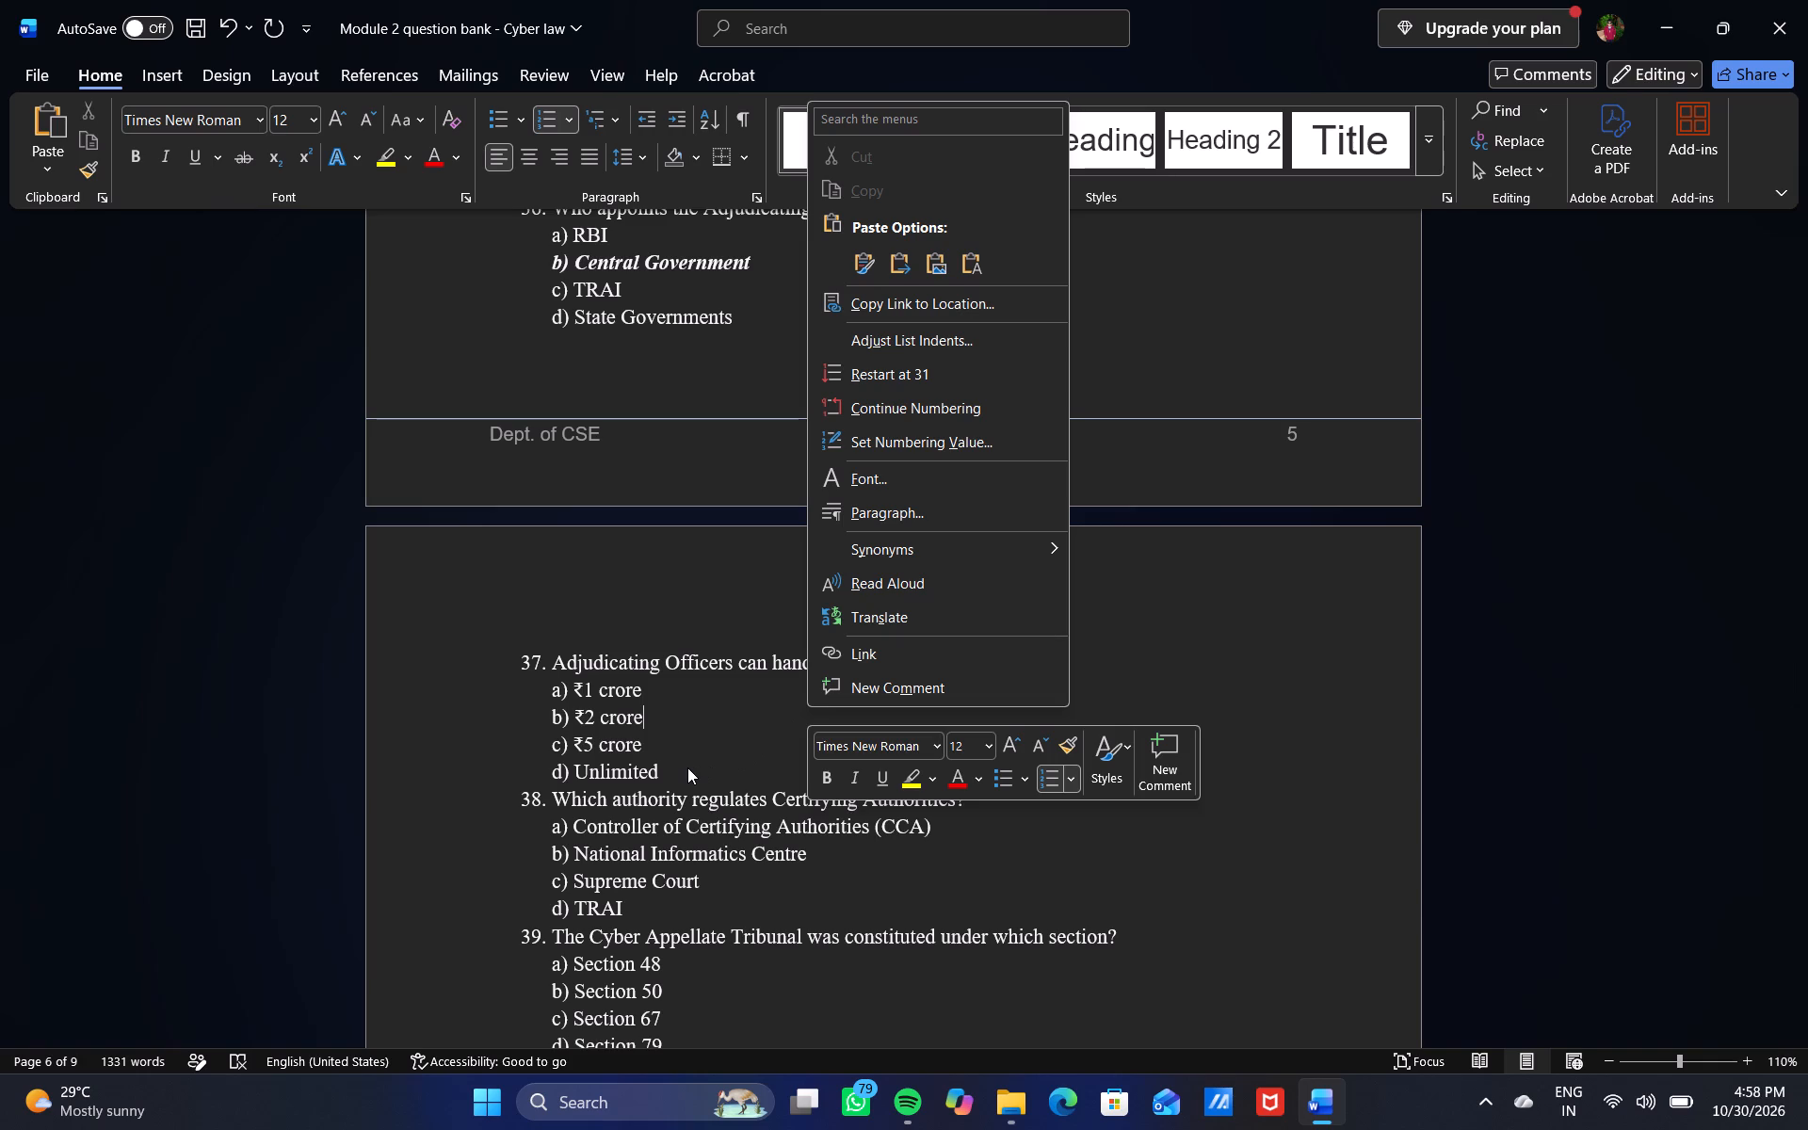
pyautogui.moveTo(498, 725); pyautogui.dragTo(561, 747)
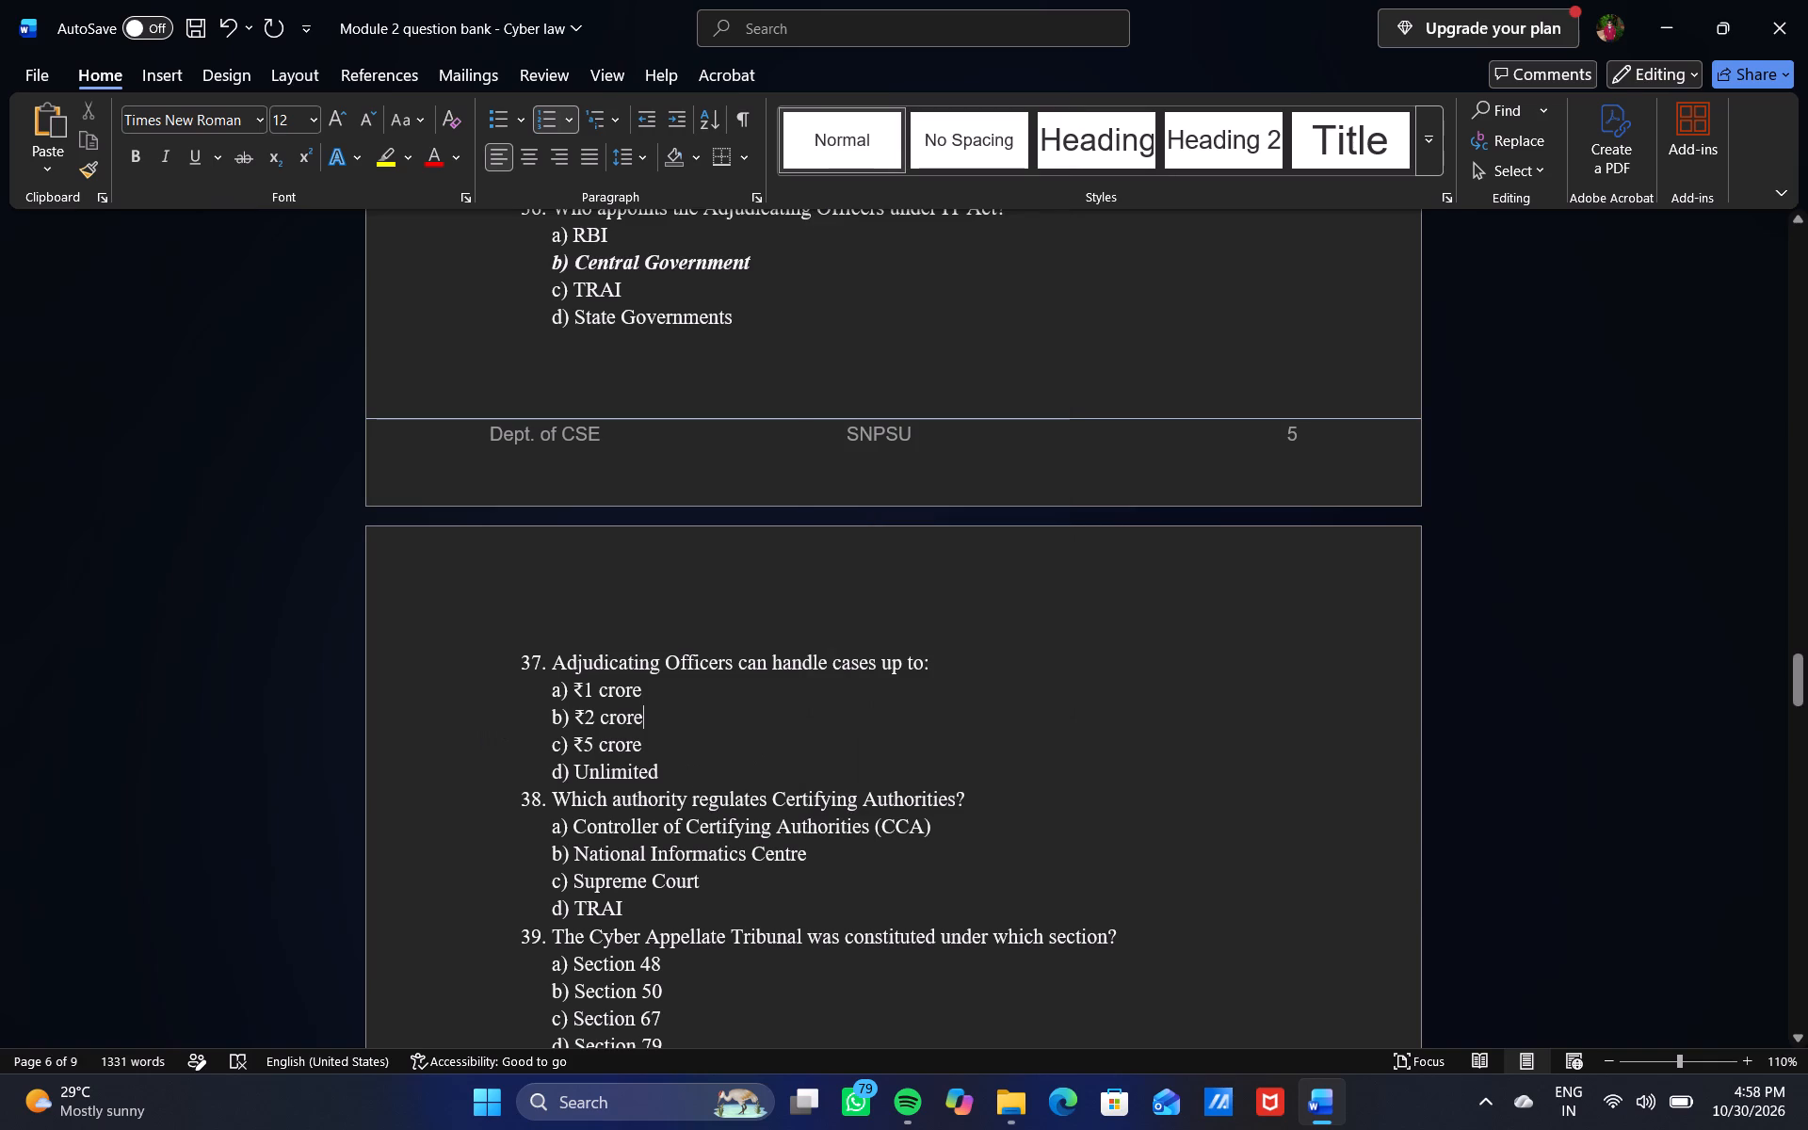
pyautogui.moveTo(561, 747); pyautogui.dragTo(533, 747)
pyautogui.moveTo(533, 747); pyautogui.dragTo(657, 755)
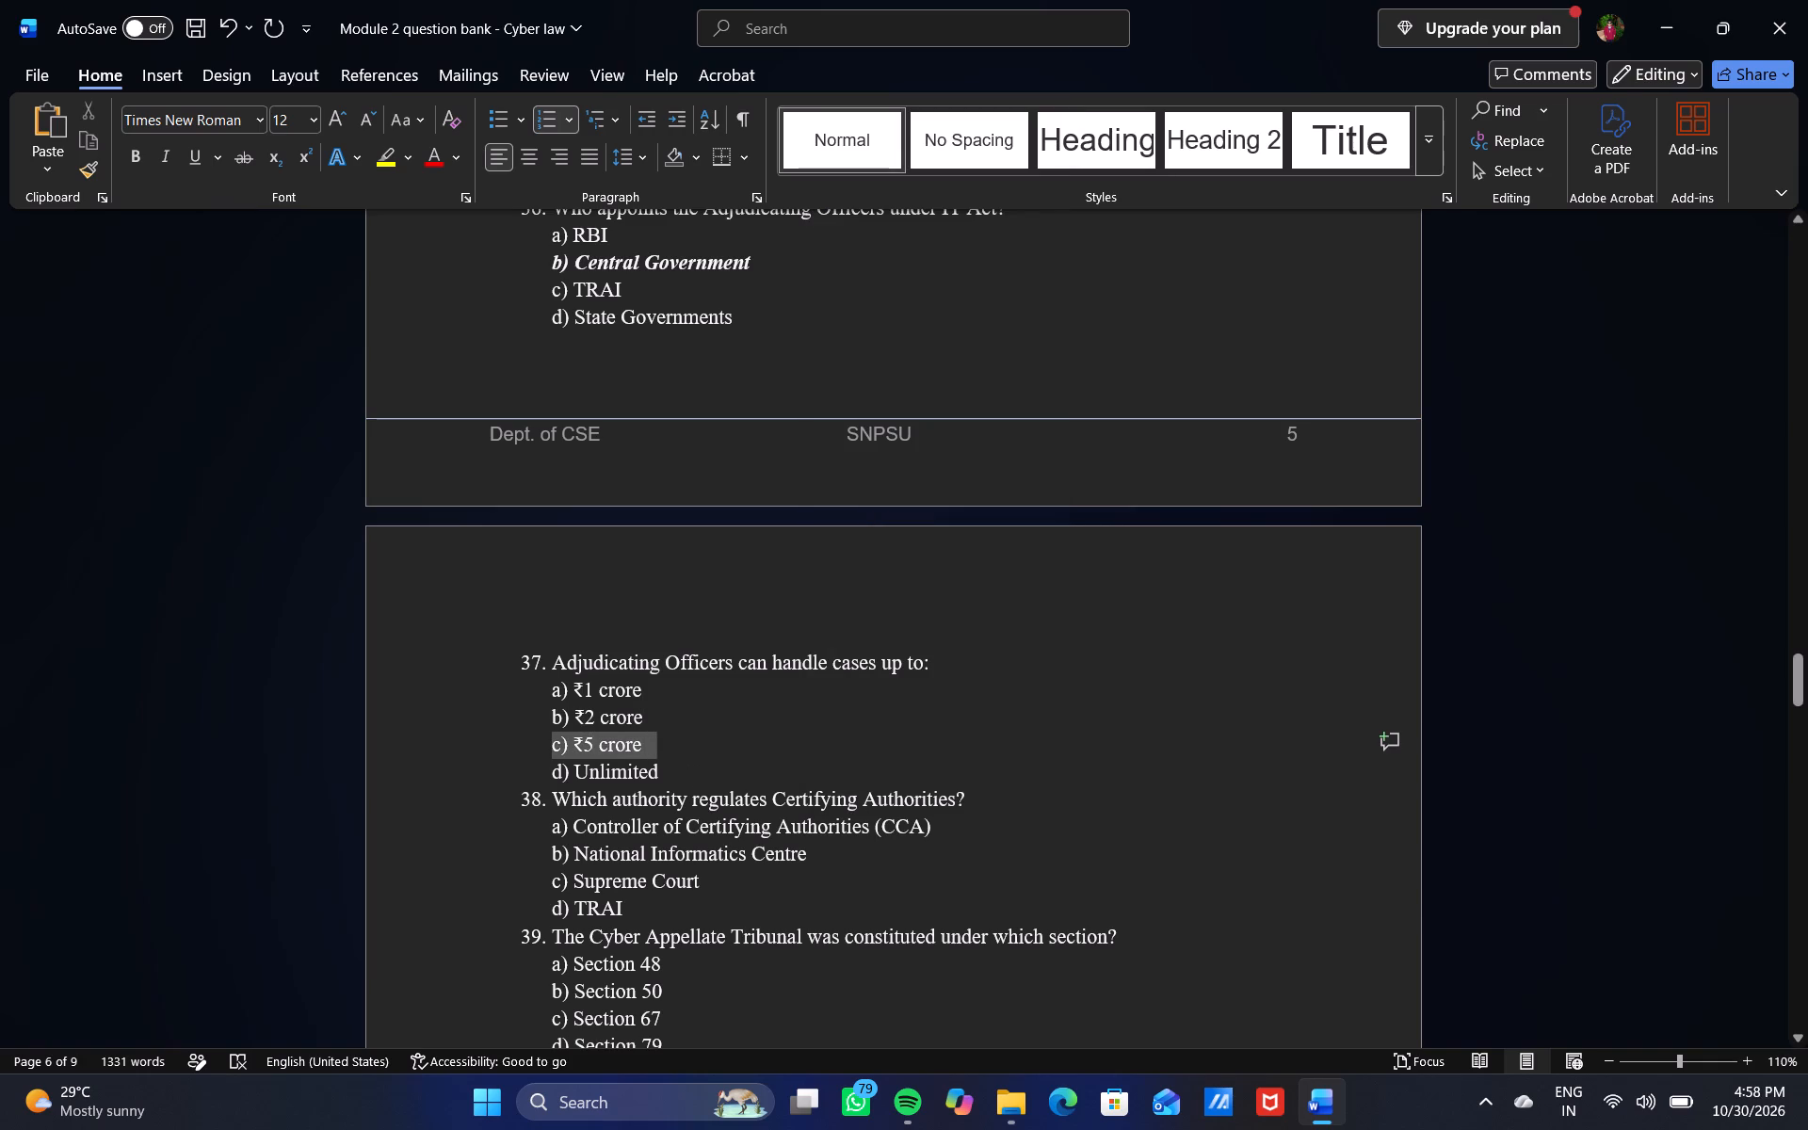
pyautogui.hotkey('ctrl', 'b')
pyautogui.hotkey('ctrl', 'i')
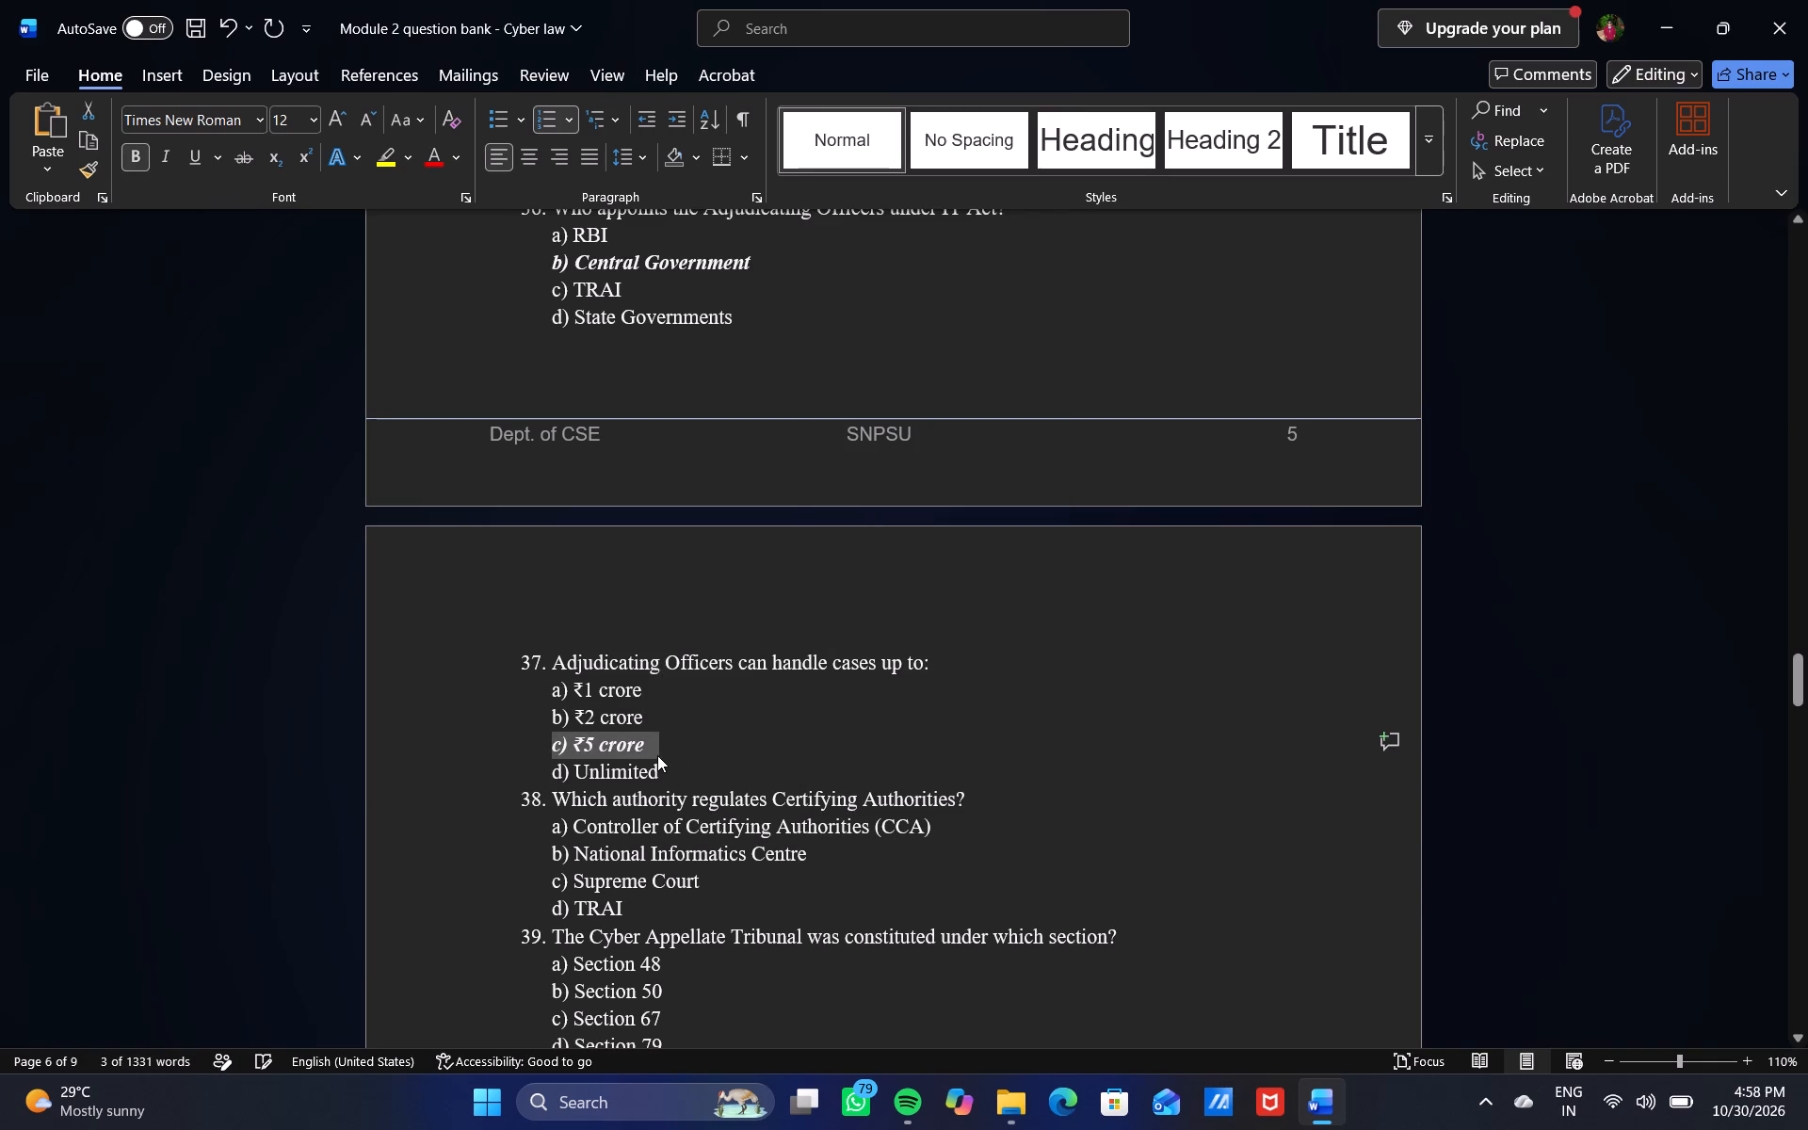
pyautogui.click(691, 864)
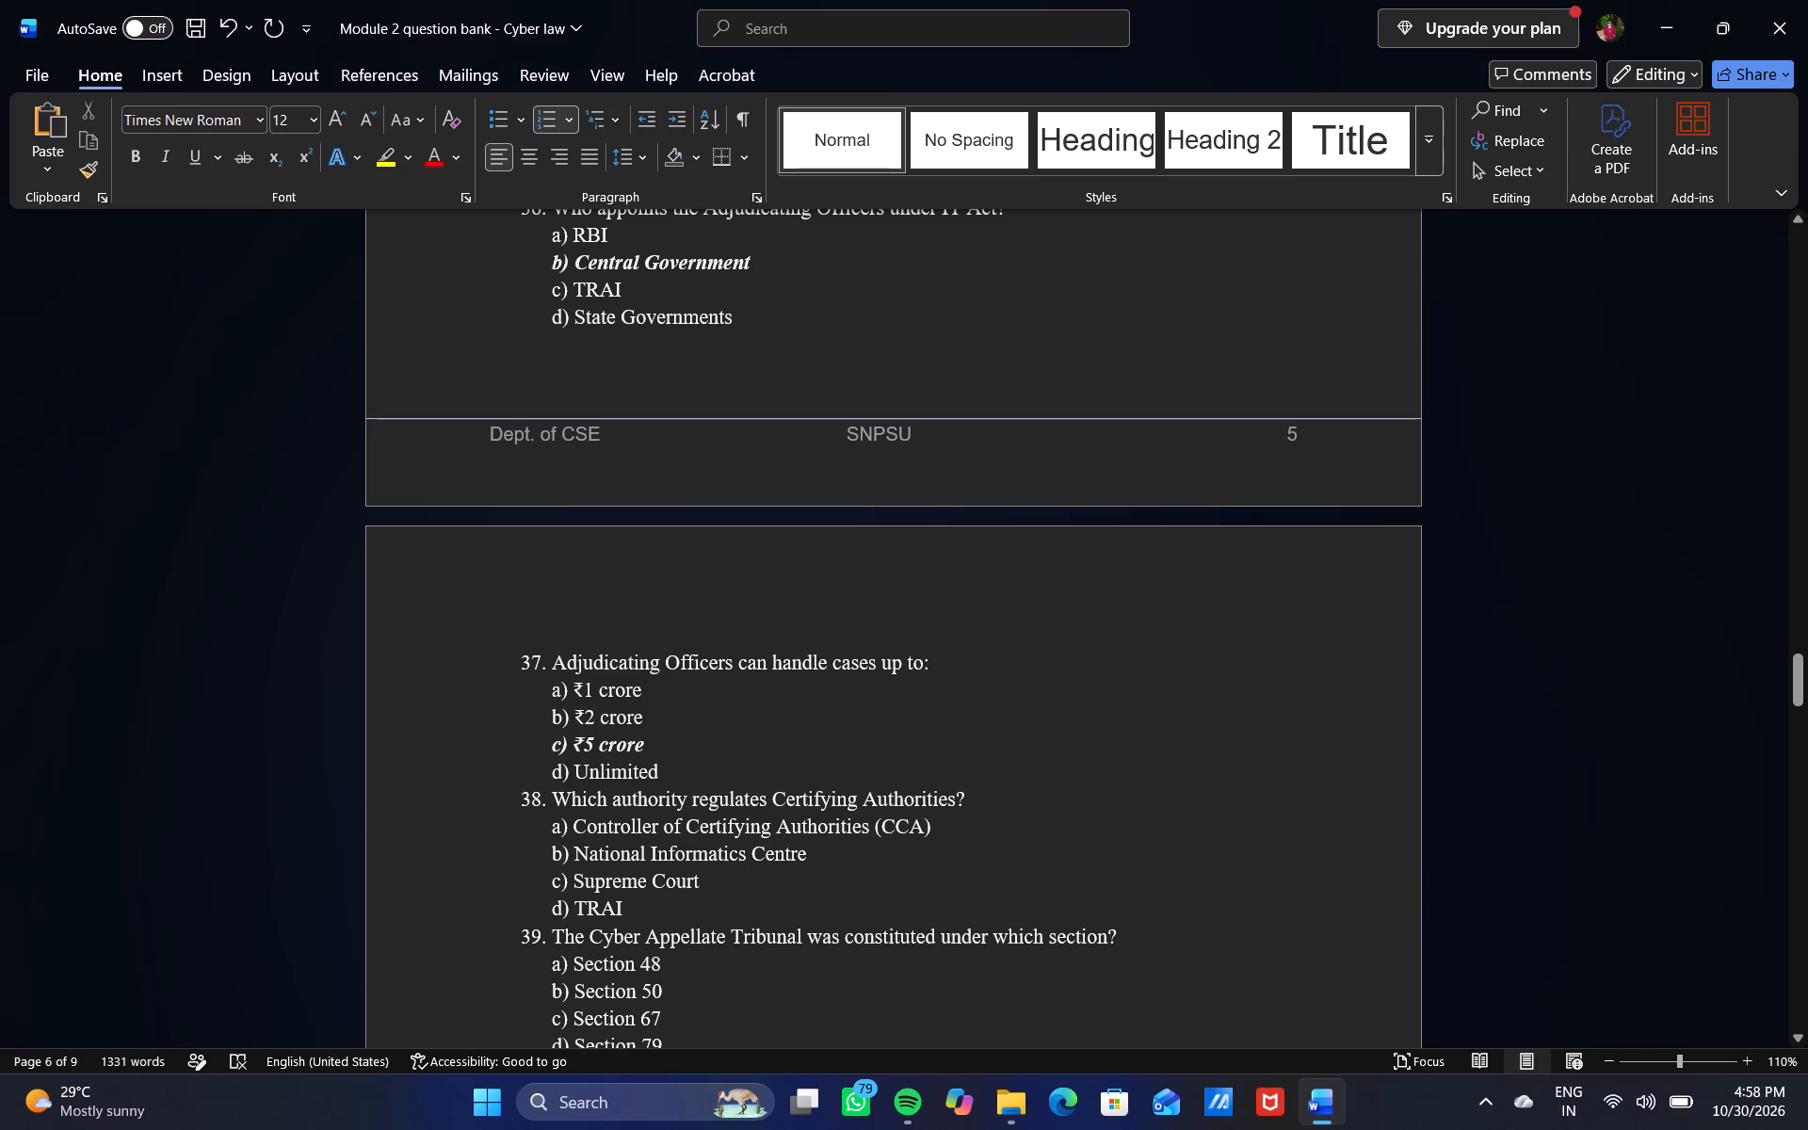
# Format the whole of option "a) Controller of Certifying Authorities (CCA)" under question 38 in bold and italic.
pyautogui.scroll(-1, 871, 824)
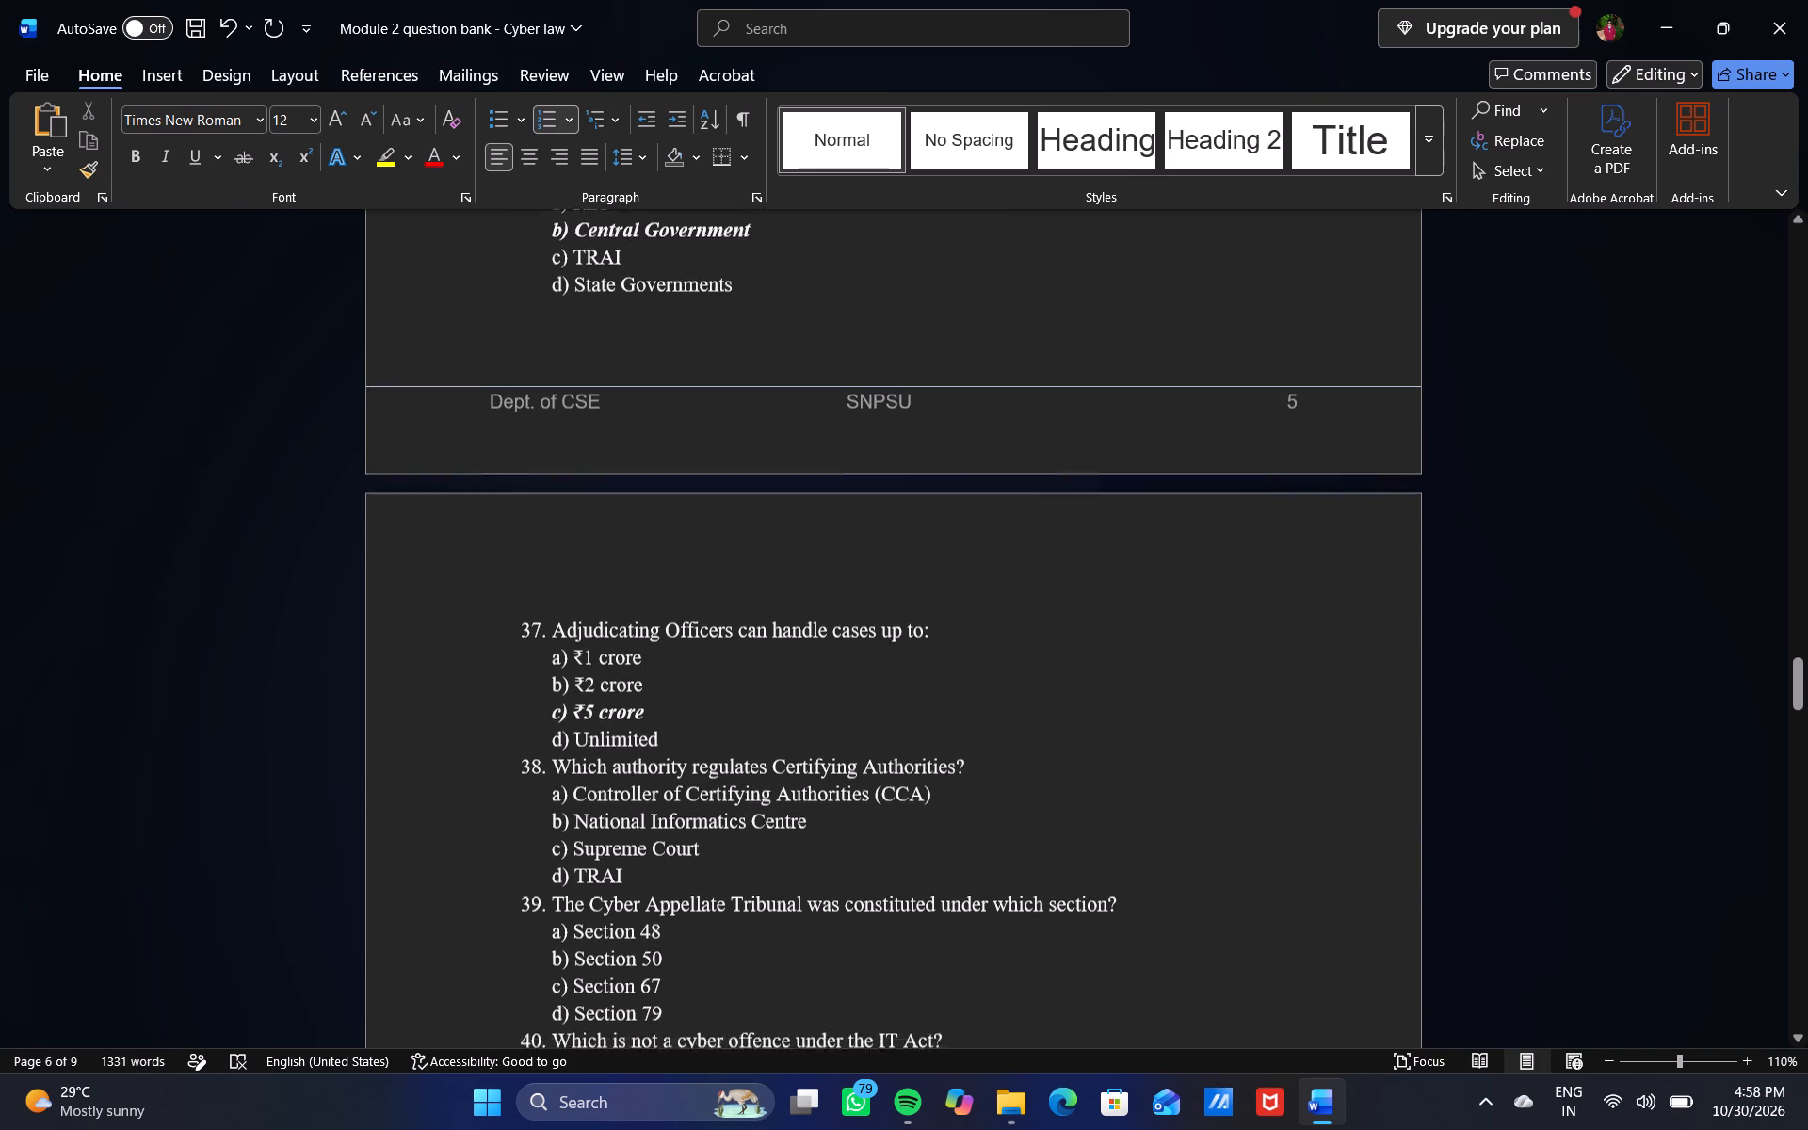
pyautogui.scroll(-2, 871, 824)
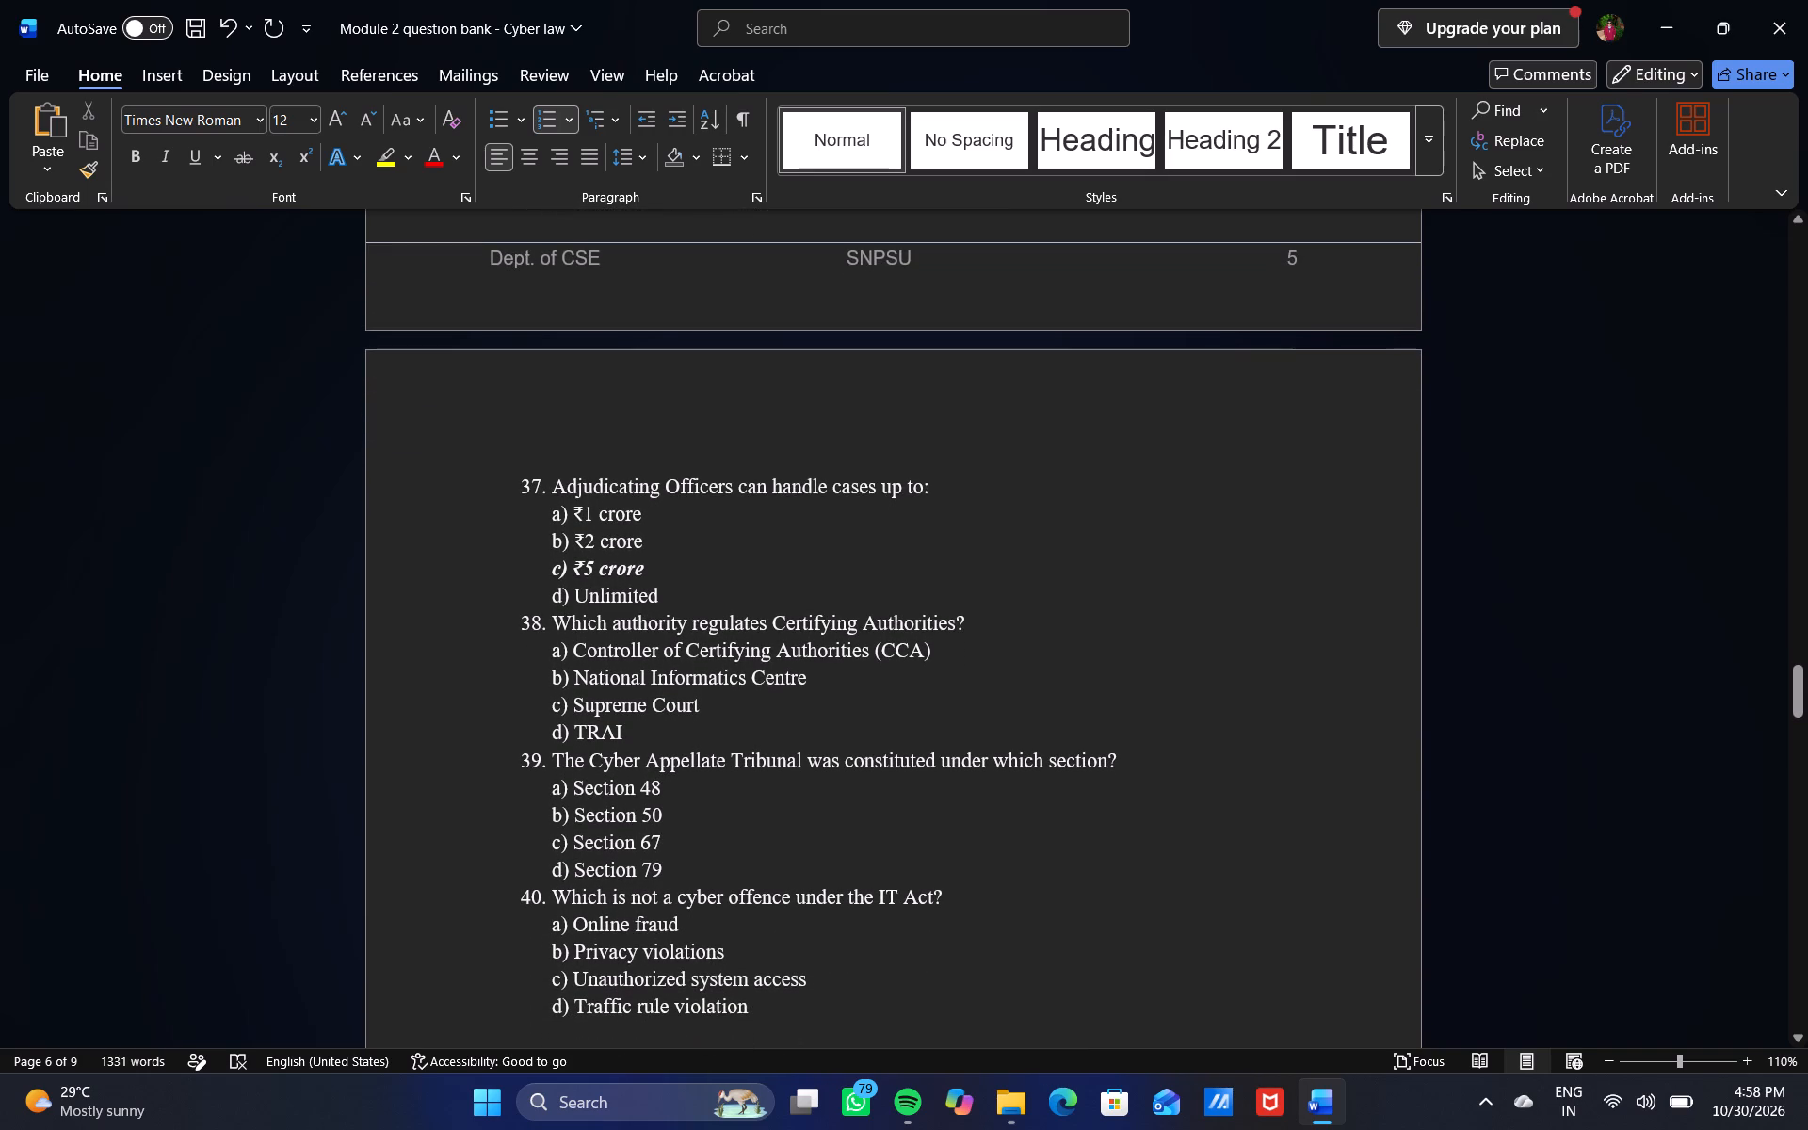
pyautogui.moveTo(548, 652); pyautogui.dragTo(912, 653)
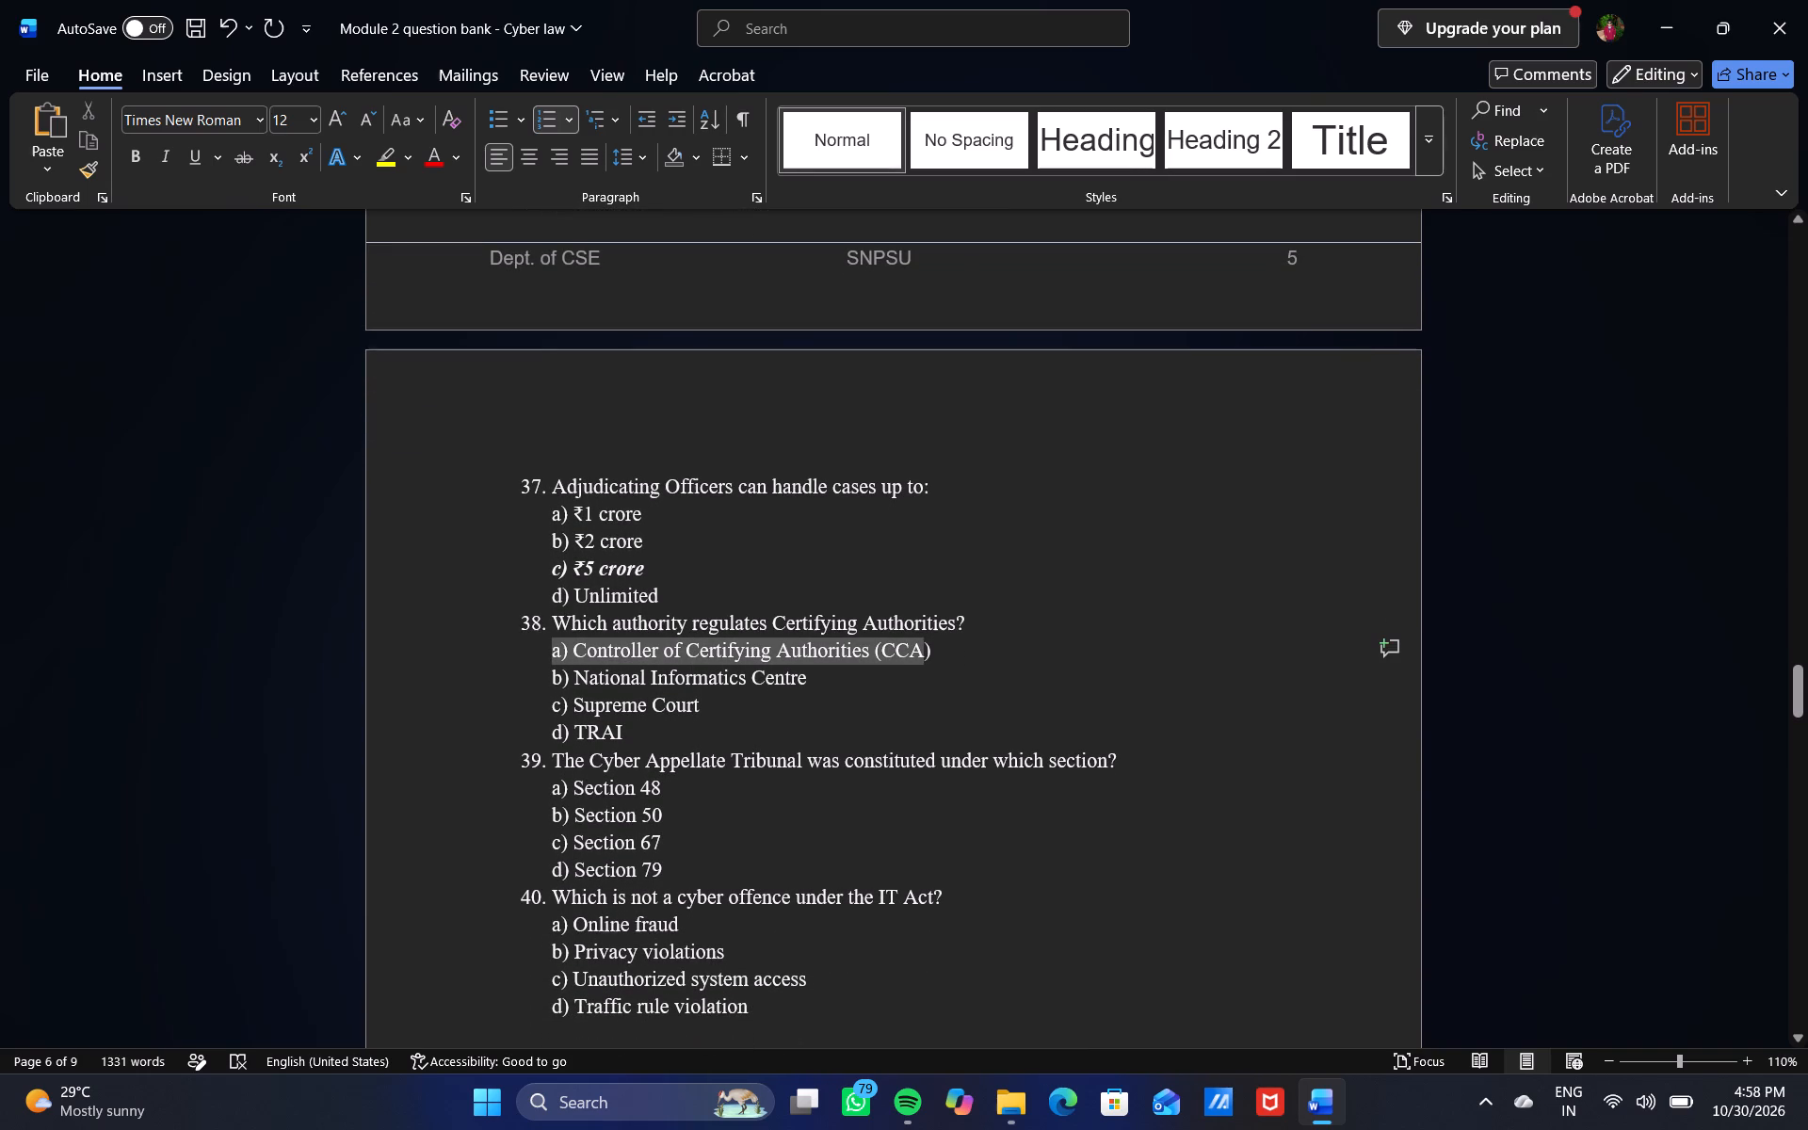
pyautogui.moveTo(912, 653); pyautogui.dragTo(933, 649)
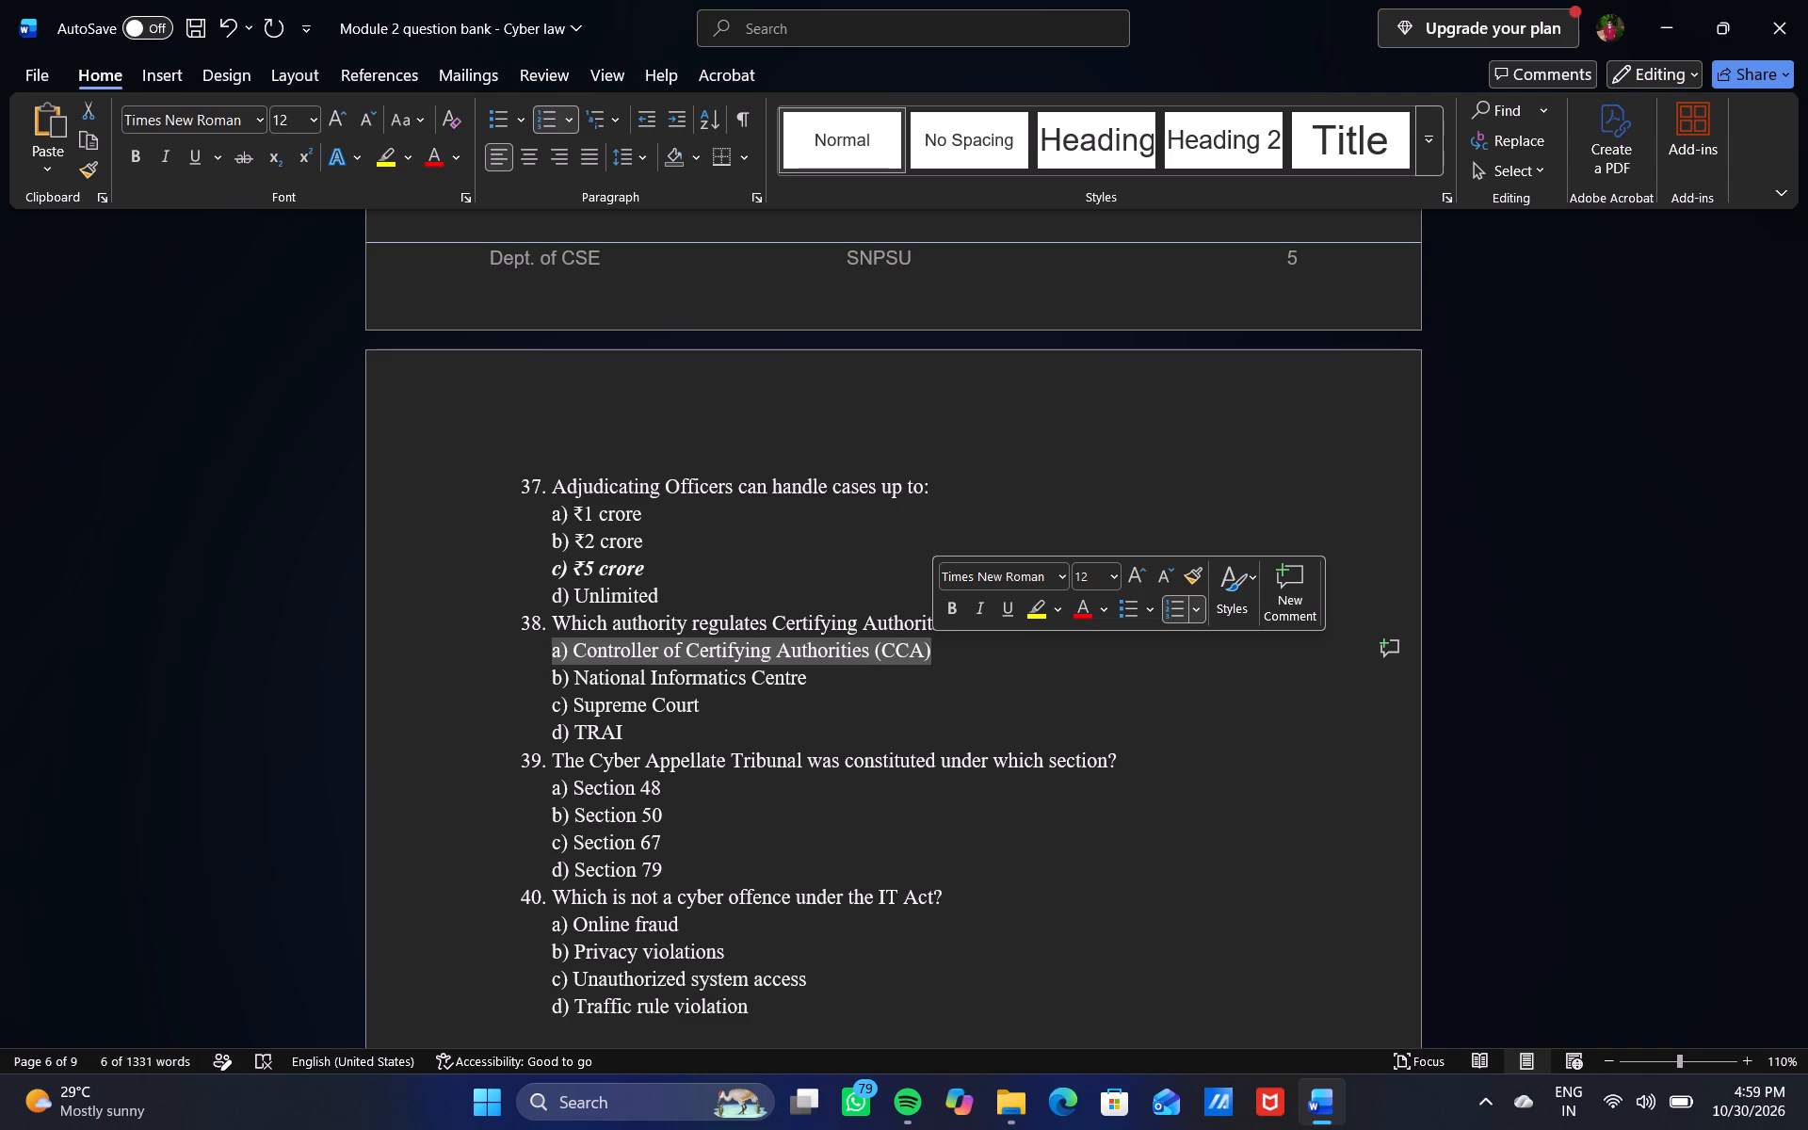
pyautogui.hotkey('ctrl', 'b')
pyautogui.hotkey('ctrl', 'i')
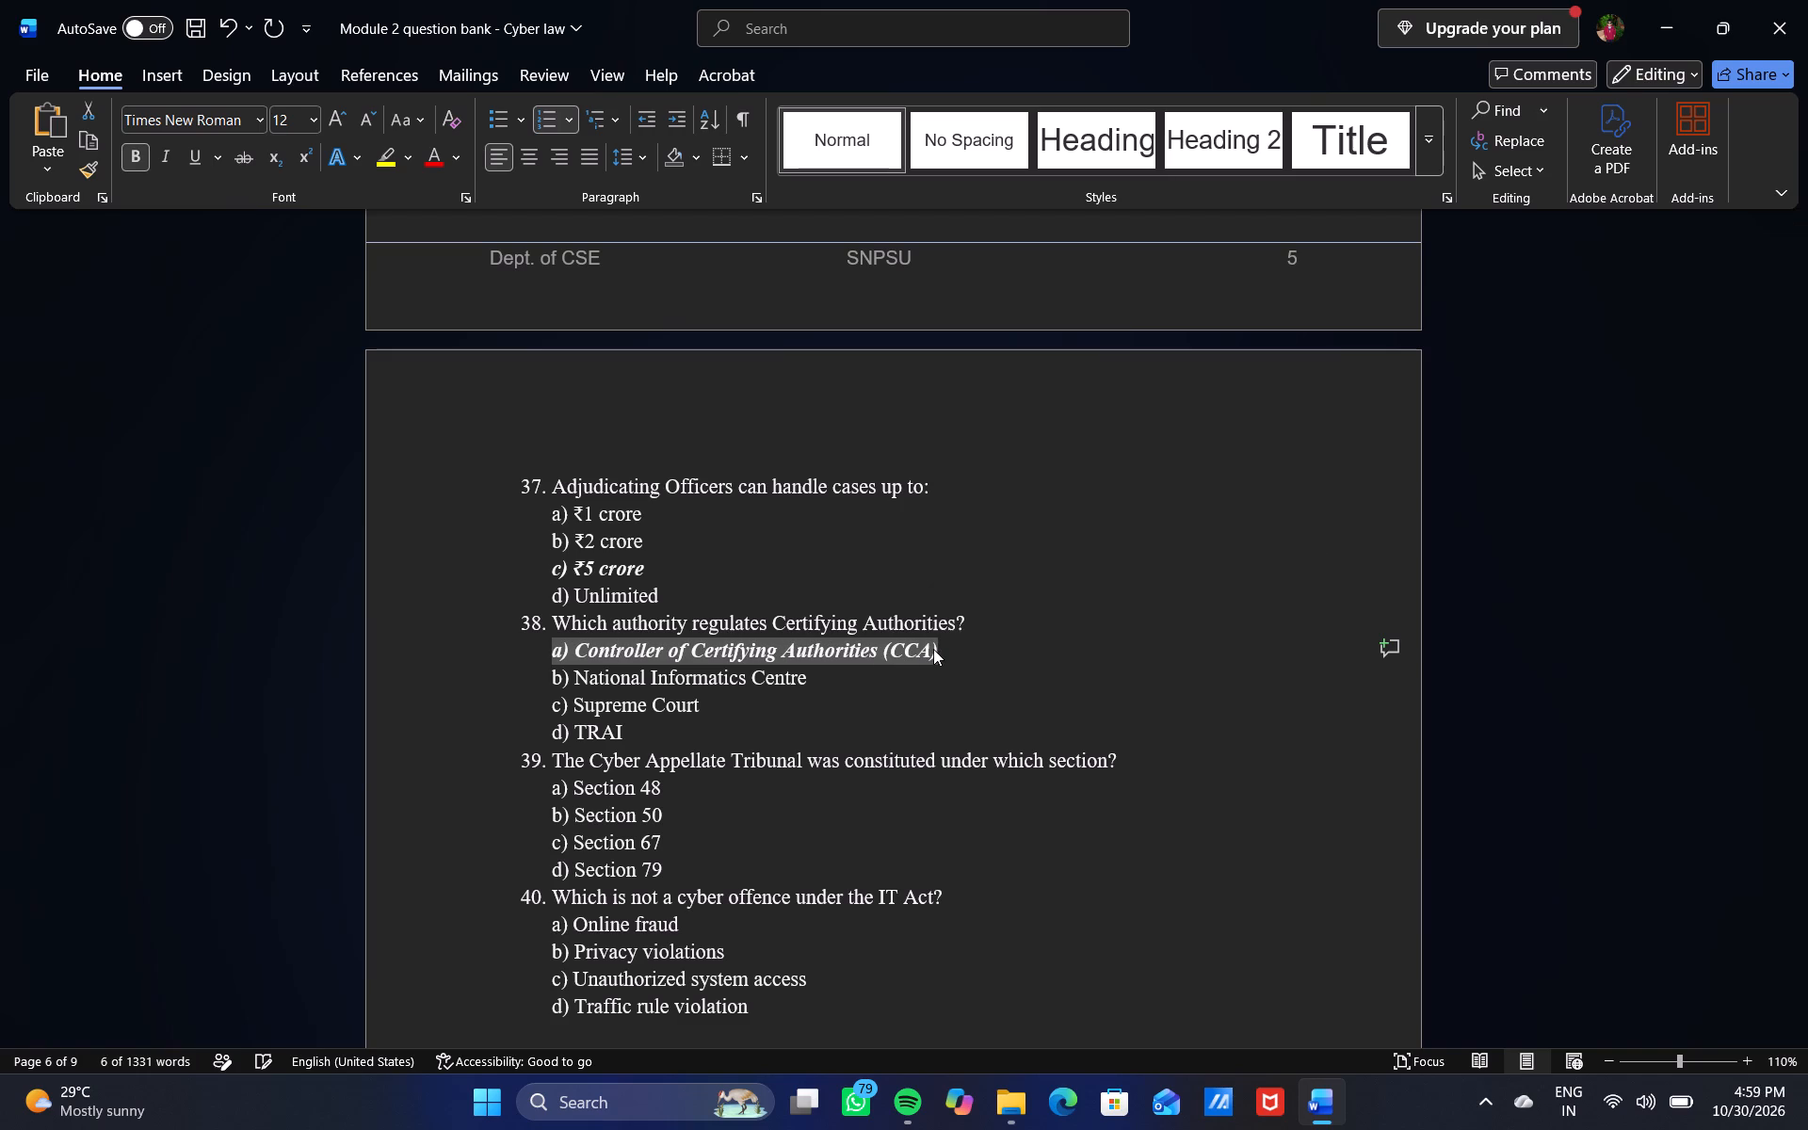
pyautogui.click(928, 870)
# Format the whole of option "a) Section 48" under question 39 in bold and italic.
pyautogui.scroll(-1, 928, 870)
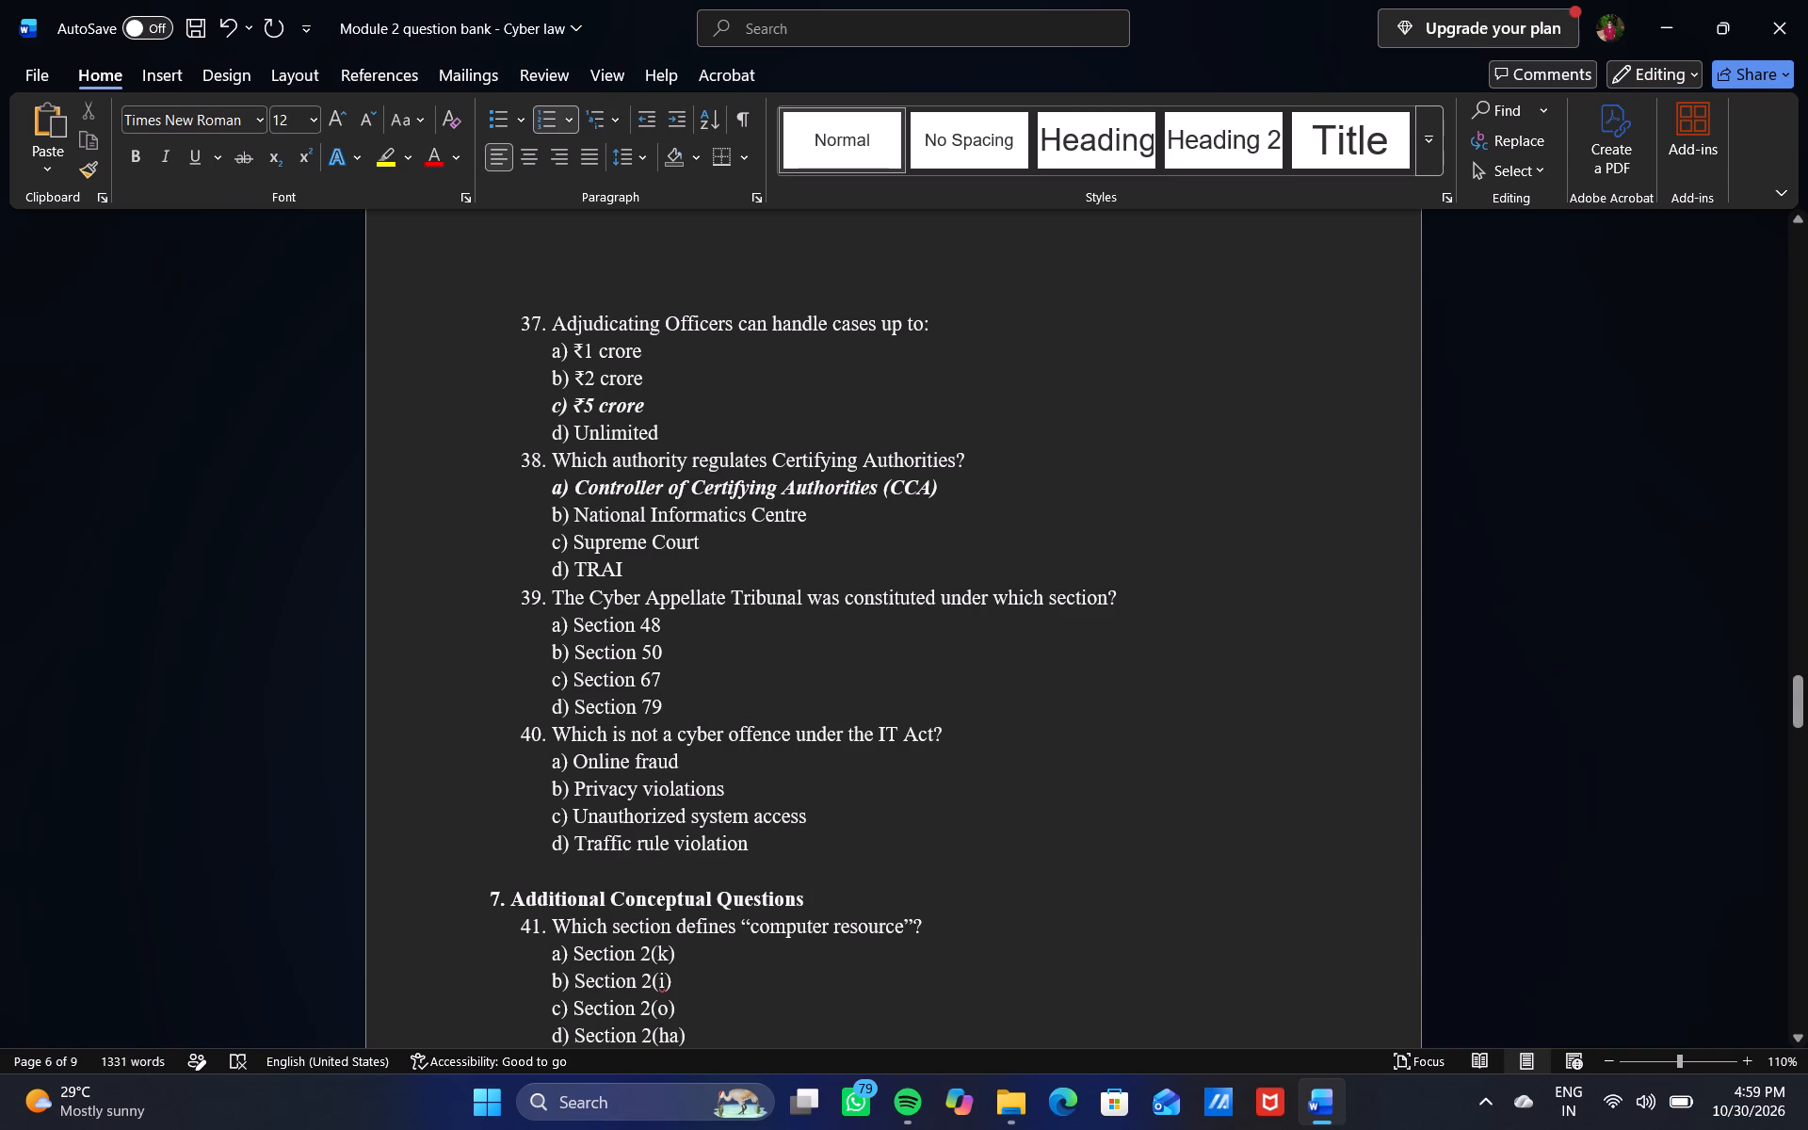
pyautogui.moveTo(545, 633); pyautogui.dragTo(685, 640)
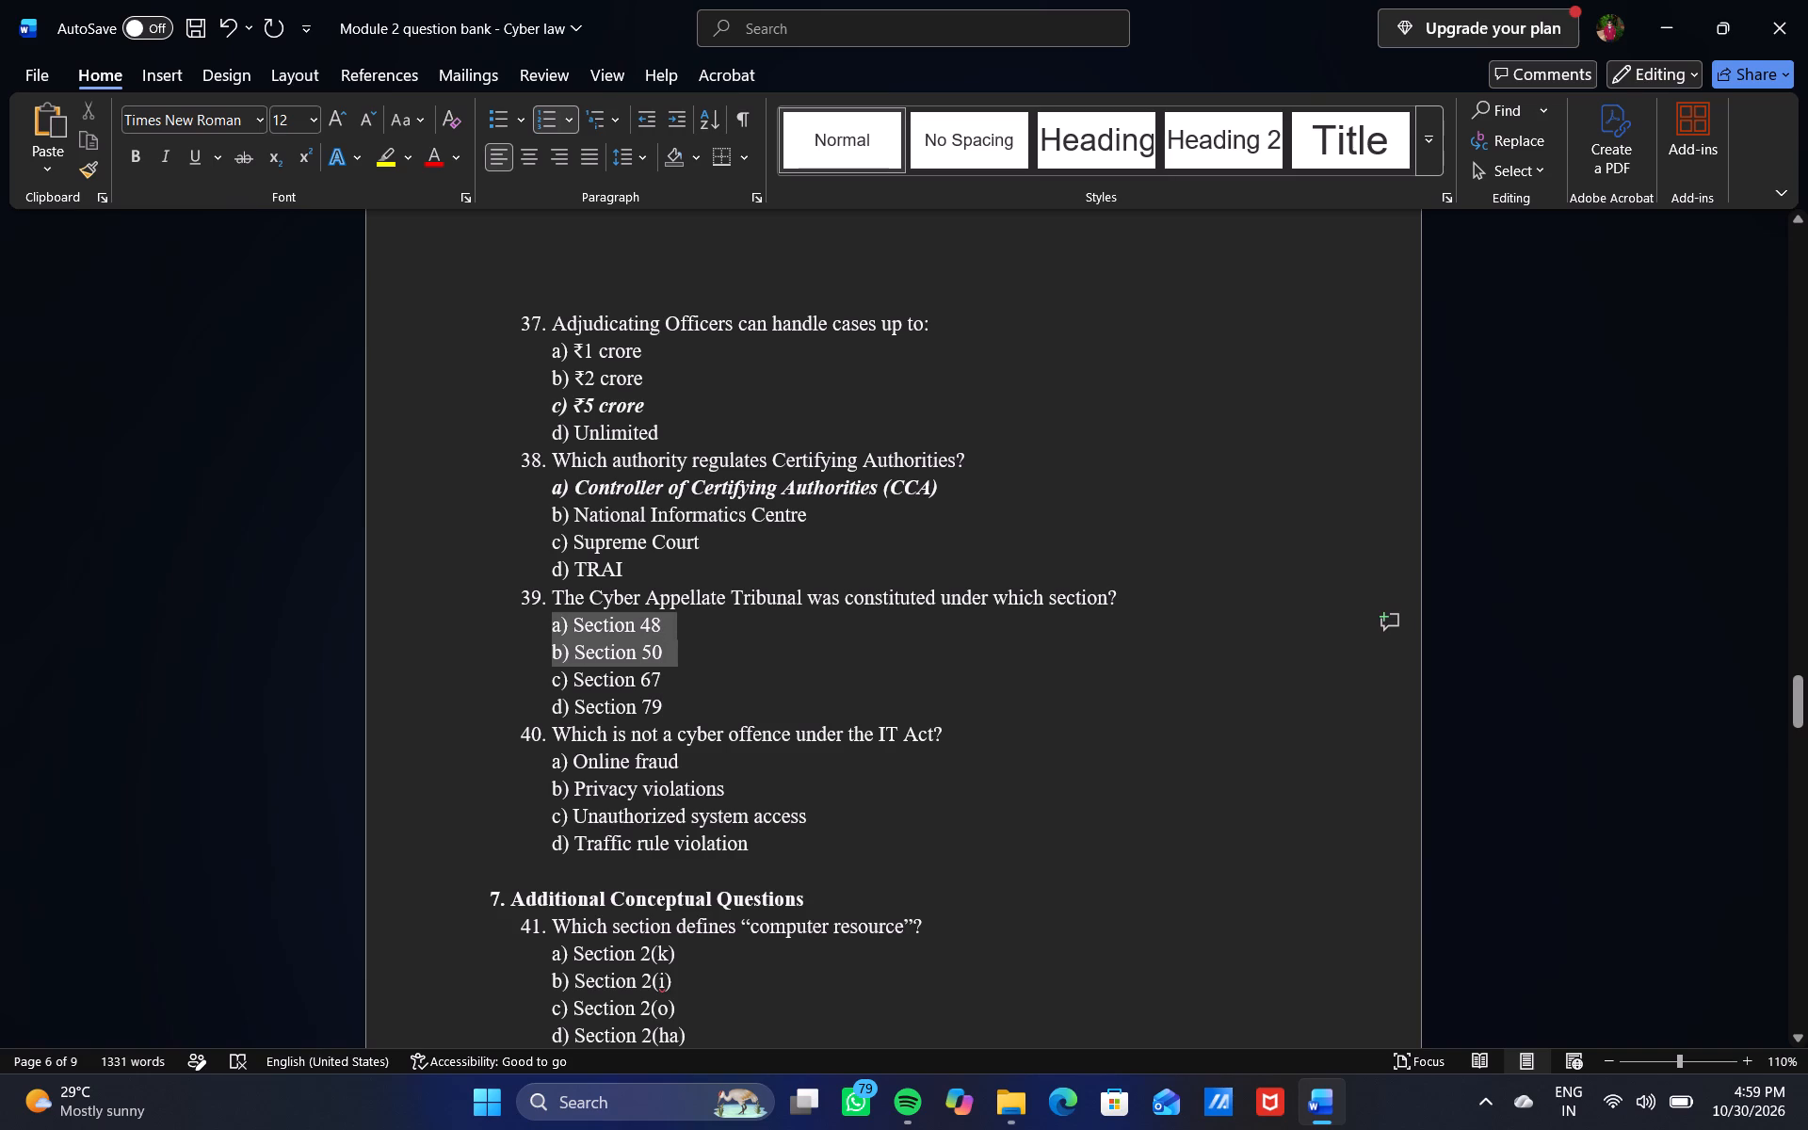
pyautogui.moveTo(685, 640); pyautogui.dragTo(680, 621)
pyautogui.hotkey('ctrl', 'b')
pyautogui.hotkey('ctrl', 'i')
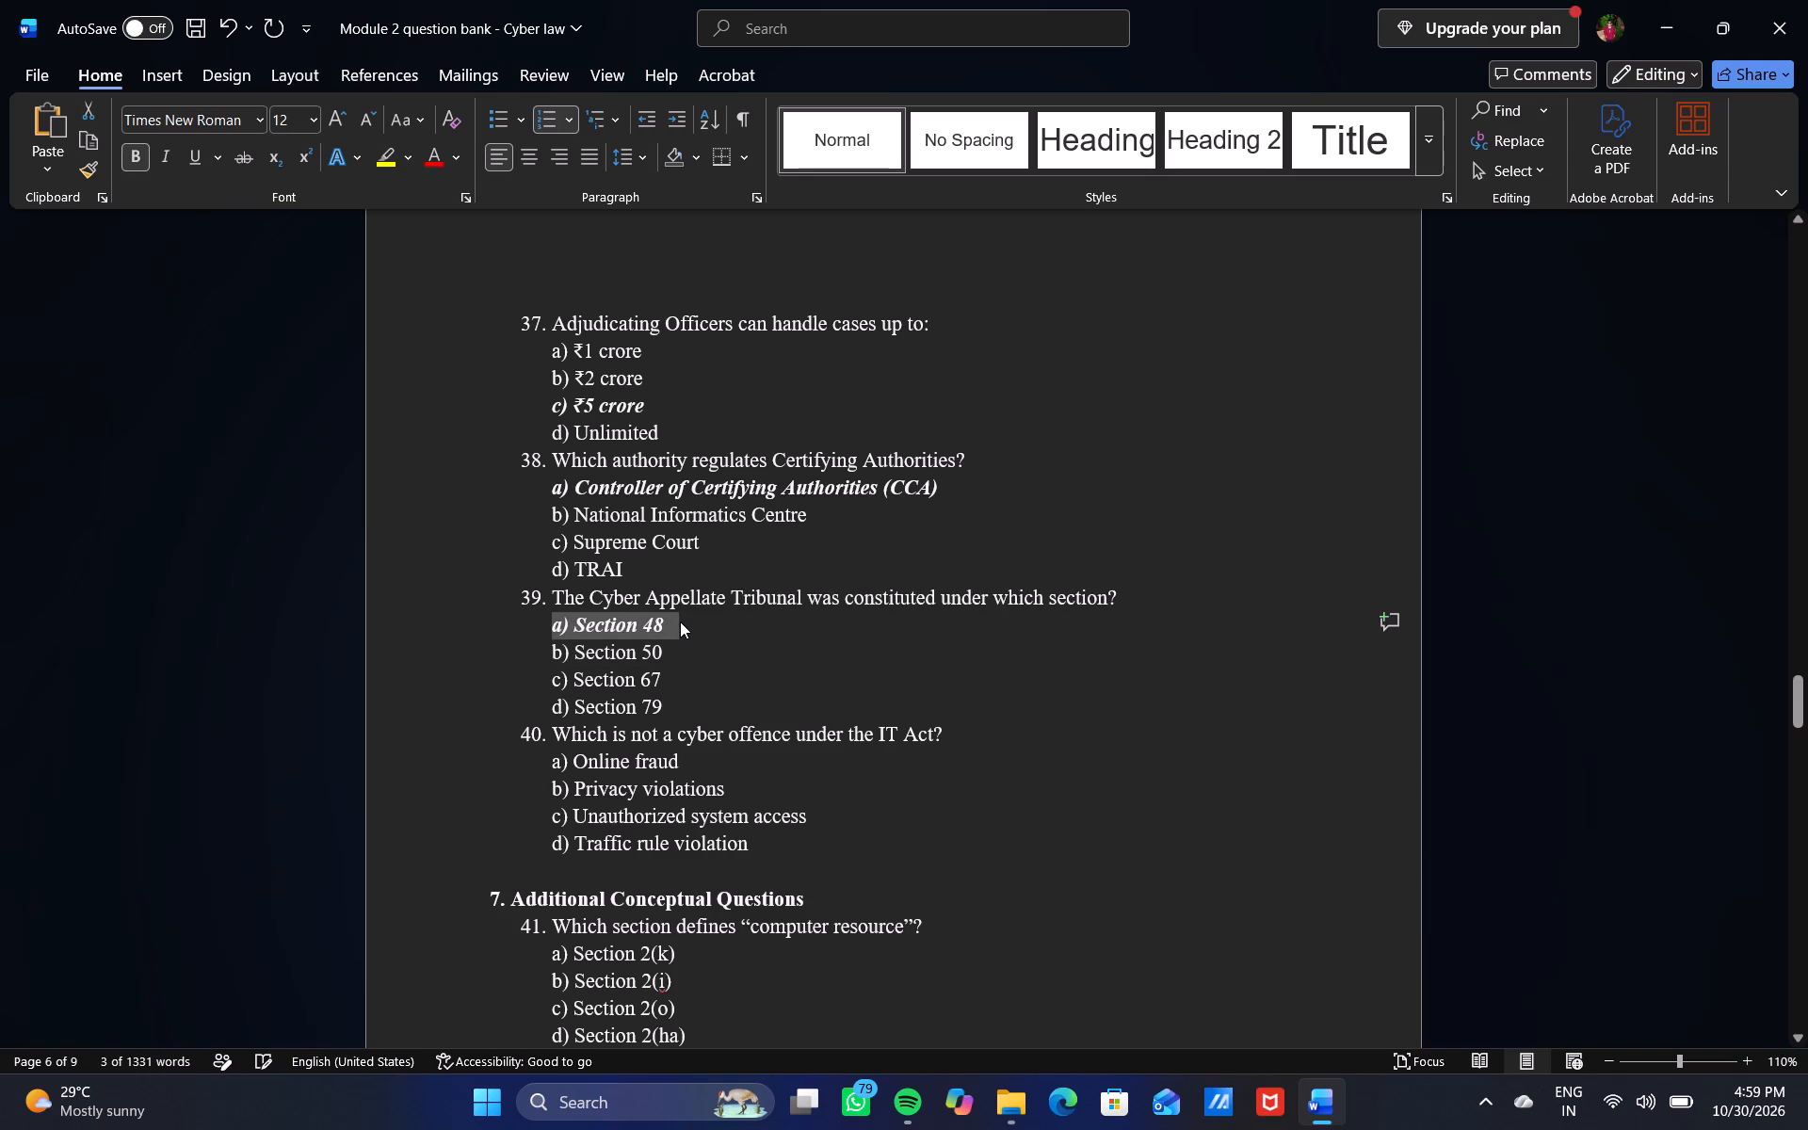
pyautogui.click(825, 886)
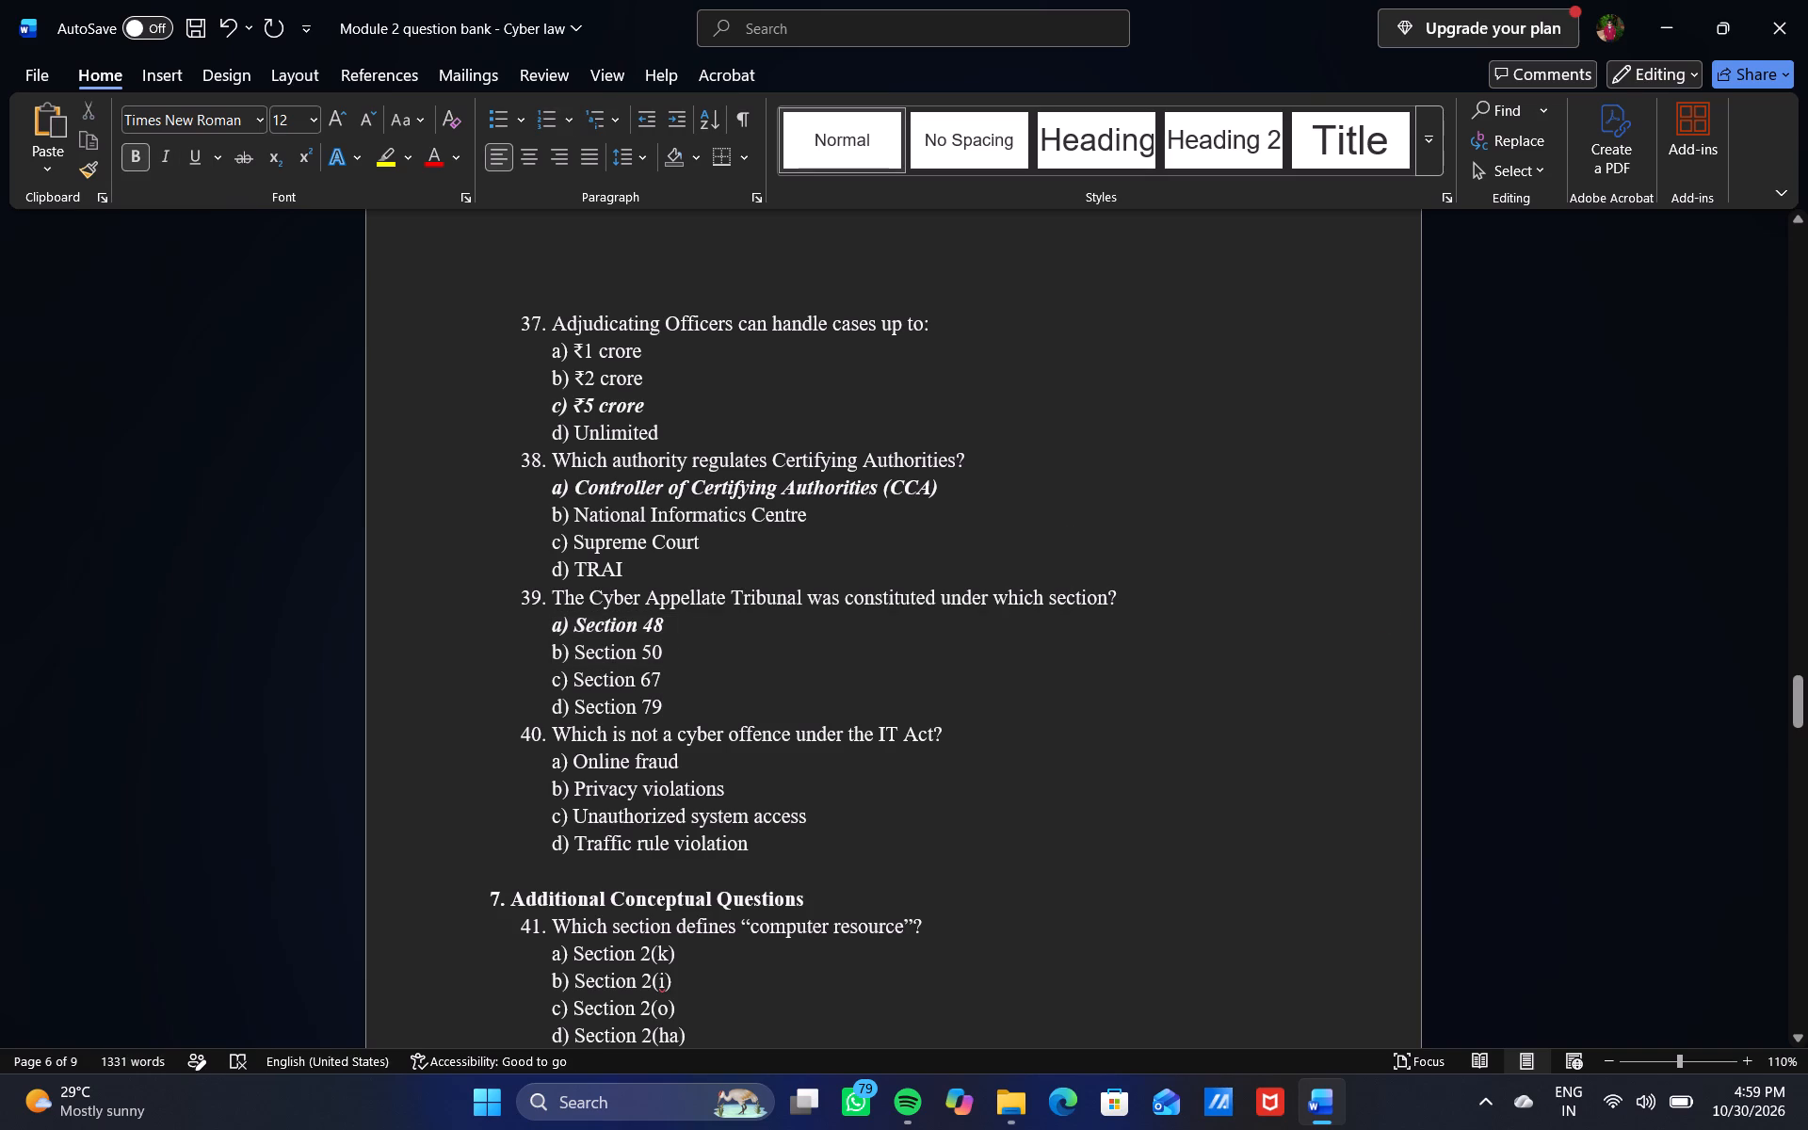
# Format the whole of option "d) Traffic rule violation" under question 40 in bold and italic.
pyautogui.scroll(-1, 798, 836)
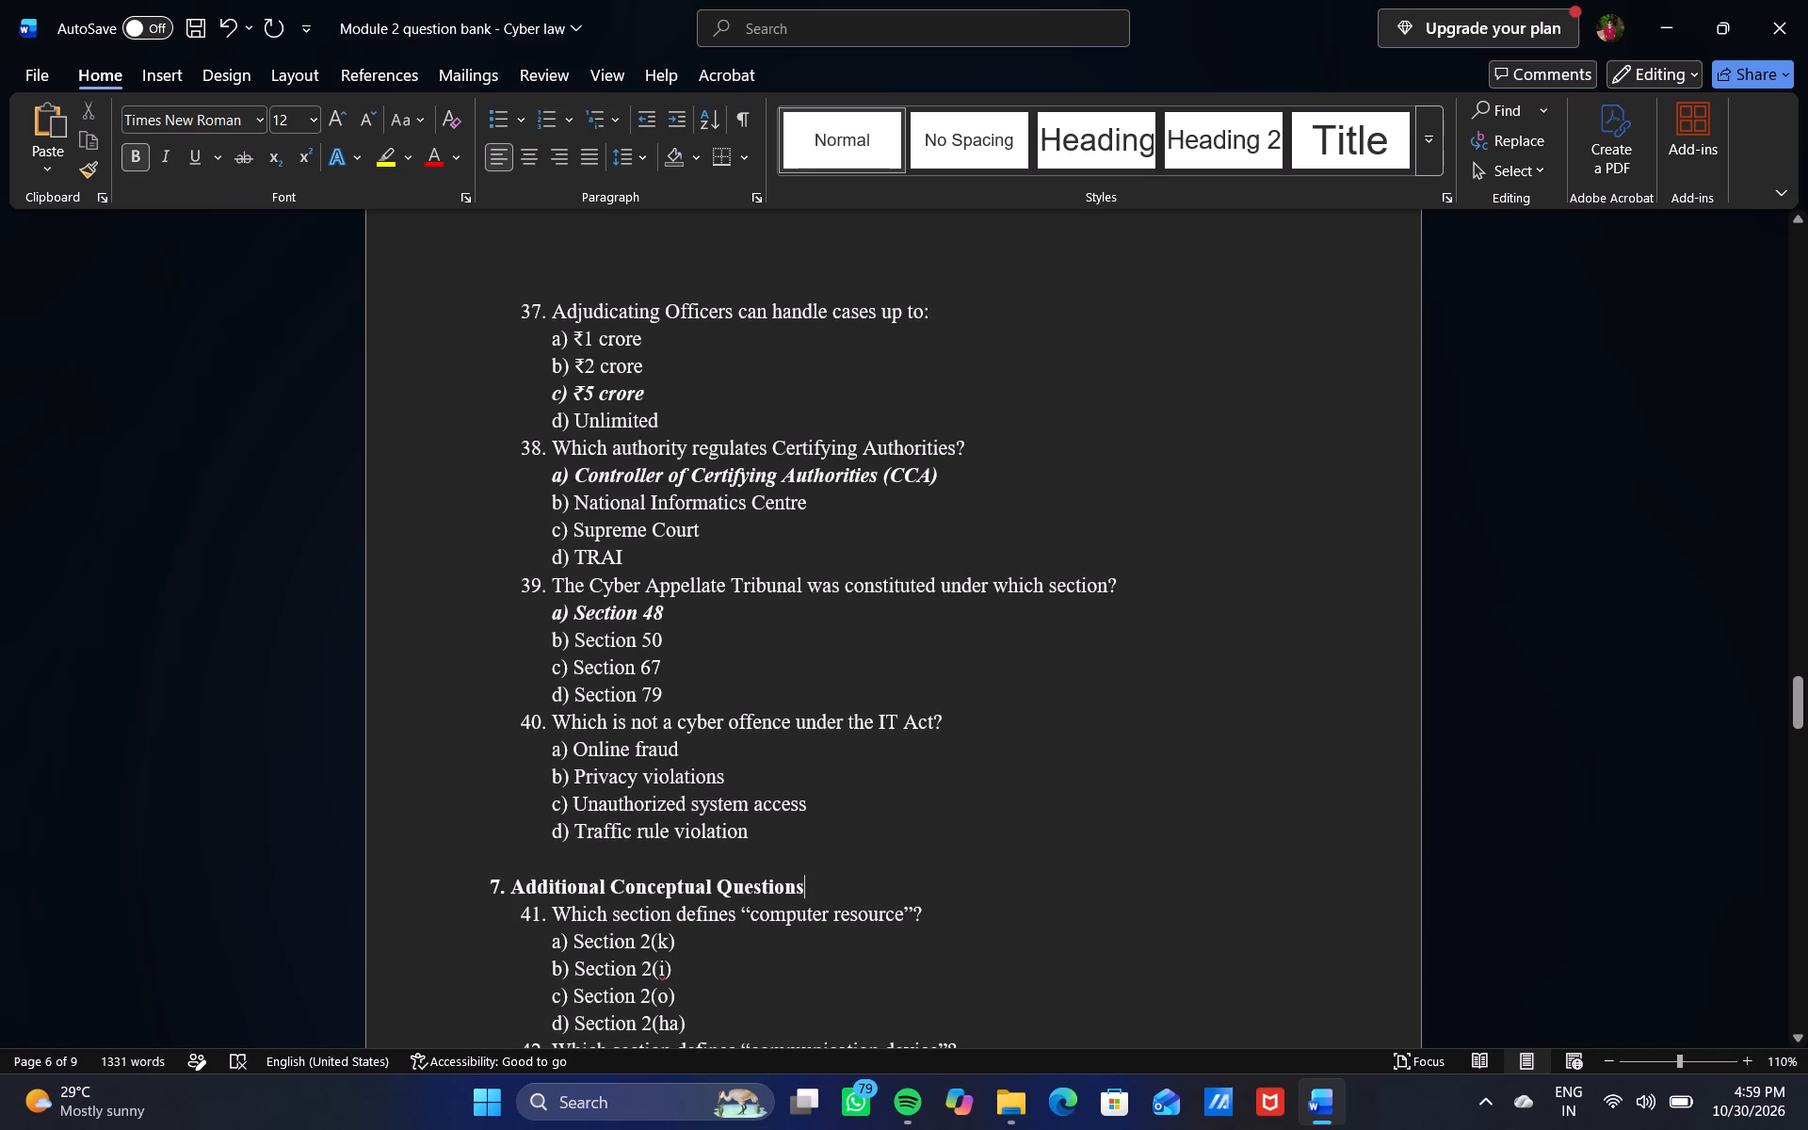
pyautogui.scroll(-1, 798, 836)
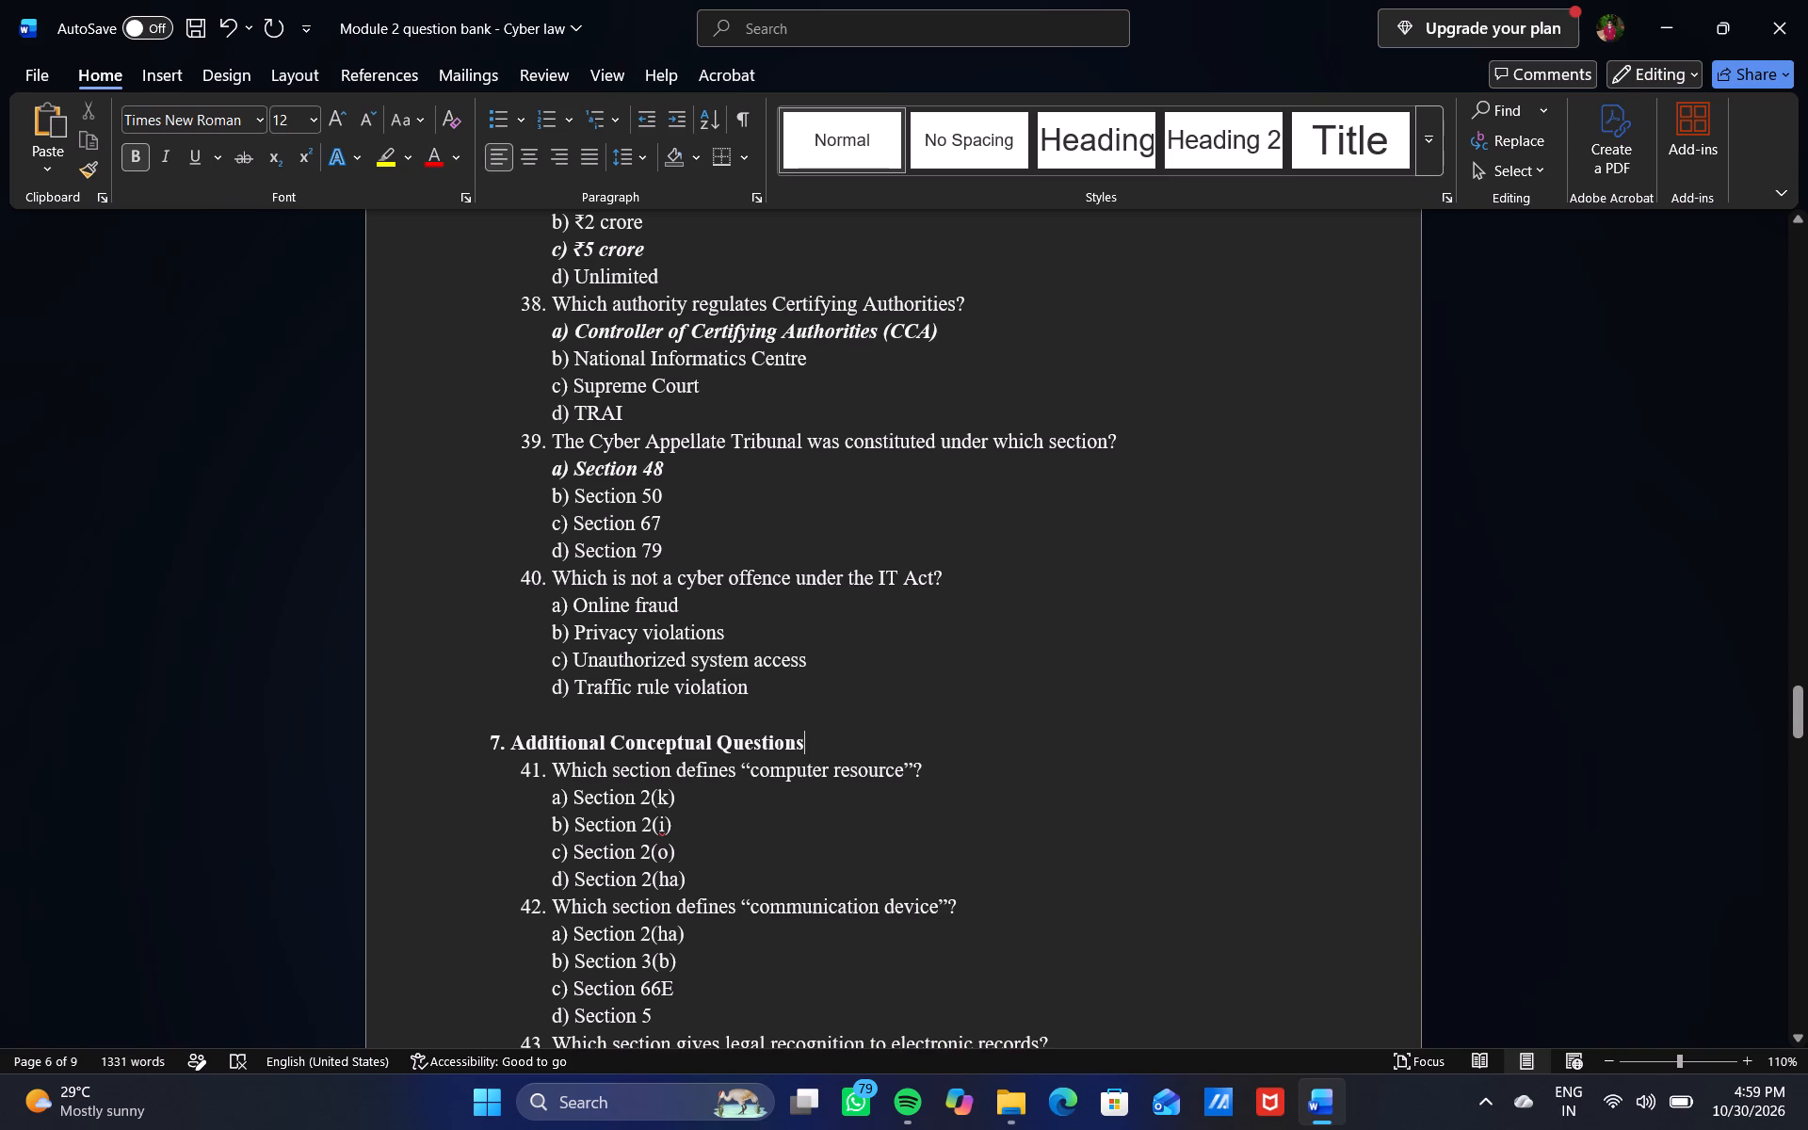
pyautogui.moveTo(533, 686); pyautogui.dragTo(788, 694)
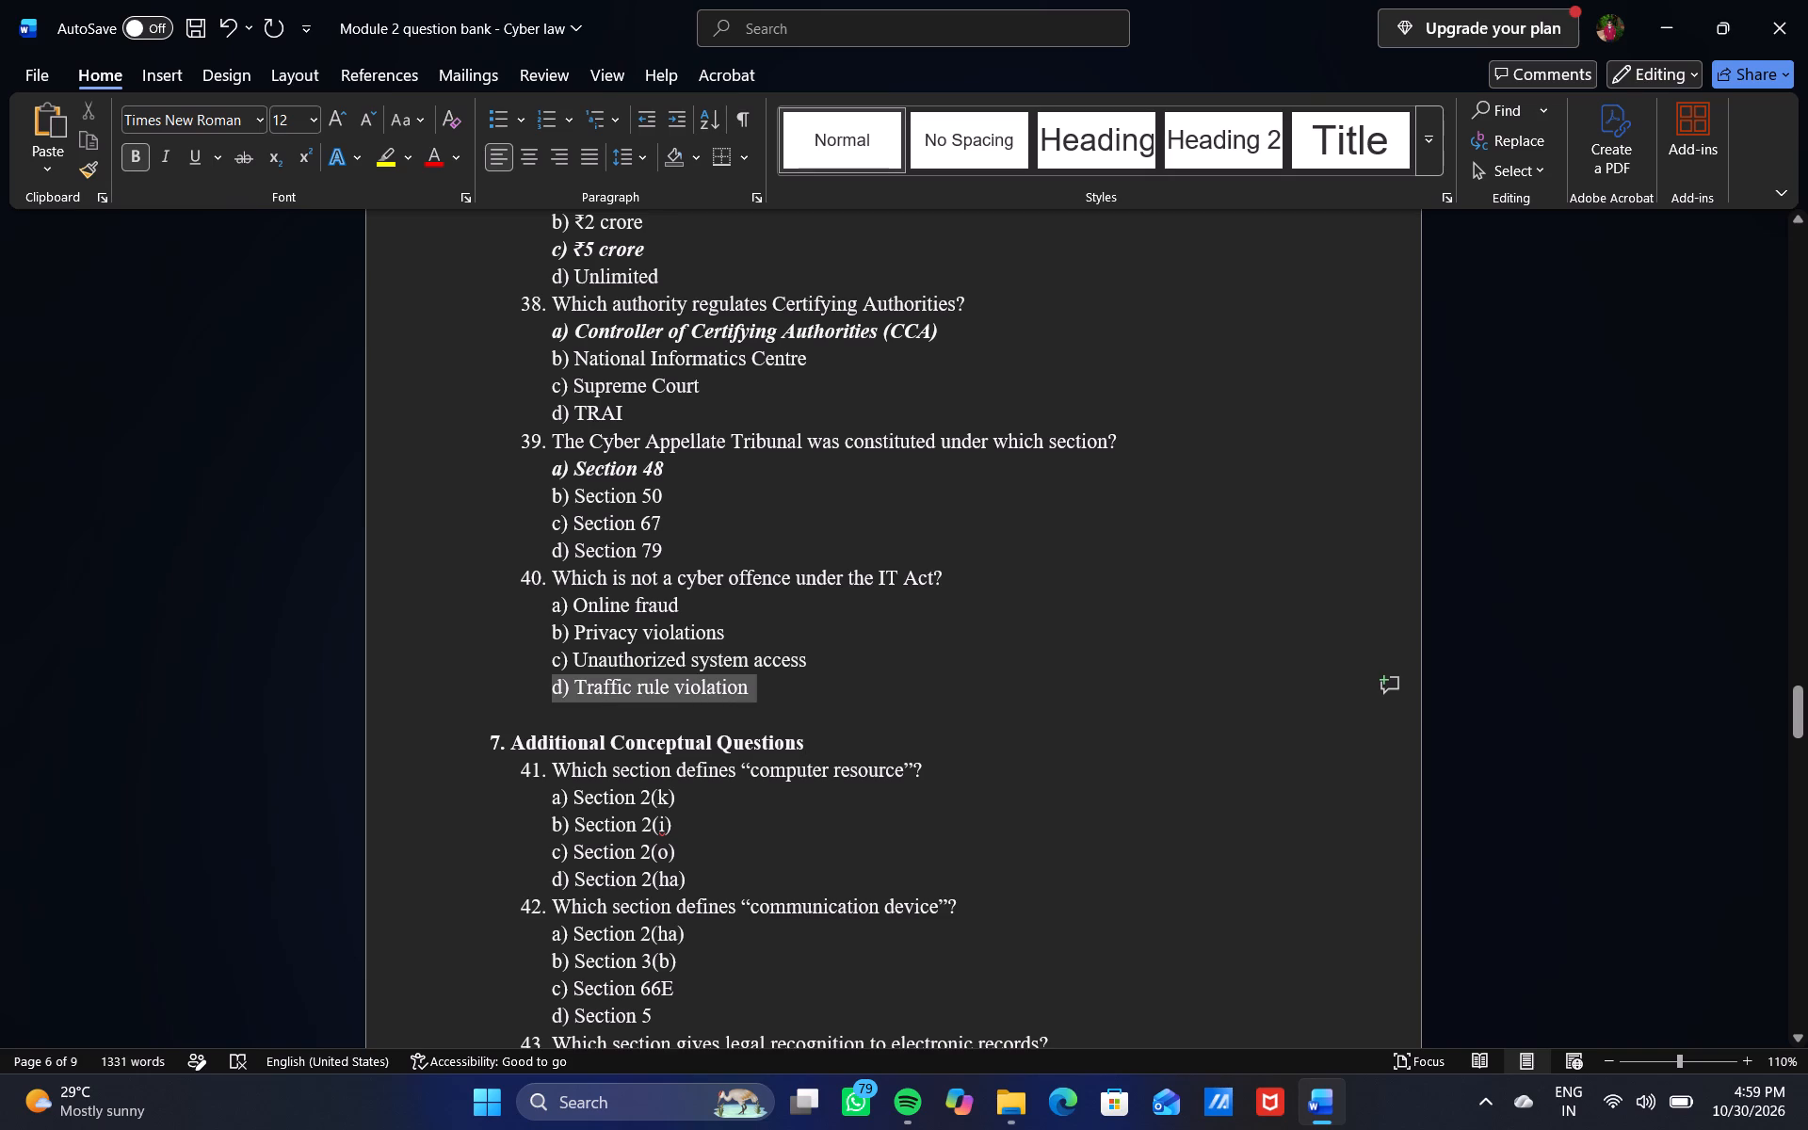
pyautogui.moveTo(788, 694); pyautogui.dragTo(790, 694)
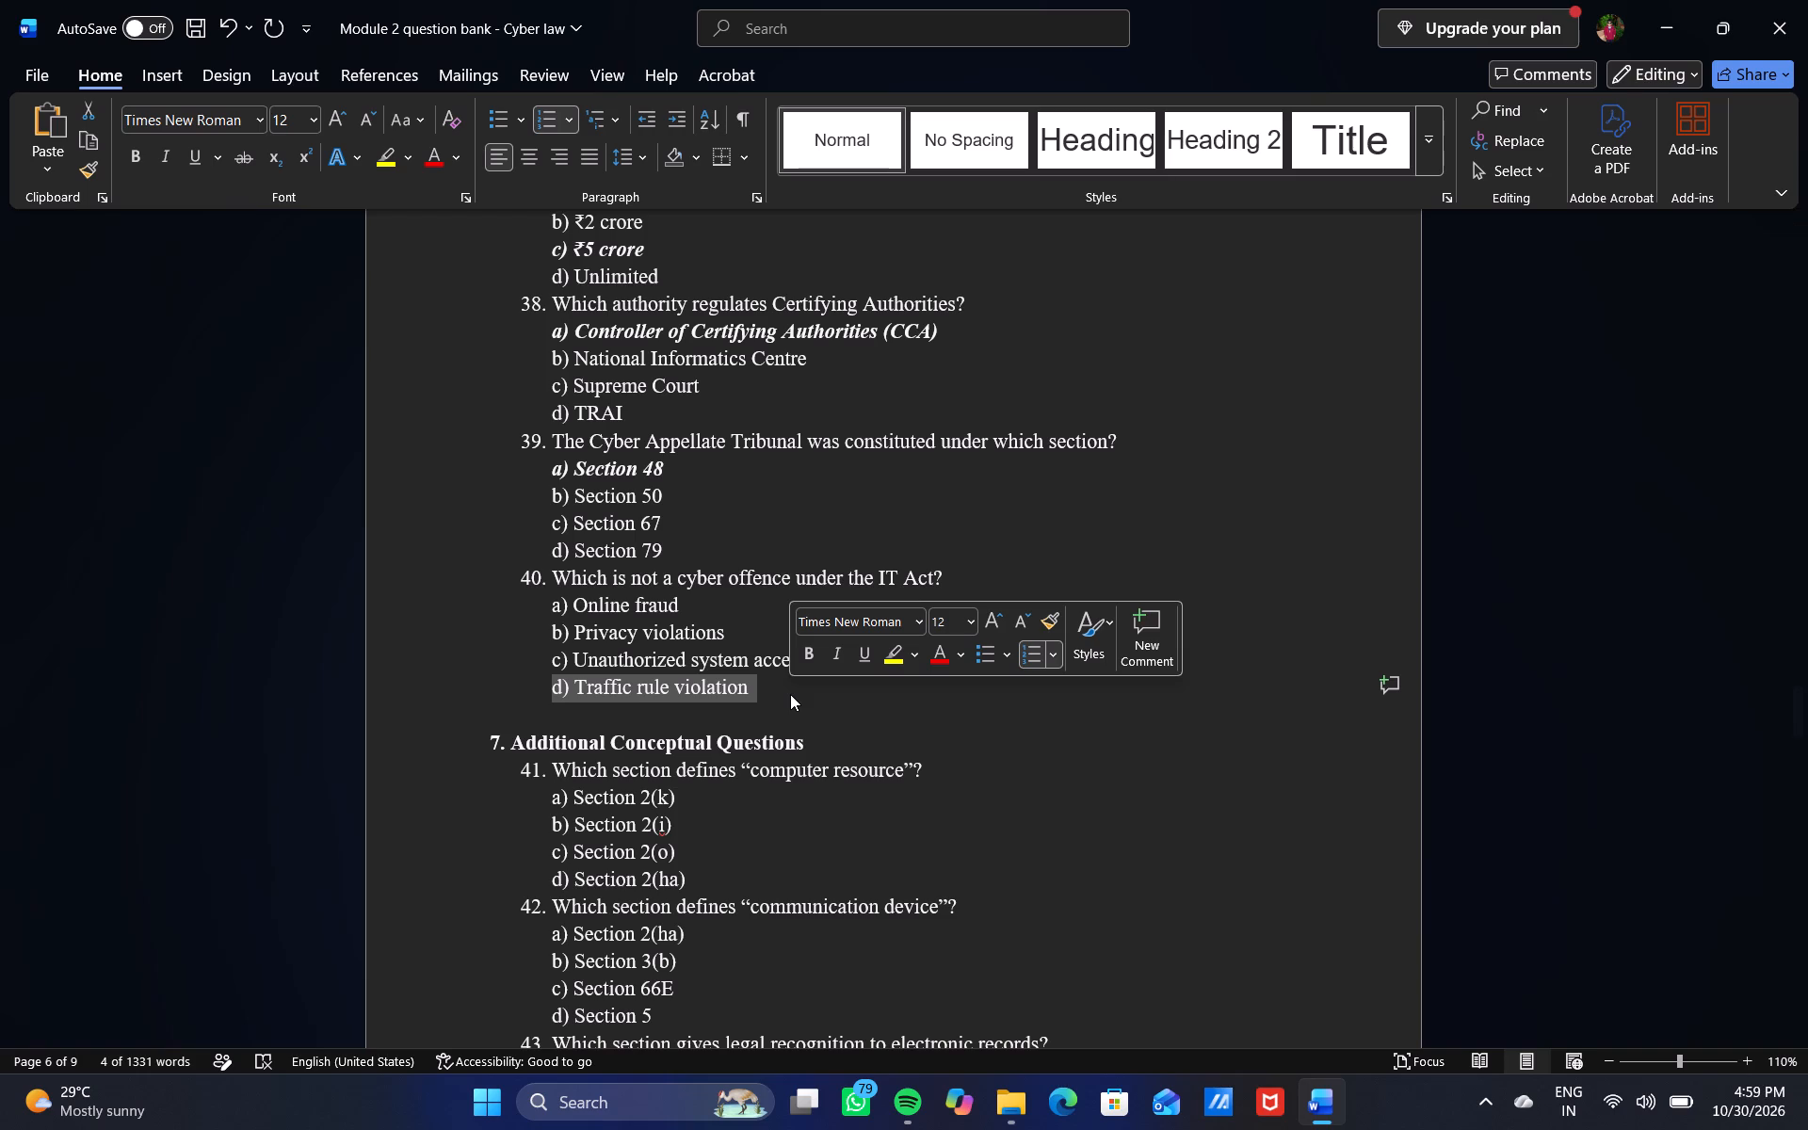
pyautogui.hotkey('ctrl', 'b')
pyautogui.hotkey('ctrl', 'i')
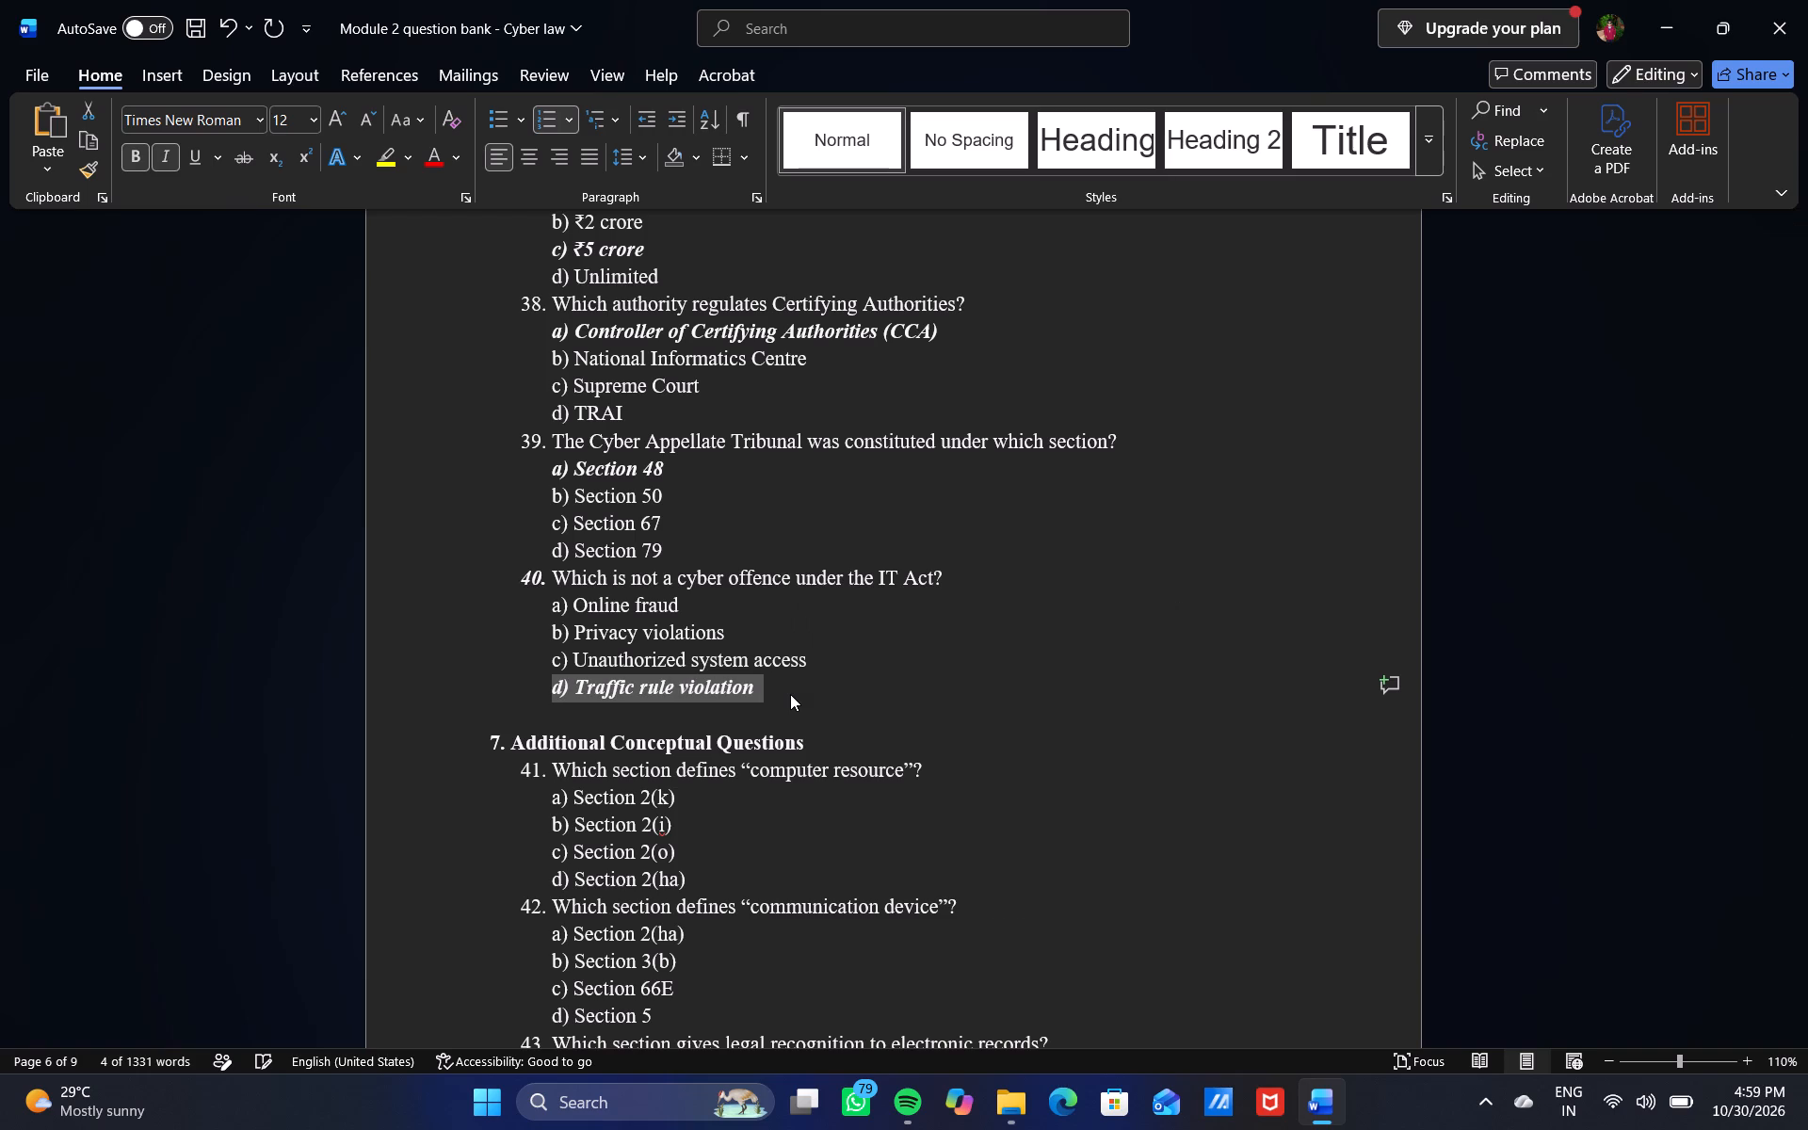
# Format the whole of option "c) Section 2(o)" under question 41 in bold and italic.
pyautogui.scroll(-1, 848, 855)
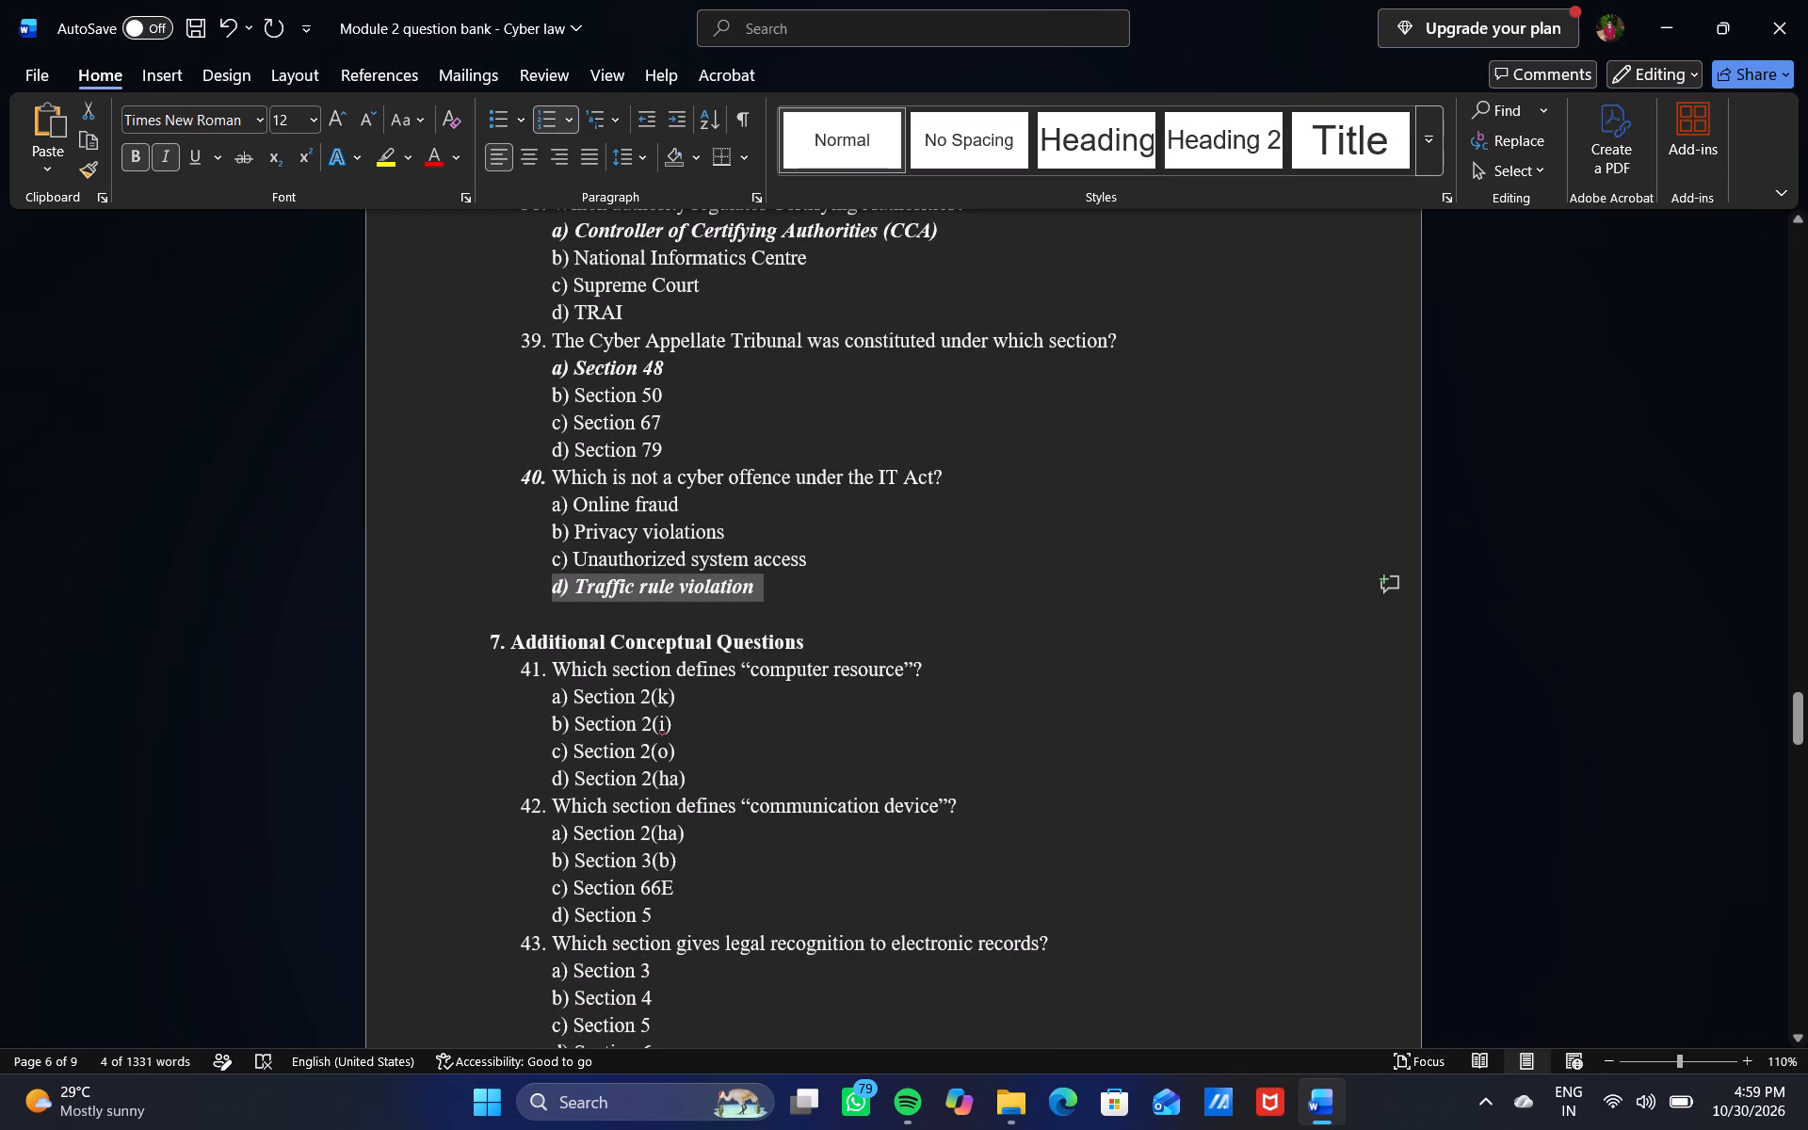
pyautogui.scroll(-2, 848, 855)
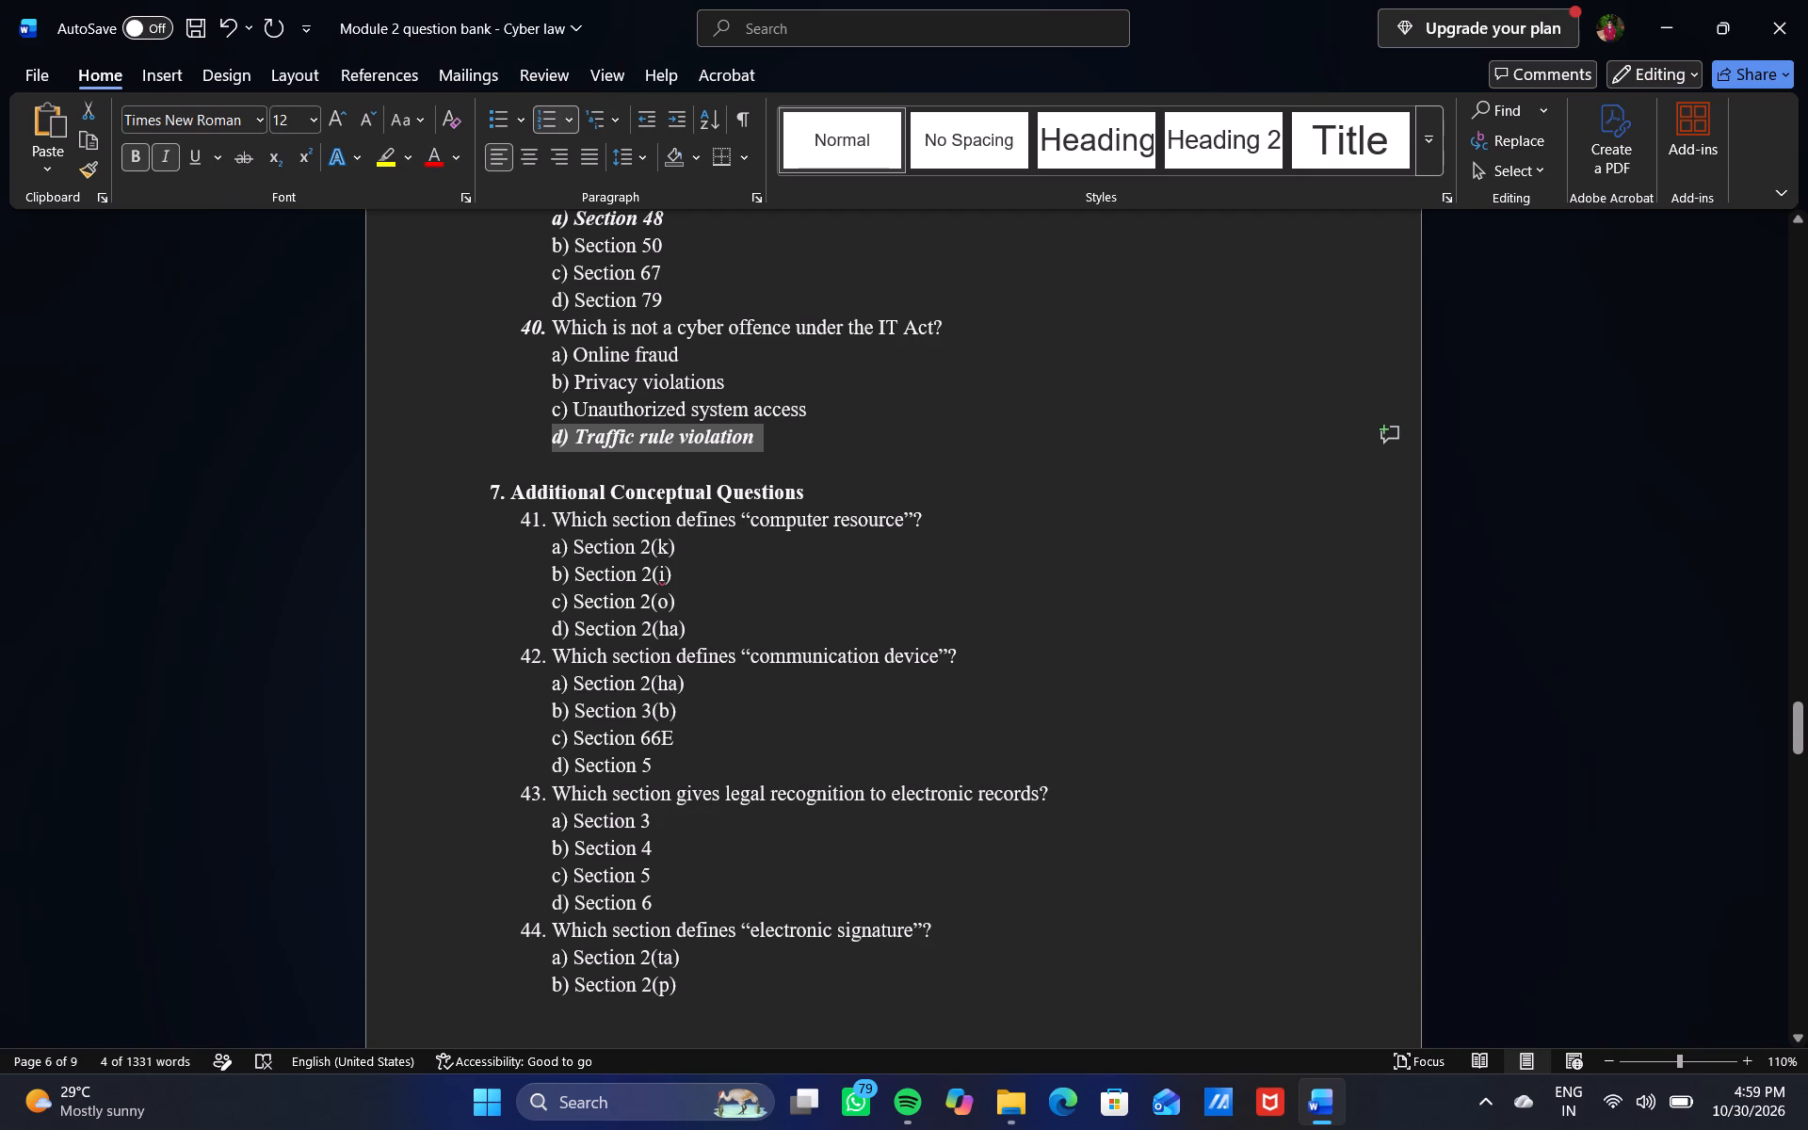
pyautogui.moveTo(527, 615); pyautogui.dragTo(612, 585)
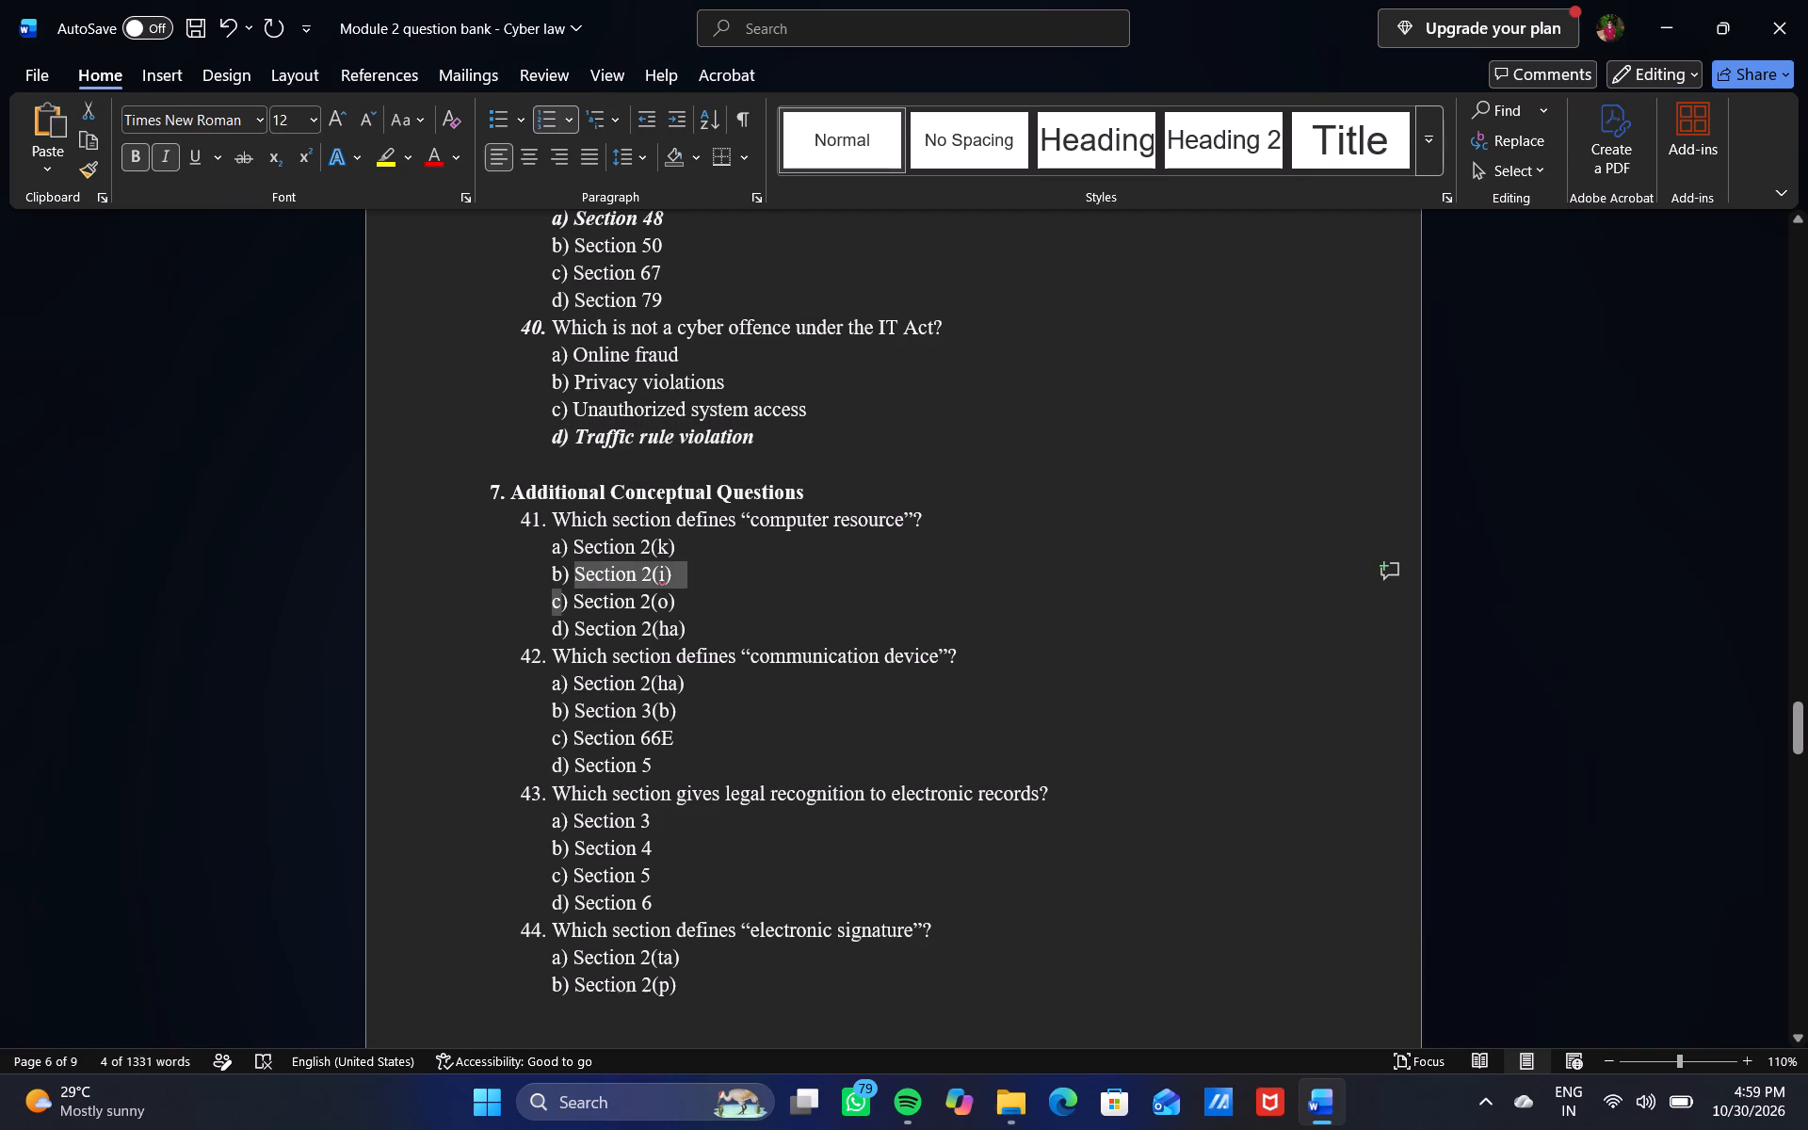
pyautogui.moveTo(612, 585); pyautogui.dragTo(690, 595)
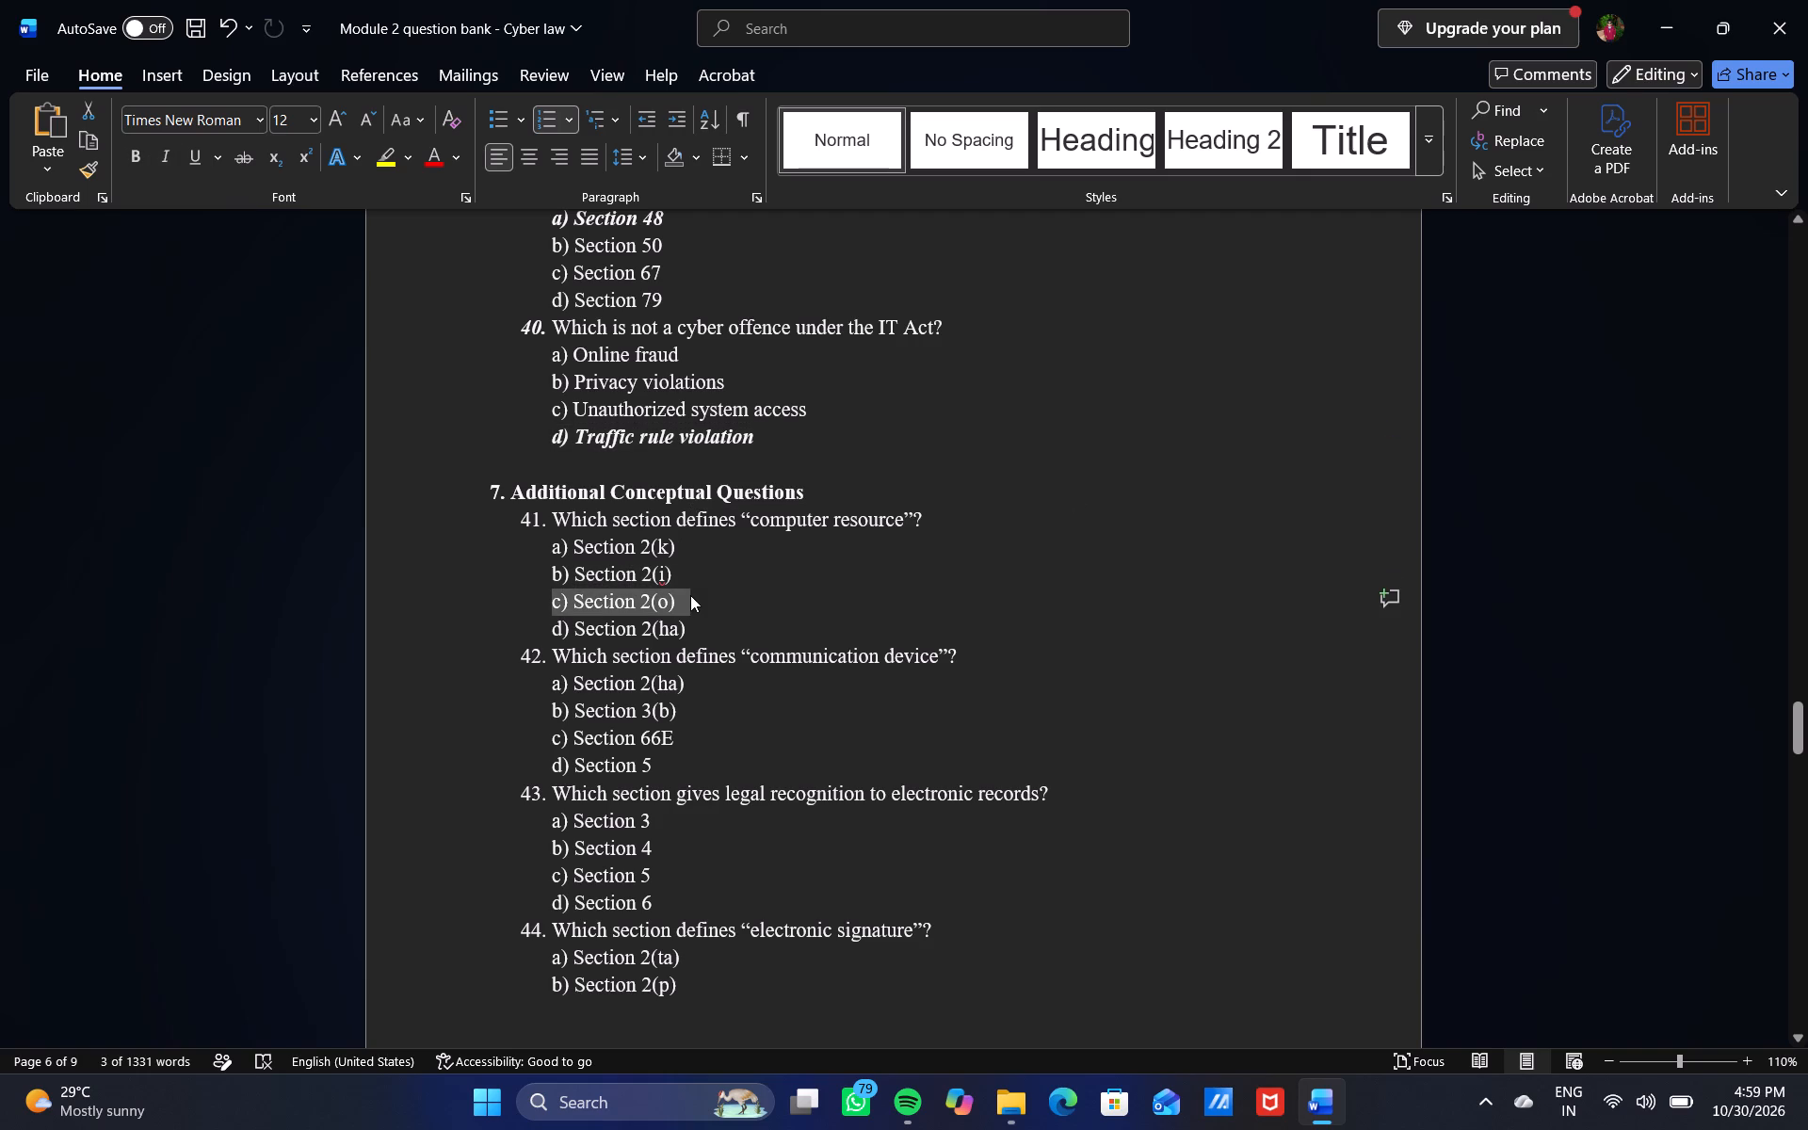
pyautogui.keyDown('ctrl'); pyautogui.click(690, 595); pyautogui.keyUp('ctrl')
pyautogui.hotkey('ctrl', 'b')
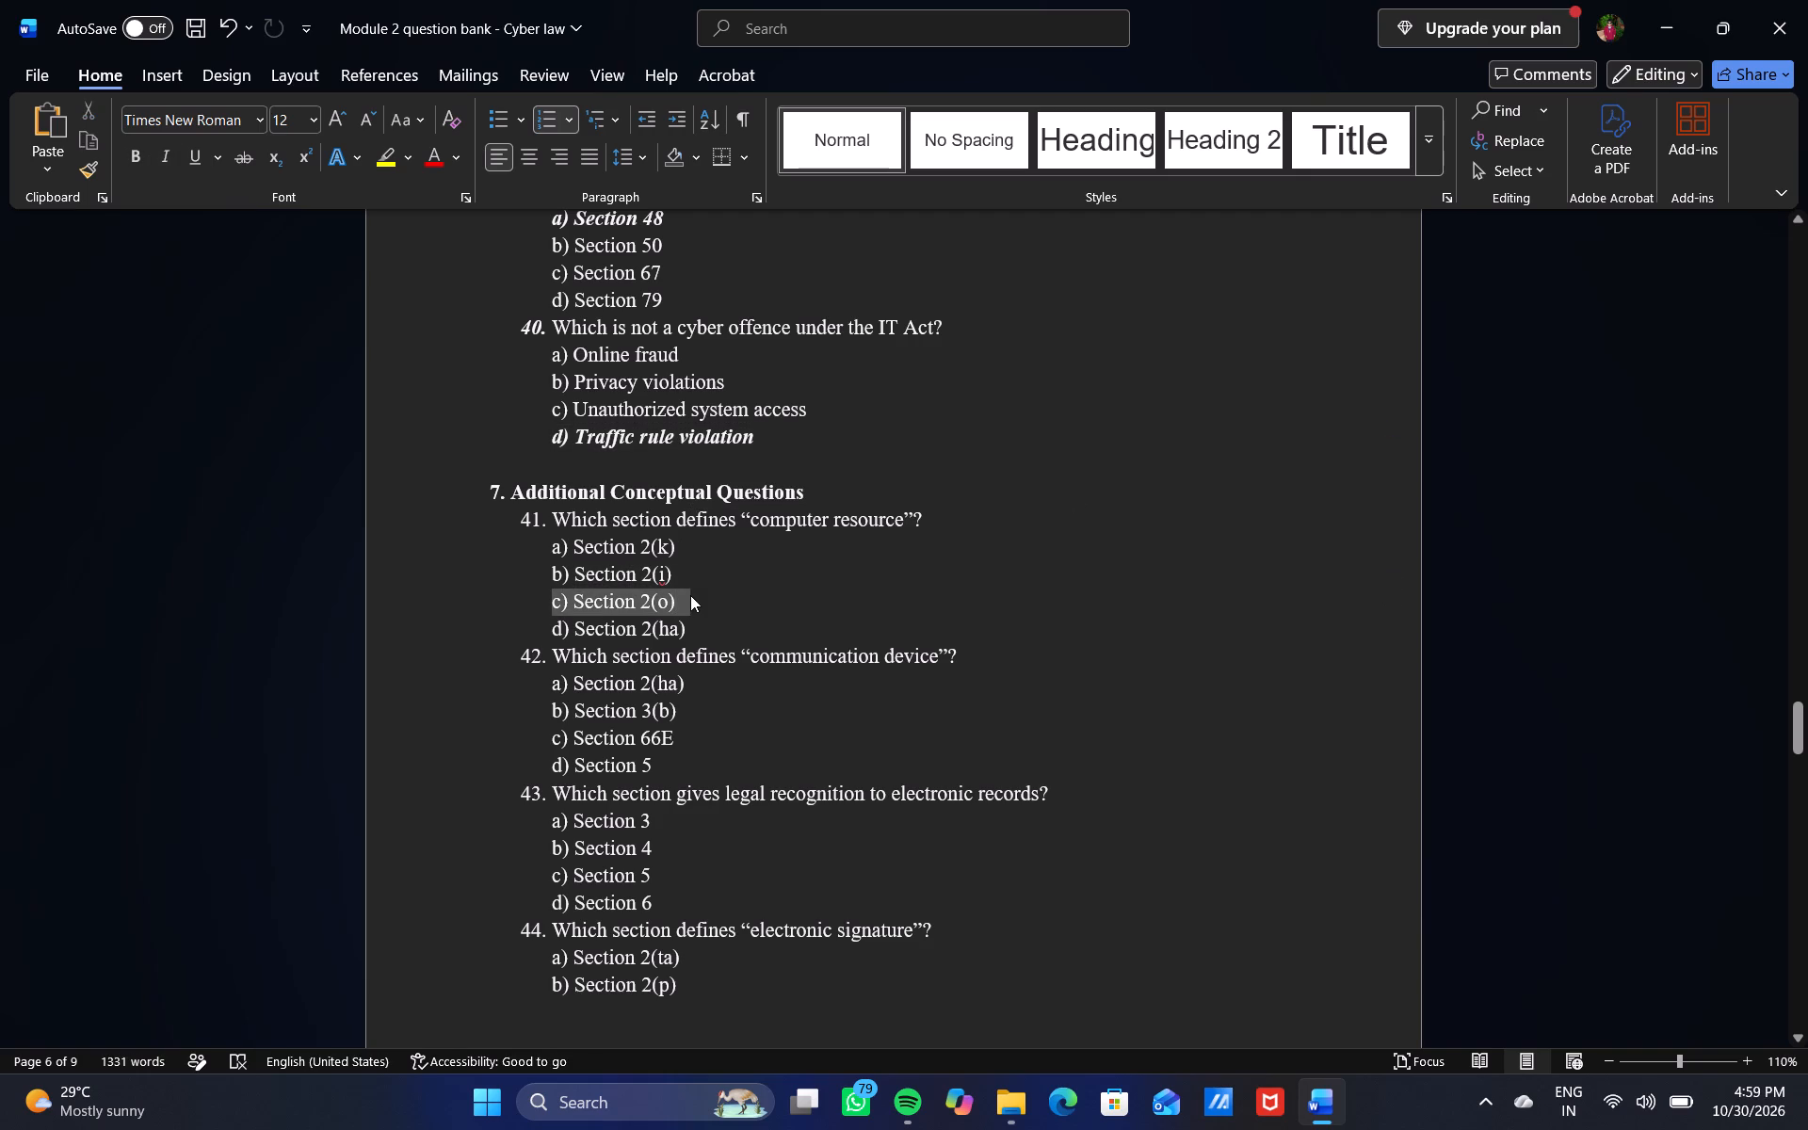
pyautogui.hotkey('ctrl', 'i')
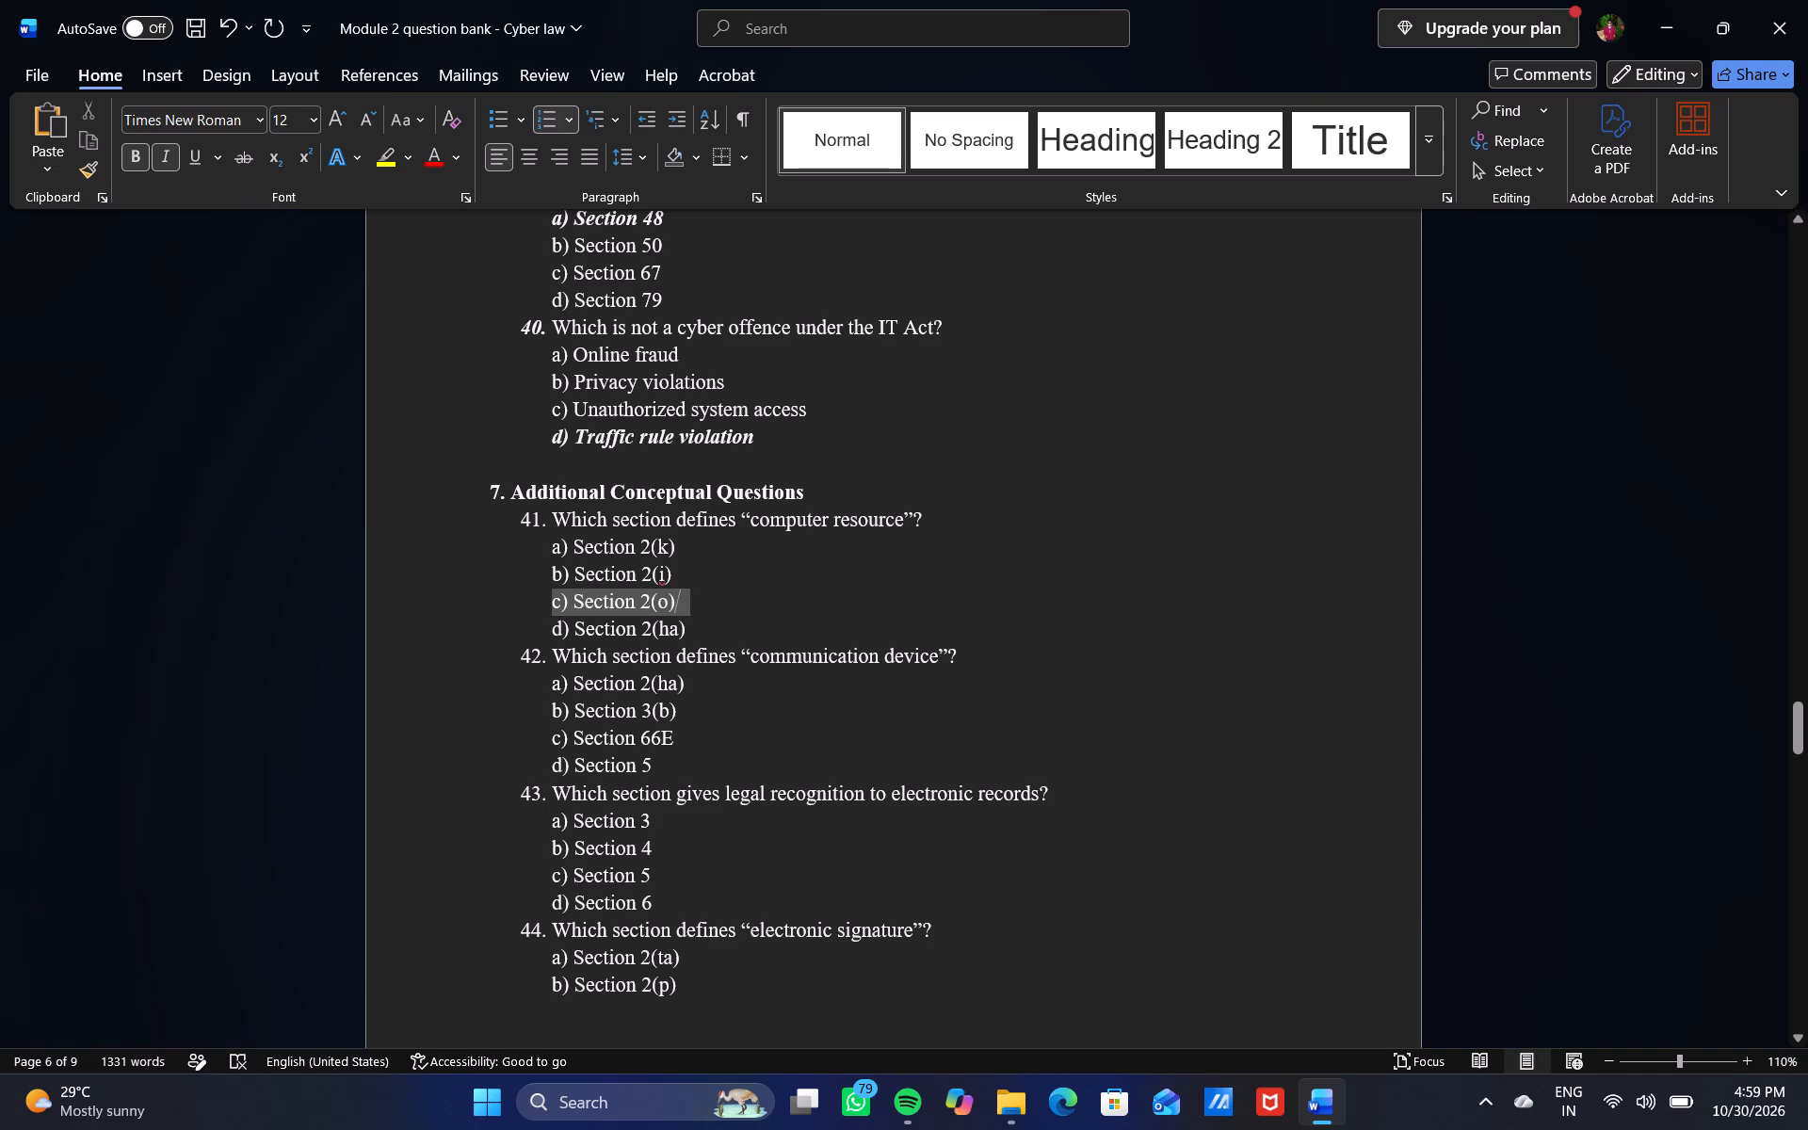
pyautogui.click(702, 658)
pyautogui.moveTo(541, 601); pyautogui.dragTo(604, 599)
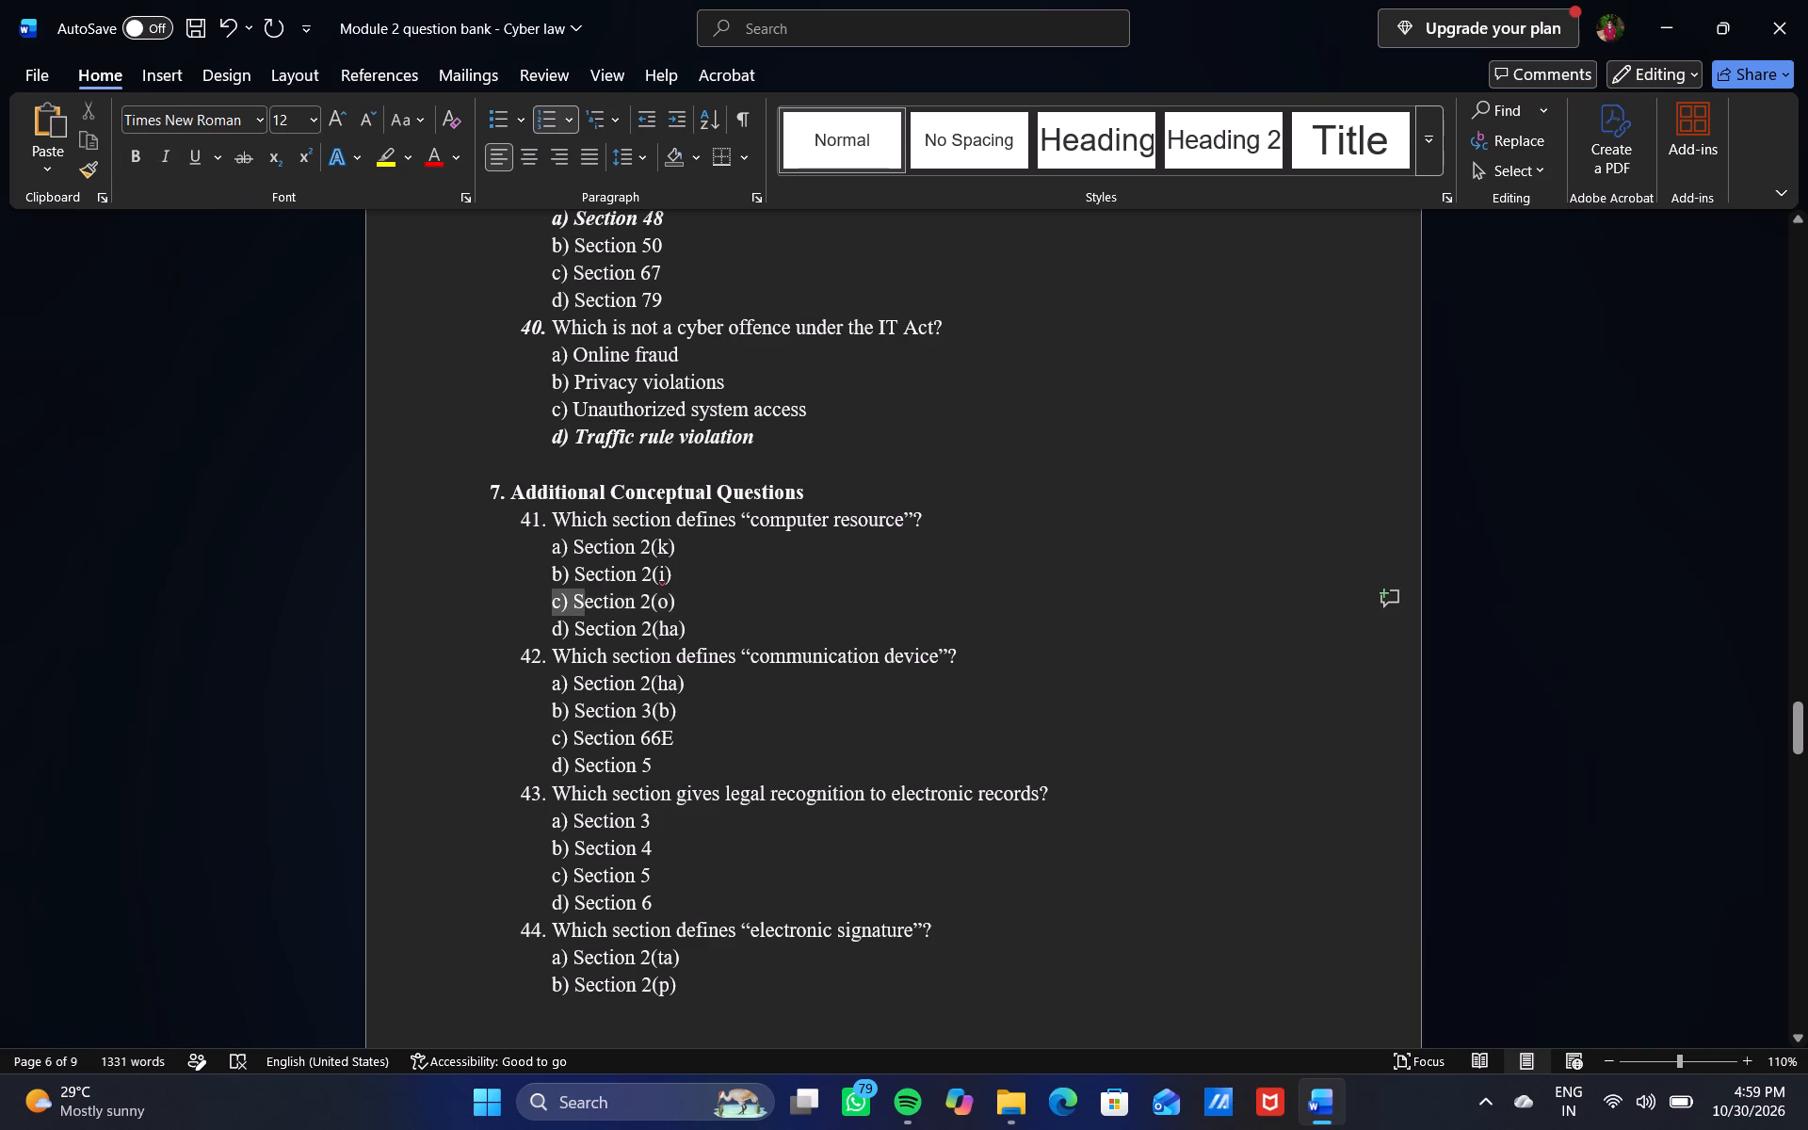
pyautogui.moveTo(604, 599); pyautogui.dragTo(702, 612)
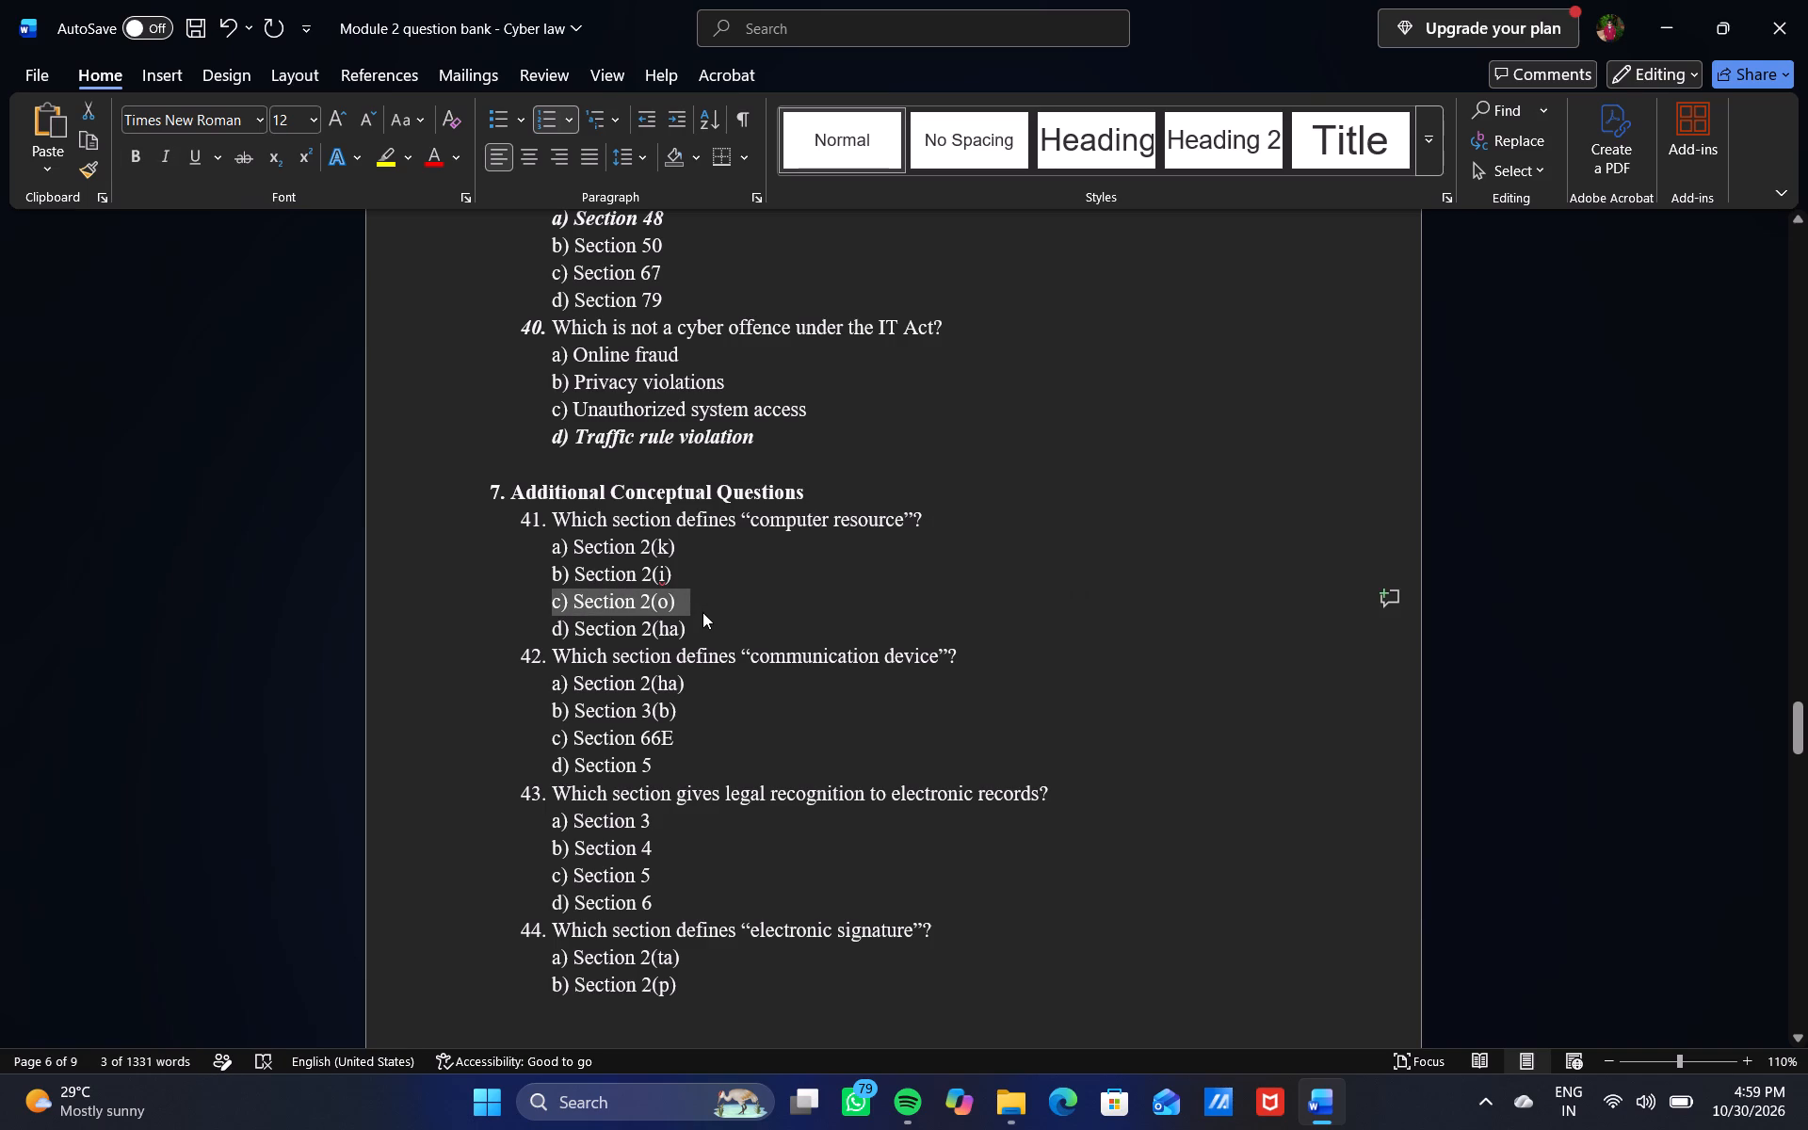
pyautogui.hotkey('ctrl', 'b')
pyautogui.hotkey('ctrl', 'i')
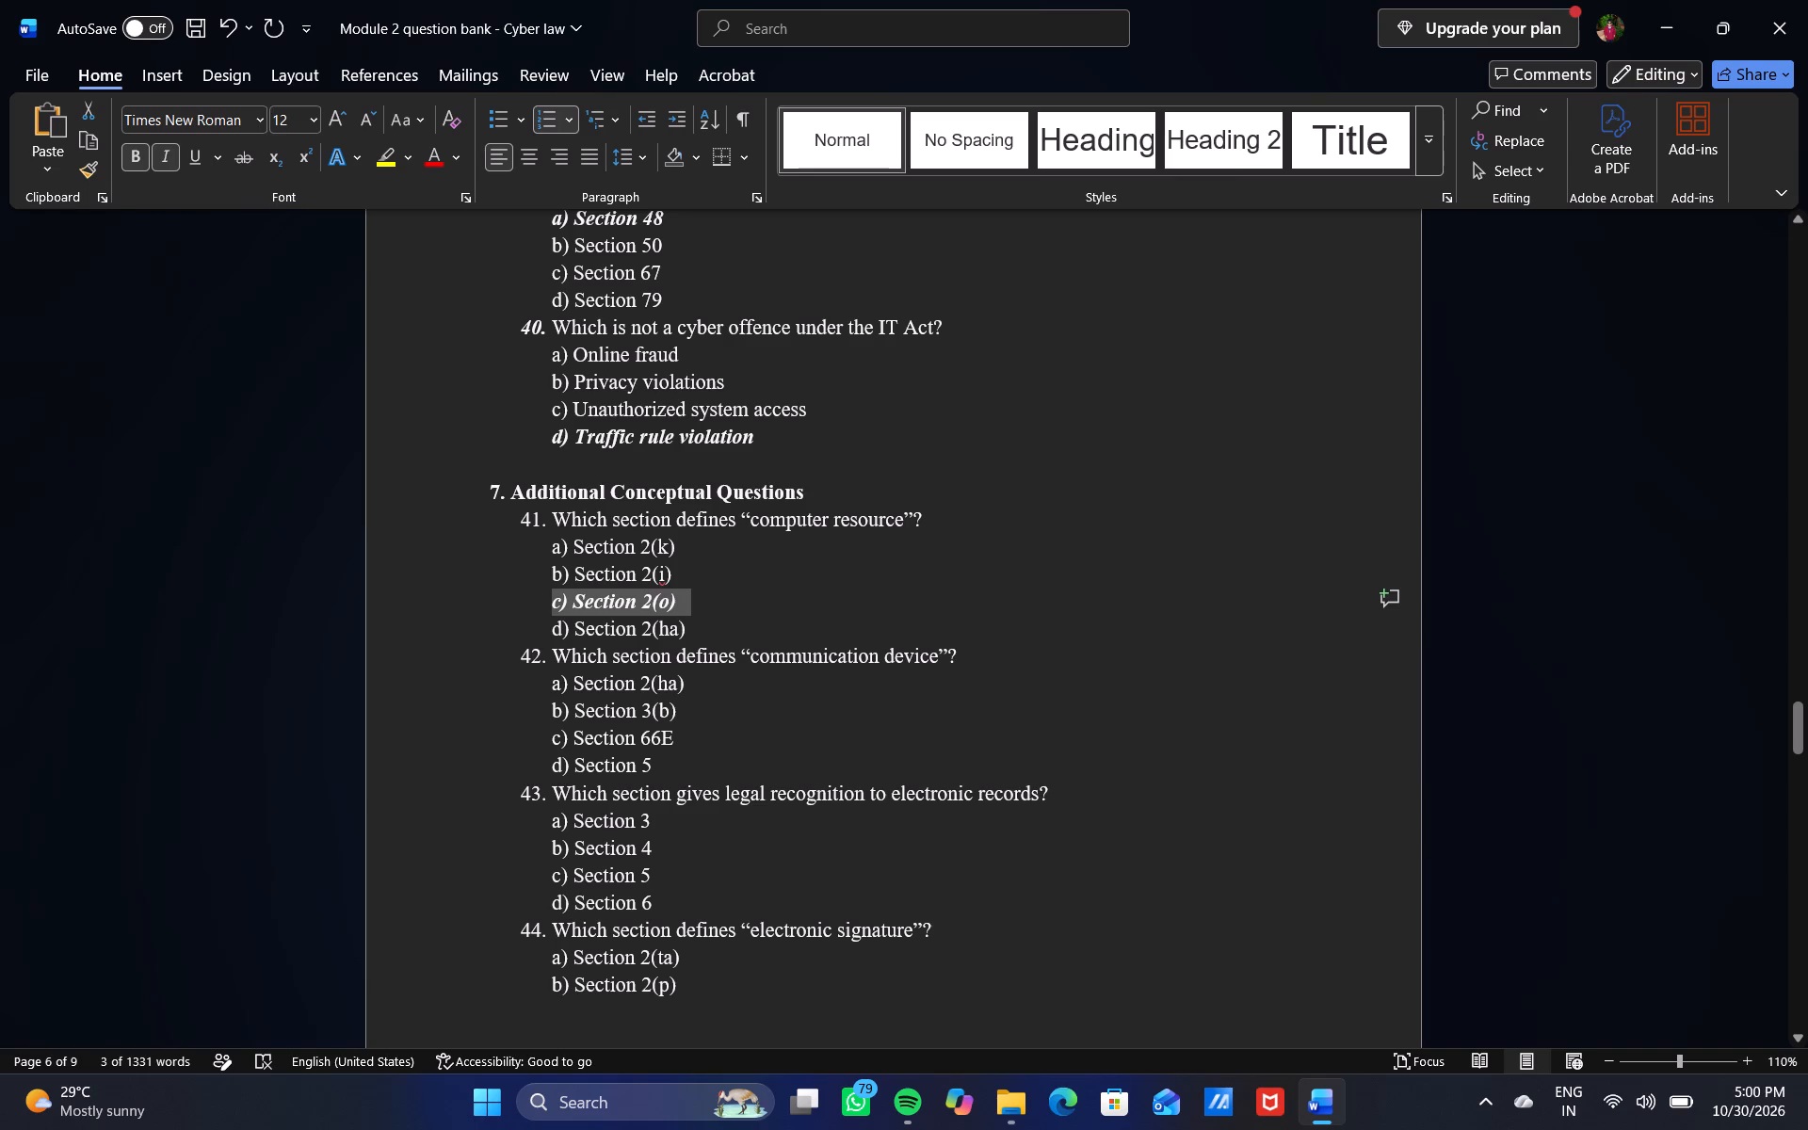
# Format the whole of option "a) Section 2(ha)" under question 42 in bold and italic.
pyautogui.moveTo(555, 678); pyautogui.dragTo(704, 692)
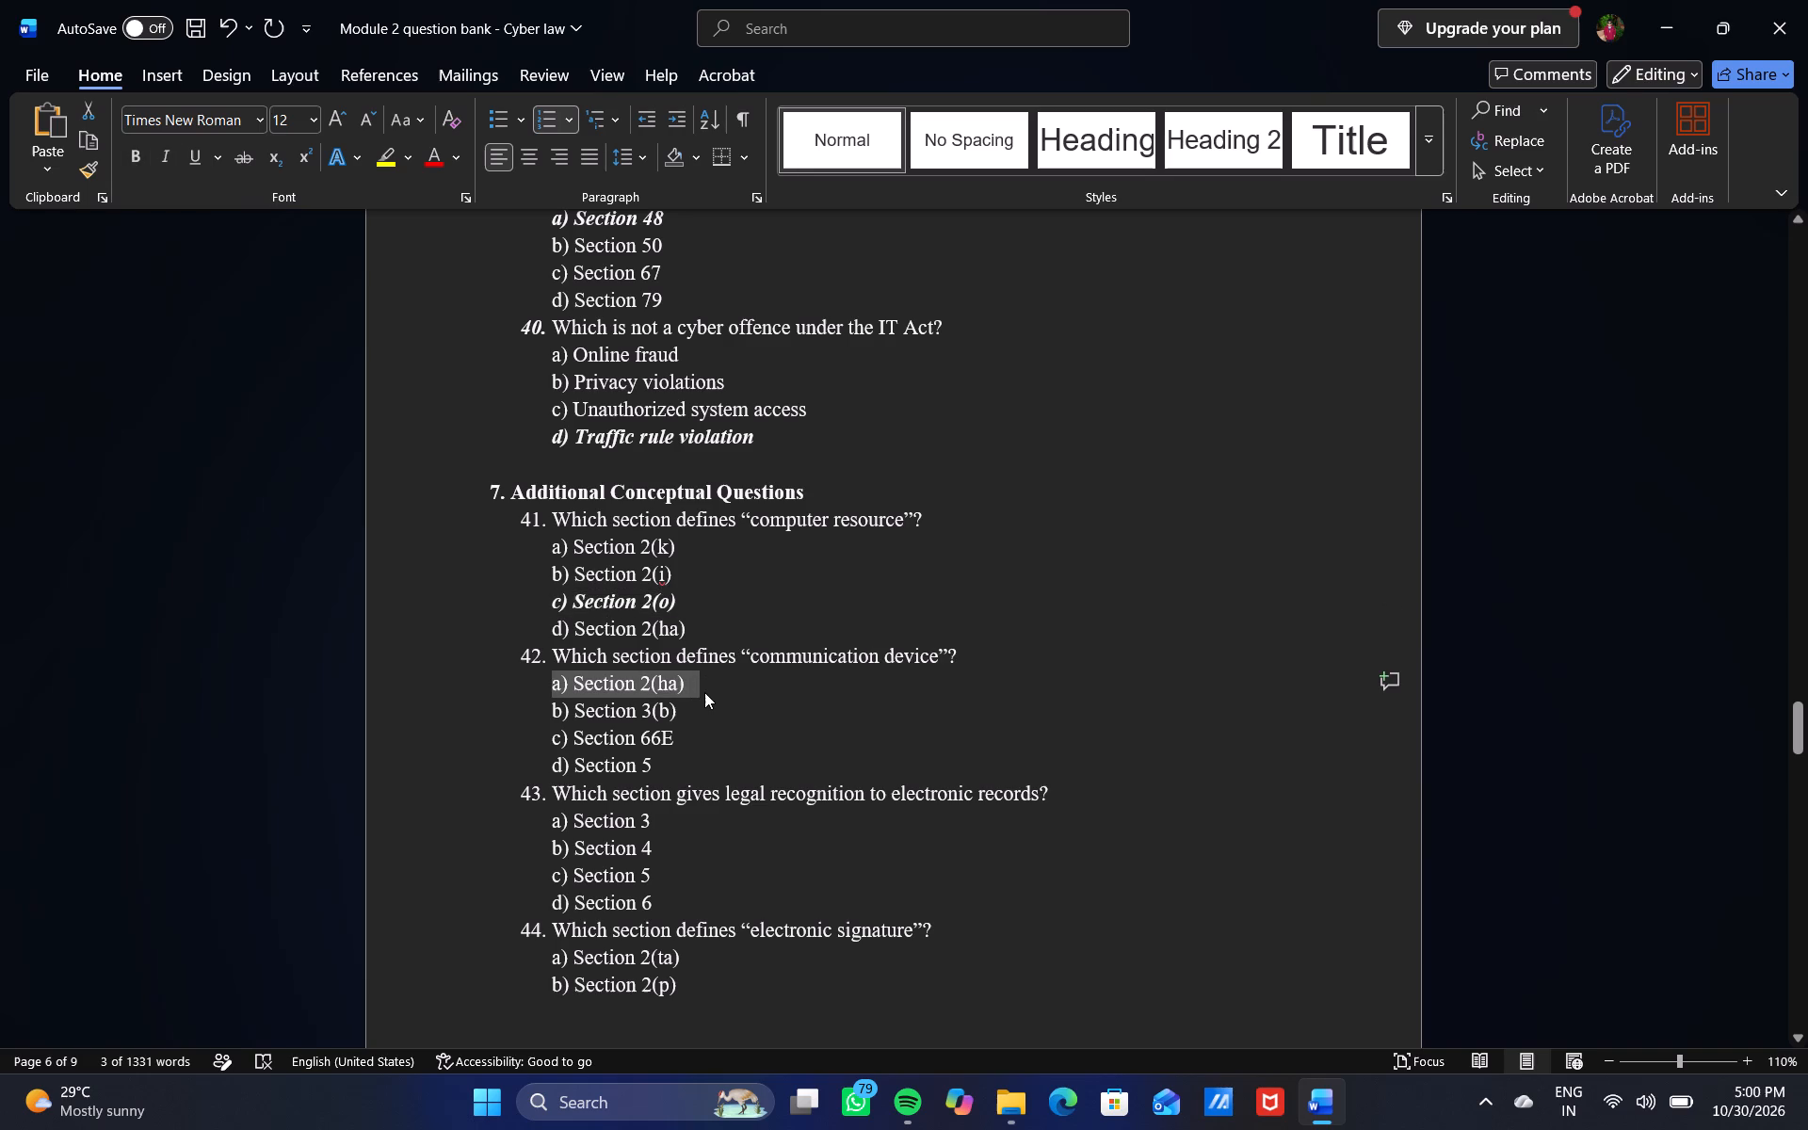
pyautogui.hotkey('ctrl', 'b')
pyautogui.hotkey('ctrl', 'i')
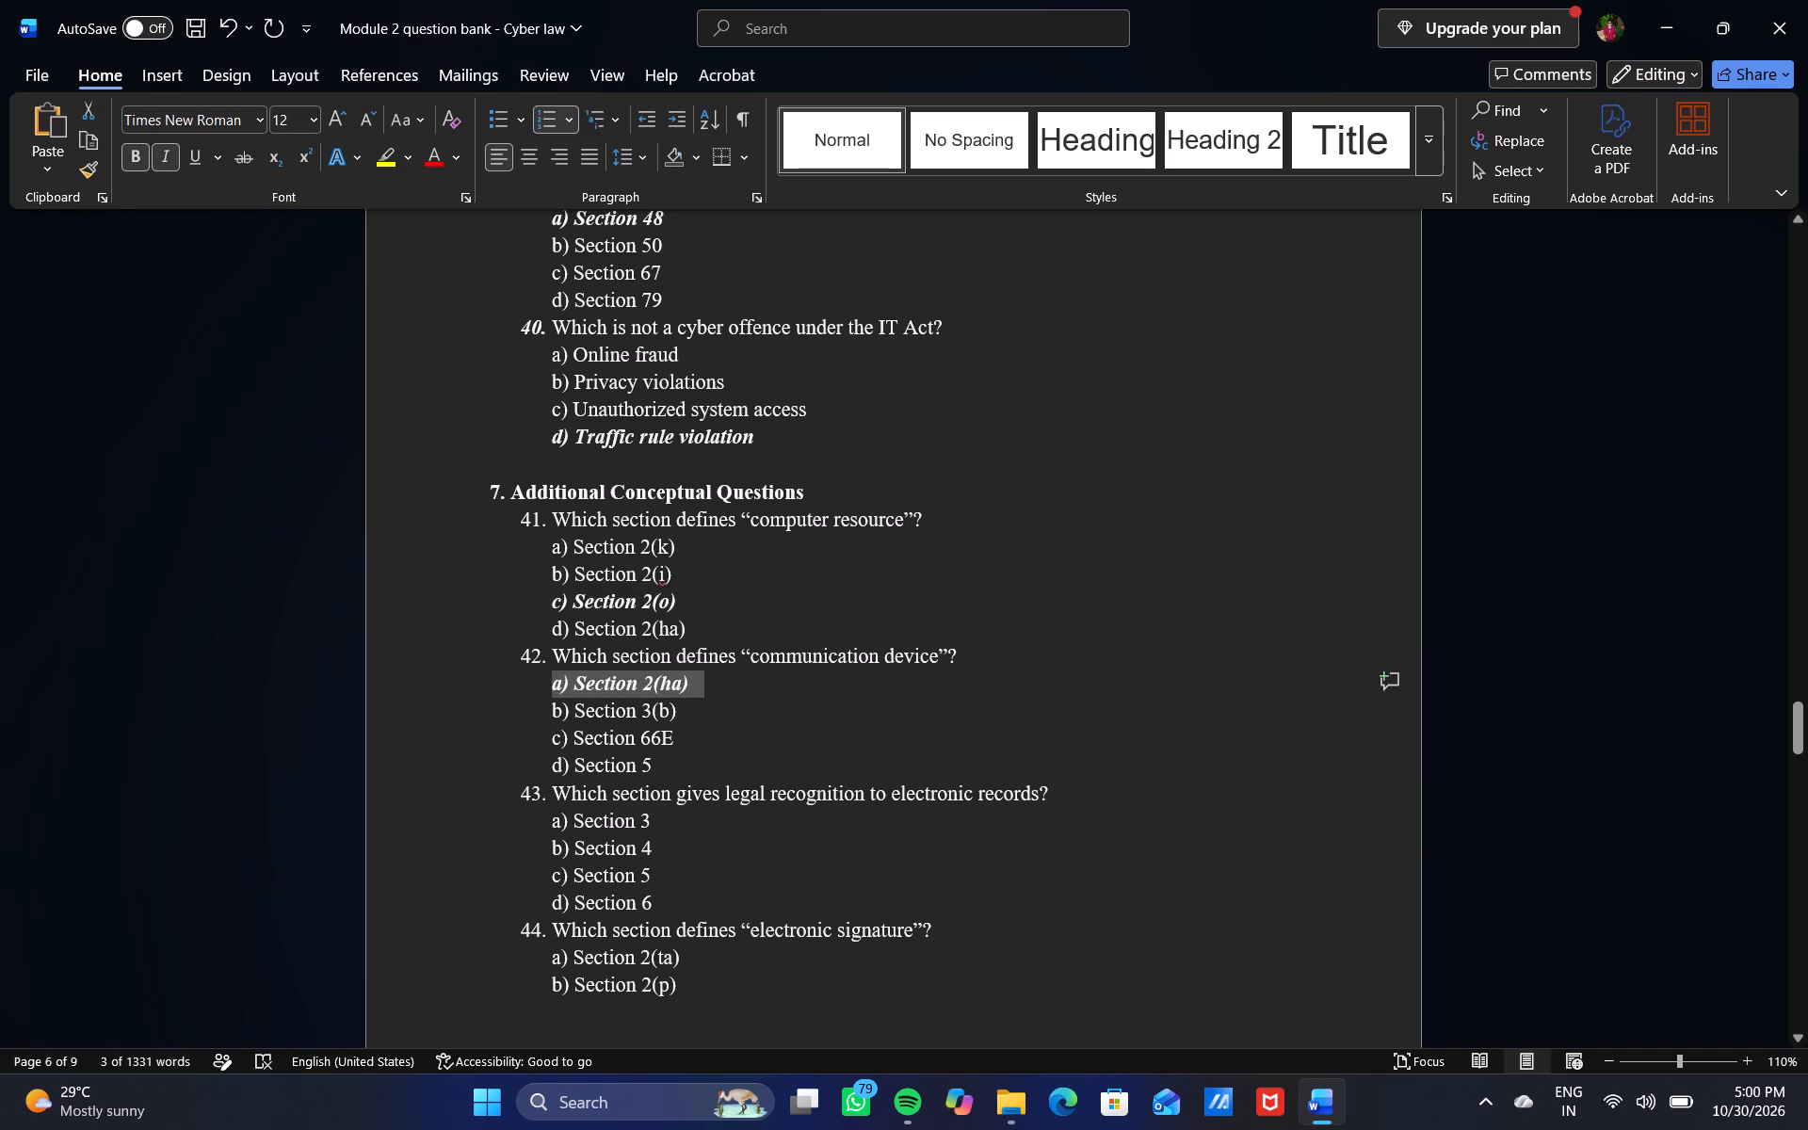
pyautogui.click(750, 898)
# Format the whole of option "b) Section 4" under question 43 in bold and italic.
pyautogui.scroll(-1, 750, 898)
pyautogui.scroll(4, 750, 898)
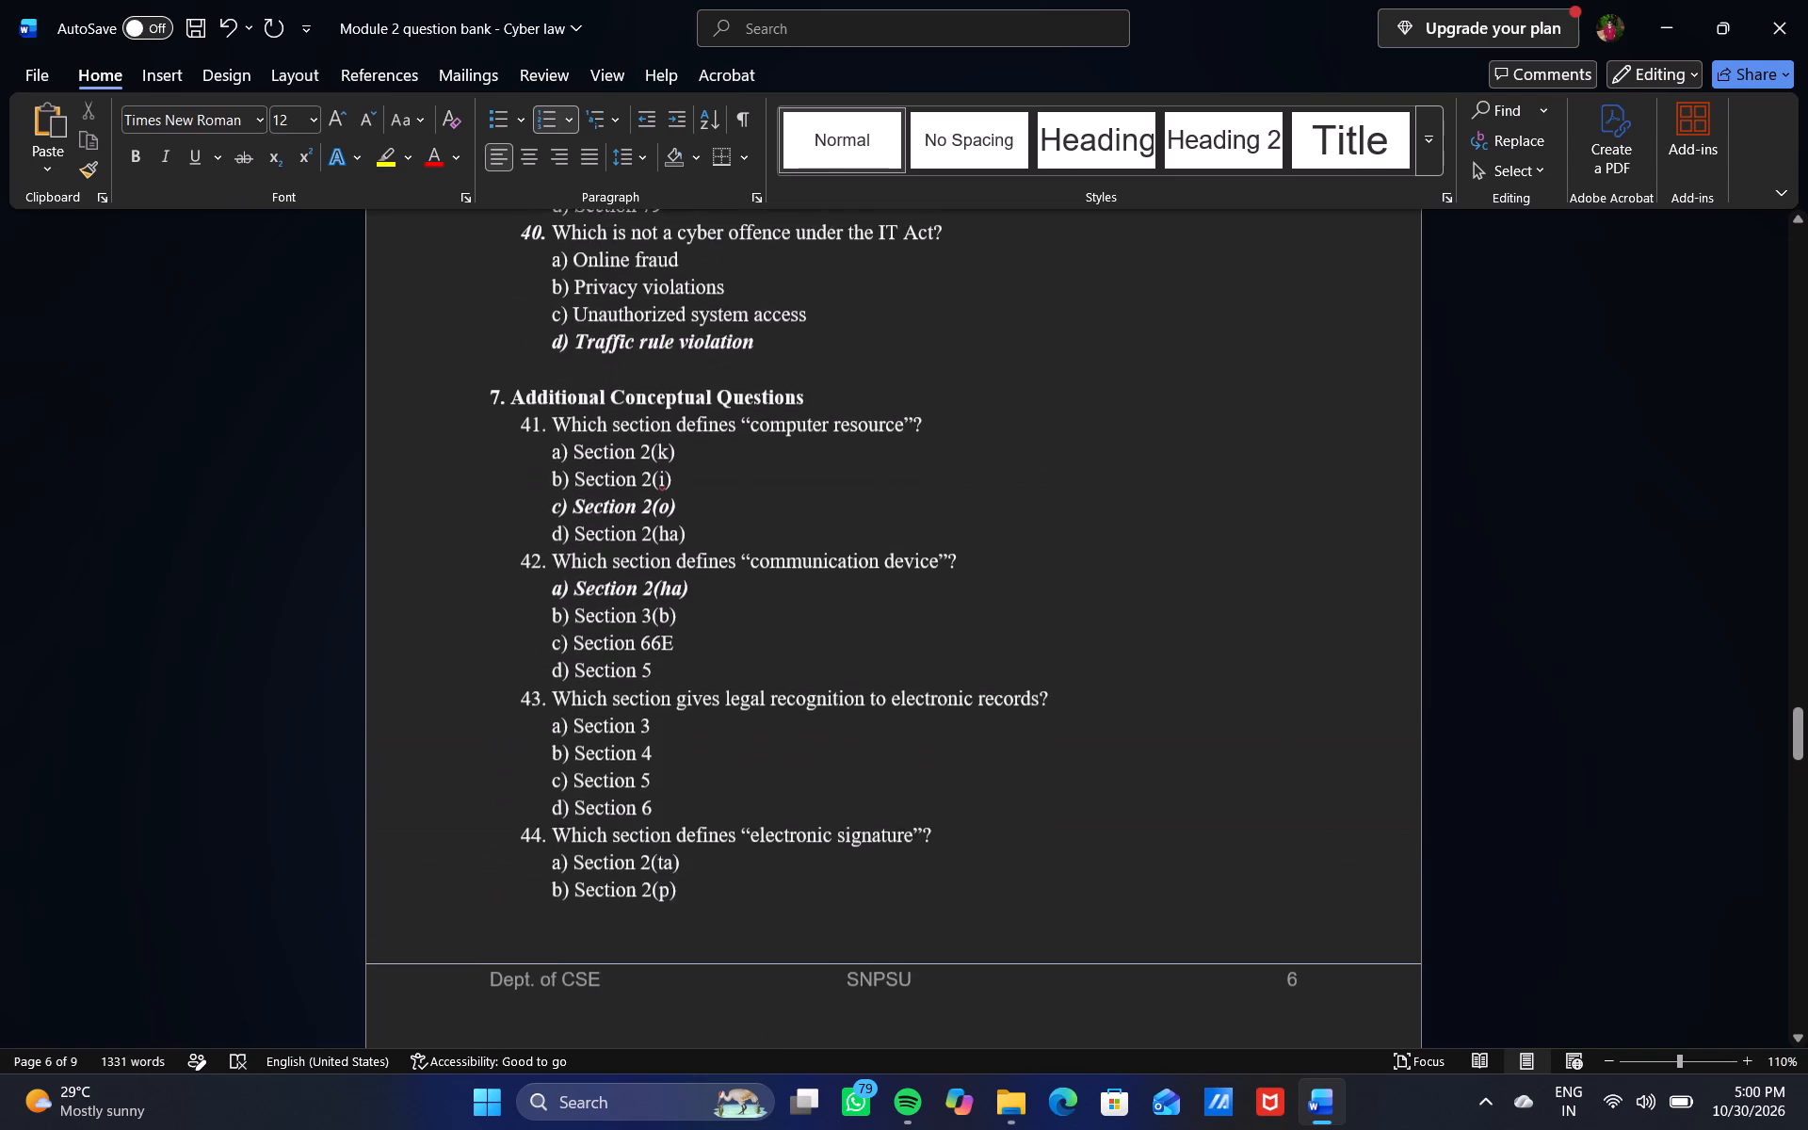
pyautogui.scroll(1, 750, 898)
pyautogui.scroll(-1, 750, 898)
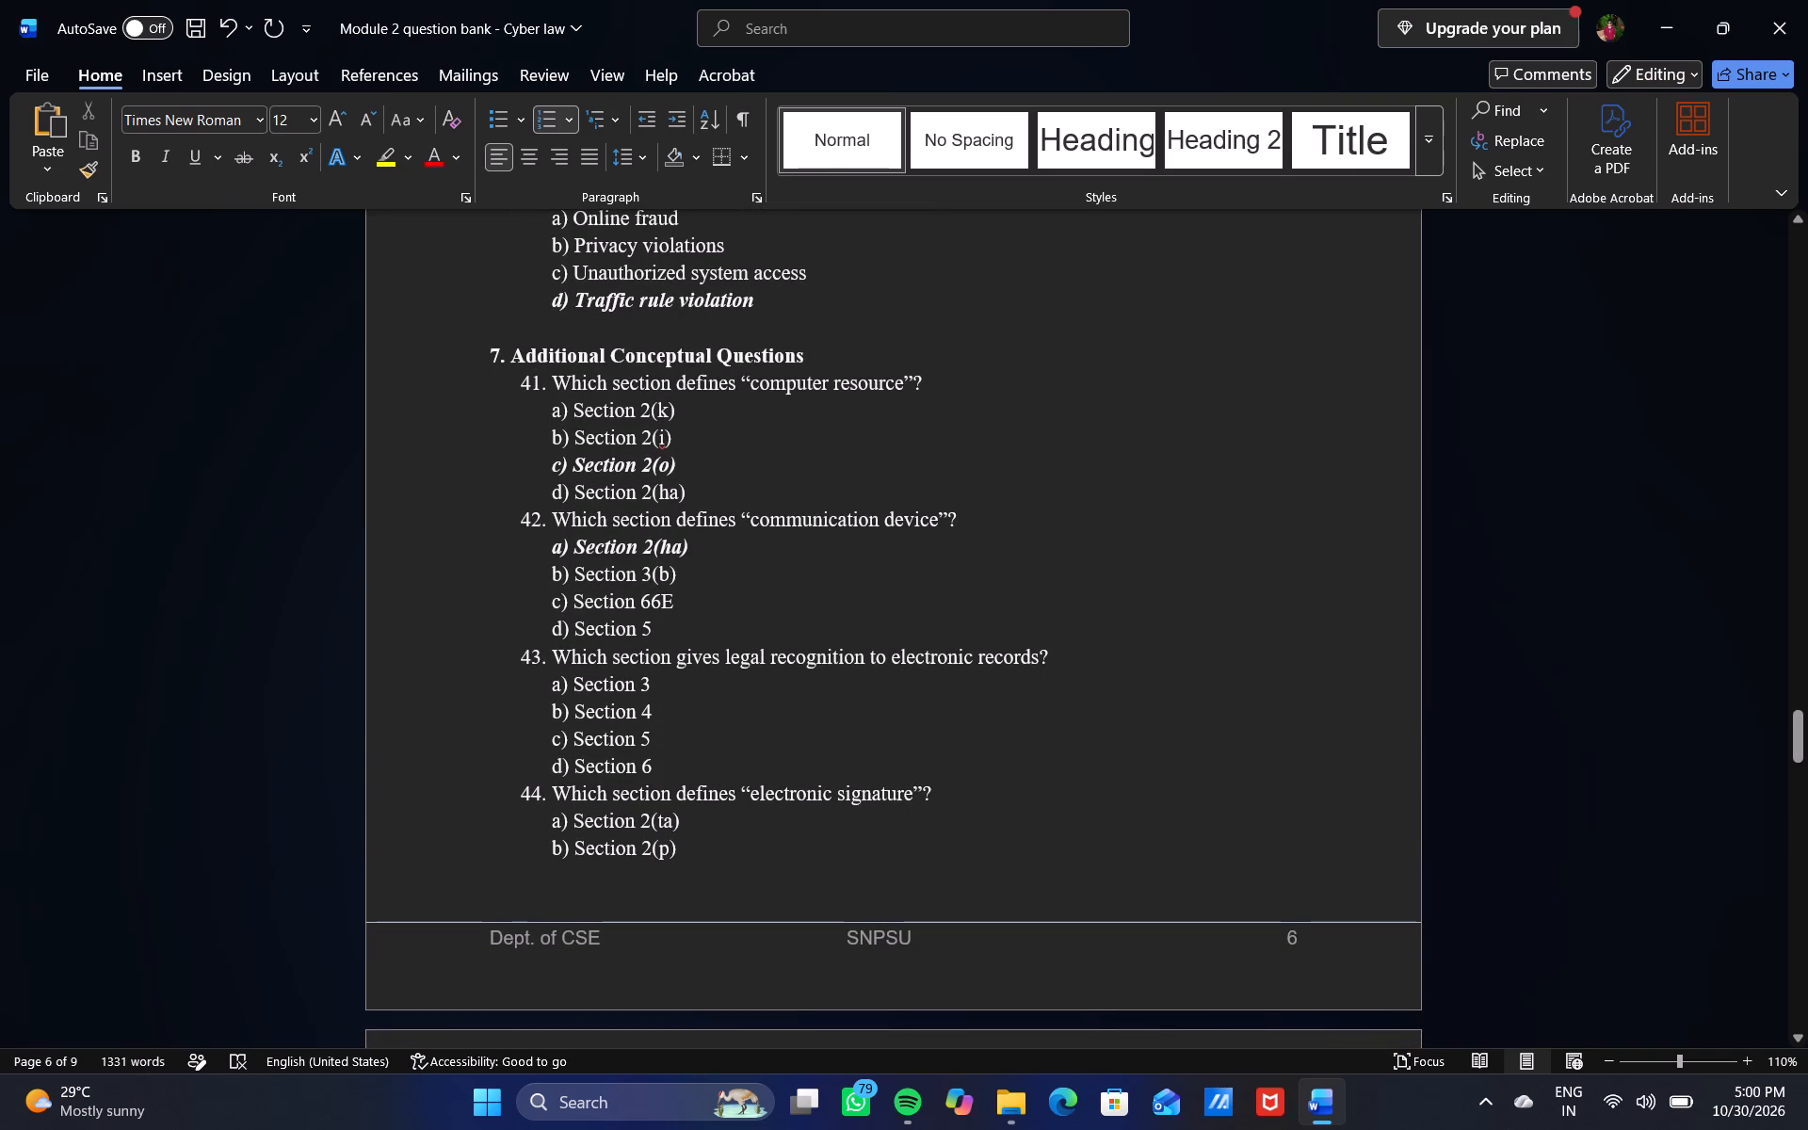
pyautogui.moveTo(543, 711); pyautogui.dragTo(691, 718)
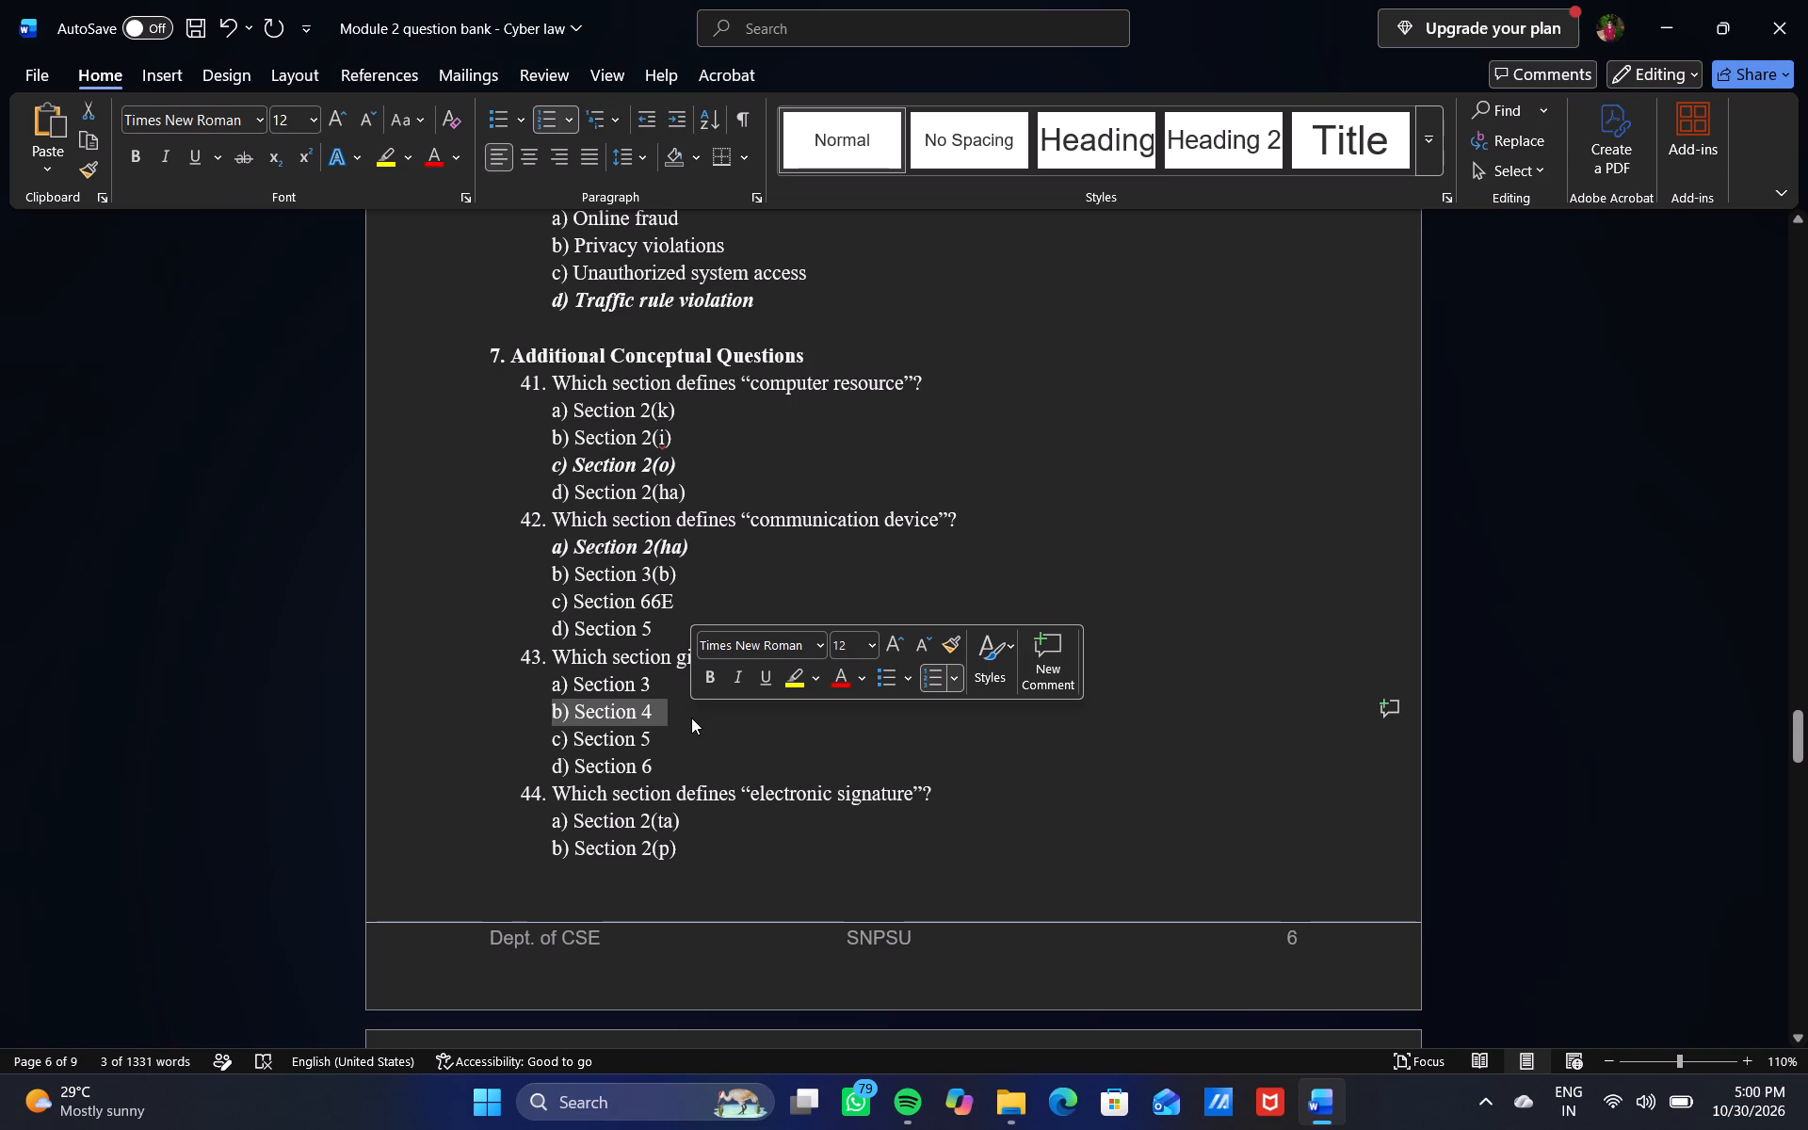
pyautogui.hotkey('ctrl', 'b')
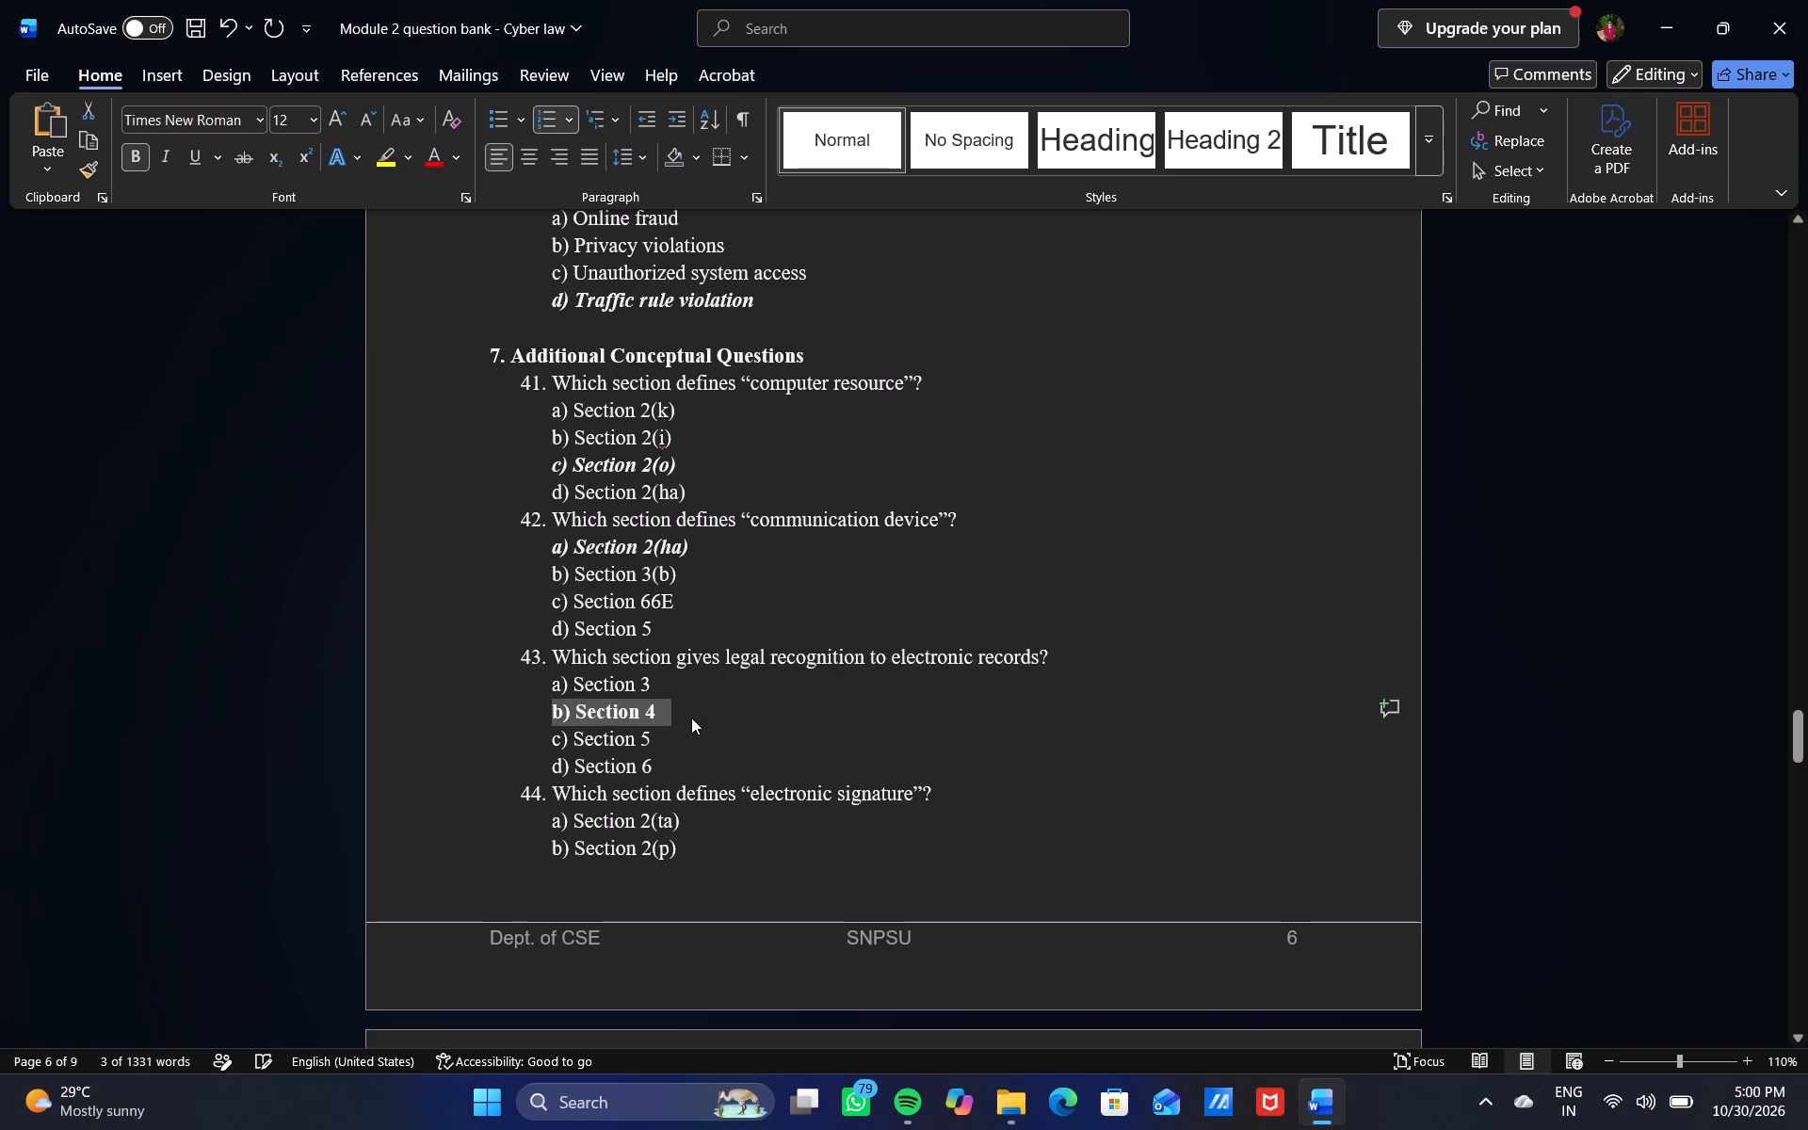
pyautogui.hotkey('ctrl', 'i')
# Format the whole of option "a) Section 2(ta)" under question 44 in bold and italic.
pyautogui.scroll(-1, 783, 845)
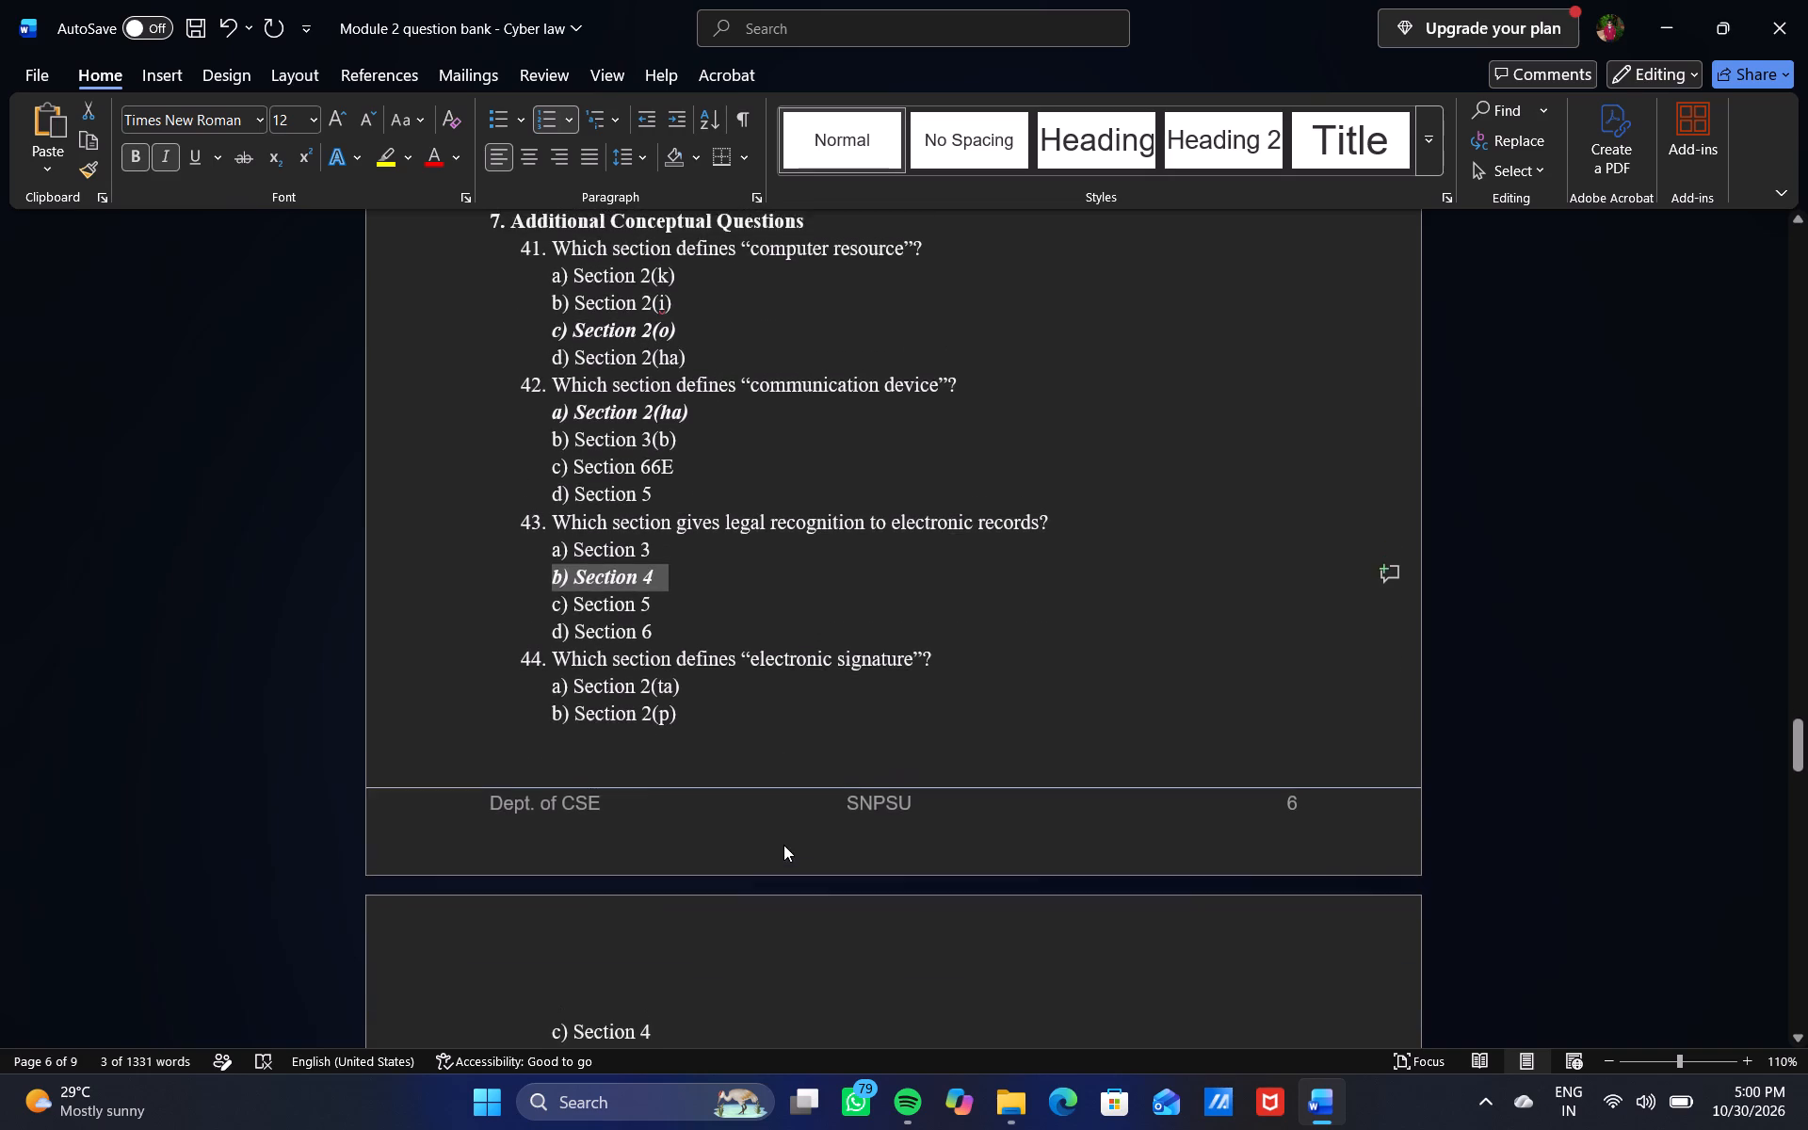
pyautogui.scroll(-1, 783, 845)
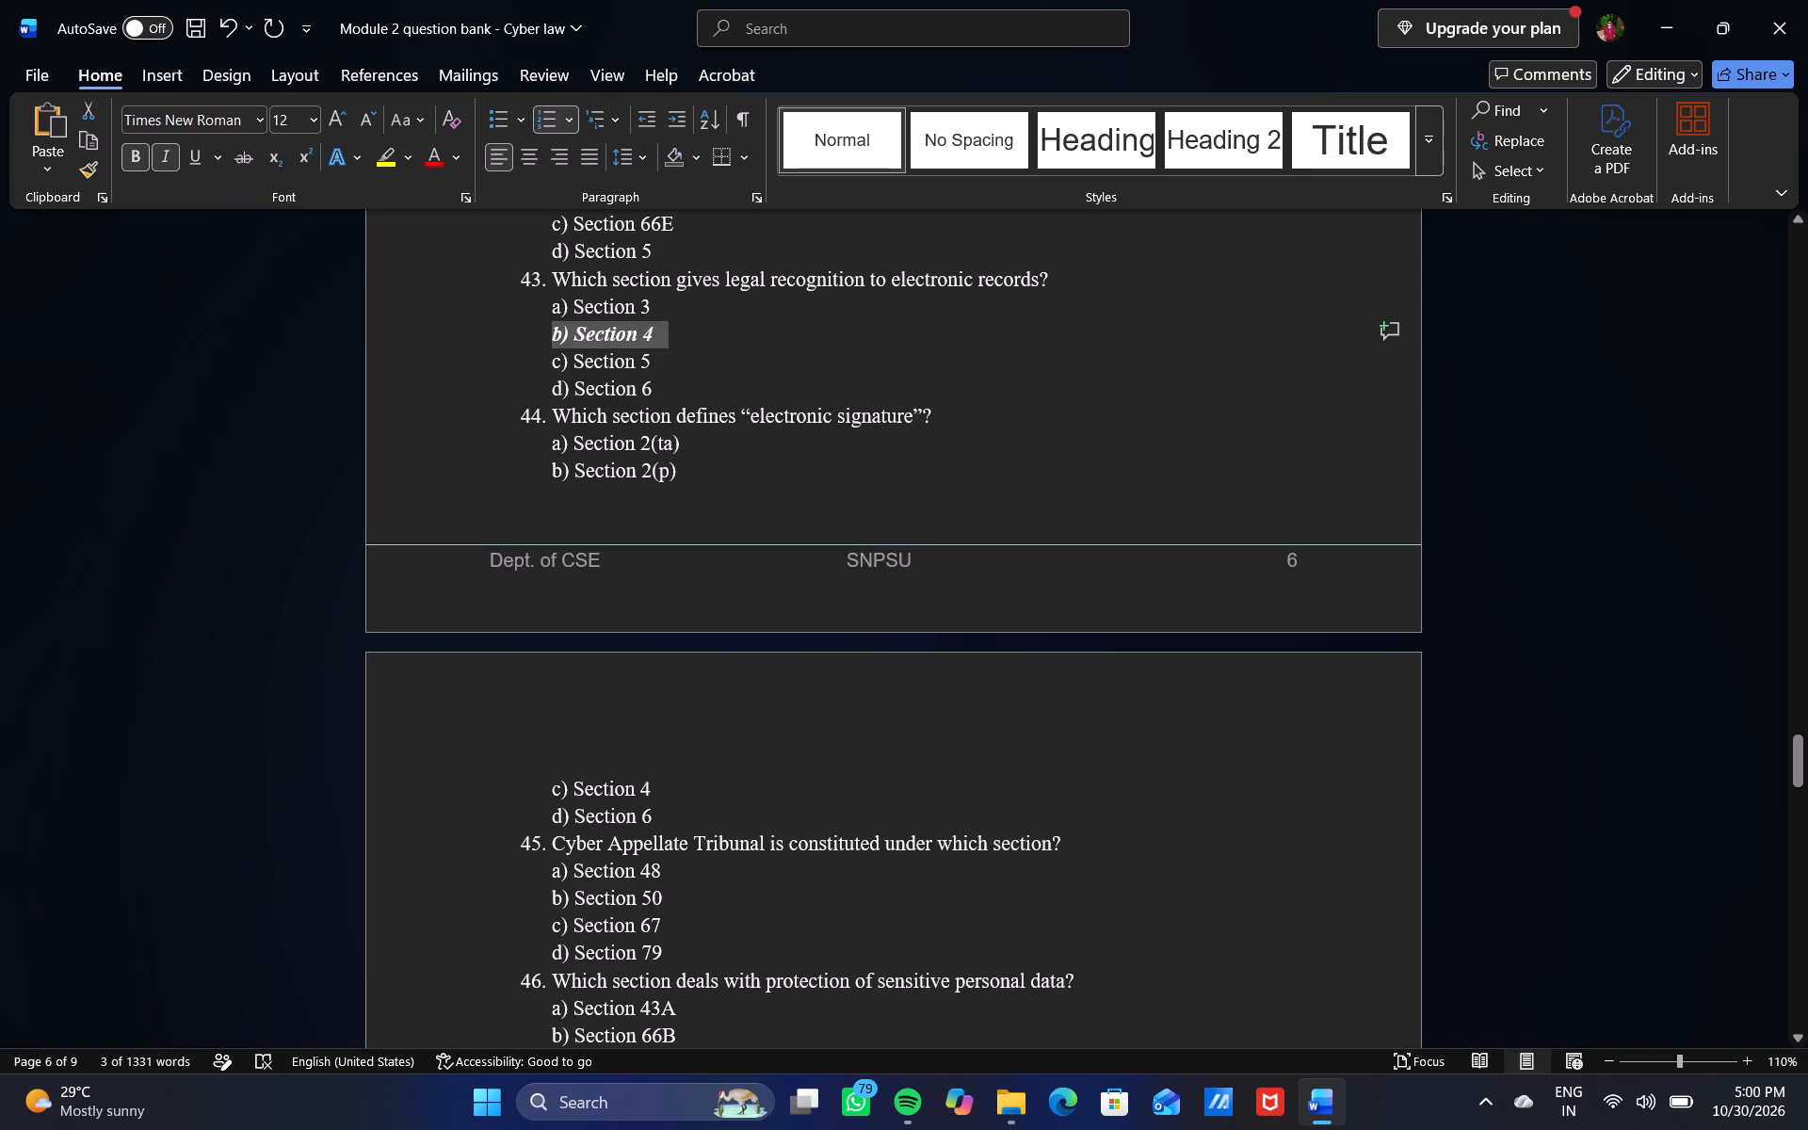
pyautogui.moveTo(545, 445); pyautogui.dragTo(690, 438)
pyautogui.hotkey('ctrl', 'b')
pyautogui.hotkey('ctrl', 'i')
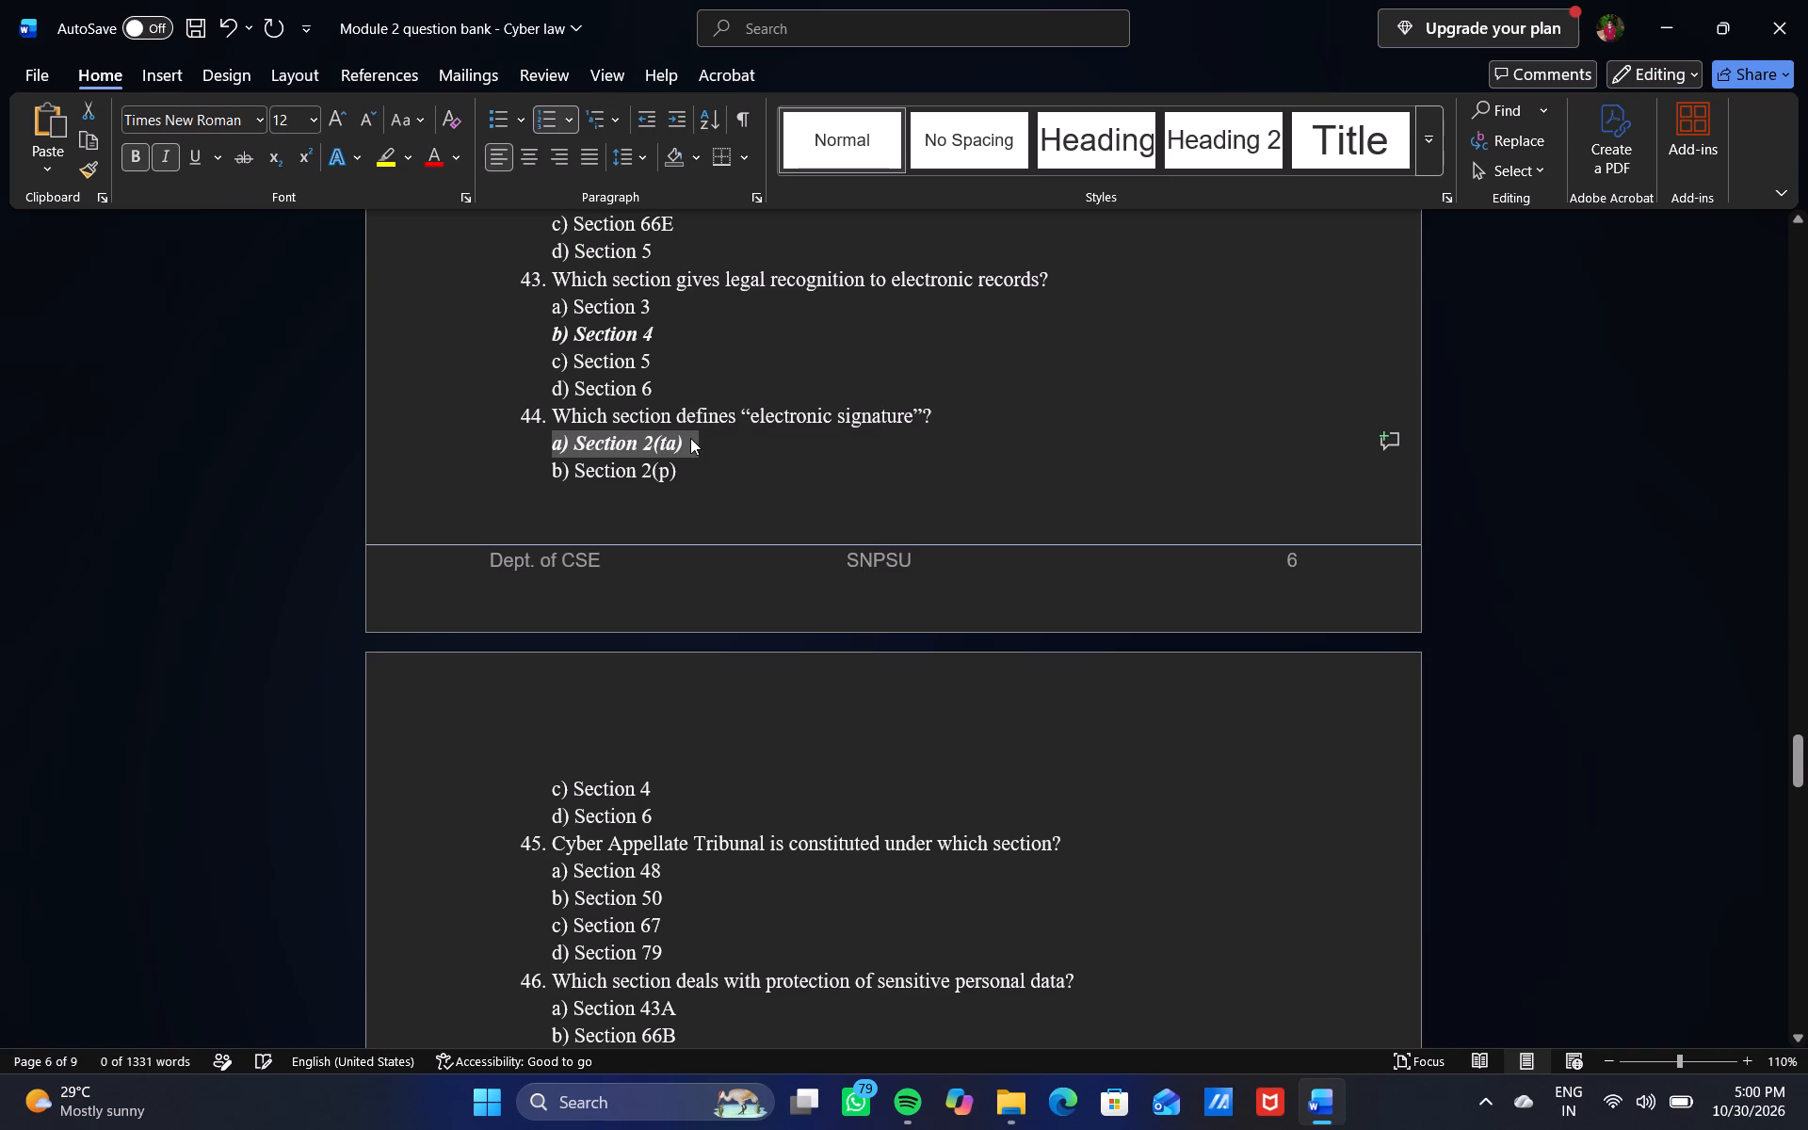
pyautogui.click(766, 677)
# Format the whole of option "a) Section 48" under question 45 in bold and italic.
pyautogui.scroll(-1, 766, 677)
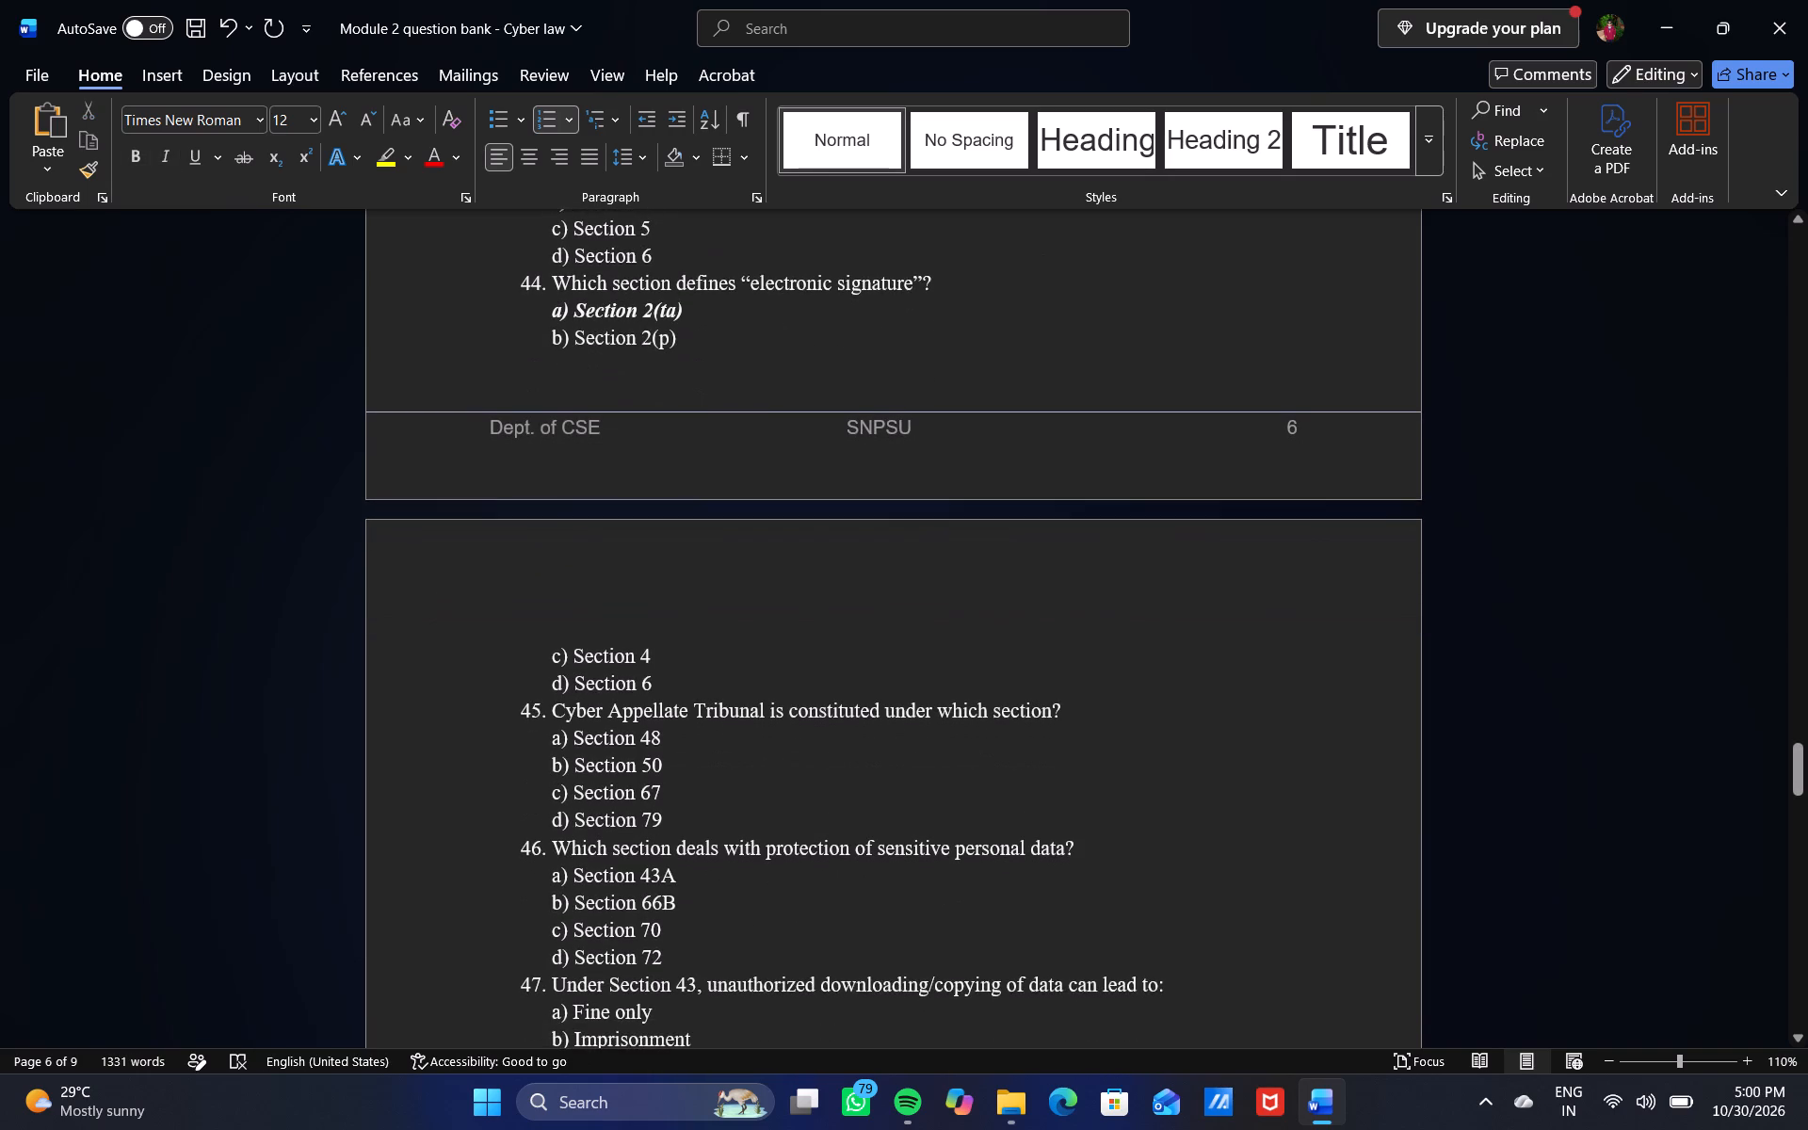
pyautogui.scroll(-1, 766, 677)
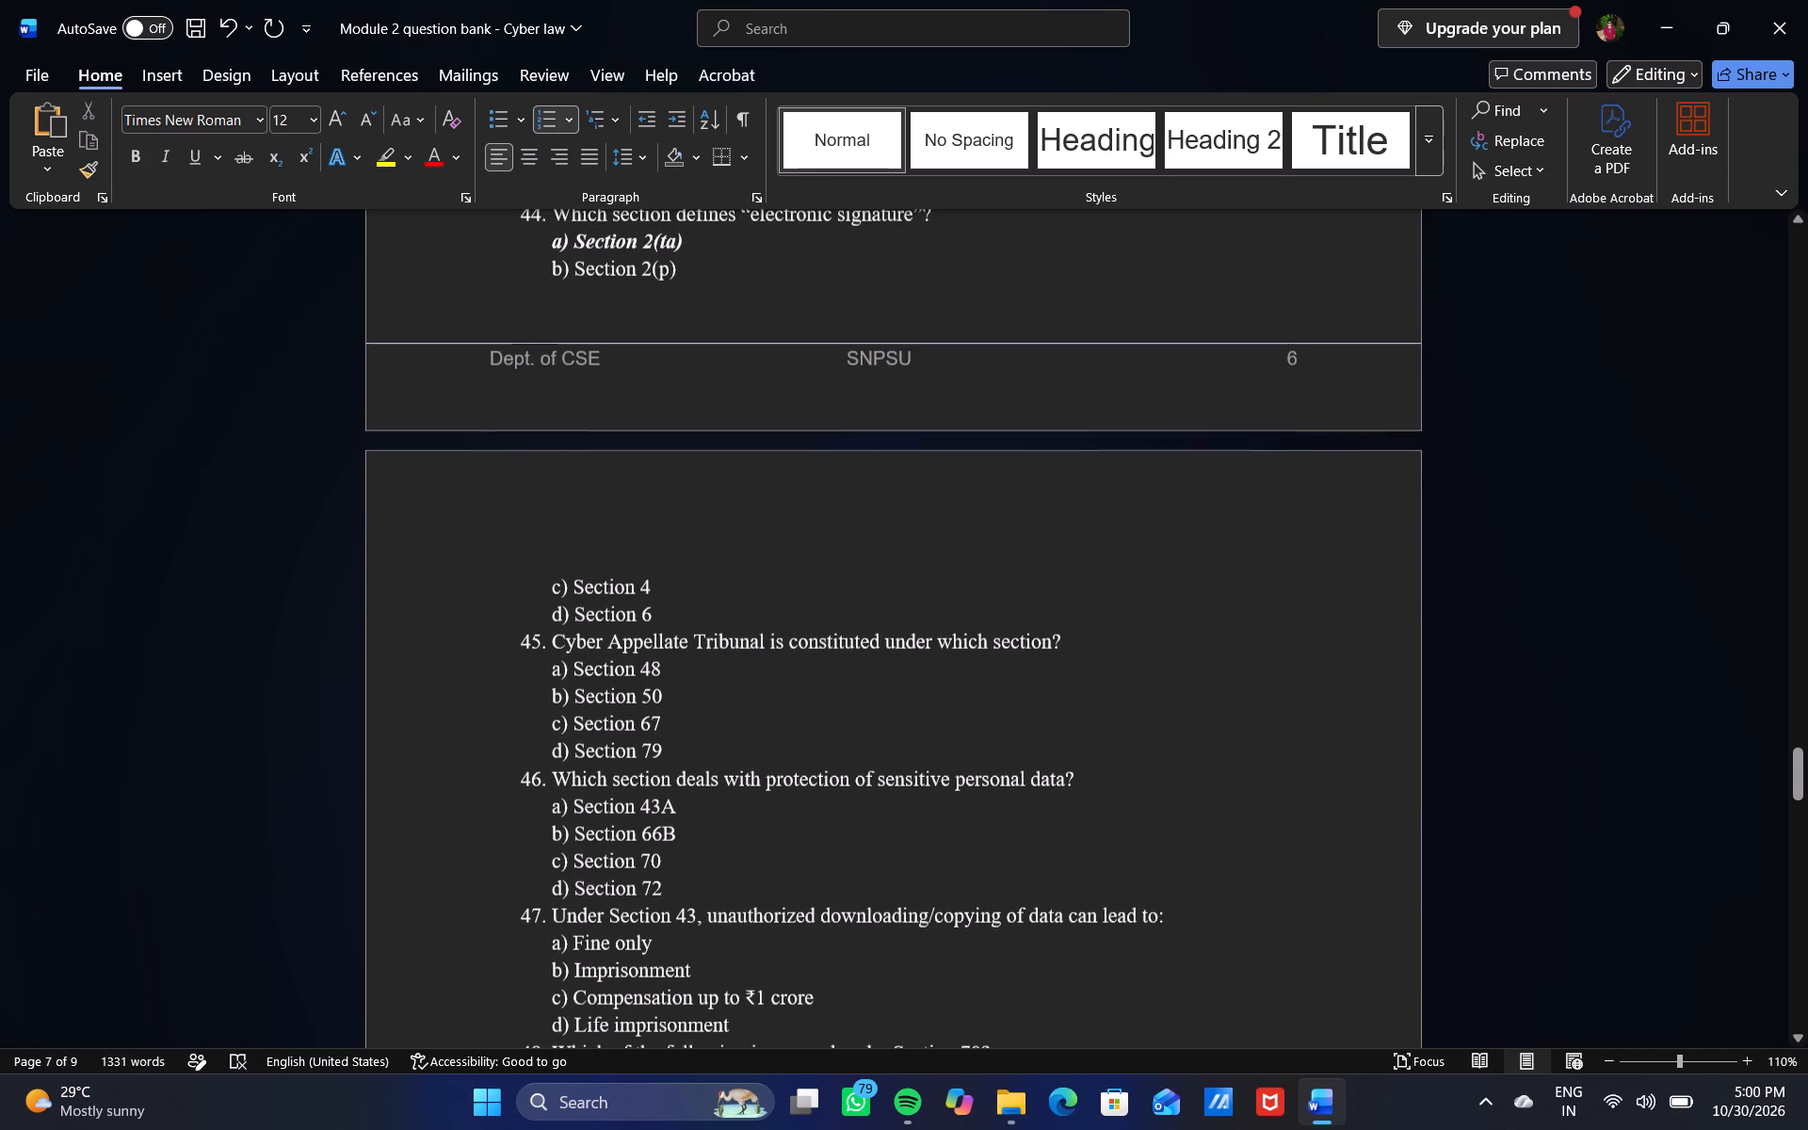
pyautogui.scroll(-1, 766, 677)
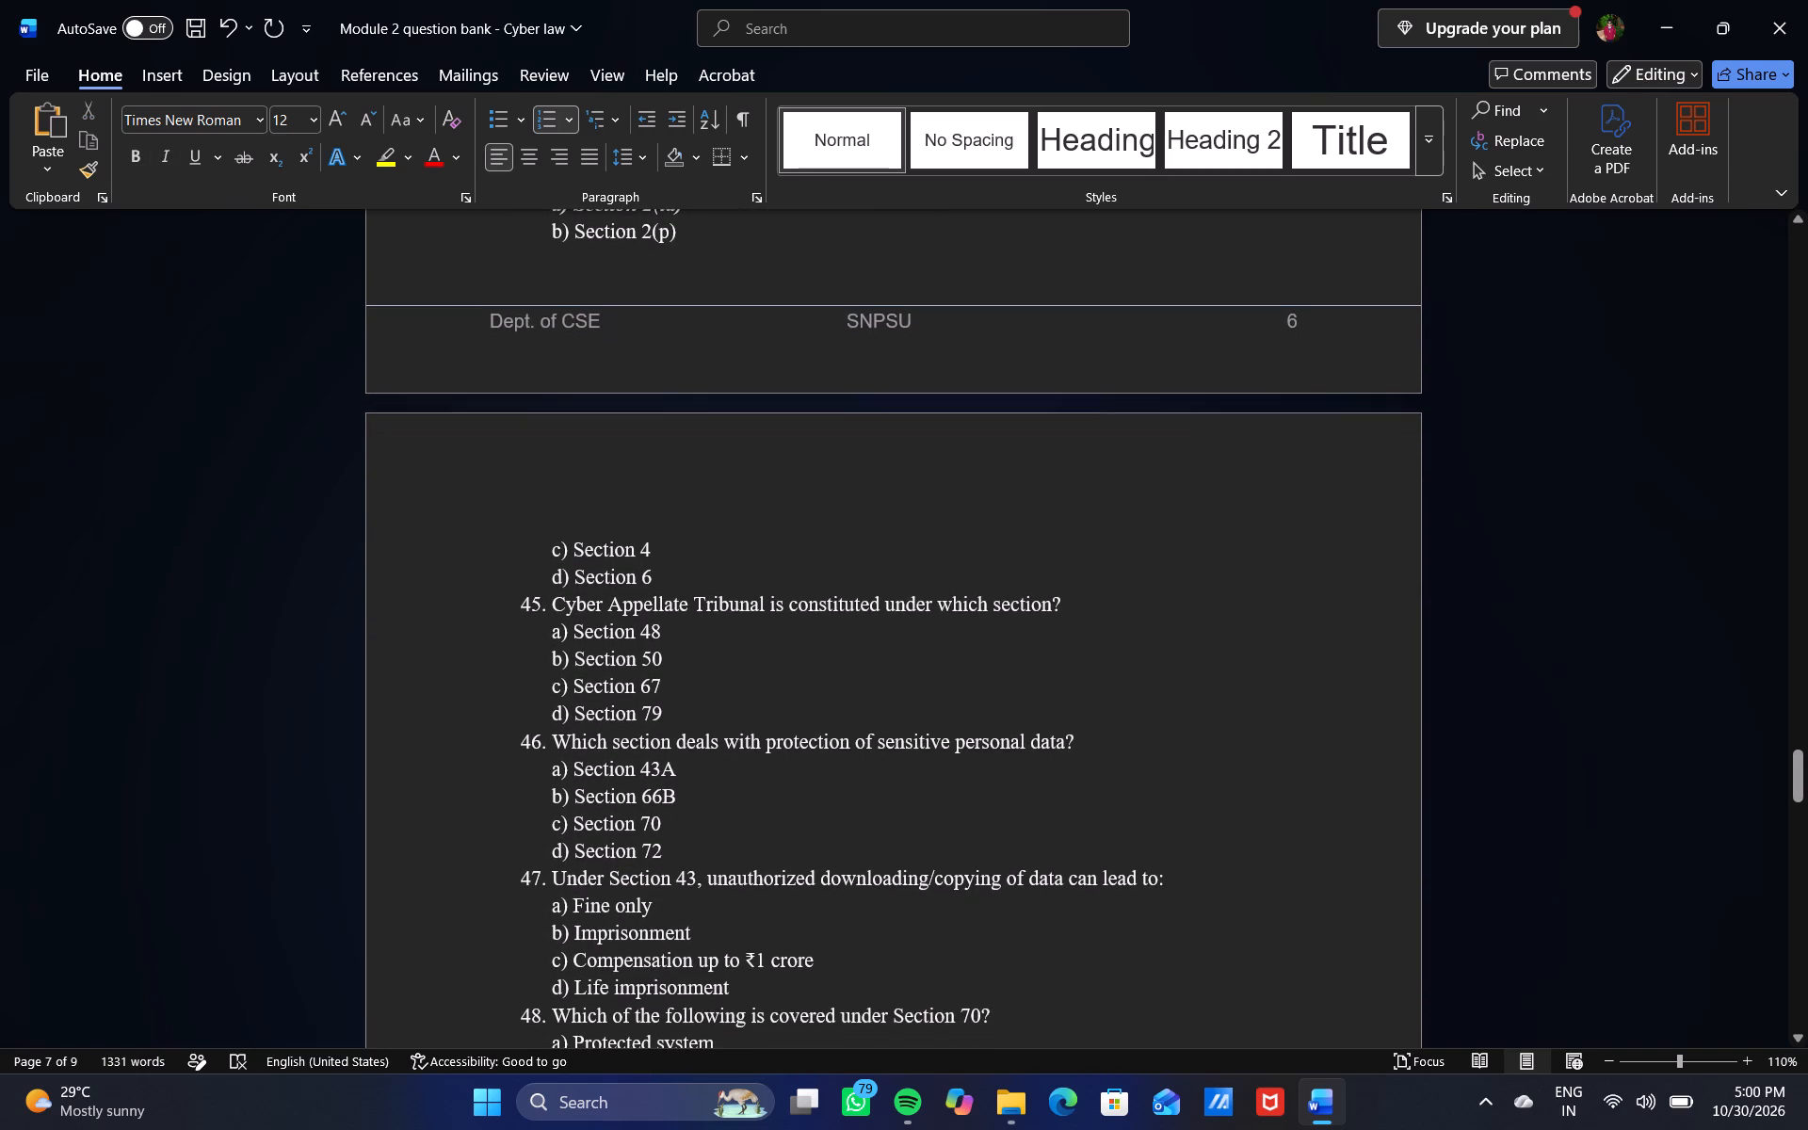
pyautogui.scroll(-2, 766, 677)
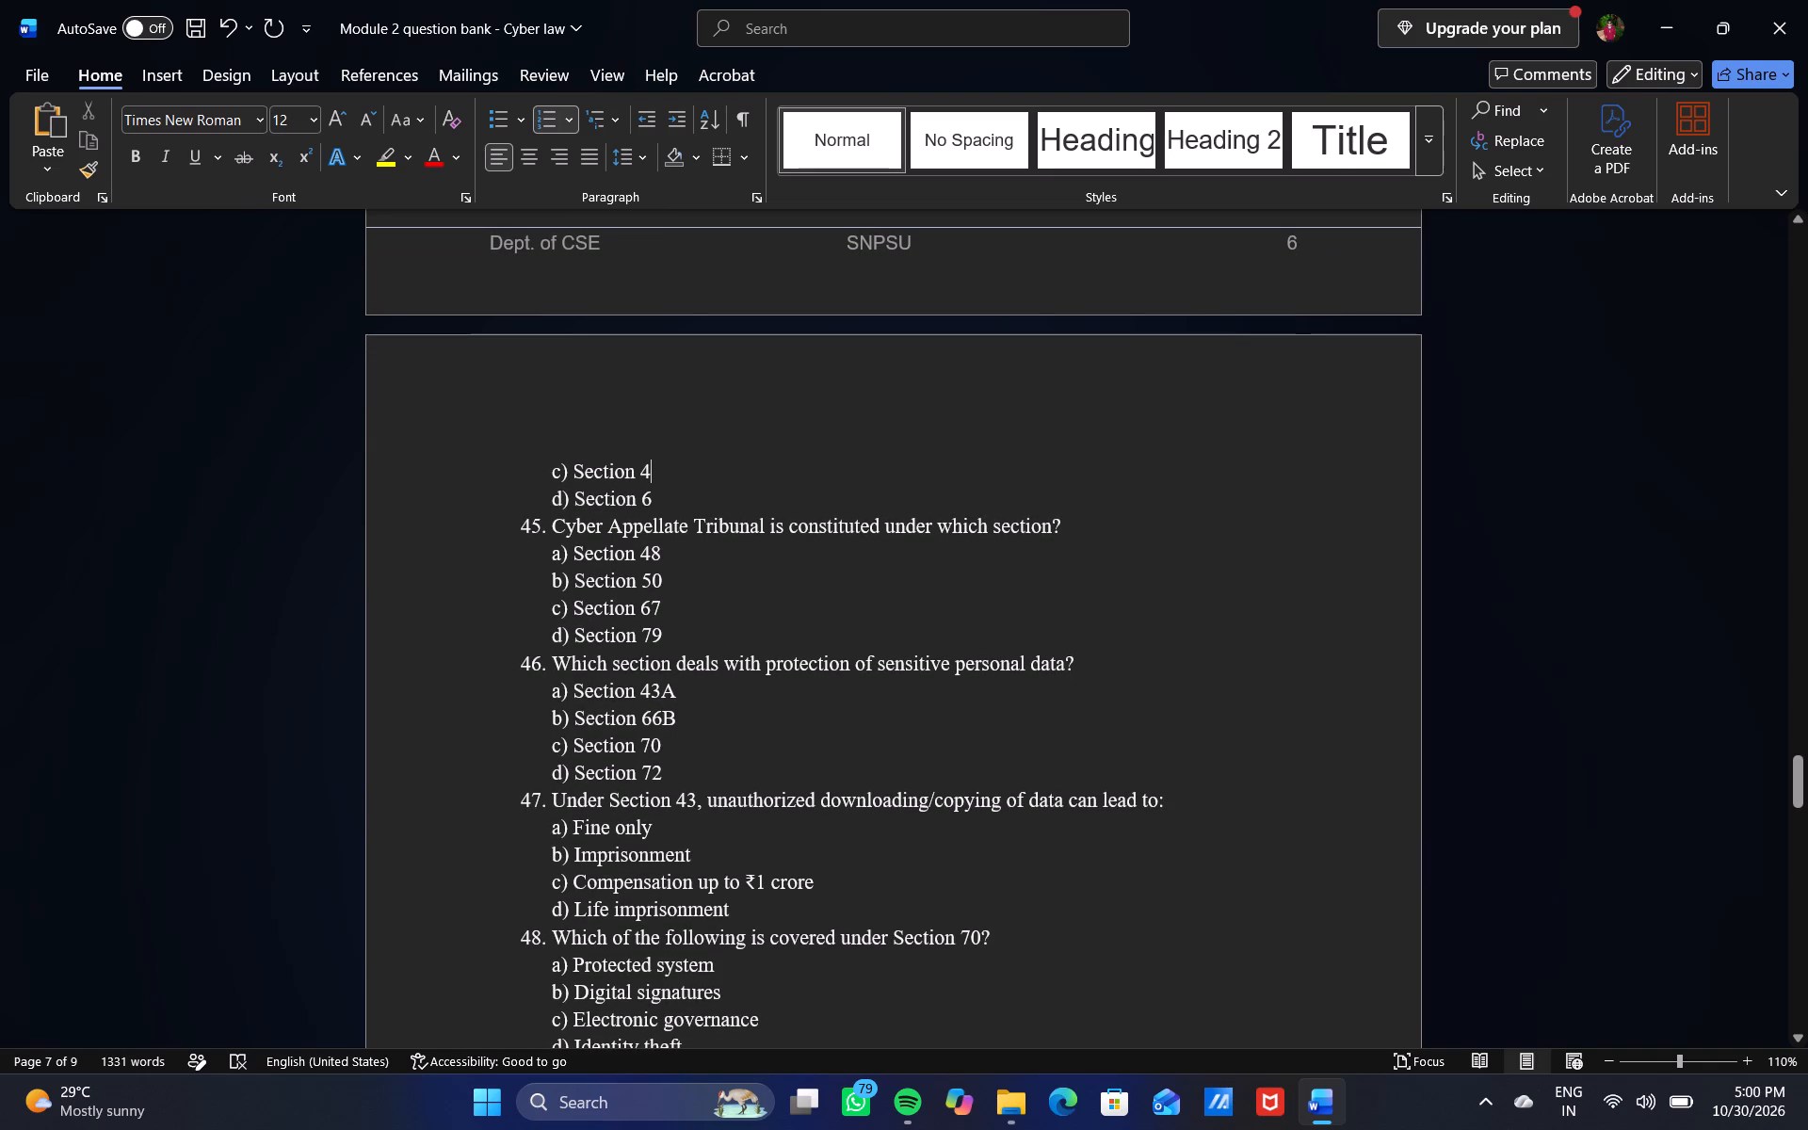
pyautogui.moveTo(554, 557); pyautogui.dragTo(665, 548)
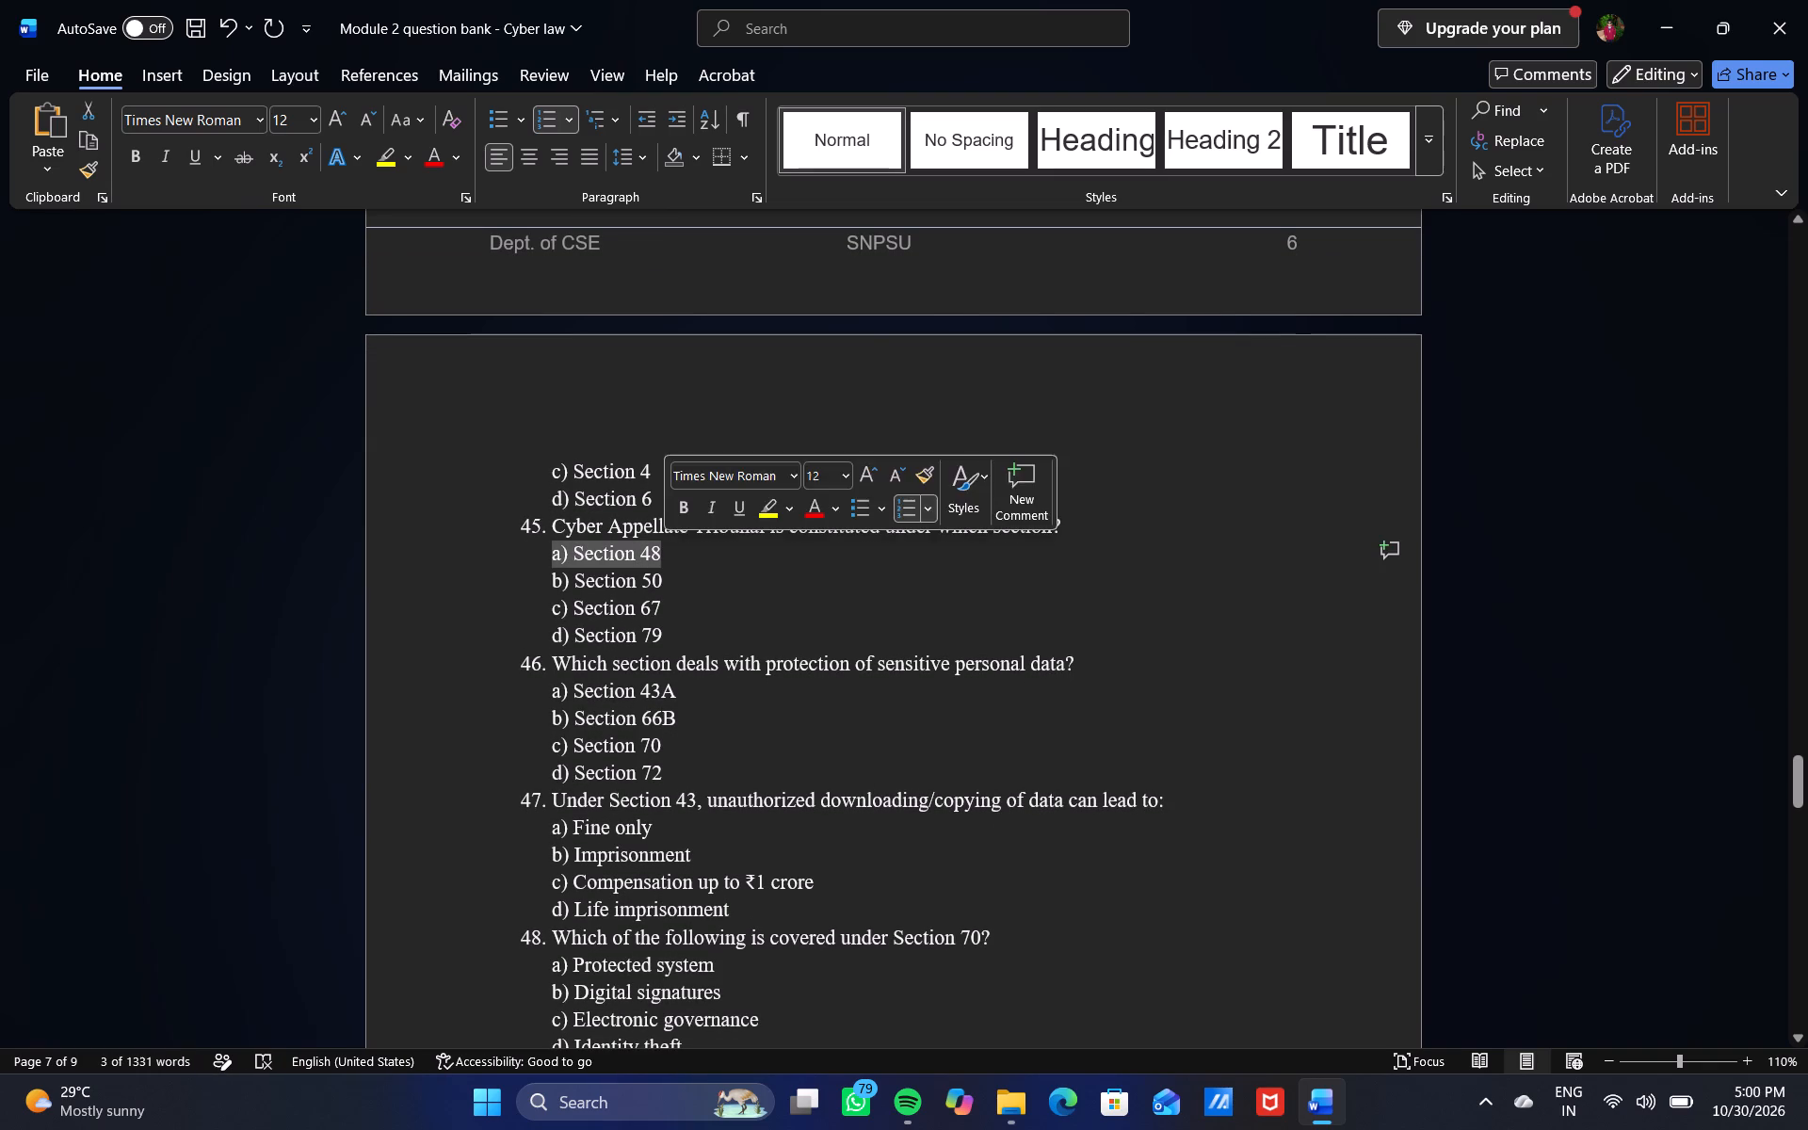
pyautogui.hotkey('ctrl', 'b')
pyautogui.hotkey('ctrl', 'i')
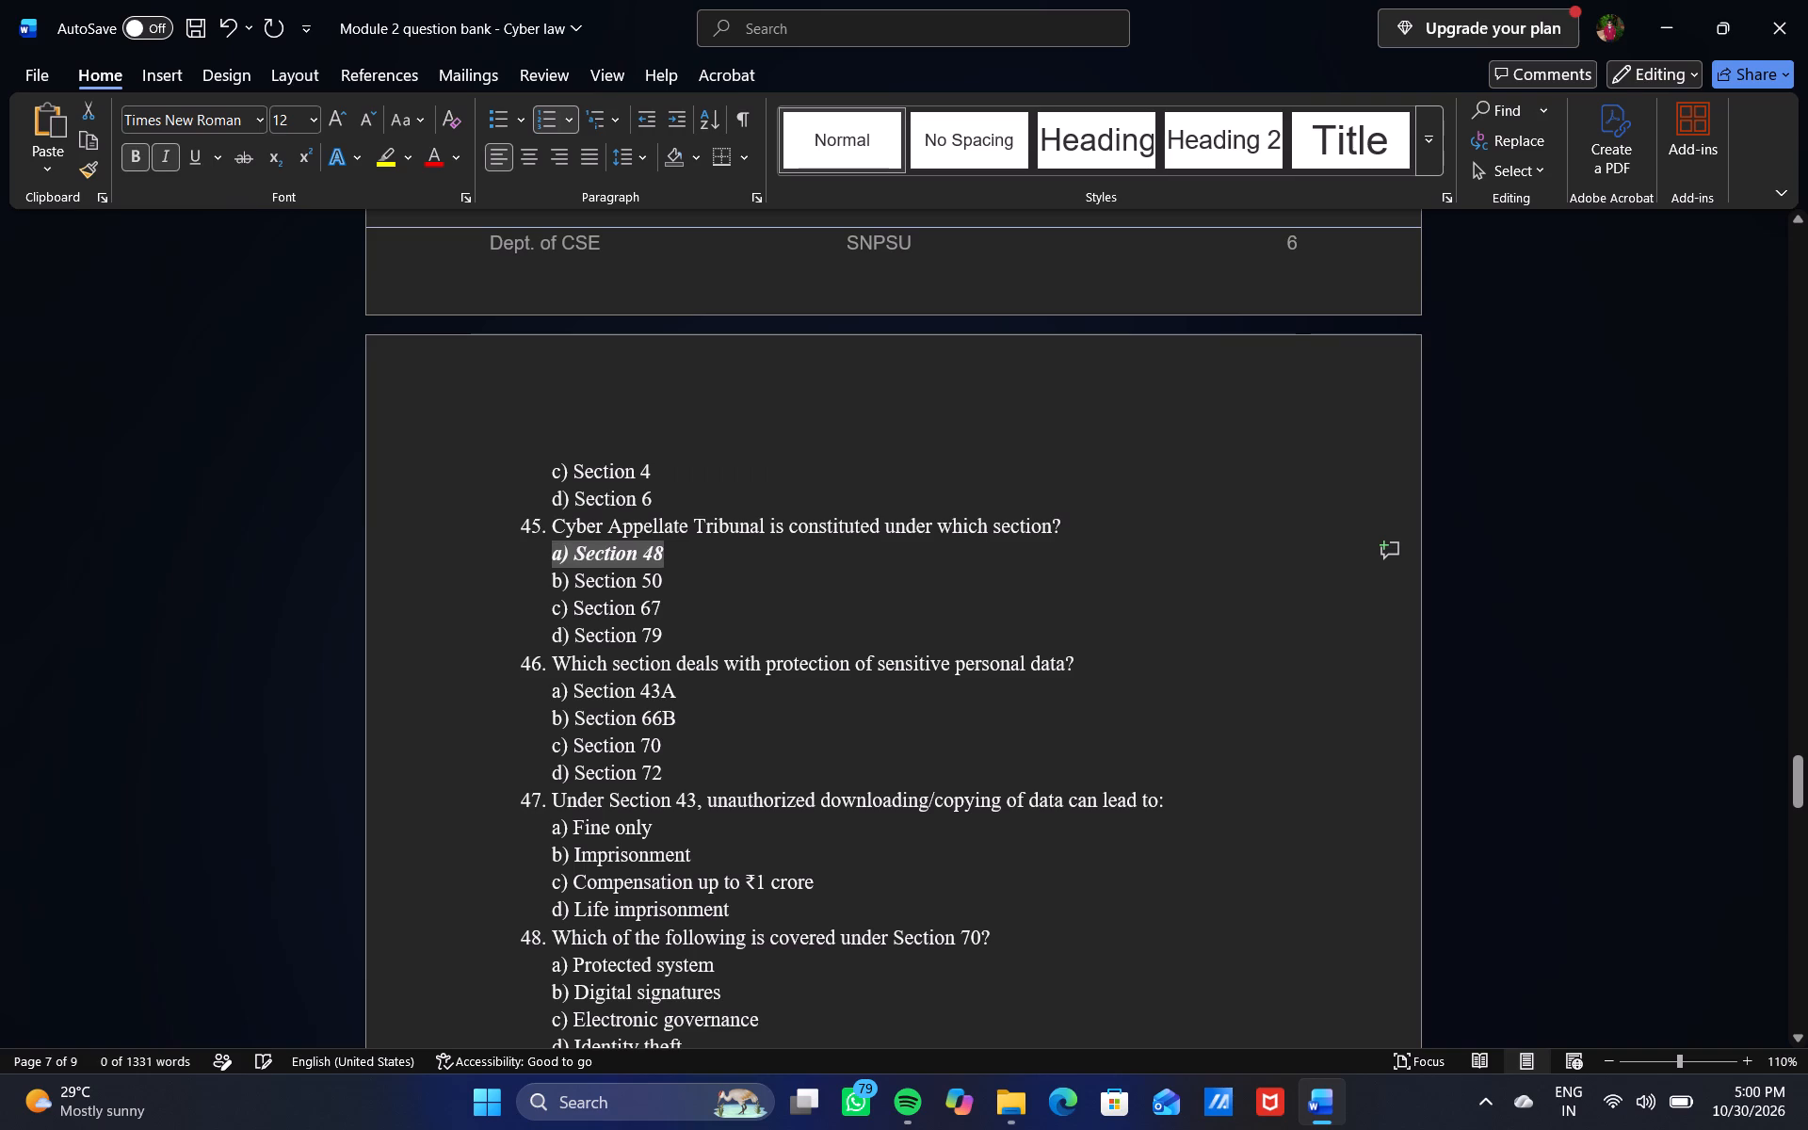
pyautogui.click(665, 548)
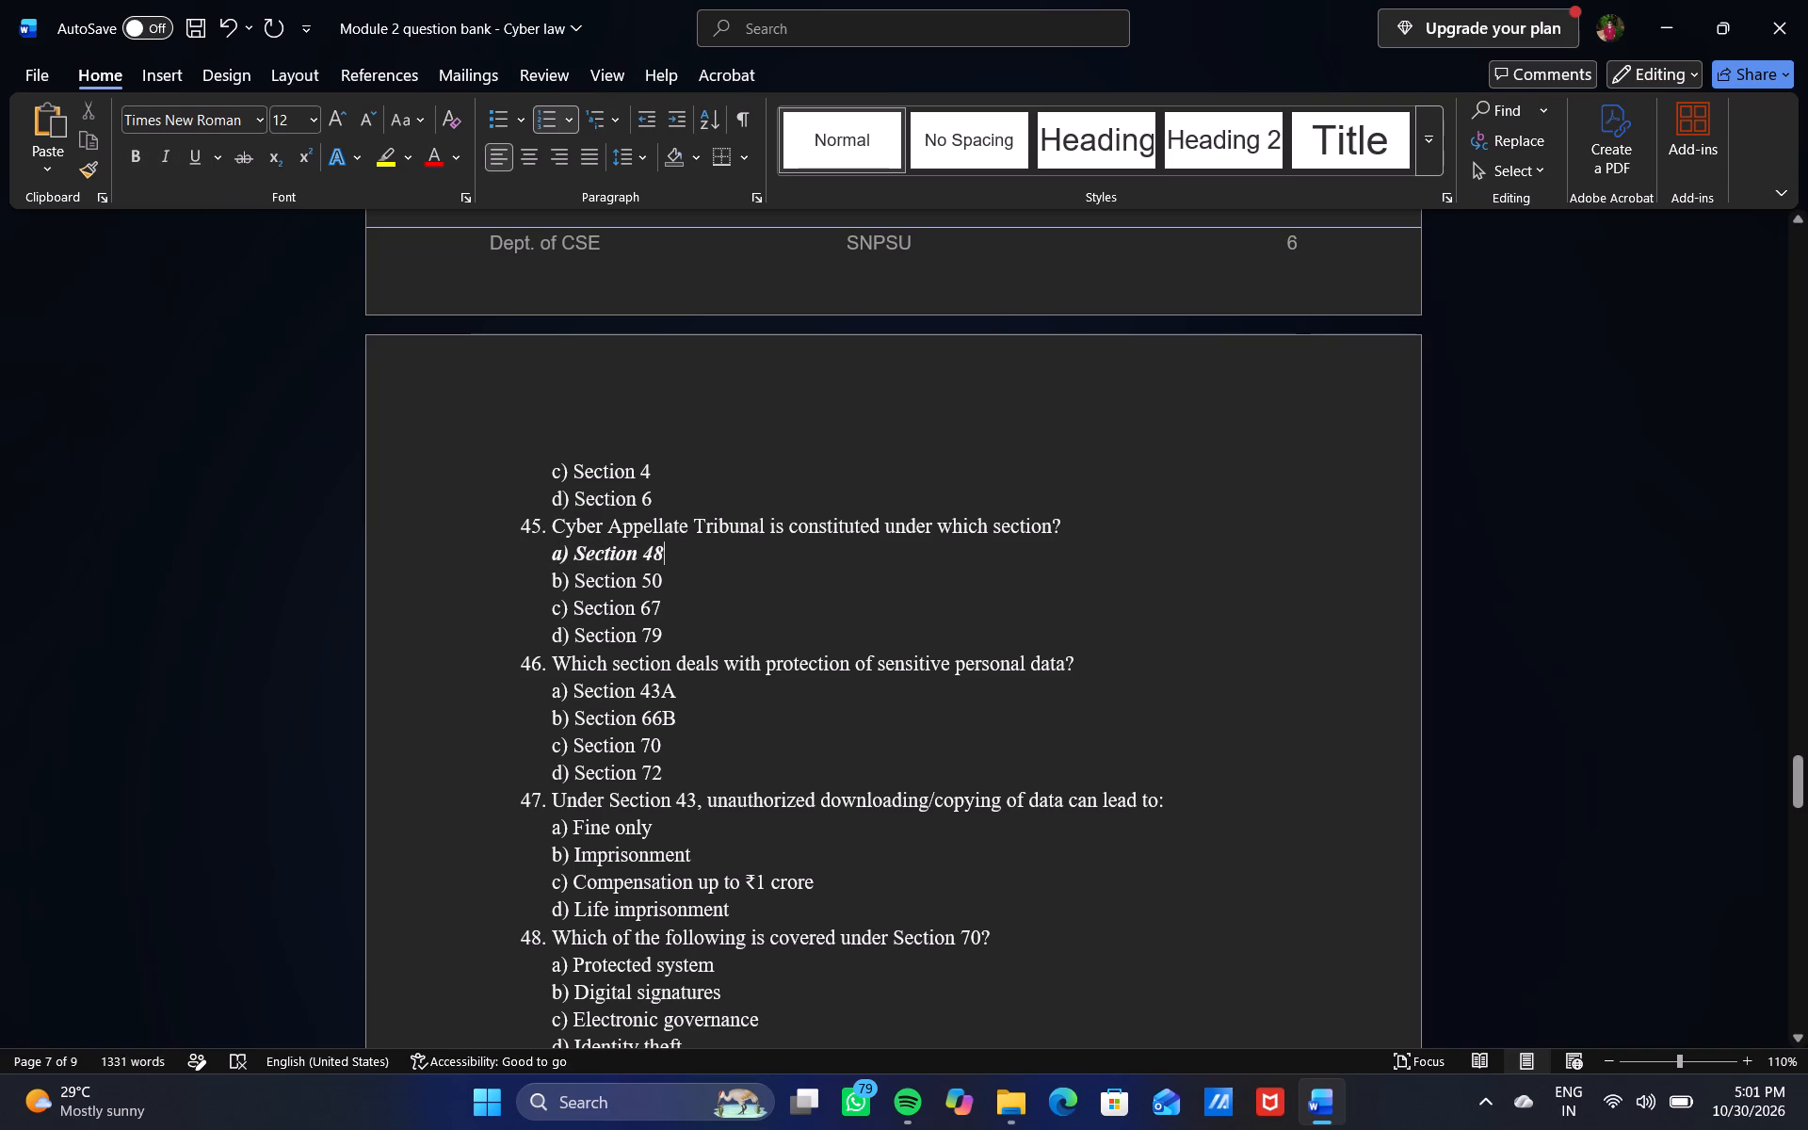
# Format the whole of option "a) Section 43A" under question 46 in bold and italic.
pyautogui.scroll(4, 721, 444)
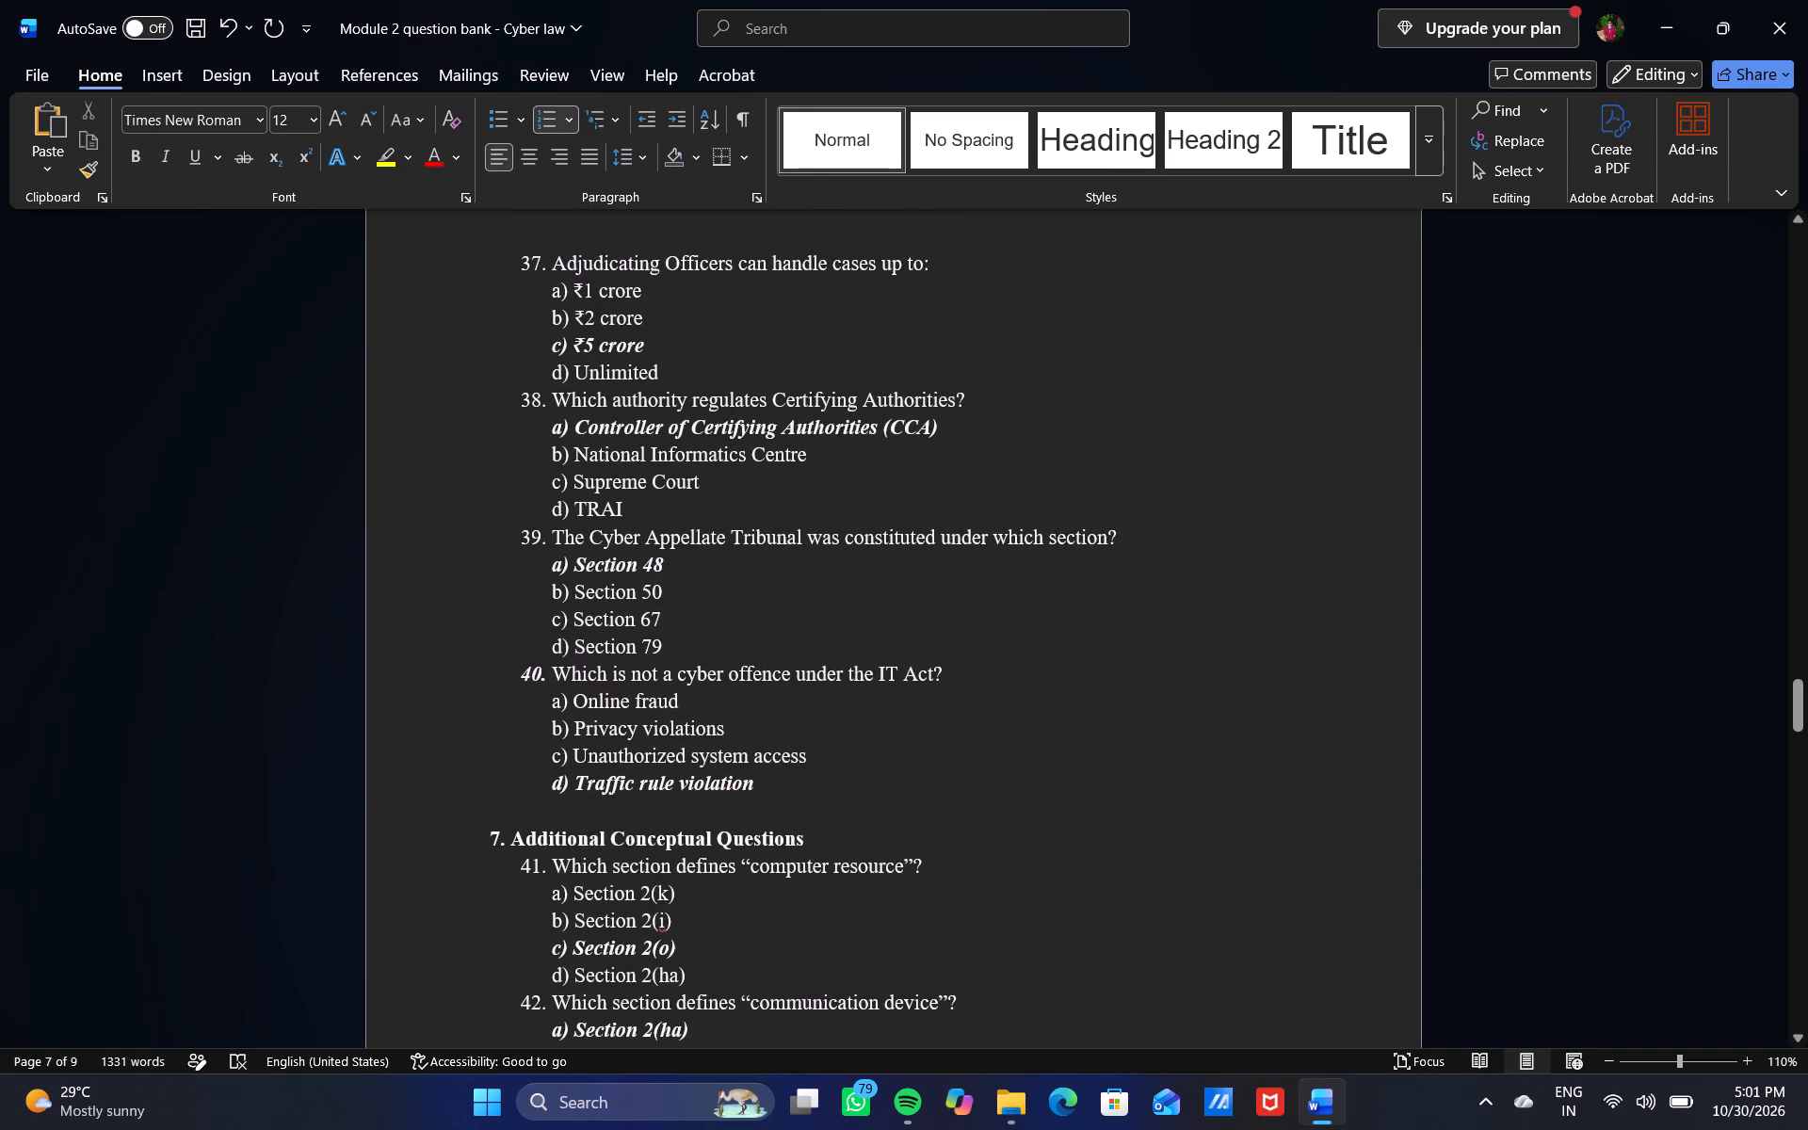
pyautogui.scroll(-2, 721, 444)
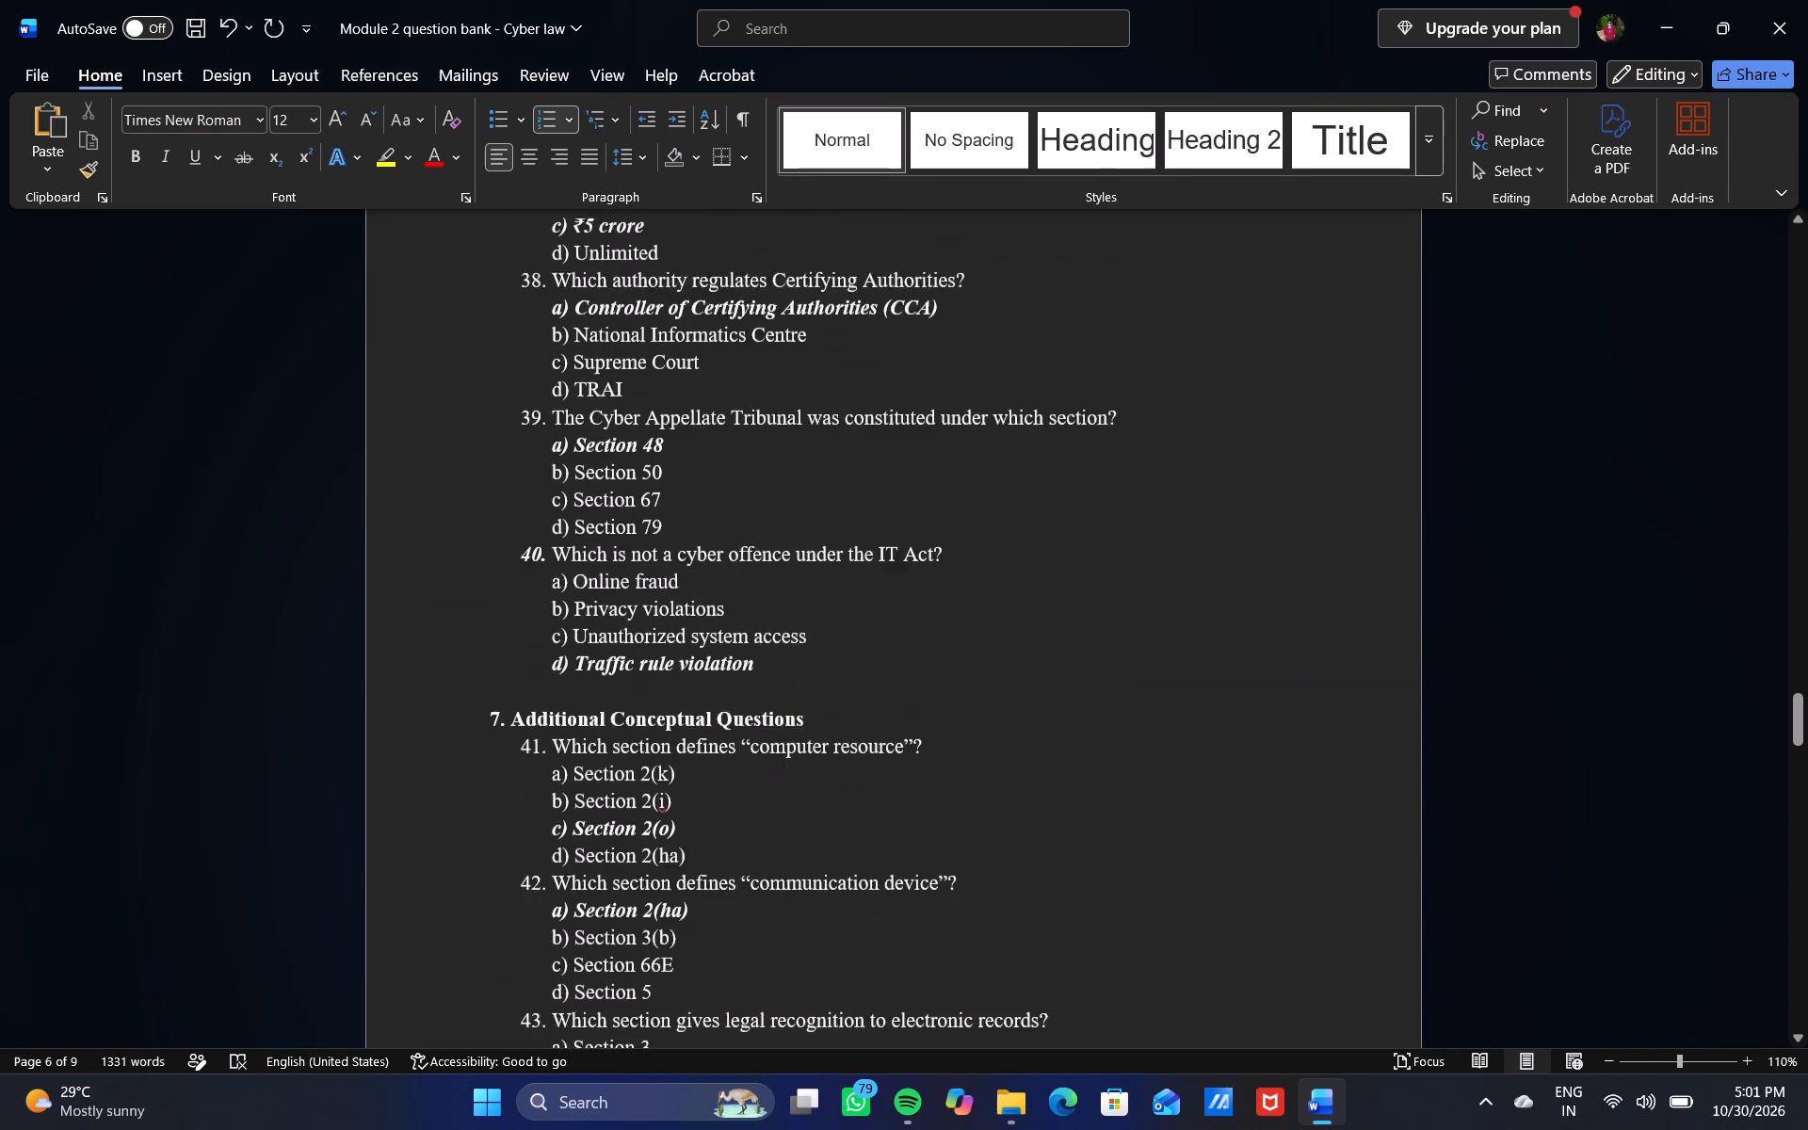
pyautogui.scroll(-5, 721, 444)
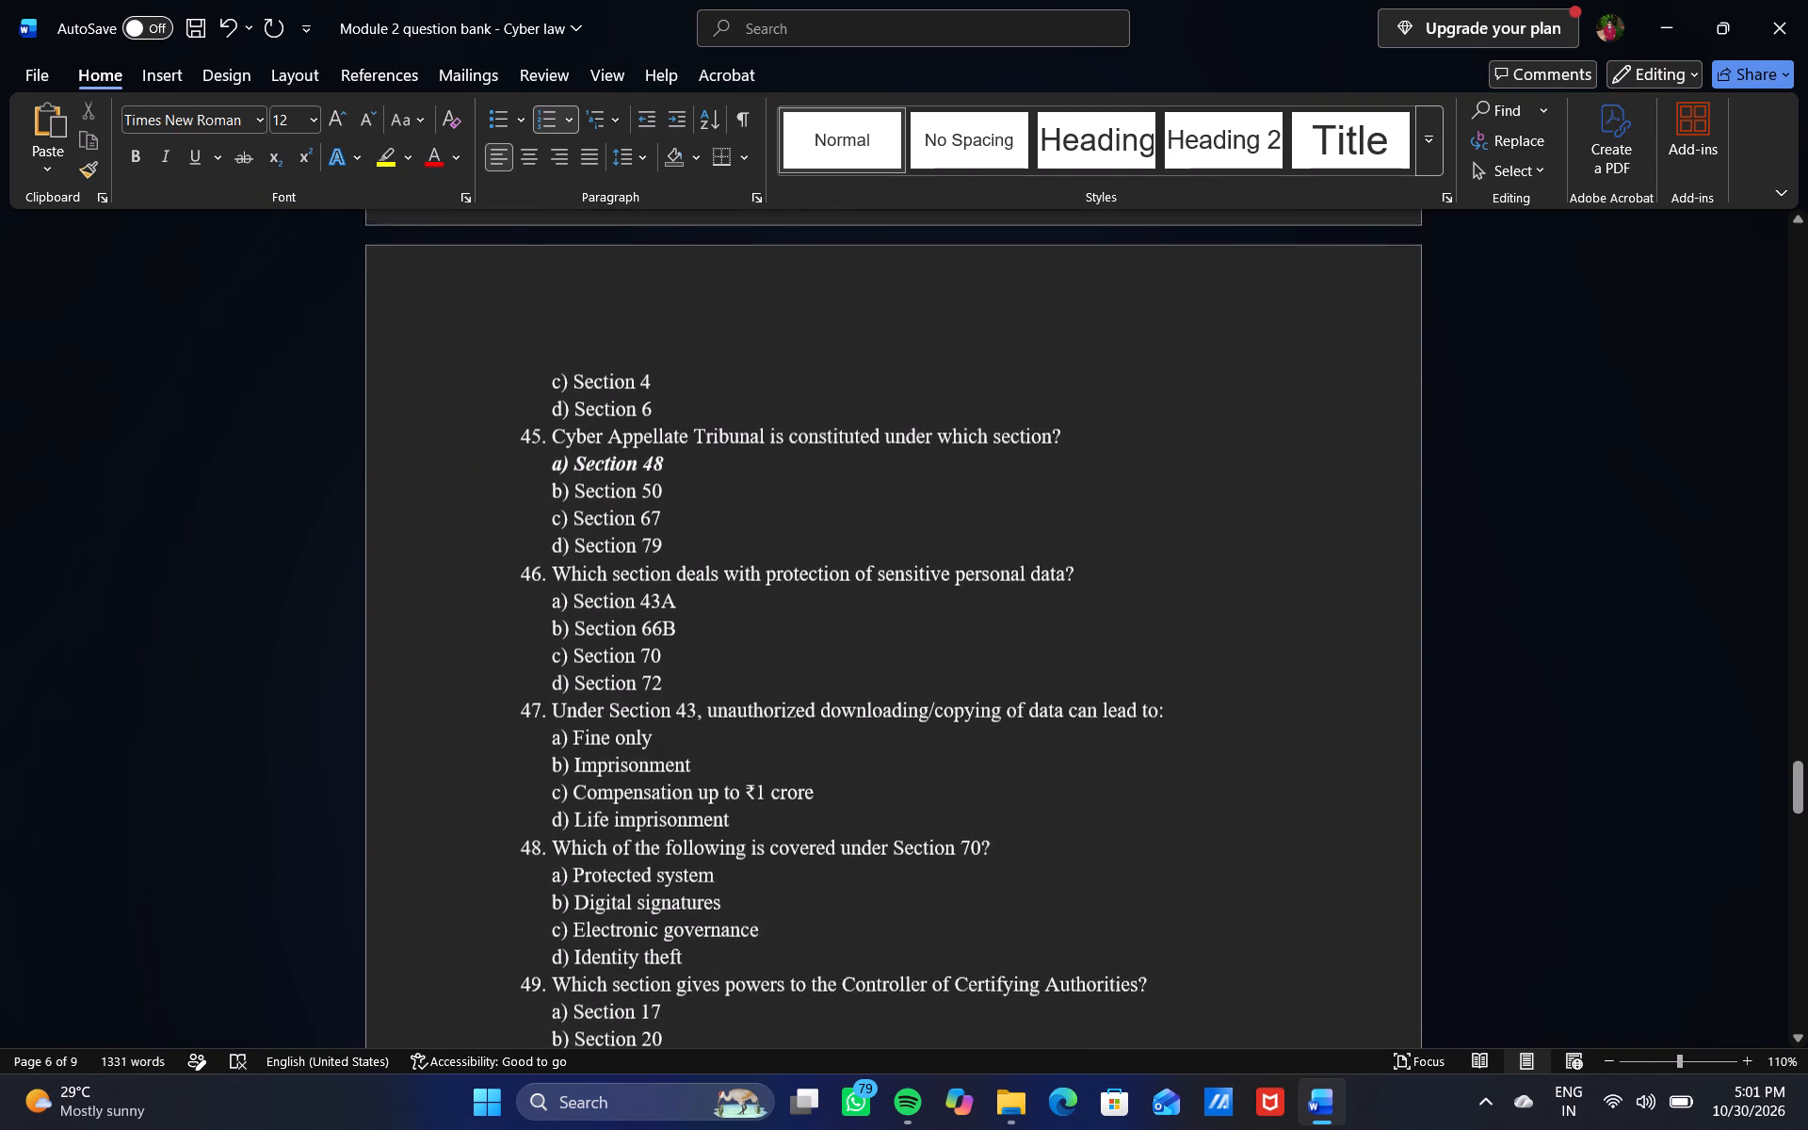
pyautogui.scroll(-2, 721, 444)
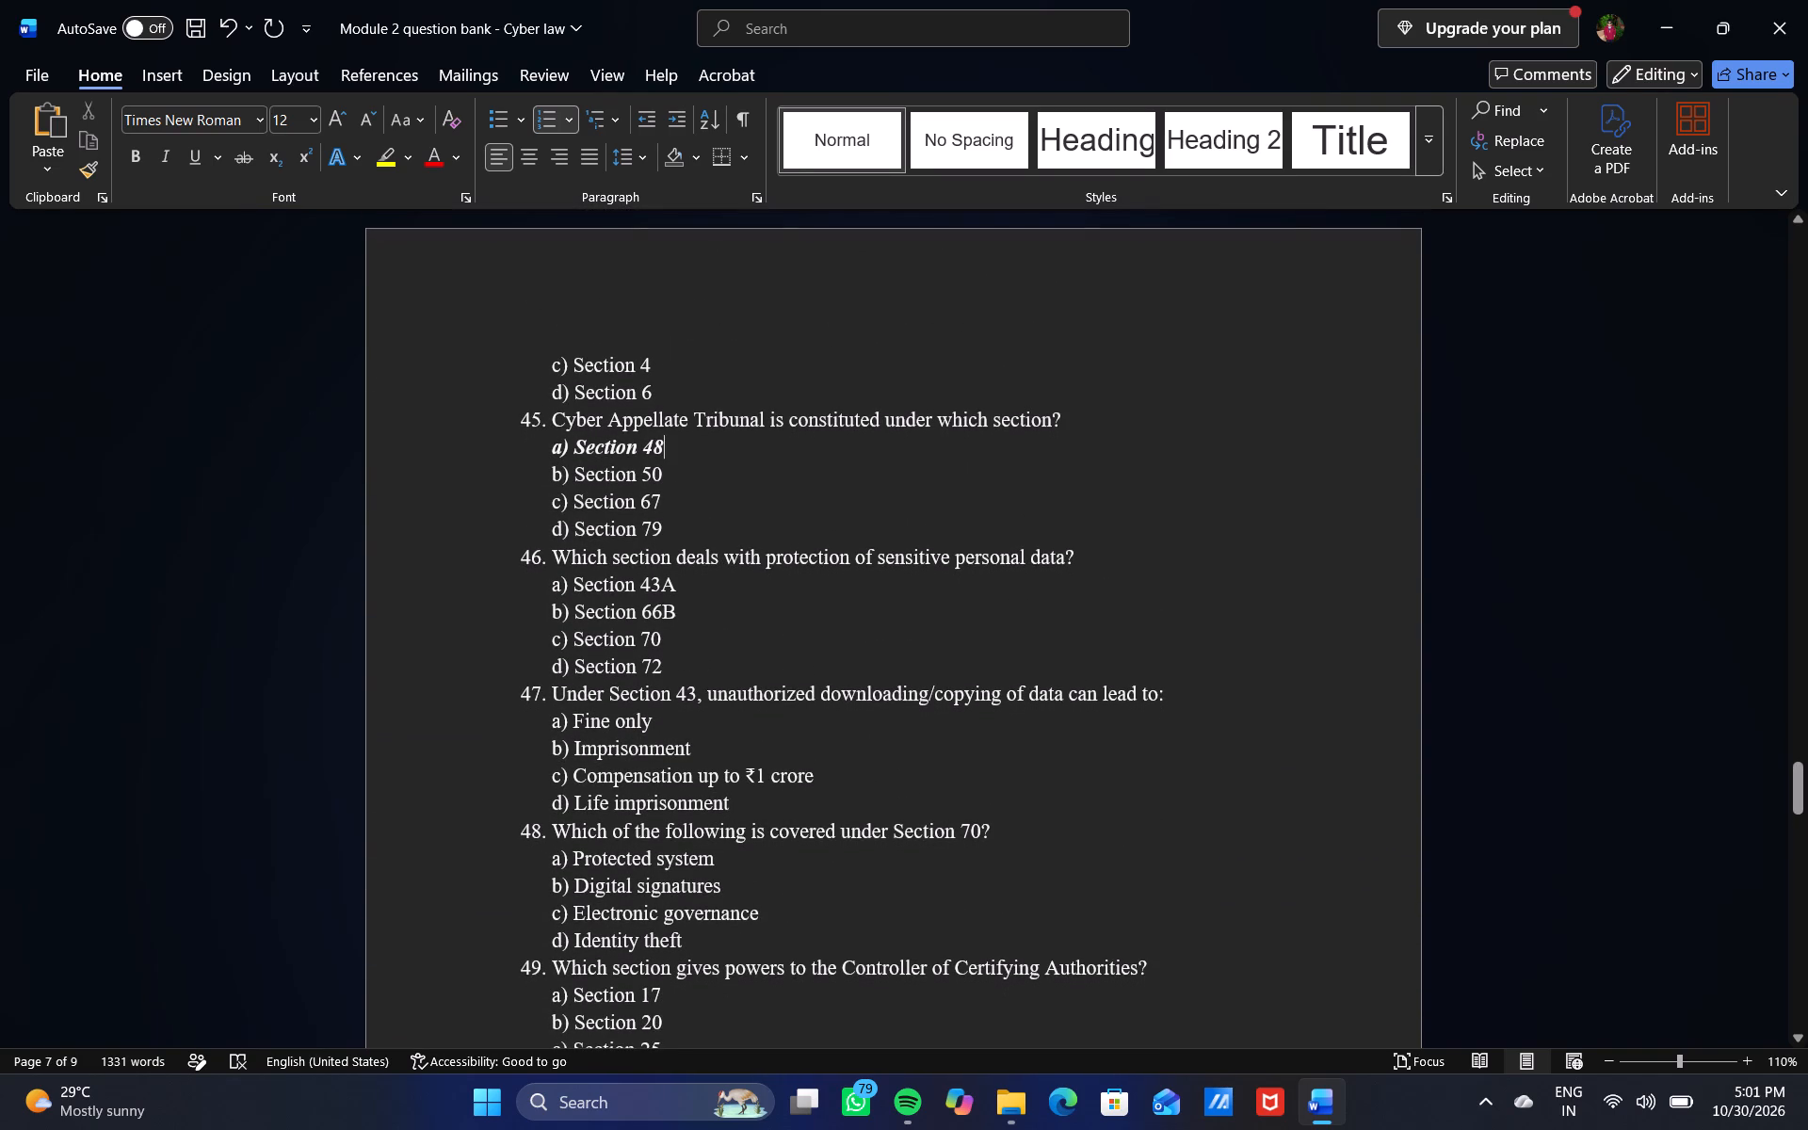
pyautogui.scroll(-2, 721, 444)
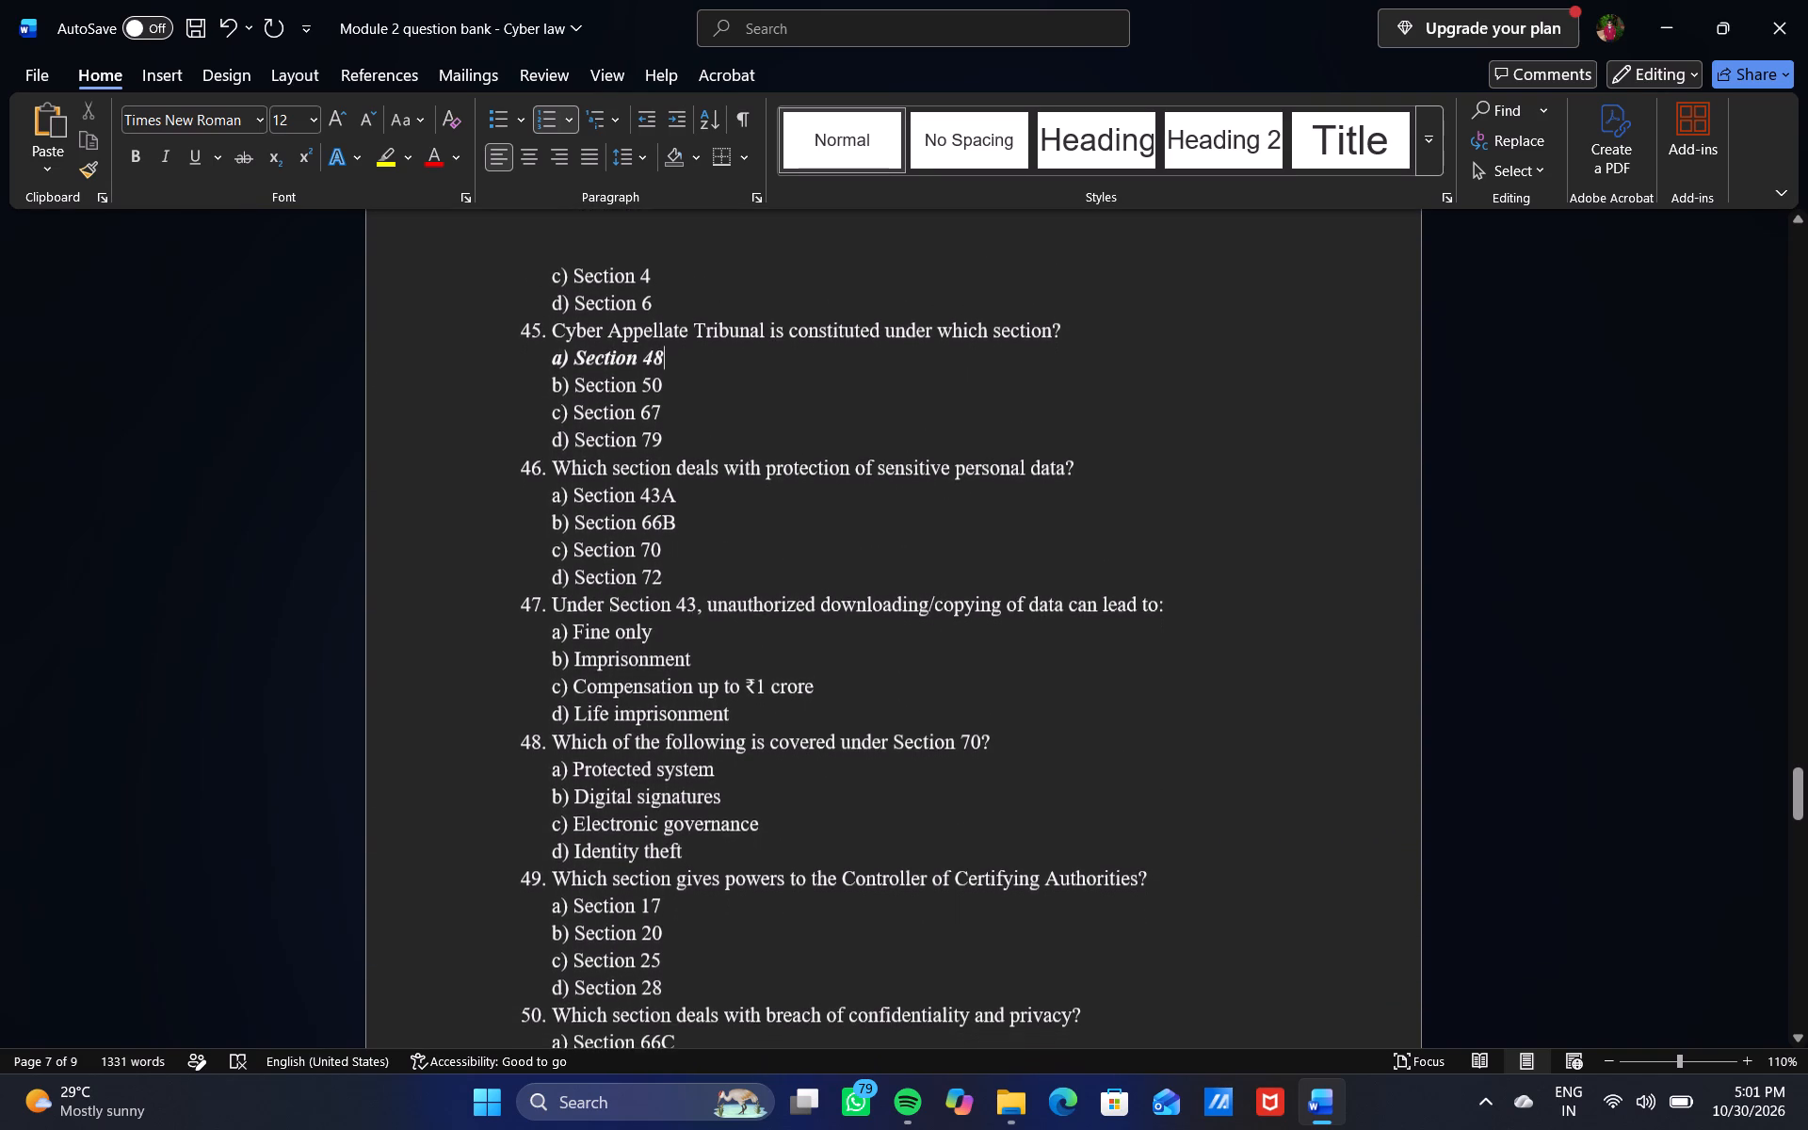
pyautogui.scroll(-1, 721, 444)
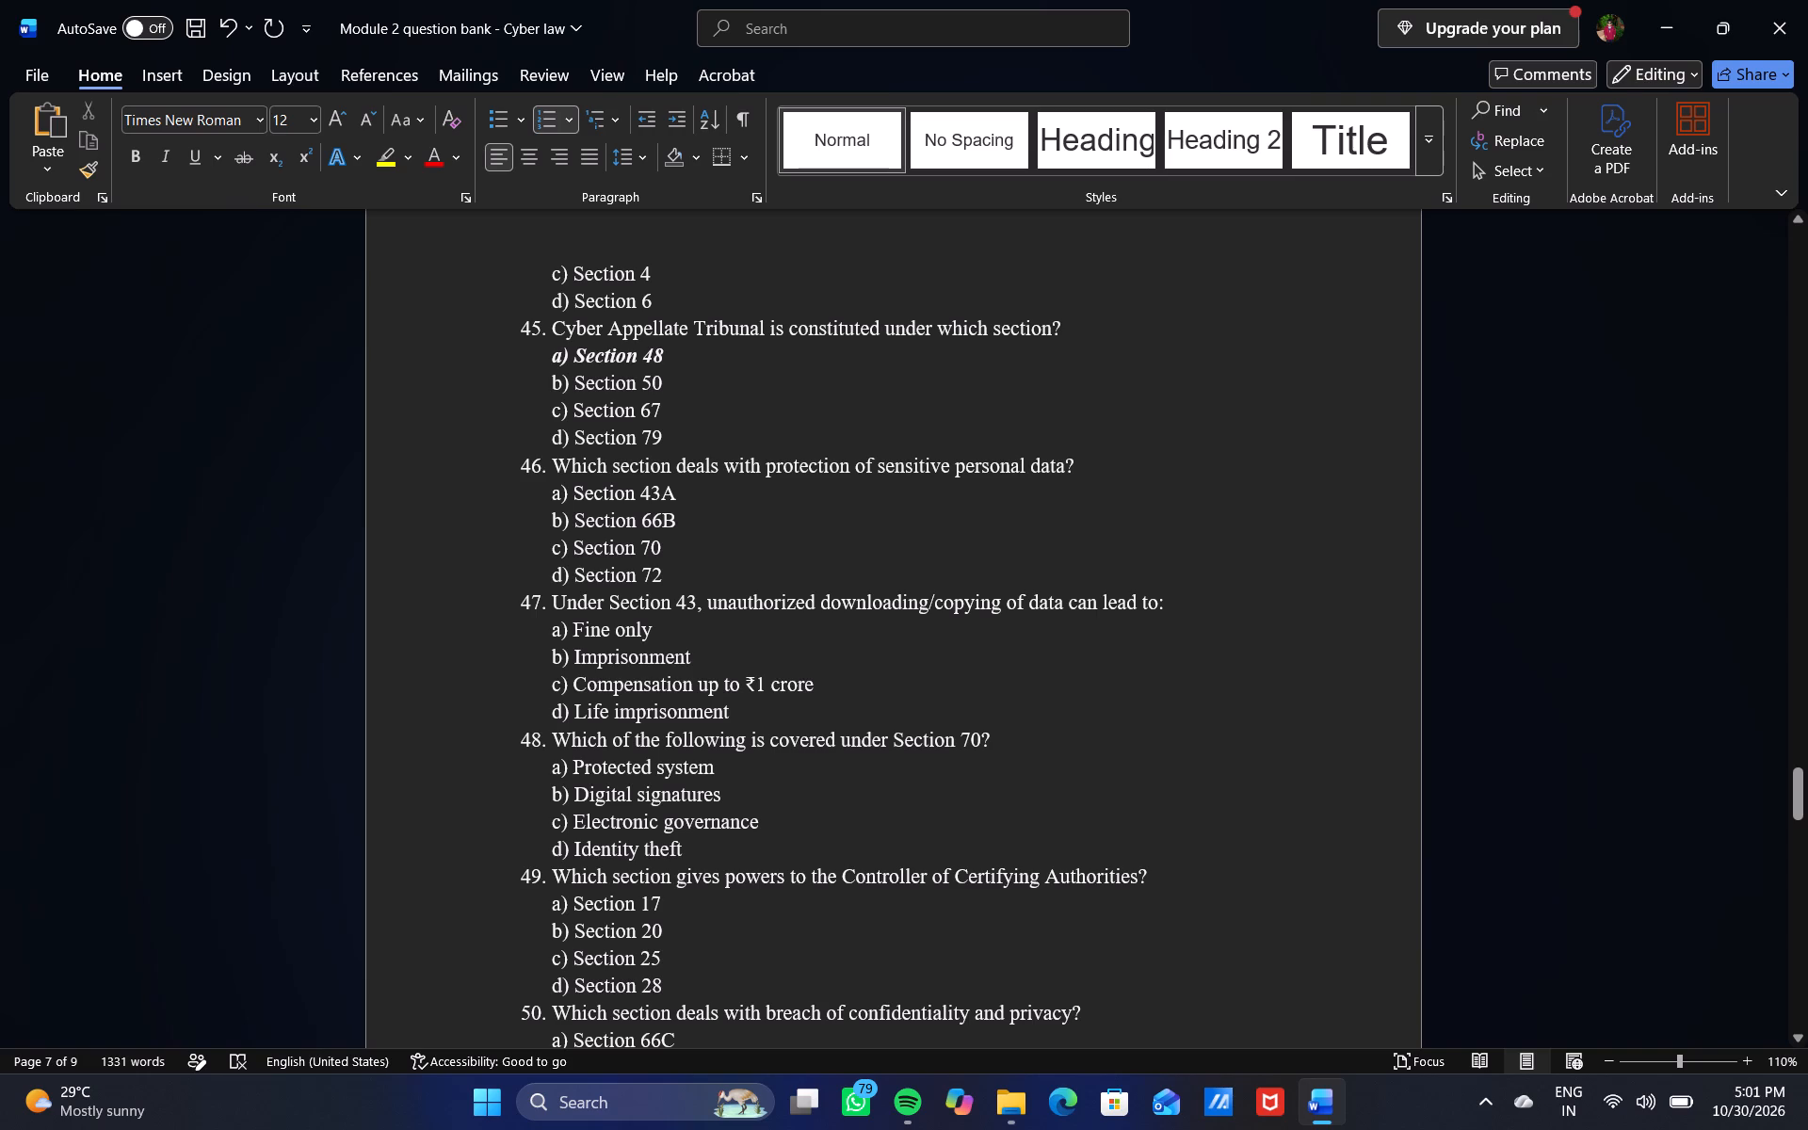
pyautogui.moveTo(548, 496); pyautogui.dragTo(660, 489)
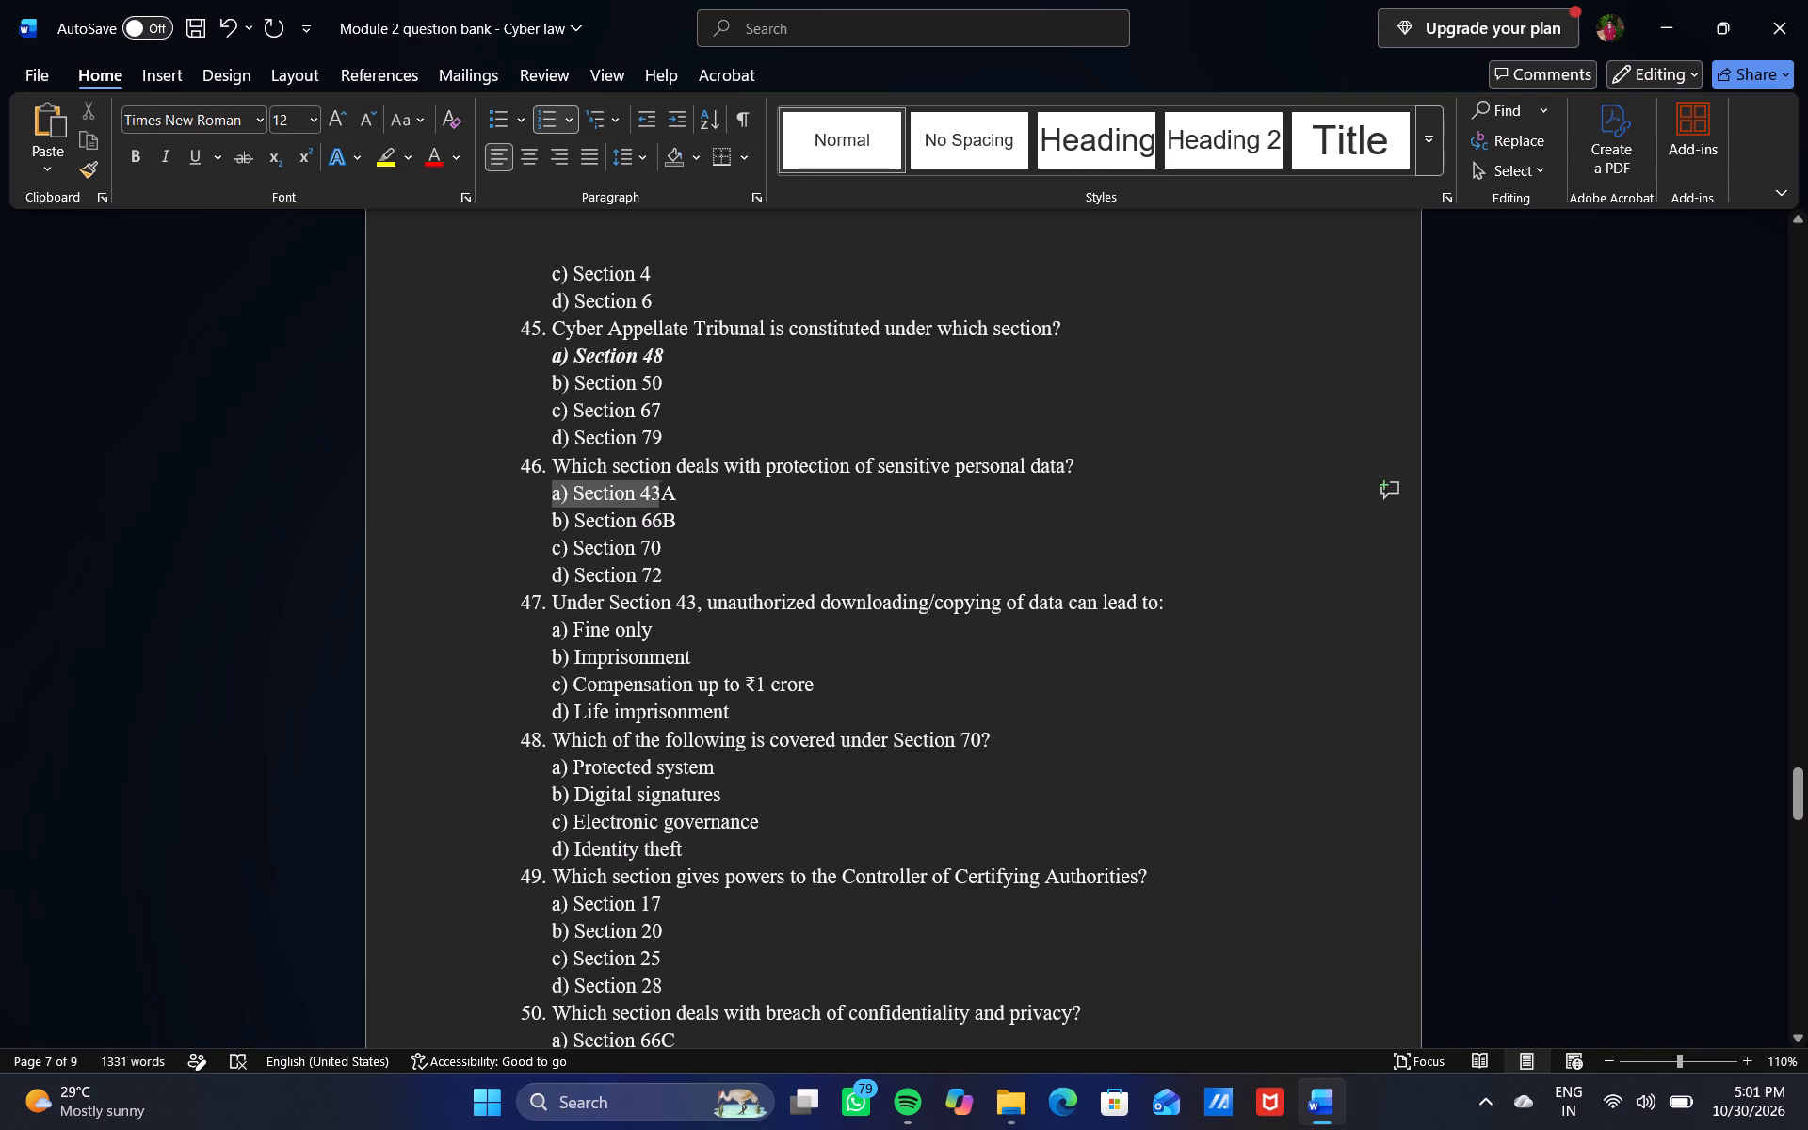
pyautogui.moveTo(660, 489); pyautogui.dragTo(696, 492)
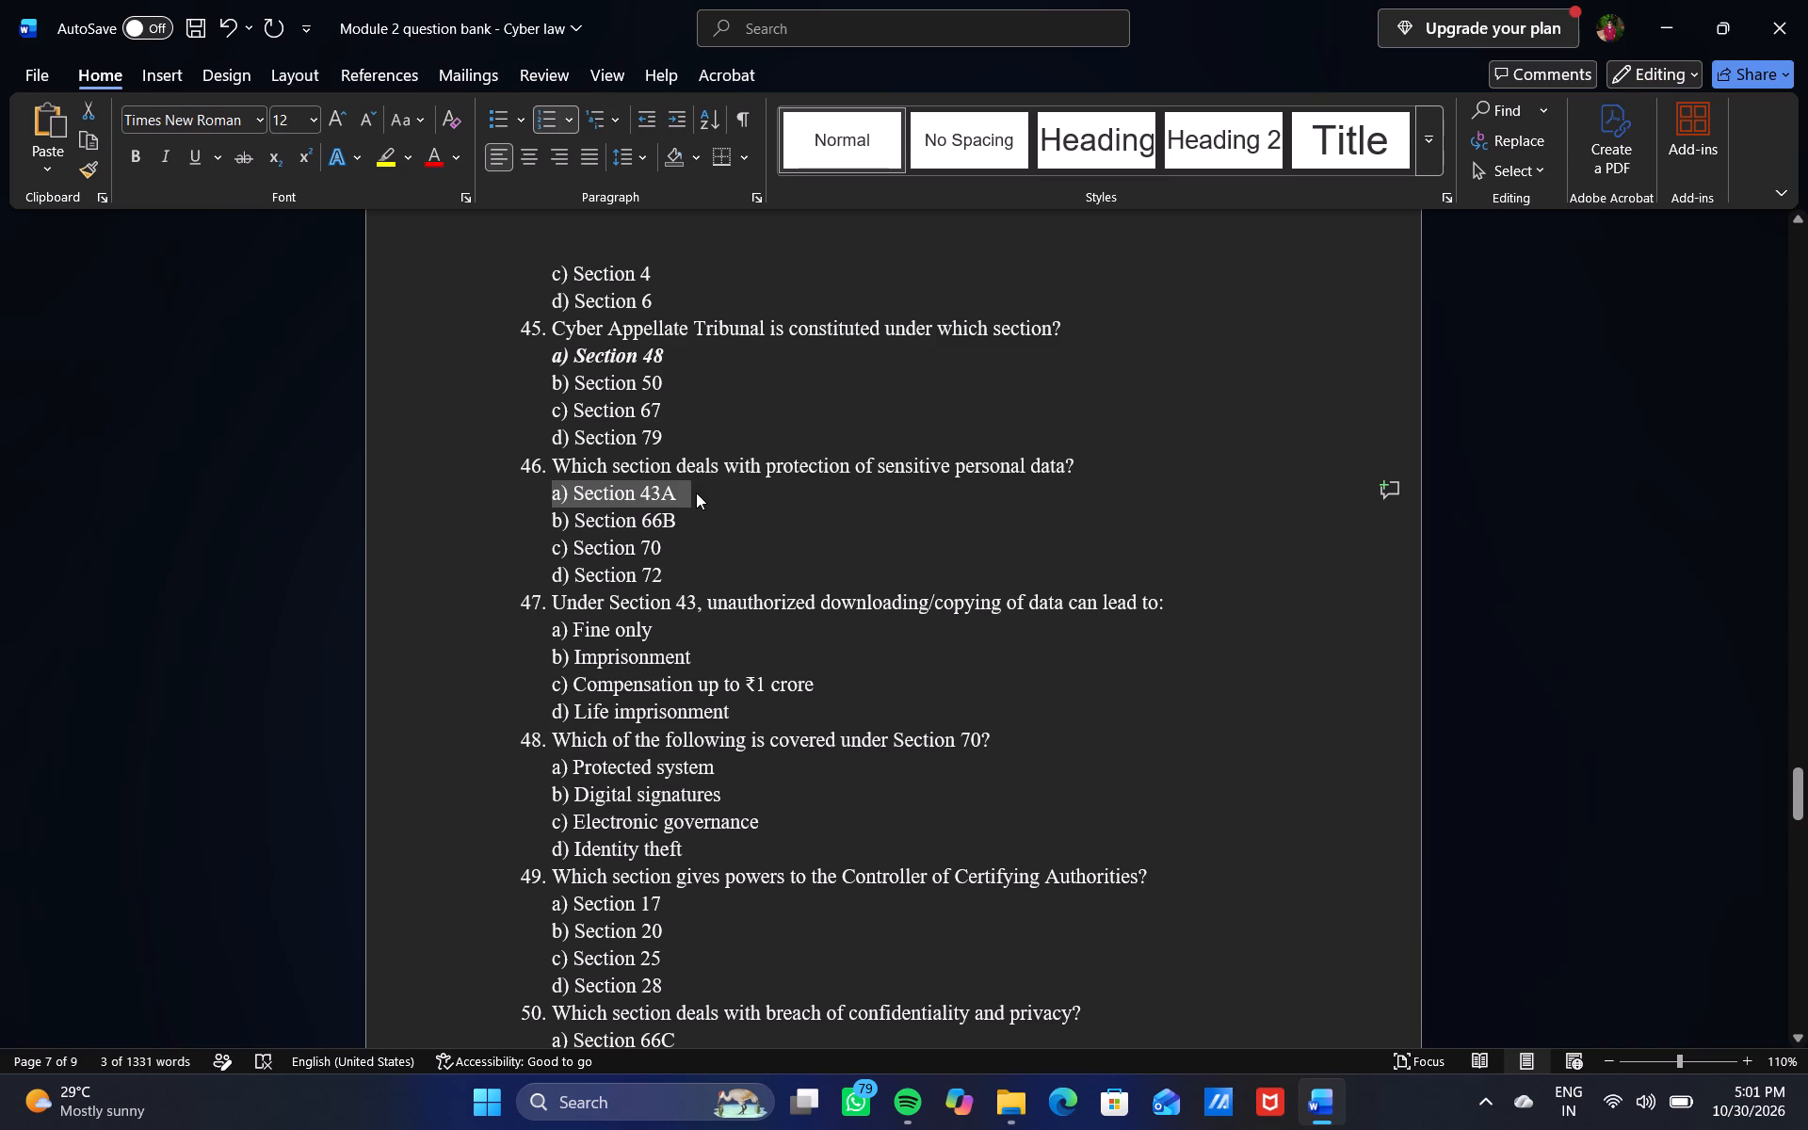
pyautogui.hotkey('ctrl', 'b')
pyautogui.hotkey('ctrl', 'i')
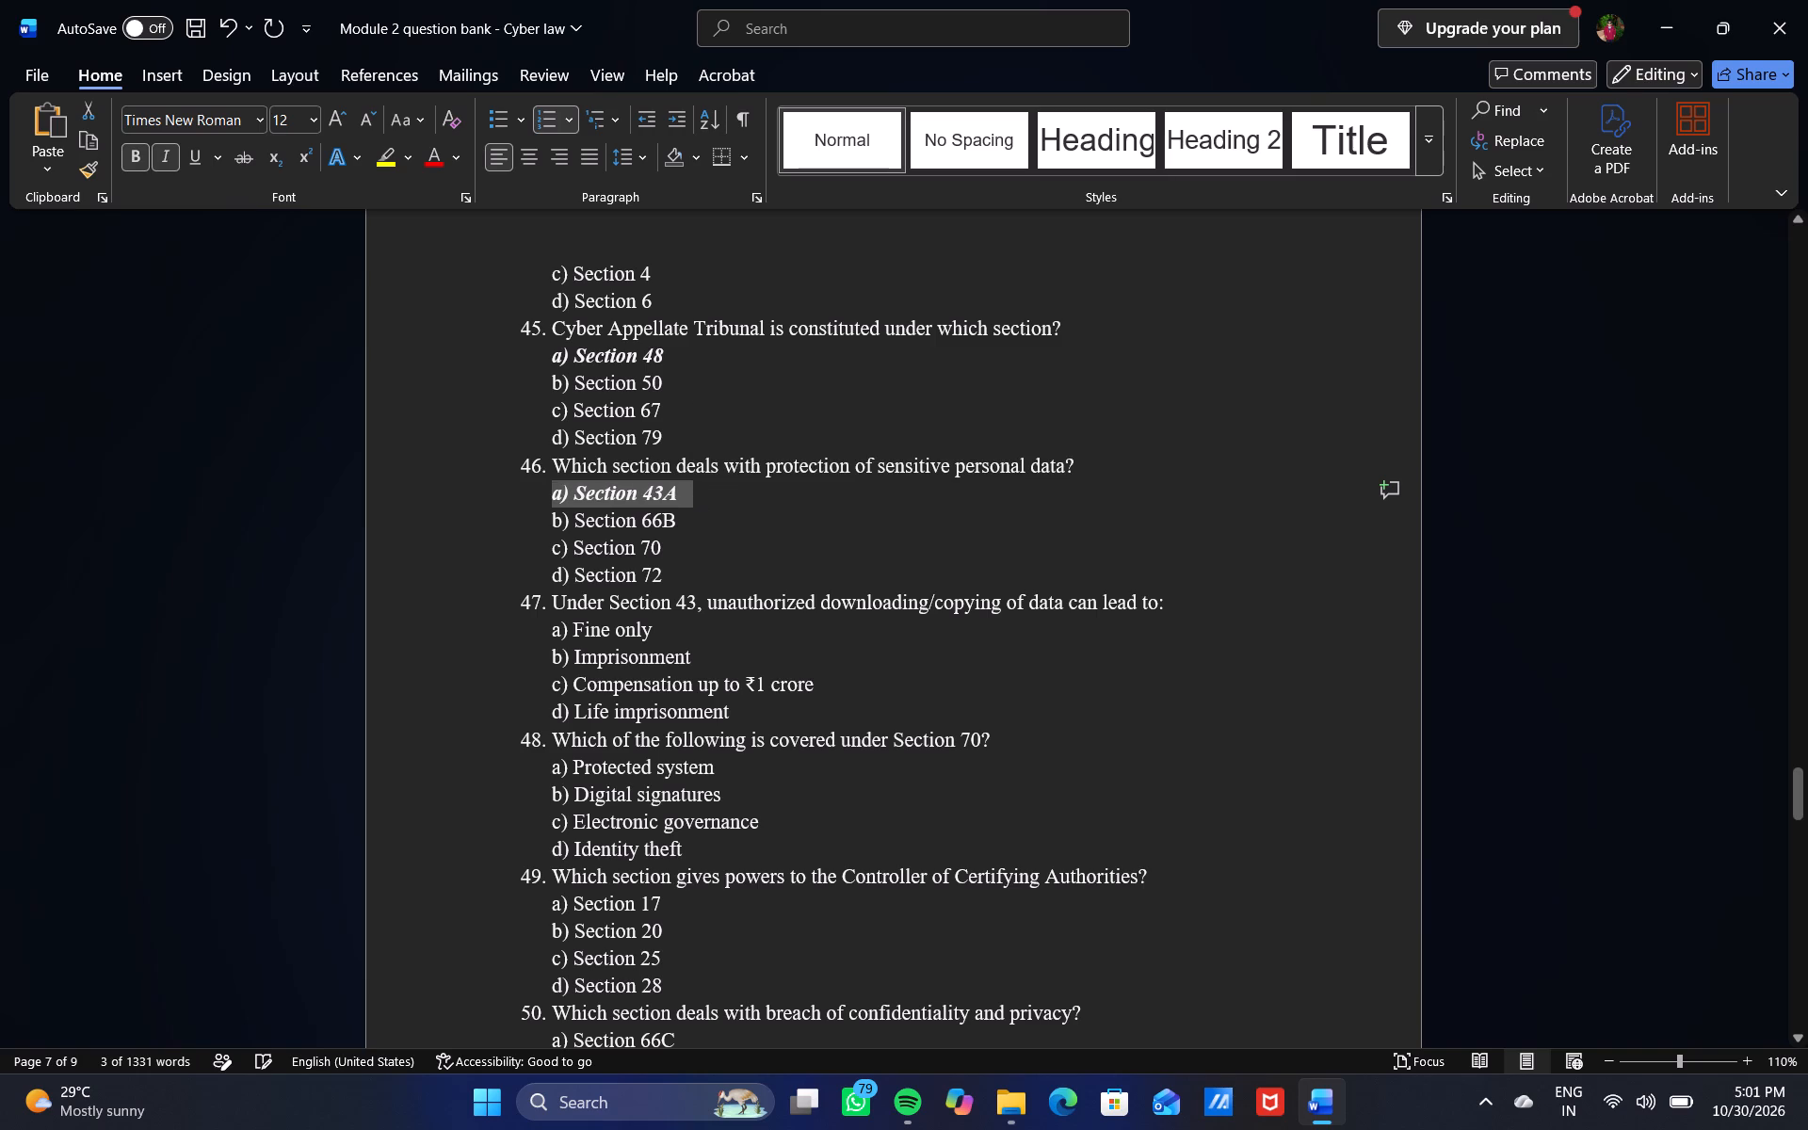
pyautogui.click(847, 687)
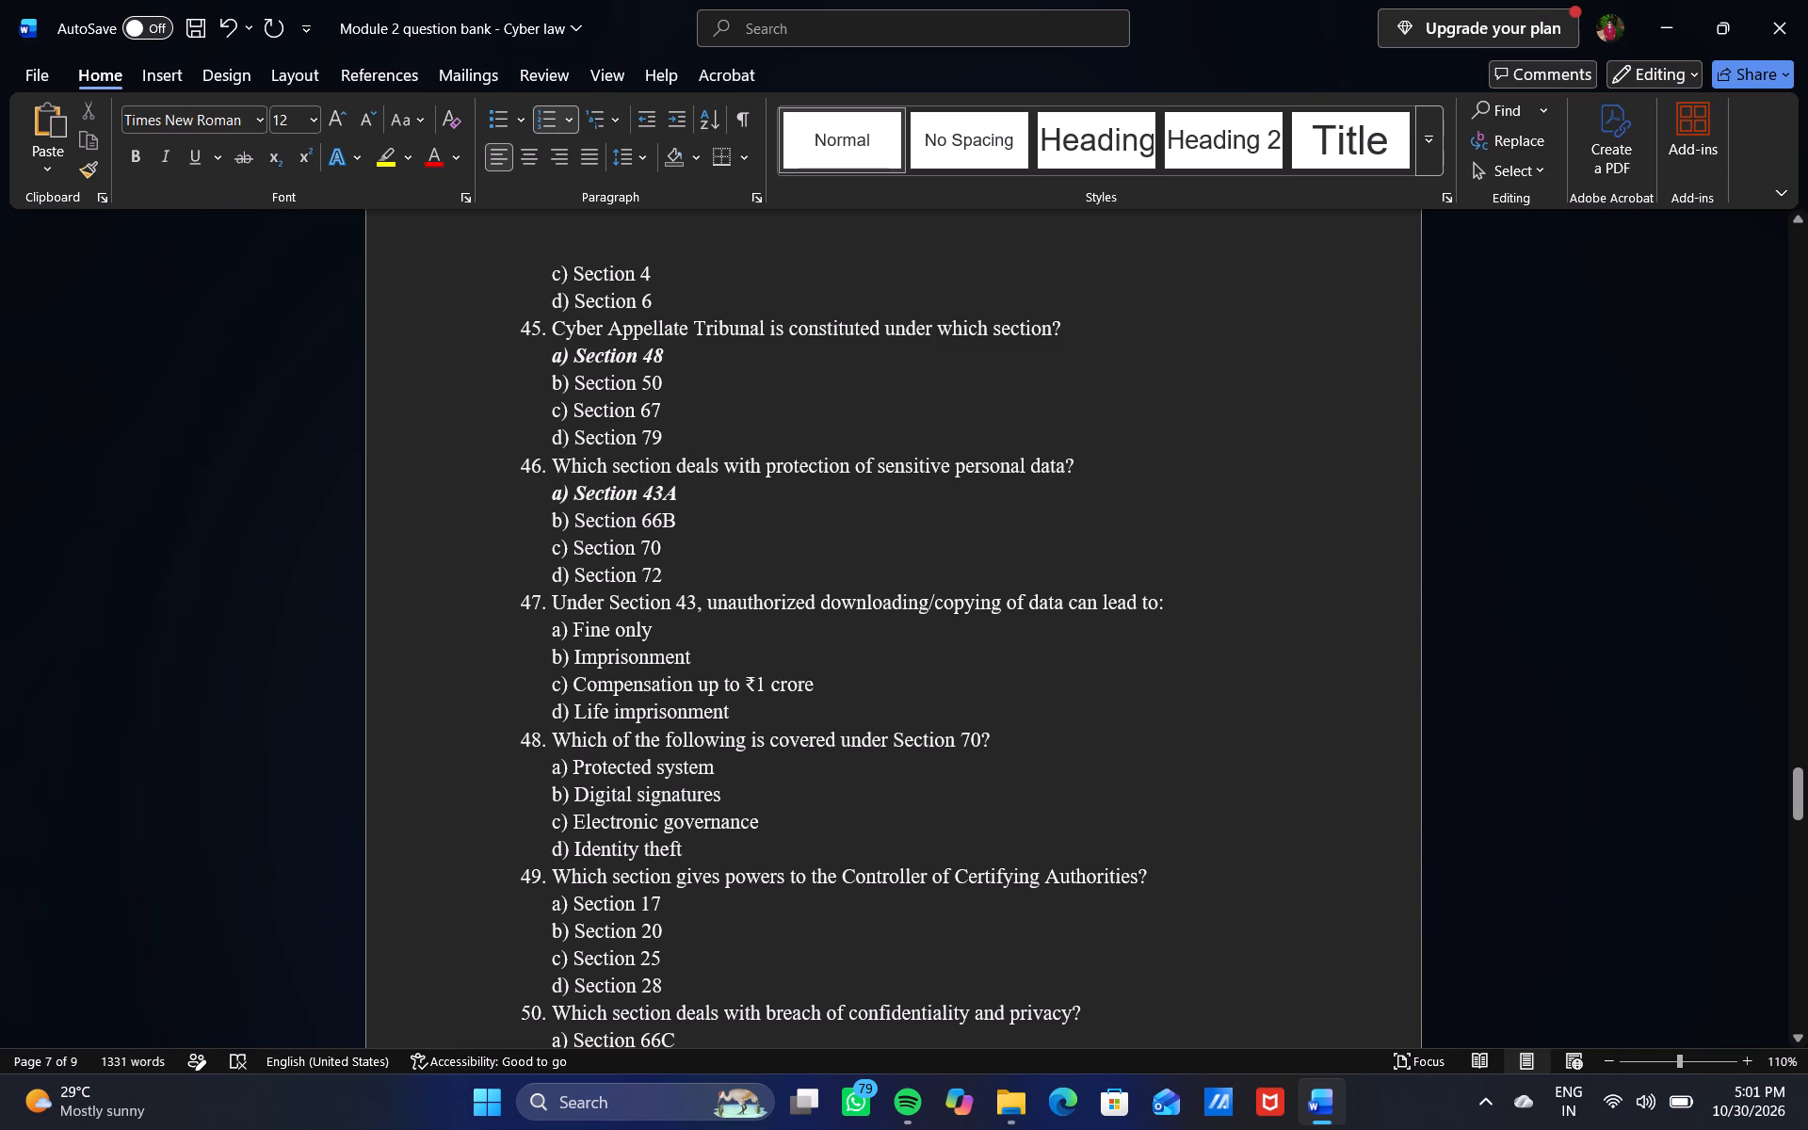
# Format the whole of option "c) Compensation up to ₹1 crore" under question 47 in bold and italic.
pyautogui.scroll(-1, 847, 687)
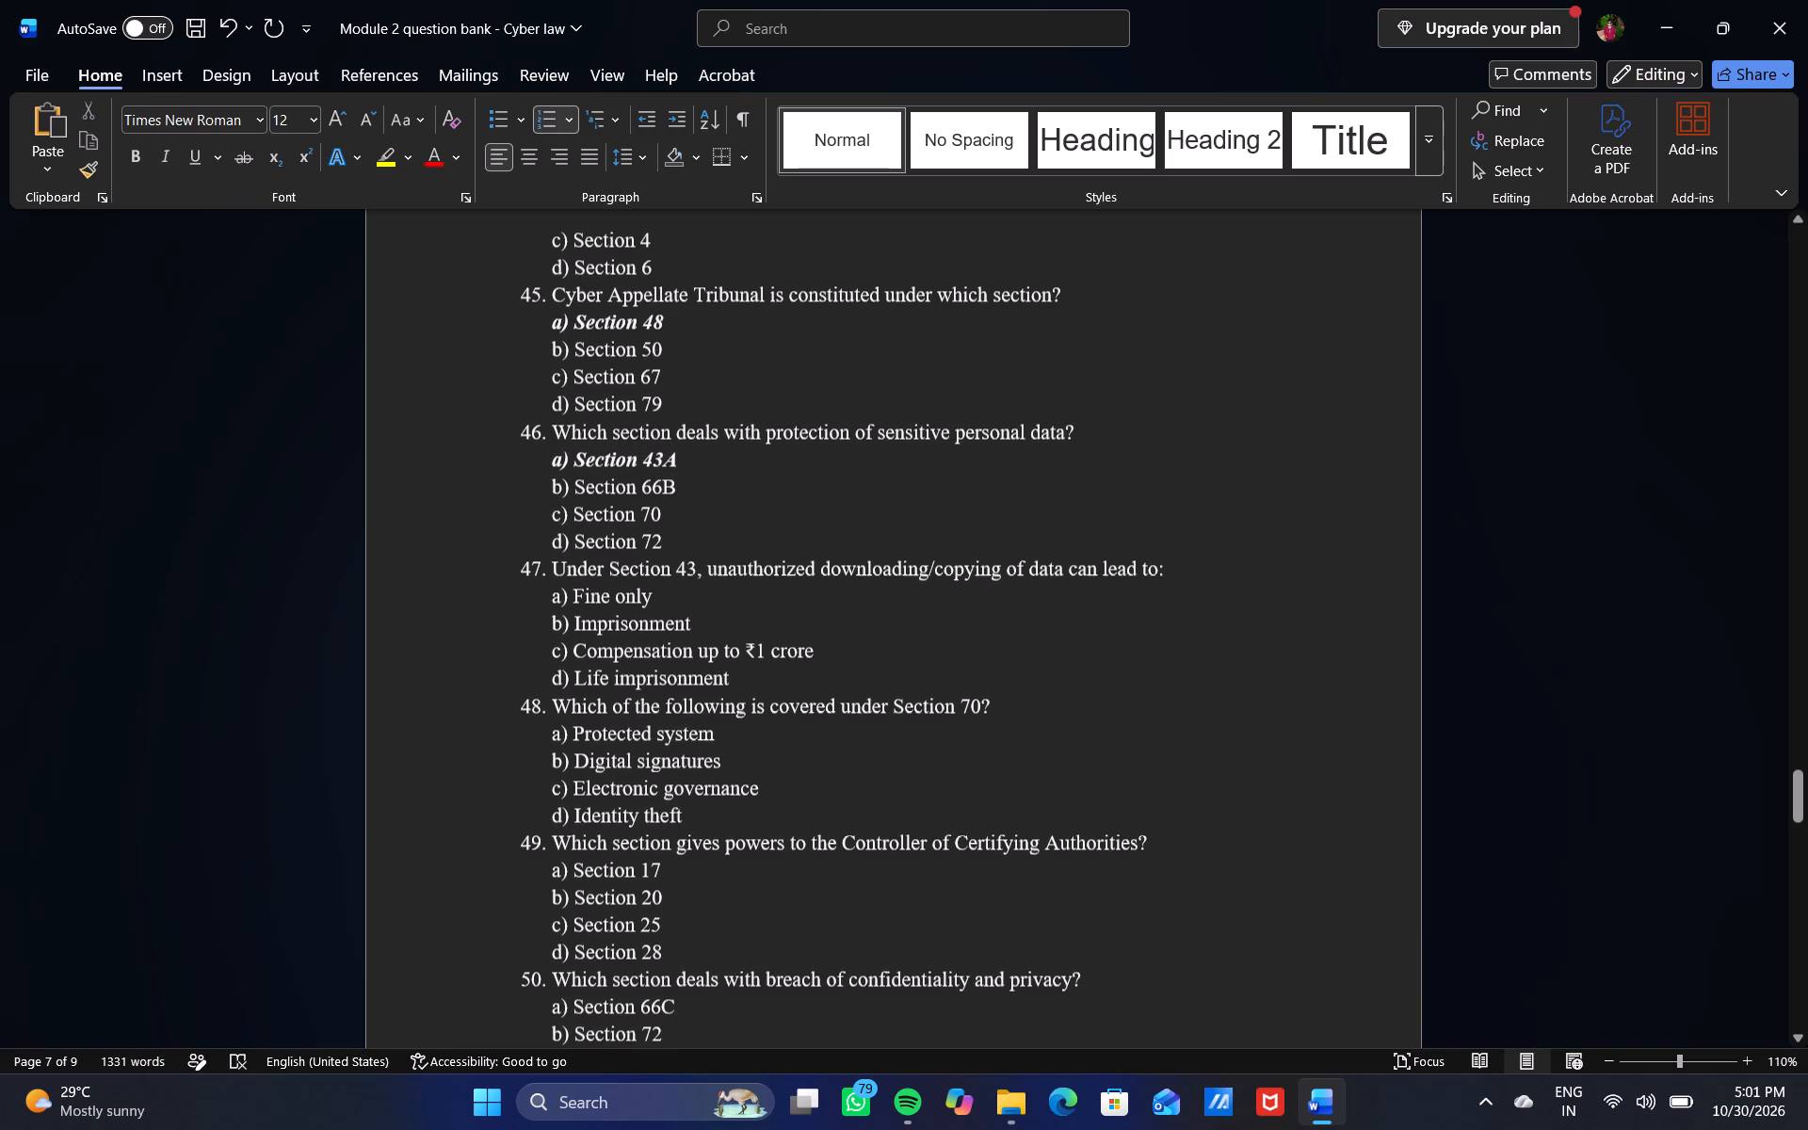
pyautogui.scroll(-1, 847, 687)
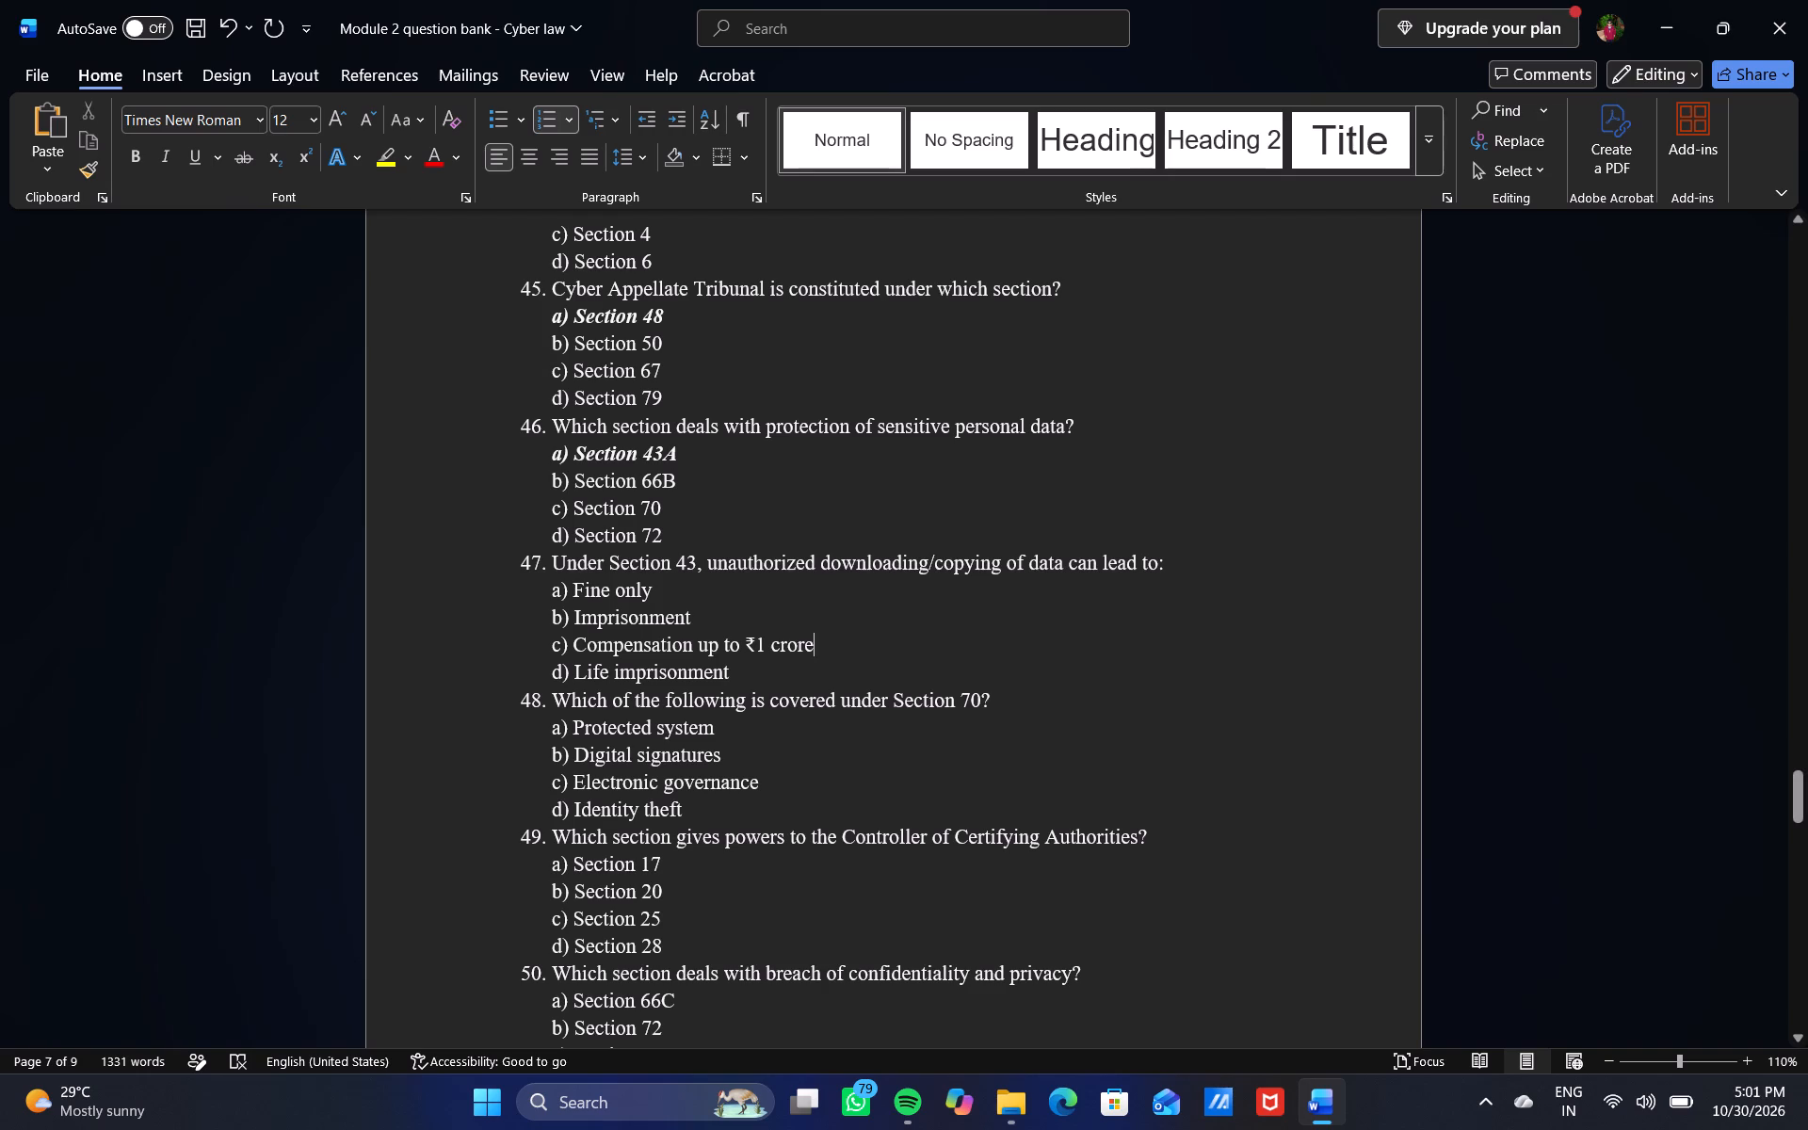
pyautogui.moveTo(550, 642); pyautogui.dragTo(831, 636)
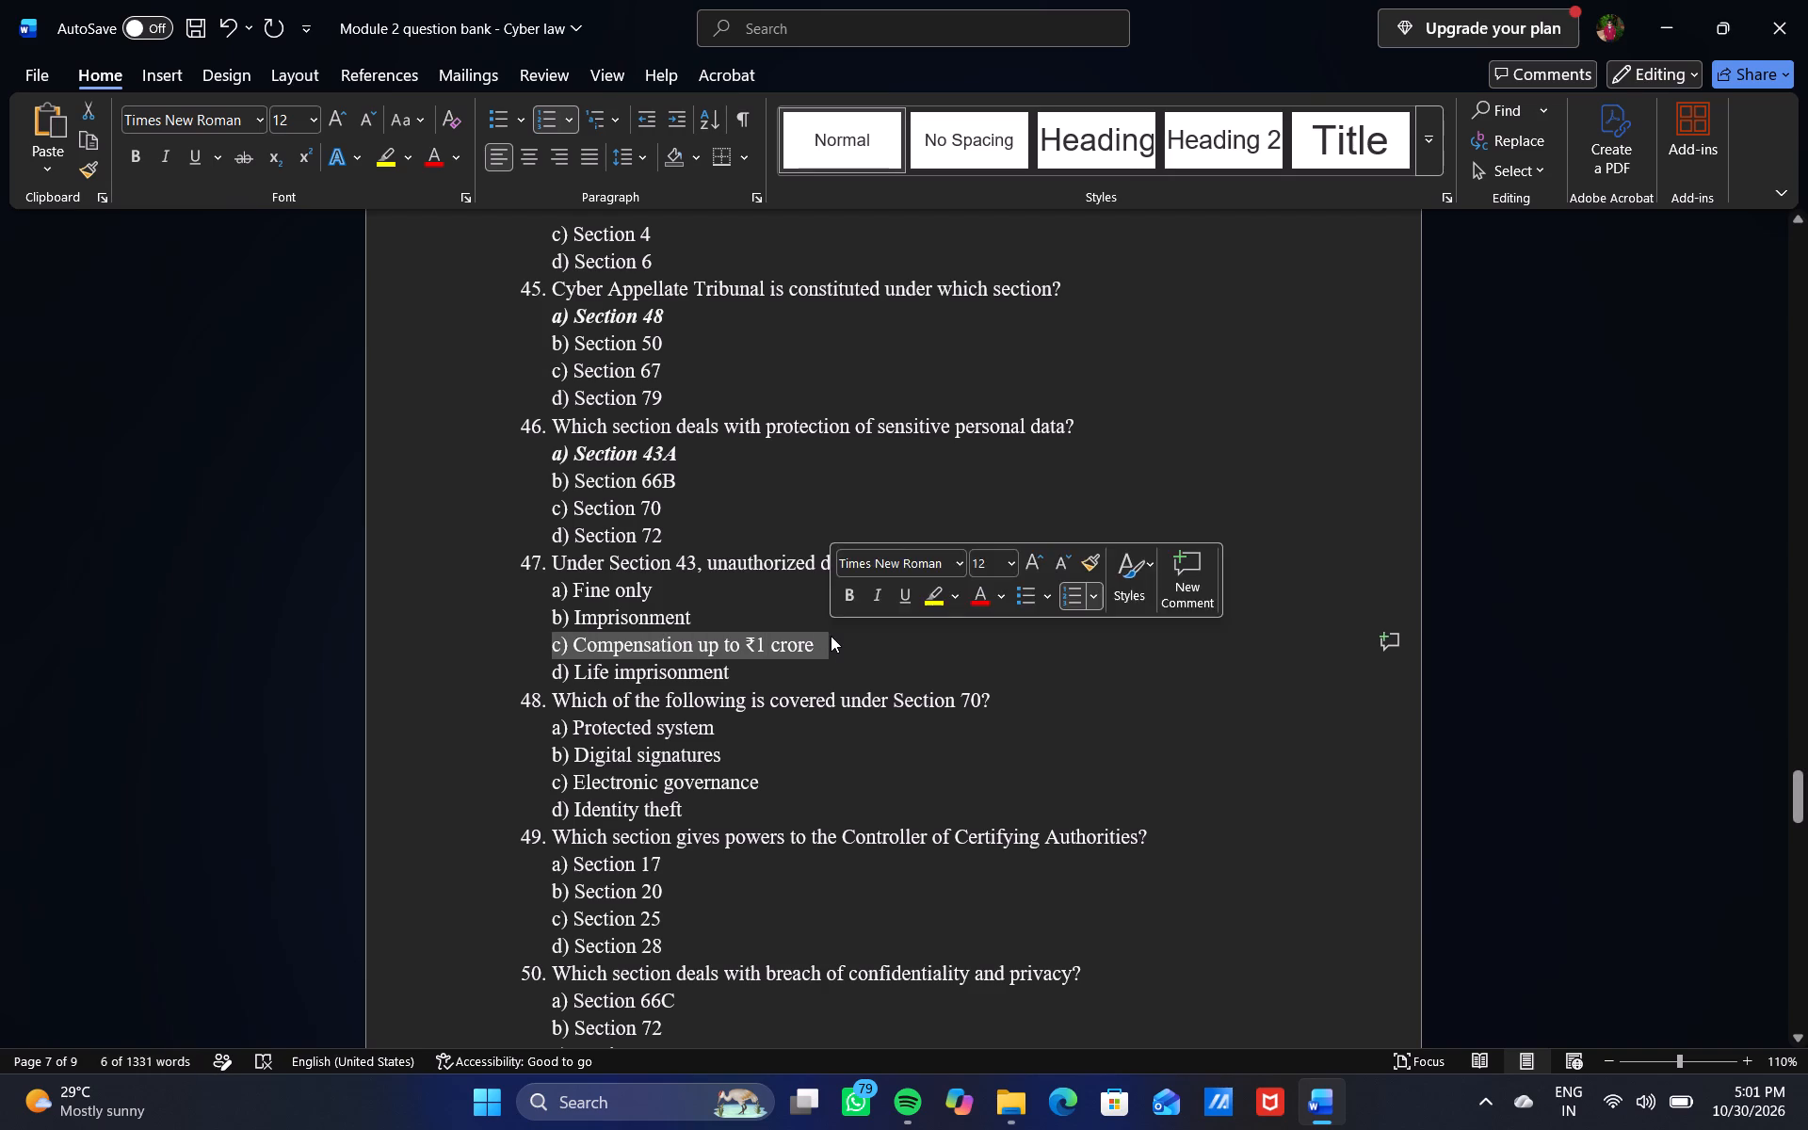
pyautogui.hotkey('ctrl', 'b')
pyautogui.hotkey('ctrl', 'i')
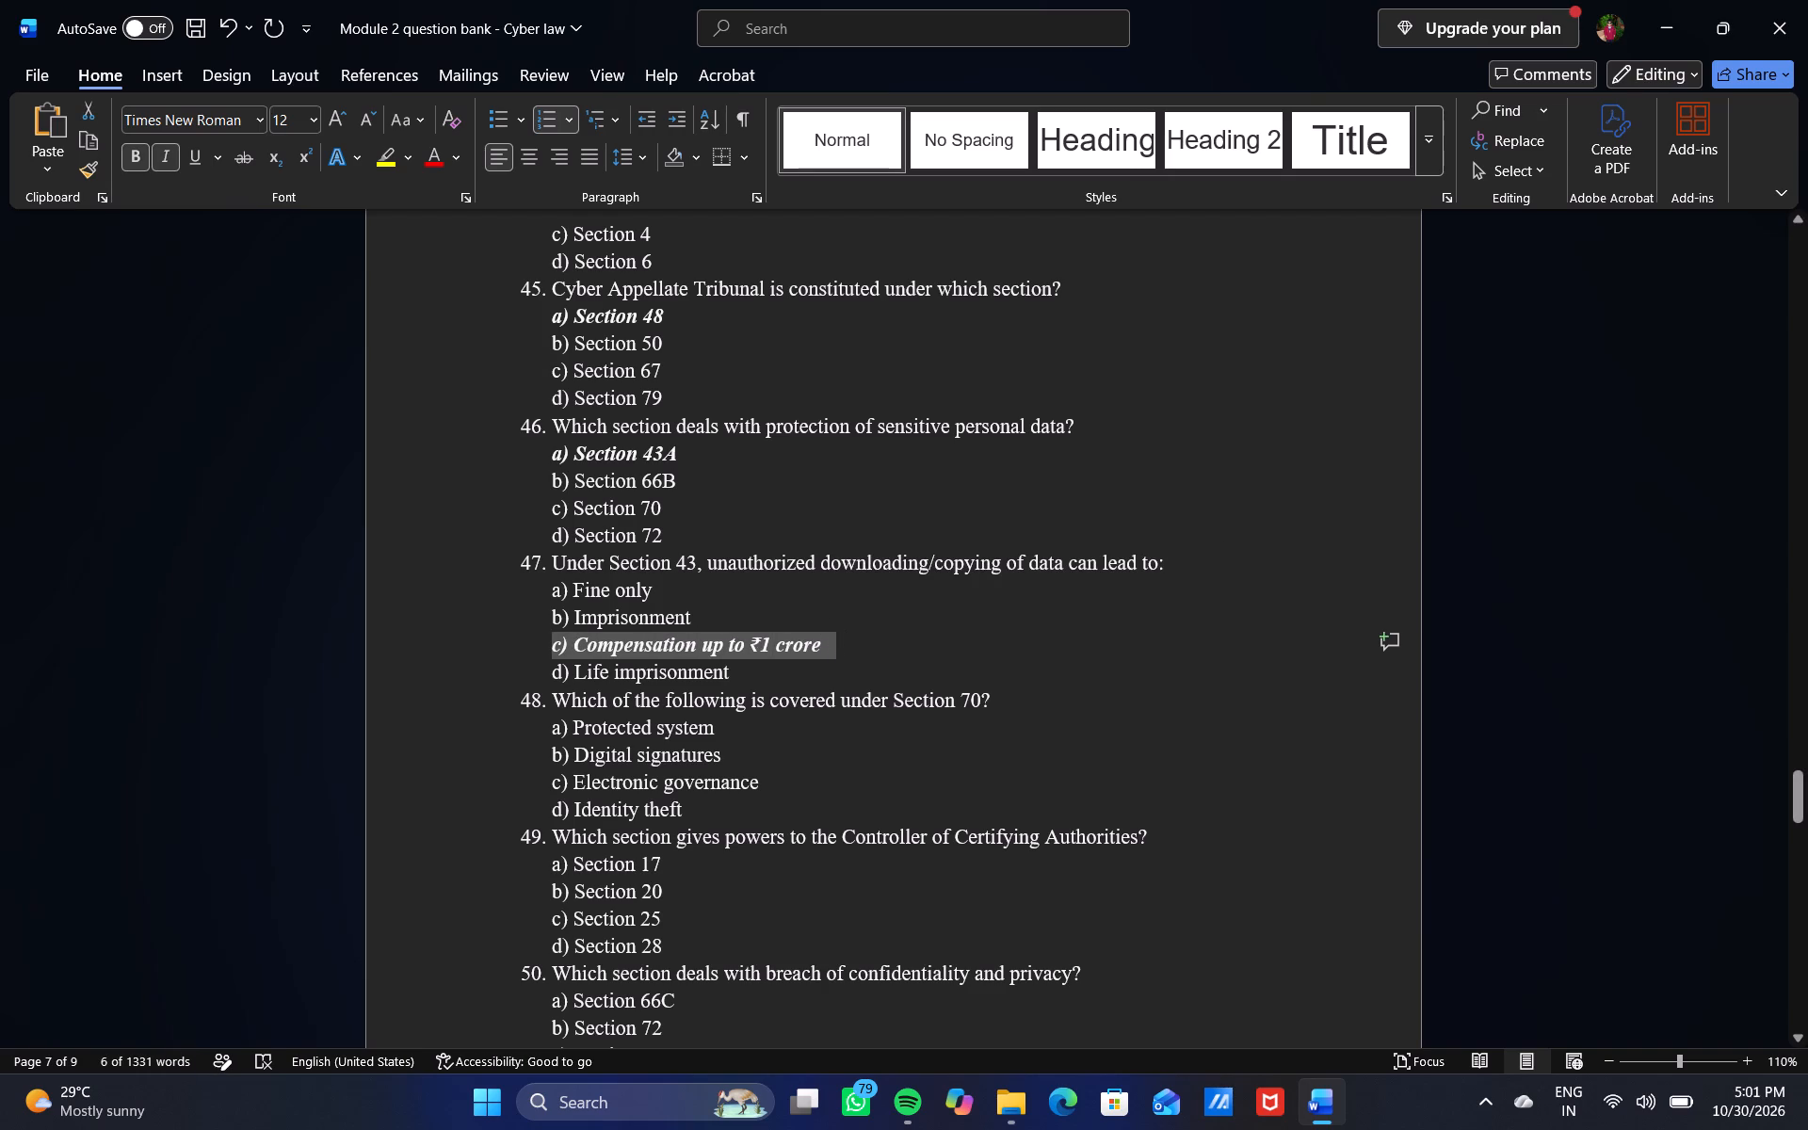
# Format the whole of option "a) Protected system" under question 48 in bold and italic.
pyautogui.scroll(-2, 836, 723)
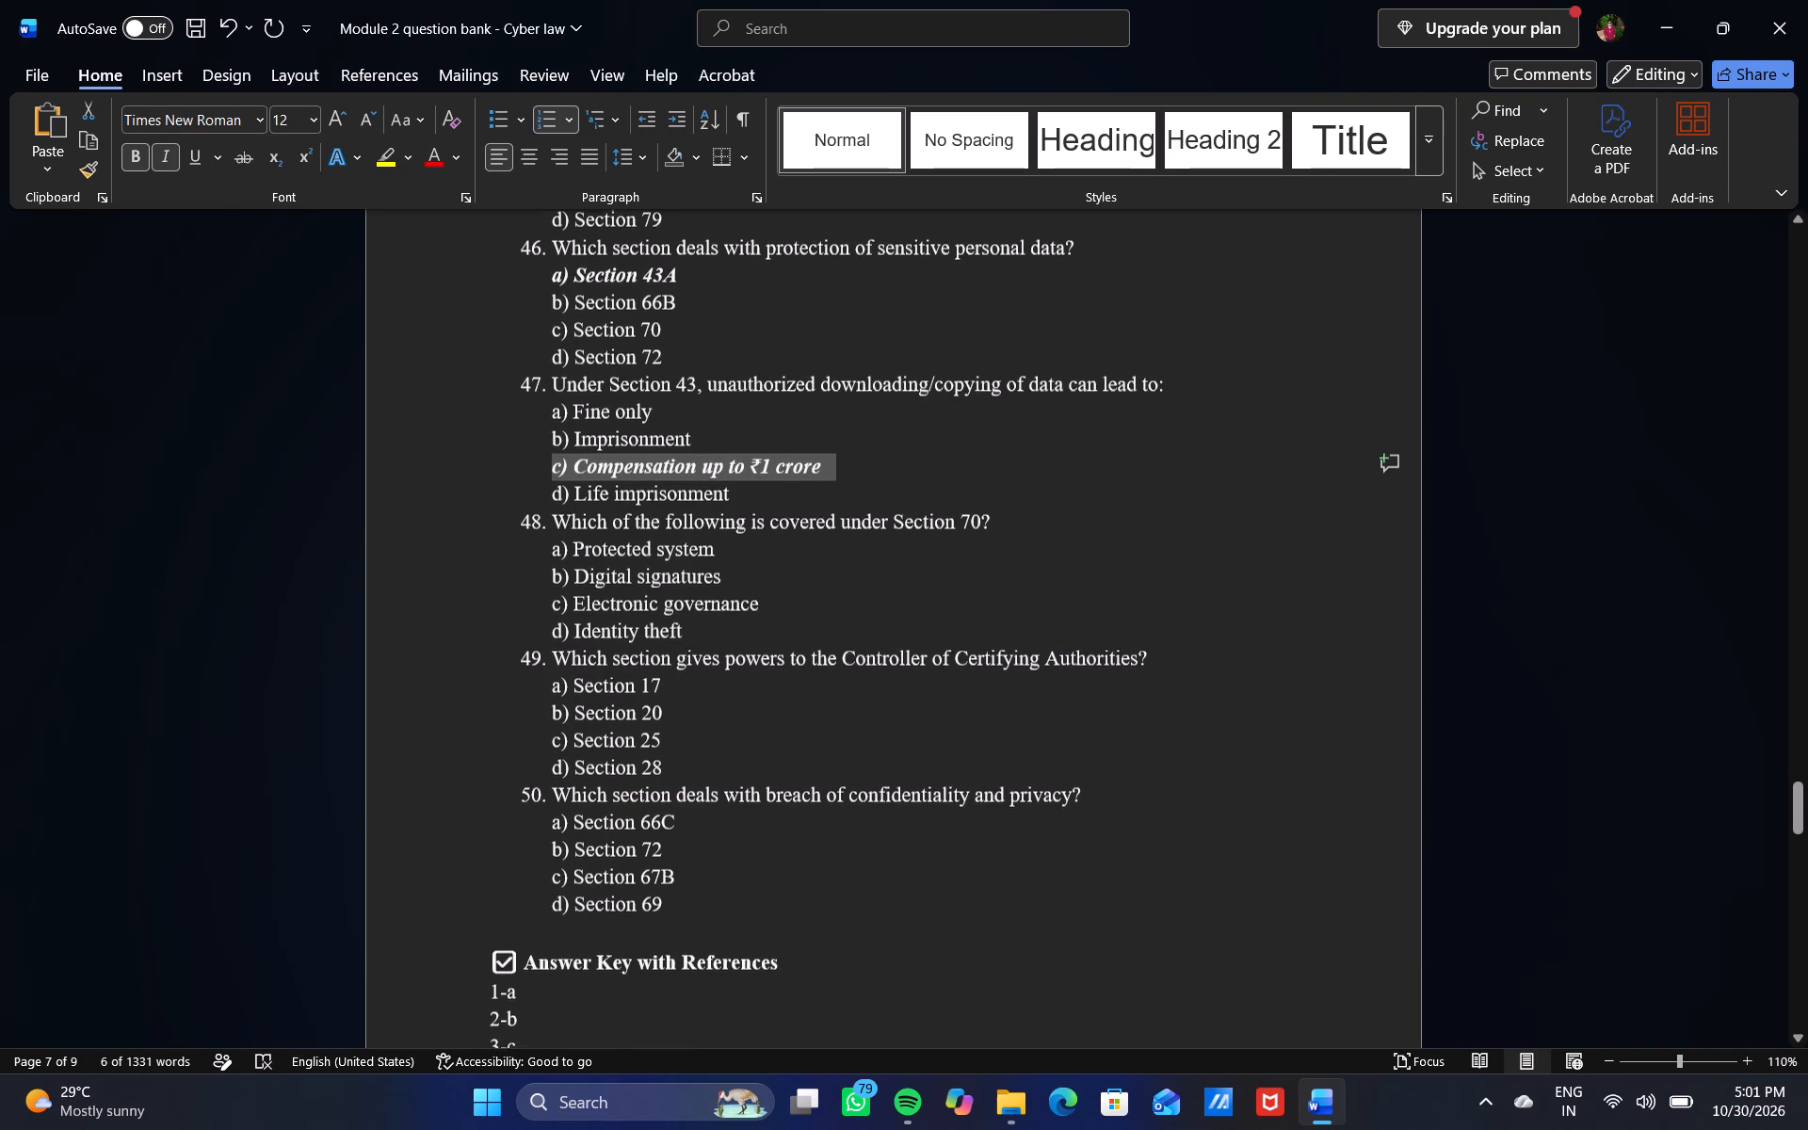
pyautogui.scroll(-2, 836, 723)
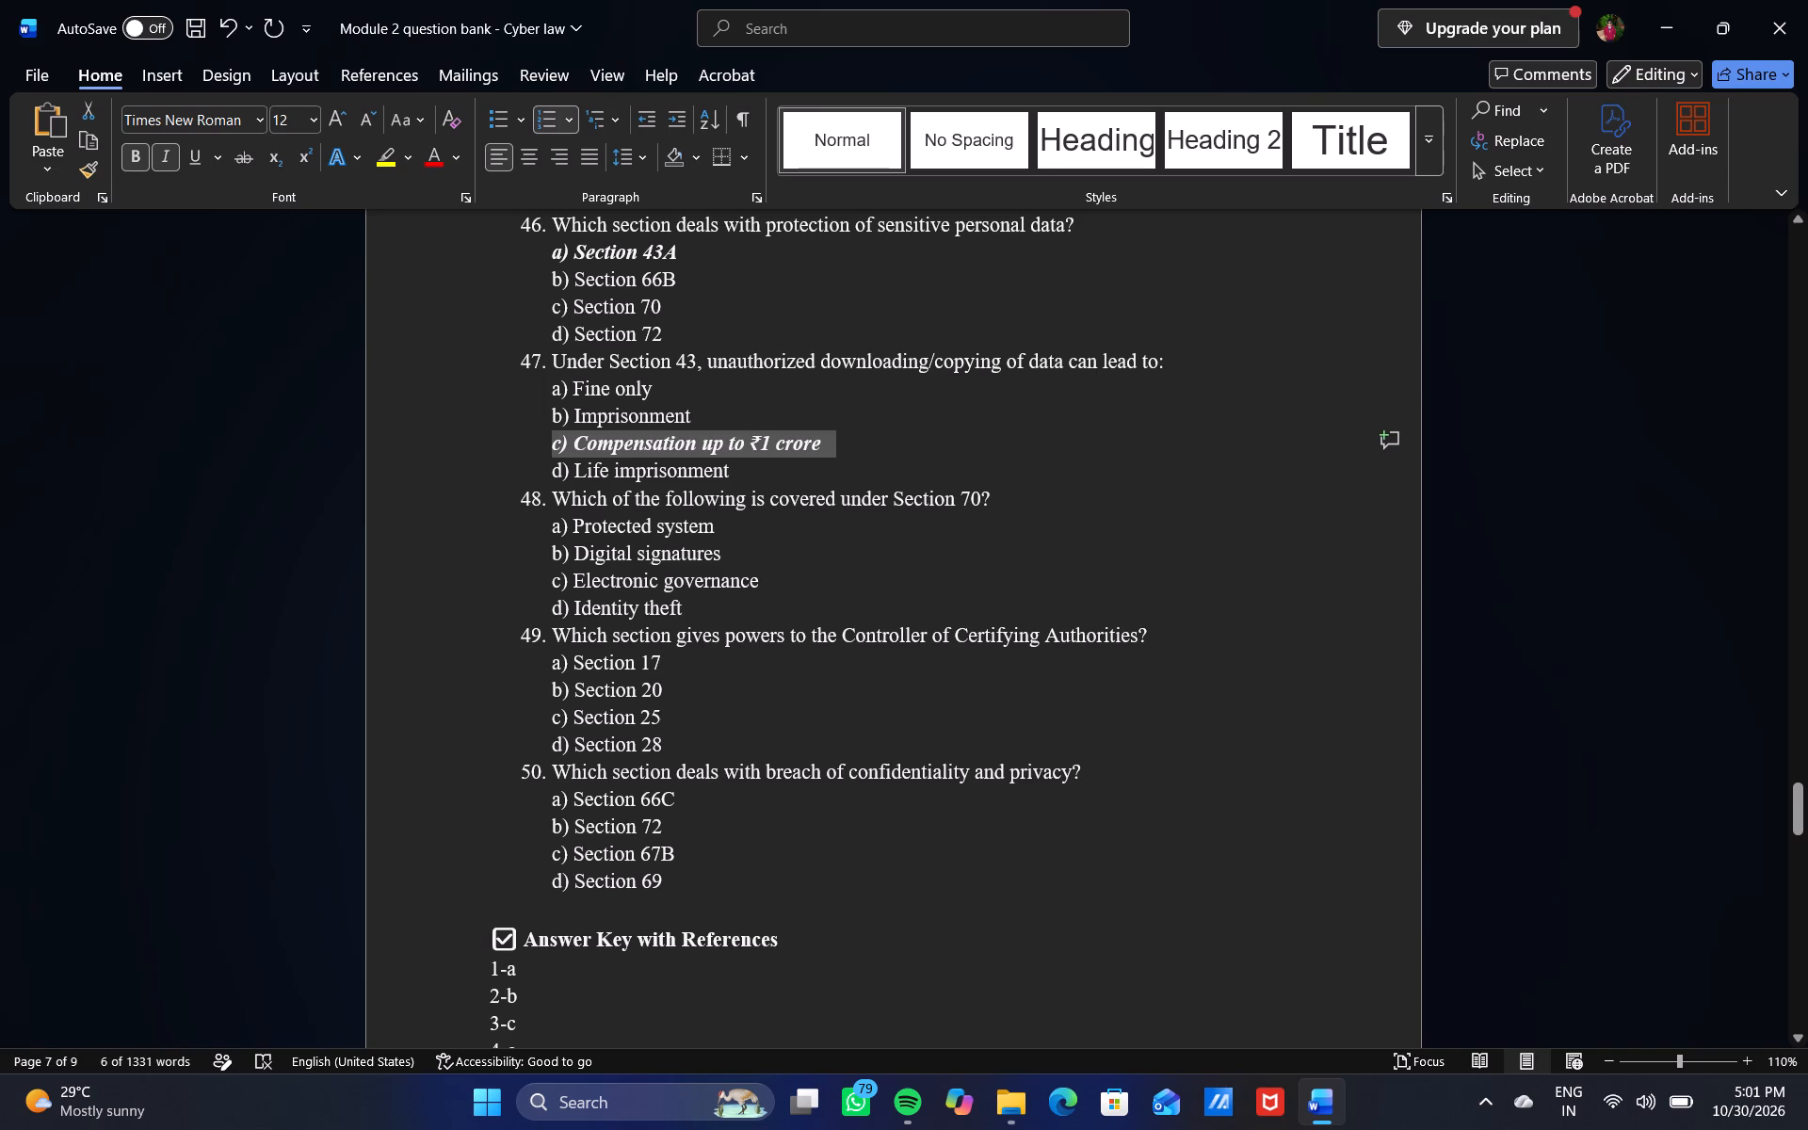
pyautogui.moveTo(547, 528); pyautogui.dragTo(743, 525)
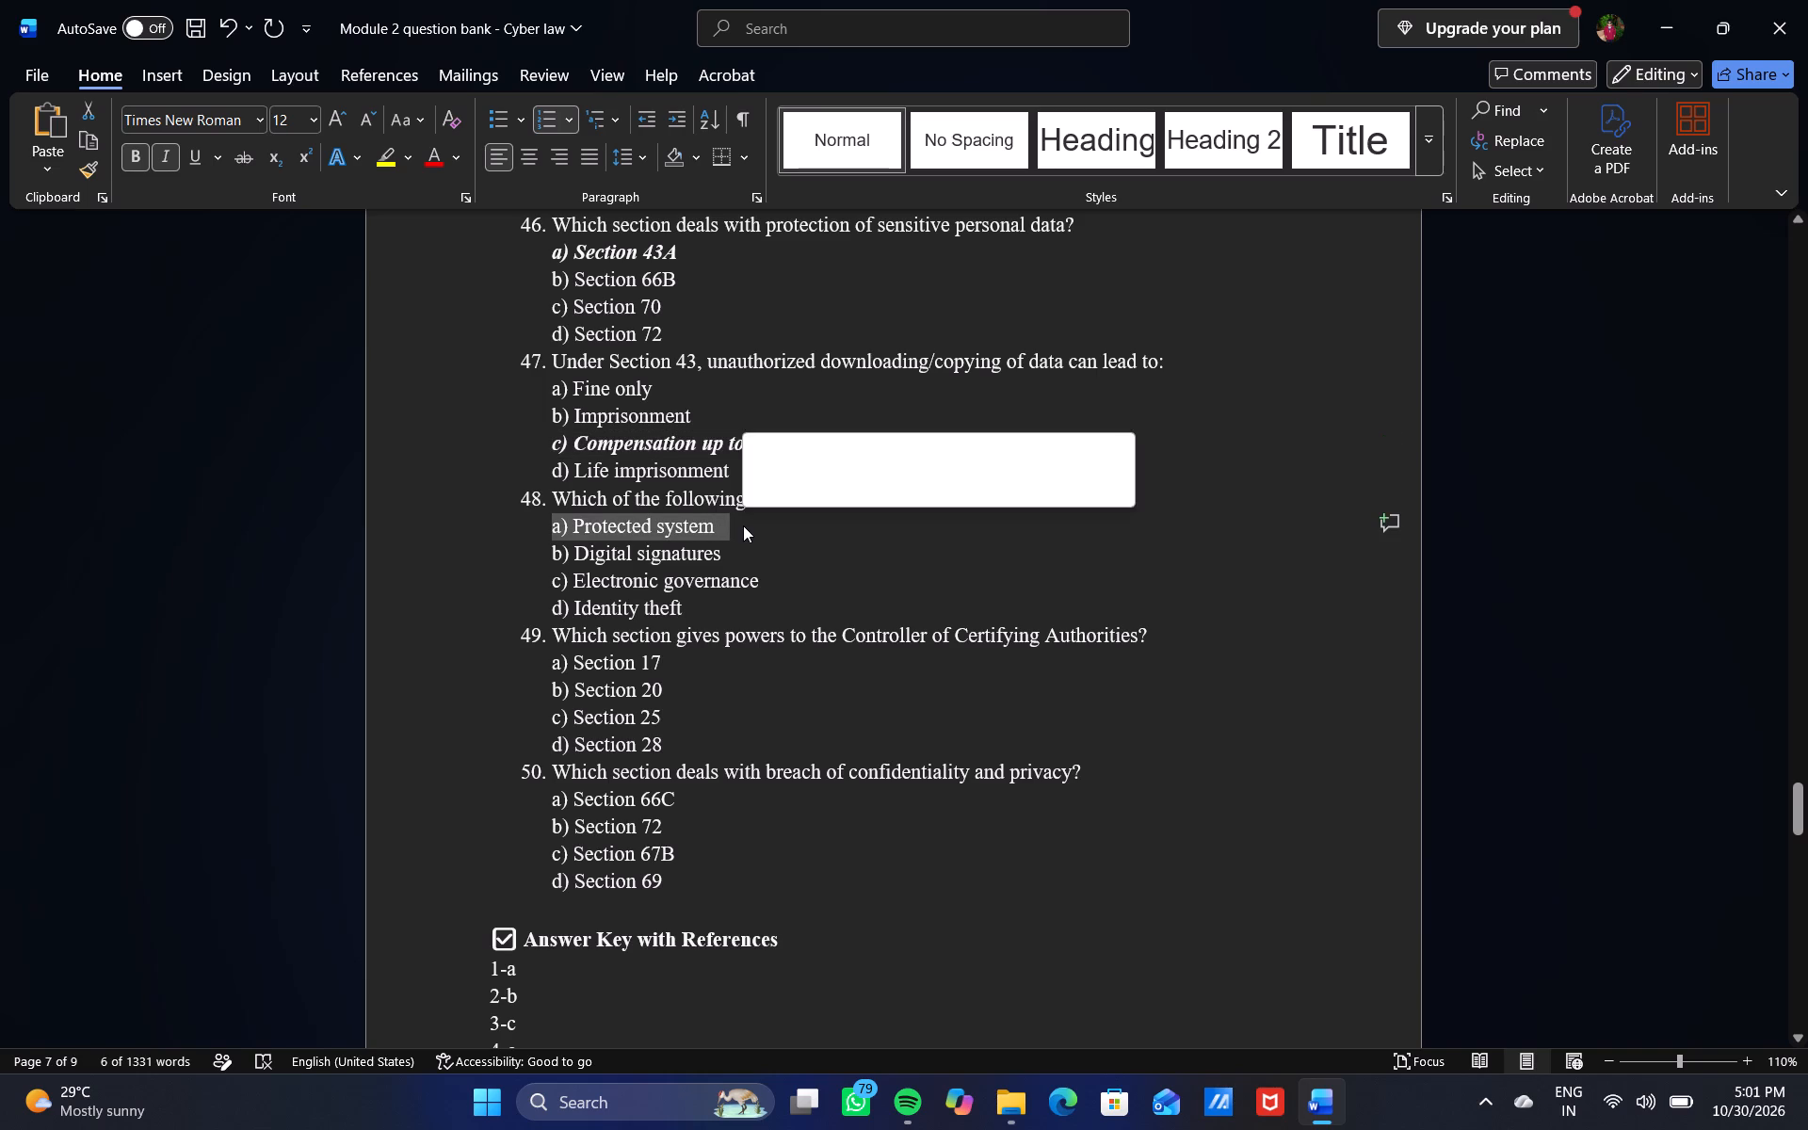
pyautogui.hotkey('ctrl', 'b')
pyautogui.hotkey('ctrl', 'i')
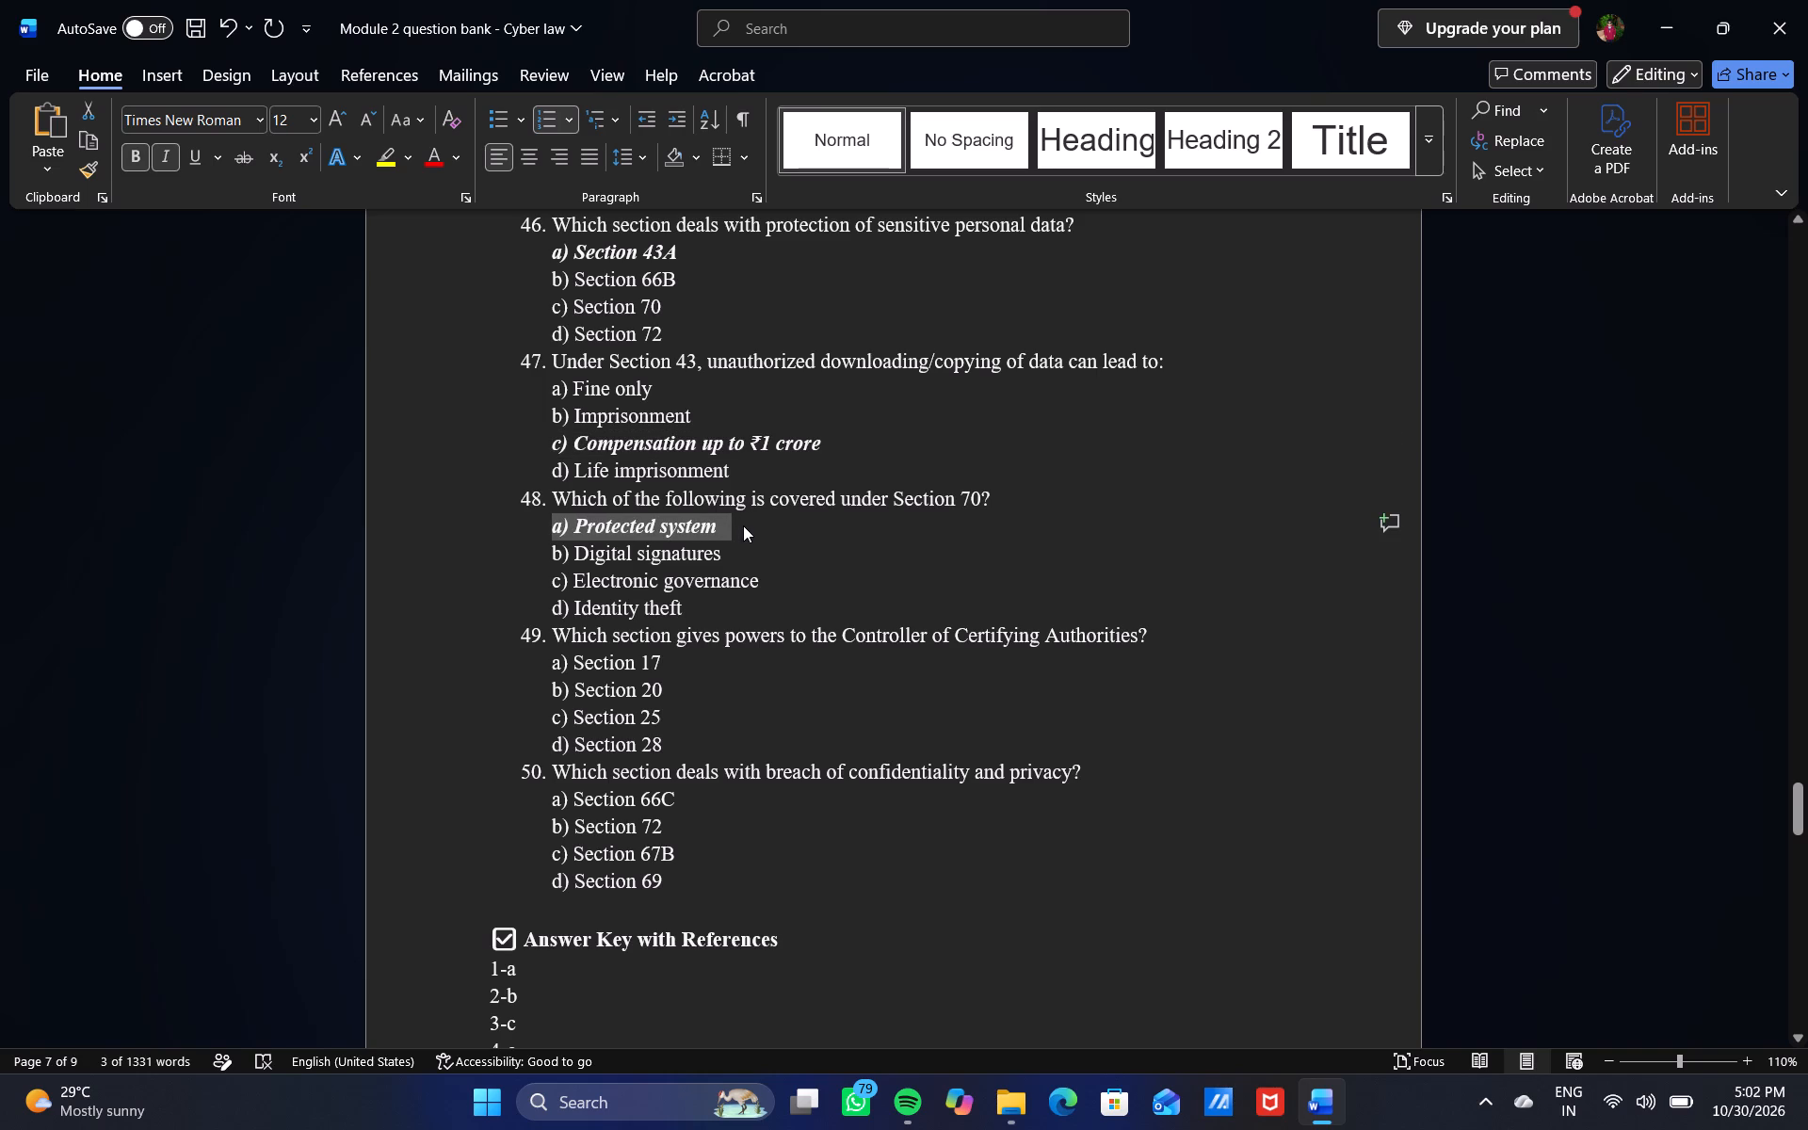
# Format the whole of option "a) Section 17" under question 49 in bold and italic.
pyautogui.scroll(-1, 610, 679)
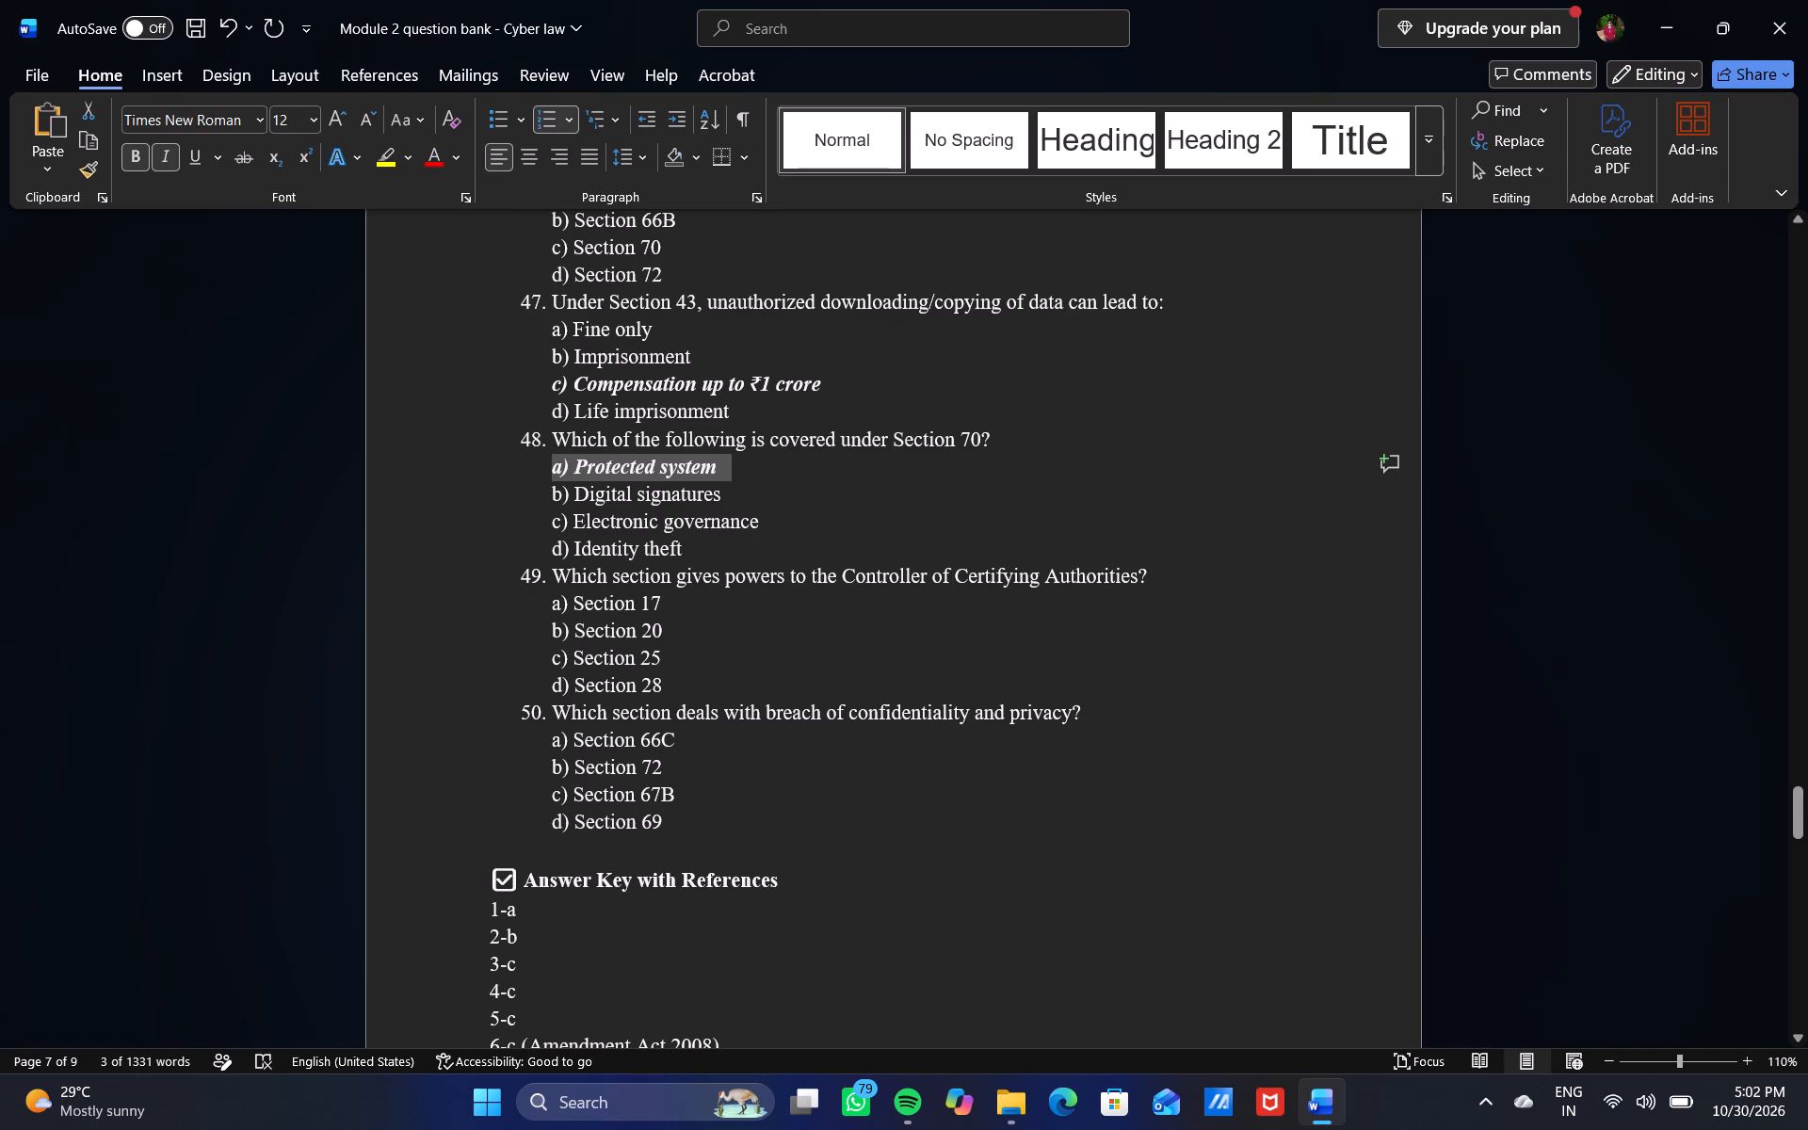
pyautogui.moveTo(539, 600); pyautogui.dragTo(689, 602)
pyautogui.hotkey('ctrl', 'b')
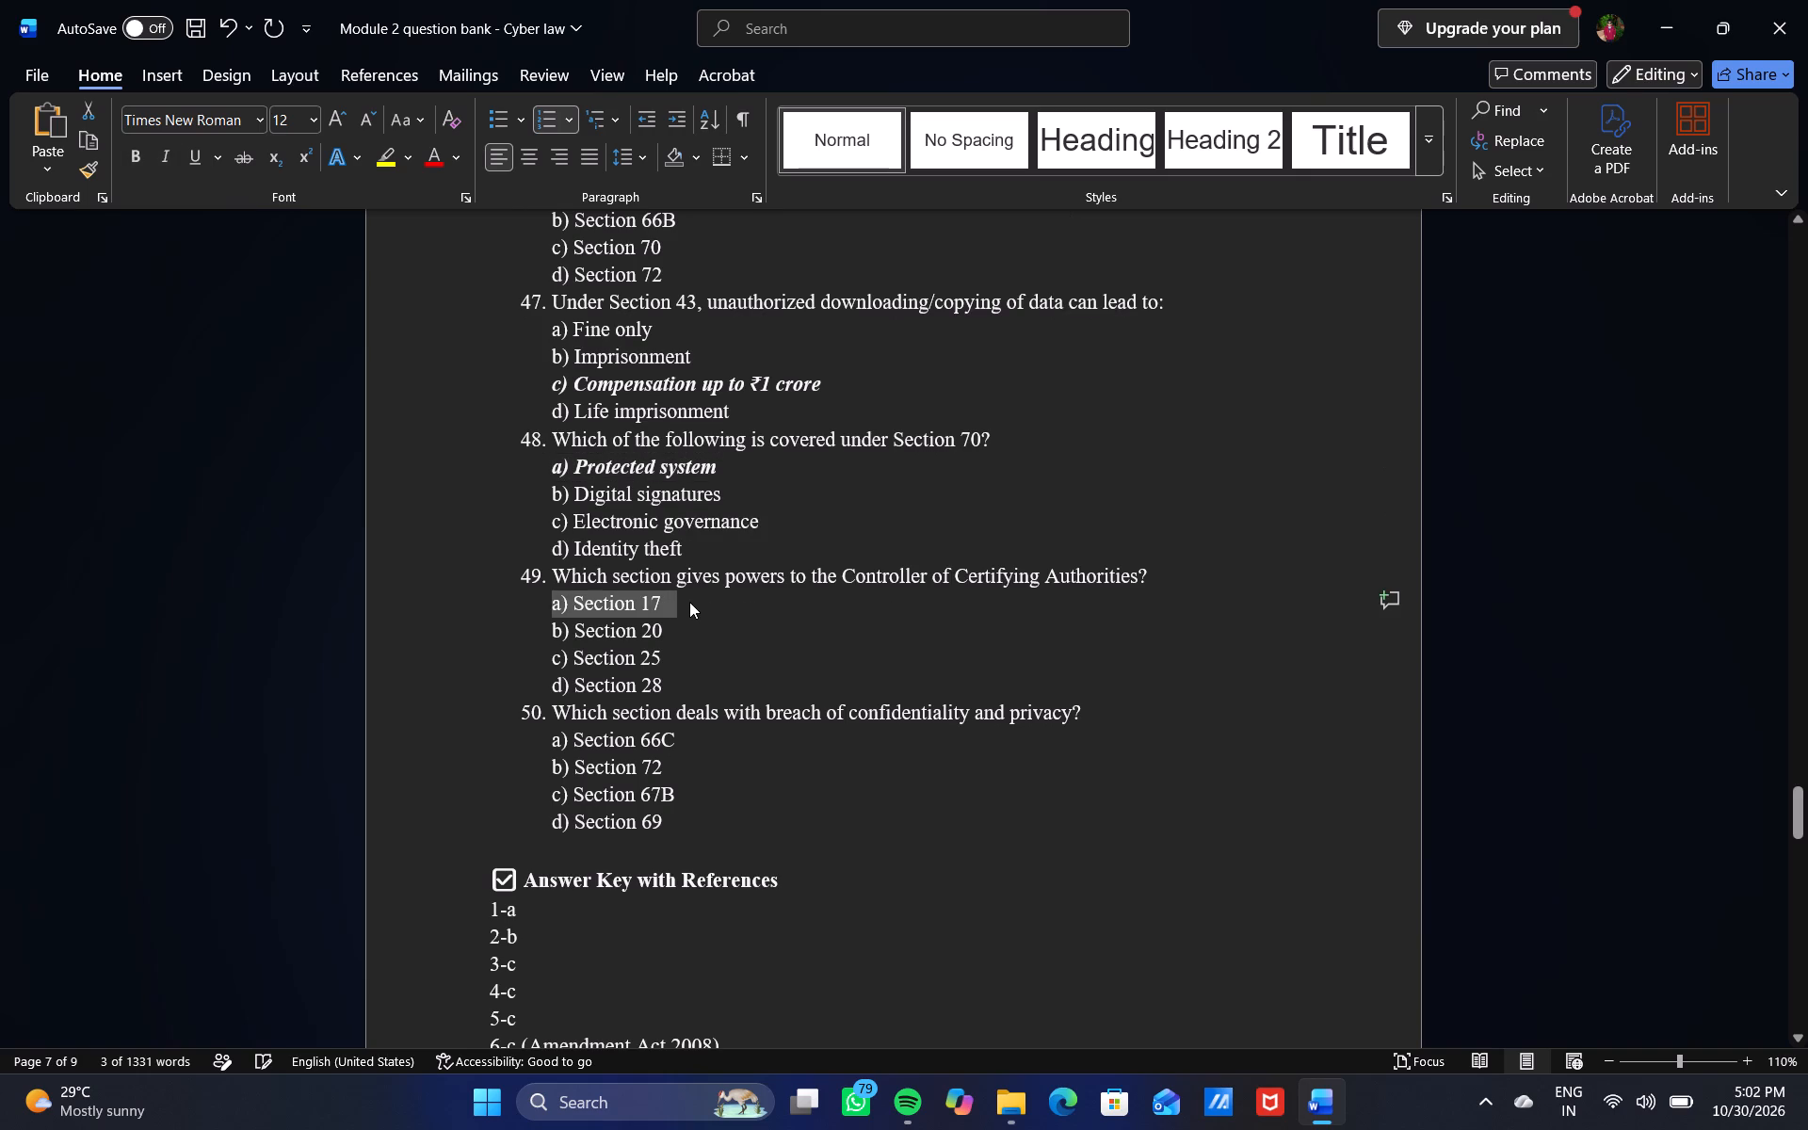
pyautogui.hotkey('ctrl', 'i')
# Format the whole of option "b) Section 72" under question 50 in bold and italic.
pyautogui.scroll(-1, 770, 785)
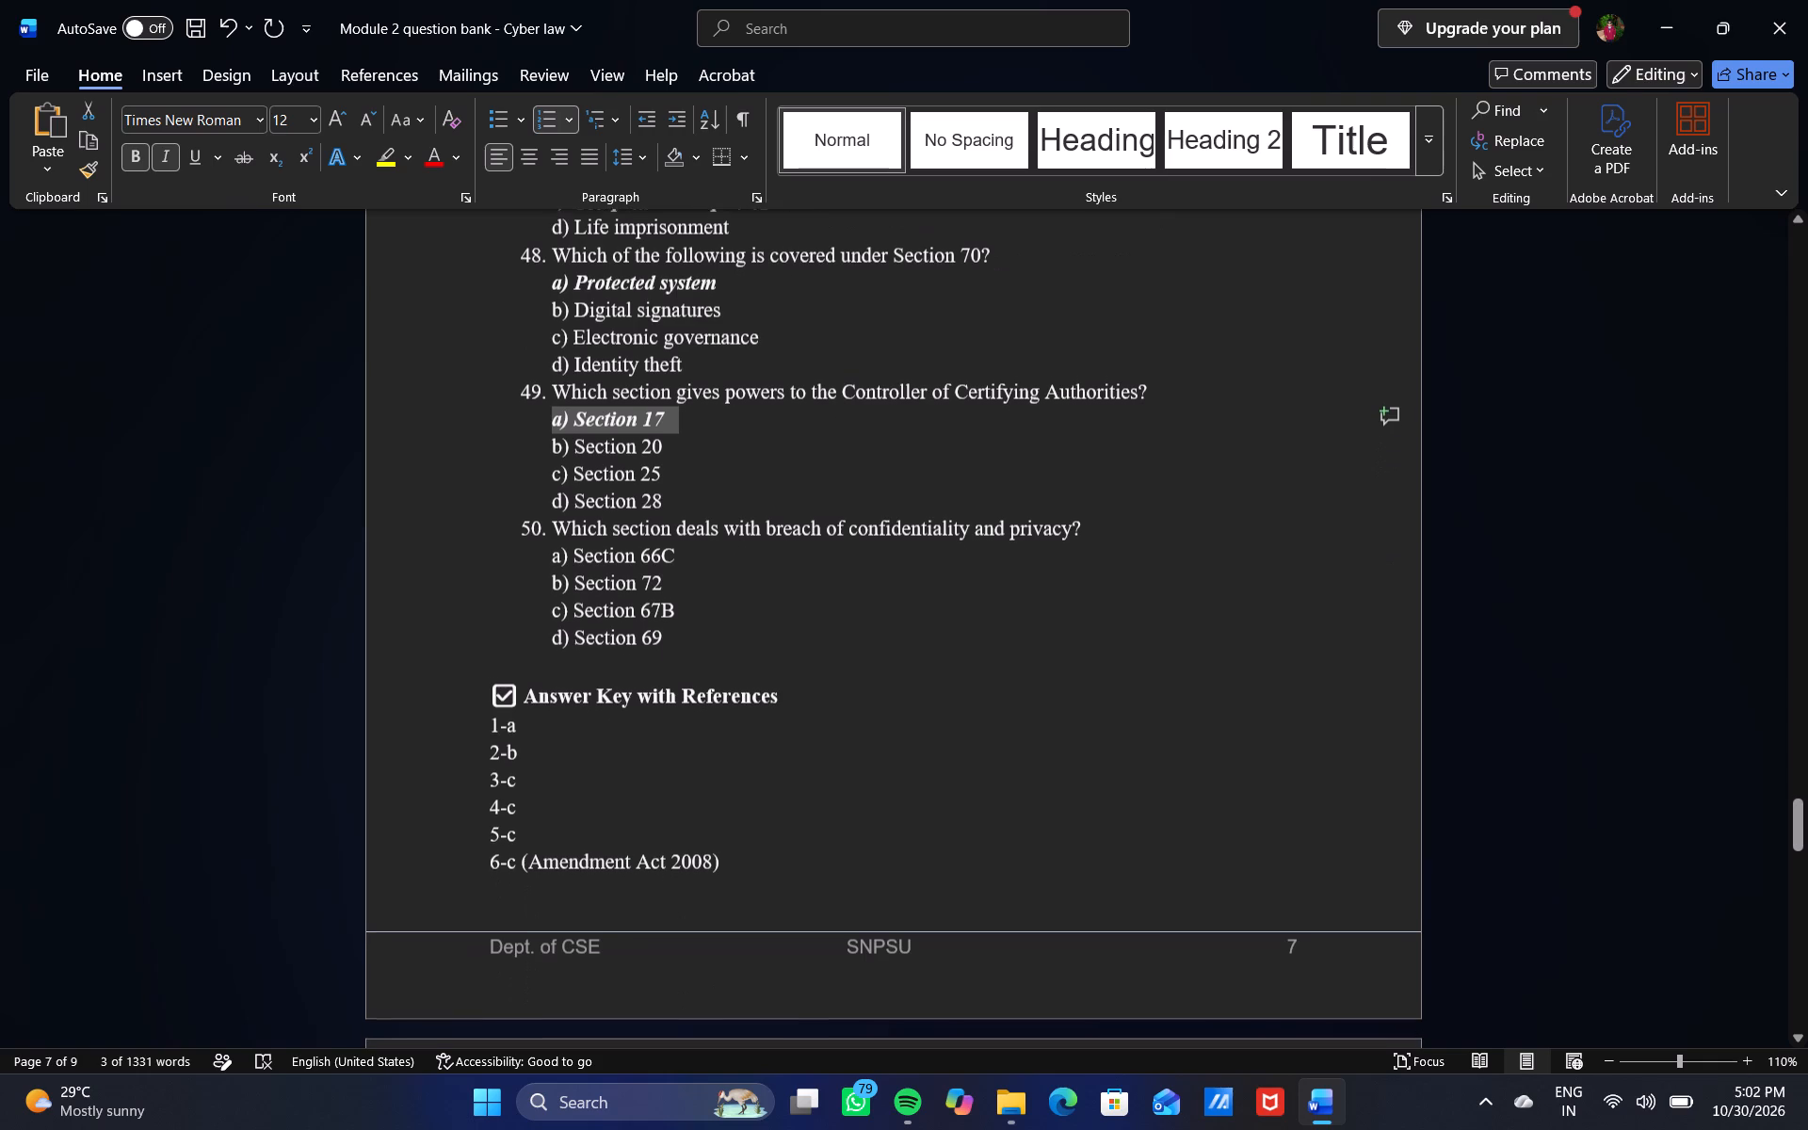
pyautogui.scroll(-1, 770, 785)
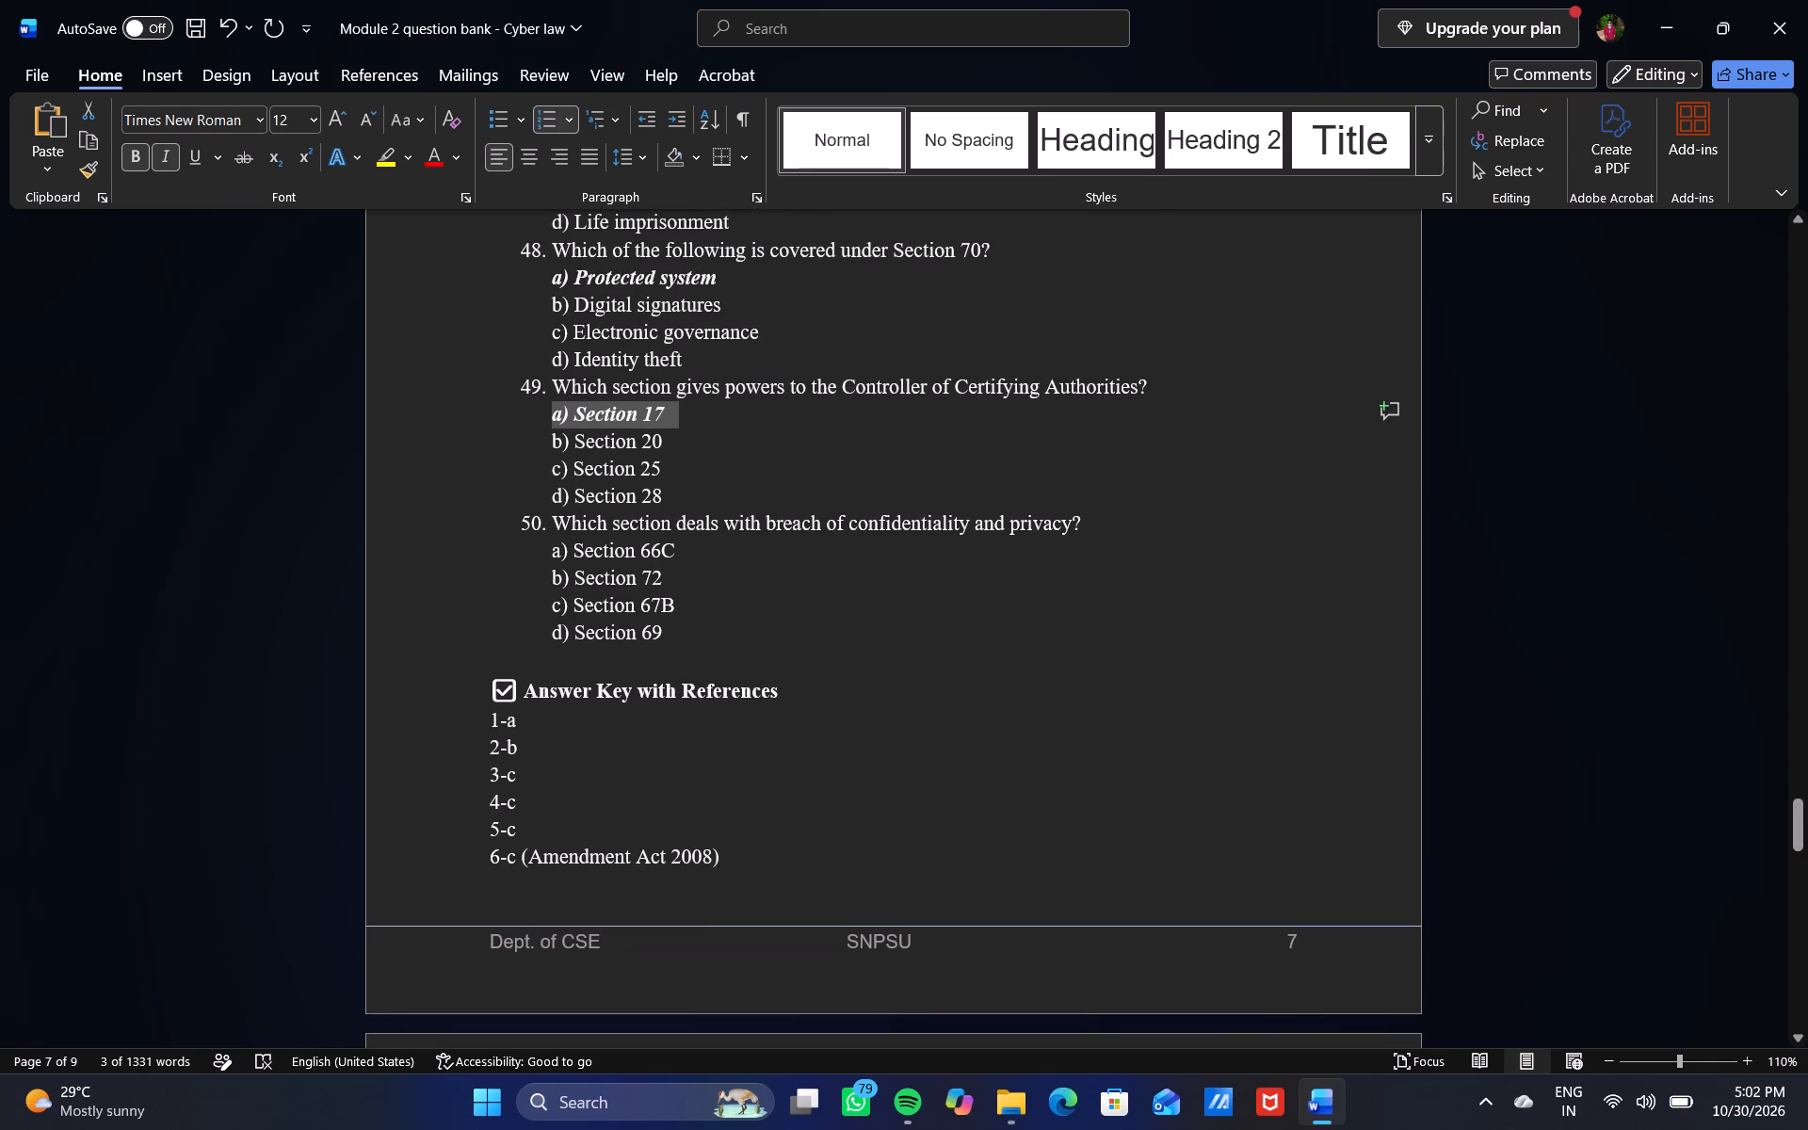
pyautogui.moveTo(541, 575); pyautogui.dragTo(740, 590)
pyautogui.hotkey('ctrl', 'b')
pyautogui.hotkey('ctrl', 'i')
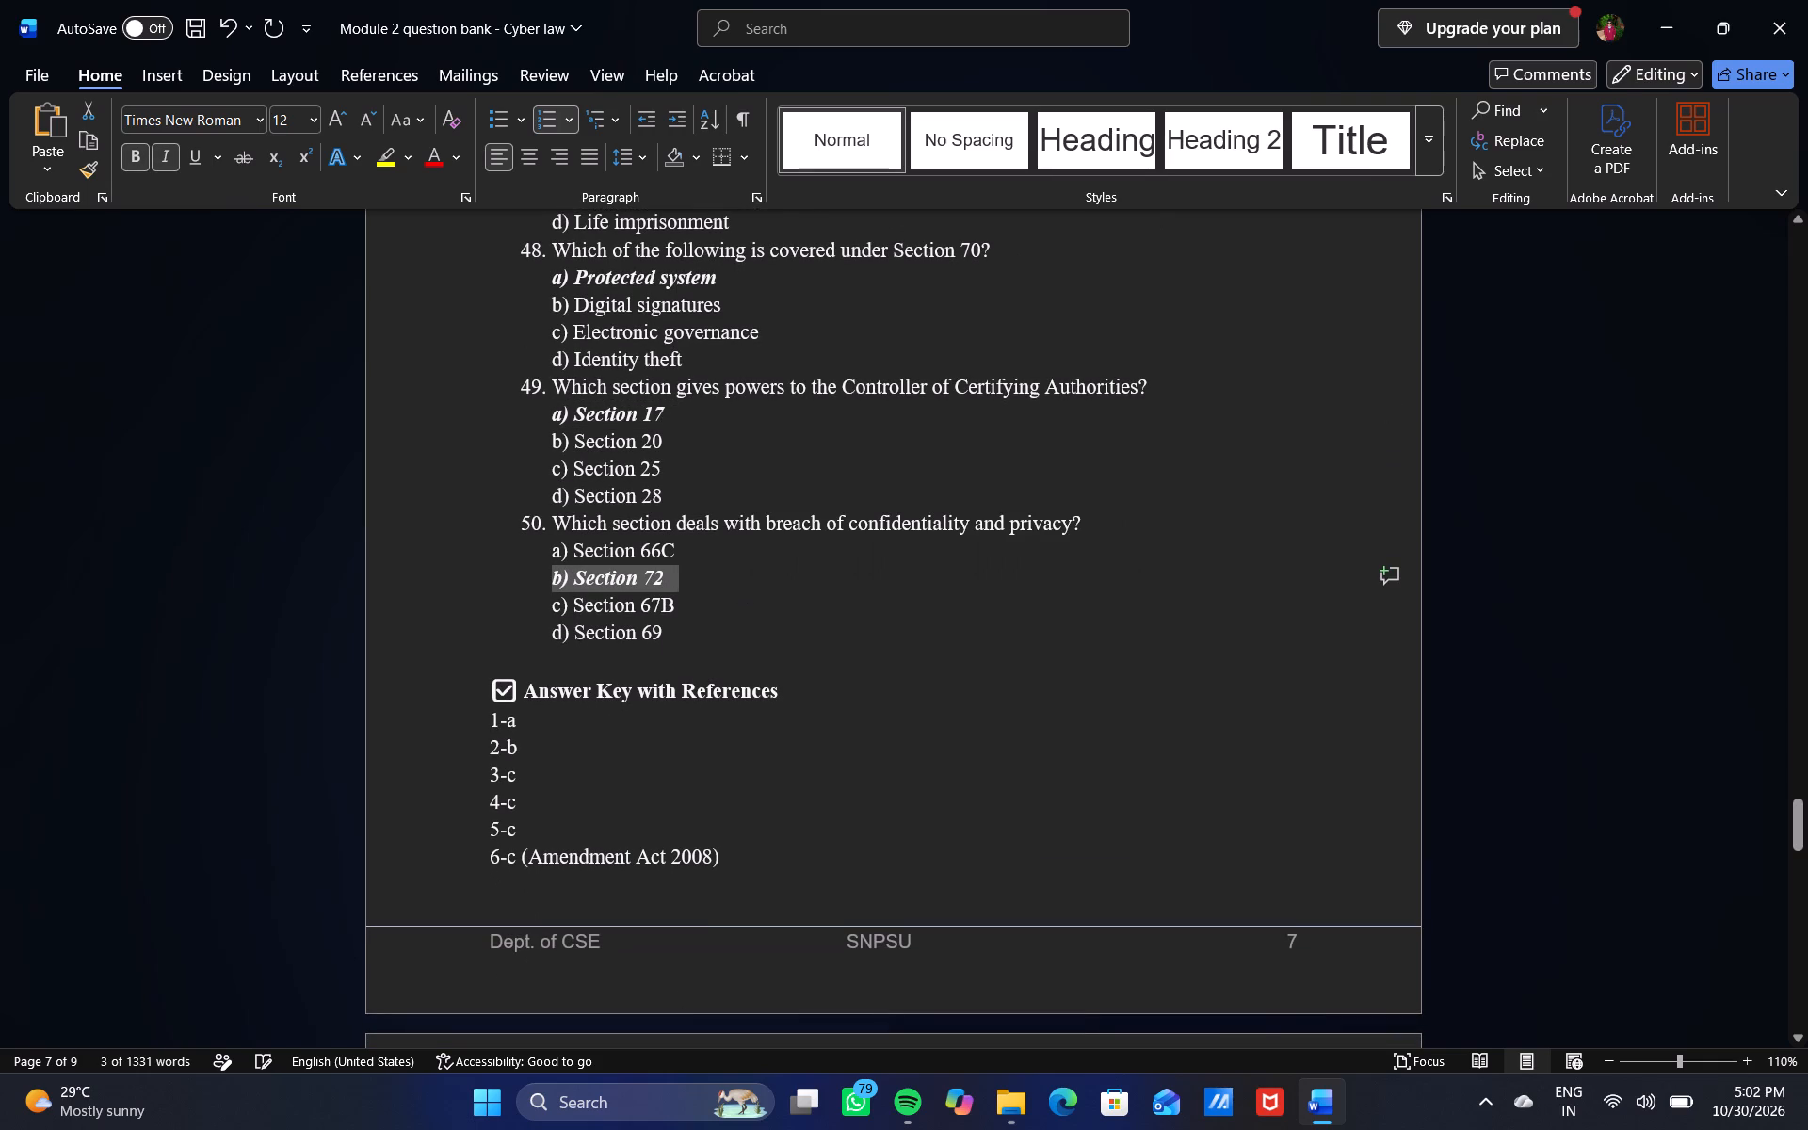
pyautogui.click(818, 612)
# Close the Module 2 question bank document, saving its changes.
pyautogui.click(1807, 0)
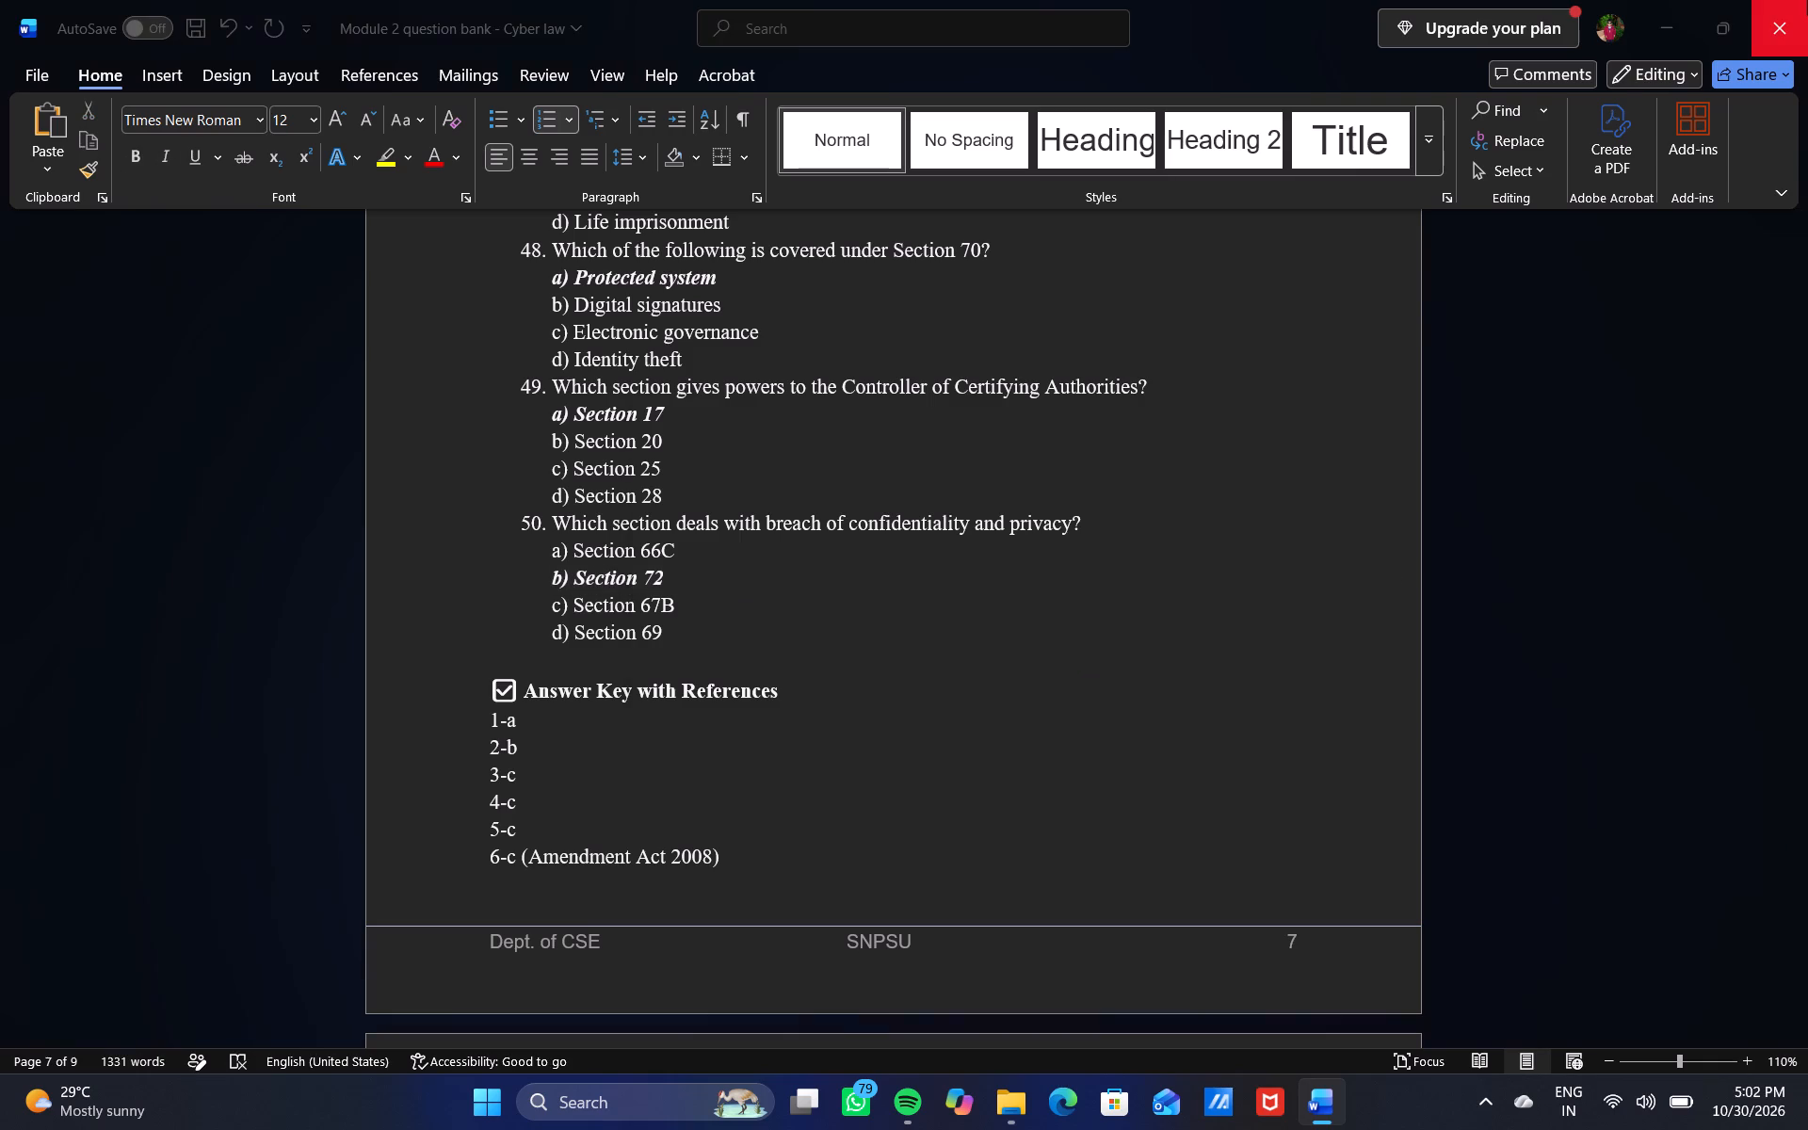
pyautogui.click(898, 718)
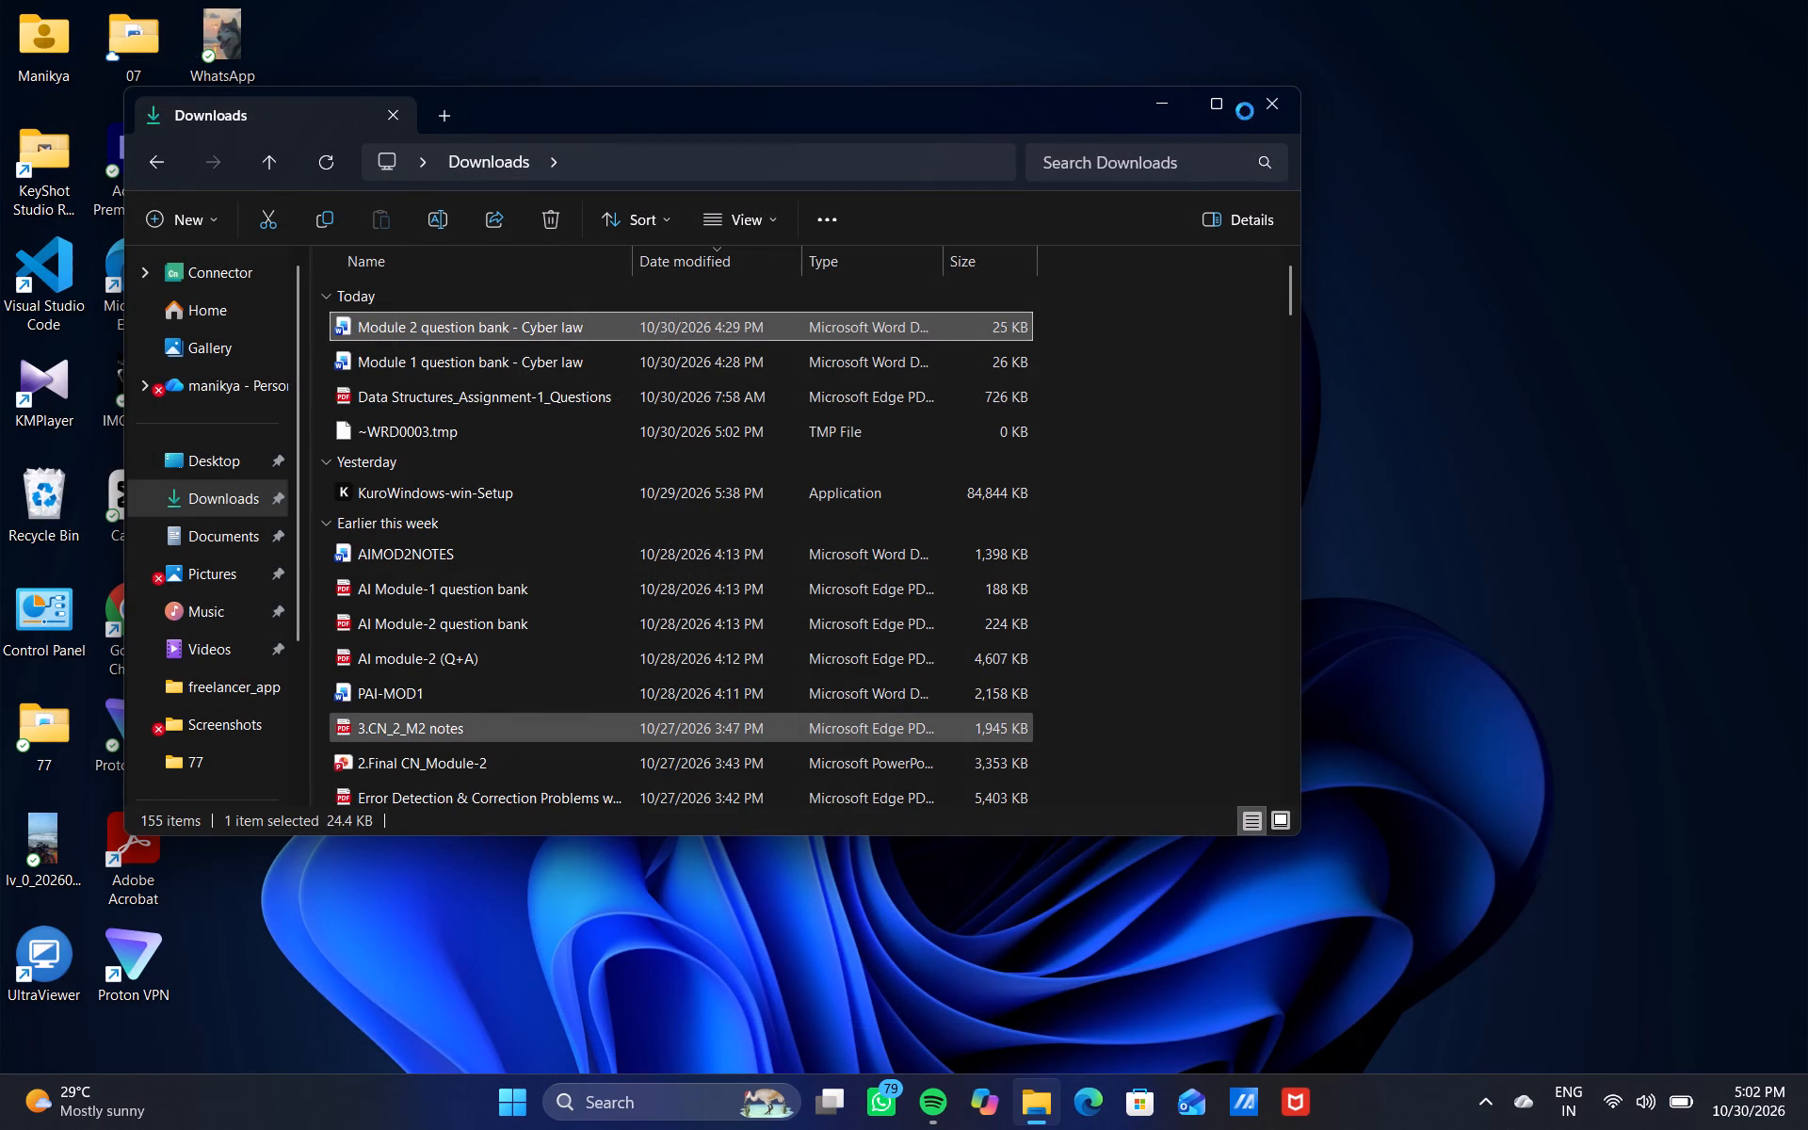
# Rename the file "Module 2 question bank - Cyber law" in Downloads as "cyber 2" and close the folder window.
pyautogui.click(786, 329)
pyautogui.rightClick(786, 329)
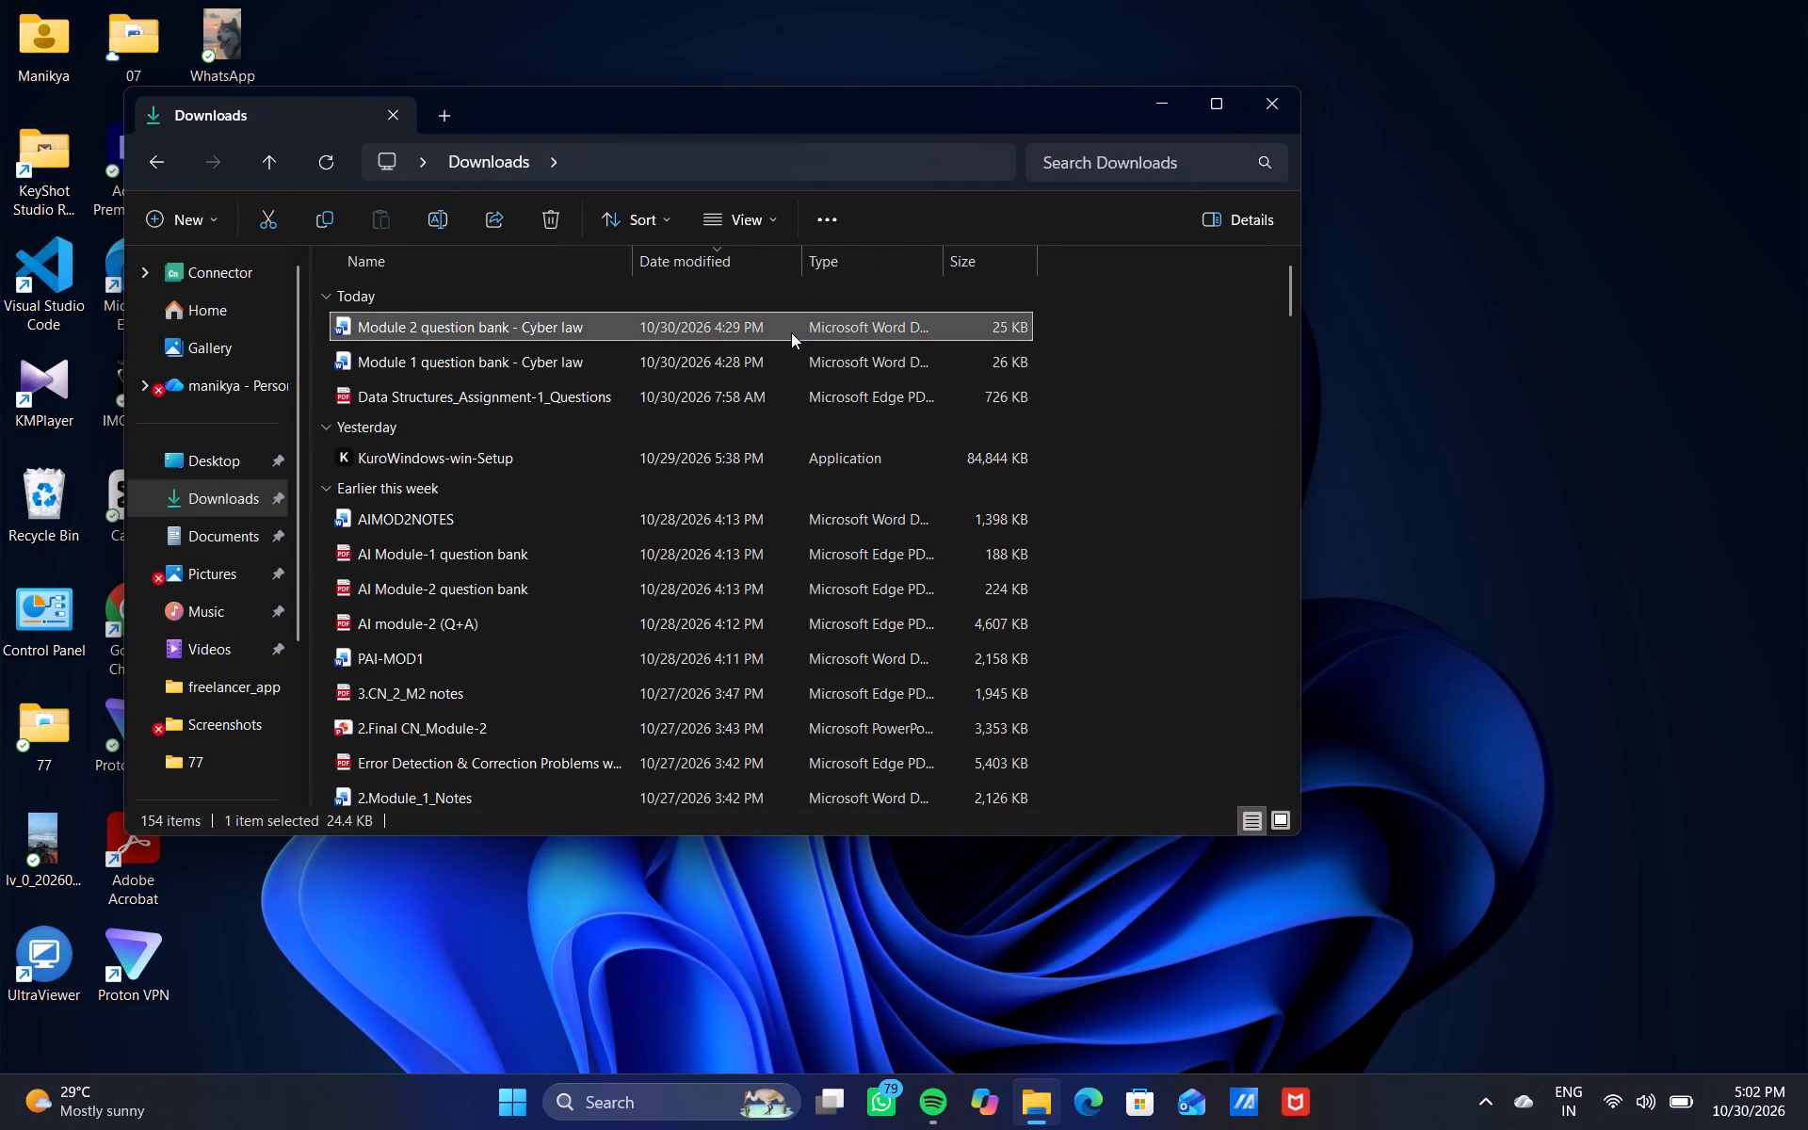
pyautogui.click(968, 313)
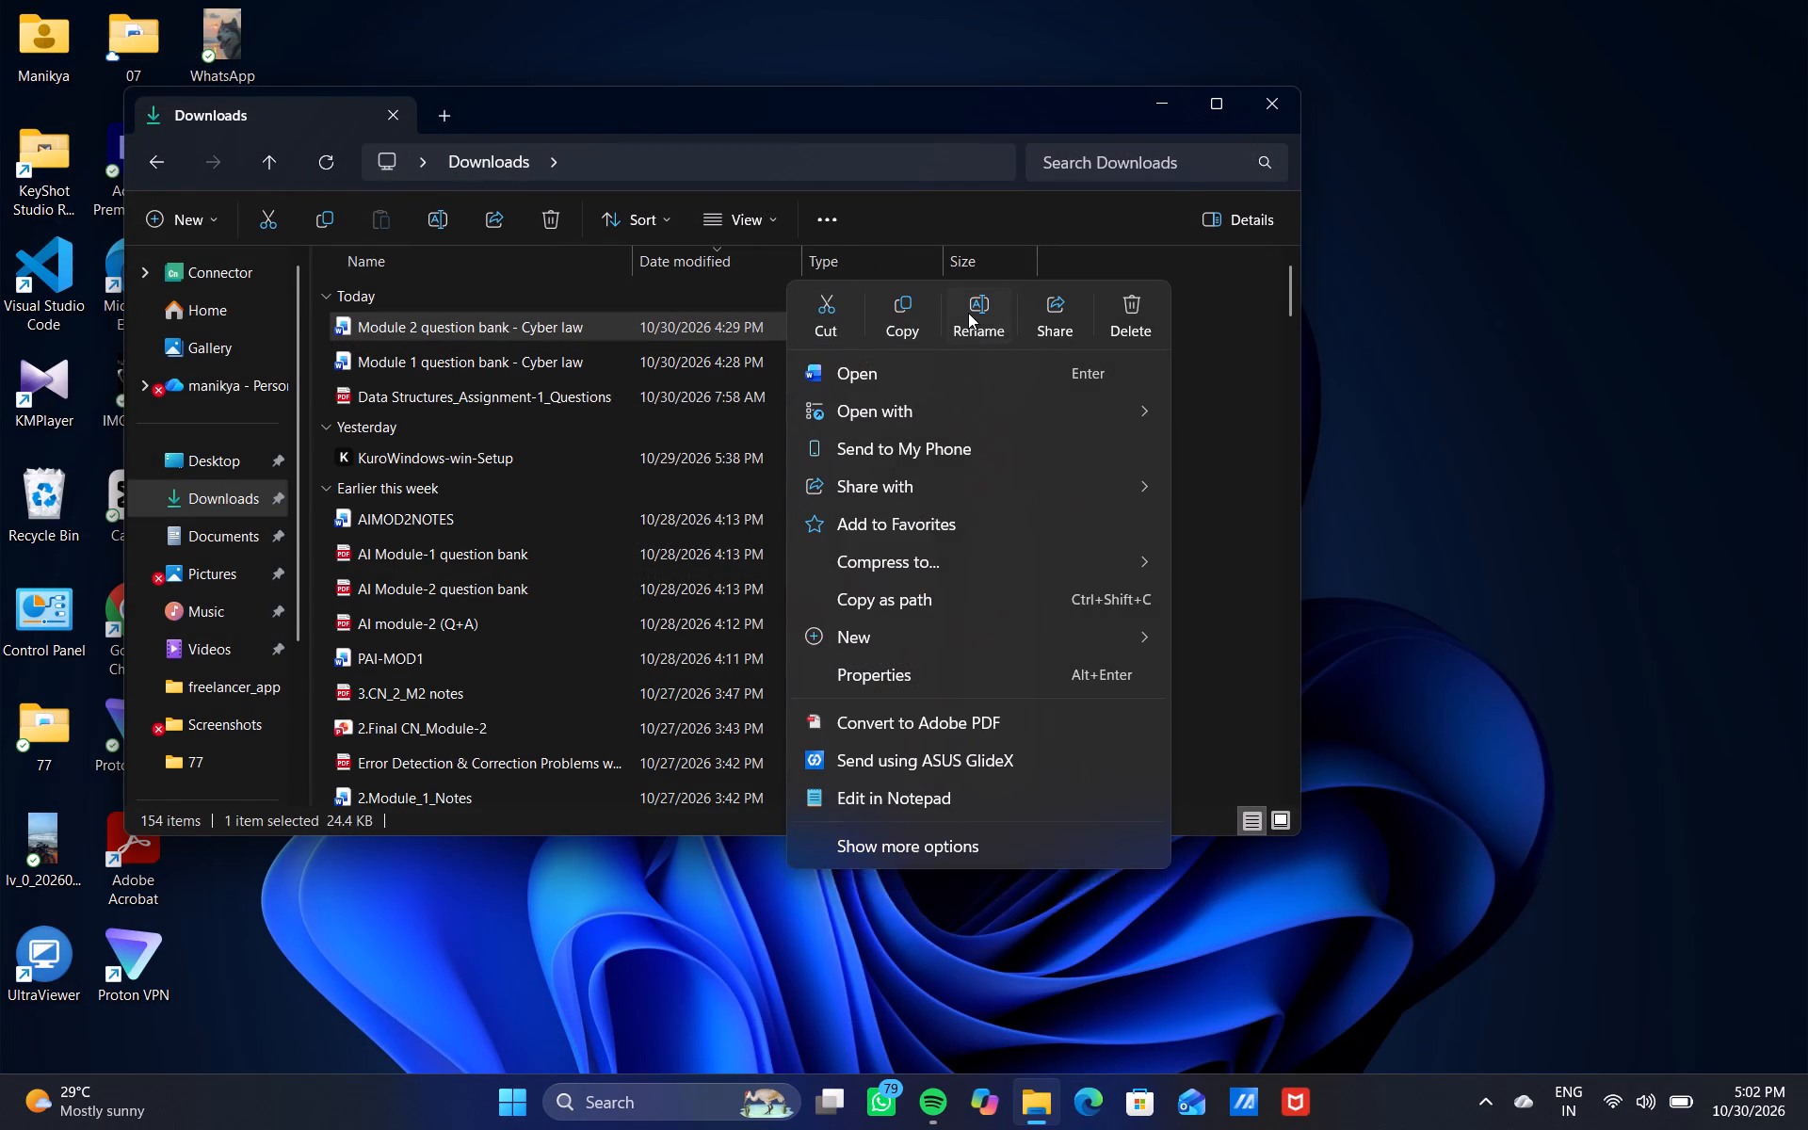
pyautogui.click(968, 313)
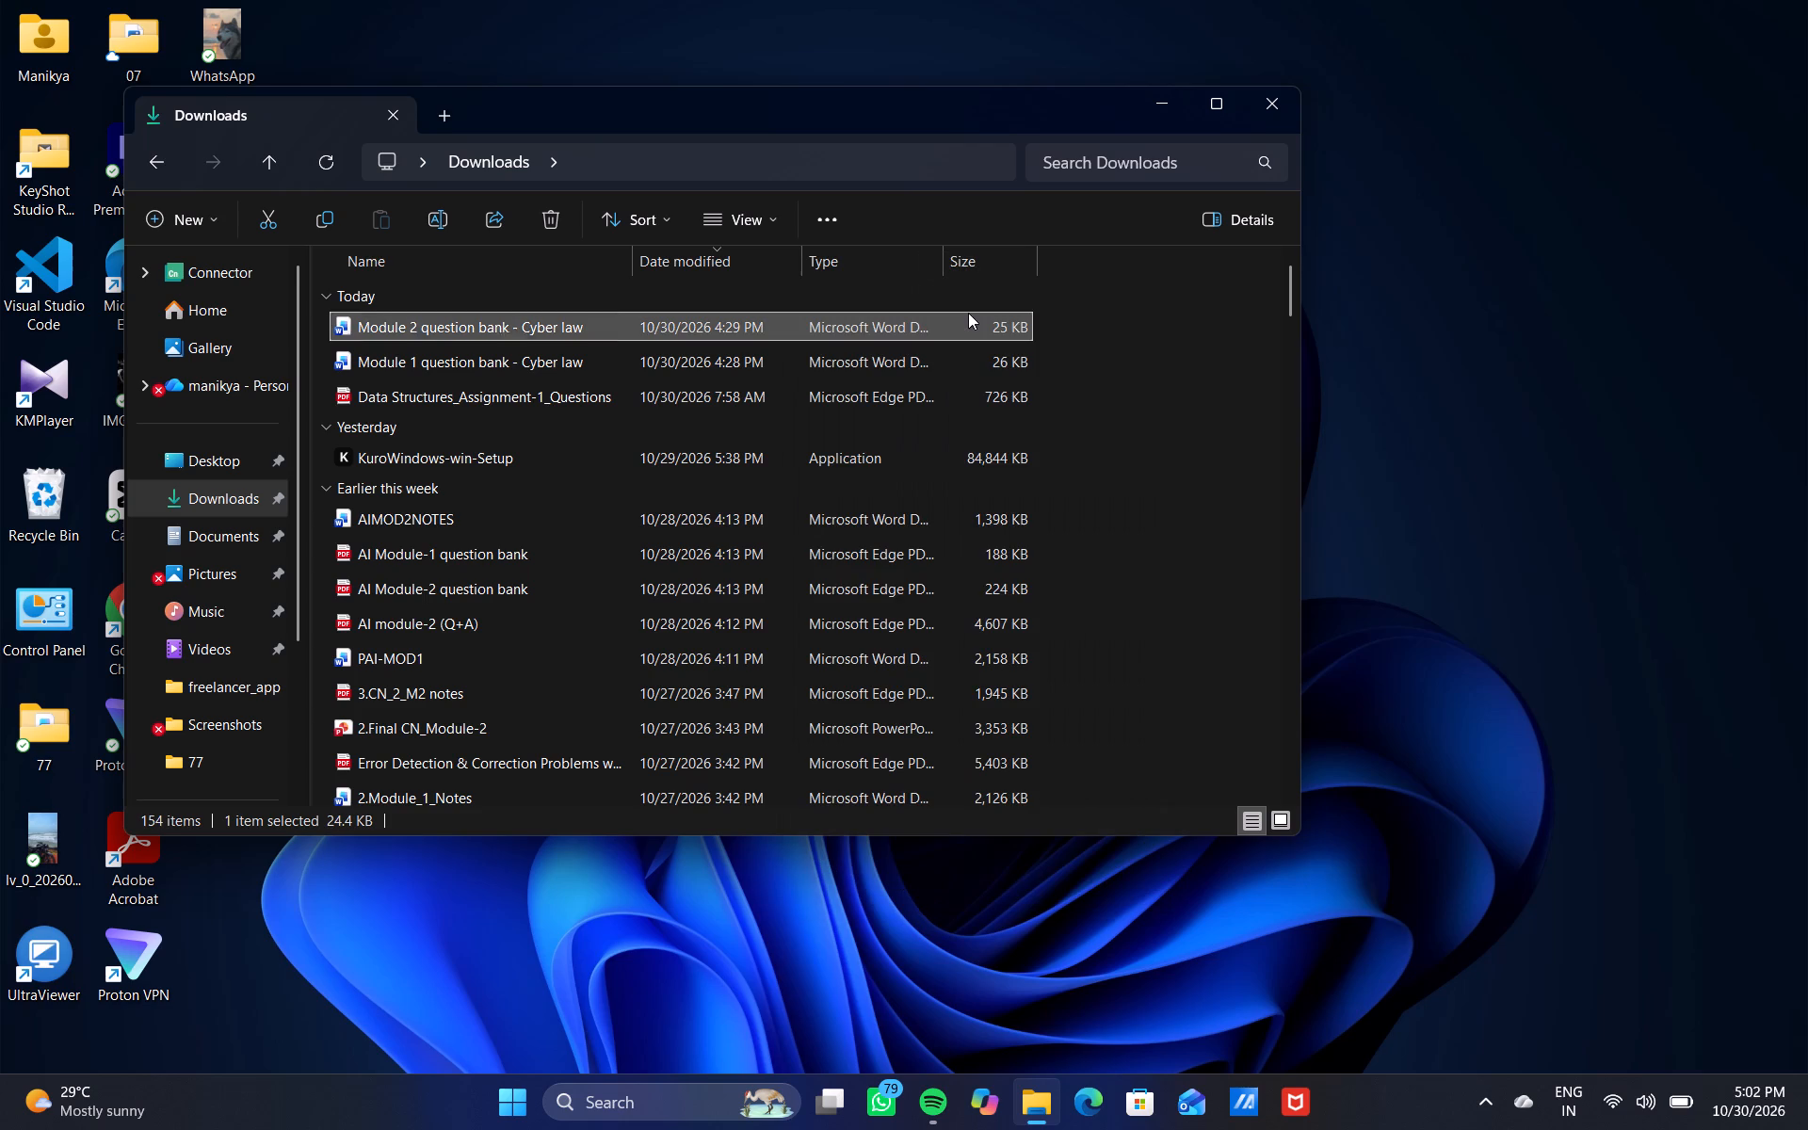
pyautogui.write('cb')
pyautogui.press('BackSpace')
pyautogui.write('yber 2')
pyautogui.press('Return')
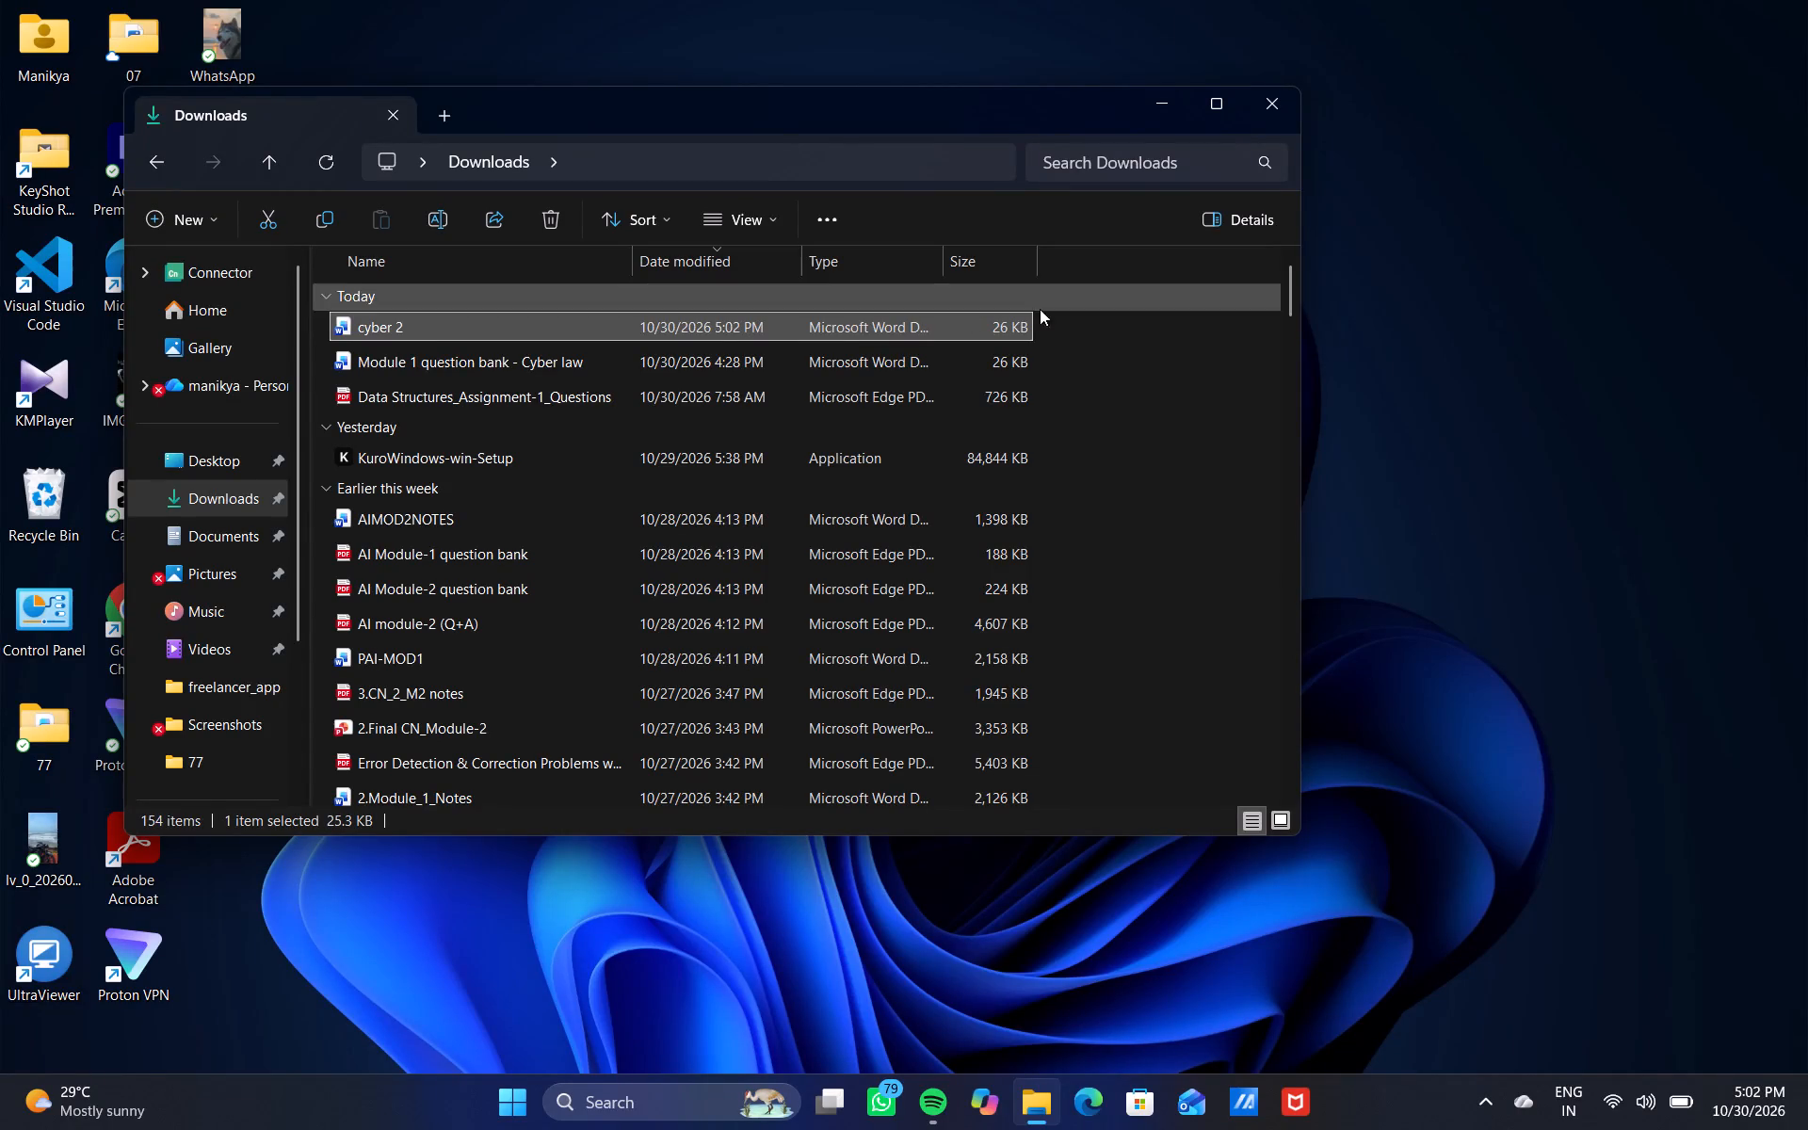
pyautogui.click(1258, 111)
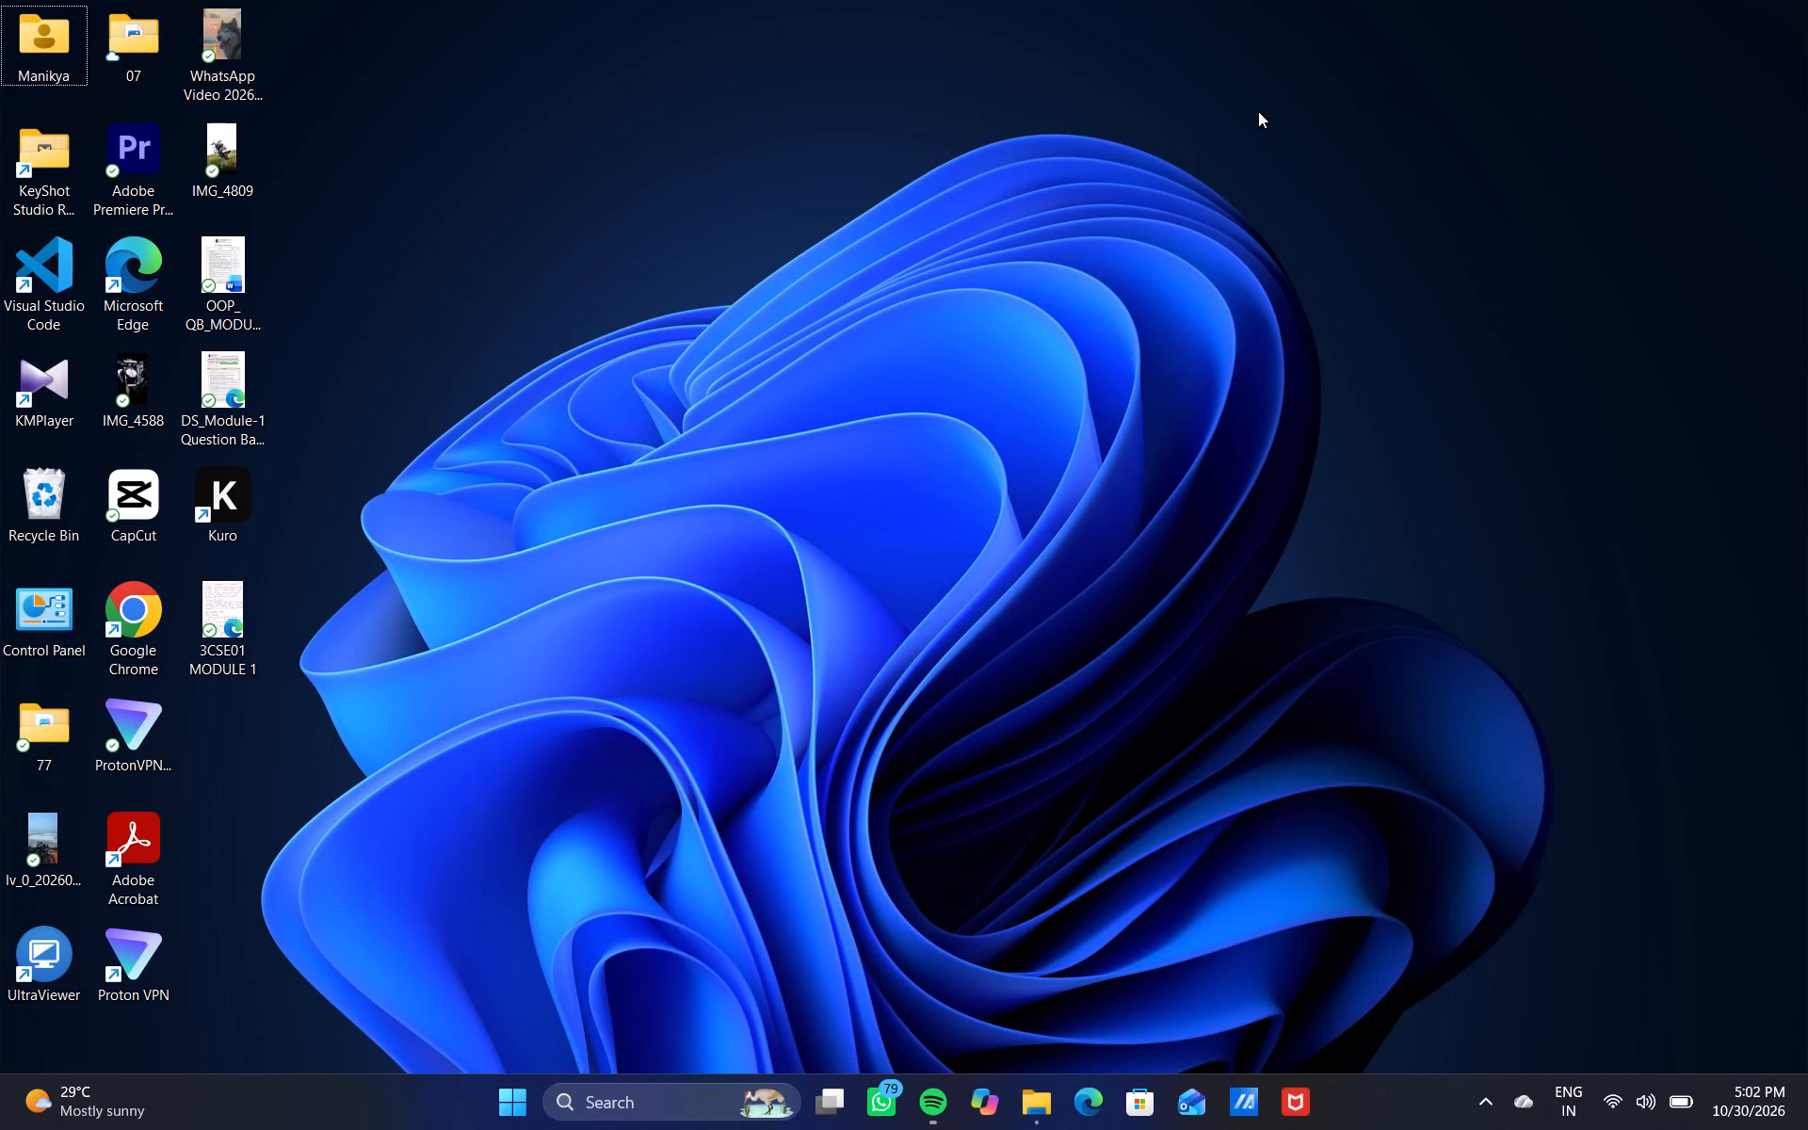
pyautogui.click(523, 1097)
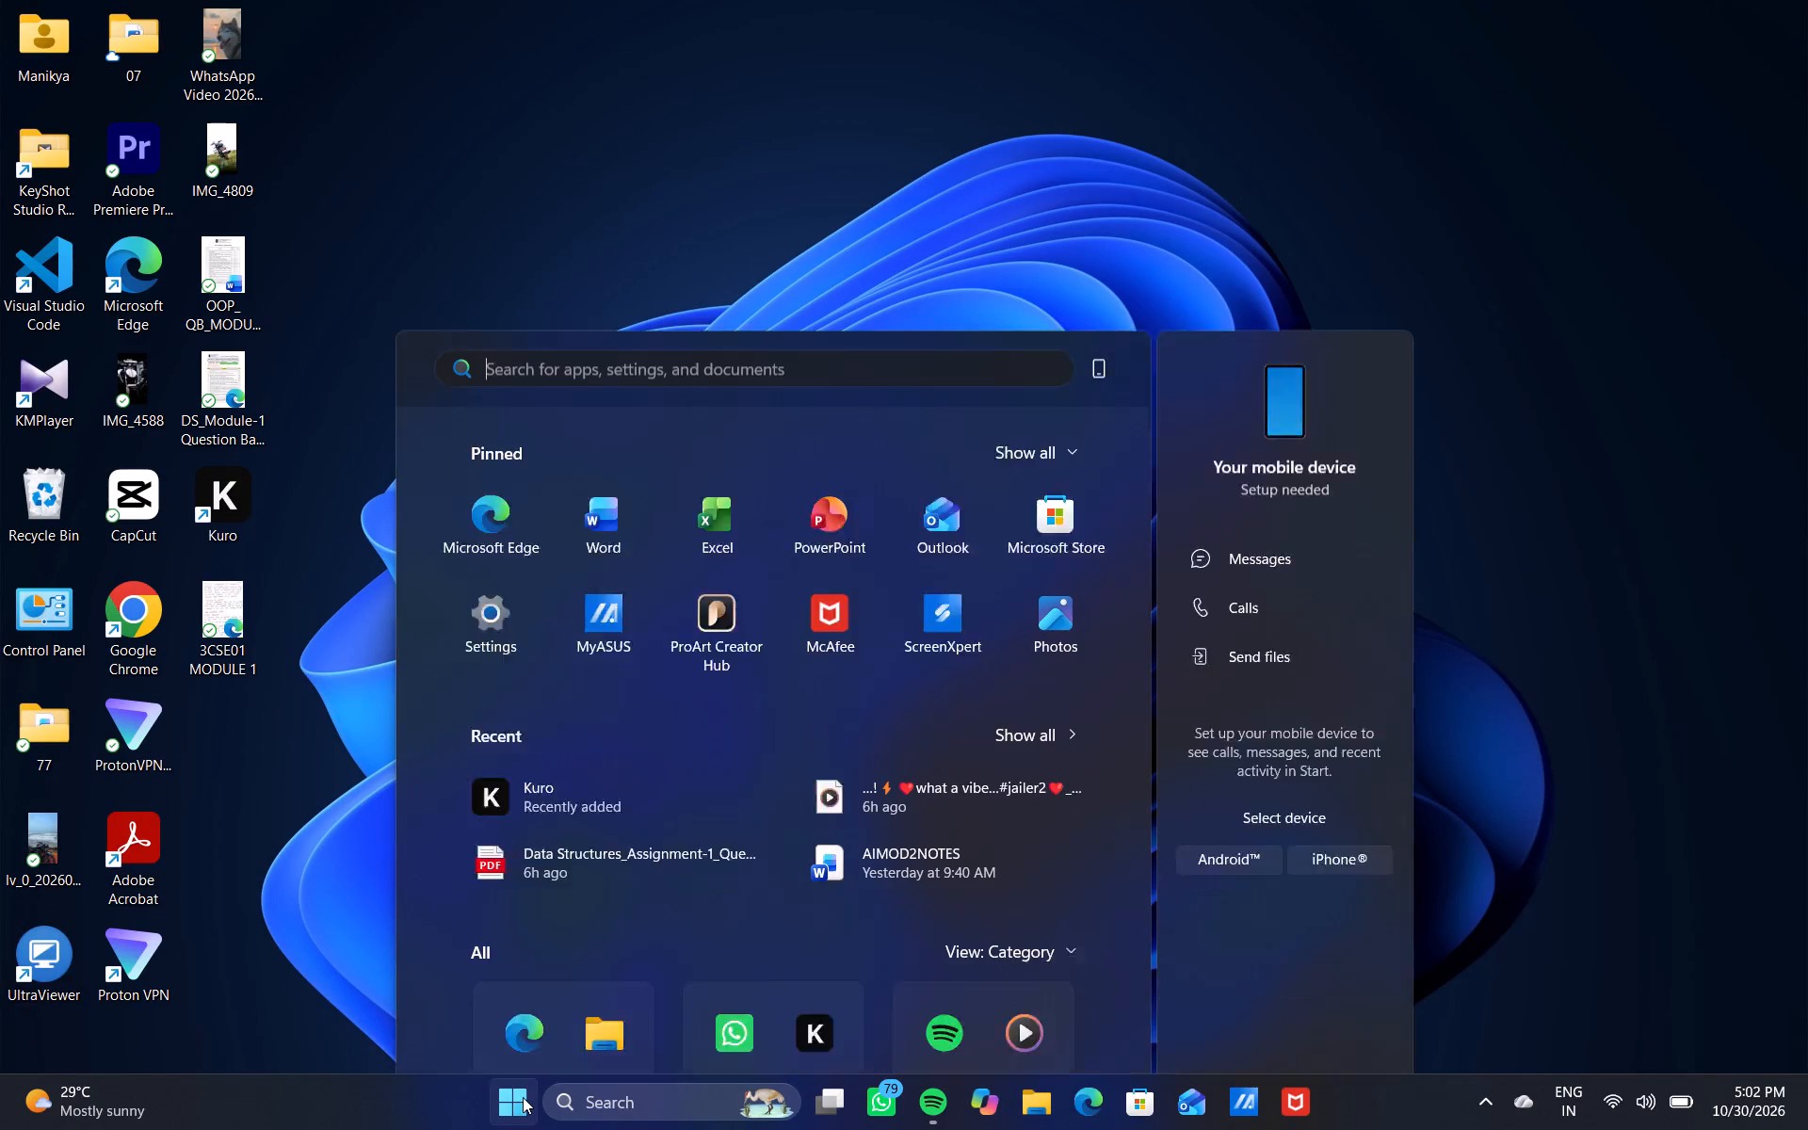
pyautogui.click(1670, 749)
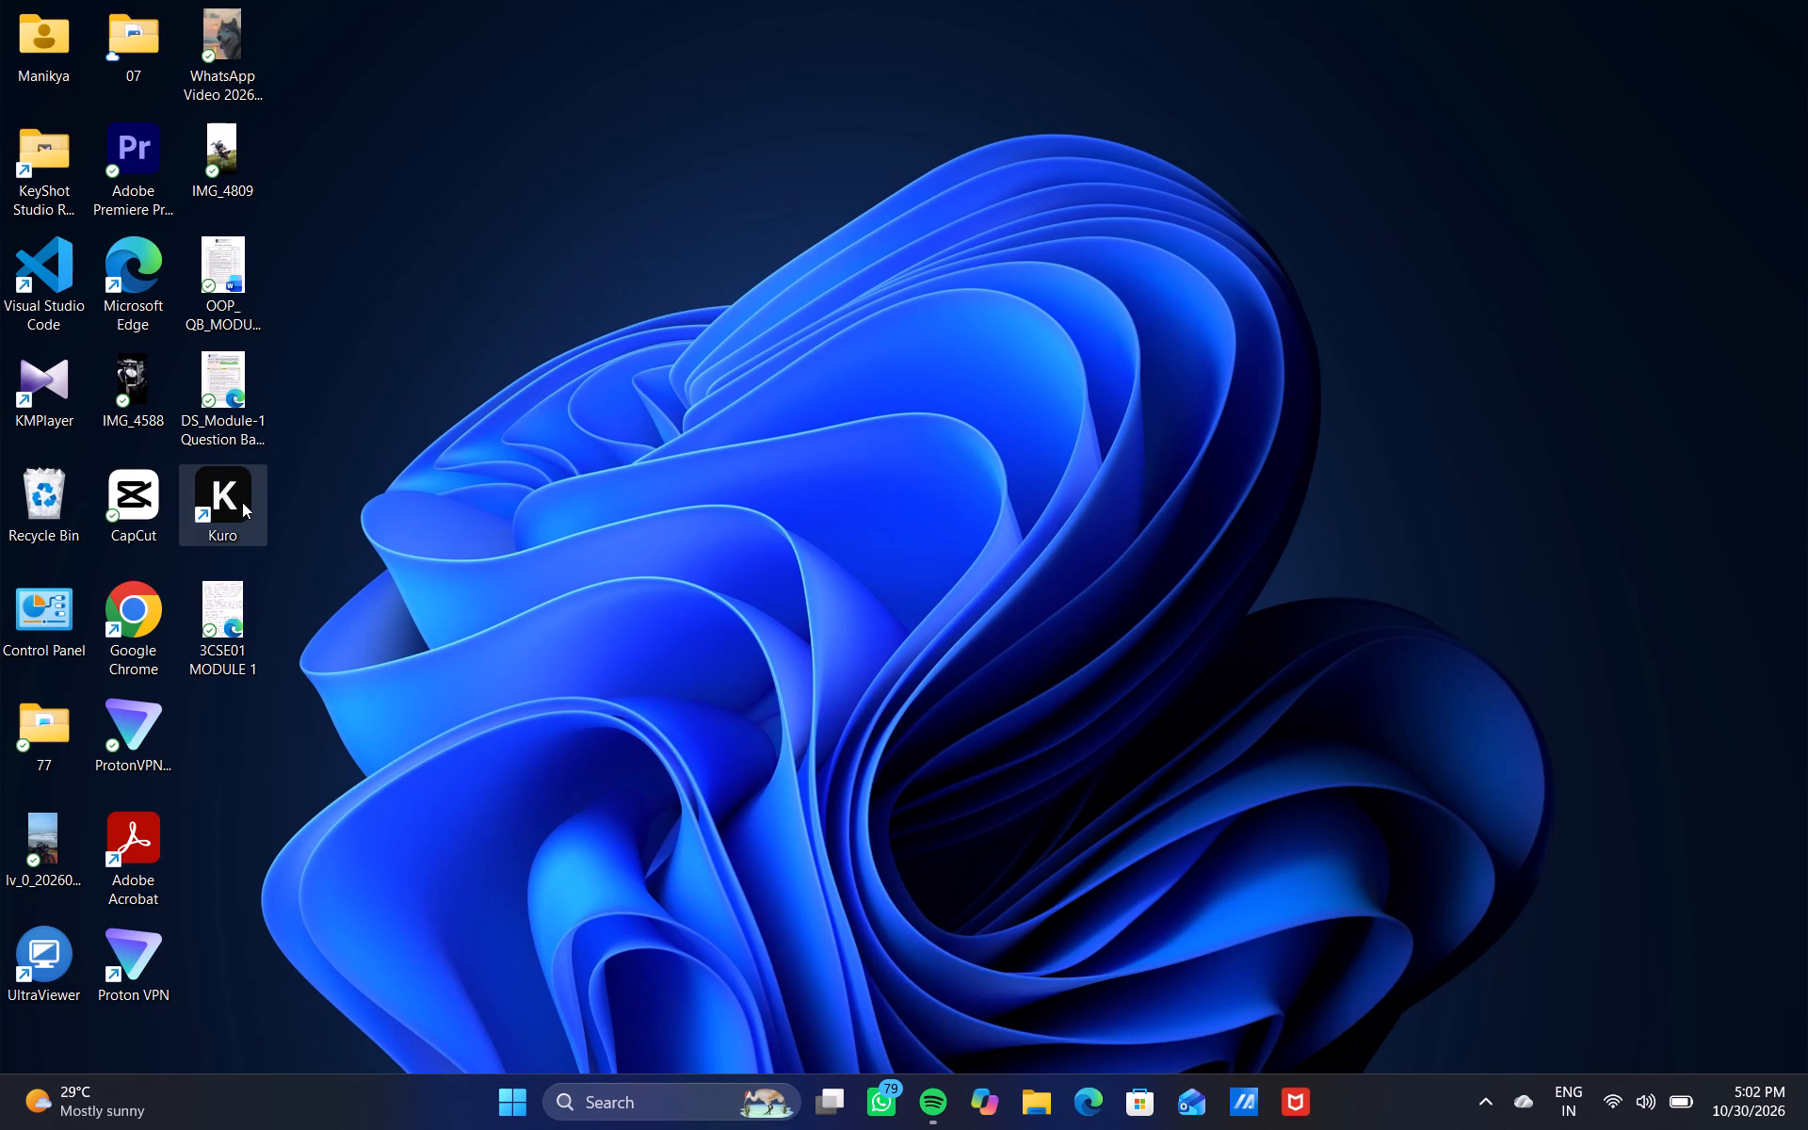
# Launch the Kuro app from the desktop.
pyautogui.doubleClick(242, 502)
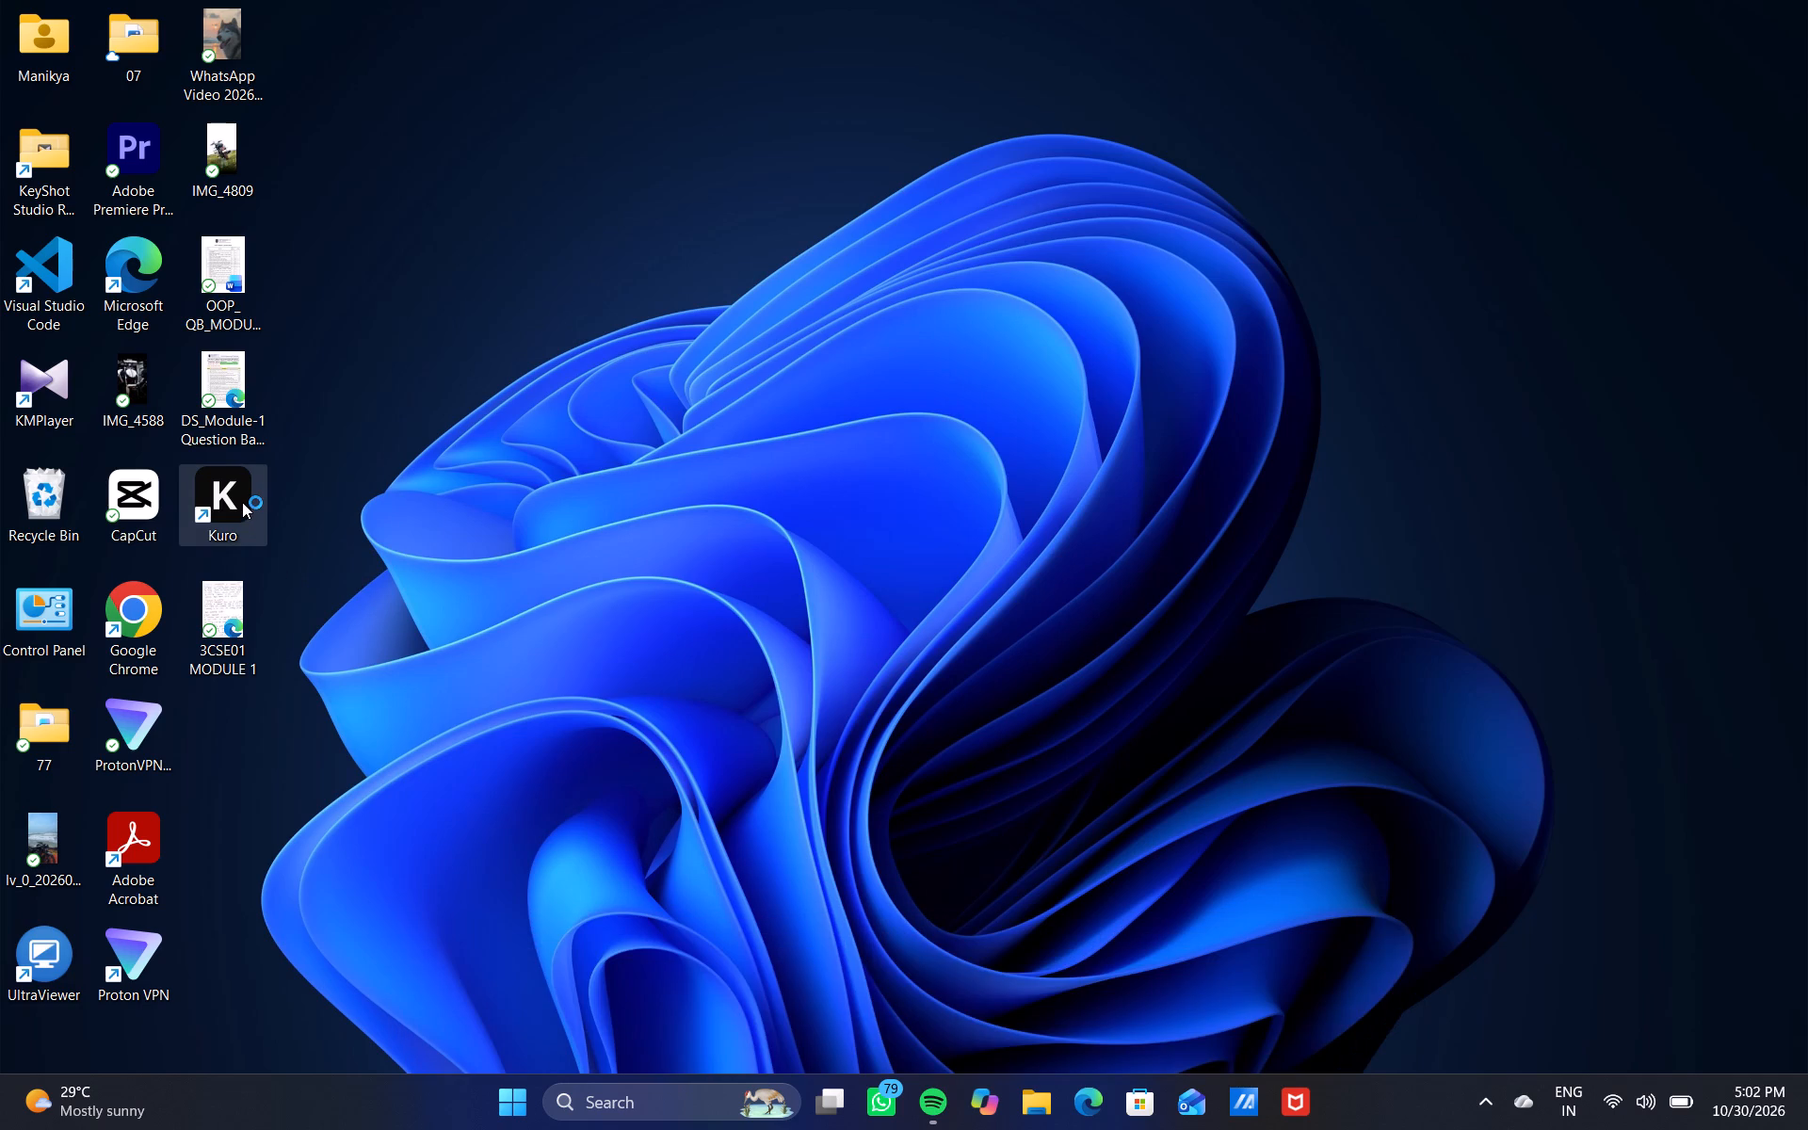